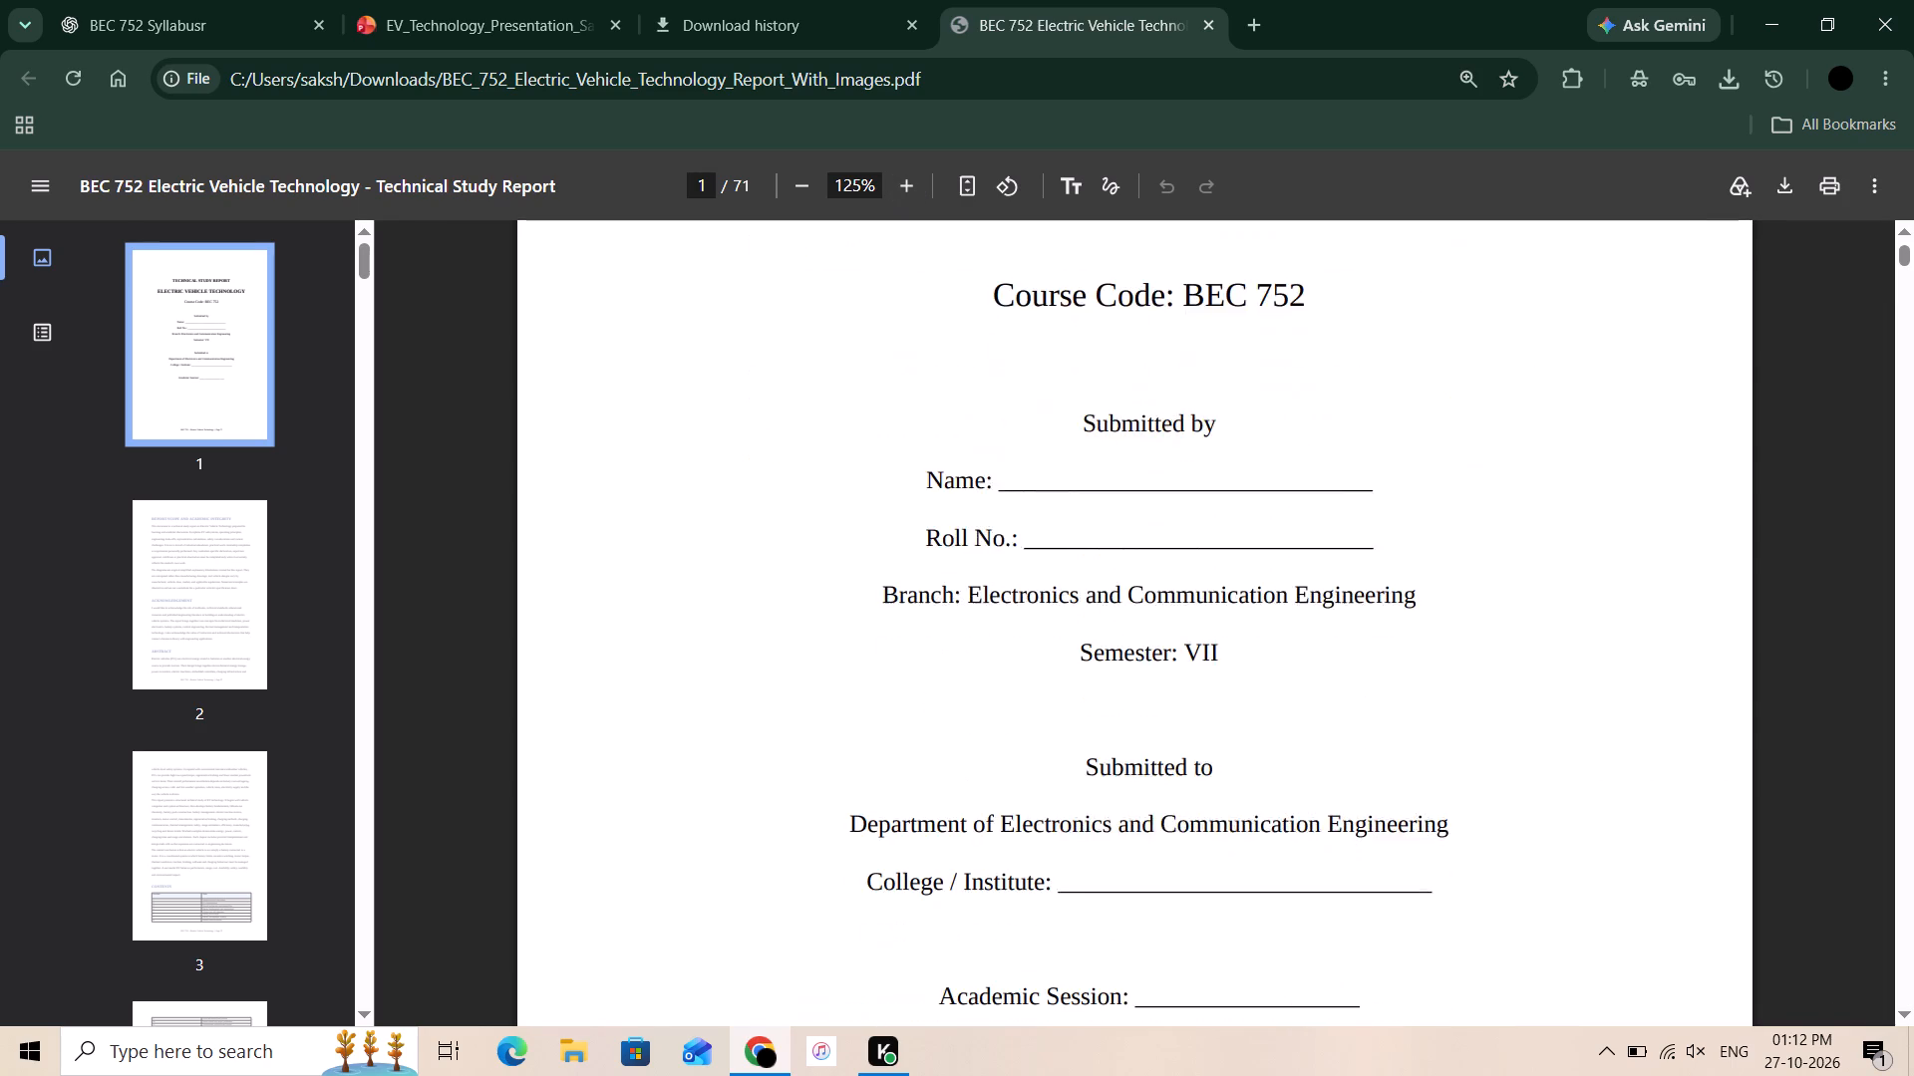
{"action": "scroll", "coordinate": [1043, 567], "scroll_direction": "down", "scroll_amount": 12}
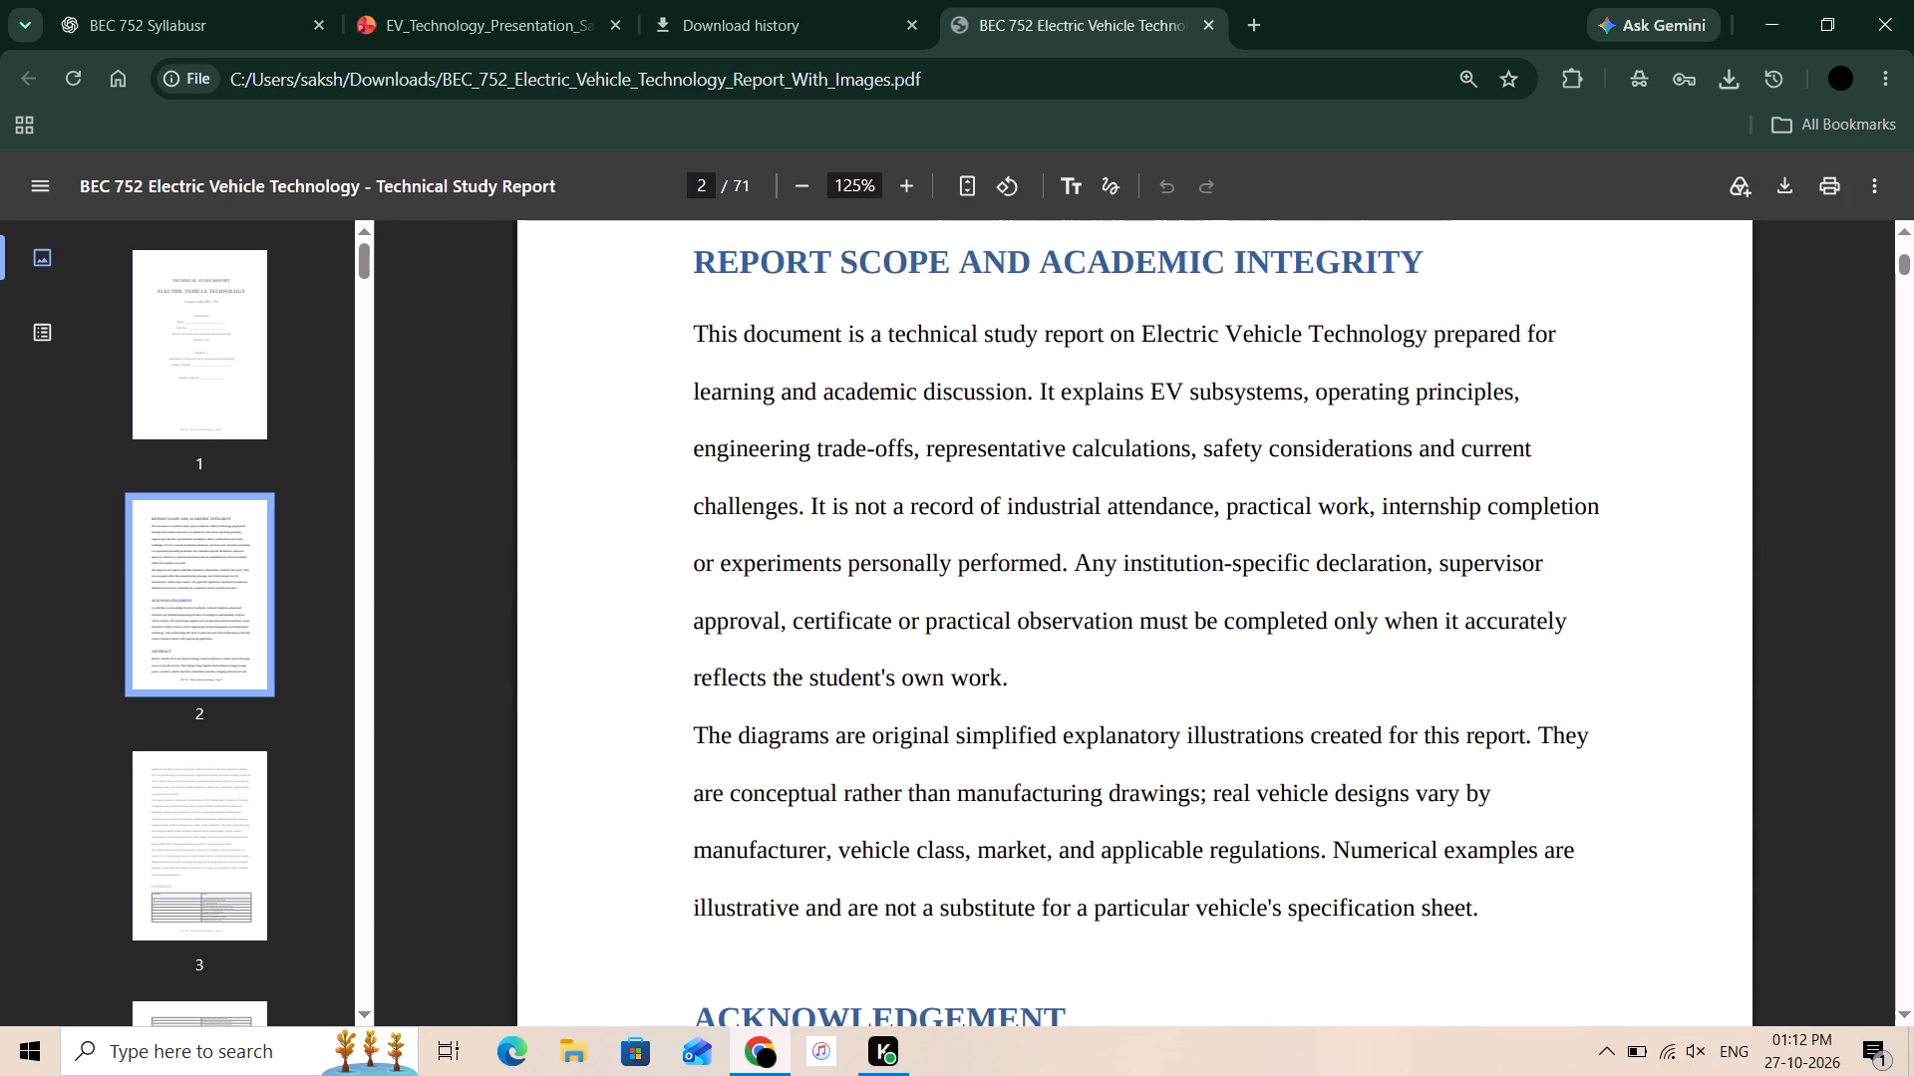
{"action": "scroll", "coordinate": [1034, 562], "scroll_direction": "down", "scroll_amount": 3}
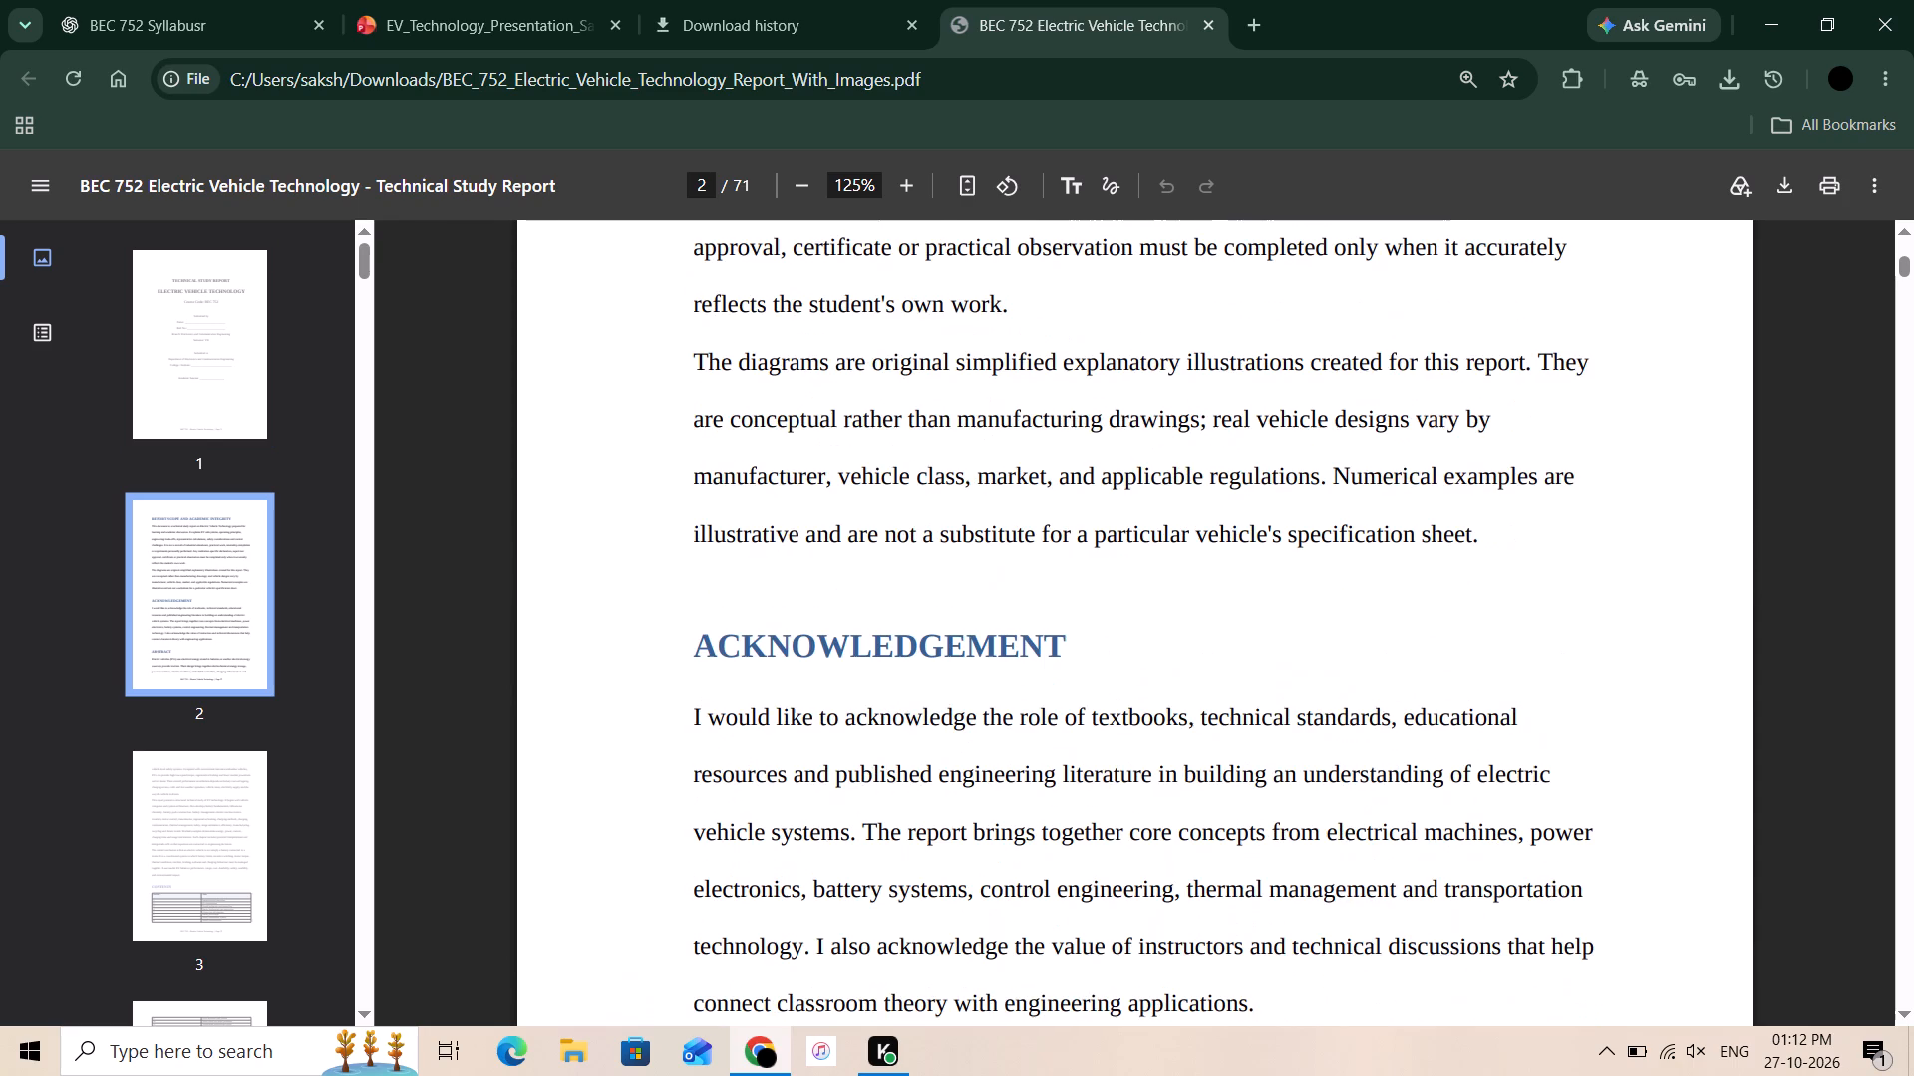
{"action": "scroll", "coordinate": [1034, 562], "scroll_direction": "down", "scroll_amount": 10}
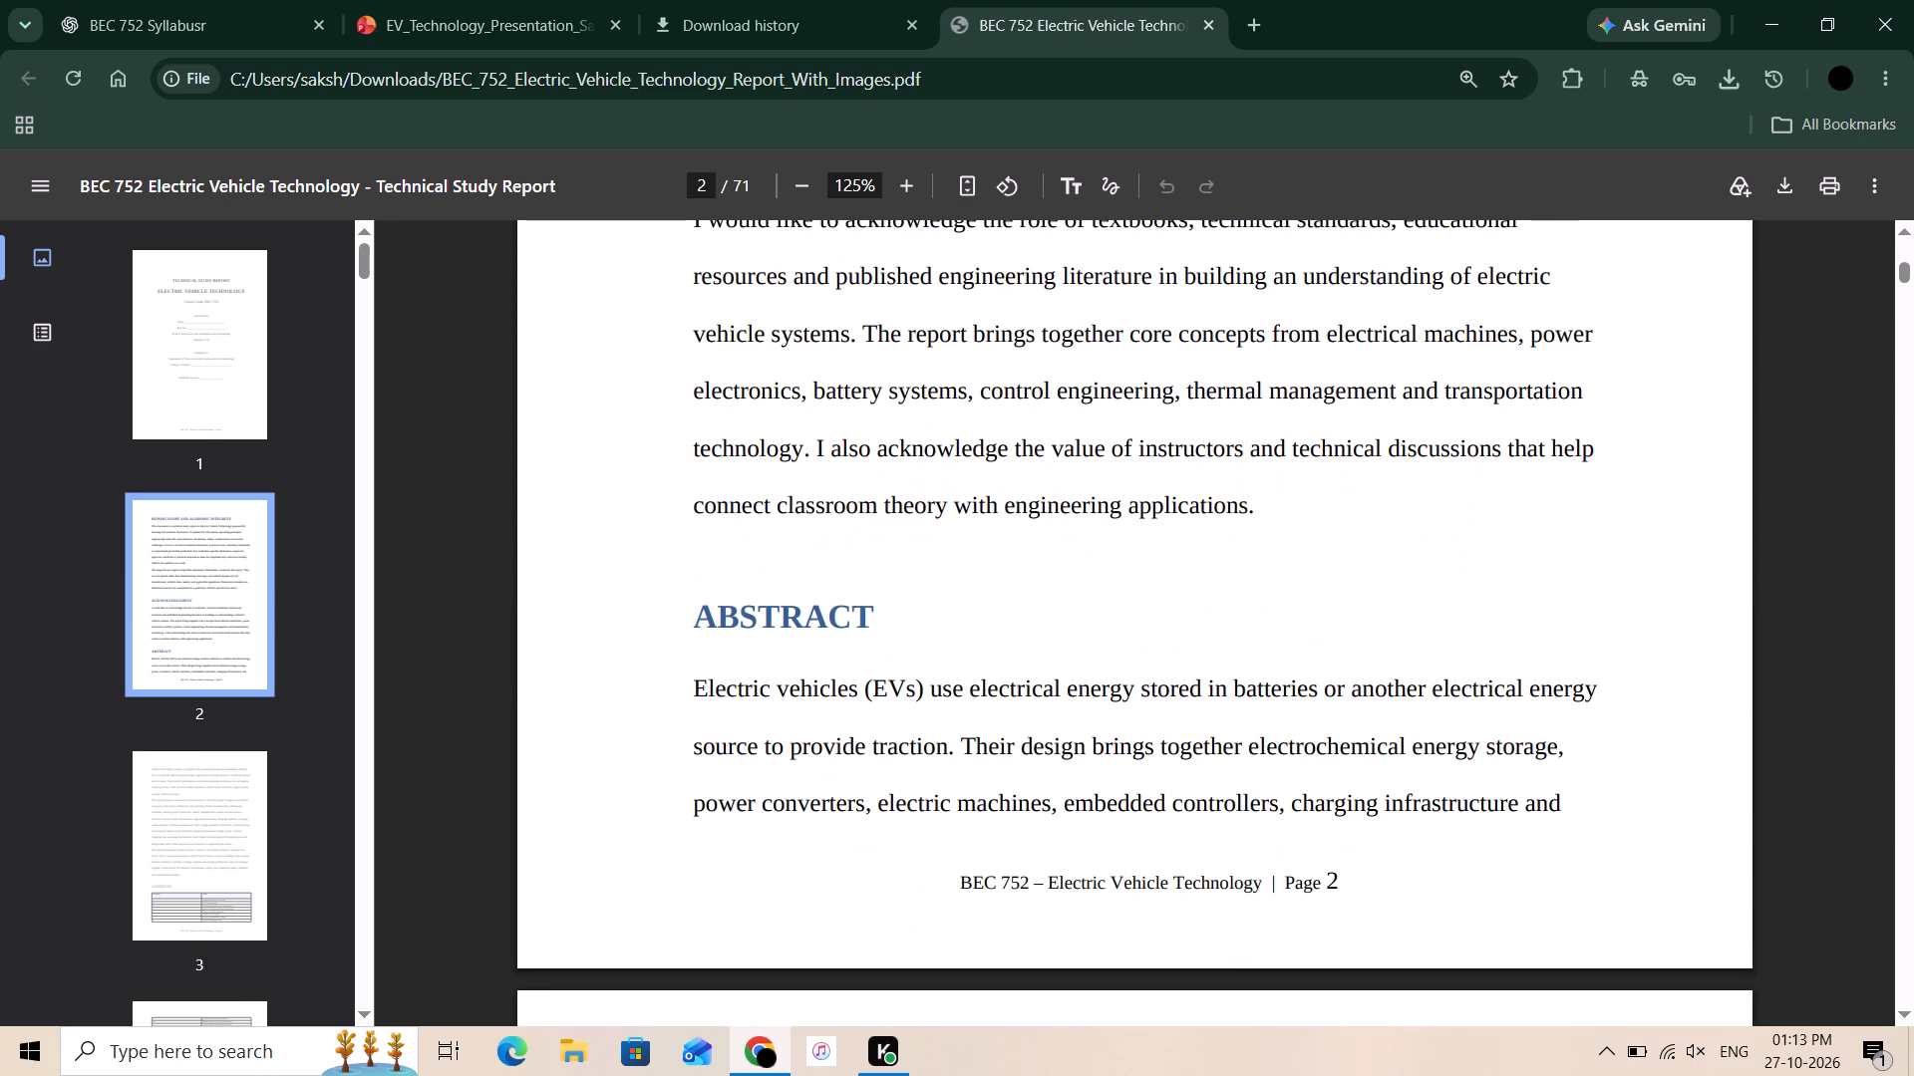
{"action": "scroll", "coordinate": [1034, 562], "scroll_direction": "down", "scroll_amount": 11}
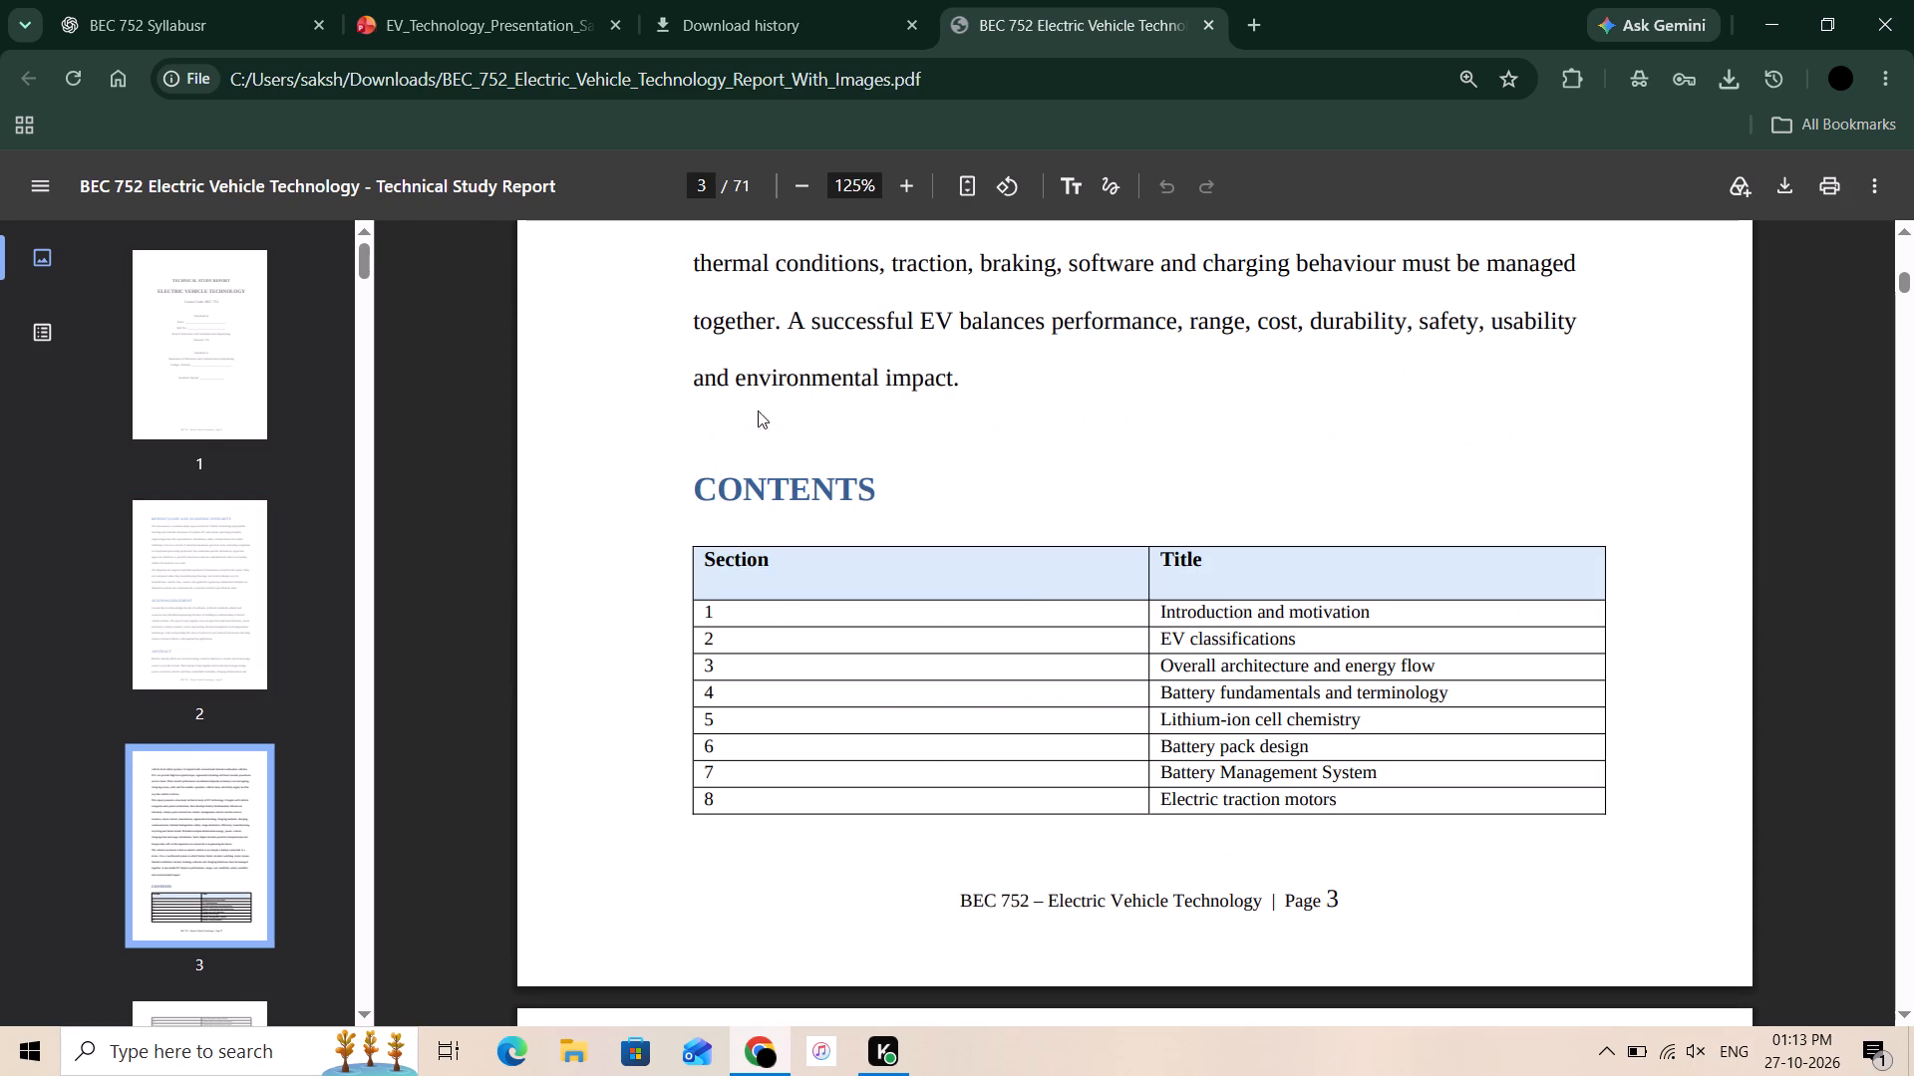
Examine the report's contents table, list of figures and list of tables, continuing to page 6.
{"action": "scroll", "coordinate": [1263, 673], "scroll_direction": "down", "scroll_amount": 8}
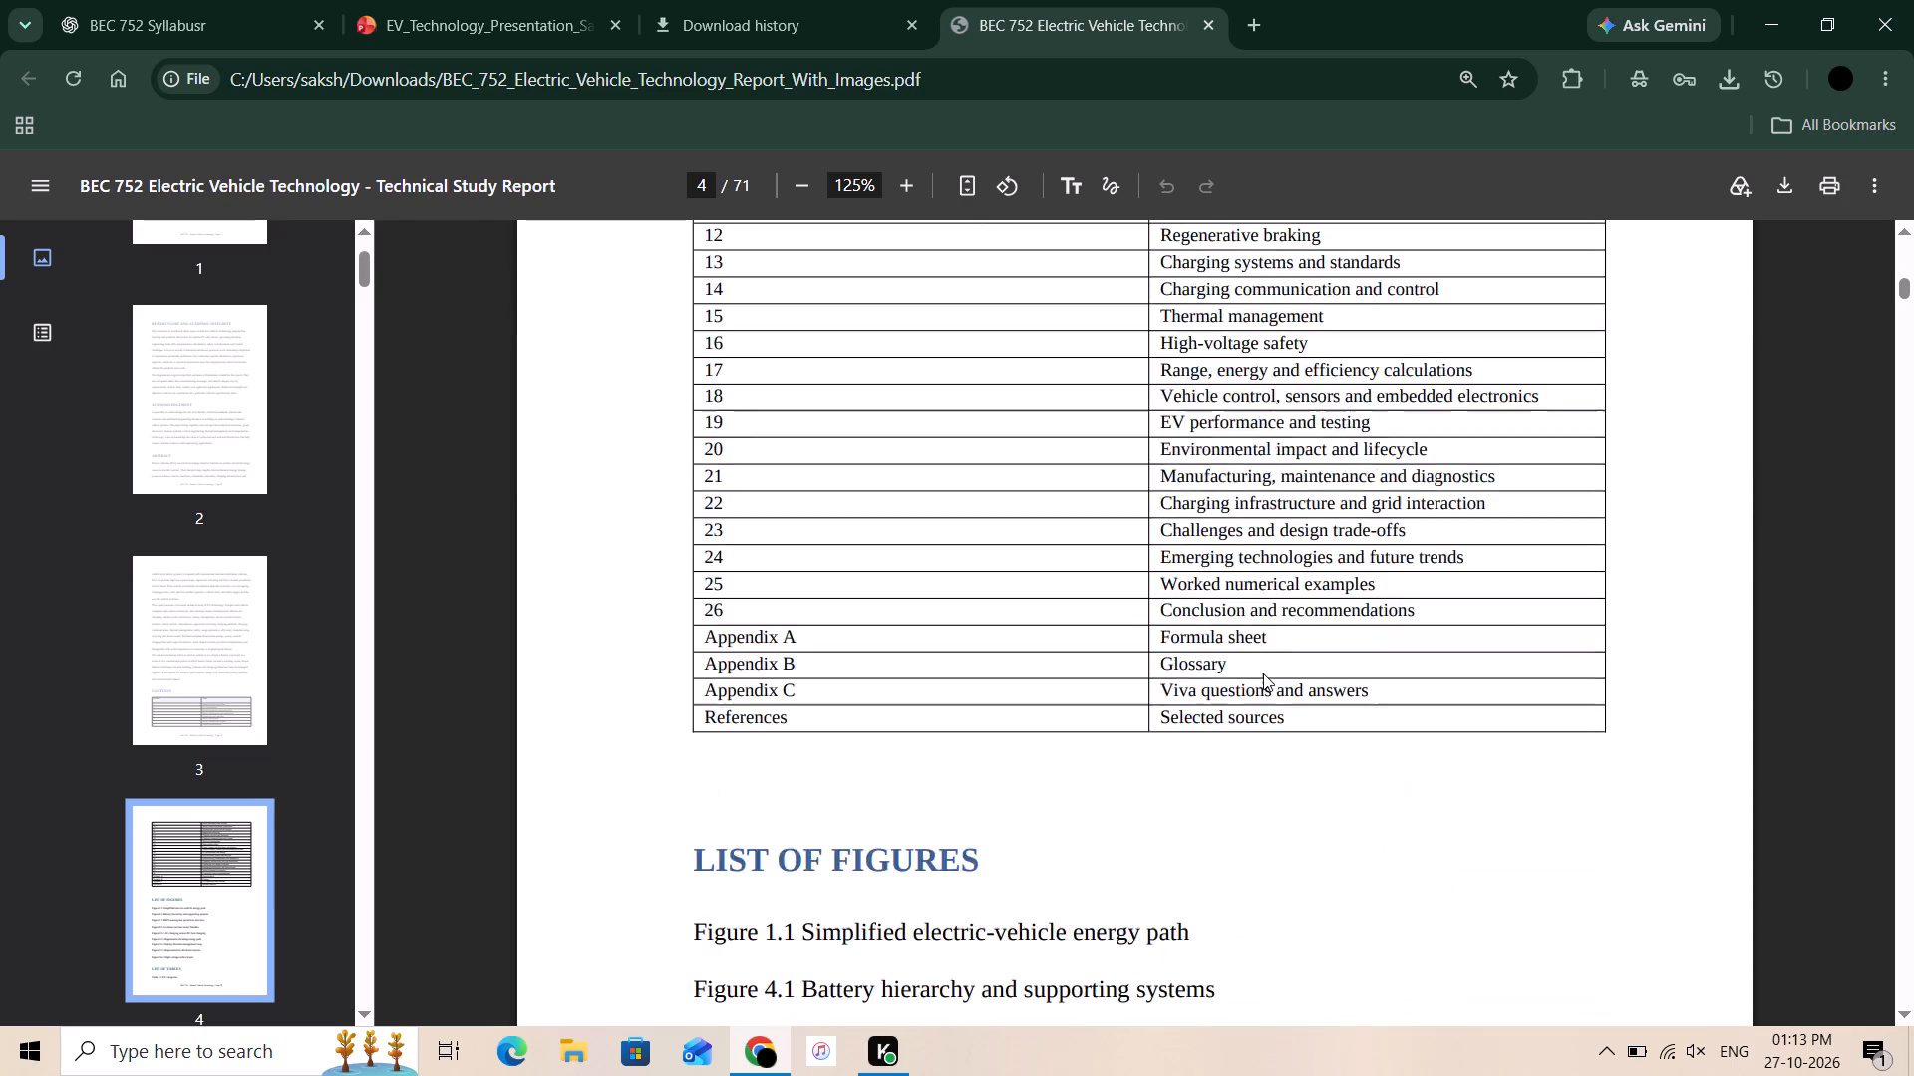
{"action": "scroll", "coordinate": [1240, 675], "scroll_direction": "down", "scroll_amount": 3}
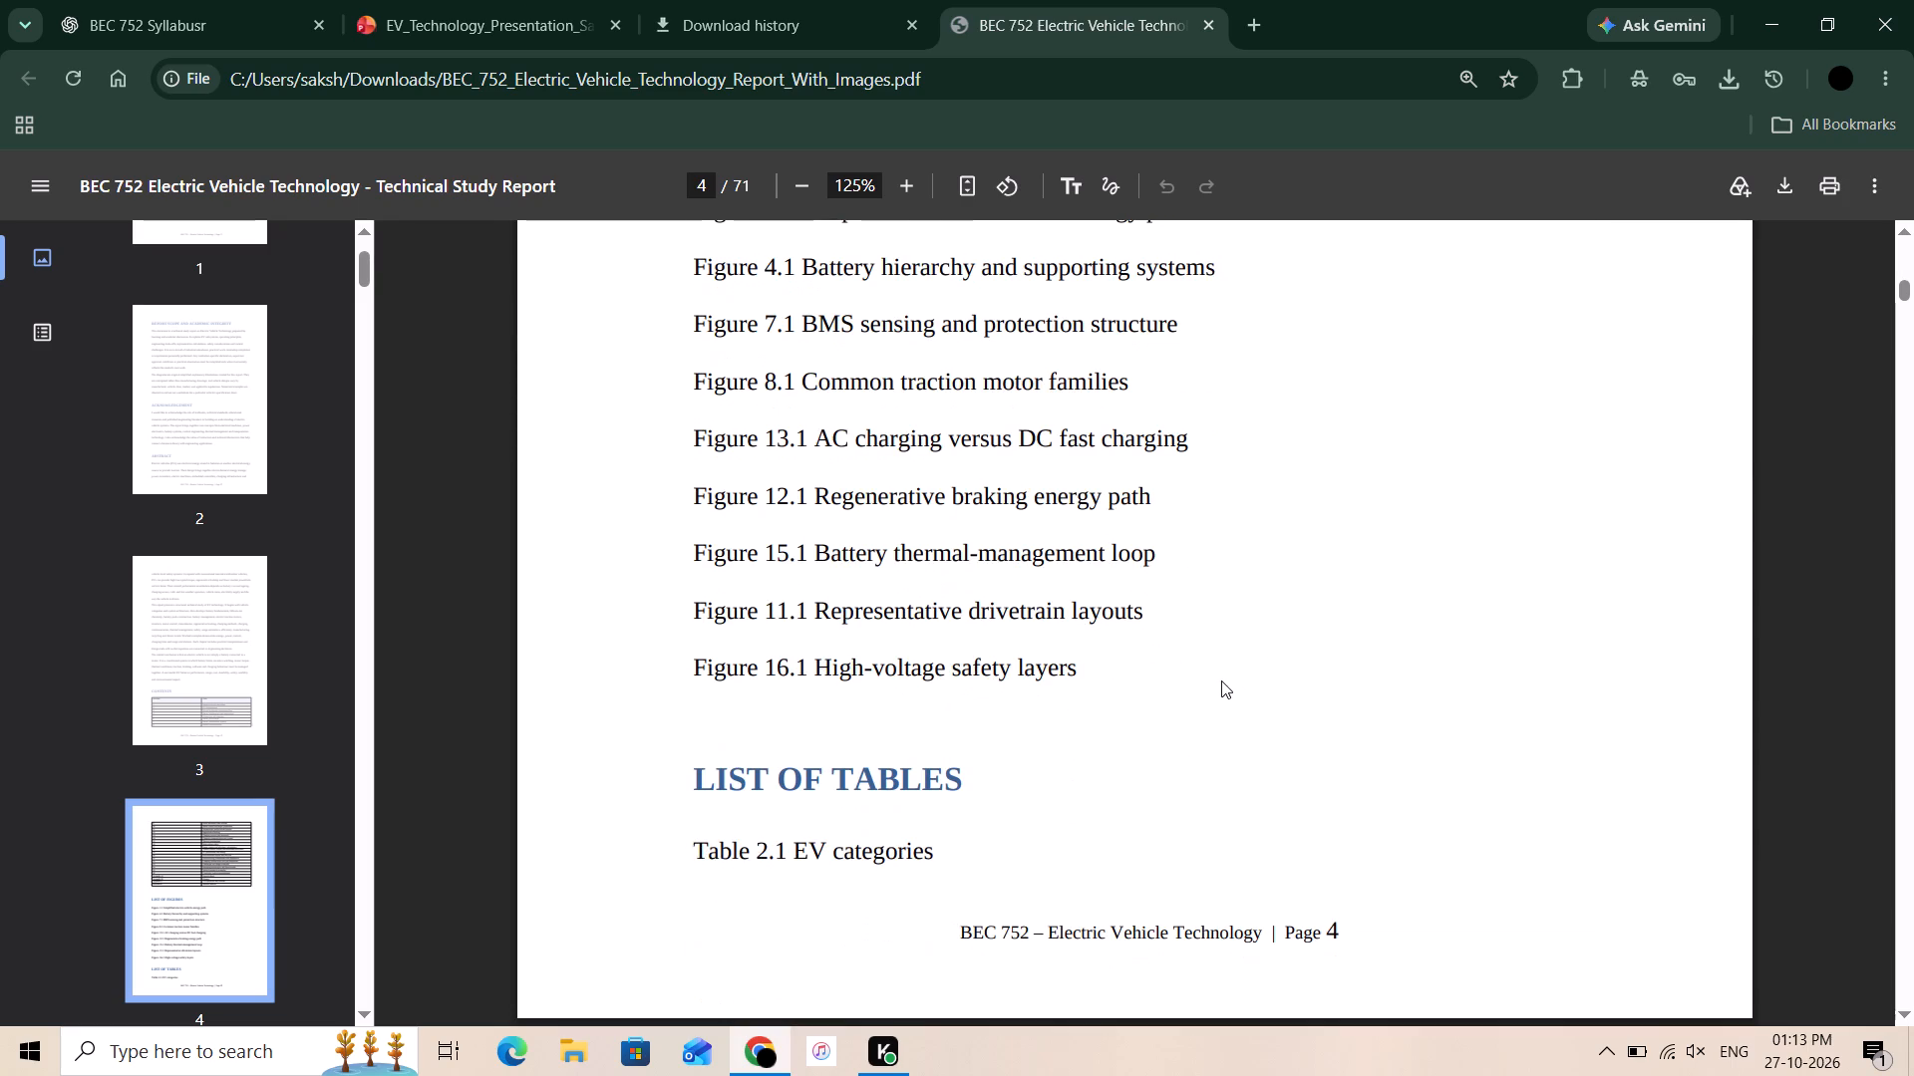
{"action": "scroll", "coordinate": [1221, 680], "scroll_direction": "down", "scroll_amount": 7}
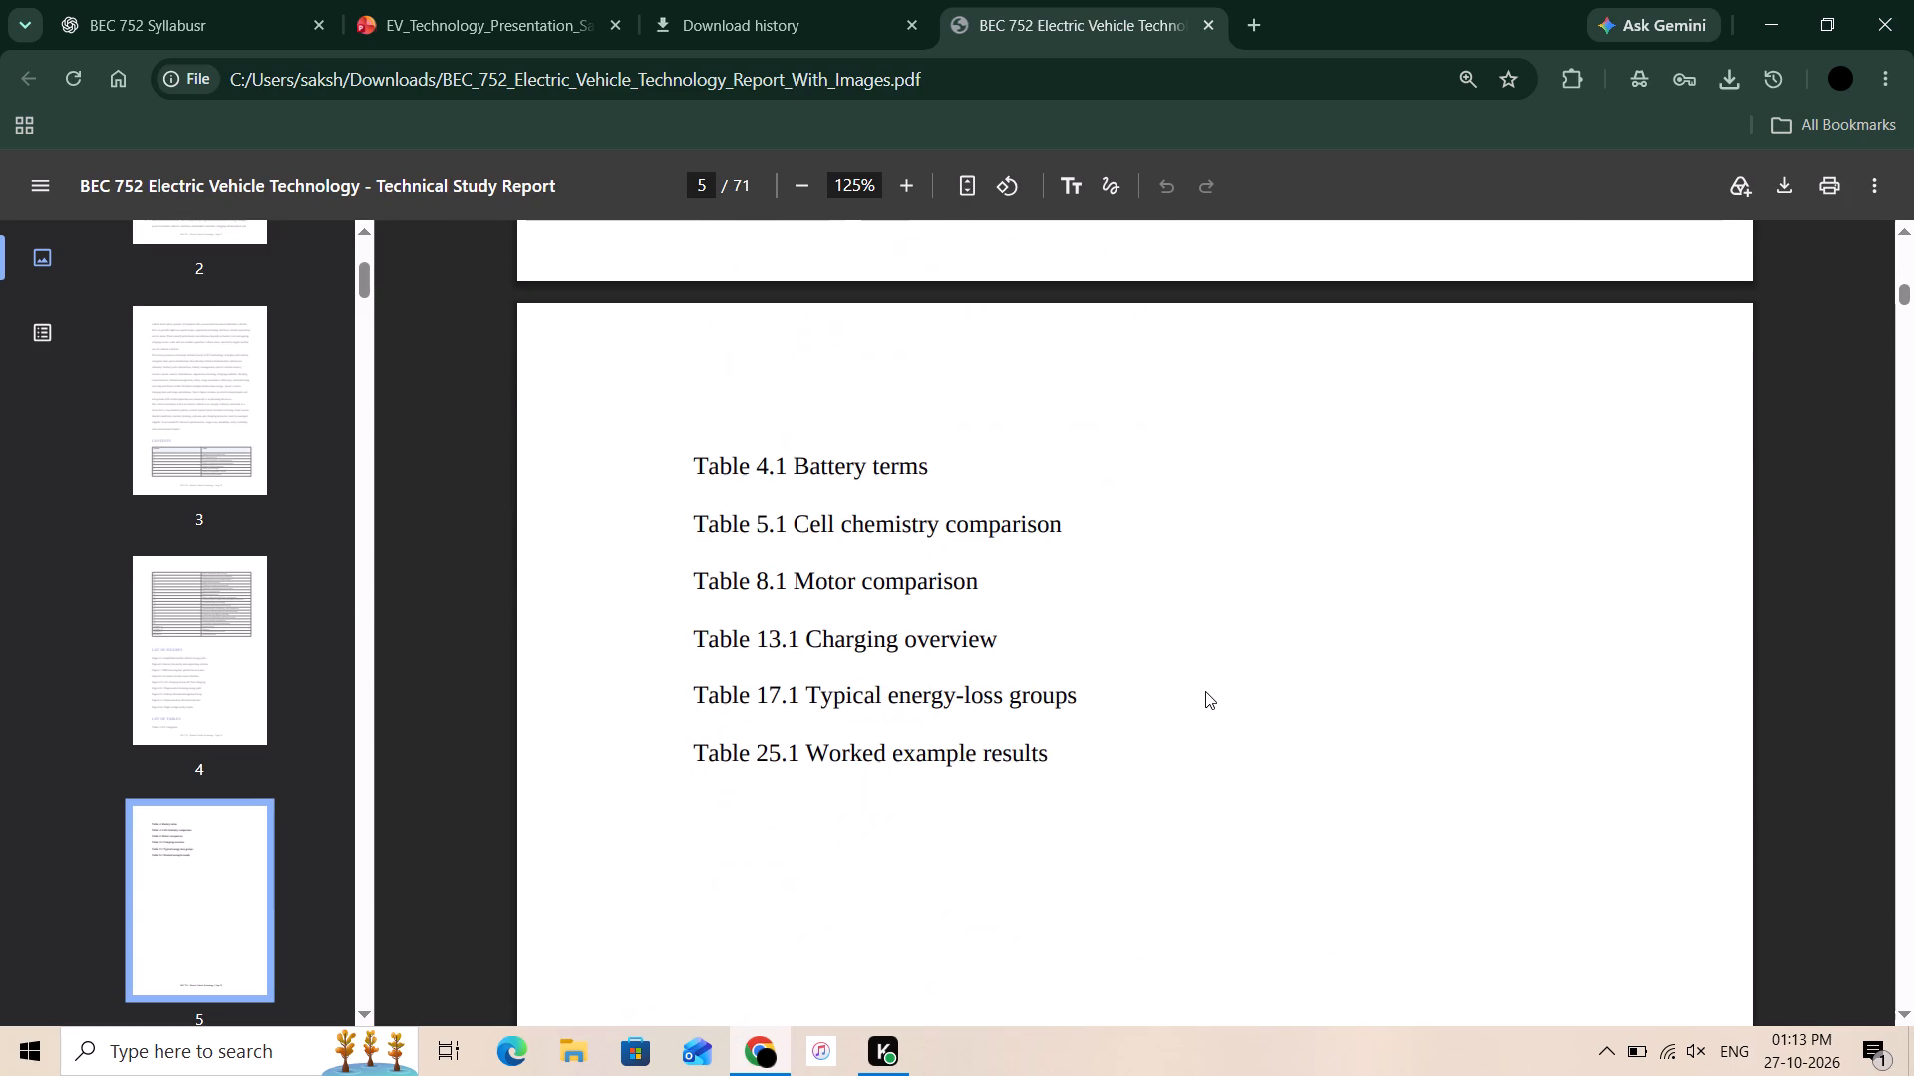
{"action": "scroll", "coordinate": [1205, 691], "scroll_direction": "down", "scroll_amount": 15}
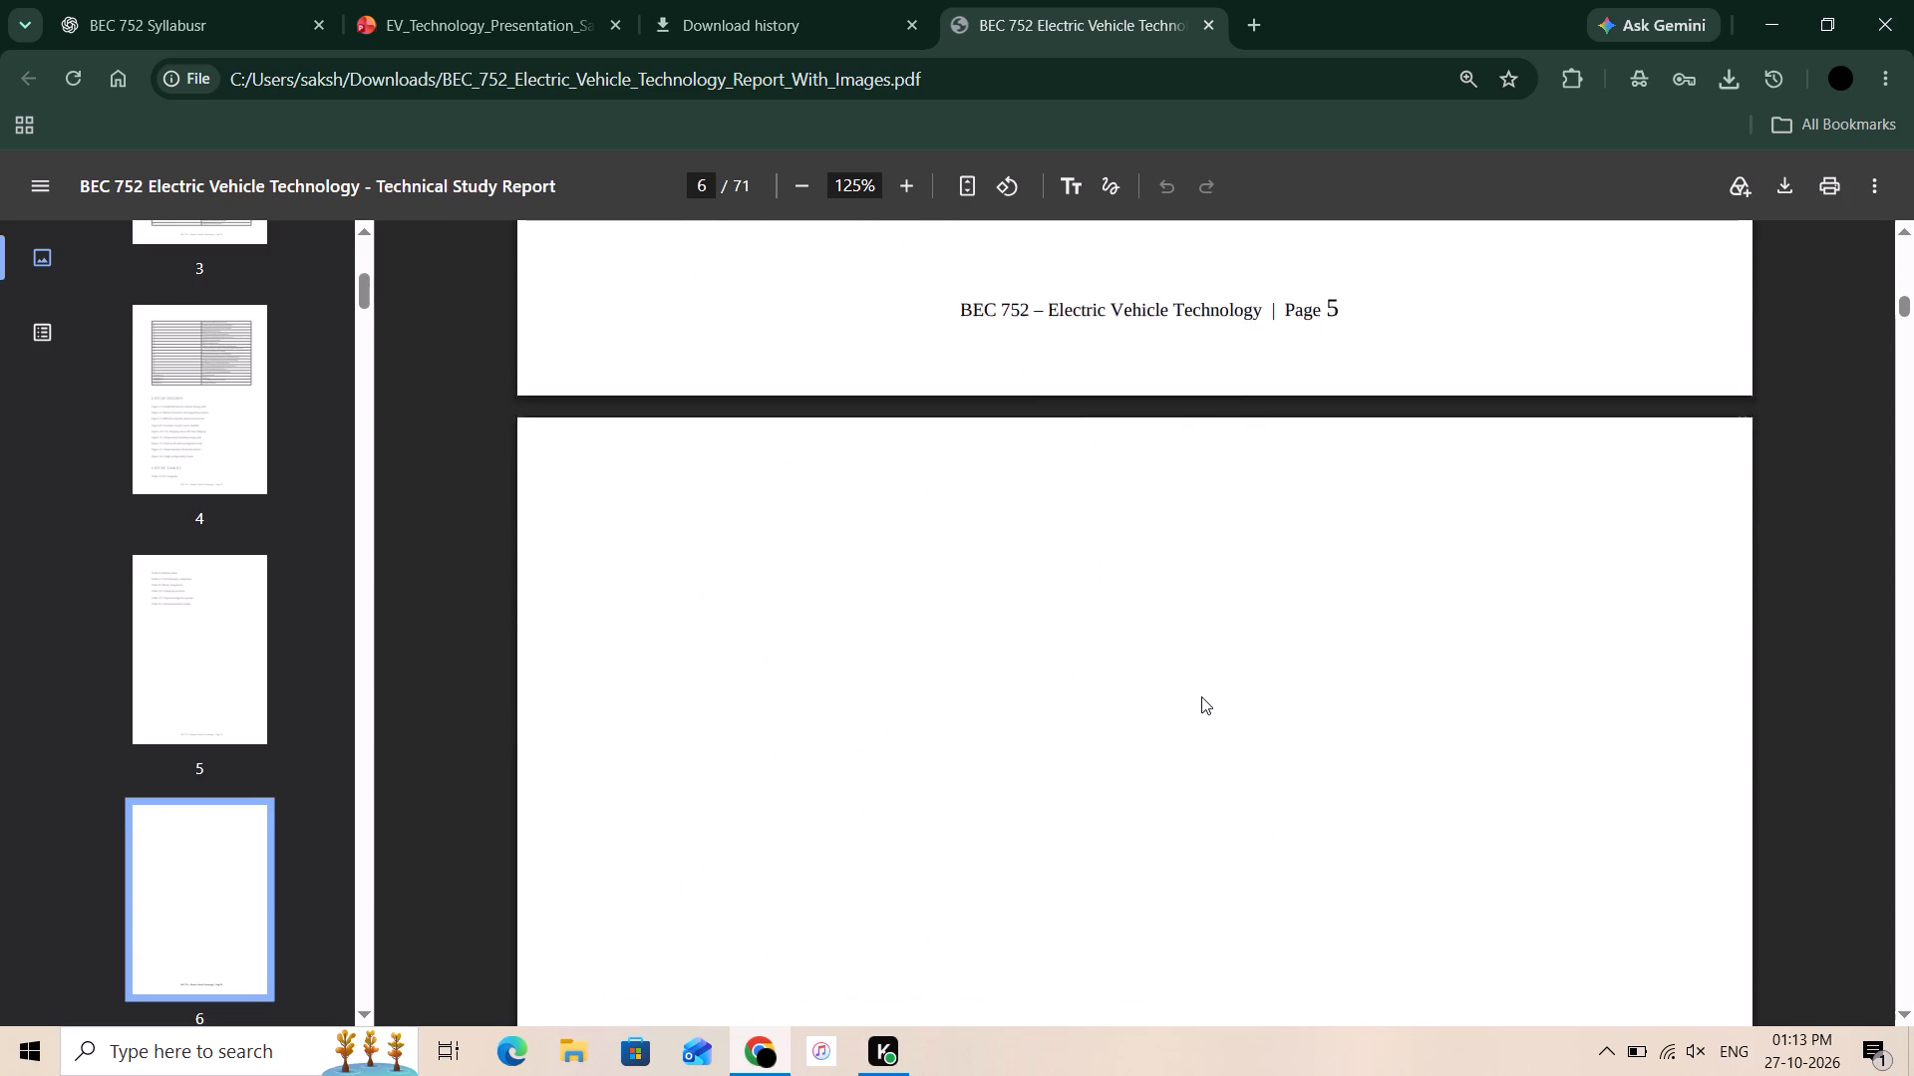
{"action": "scroll", "coordinate": [1201, 696], "scroll_direction": "down", "scroll_amount": 4}
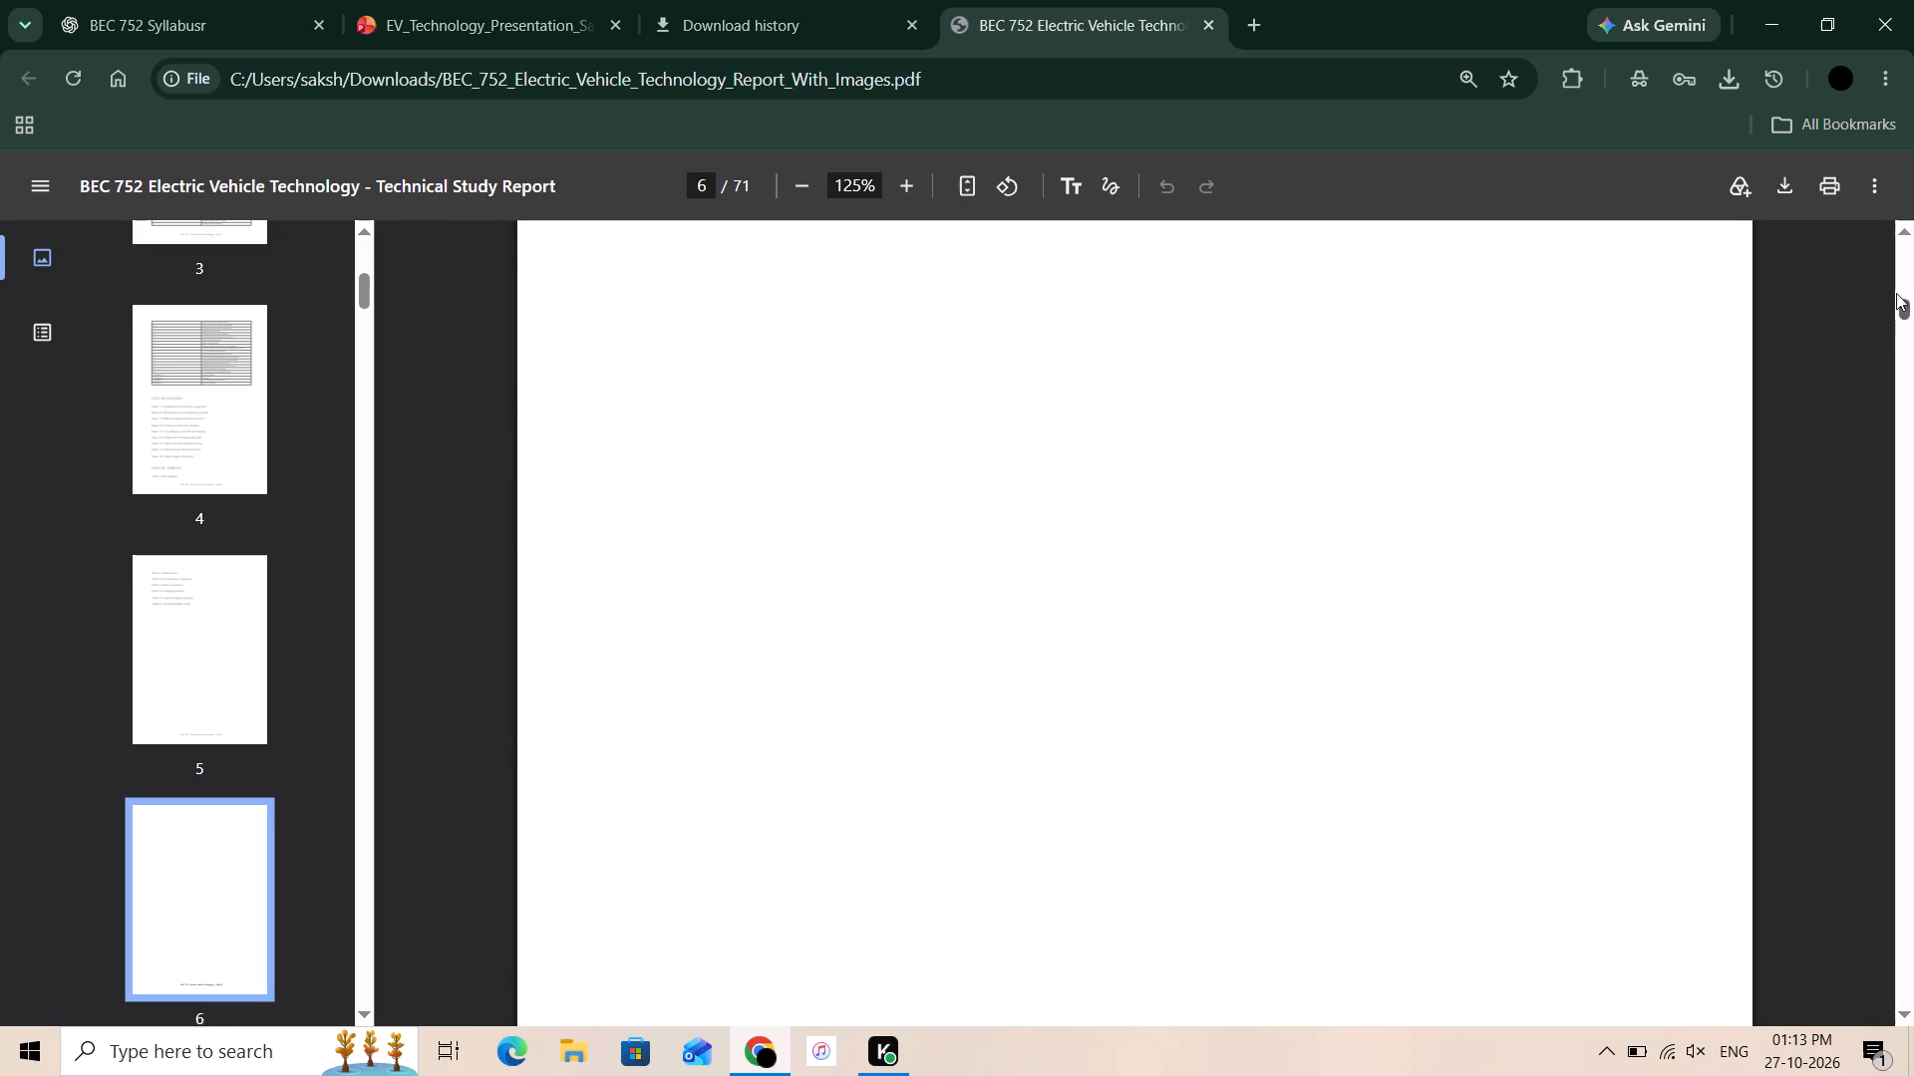
Show the hidden system tray icons.
{"action": "left_click", "coordinate": [1611, 1049]}
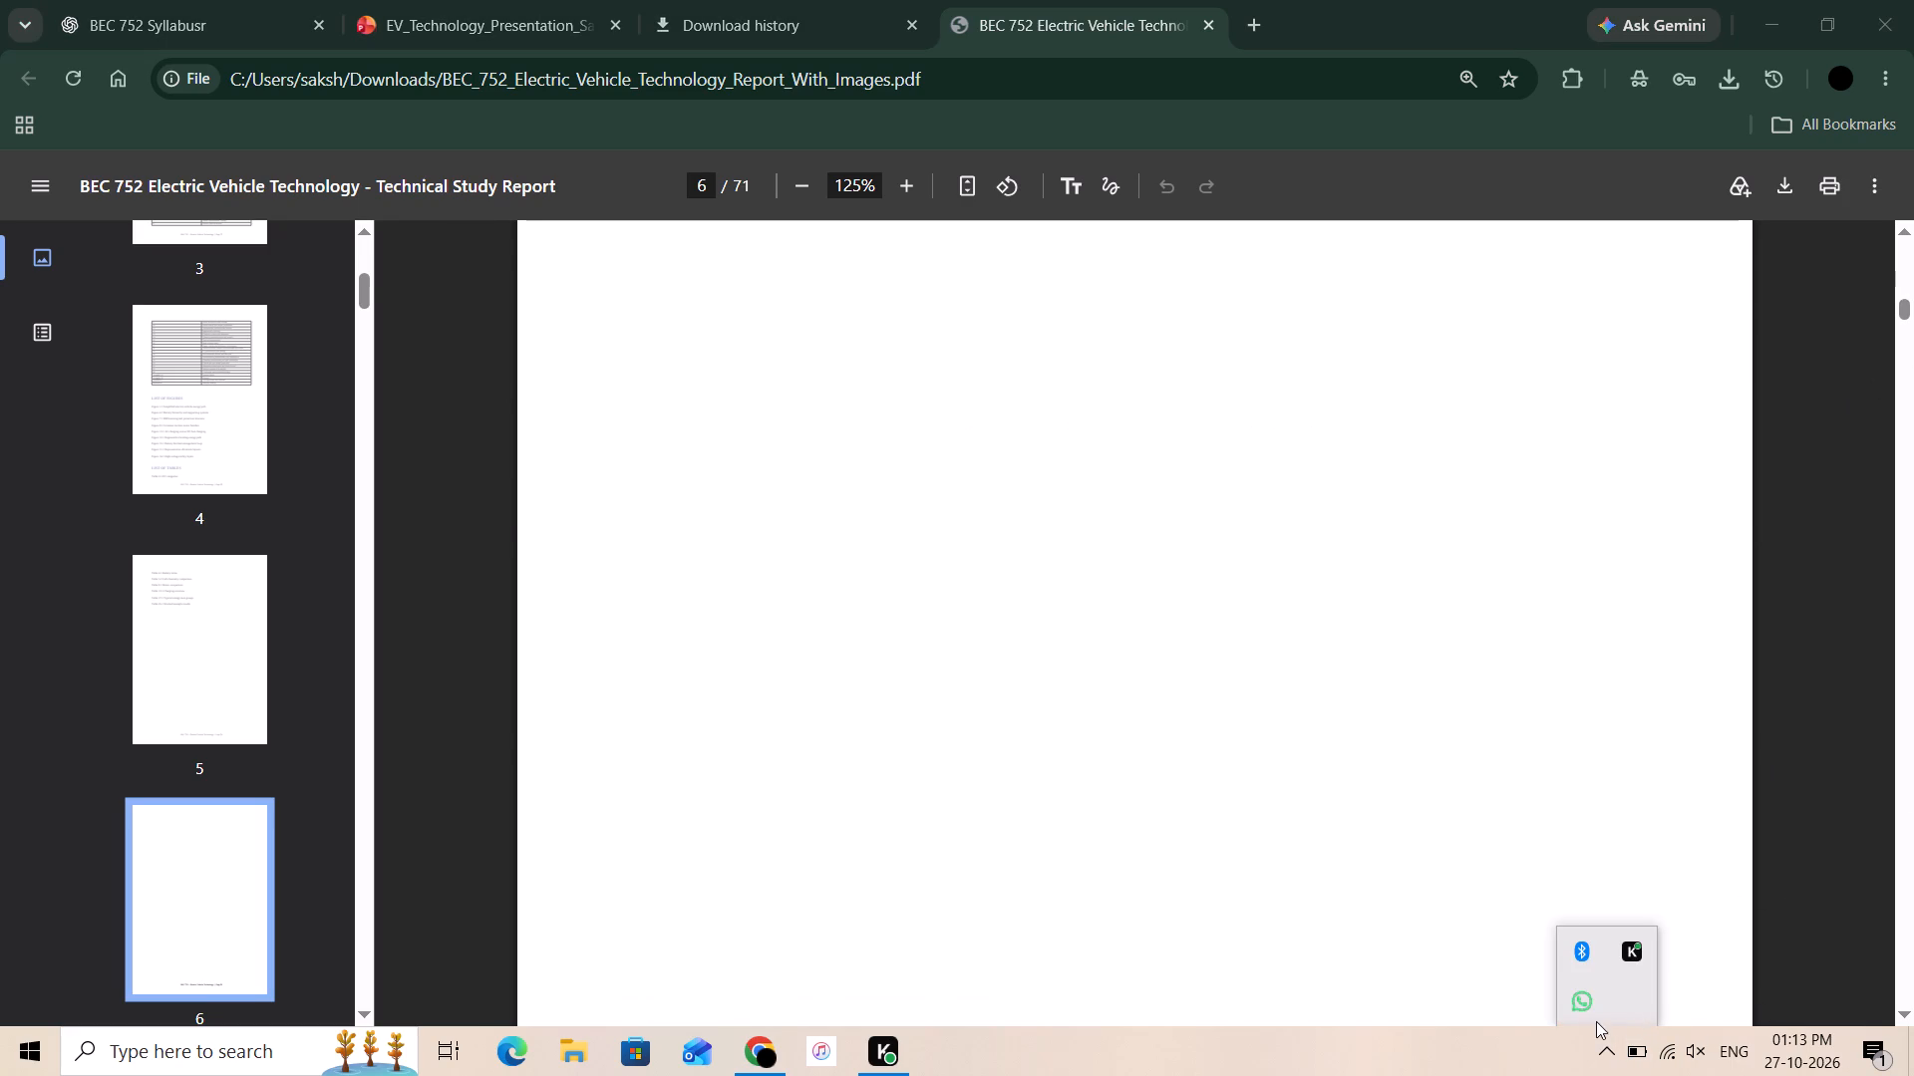
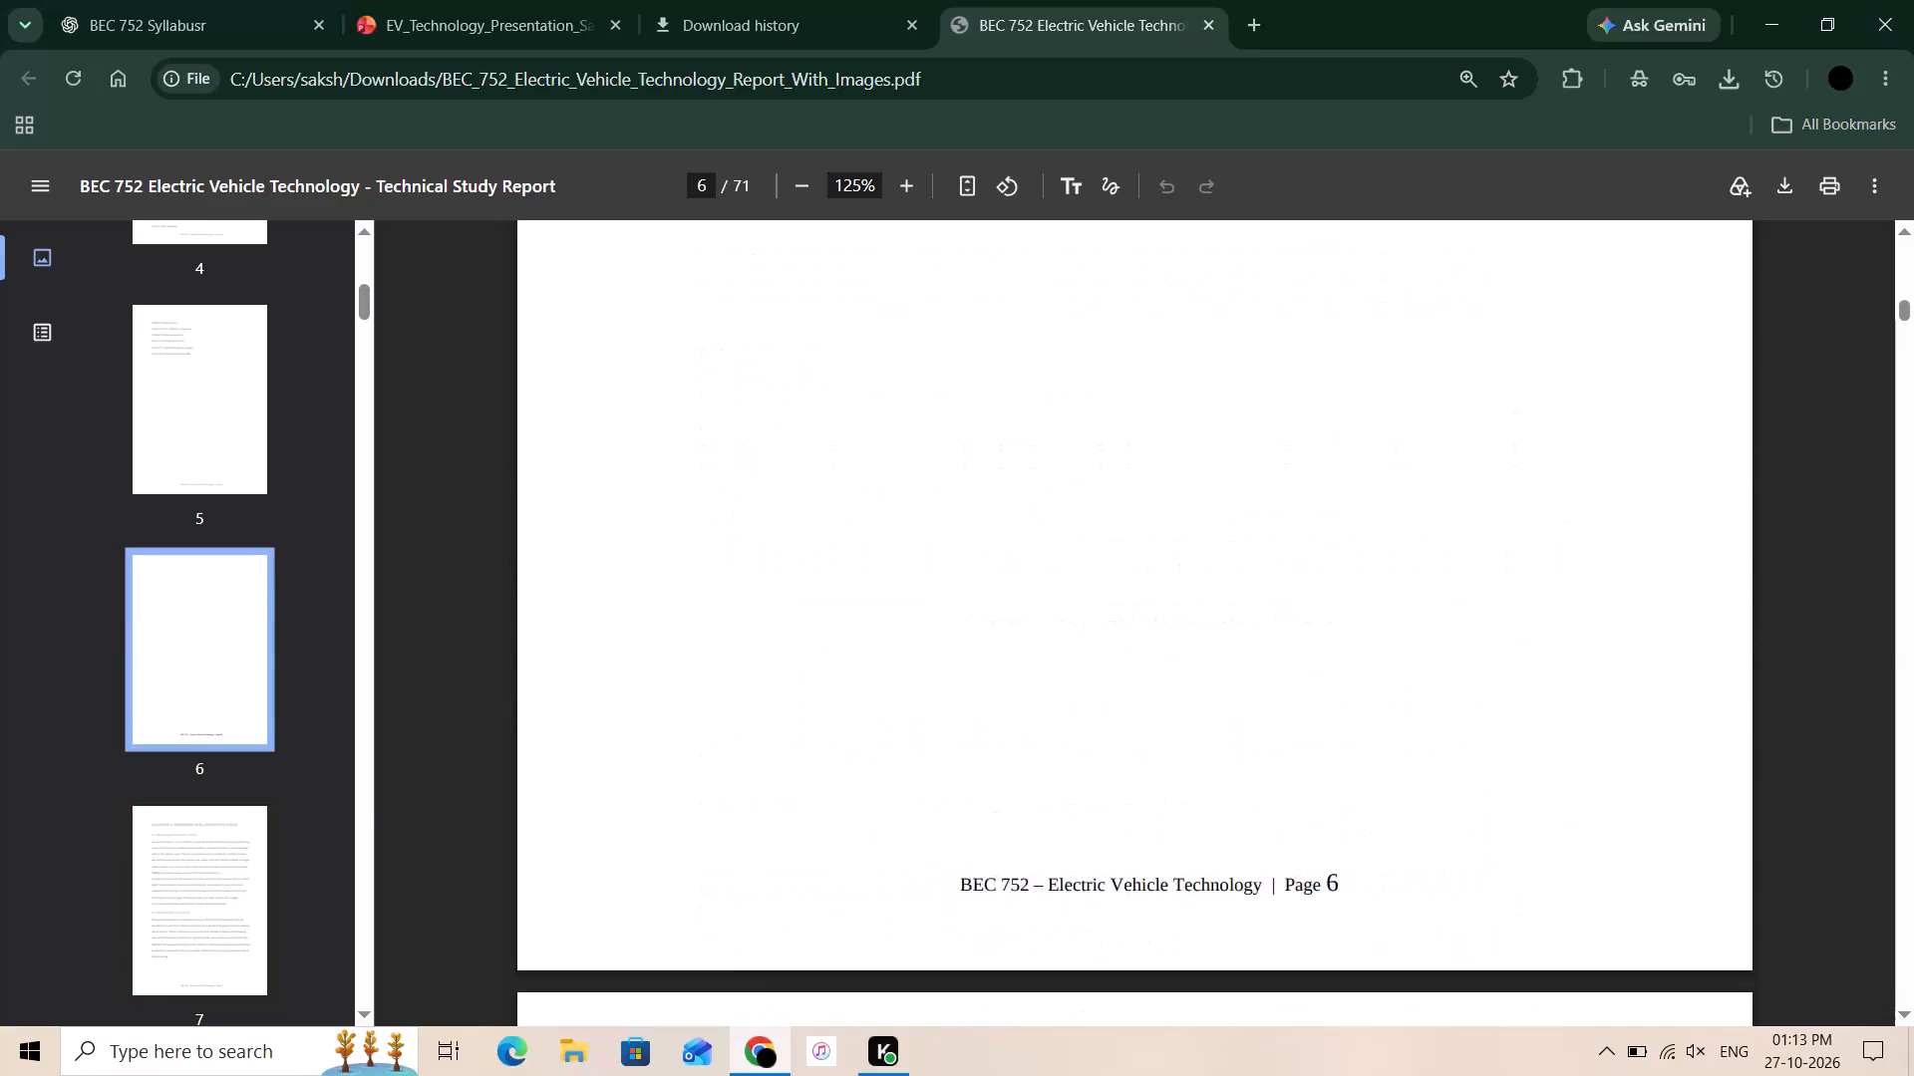
Read chapters 1 to 3 of the report, covering vehicle types and the simplified electric-vehicle energy path.
{"action": "scroll", "coordinate": [1185, 634], "scroll_direction": "down", "scroll_amount": 14}
{"action": "scroll", "coordinate": [1197, 562], "scroll_direction": "down", "scroll_amount": 16}
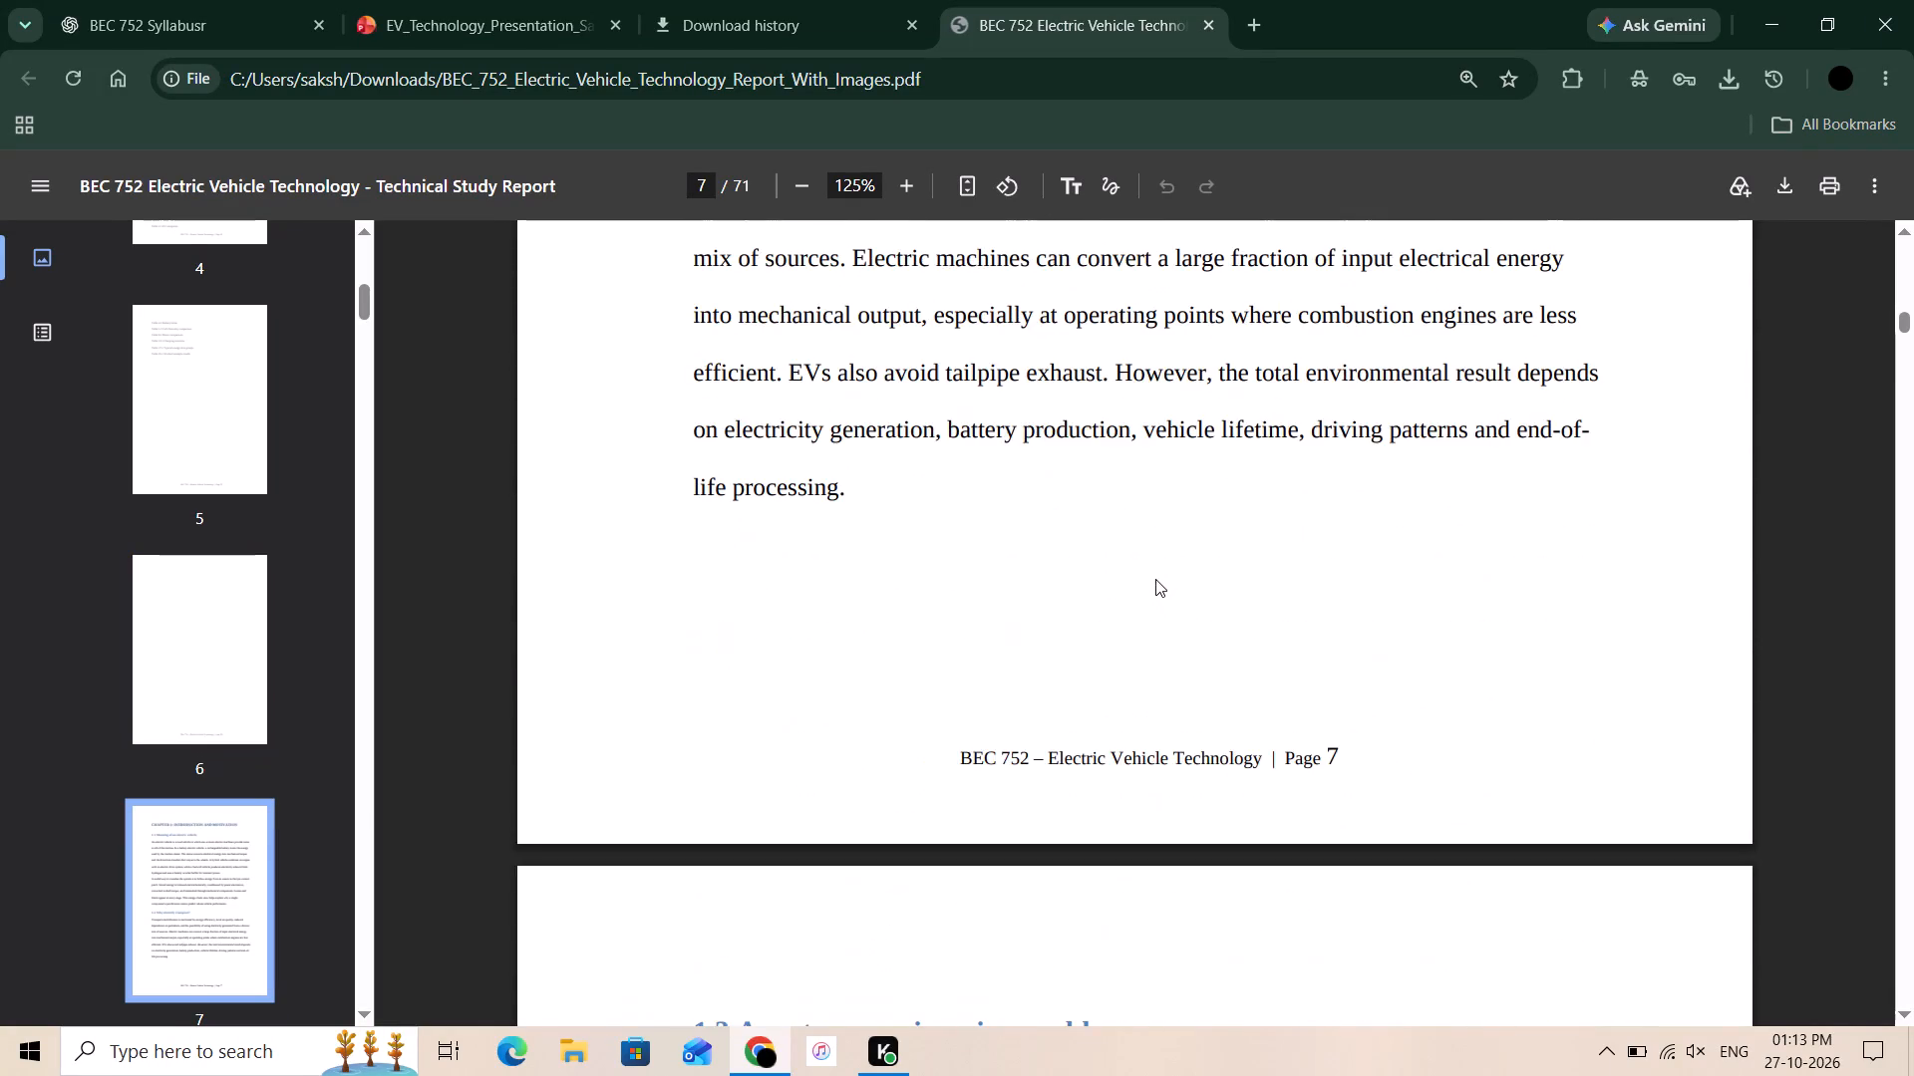
{"action": "scroll", "coordinate": [1155, 579], "scroll_direction": "down", "scroll_amount": 11}
{"action": "scroll", "coordinate": [1195, 530], "scroll_direction": "down", "scroll_amount": 18}
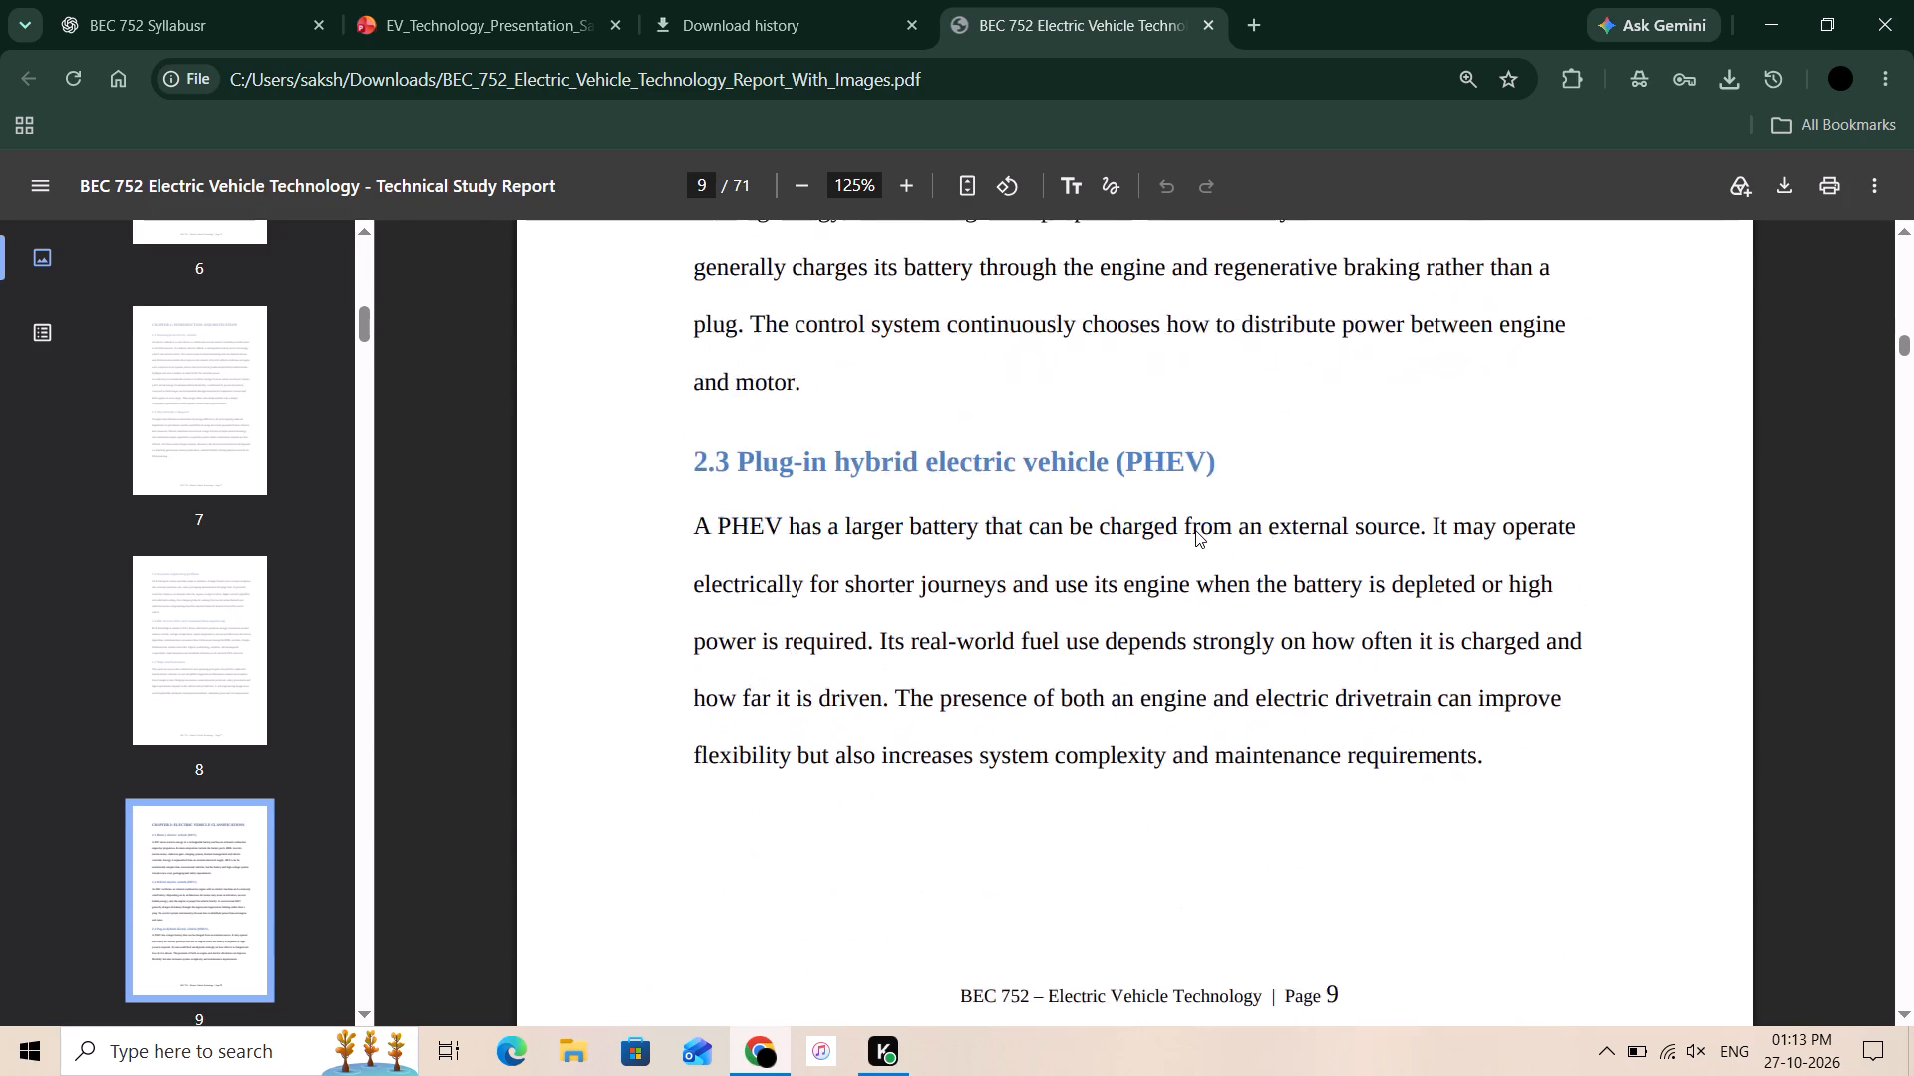
{"action": "scroll", "coordinate": [1195, 530], "scroll_direction": "down", "scroll_amount": 16}
{"action": "scroll", "coordinate": [1199, 515], "scroll_direction": "down", "scroll_amount": 10}
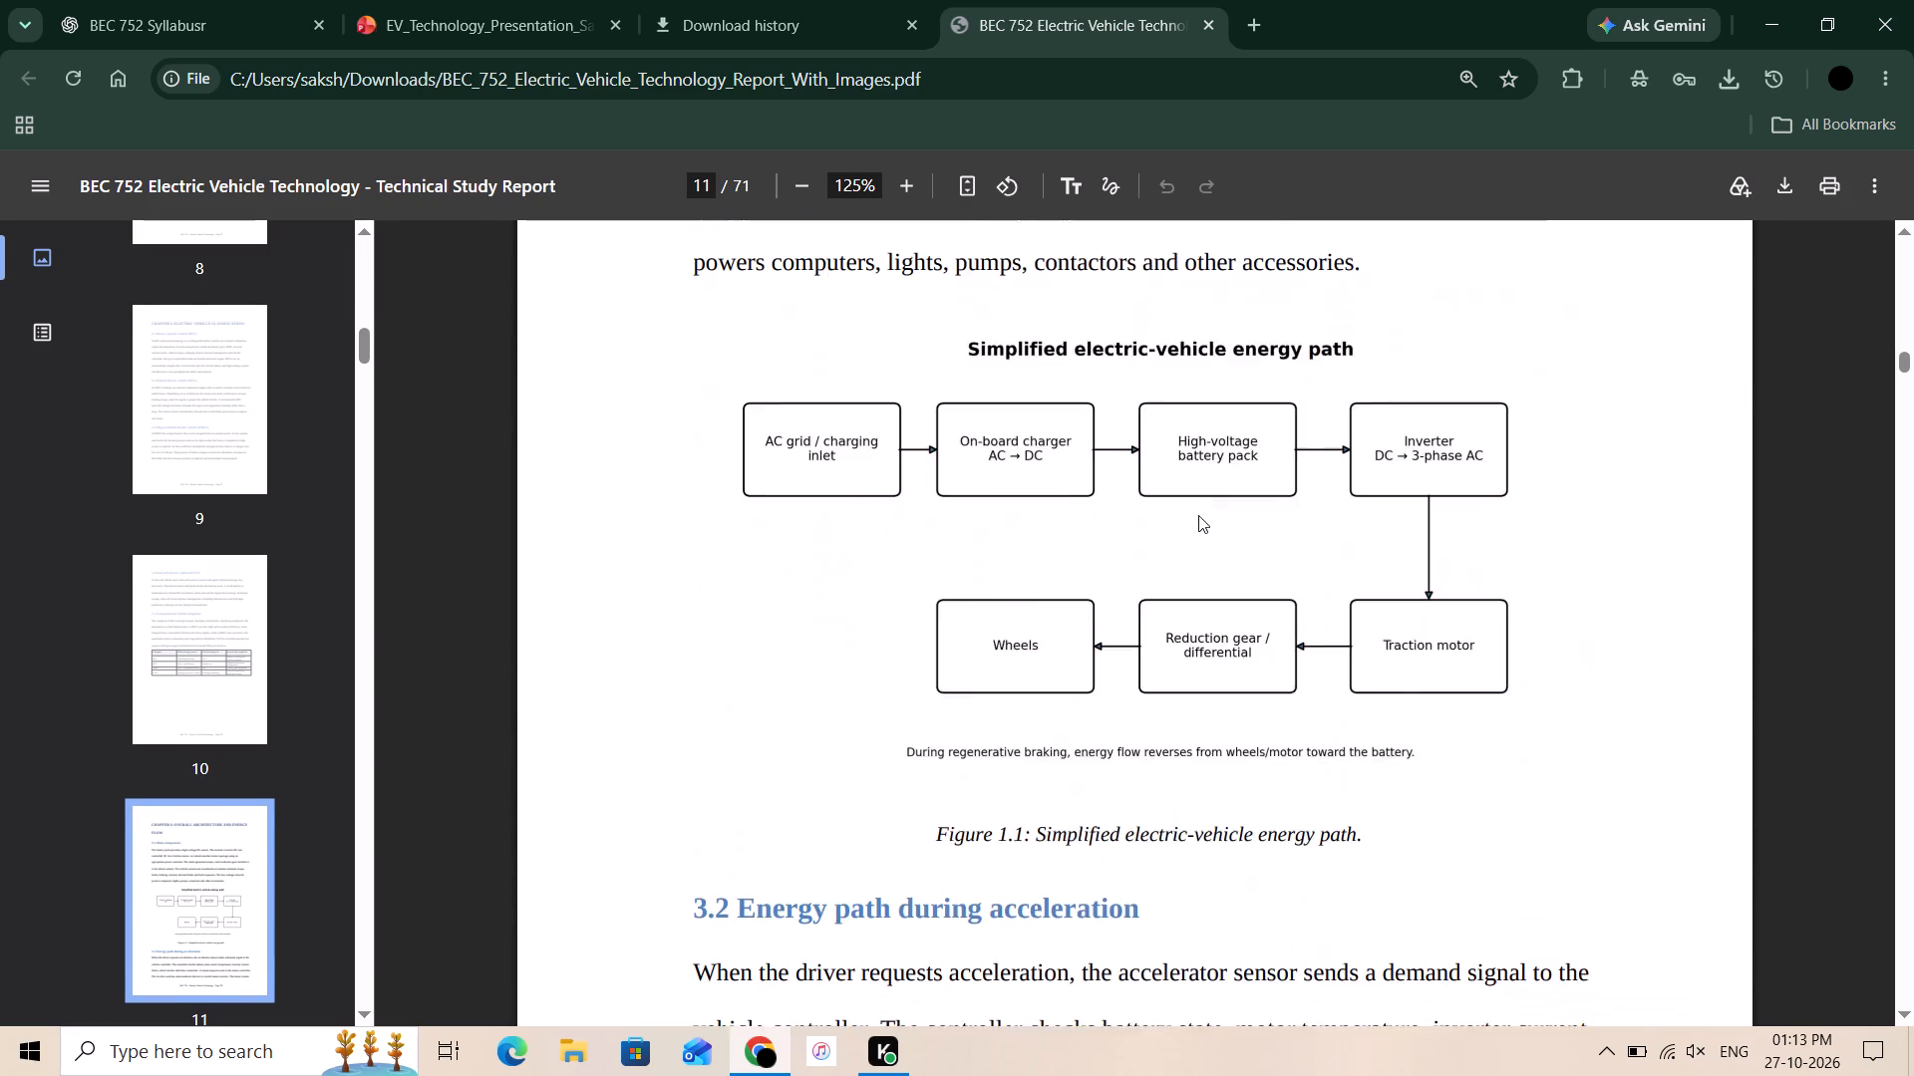
{"action": "scroll", "coordinate": [1199, 515], "scroll_direction": "down", "scroll_amount": 17}
{"action": "scroll", "coordinate": [1197, 514], "scroll_direction": "down", "scroll_amount": 6}
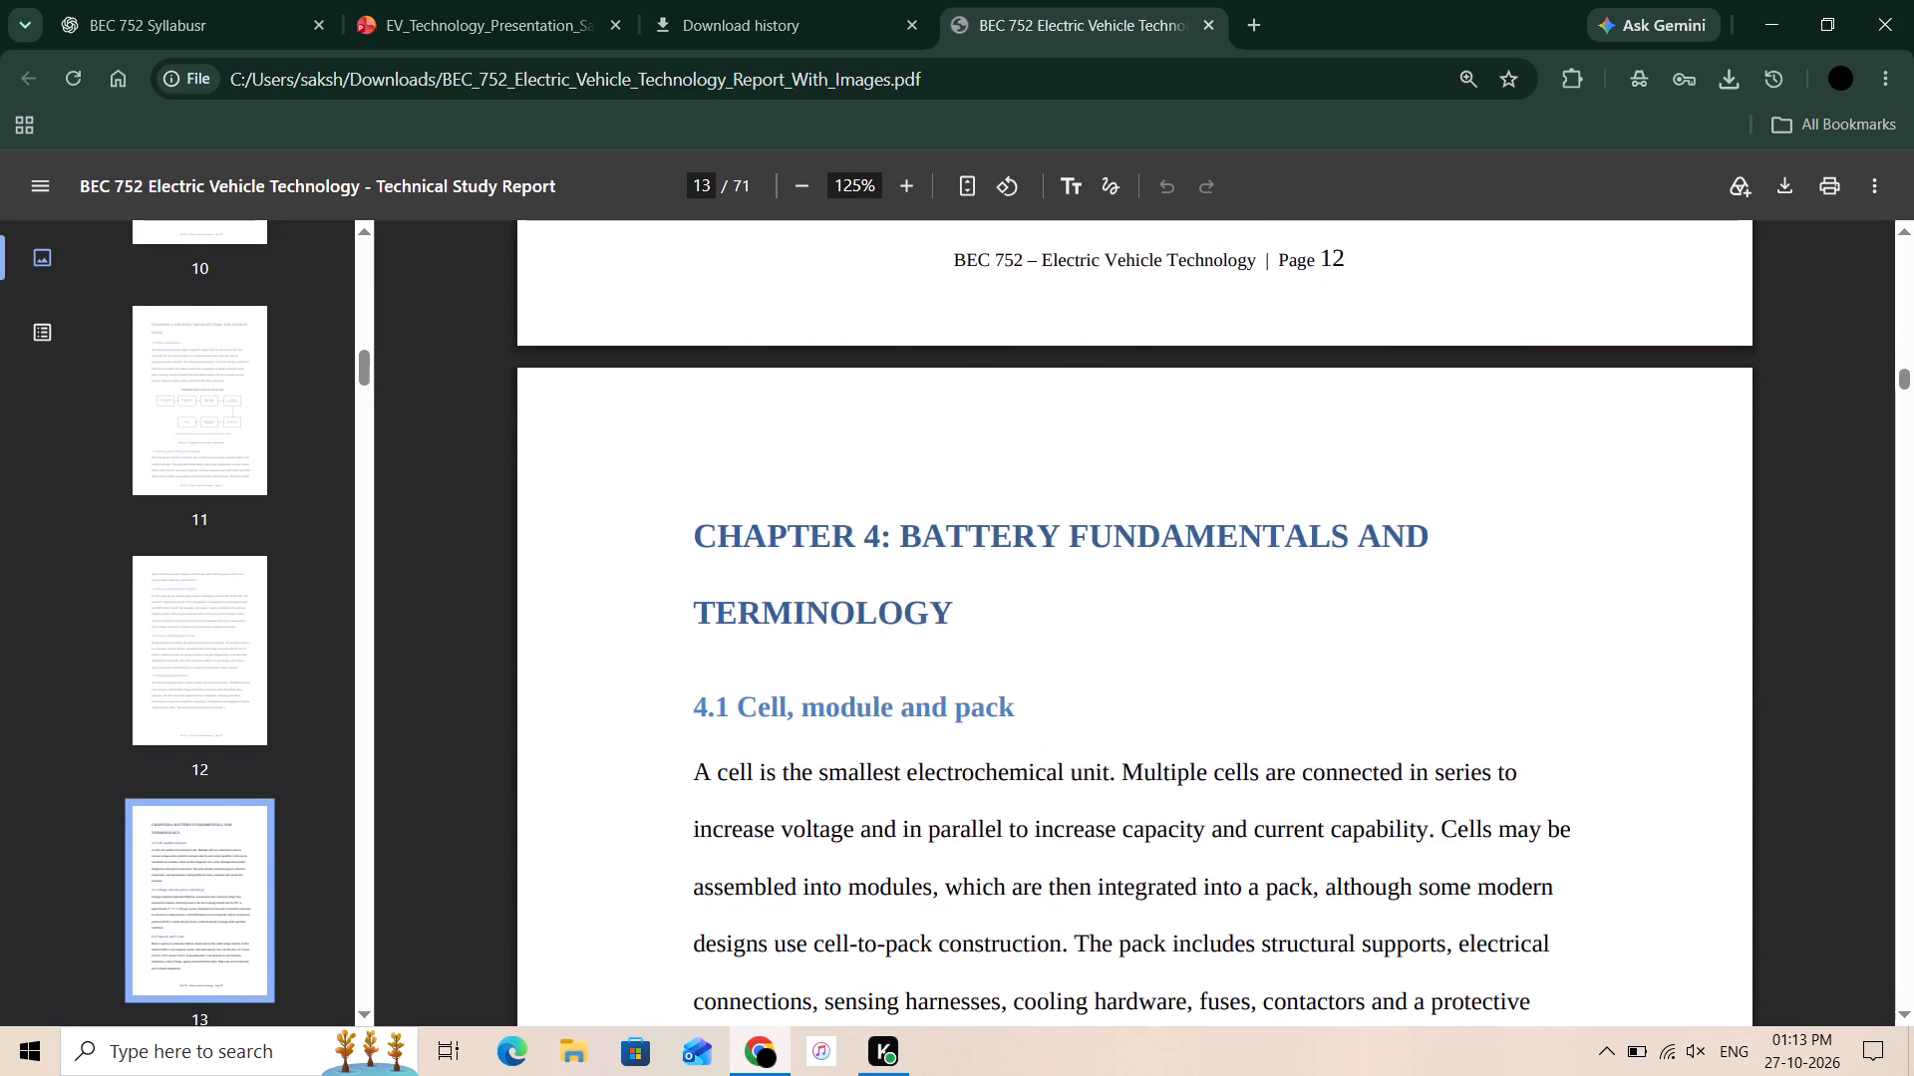
Read chapter 4 on battery fundamentals and chapter 5 on lithium-ion cell chemistry, continuing to page 18.
{"action": "scroll", "coordinate": [1194, 511], "scroll_direction": "down", "scroll_amount": 15}
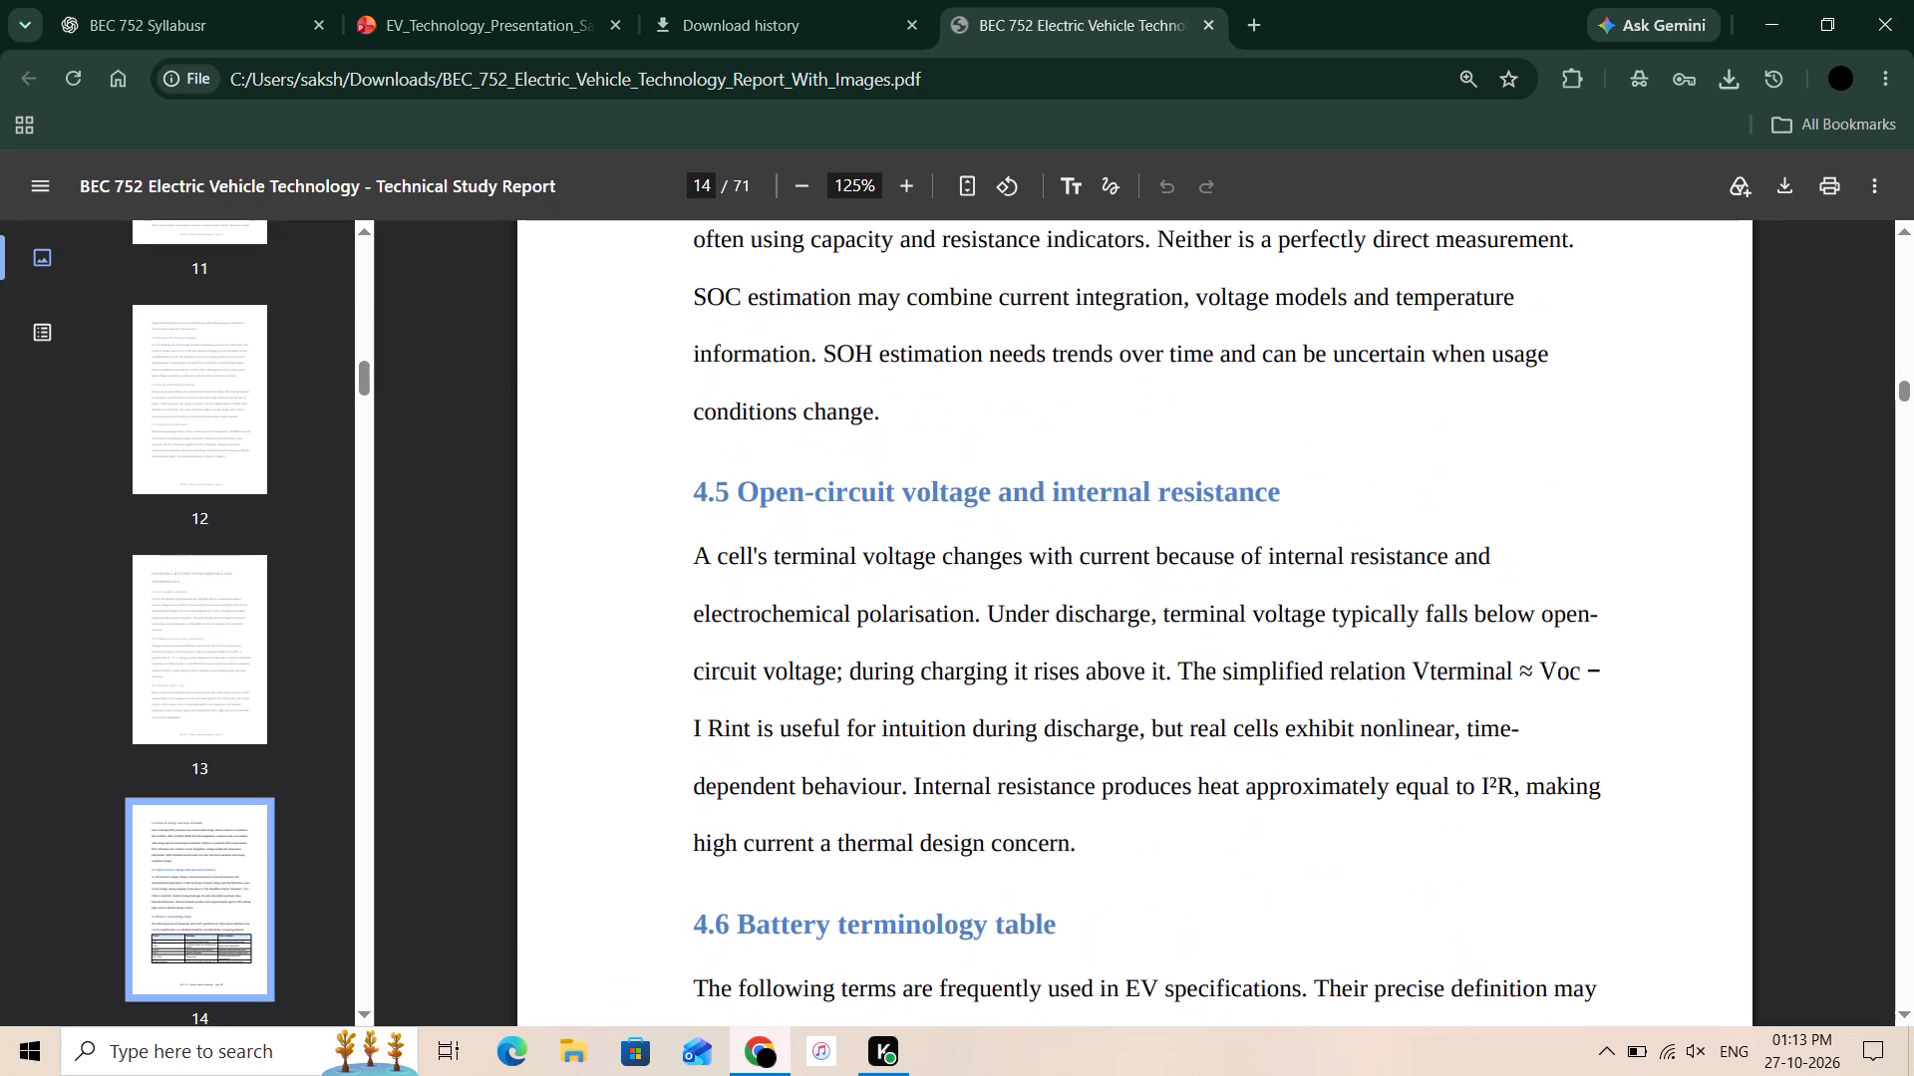
{"action": "scroll", "coordinate": [1186, 508], "scroll_direction": "down", "scroll_amount": 20}
{"action": "scroll", "coordinate": [1206, 522], "scroll_direction": "down", "scroll_amount": 6}
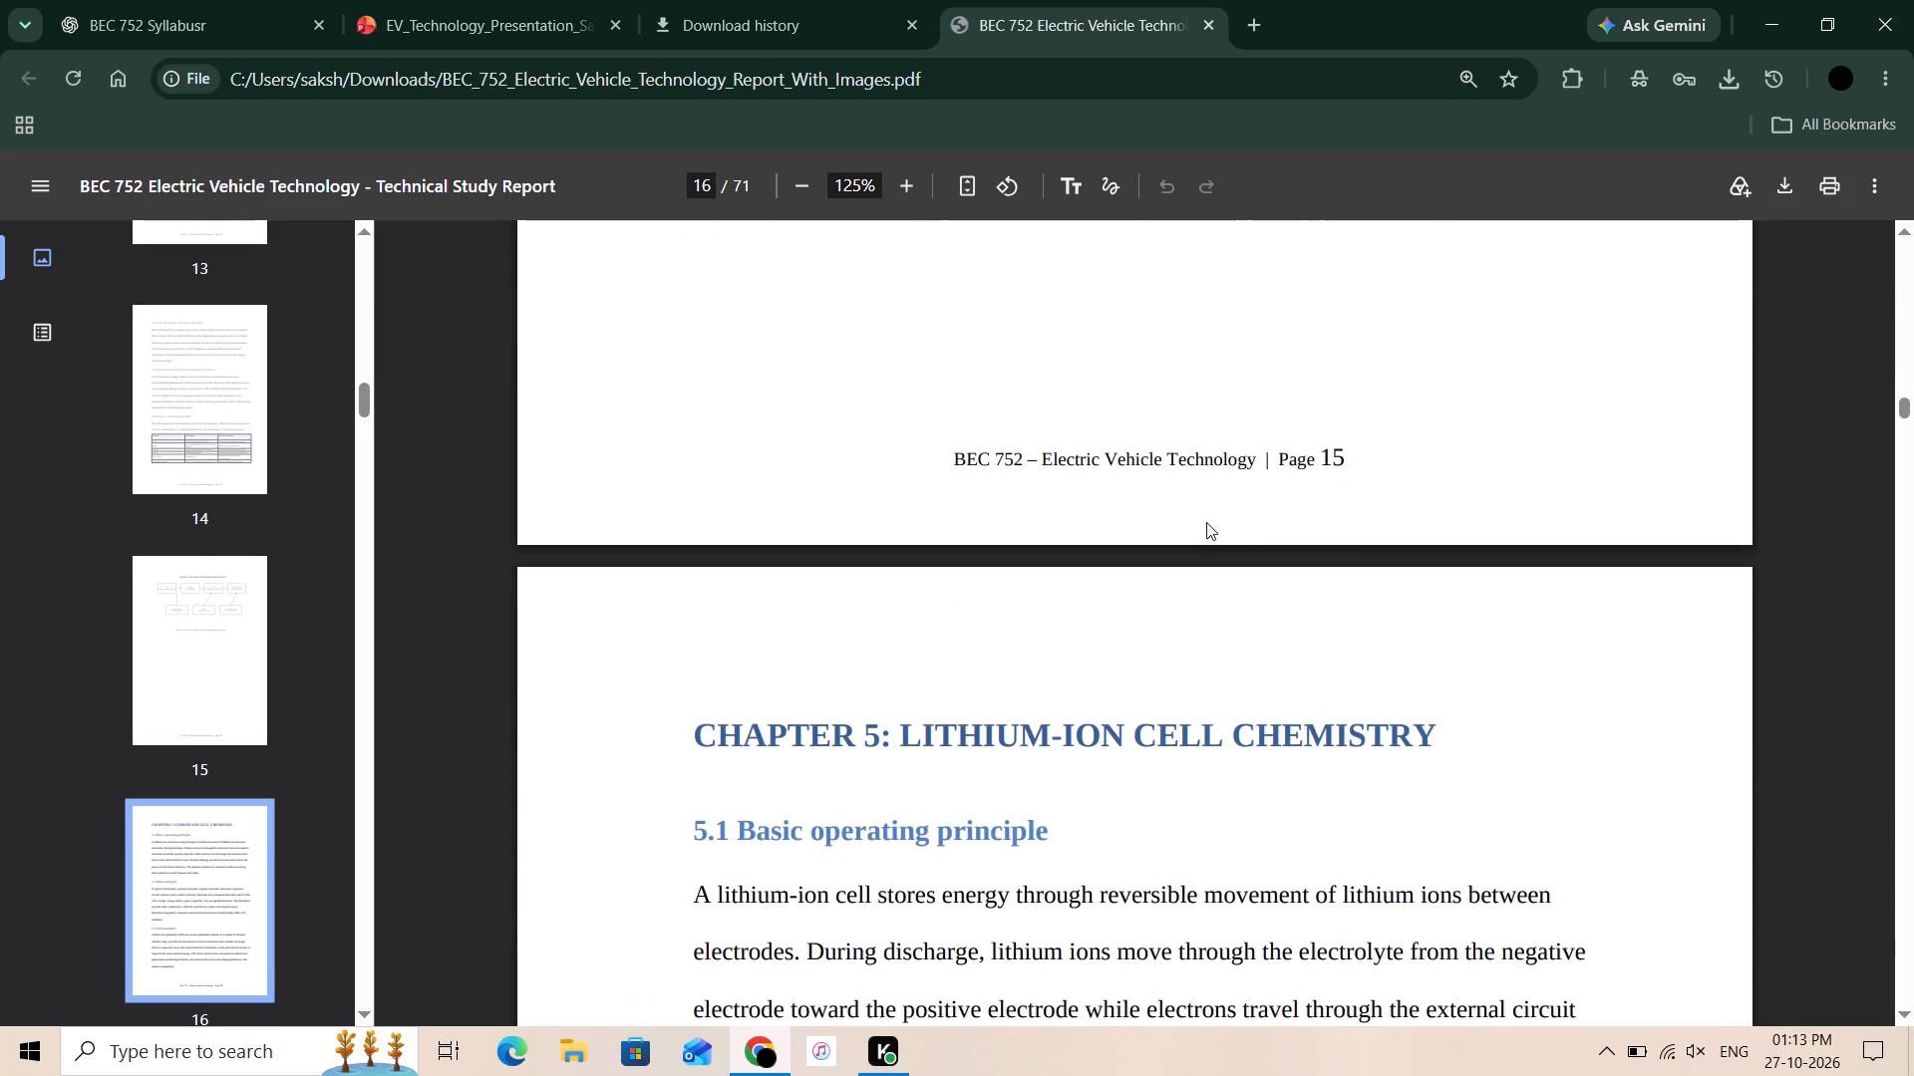
{"action": "scroll", "coordinate": [1206, 522], "scroll_direction": "down", "scroll_amount": 17}
{"action": "scroll", "coordinate": [1206, 522], "scroll_direction": "down", "scroll_amount": 10}
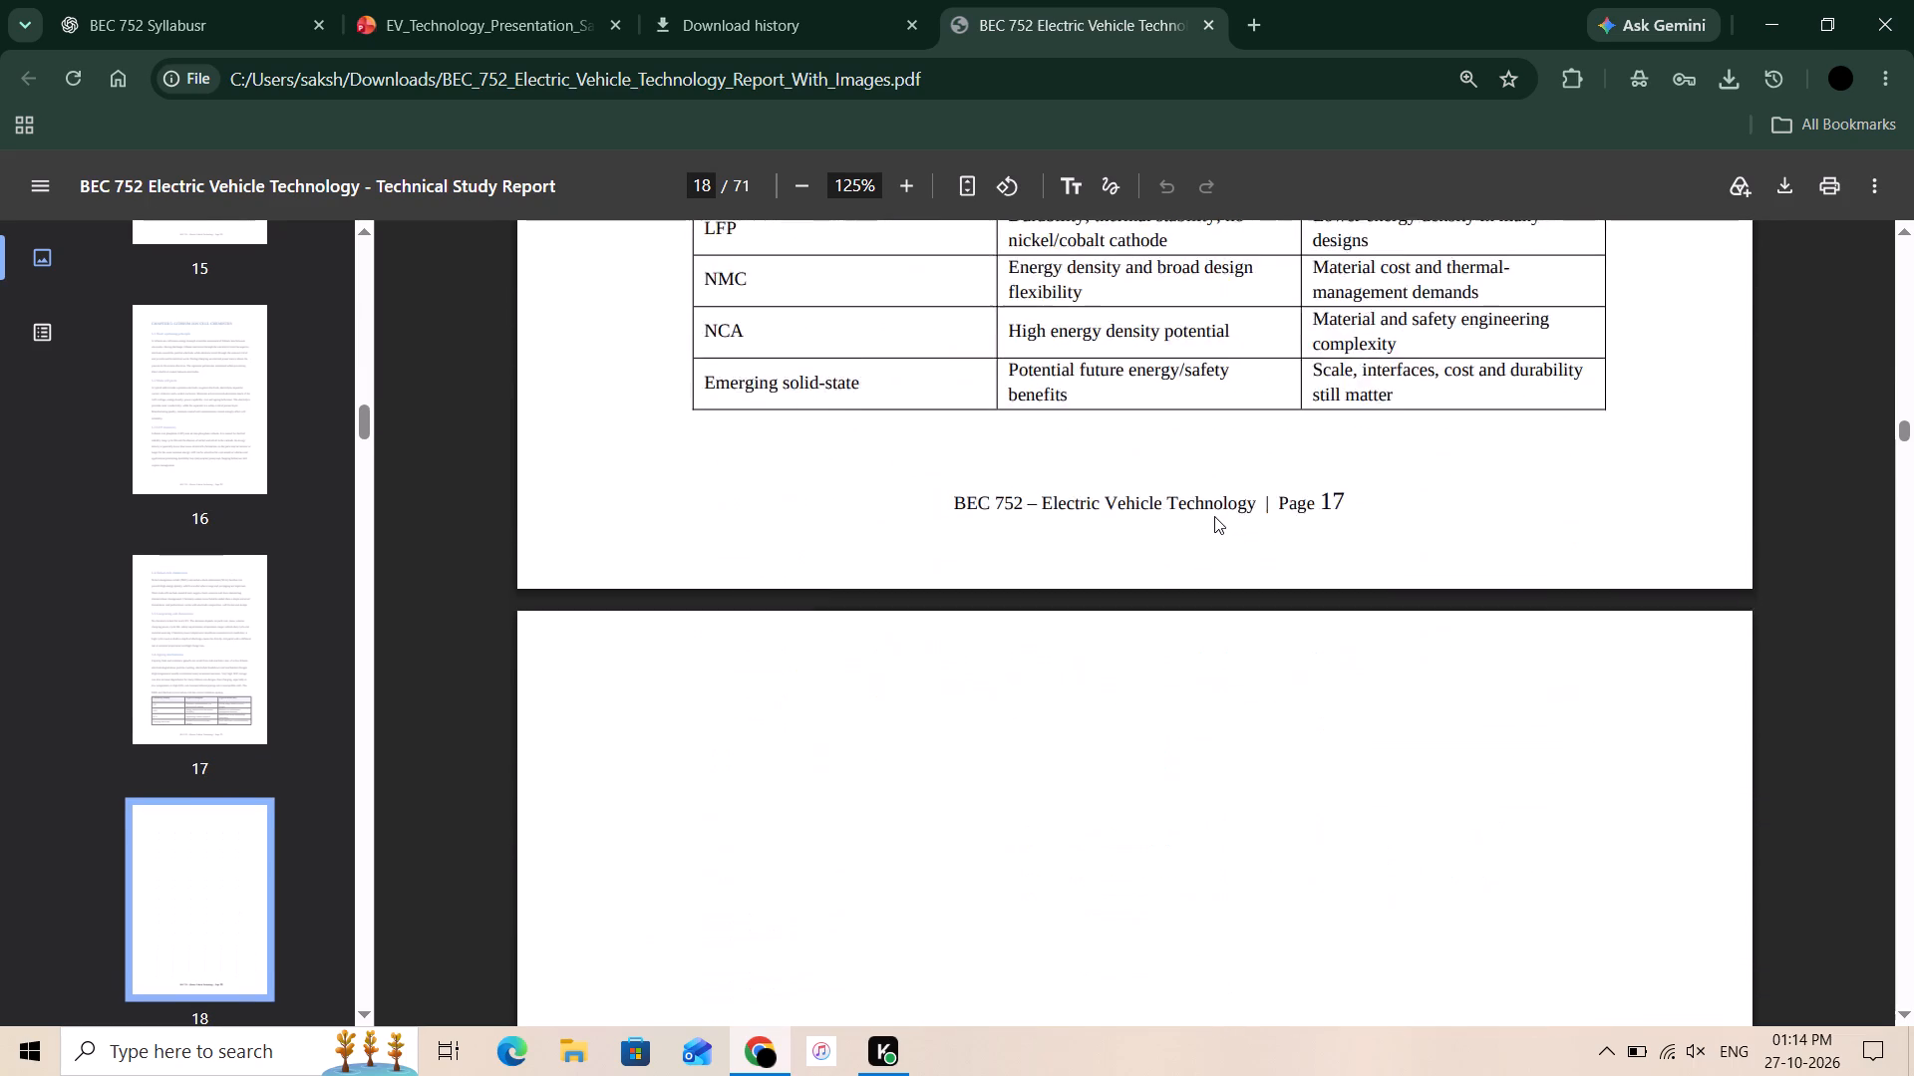
Read chapter 6 from series and parallel configuration onward, continuing into chapter 7 on page 21.
{"action": "scroll", "coordinate": [1213, 516], "scroll_direction": "down", "scroll_amount": 14}
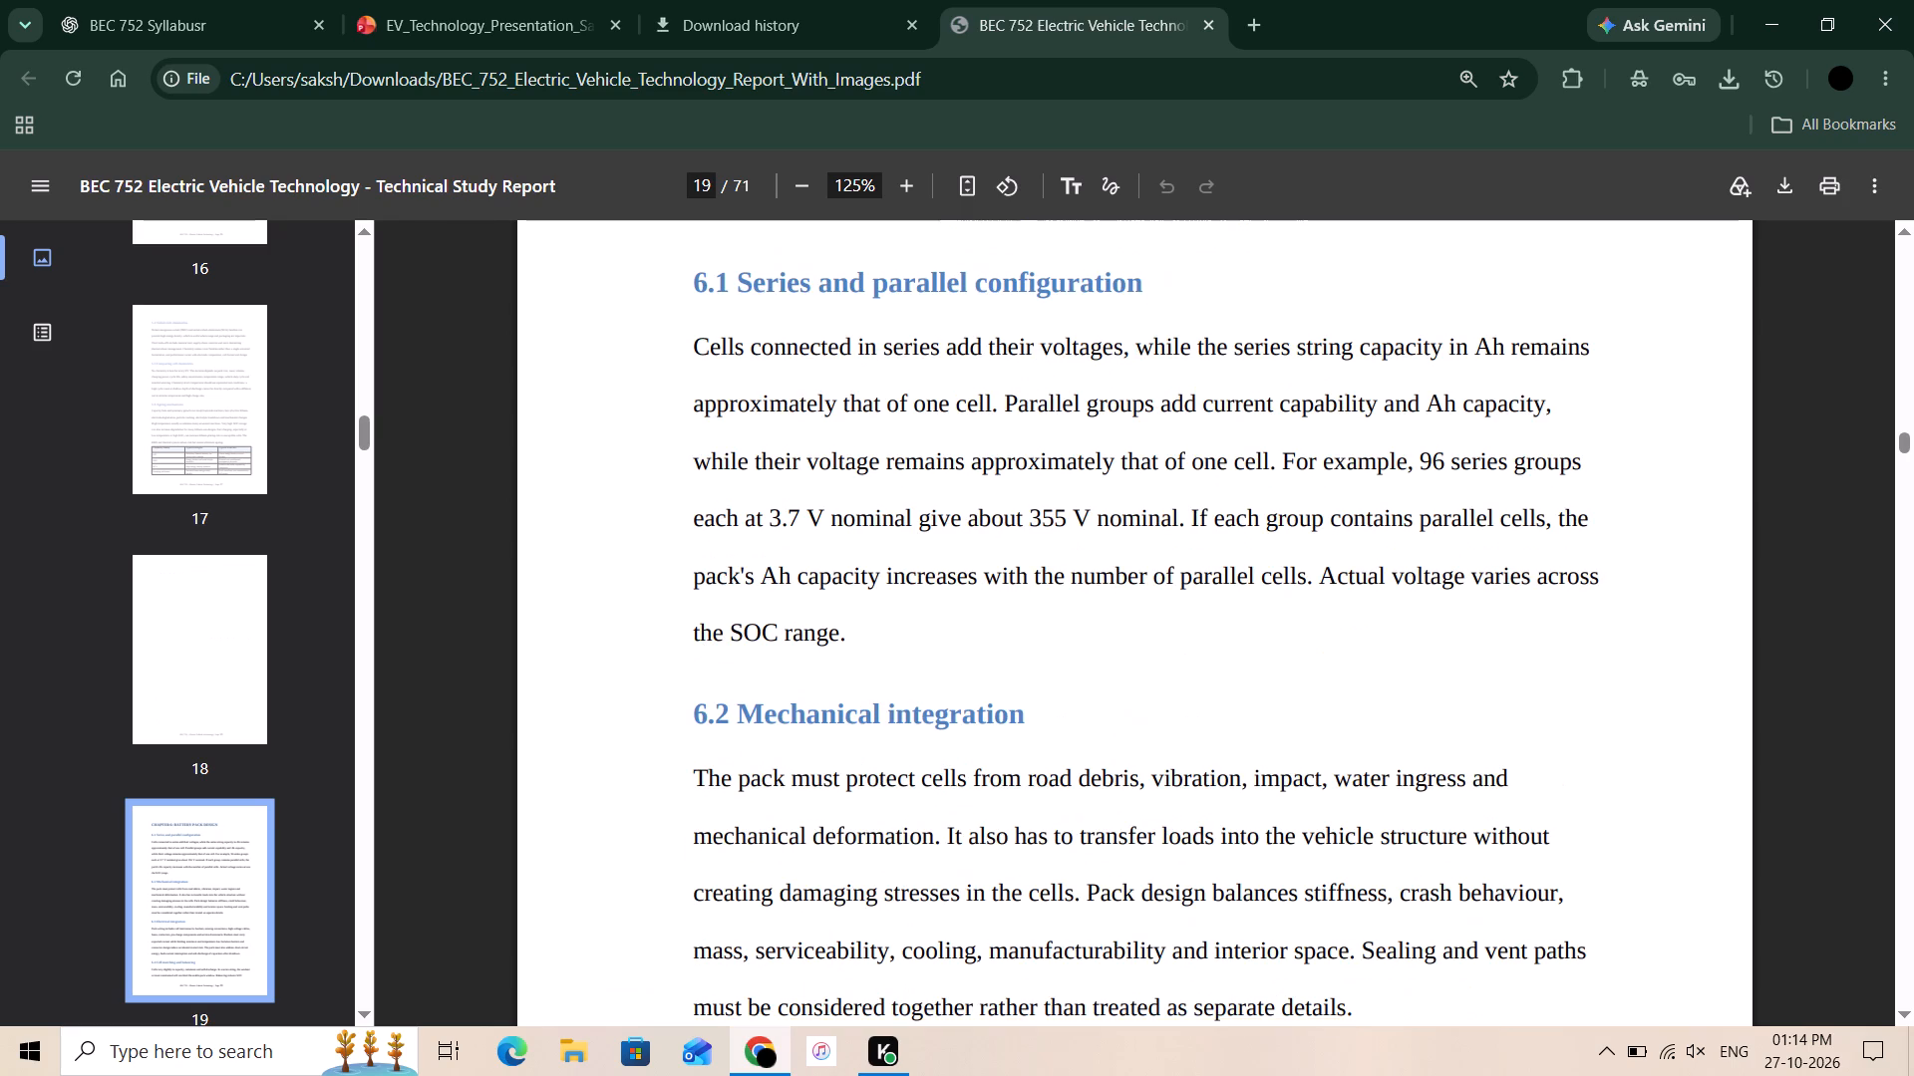
{"action": "scroll", "coordinate": [1164, 524], "scroll_direction": "down", "scroll_amount": 15}
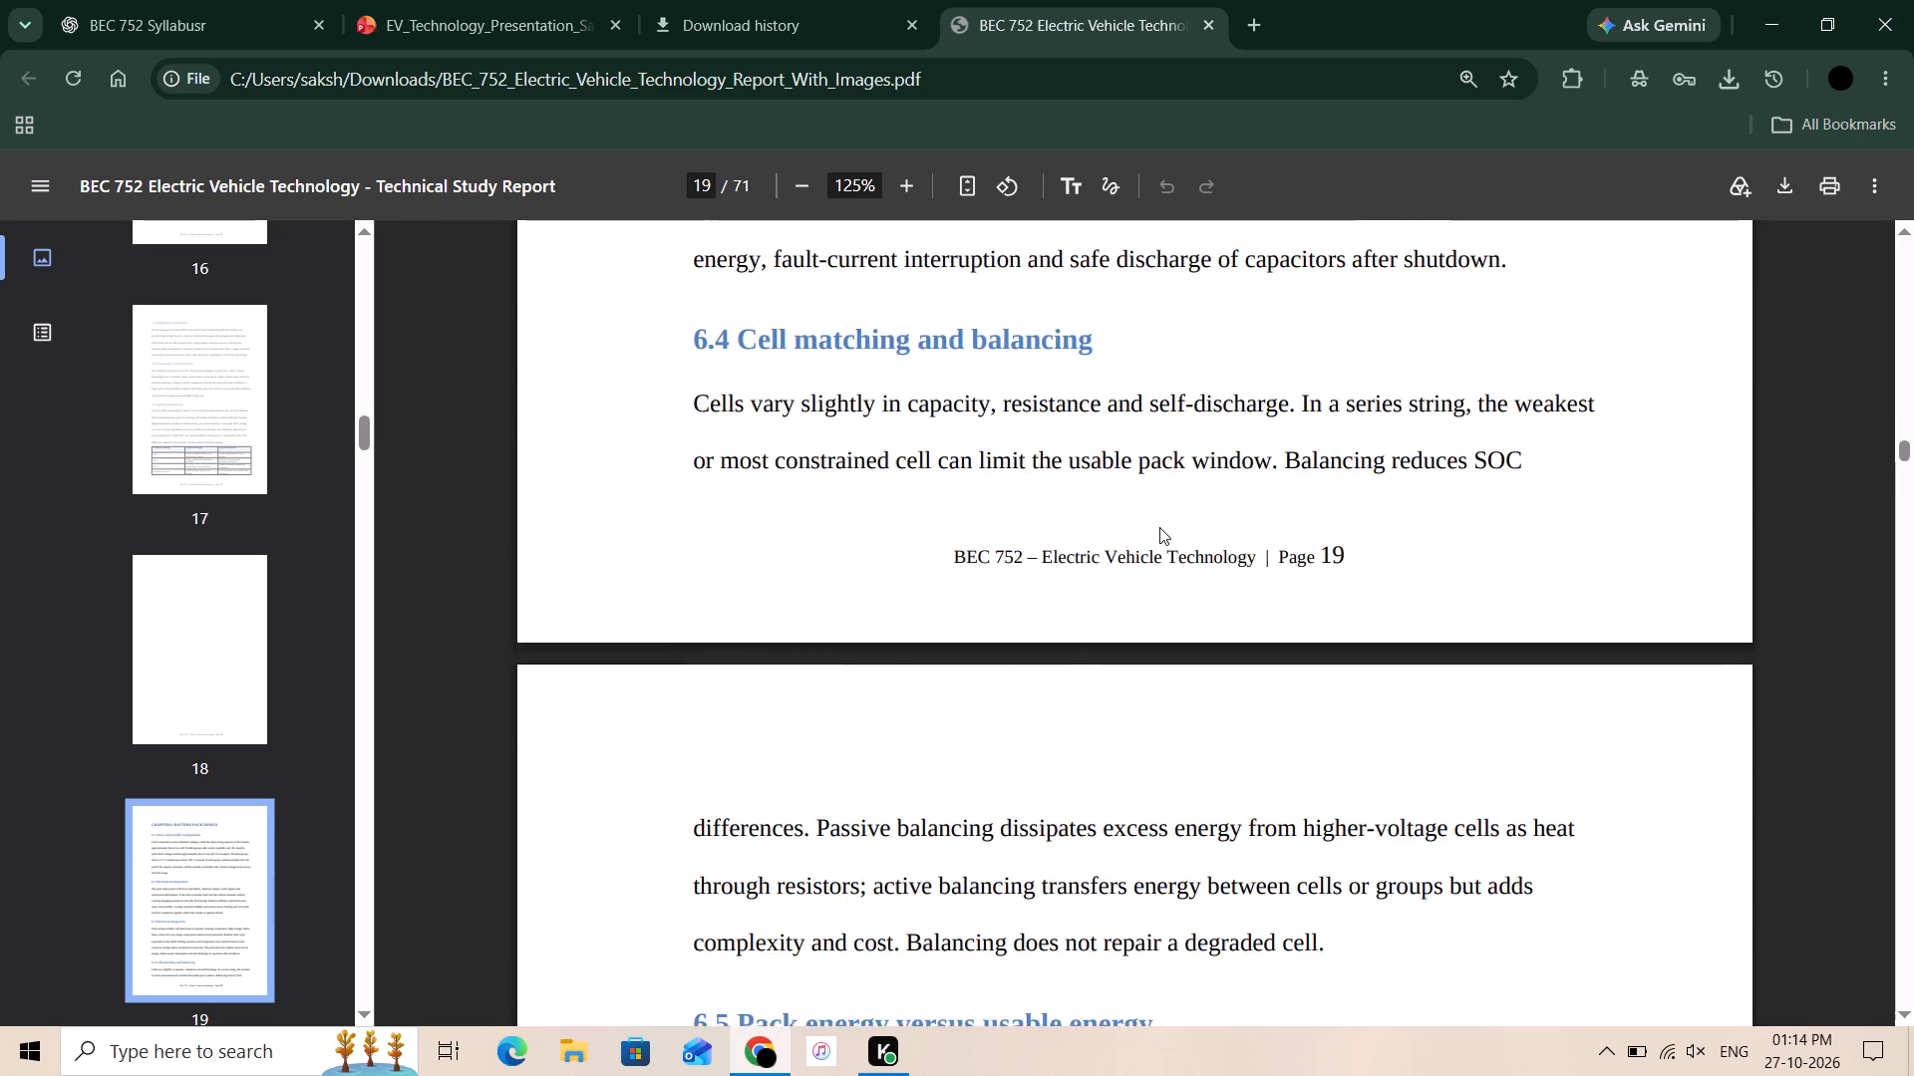
{"action": "scroll", "coordinate": [1159, 527], "scroll_direction": "down", "scroll_amount": 10}
{"action": "scroll", "coordinate": [1159, 527], "scroll_direction": "down", "scroll_amount": 11}
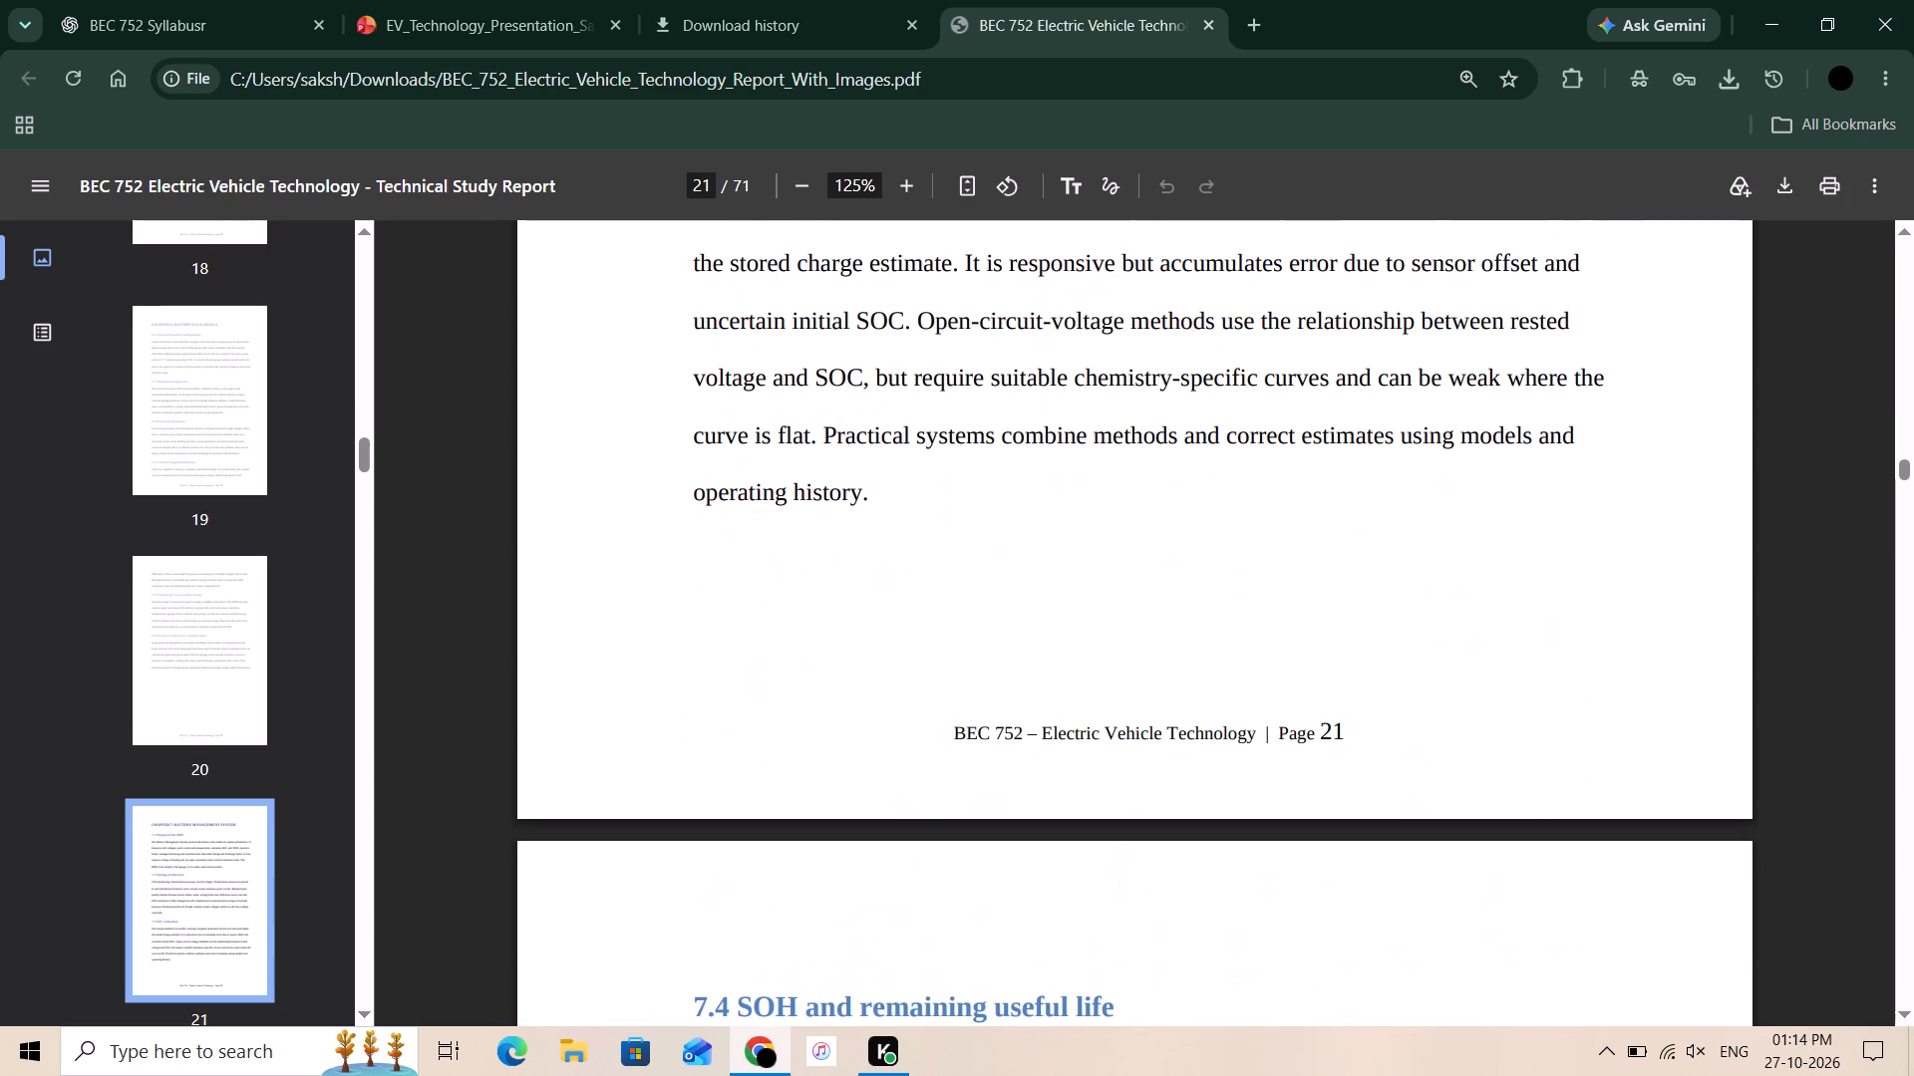
Search the web for "pdf editor online free" in place of the download history and open PDFSimpli's Free PDF Editor Online.
{"action": "left_click", "coordinate": [699, 0]}
{"action": "left_click", "coordinate": [836, 76]}
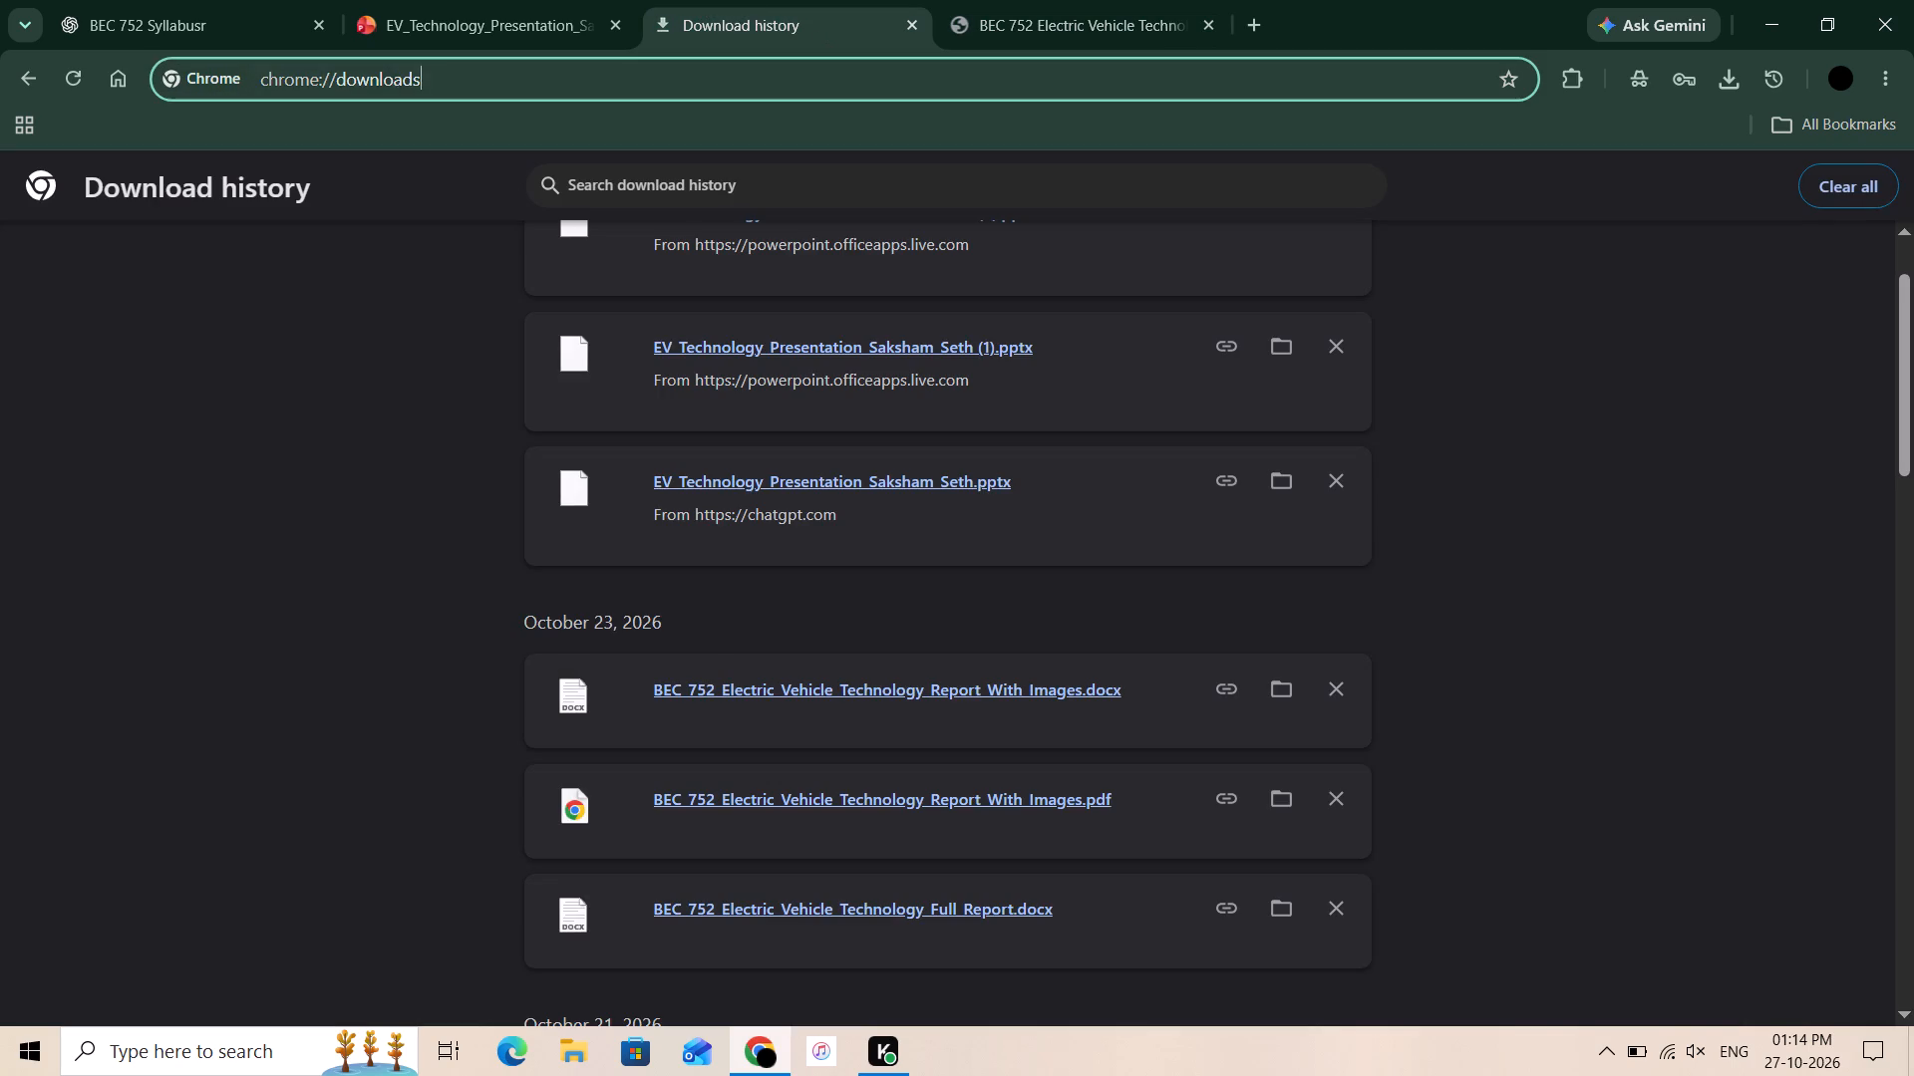
{"action": "type", "text": "pdf ediot"}
{"action": "key", "text": "Left"}
{"action": "key", "text": "Down"}
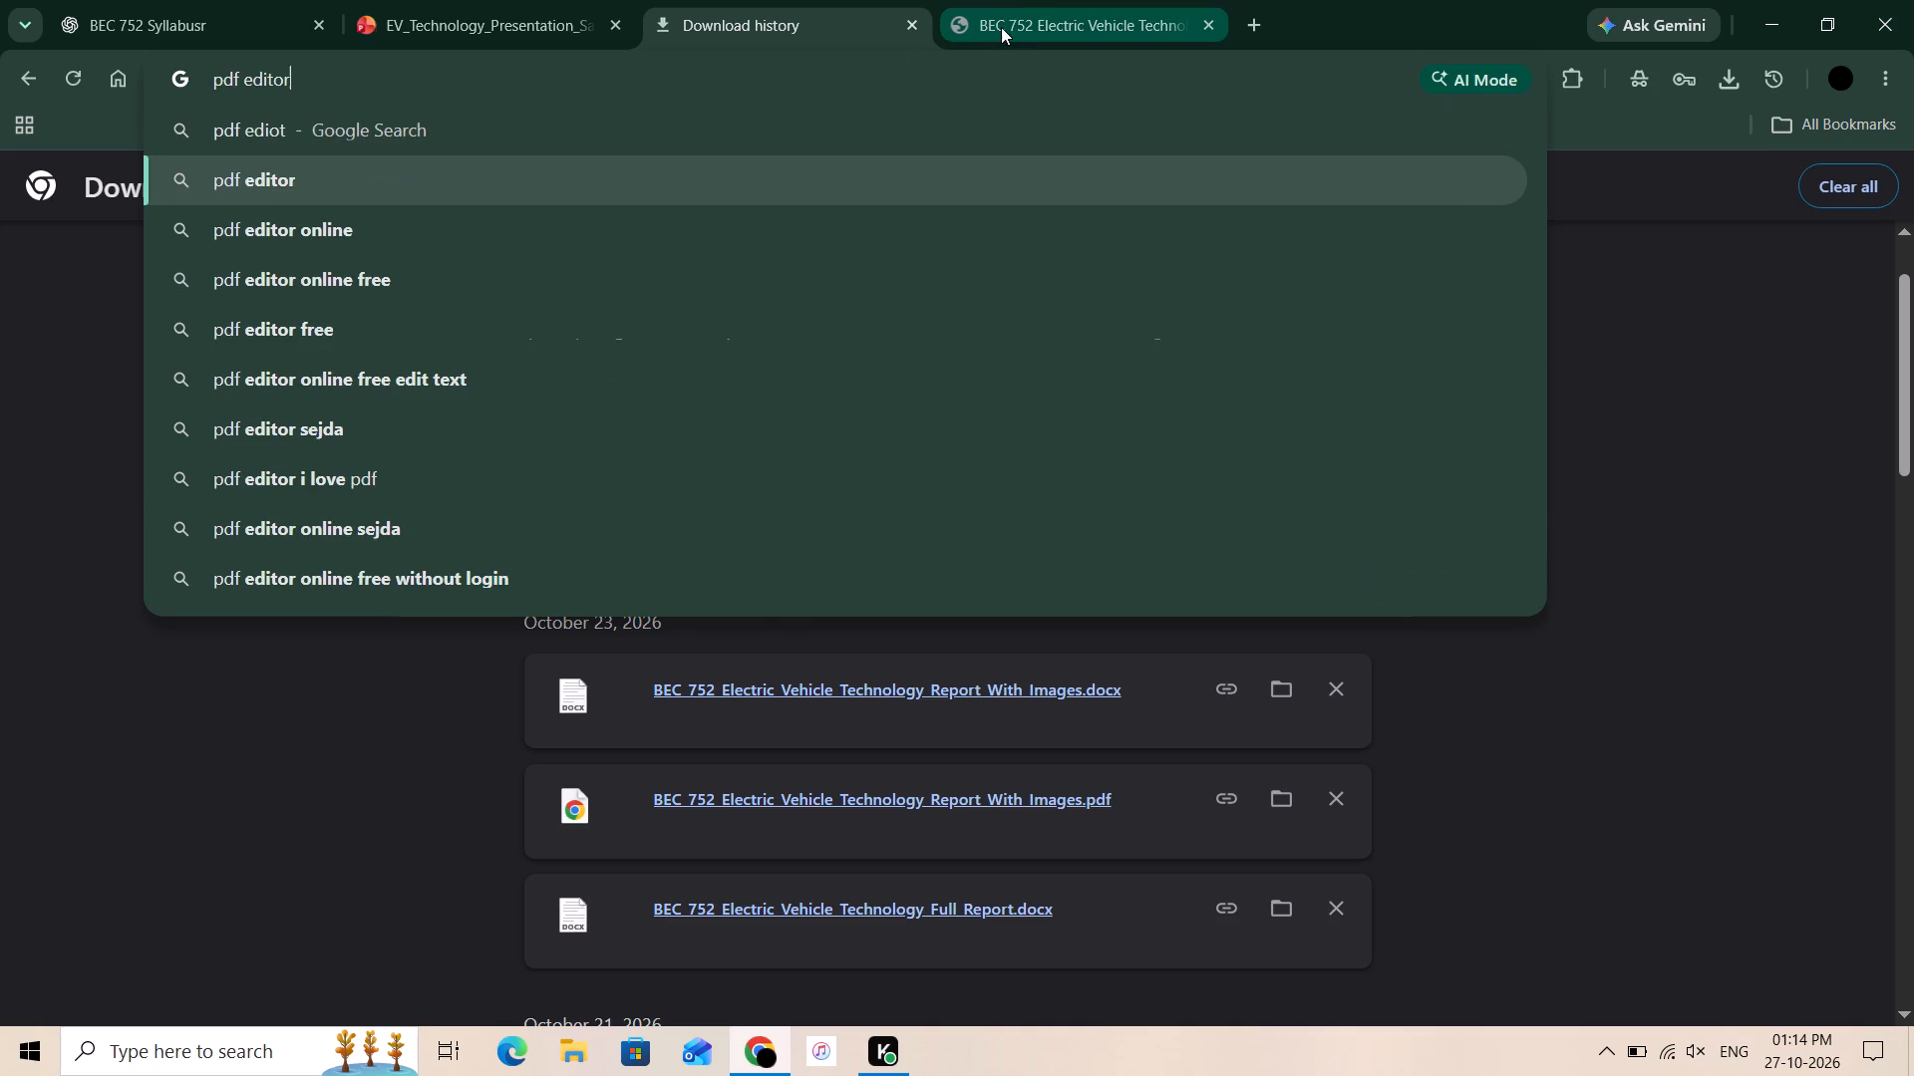
{"action": "key", "text": "Down"}
{"action": "key", "text": "Down"}
{"action": "key", "text": "Return"}
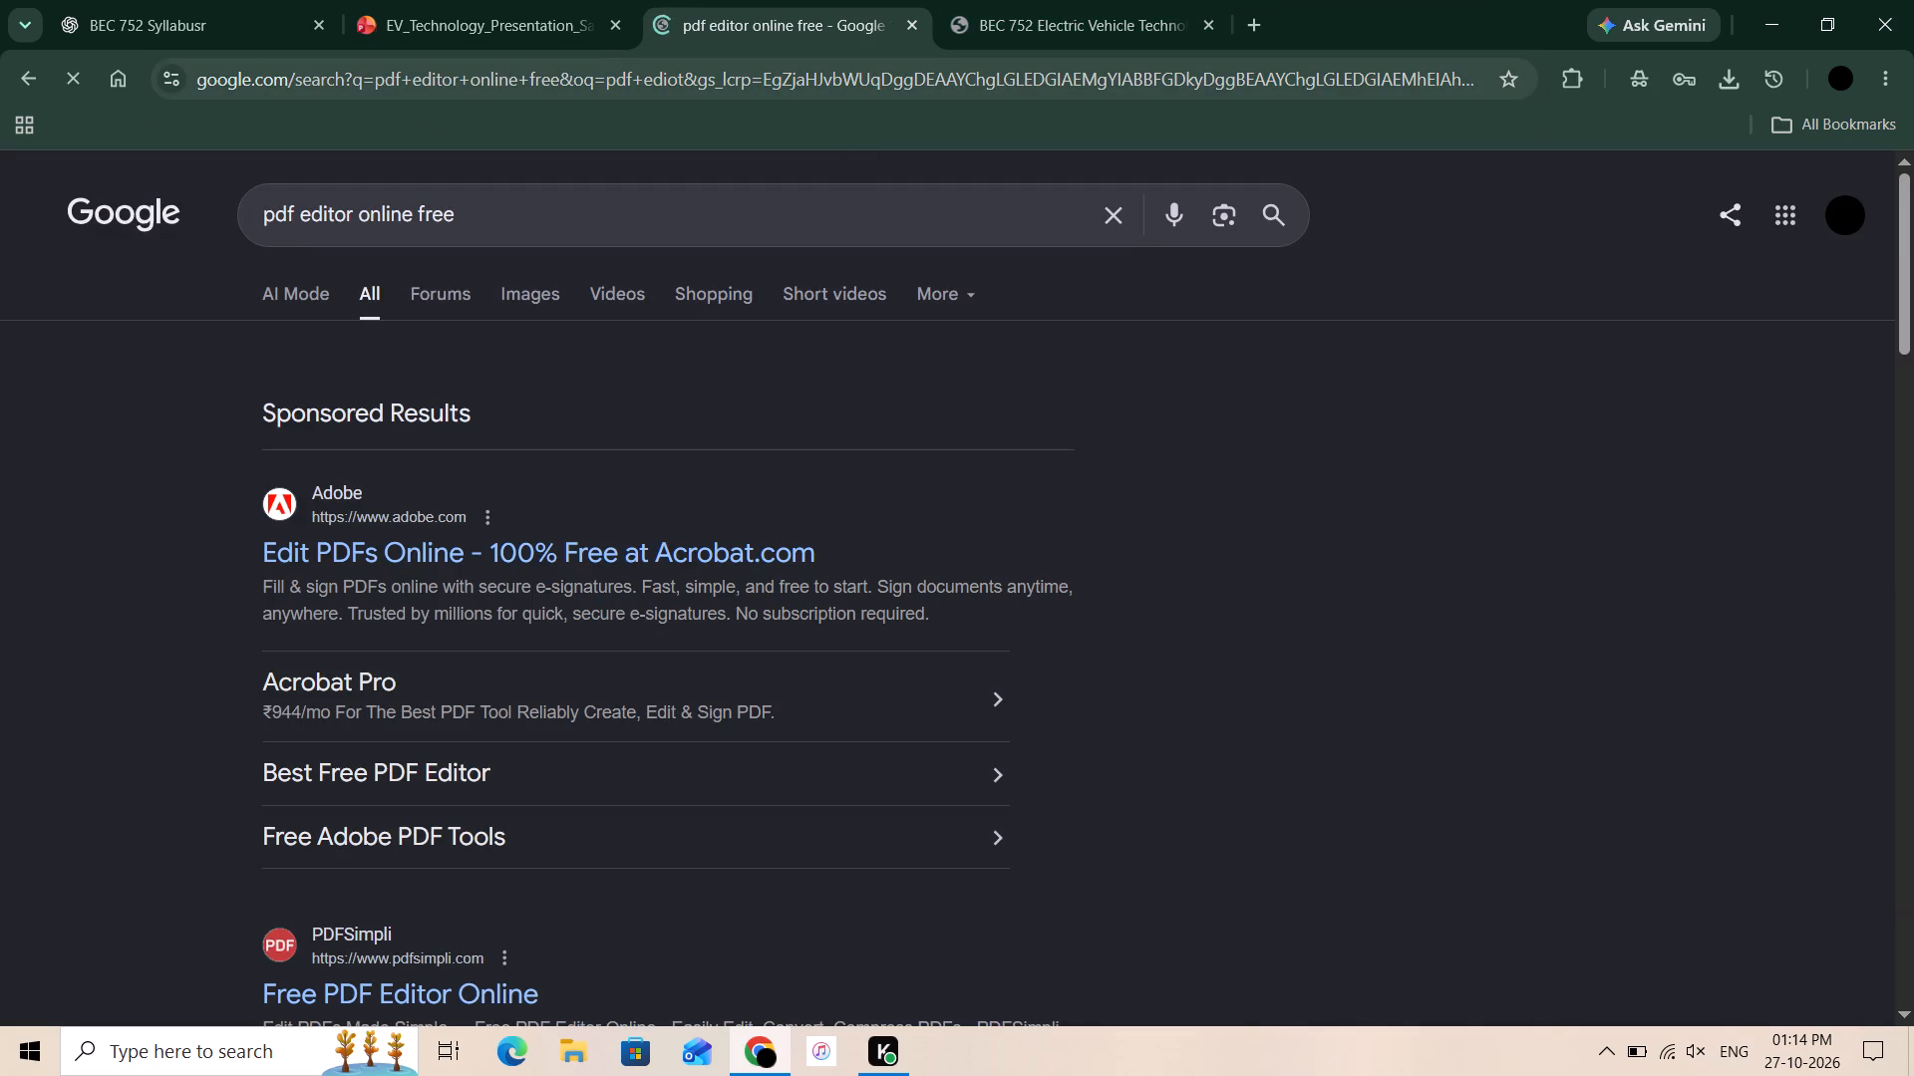
{"action": "scroll", "coordinate": [594, 593], "scroll_direction": "down", "scroll_amount": 4}
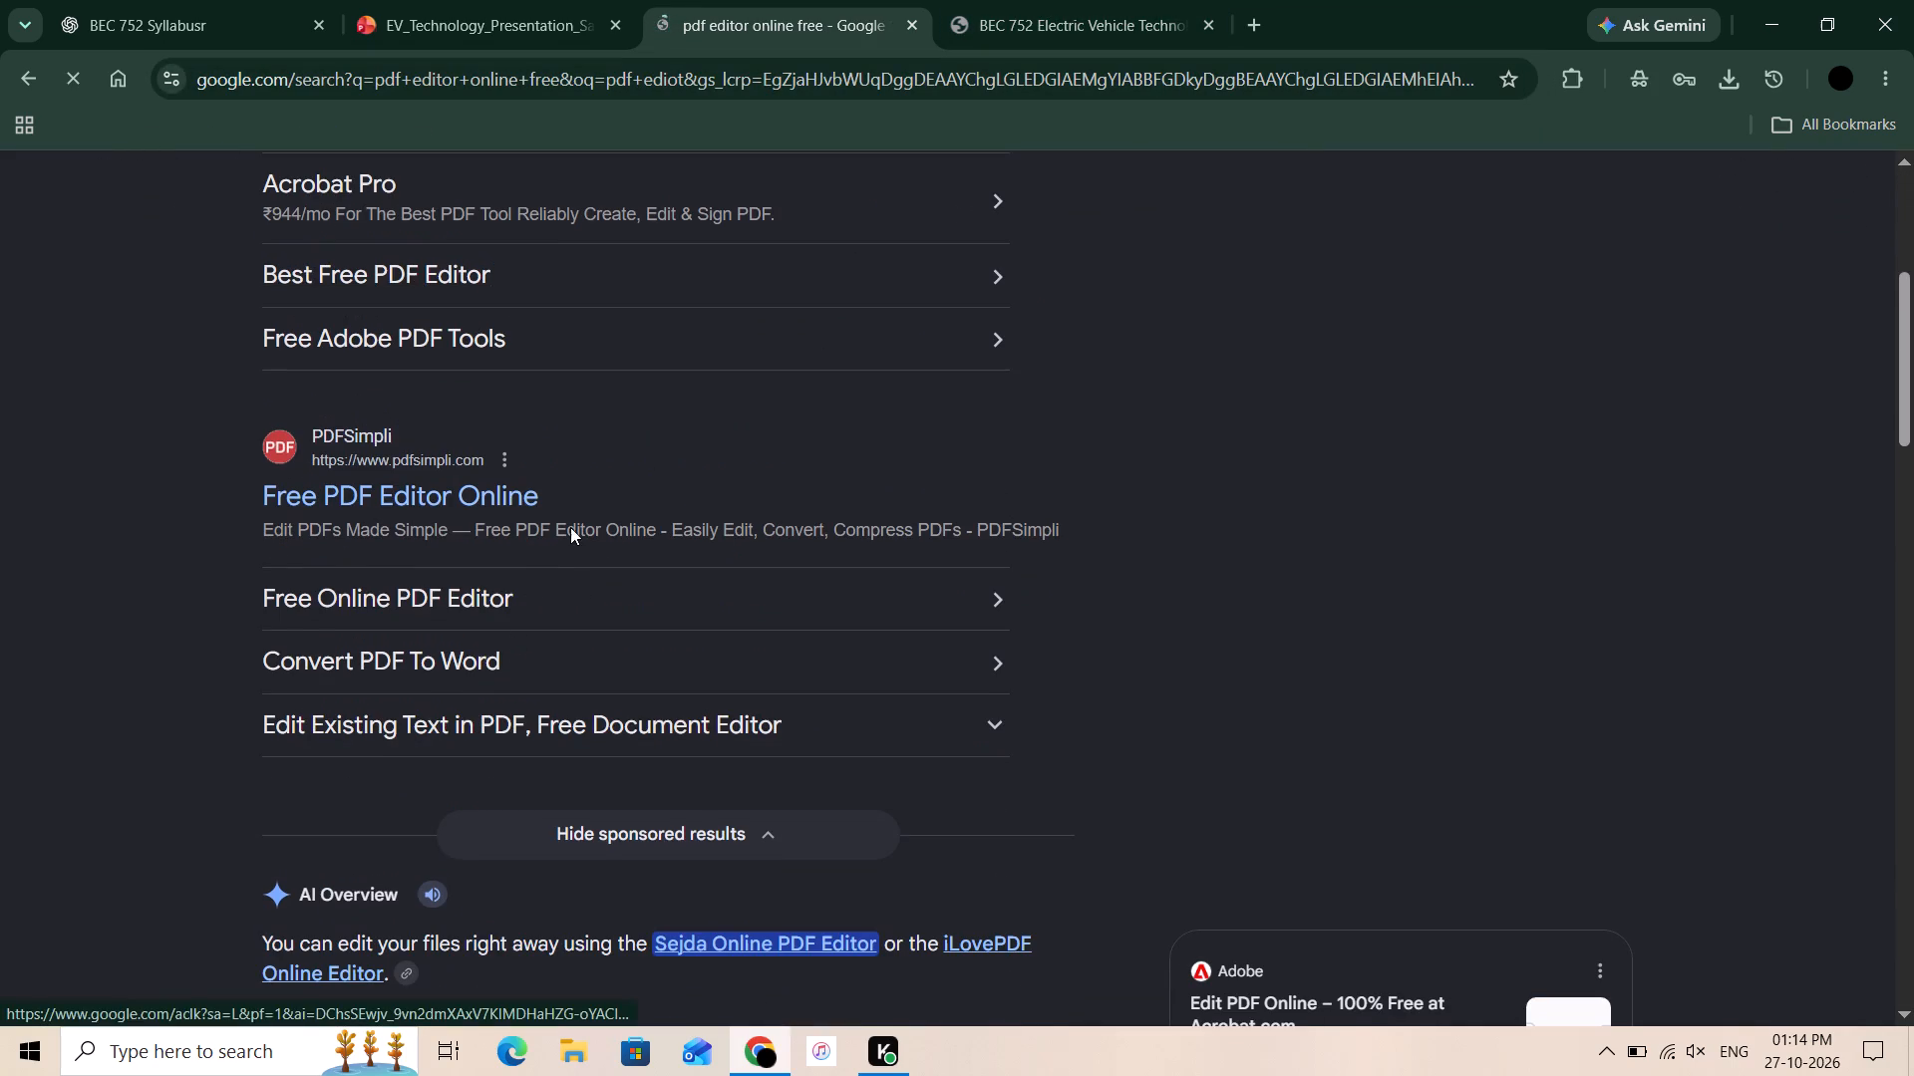
{"action": "left_click", "coordinate": [483, 508]}
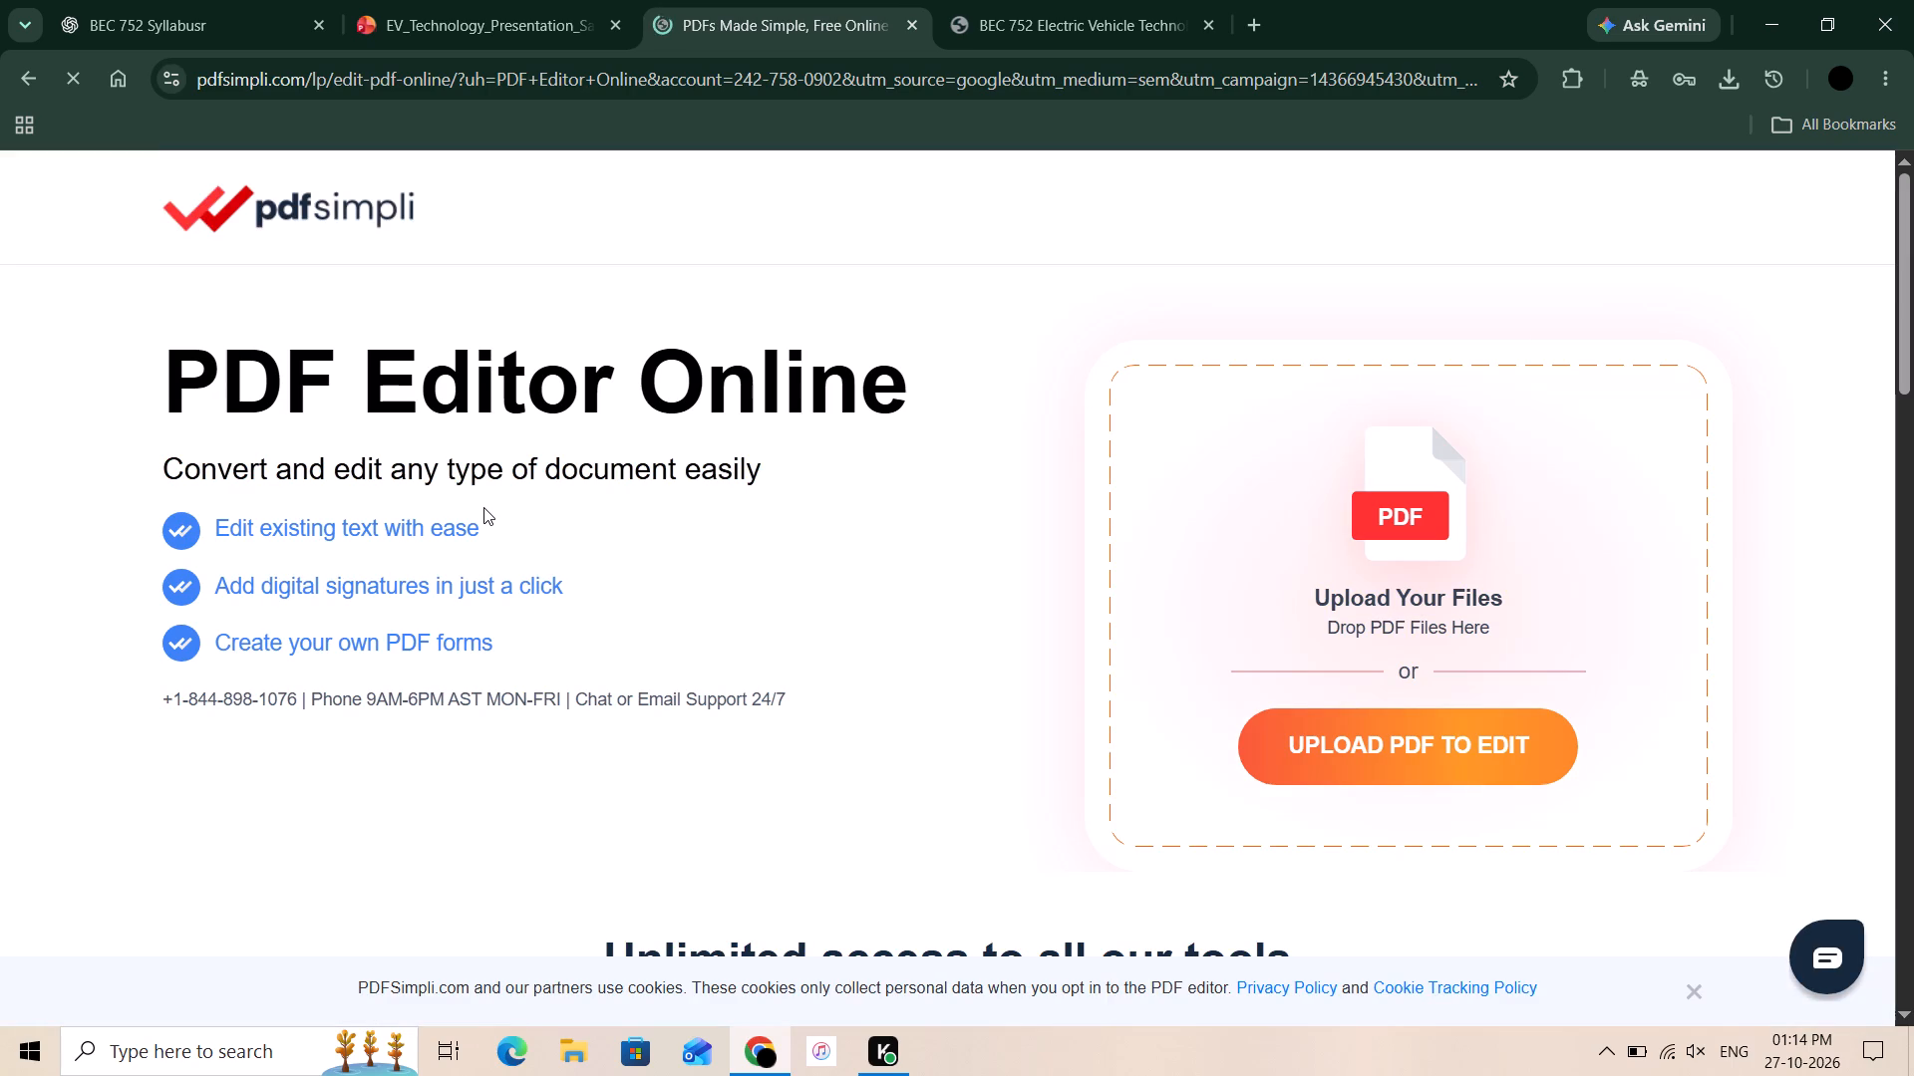
Upload BEC_752_Electric_Vehicle_Technology_Report_With_Images.pdf from Downloads for editing and dismiss the three-step introduction.
{"action": "left_click", "coordinate": [1408, 764]}
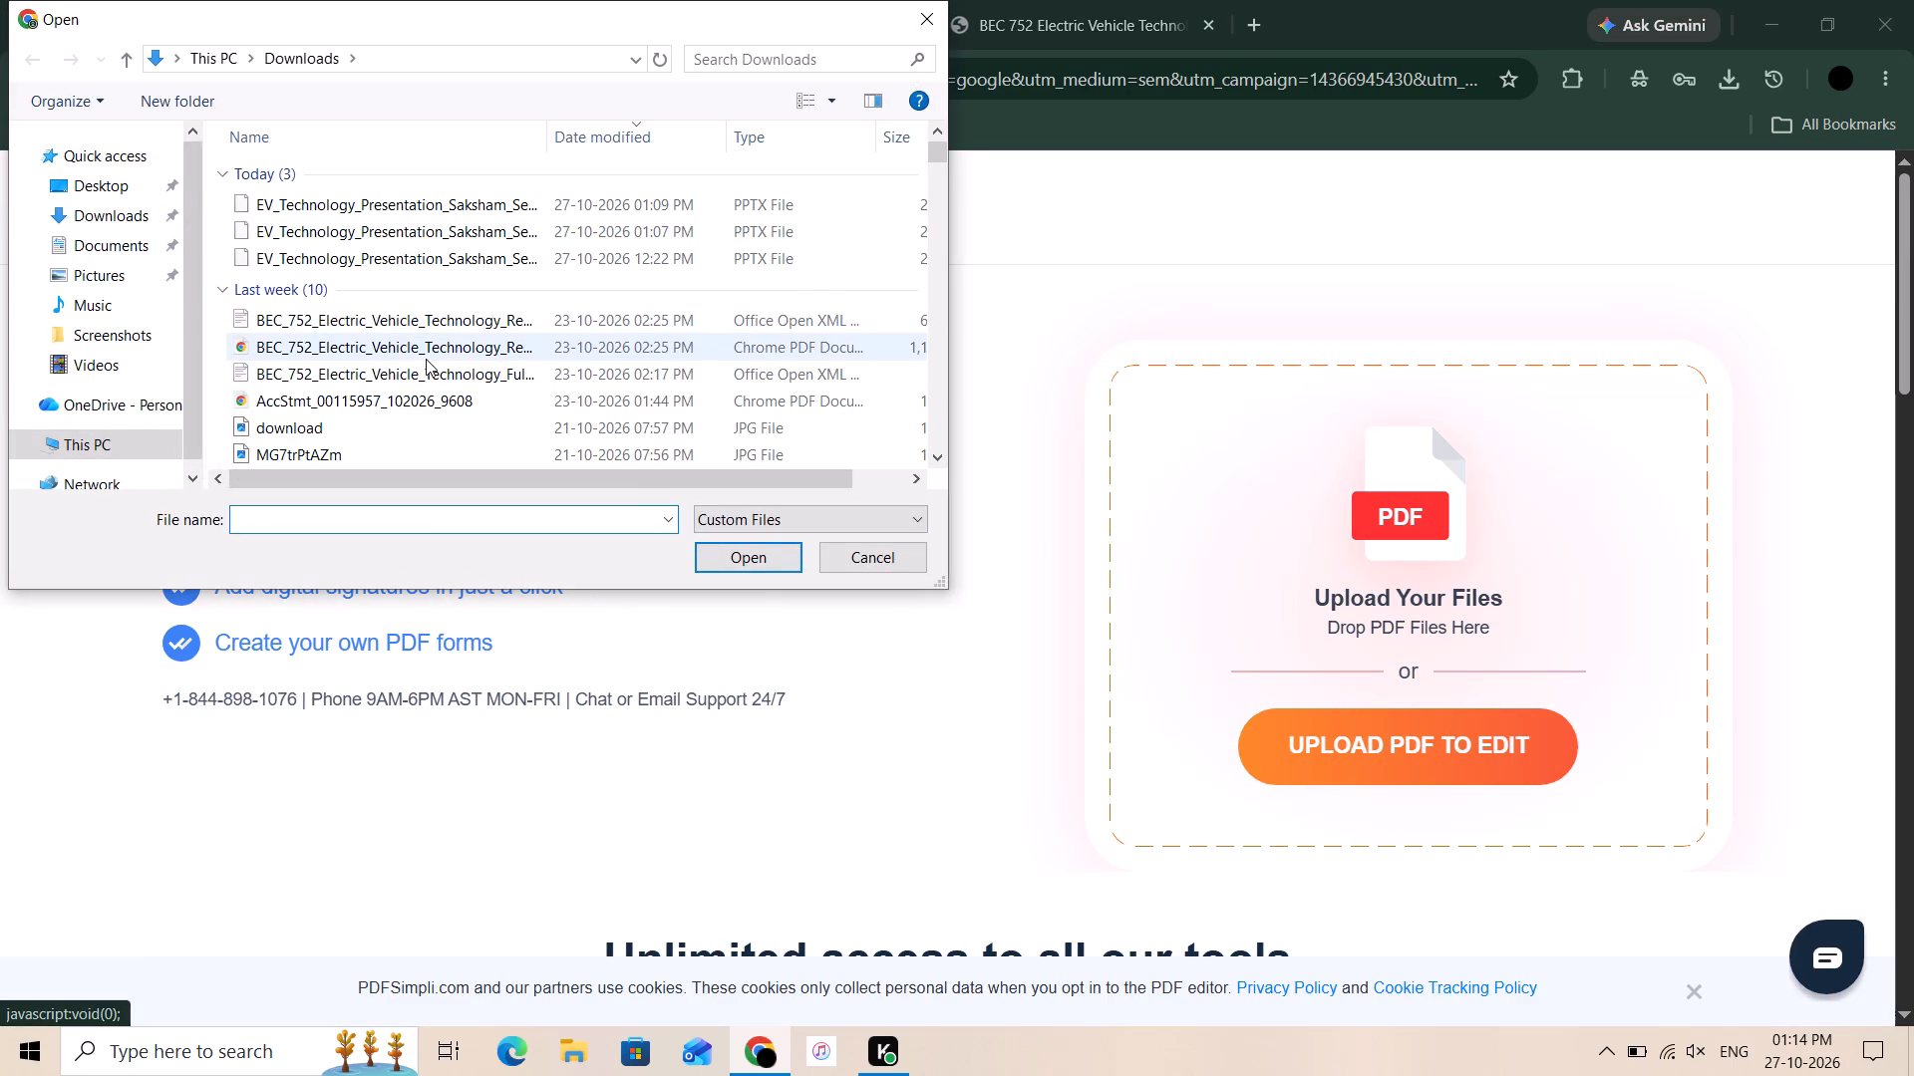
{"action": "left_click", "coordinate": [391, 345]}
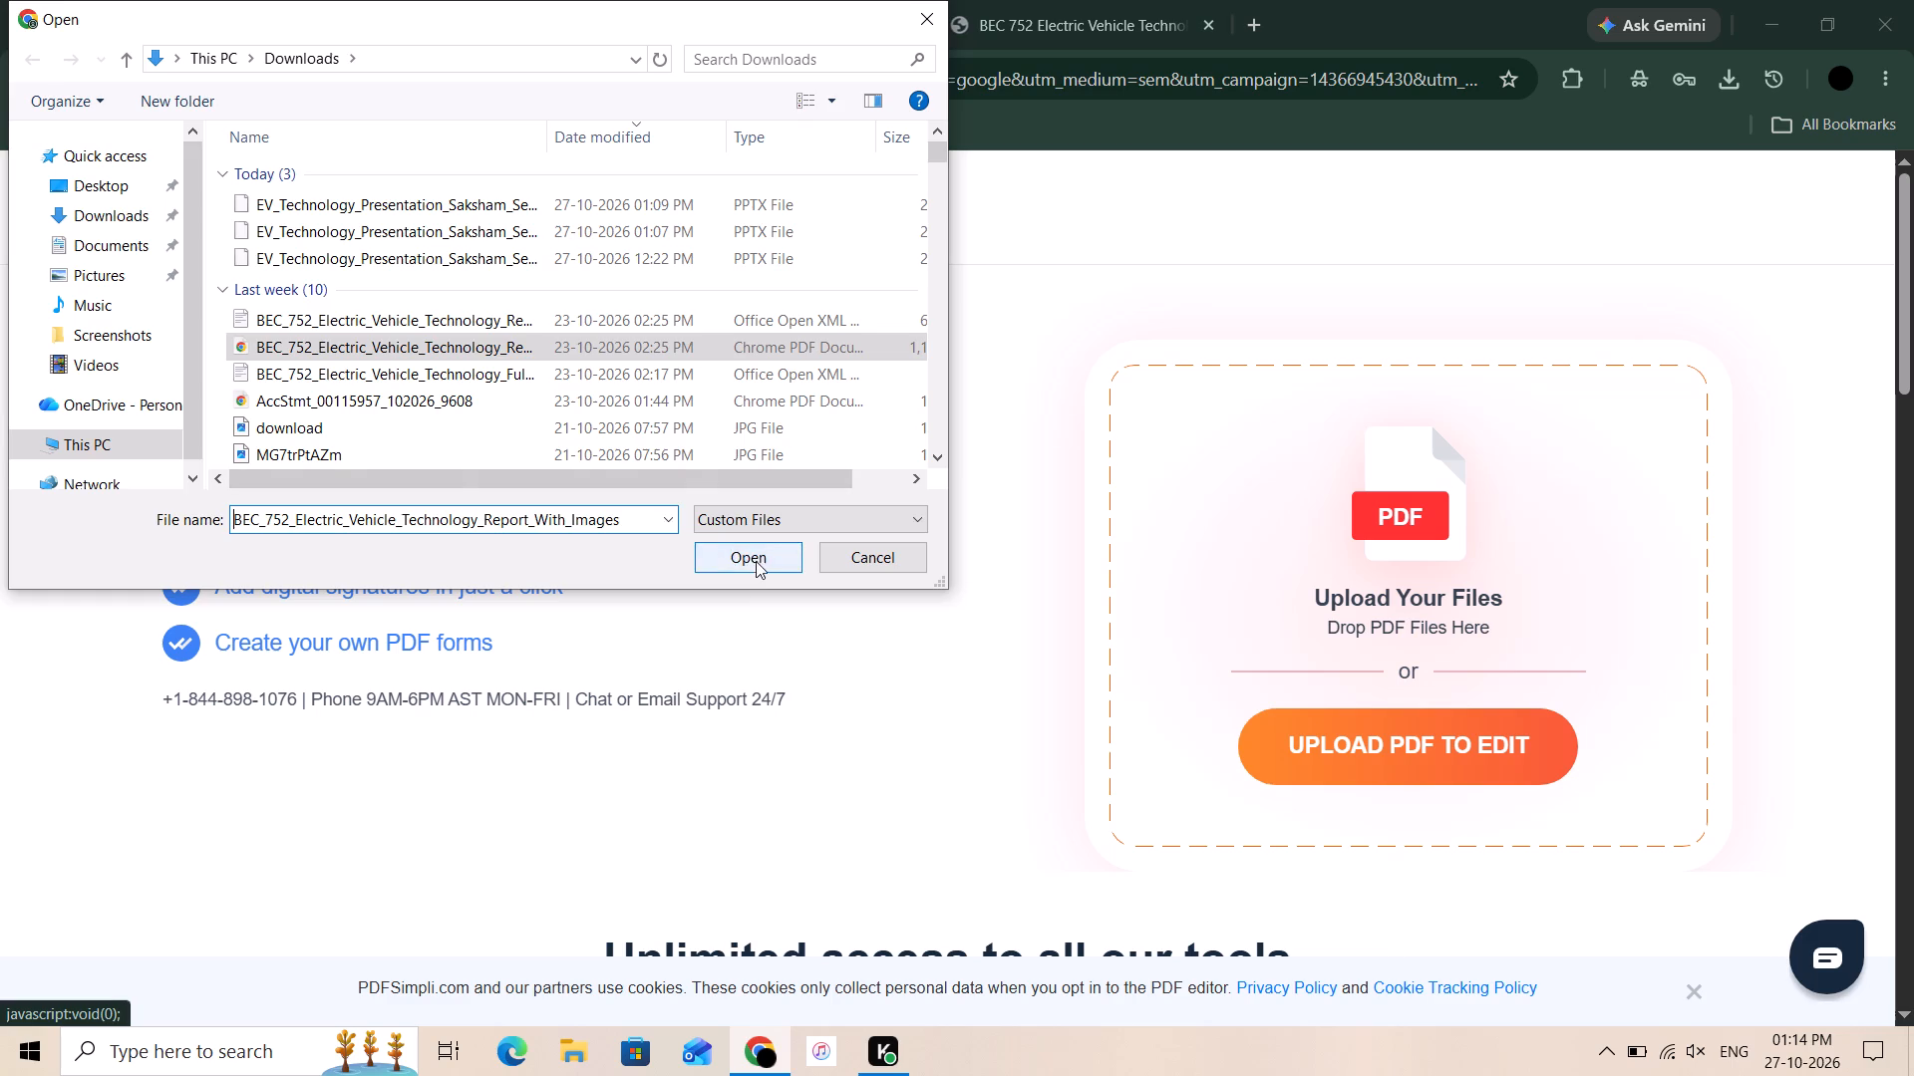
{"action": "left_click", "coordinate": [756, 561]}
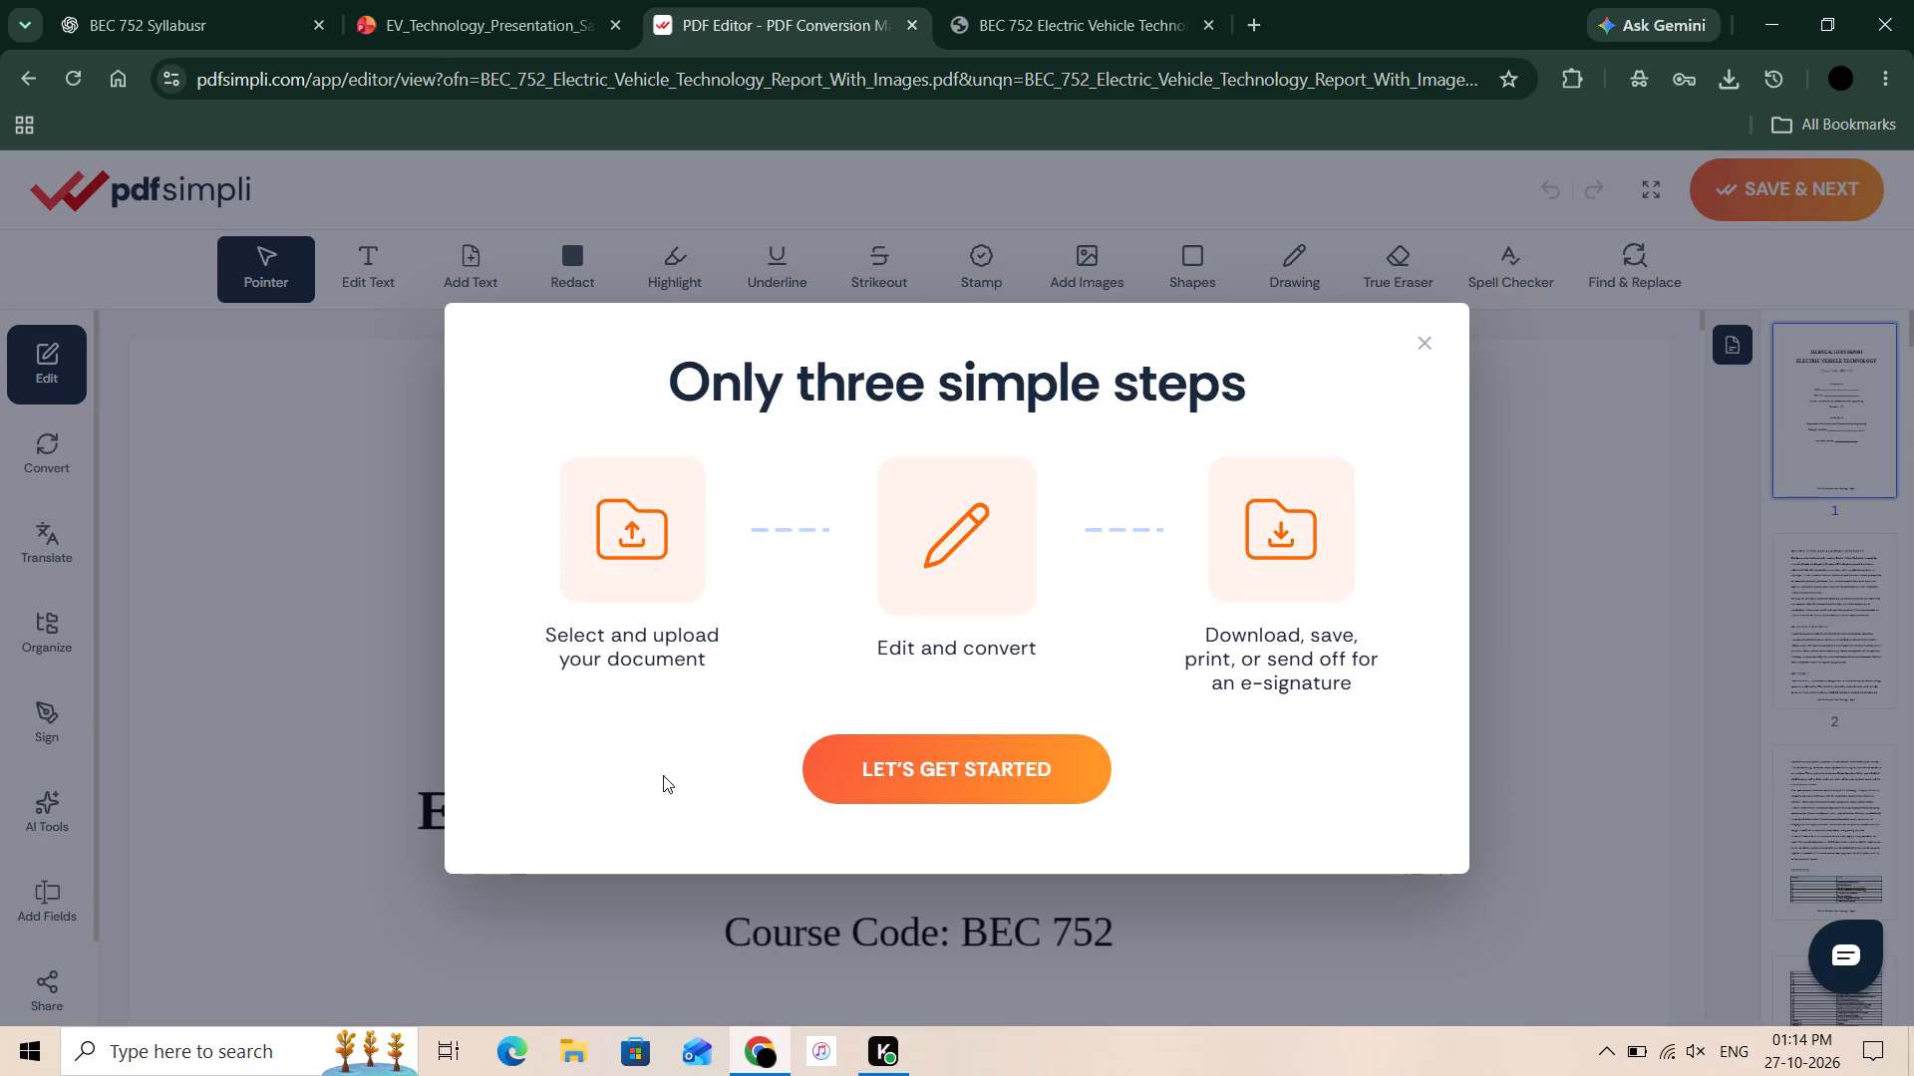
{"action": "left_click", "coordinate": [980, 782]}
Go to the blank page 6 of the uploaded report and check its thumbnail for page options.
{"action": "scroll", "coordinate": [1189, 657], "scroll_direction": "down", "scroll_amount": 4}
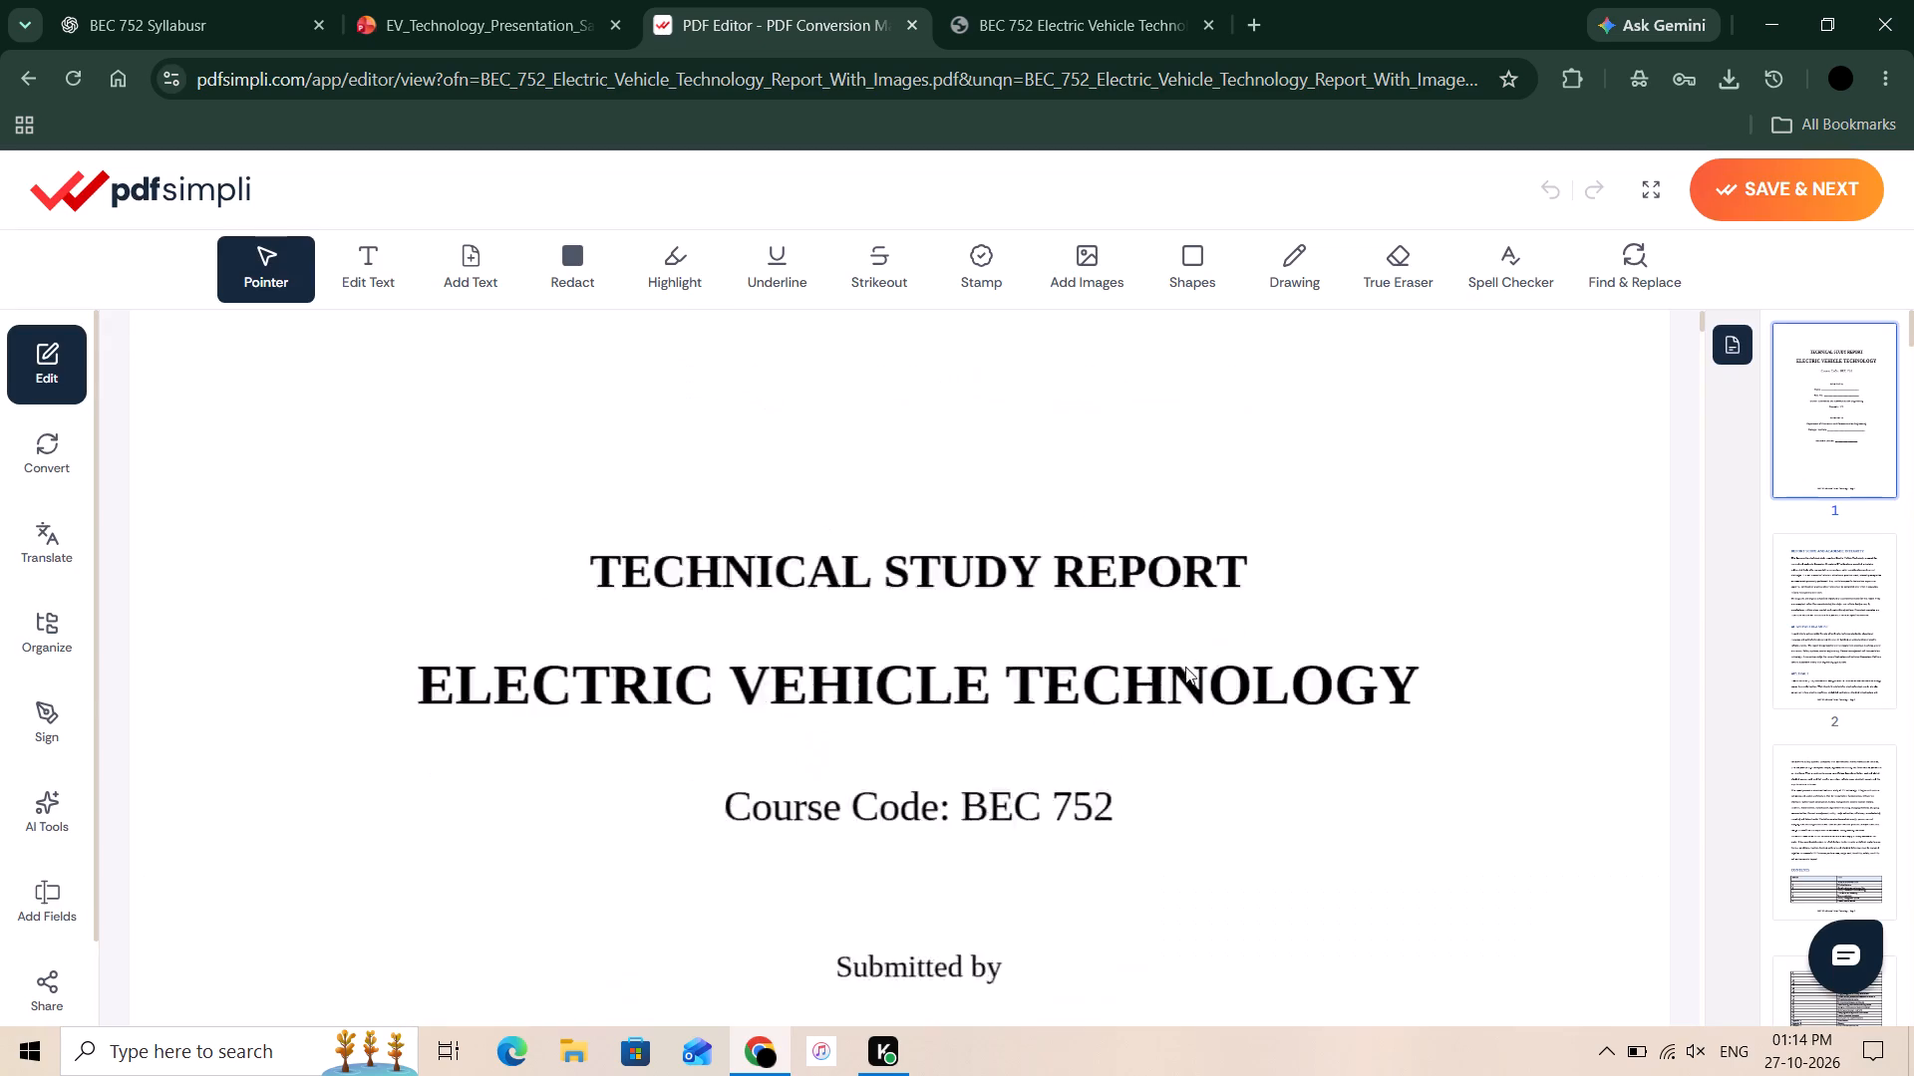
{"action": "scroll", "coordinate": [1183, 669], "scroll_direction": "down", "scroll_amount": 9}
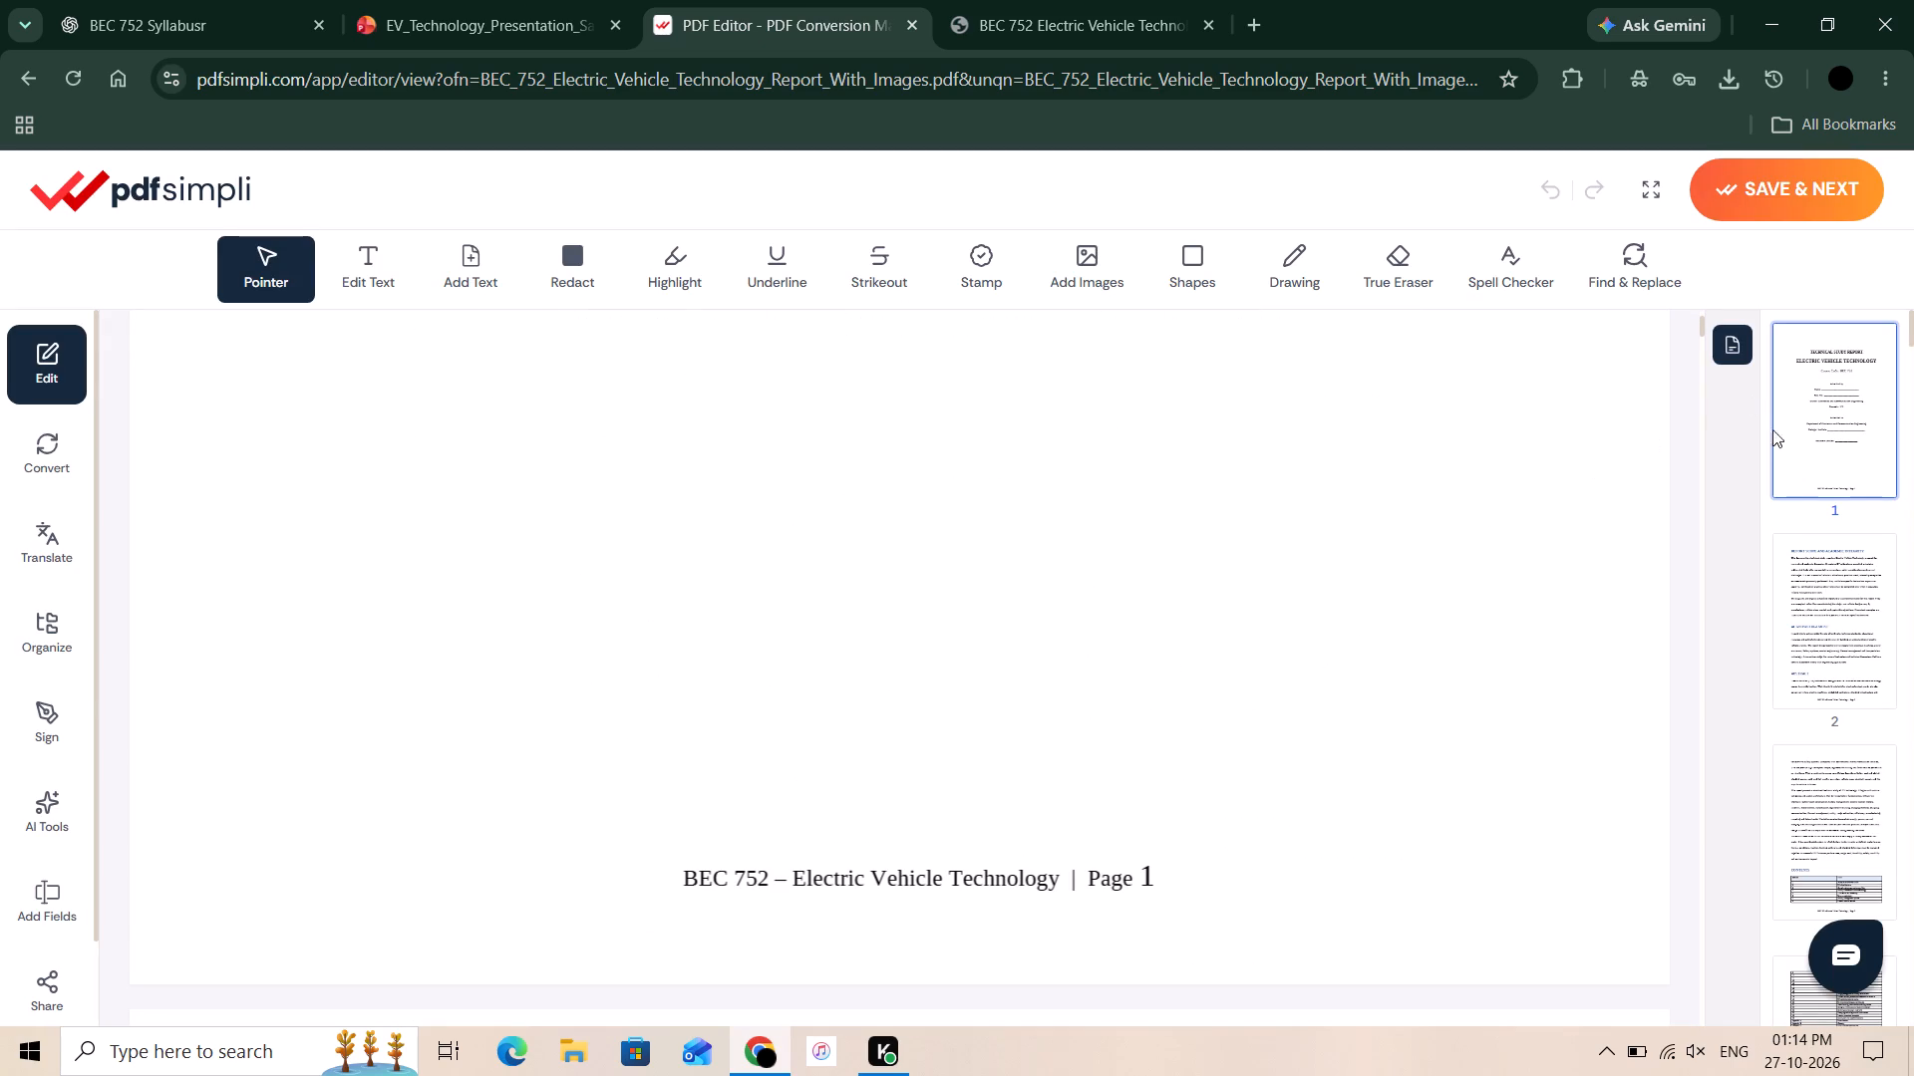
{"action": "scroll", "coordinate": [1840, 643], "scroll_direction": "down", "scroll_amount": 5}
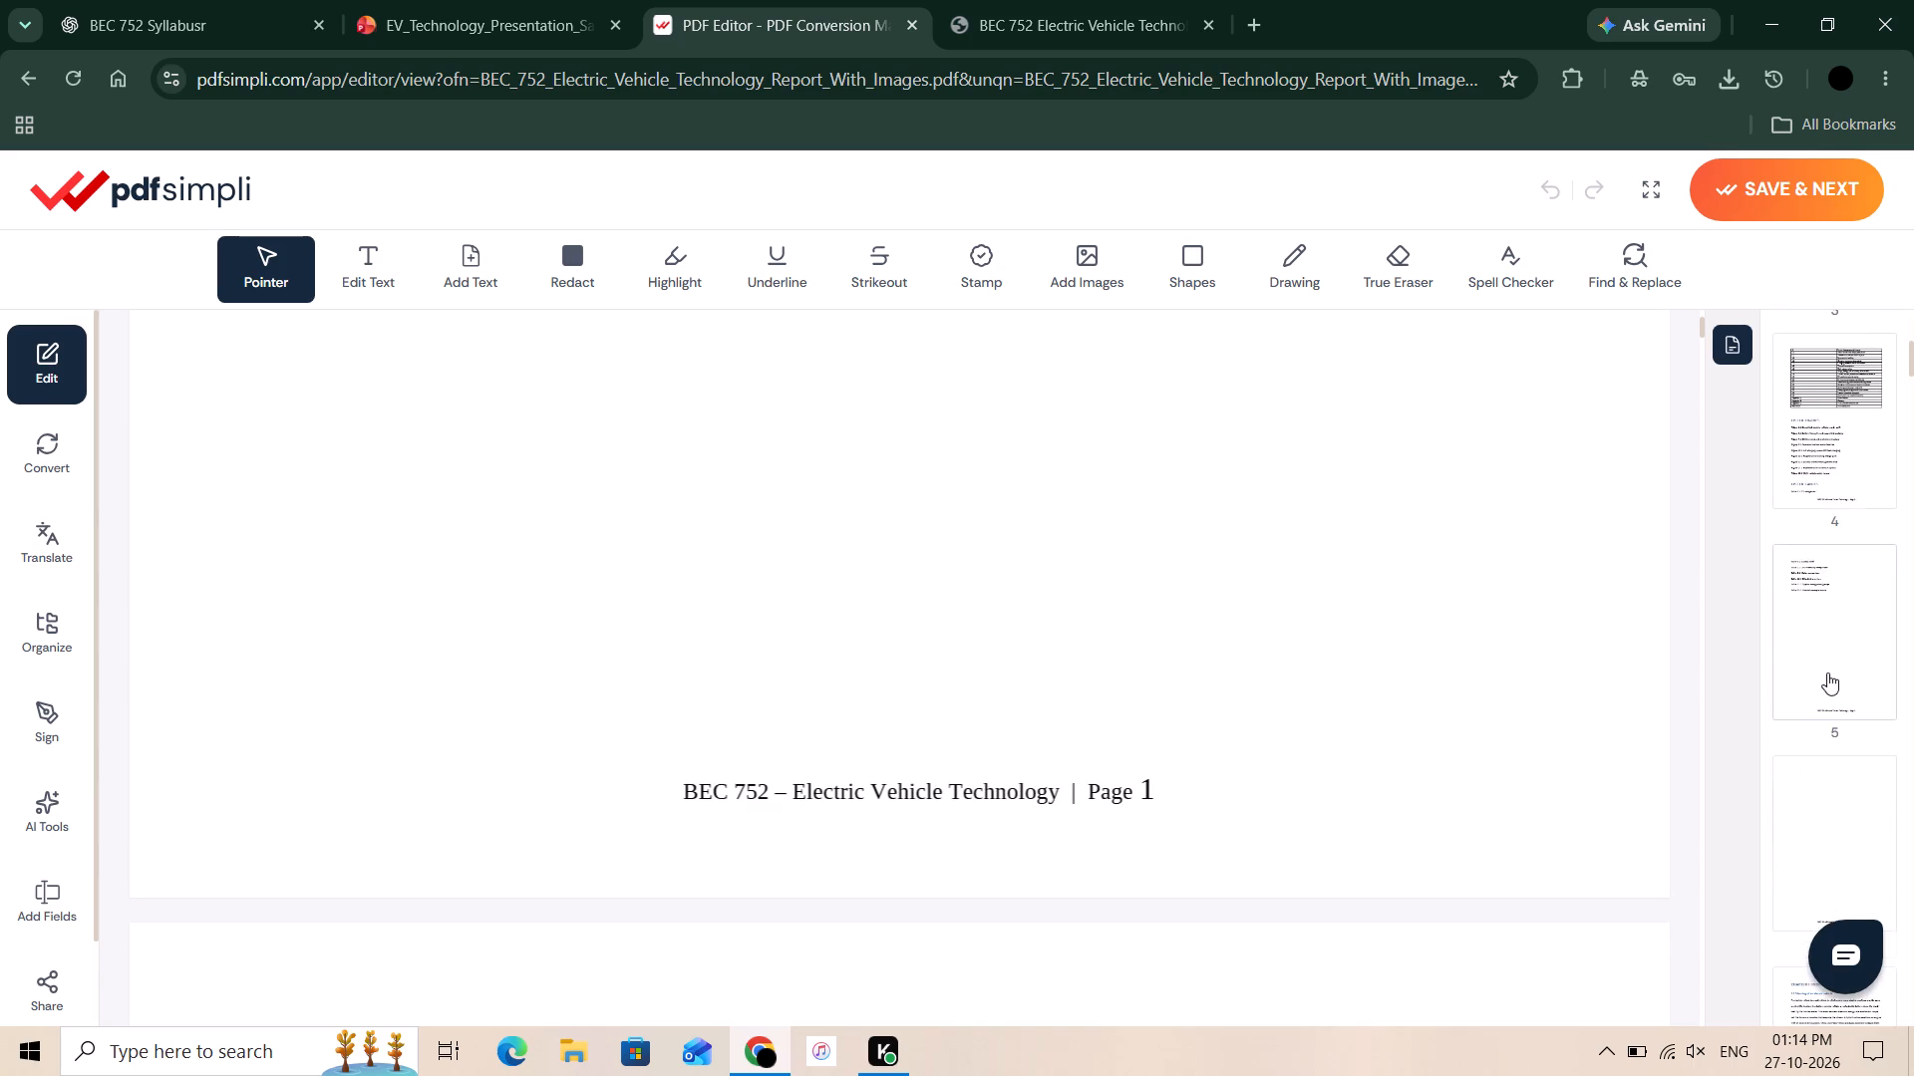
{"action": "scroll", "coordinate": [1824, 687], "scroll_direction": "down", "scroll_amount": 1}
{"action": "left_click", "coordinate": [1831, 712]}
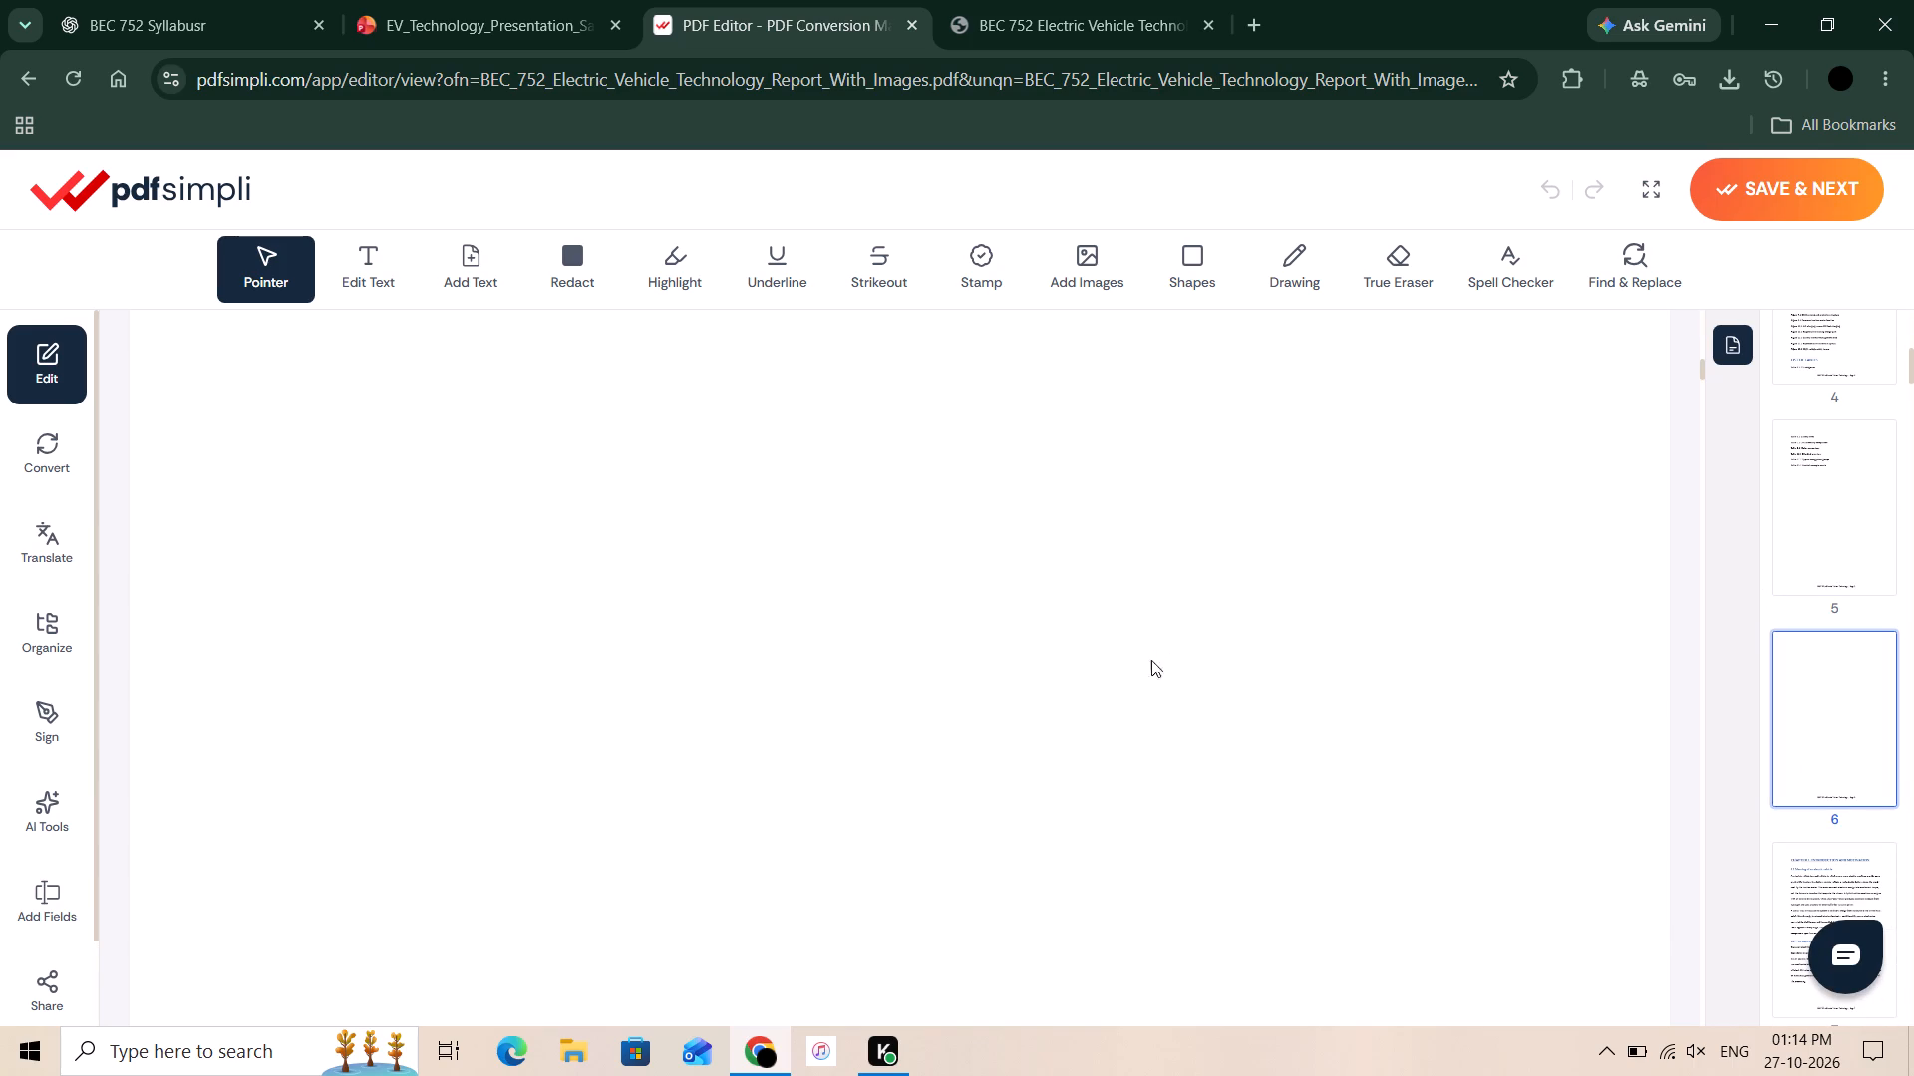
{"action": "right_click", "coordinate": [1822, 742]}
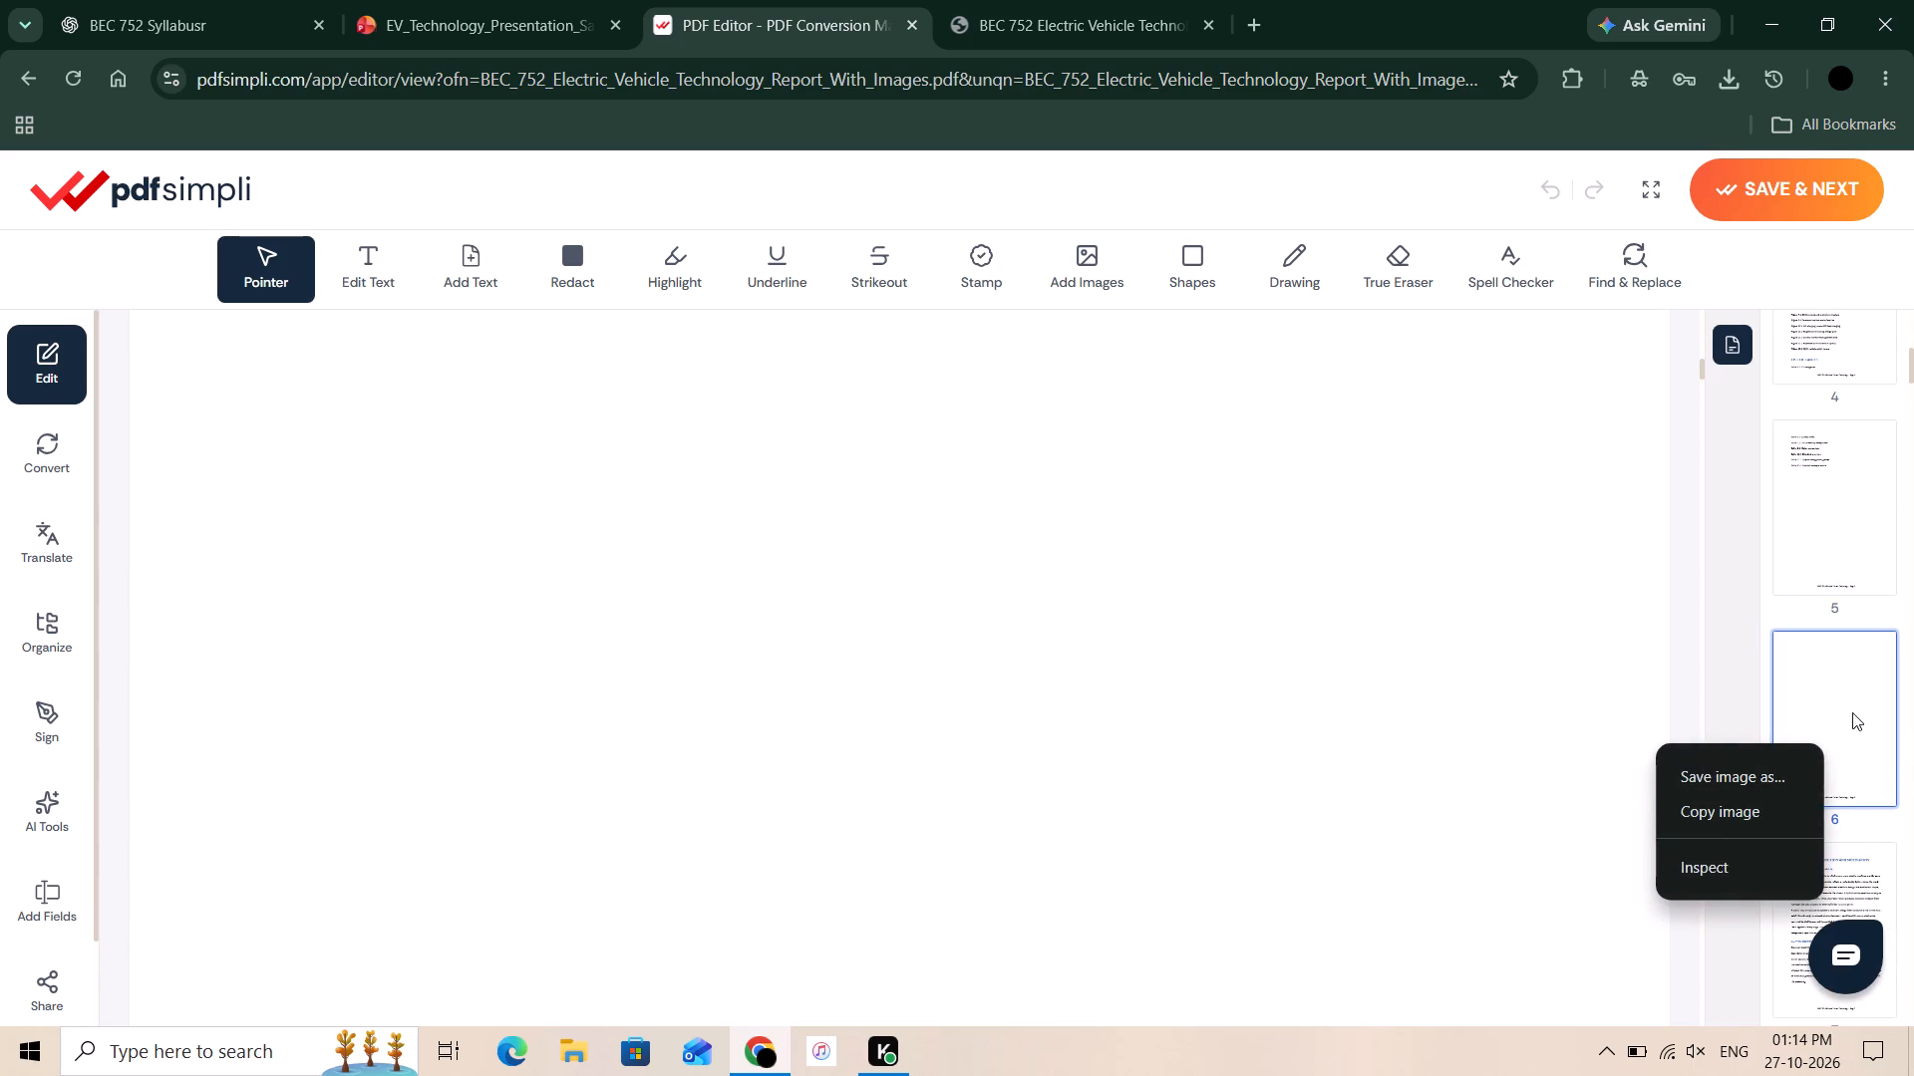
{"action": "left_click", "coordinate": [1848, 695]}
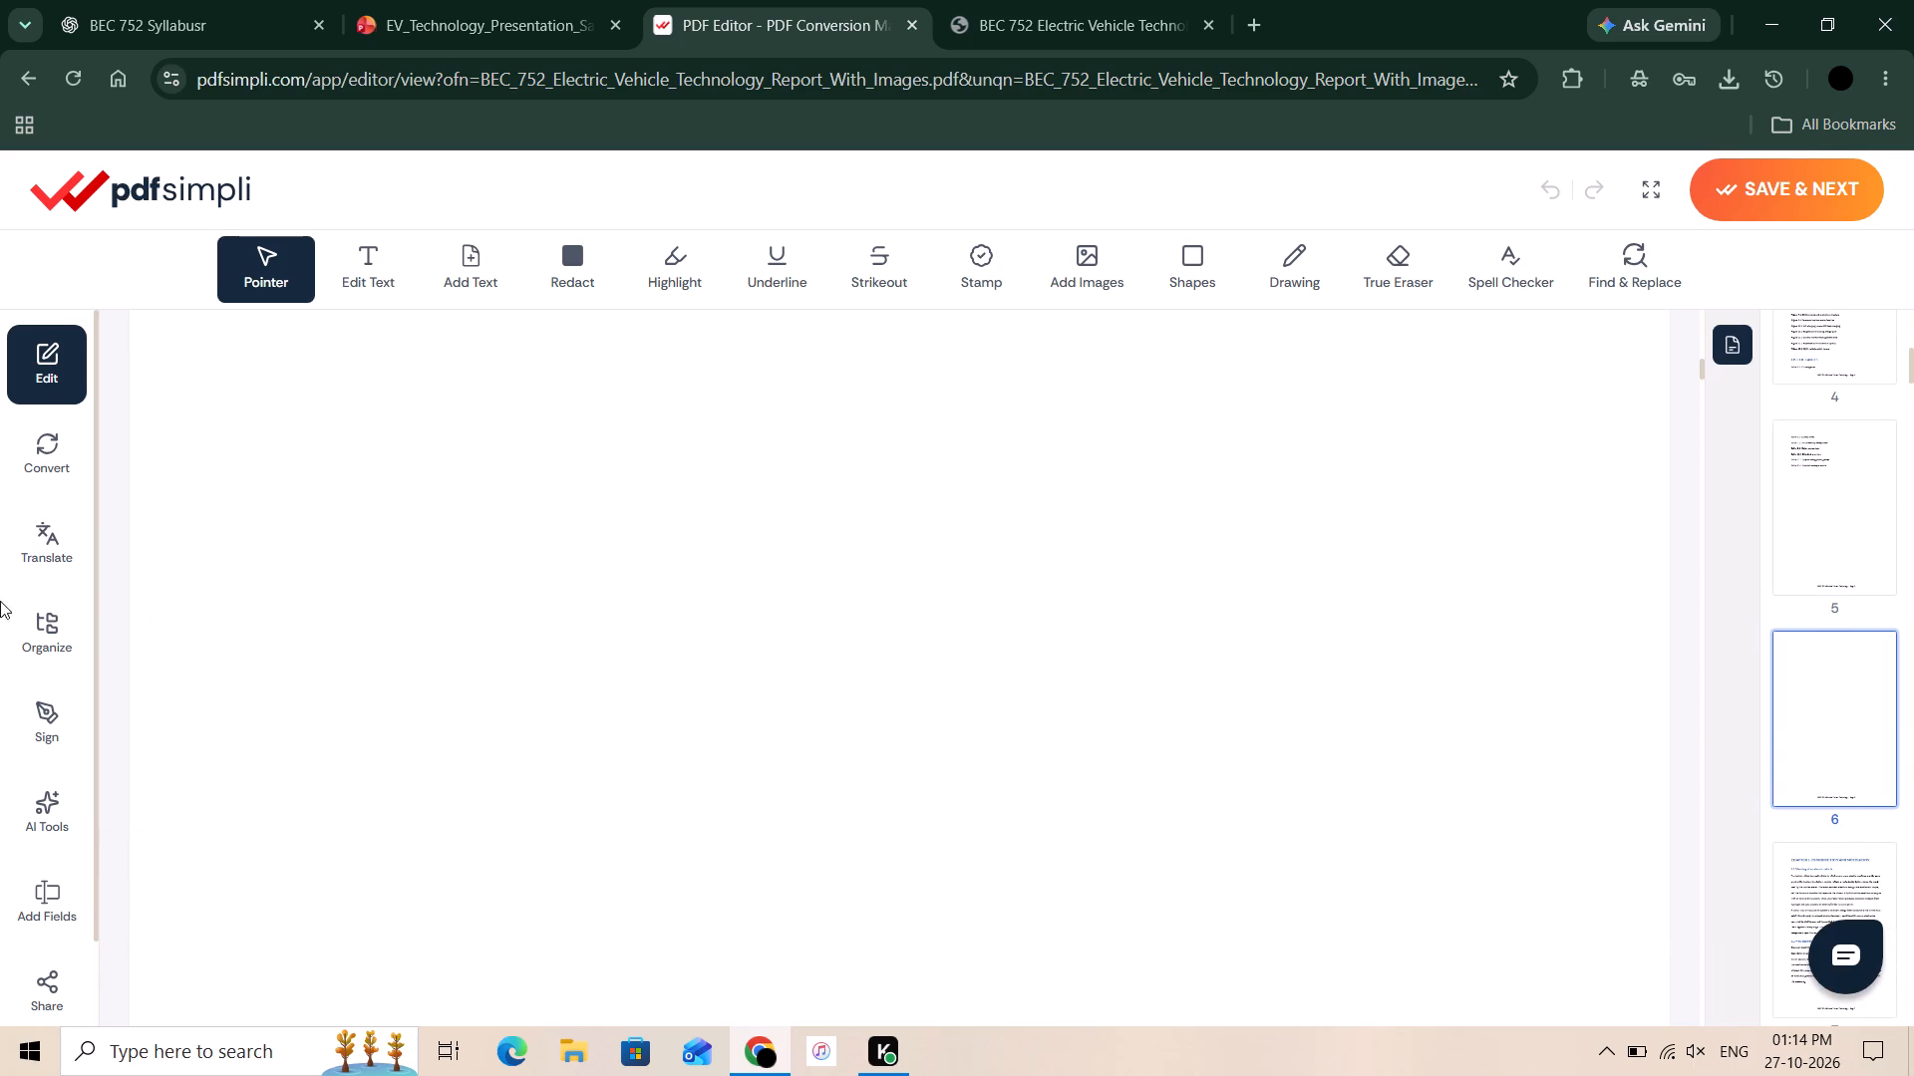
Find the Split PDF tool among the organizing tools and agree to split the report file.
{"action": "scroll", "coordinate": [28, 818], "scroll_direction": "down", "scroll_amount": 5}
{"action": "scroll", "coordinate": [55, 907], "scroll_direction": "up", "scroll_amount": 3}
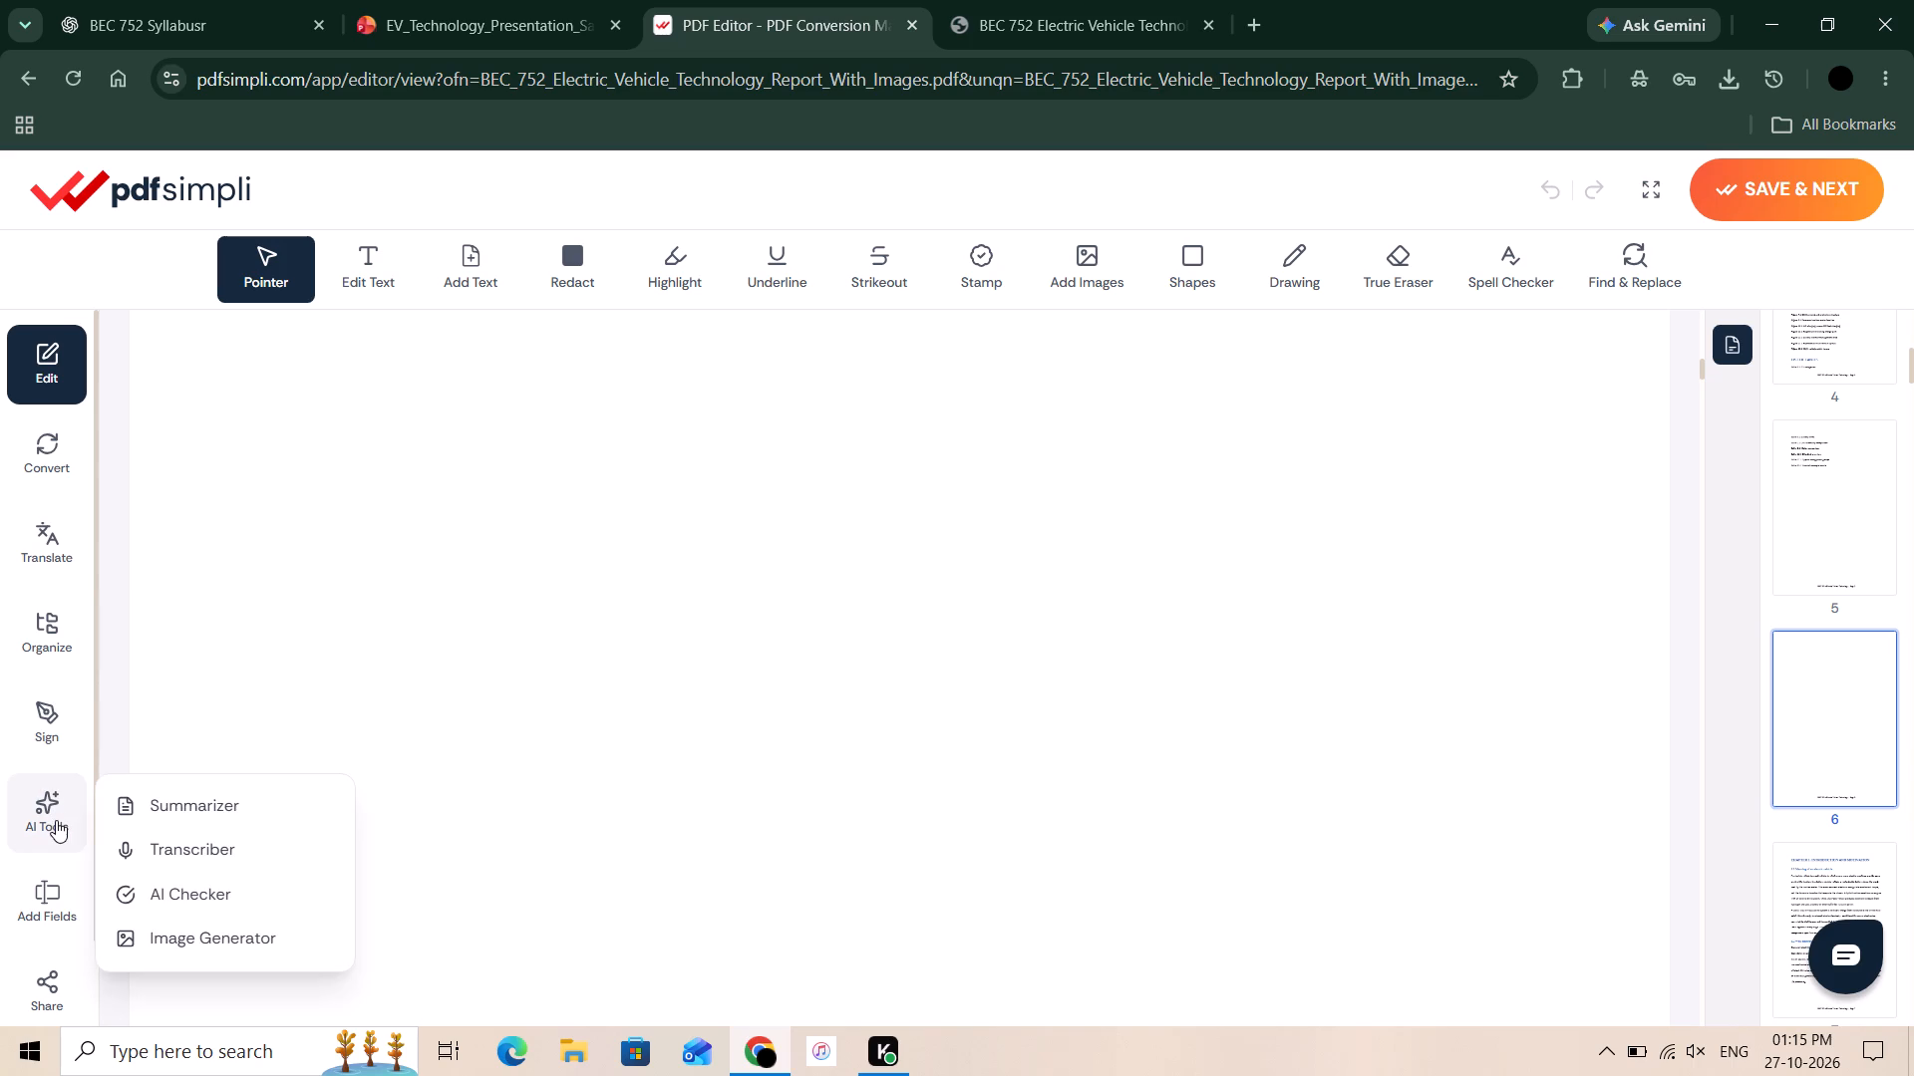
{"action": "scroll", "coordinate": [65, 892], "scroll_direction": "down", "scroll_amount": 4}
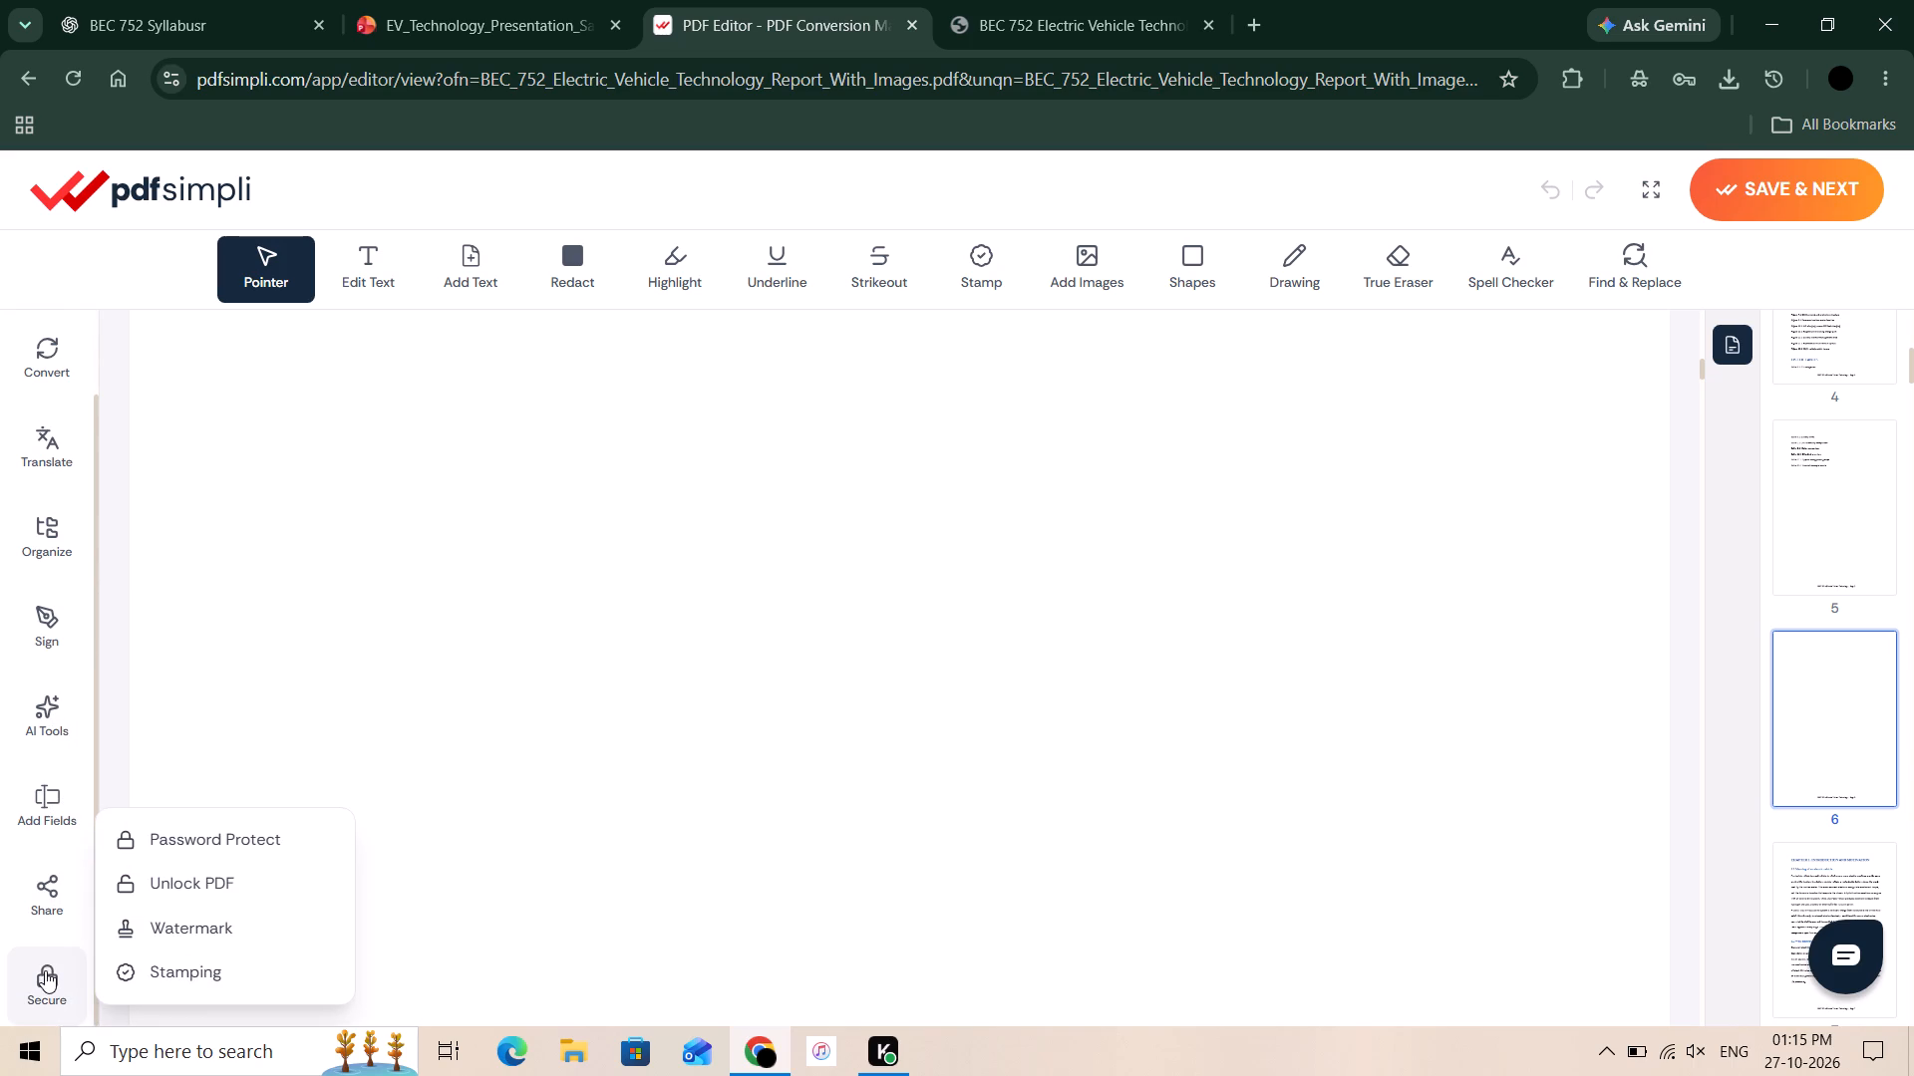
{"action": "scroll", "coordinate": [7, 620], "scroll_direction": "up", "scroll_amount": 3}
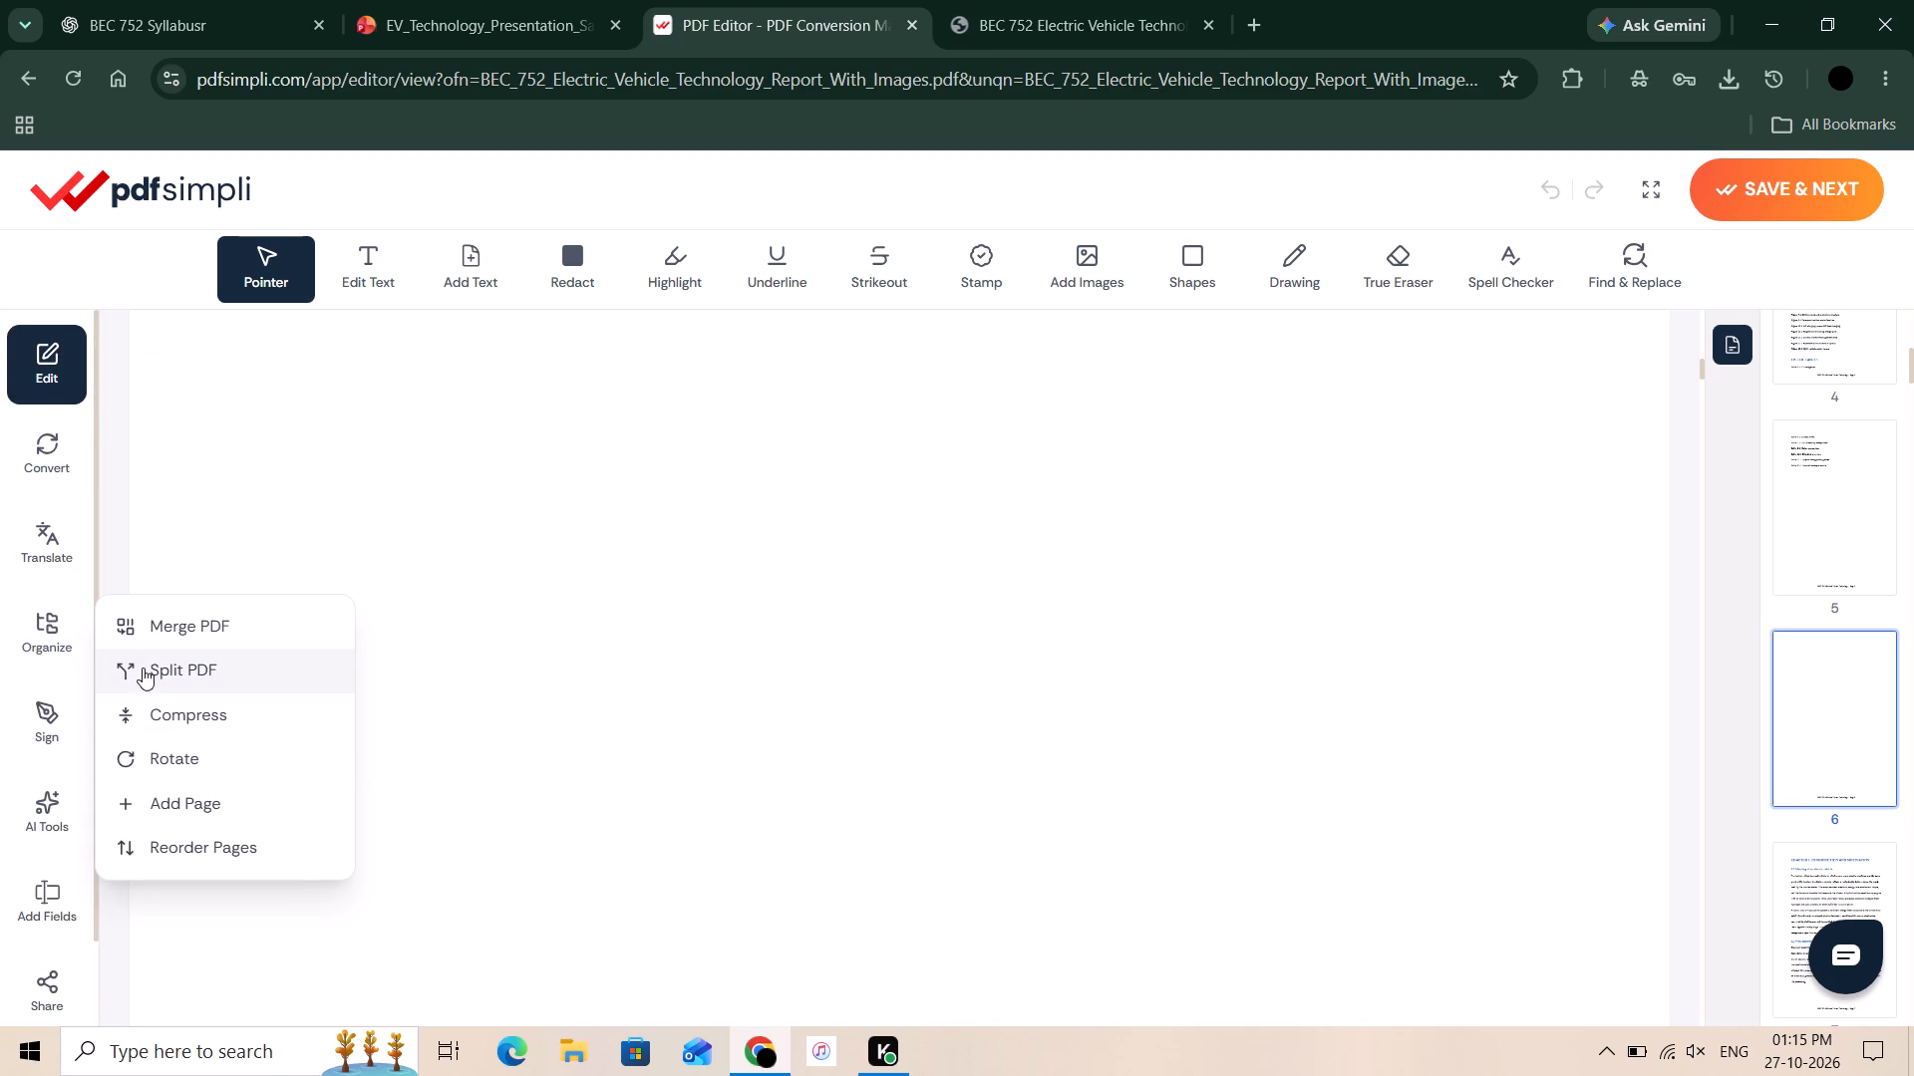
{"action": "left_click", "coordinate": [143, 668]}
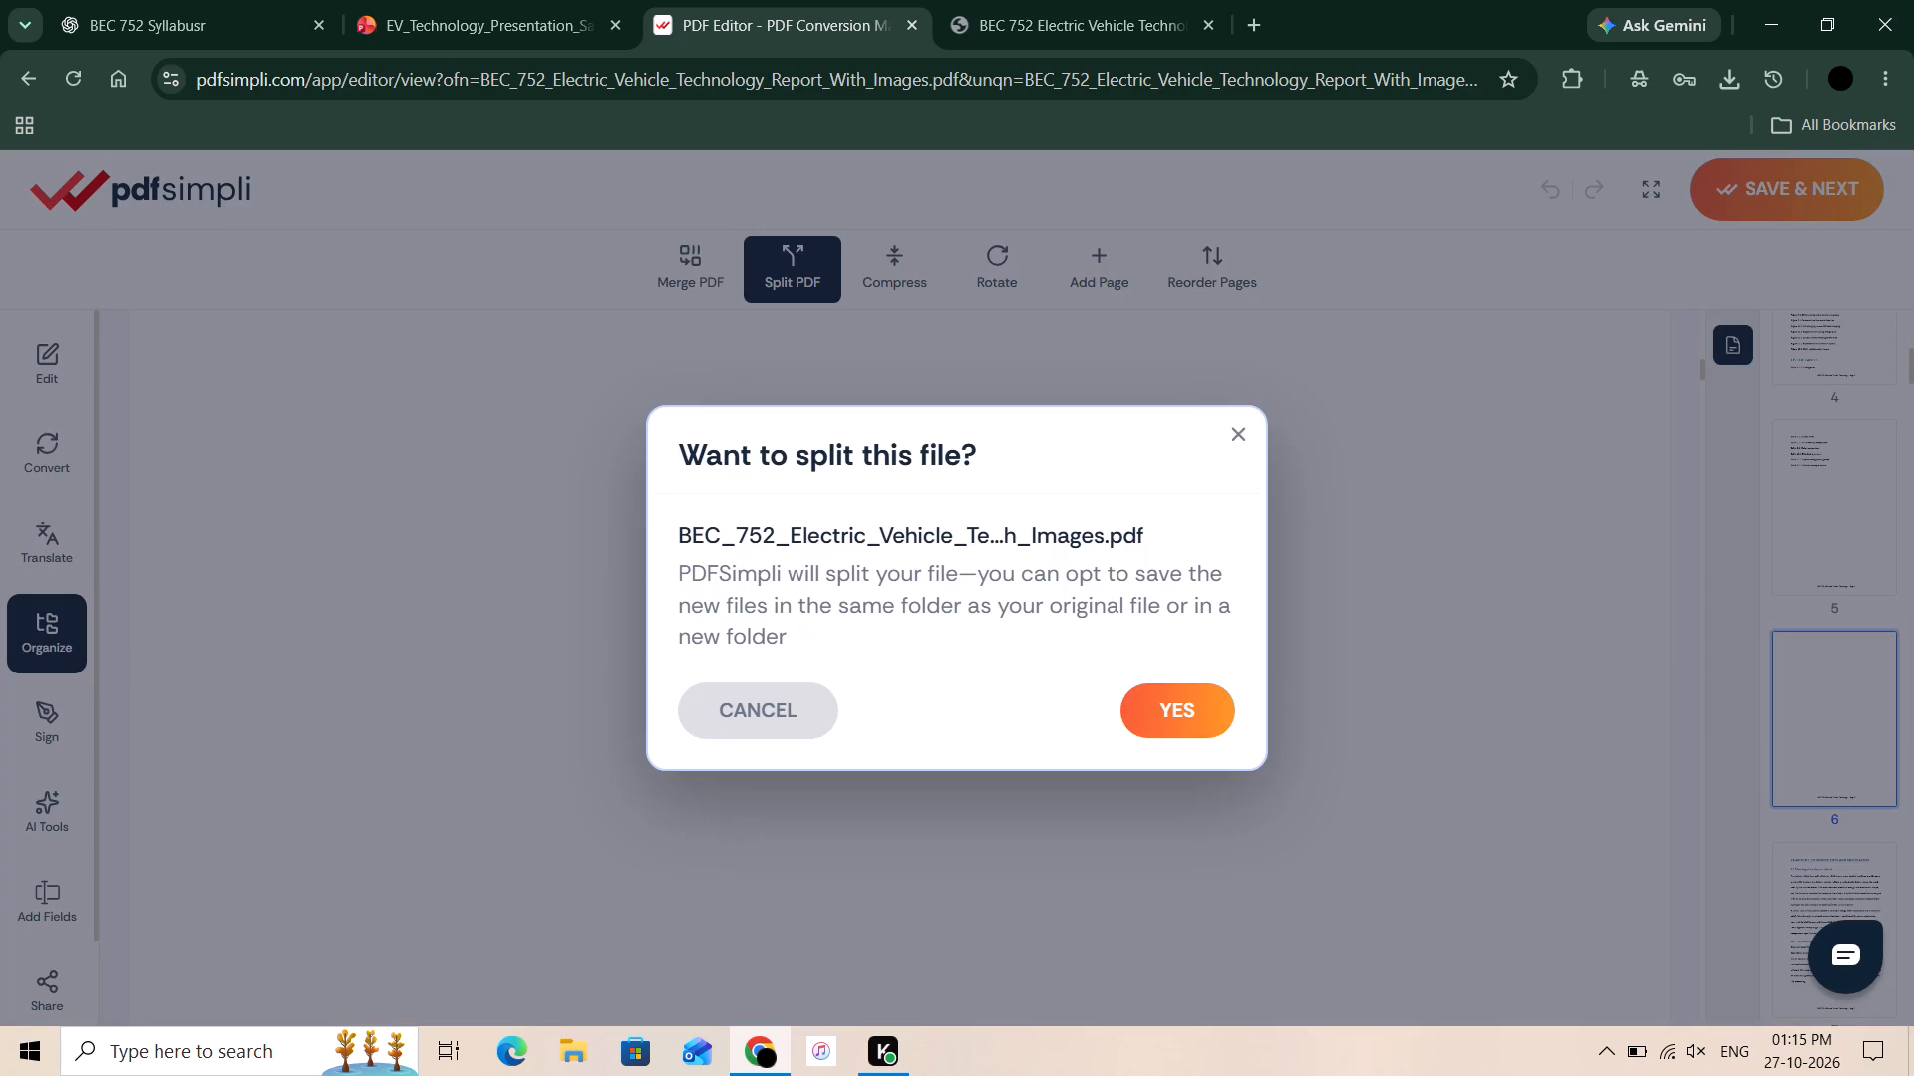
{"action": "left_click", "coordinate": [1160, 703]}
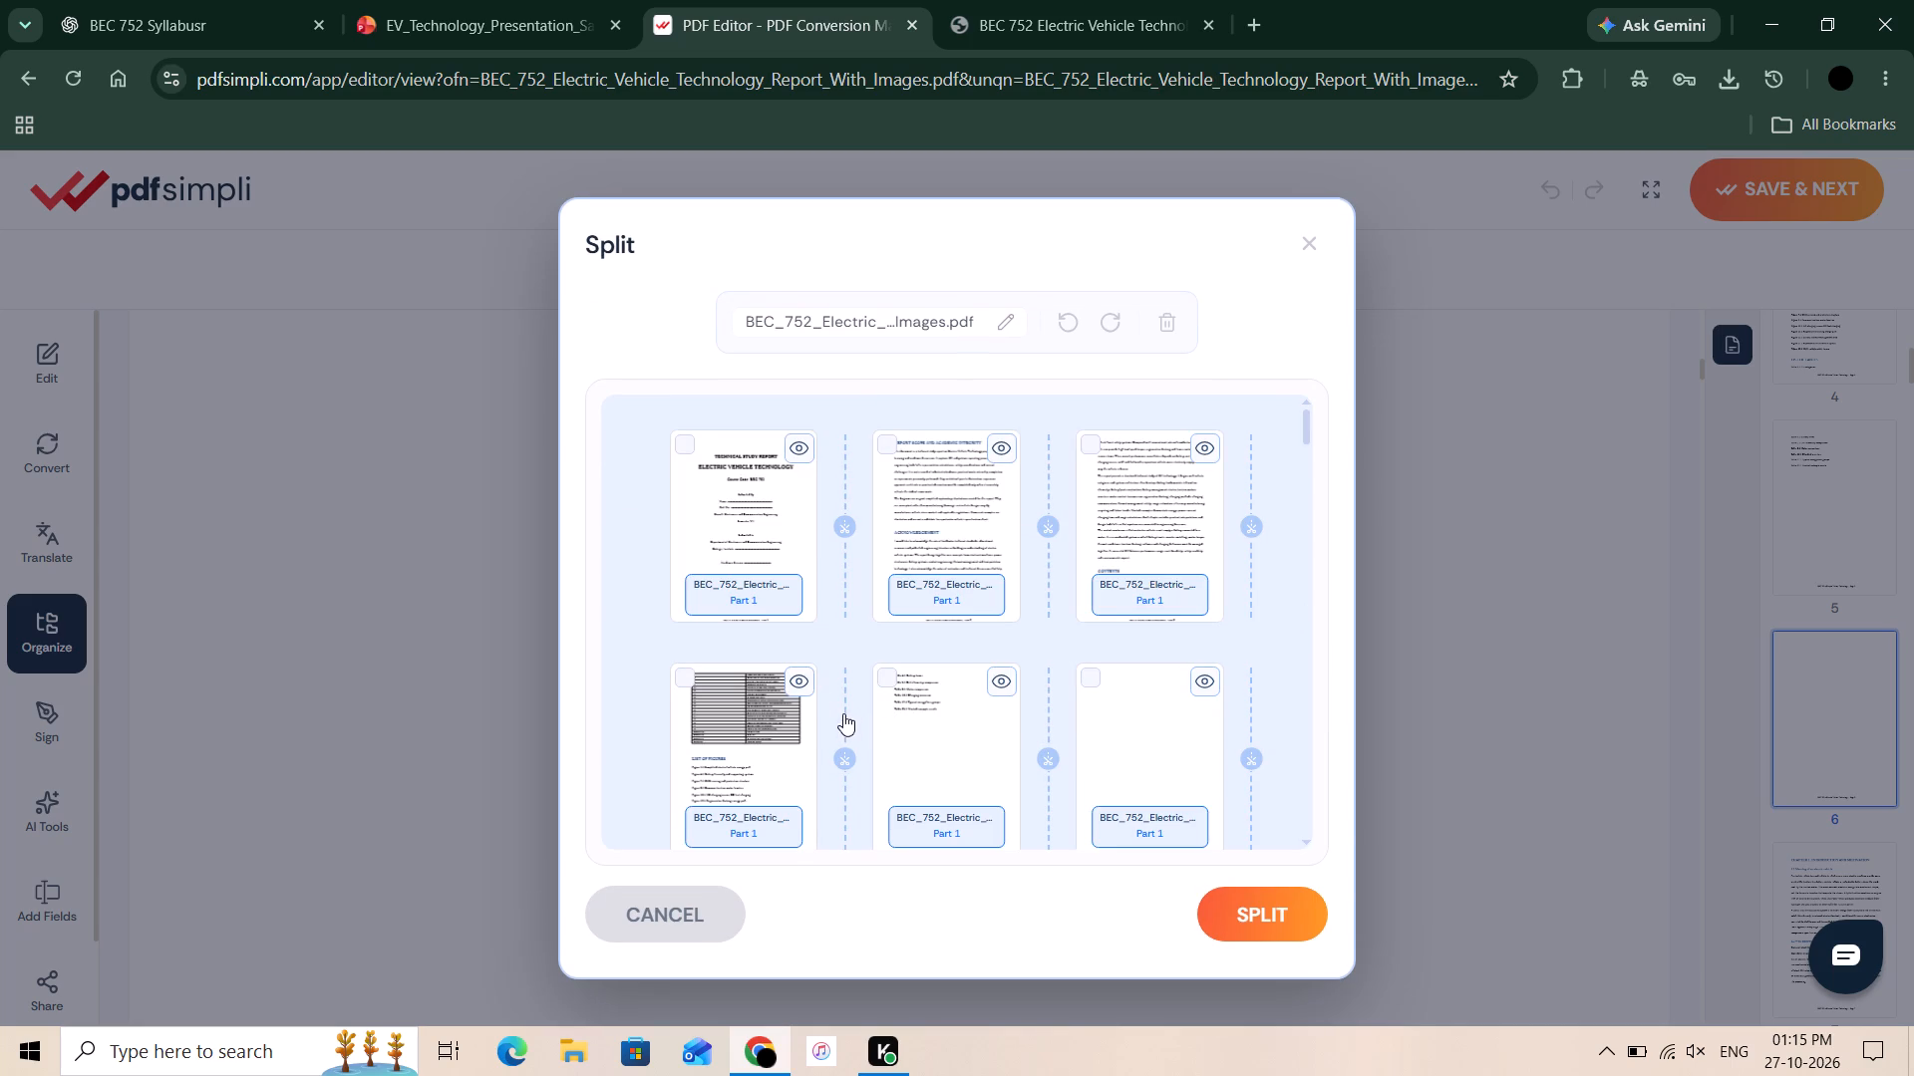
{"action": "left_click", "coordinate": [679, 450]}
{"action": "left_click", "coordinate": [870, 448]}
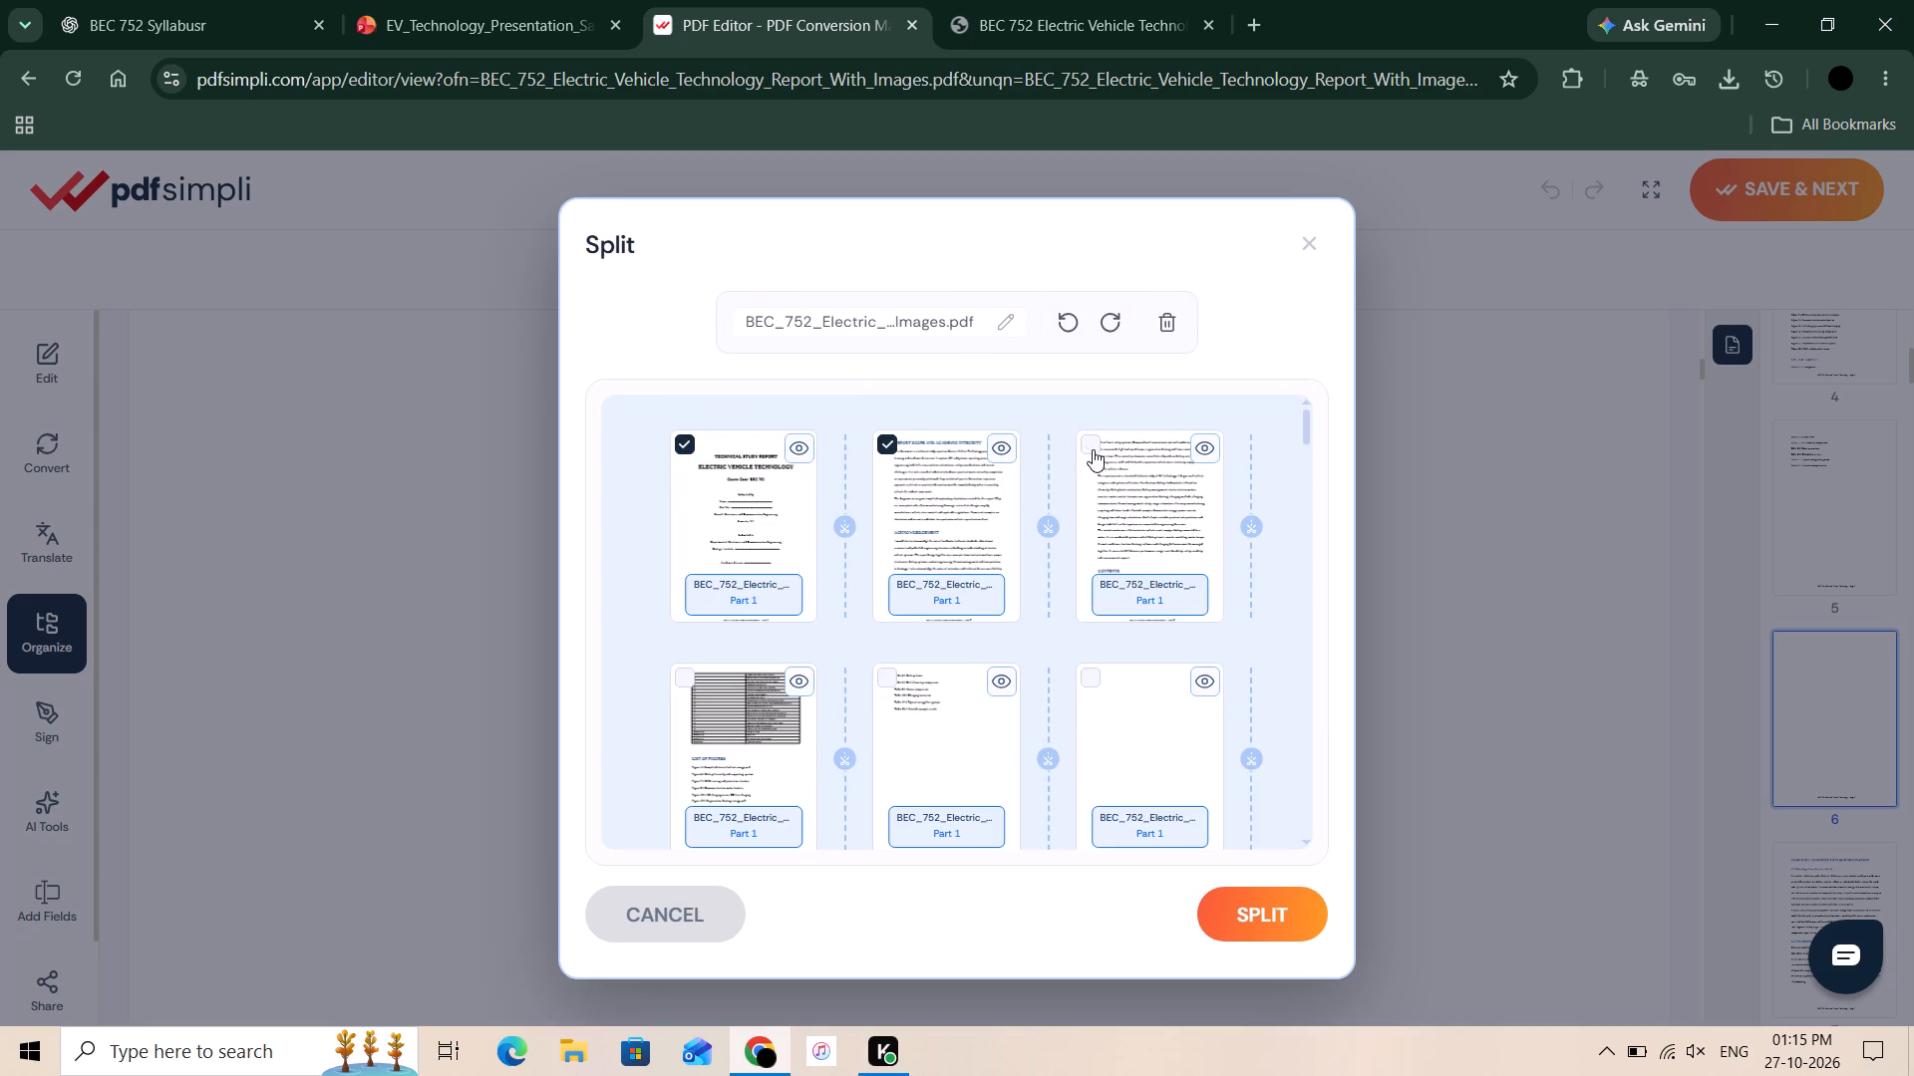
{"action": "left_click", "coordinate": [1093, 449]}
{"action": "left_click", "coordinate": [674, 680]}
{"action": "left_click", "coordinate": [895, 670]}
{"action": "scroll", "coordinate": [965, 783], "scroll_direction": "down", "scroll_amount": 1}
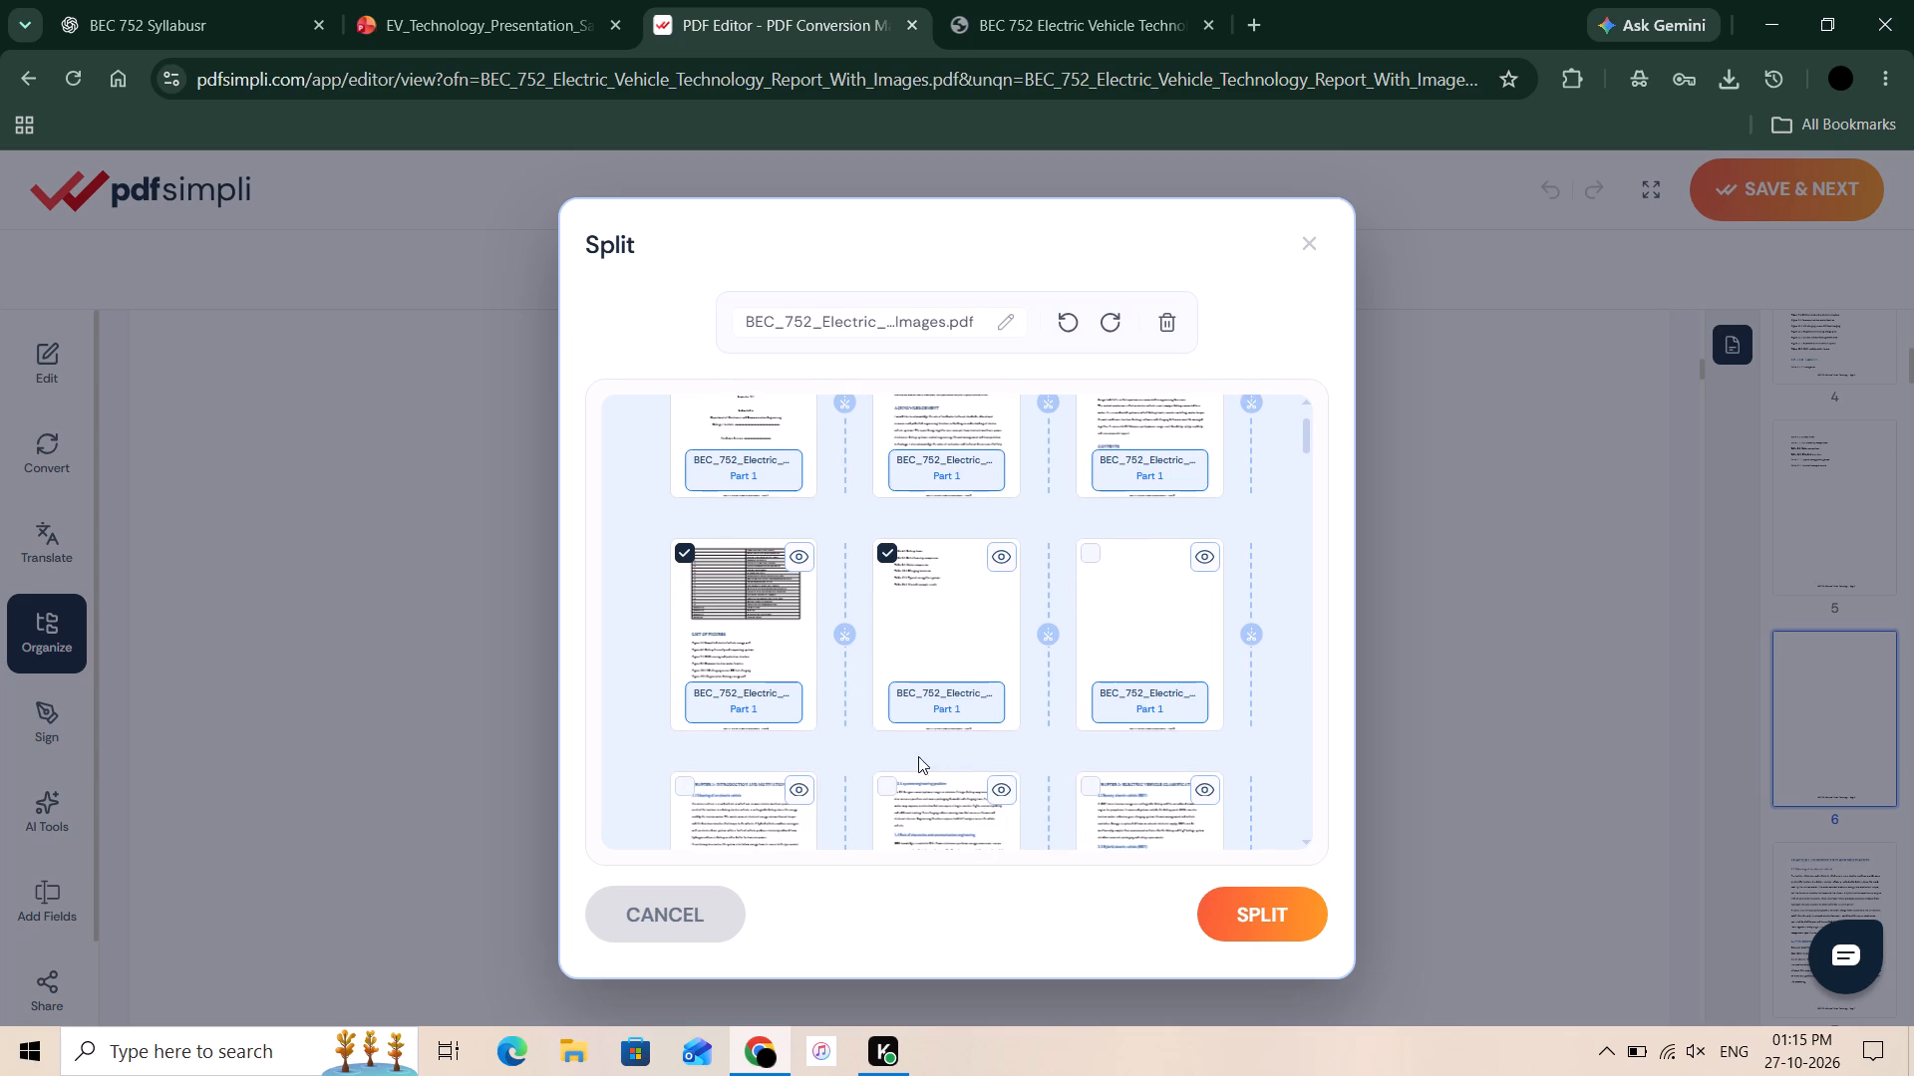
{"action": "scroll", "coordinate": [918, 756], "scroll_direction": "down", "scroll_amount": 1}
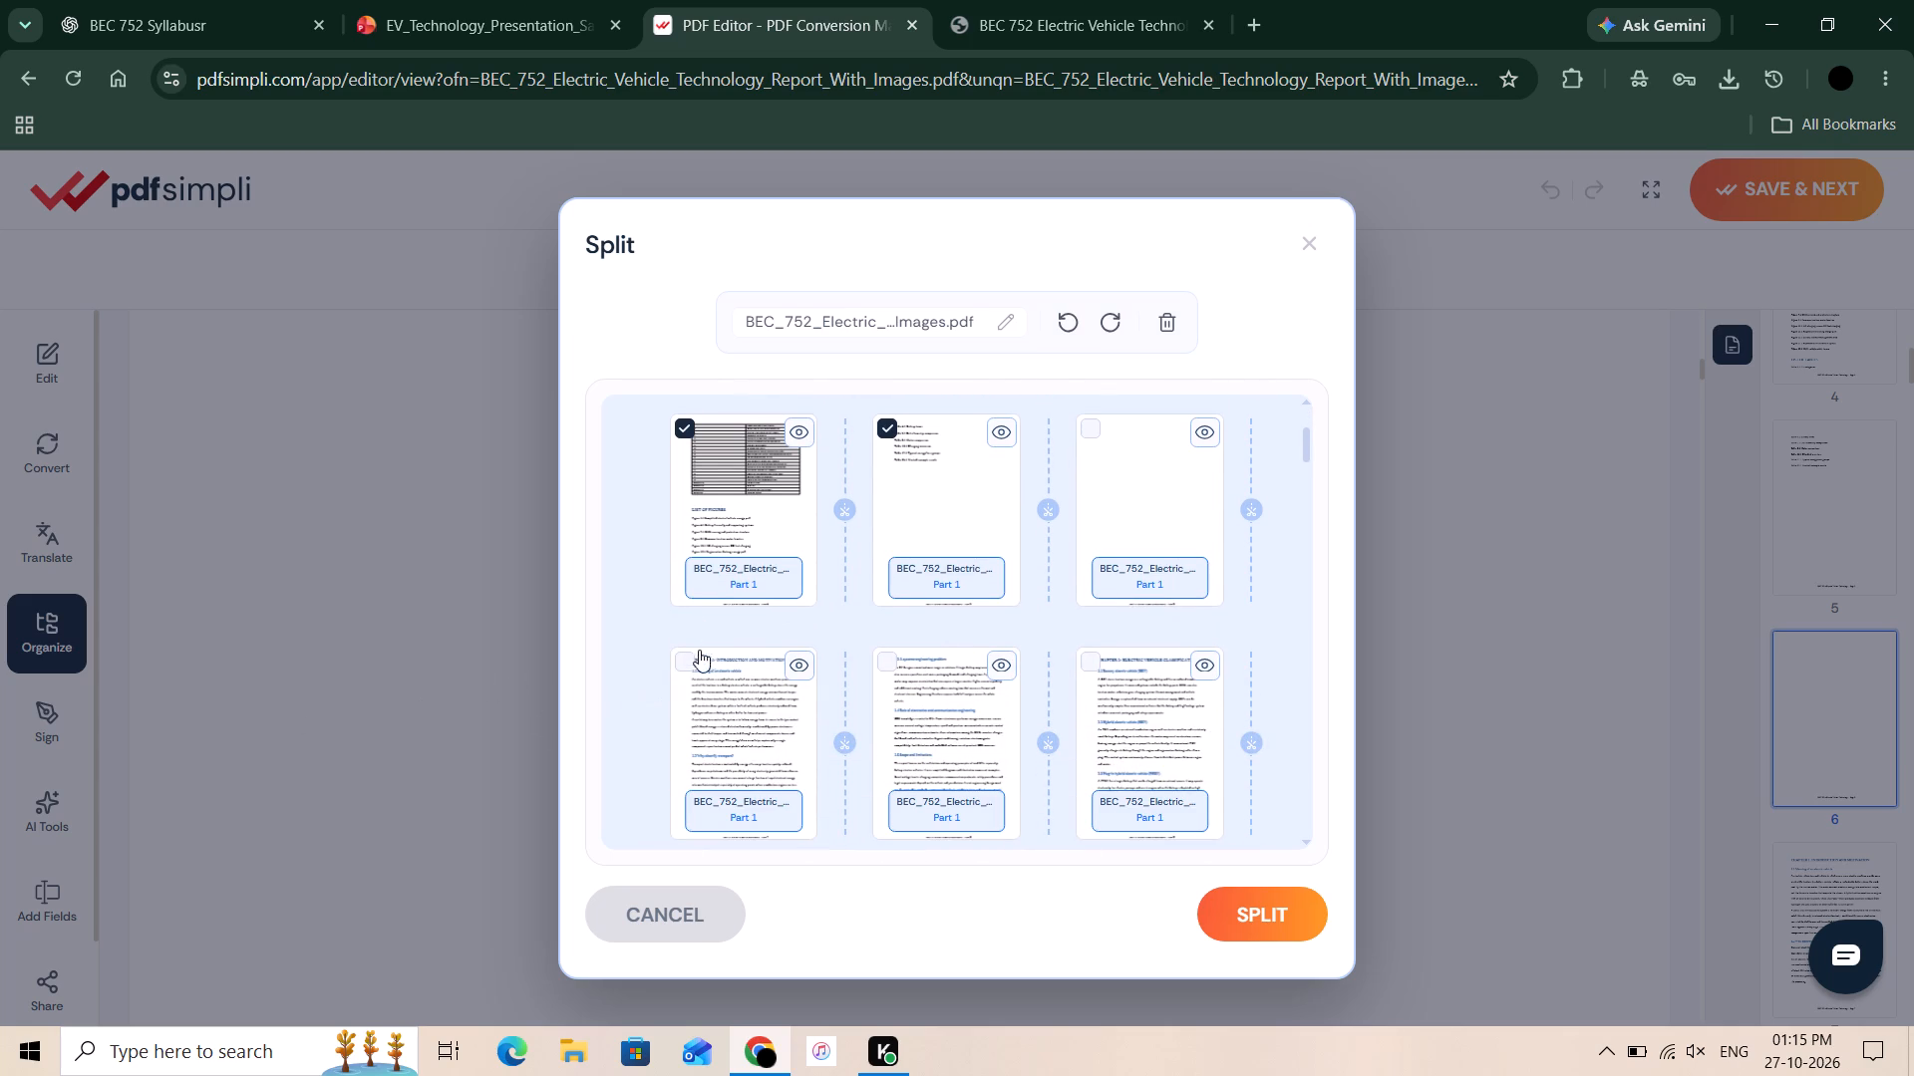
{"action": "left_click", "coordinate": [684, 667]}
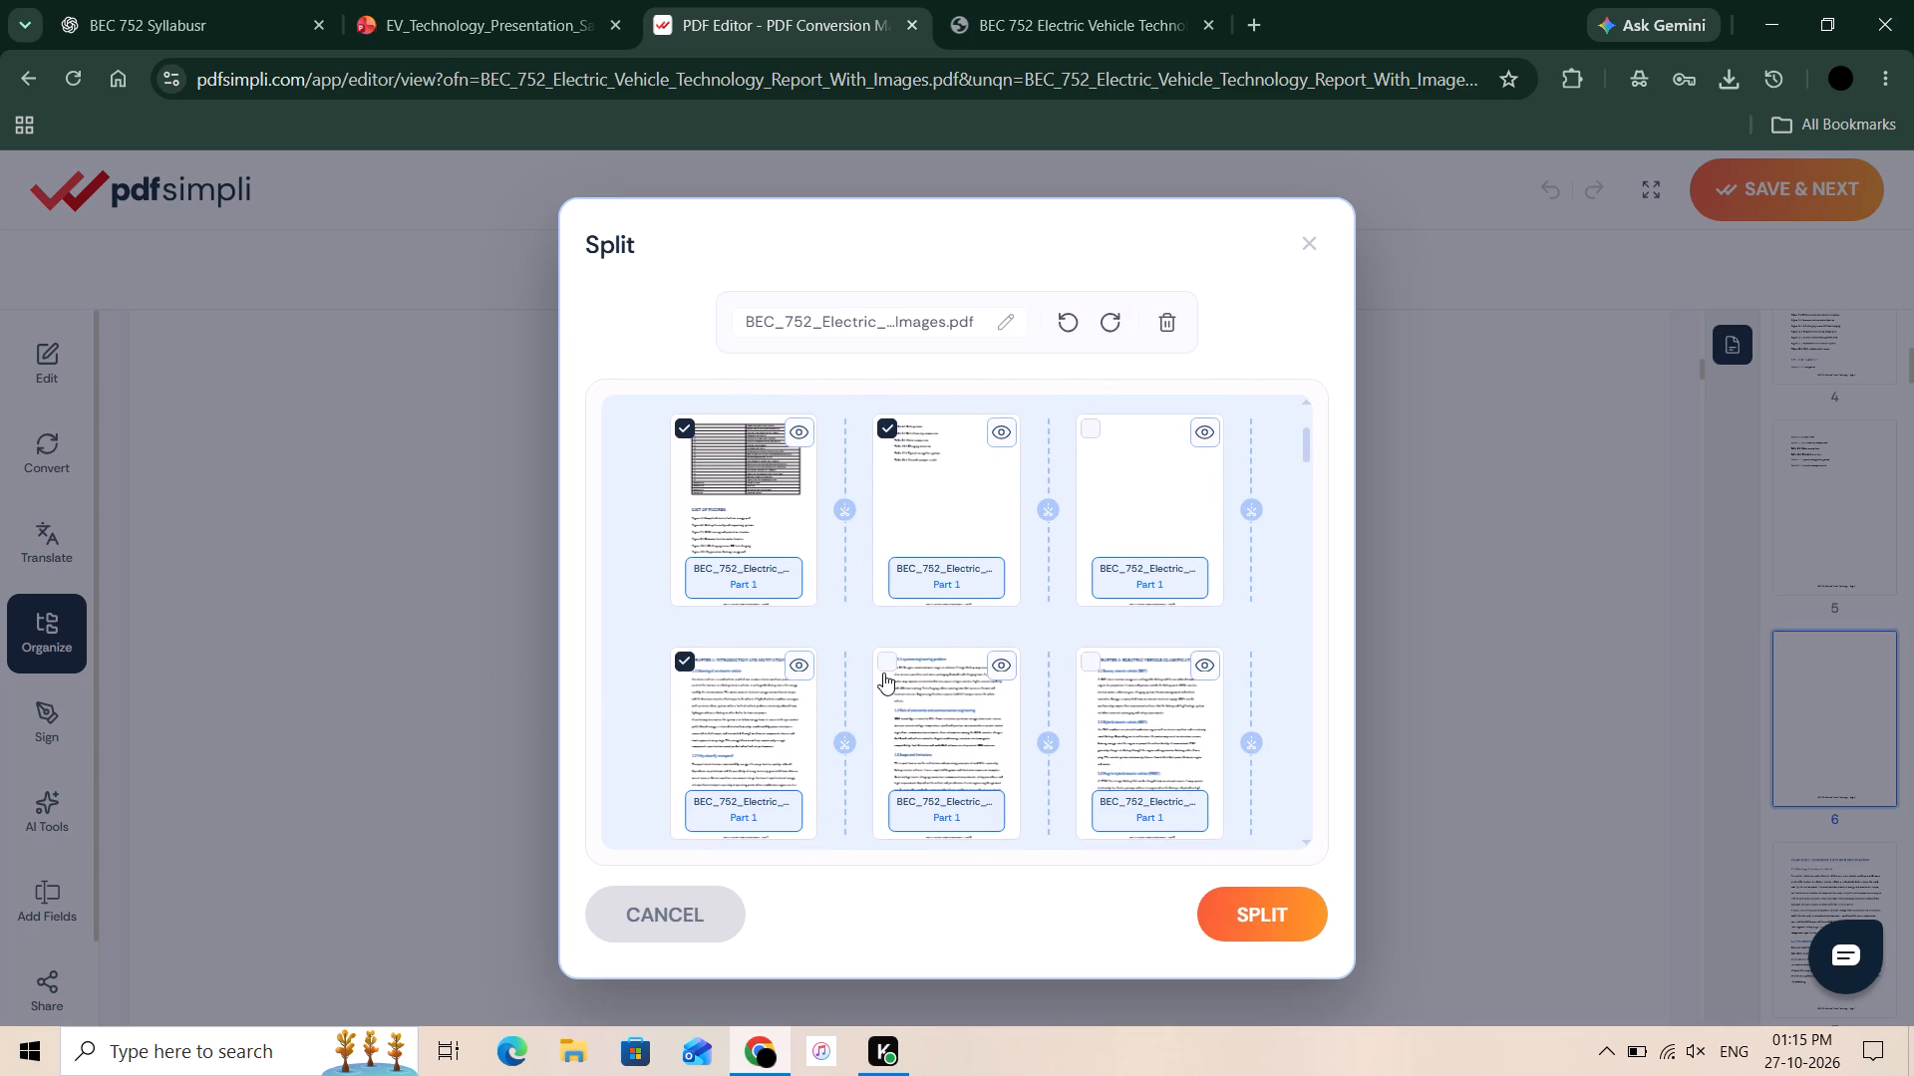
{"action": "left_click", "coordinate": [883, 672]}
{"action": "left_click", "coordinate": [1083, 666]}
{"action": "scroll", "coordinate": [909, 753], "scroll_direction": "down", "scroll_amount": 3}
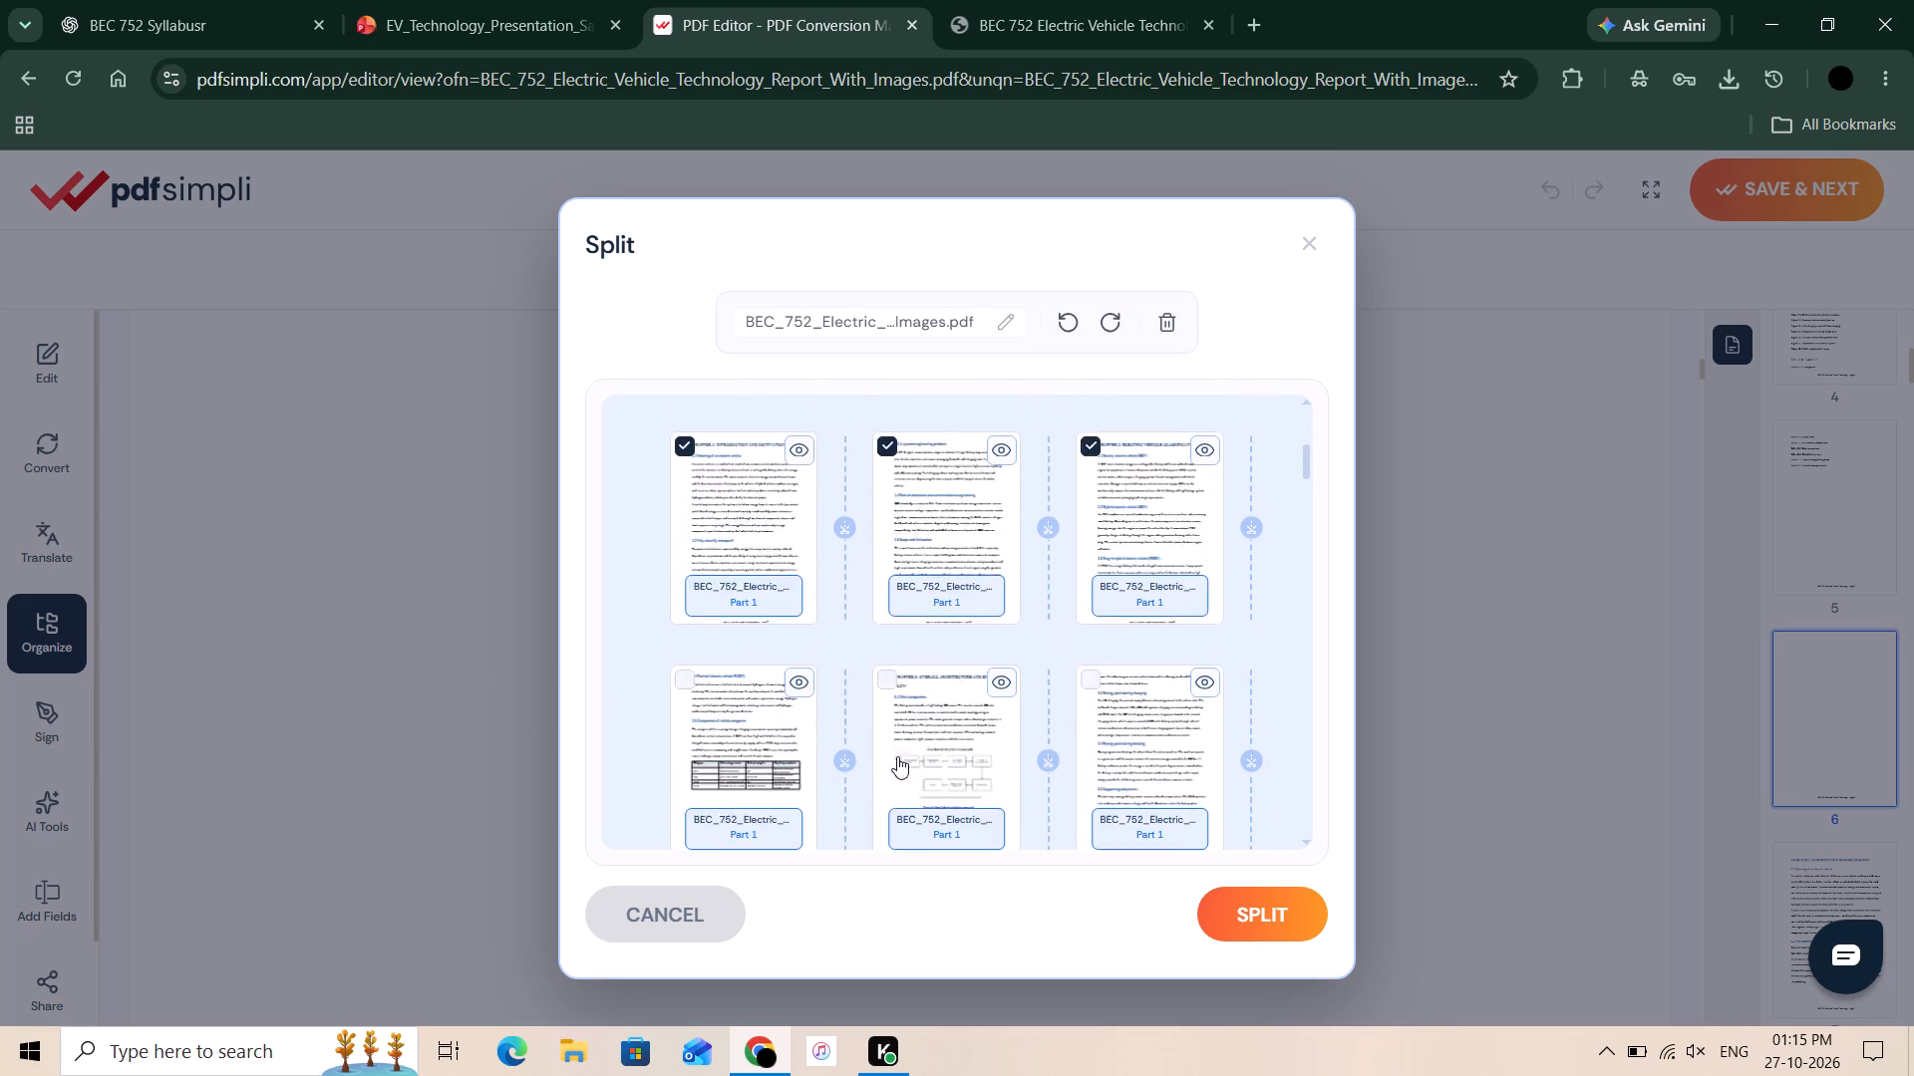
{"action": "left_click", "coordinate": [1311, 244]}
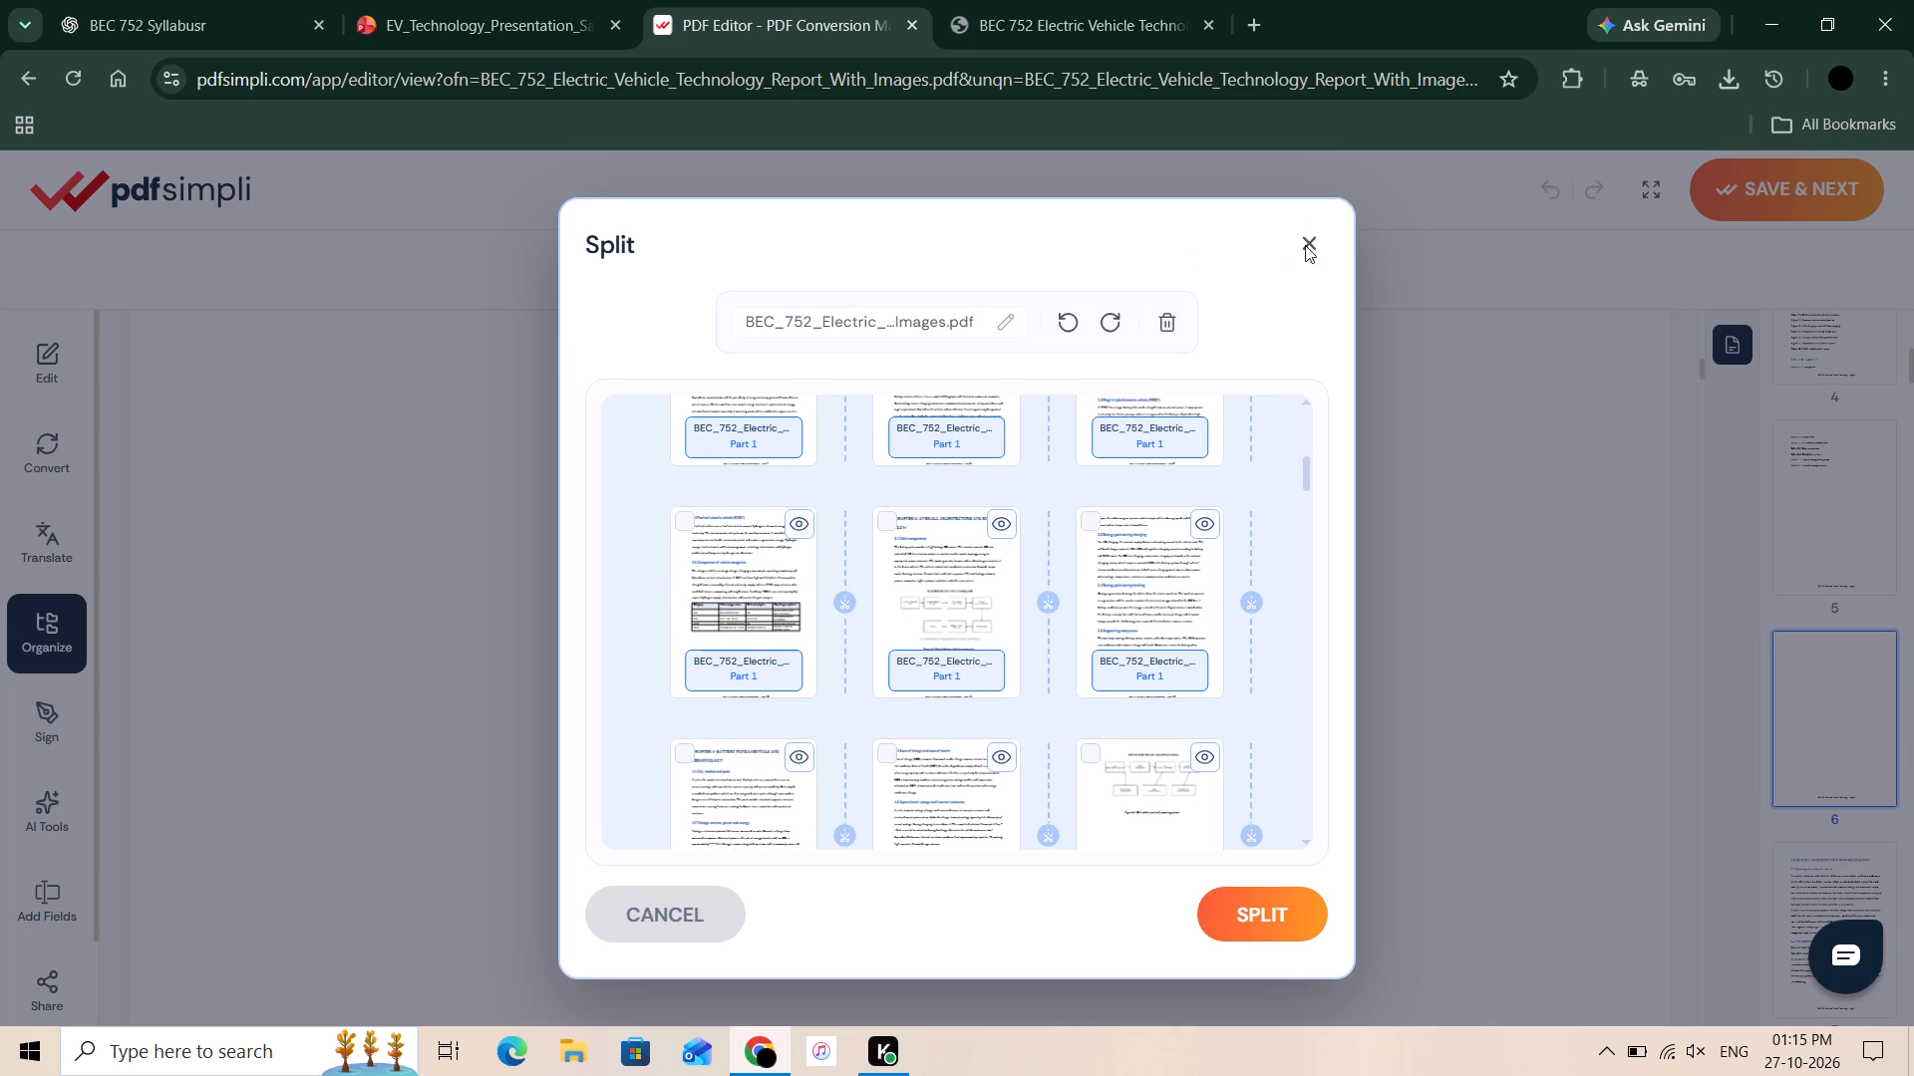
Switch to the original BEC 752 report PDF and examine the pages around blank page 18.
{"action": "left_click", "coordinate": [1080, 0]}
{"action": "scroll", "coordinate": [726, 780], "scroll_direction": "up", "scroll_amount": 12}
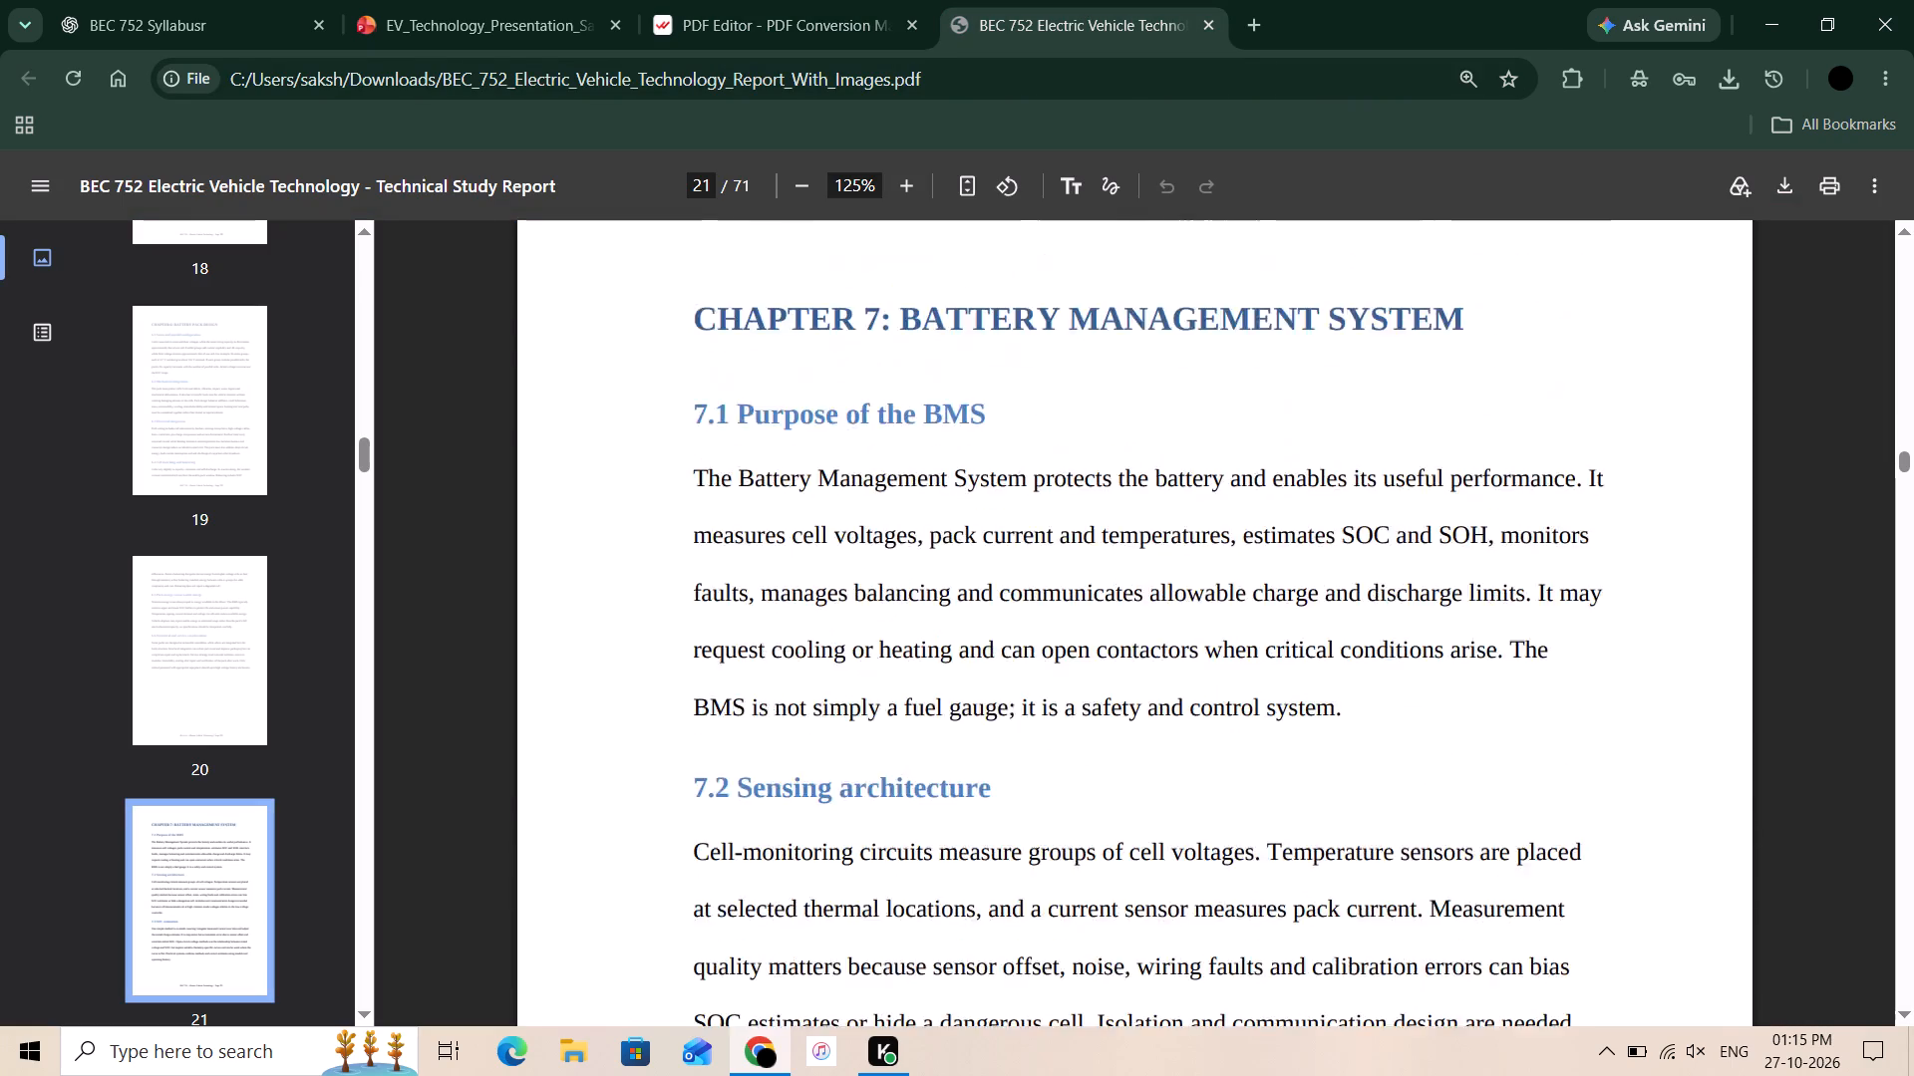
{"action": "scroll", "coordinate": [718, 744], "scroll_direction": "up", "scroll_amount": 20}
{"action": "scroll", "coordinate": [718, 744], "scroll_direction": "up", "scroll_amount": 16}
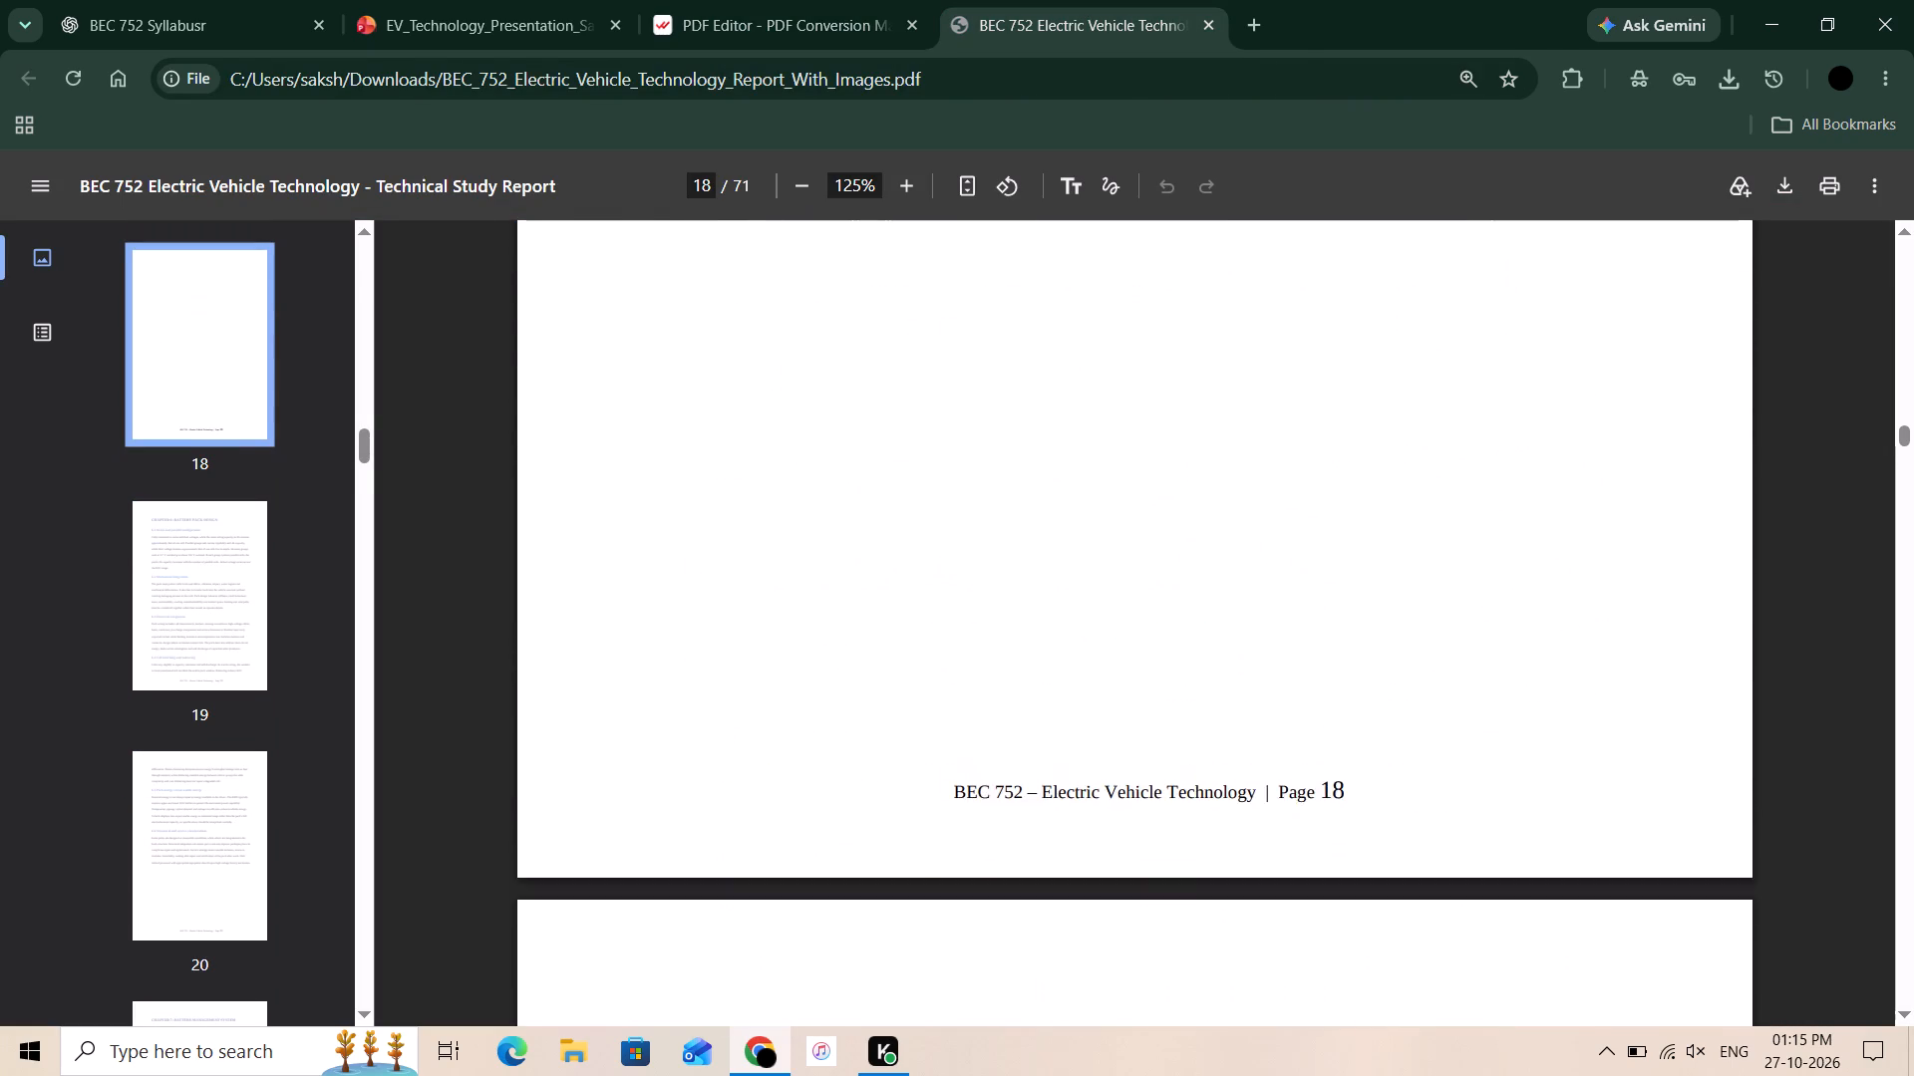
{"action": "scroll", "coordinate": [710, 735], "scroll_direction": "up", "scroll_amount": 12}
{"action": "scroll", "coordinate": [710, 735], "scroll_direction": "down", "scroll_amount": 8}
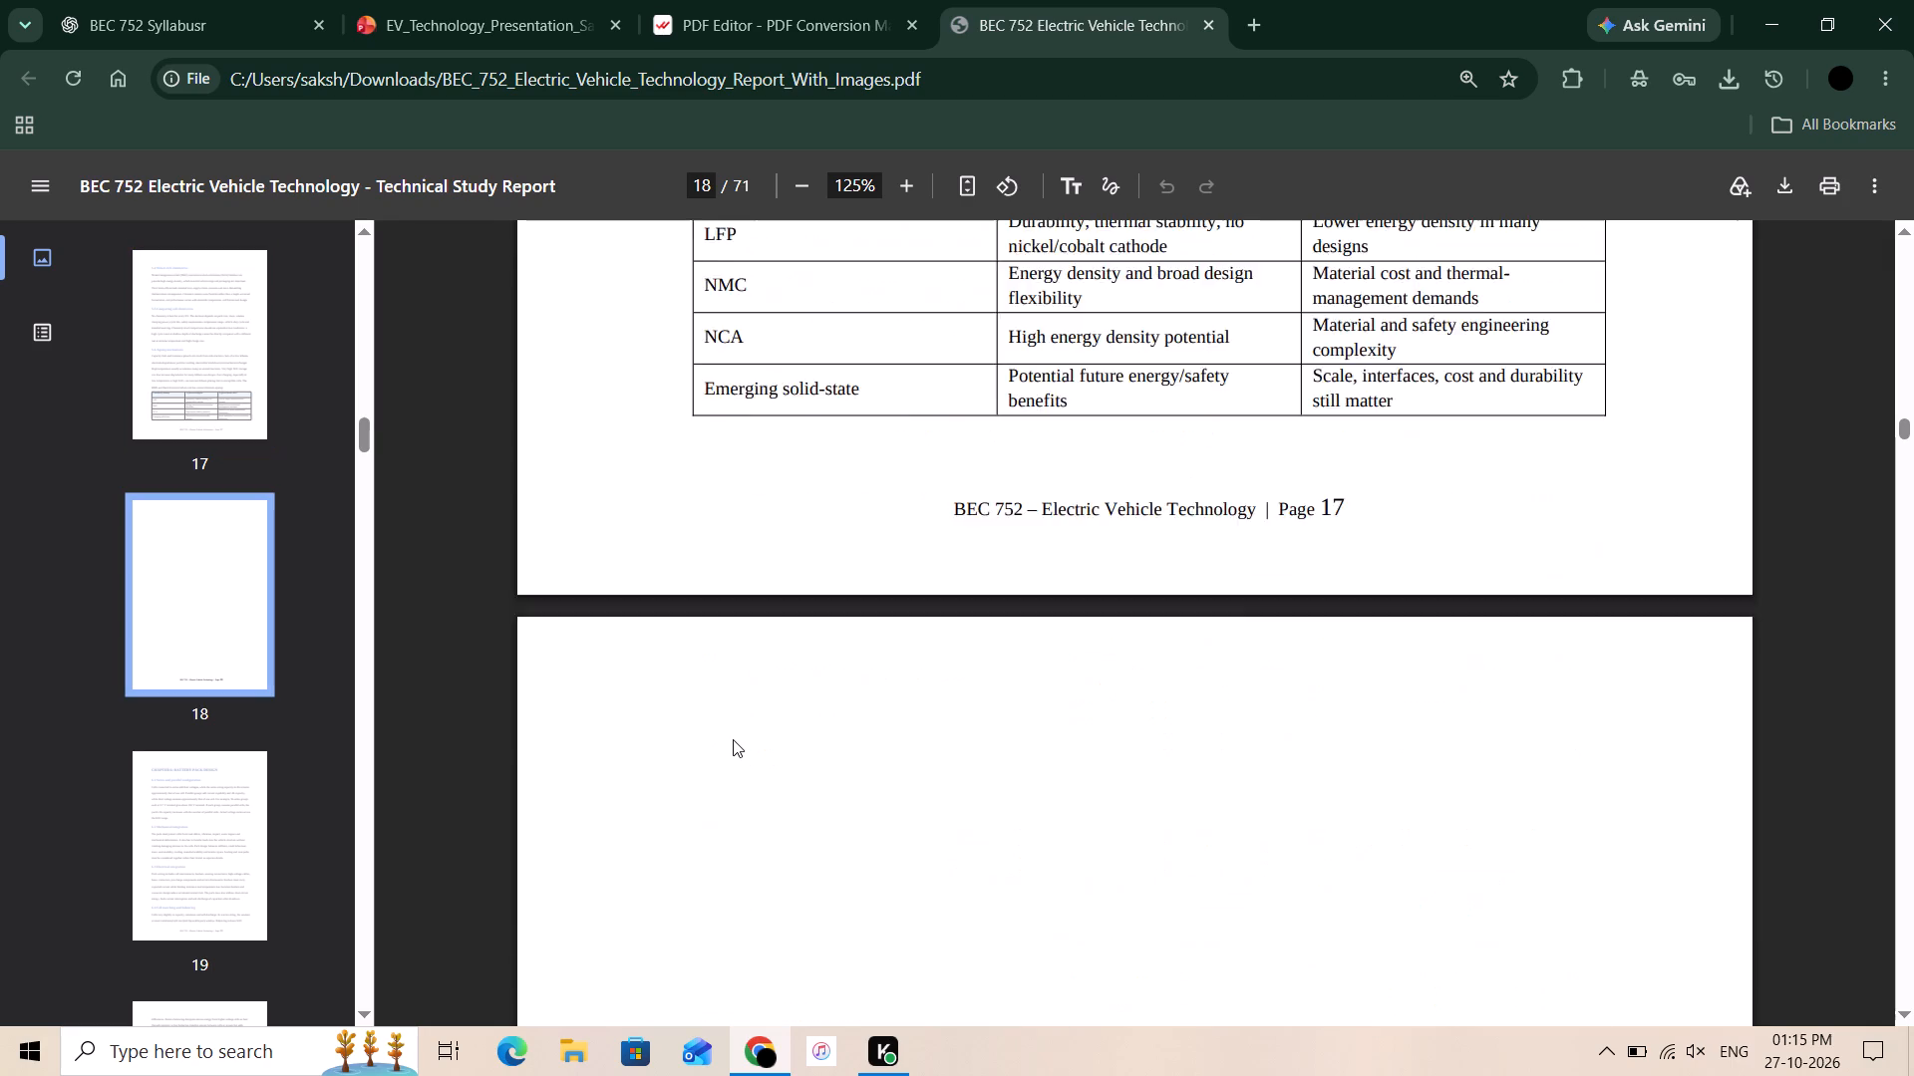
{"action": "scroll", "coordinate": [733, 739], "scroll_direction": "down", "scroll_amount": 20}
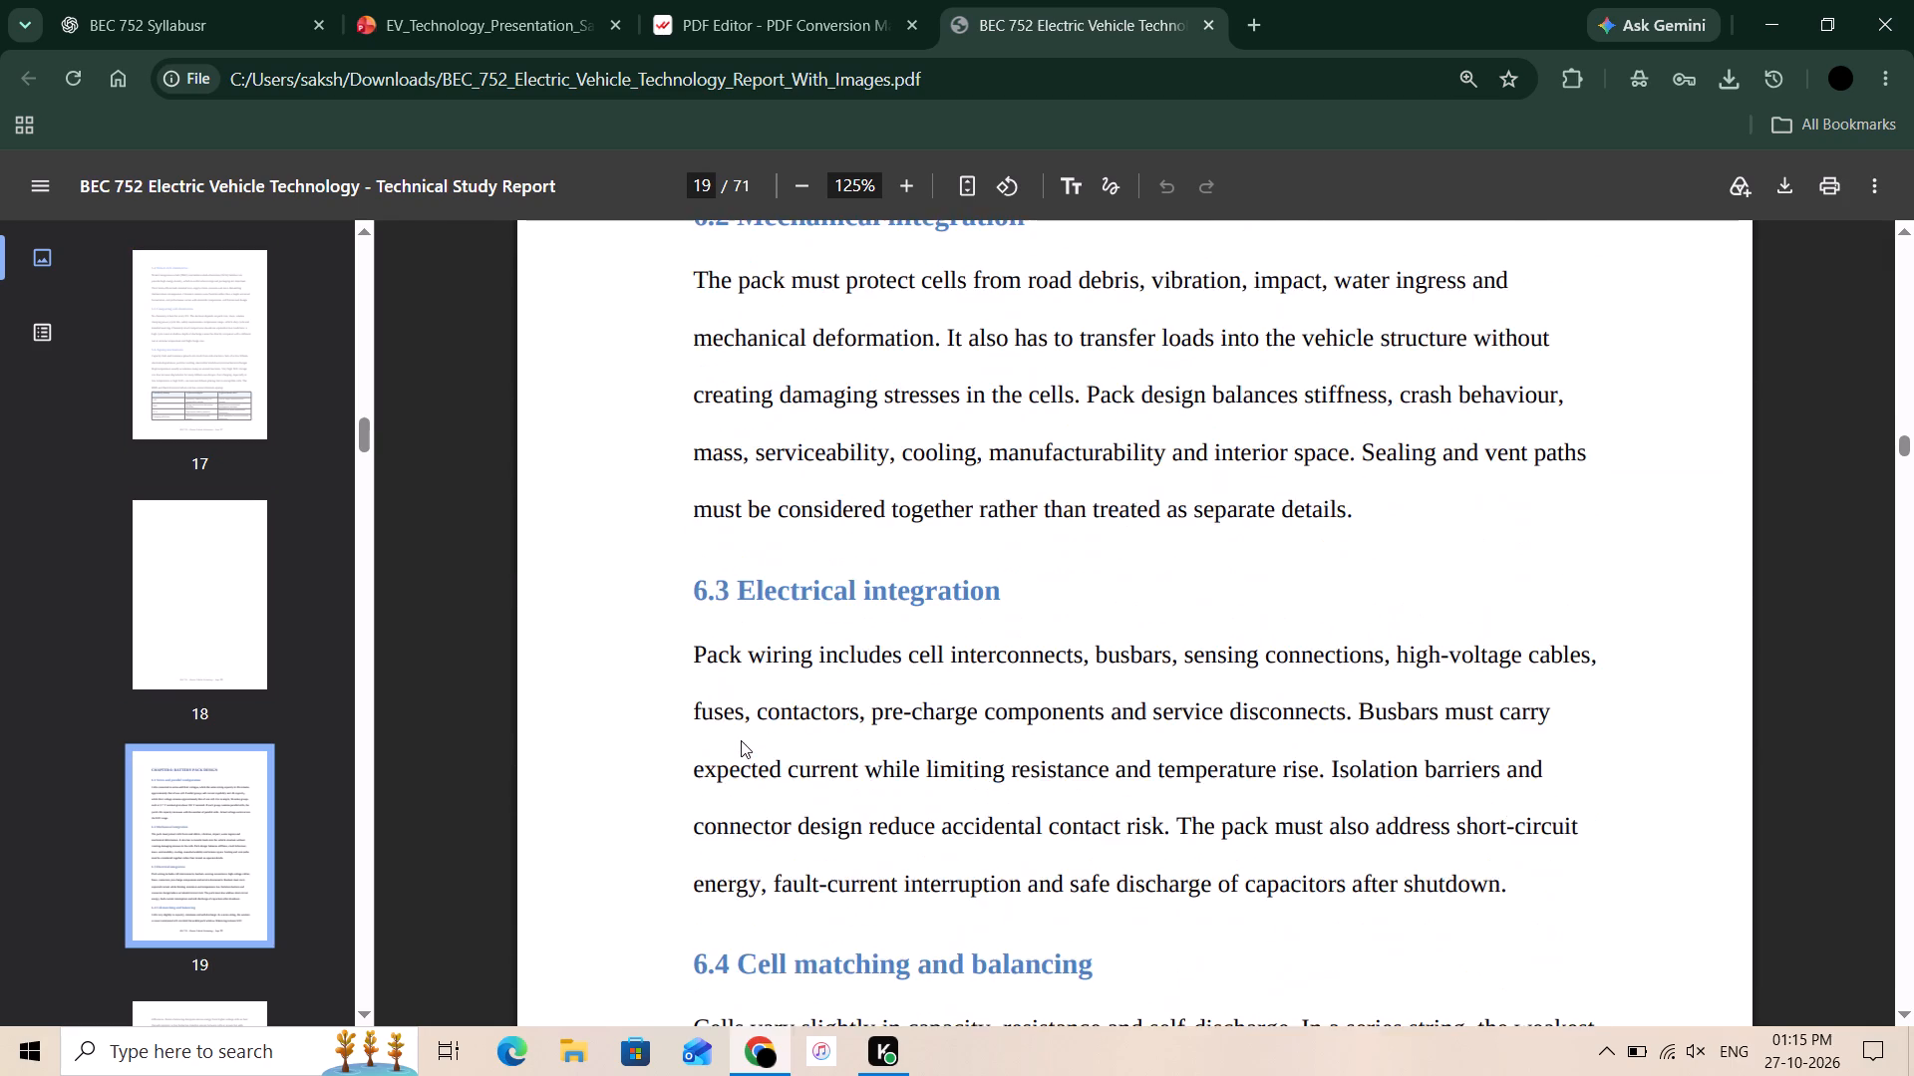
{"action": "scroll", "coordinate": [741, 740], "scroll_direction": "down", "scroll_amount": 4}
{"action": "scroll", "coordinate": [741, 740], "scroll_direction": "up", "scroll_amount": 10}
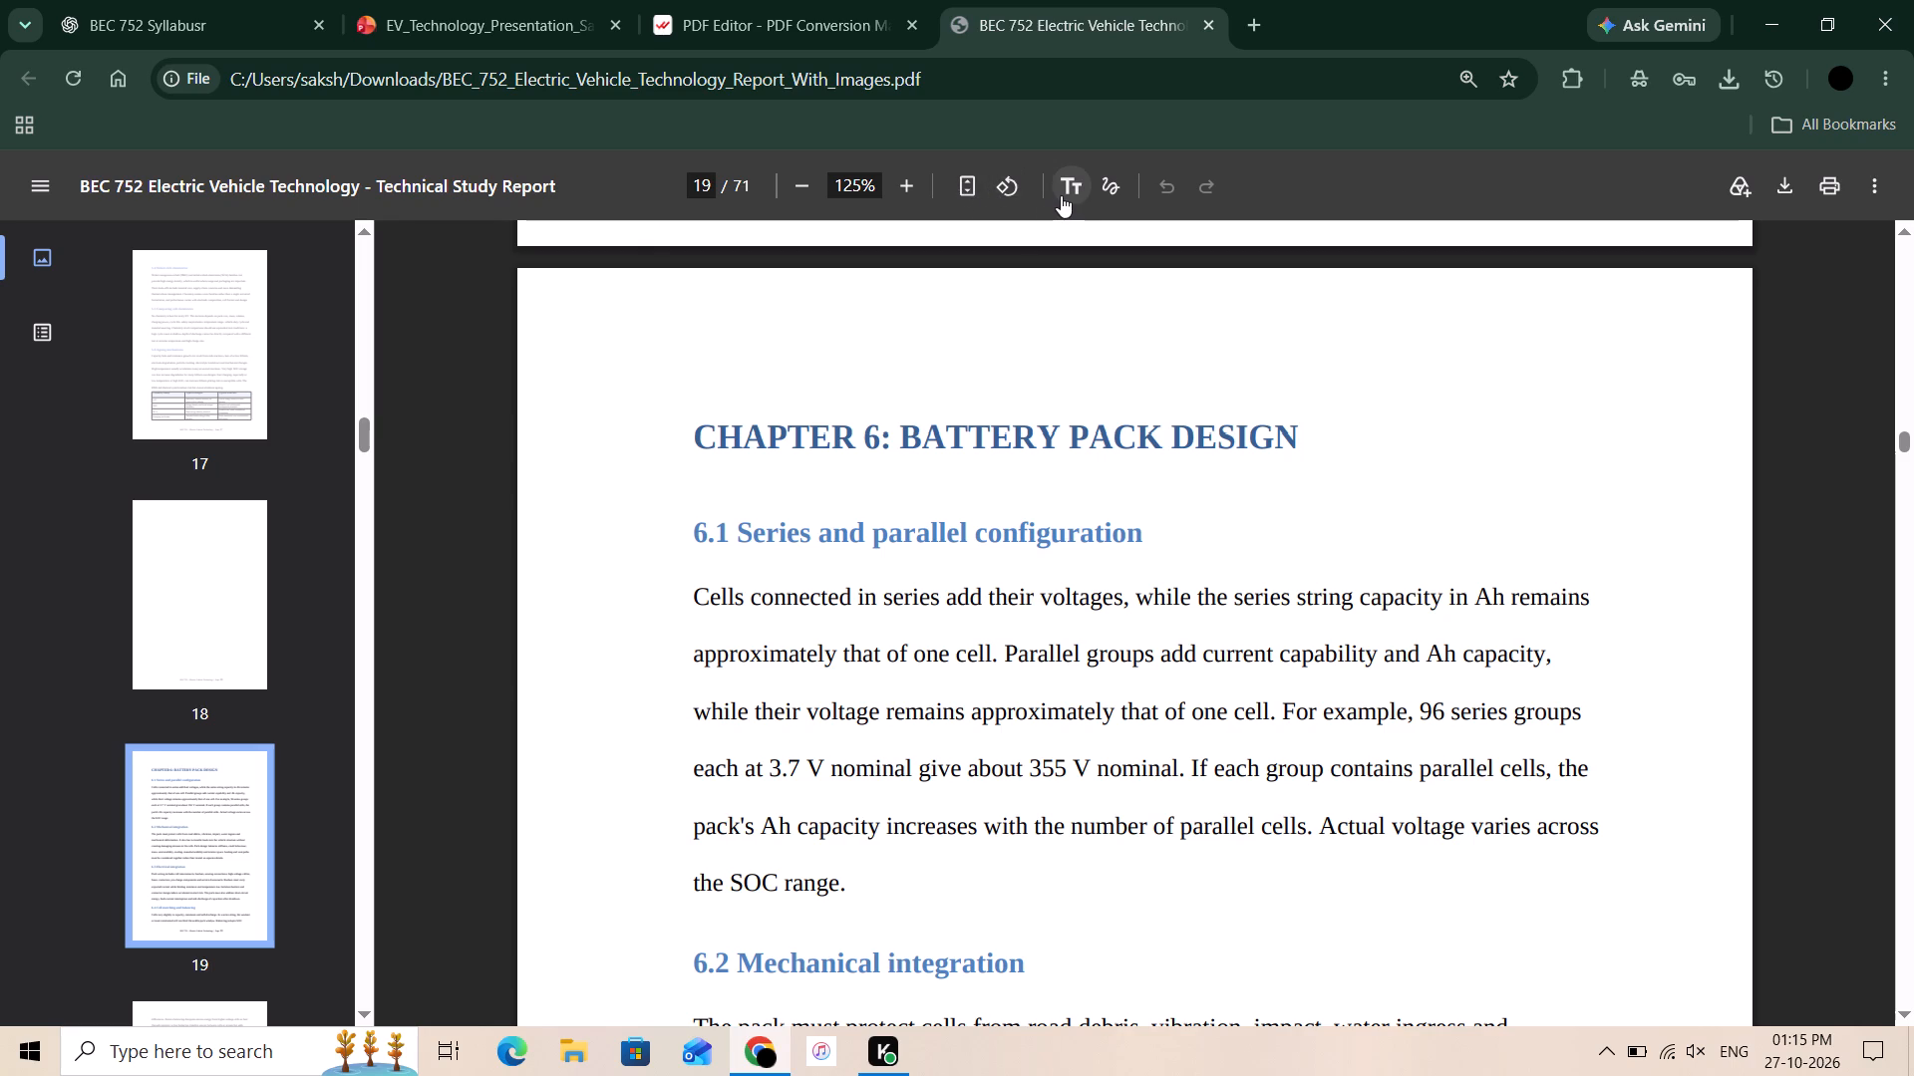
Check the page 19 thumbnail and the PDF viewer's additional options for page-editing commands.
{"action": "right_click", "coordinate": [208, 798]}
{"action": "left_click", "coordinate": [33, 167]}
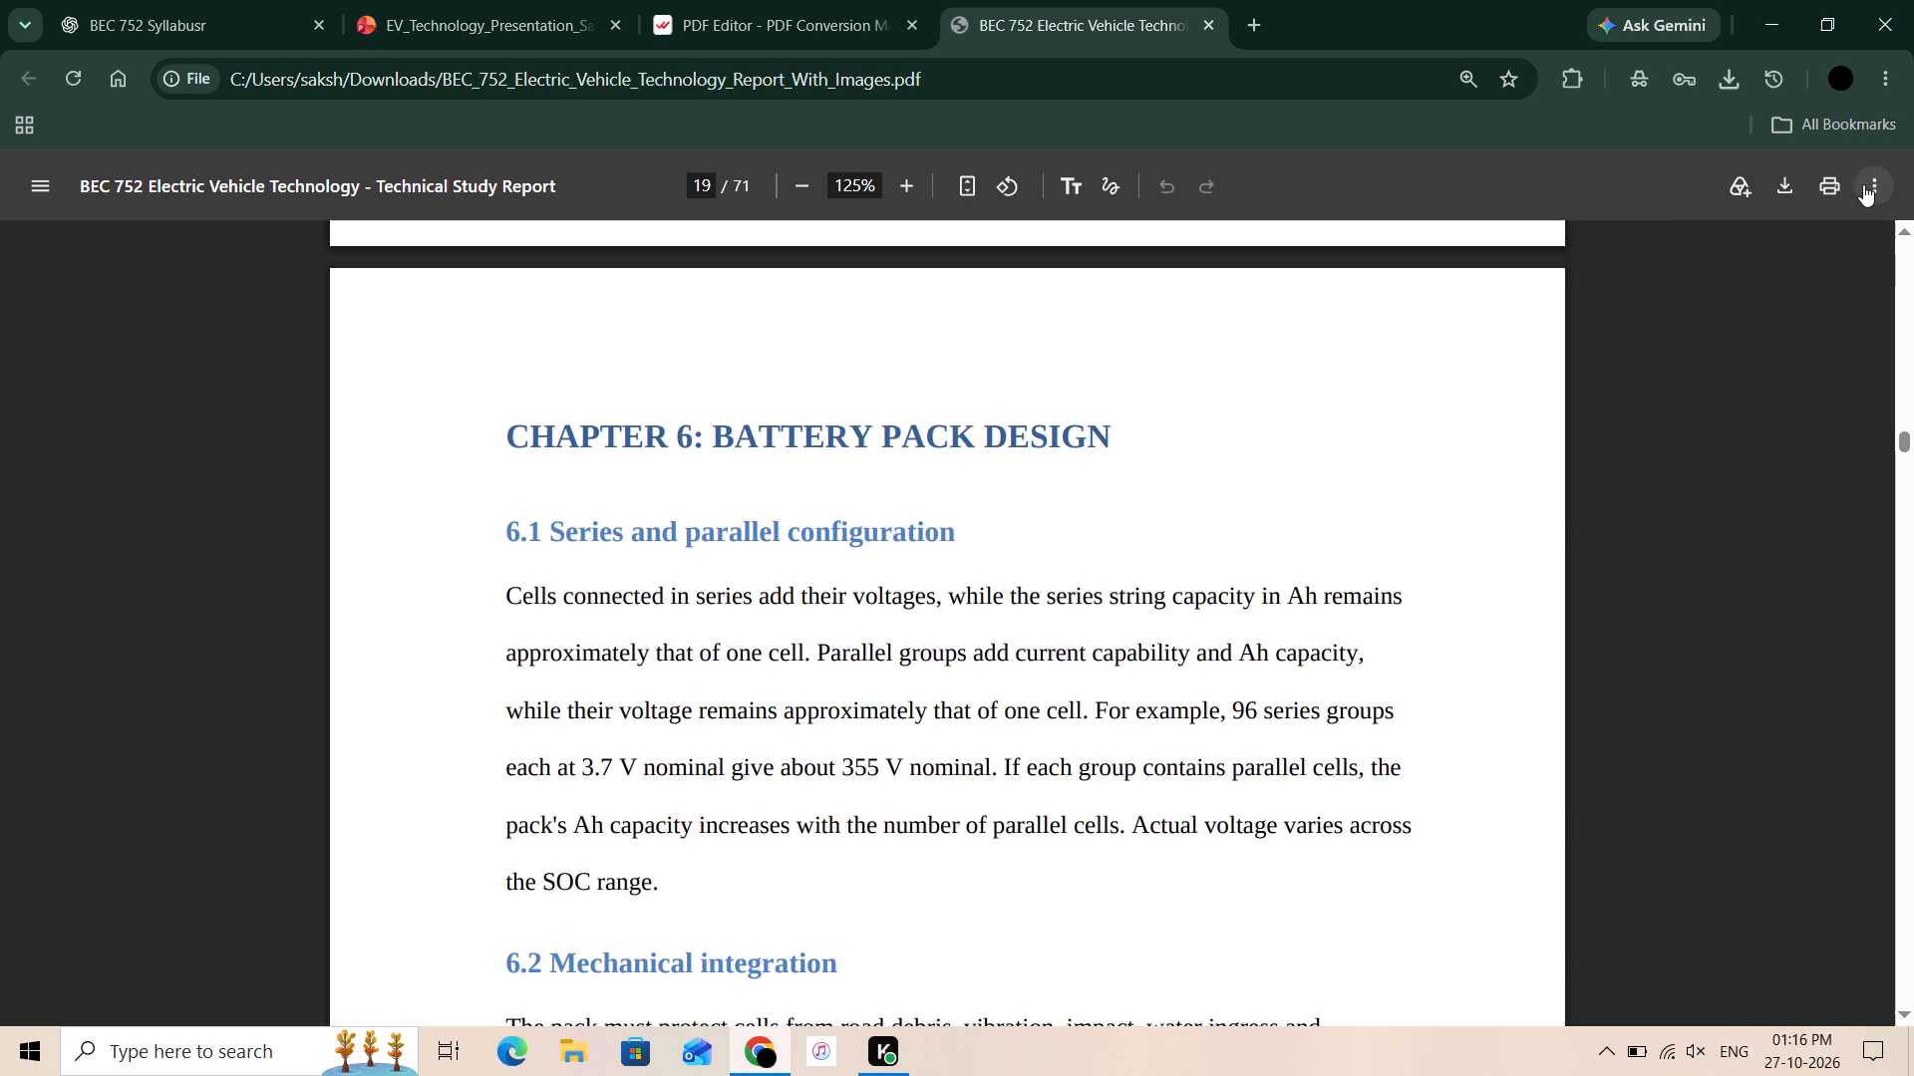
{"action": "left_click", "coordinate": [1873, 184]}
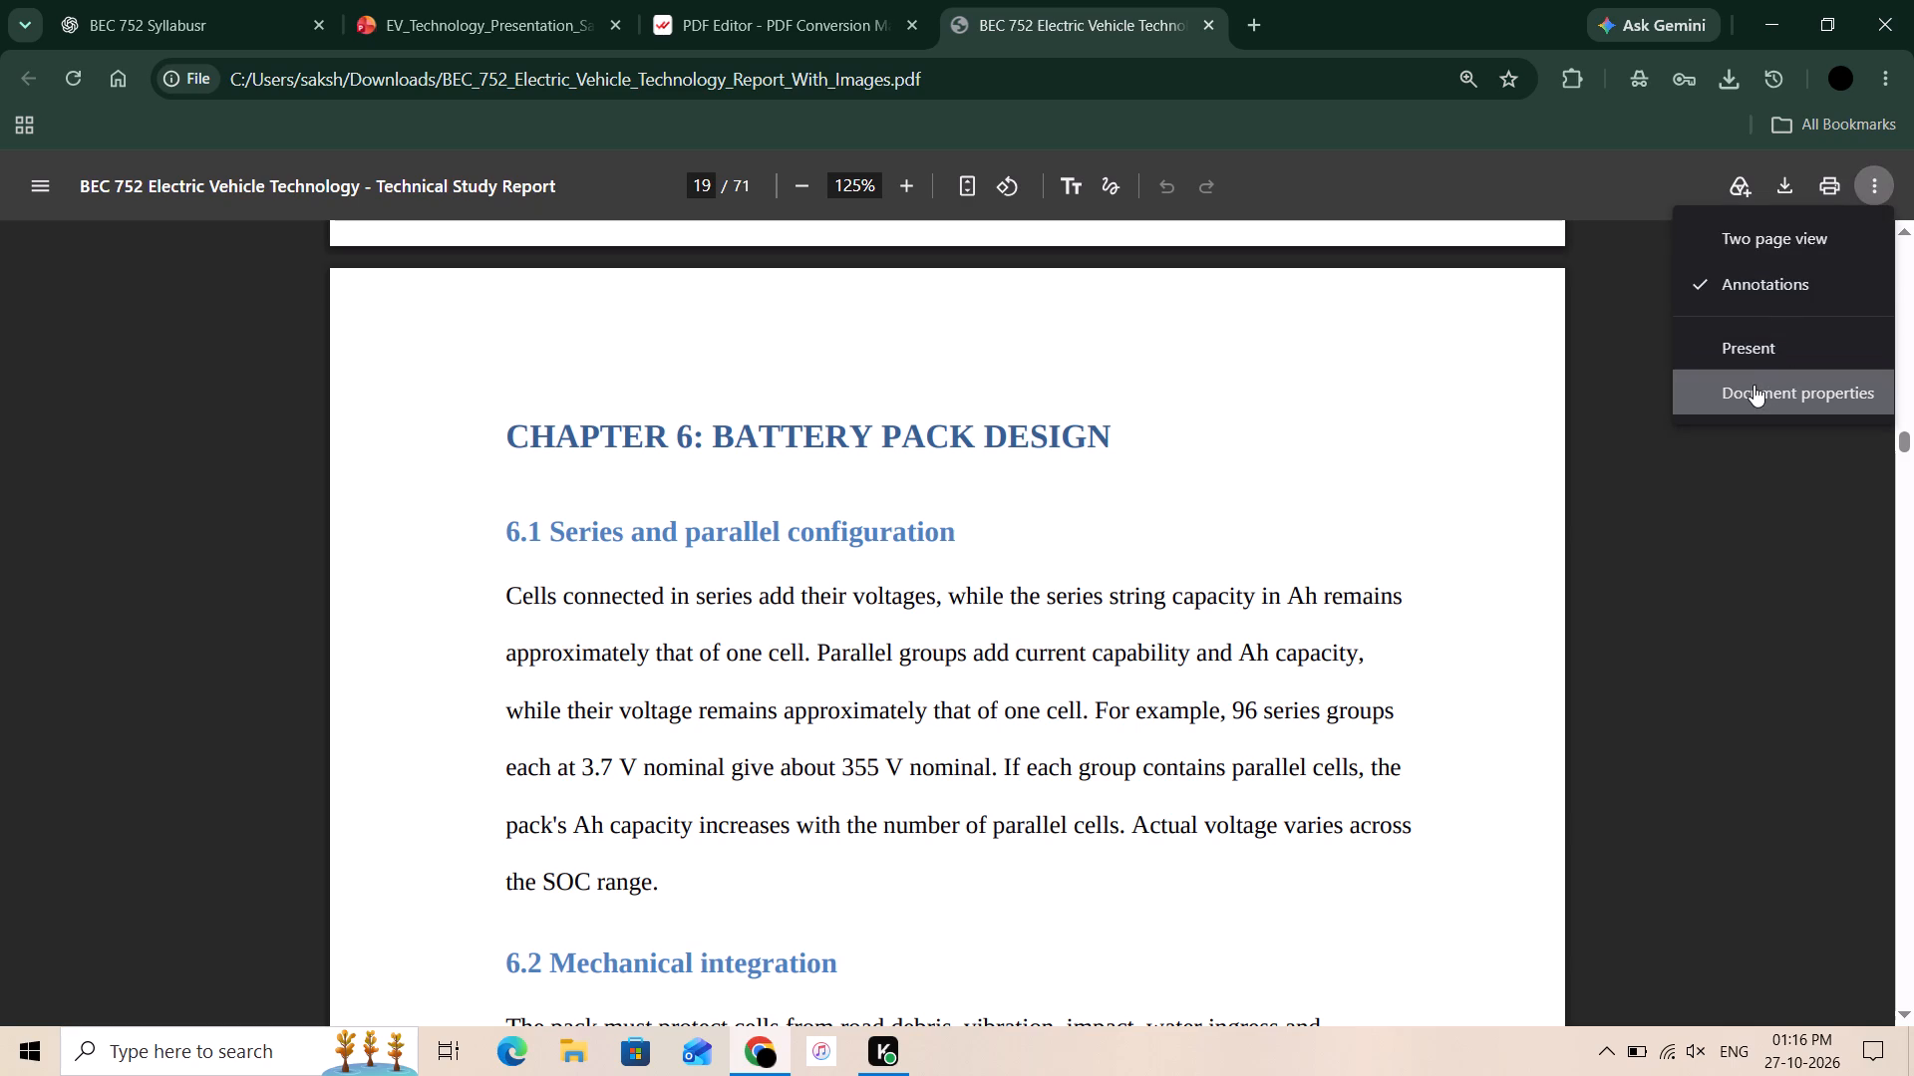
{"action": "left_click", "coordinate": [1560, 505]}
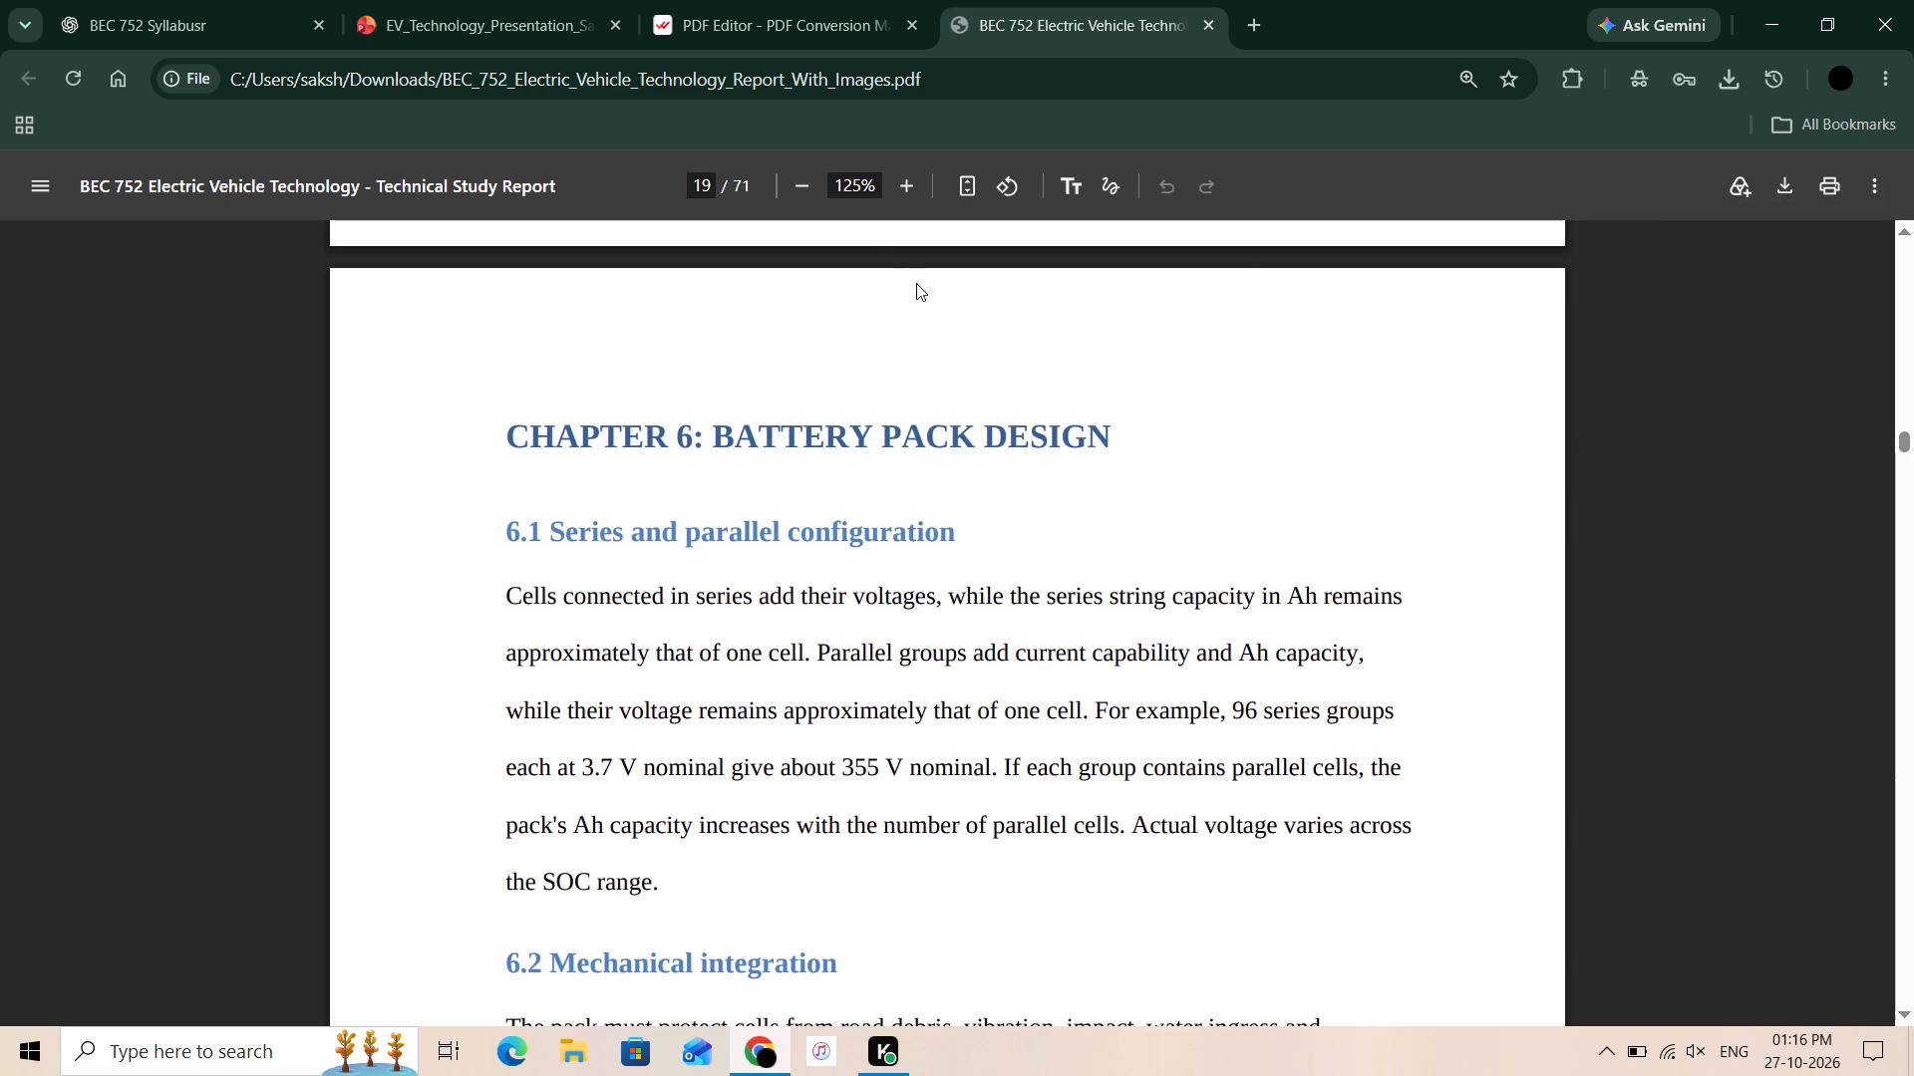
{"action": "left_click", "coordinate": [29, 194]}
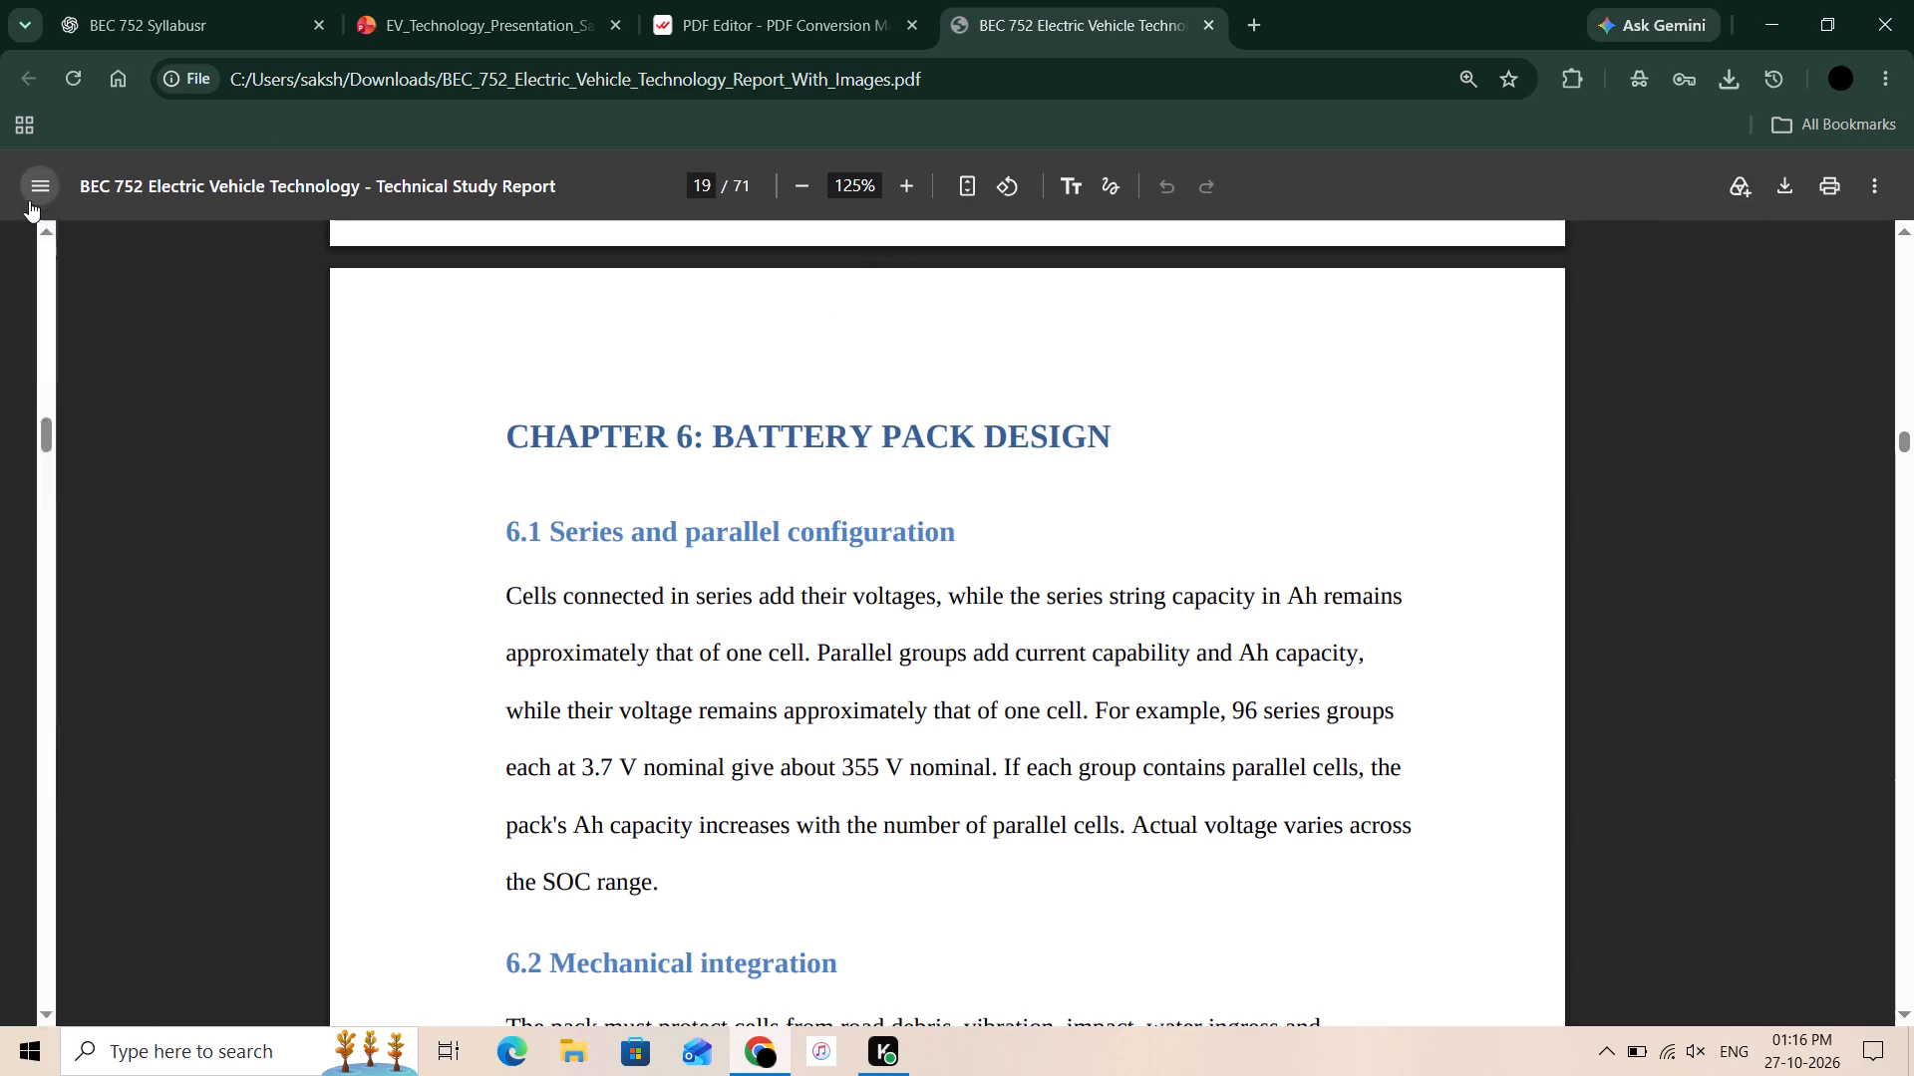
{"action": "left_click", "coordinate": [761, 460]}
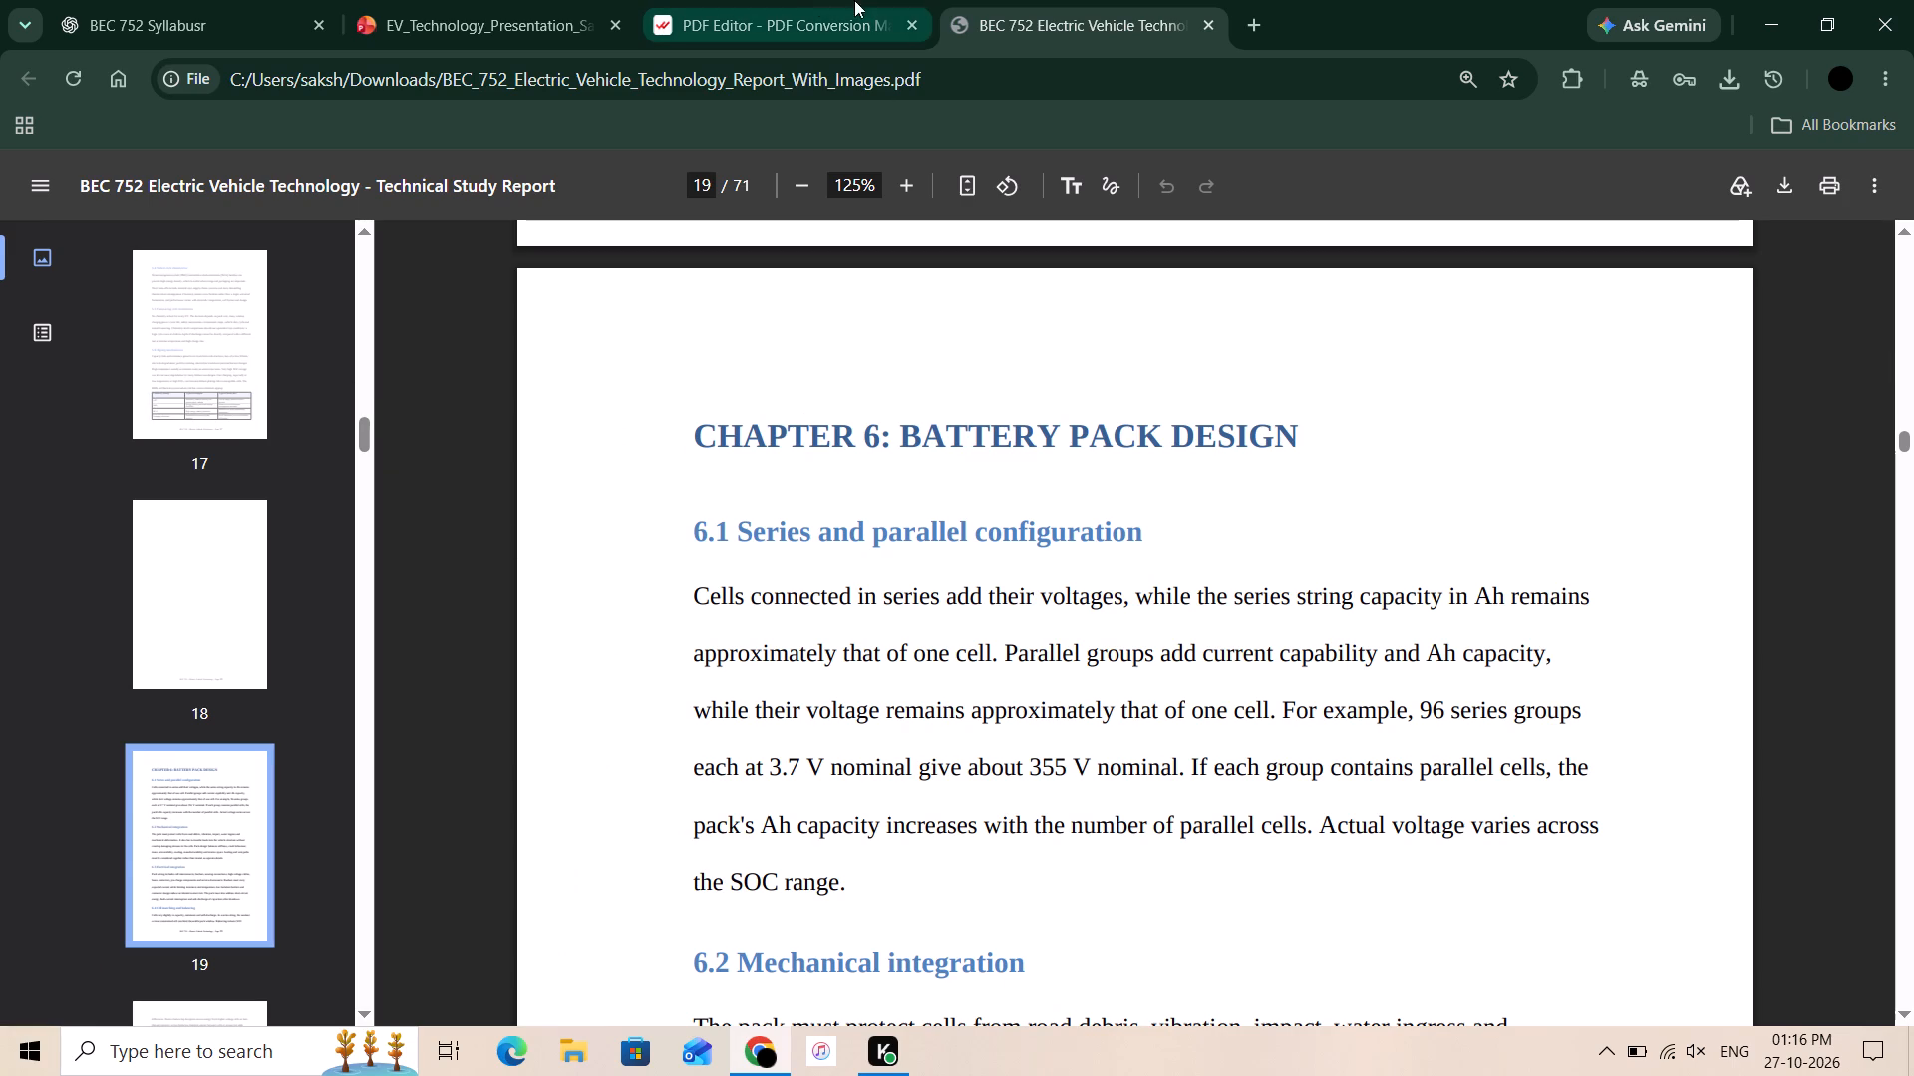
Return to the report in the PDFSimpli editor and examine pages 5 to 7 around blank page 6.
{"action": "left_click", "coordinate": [810, 0]}
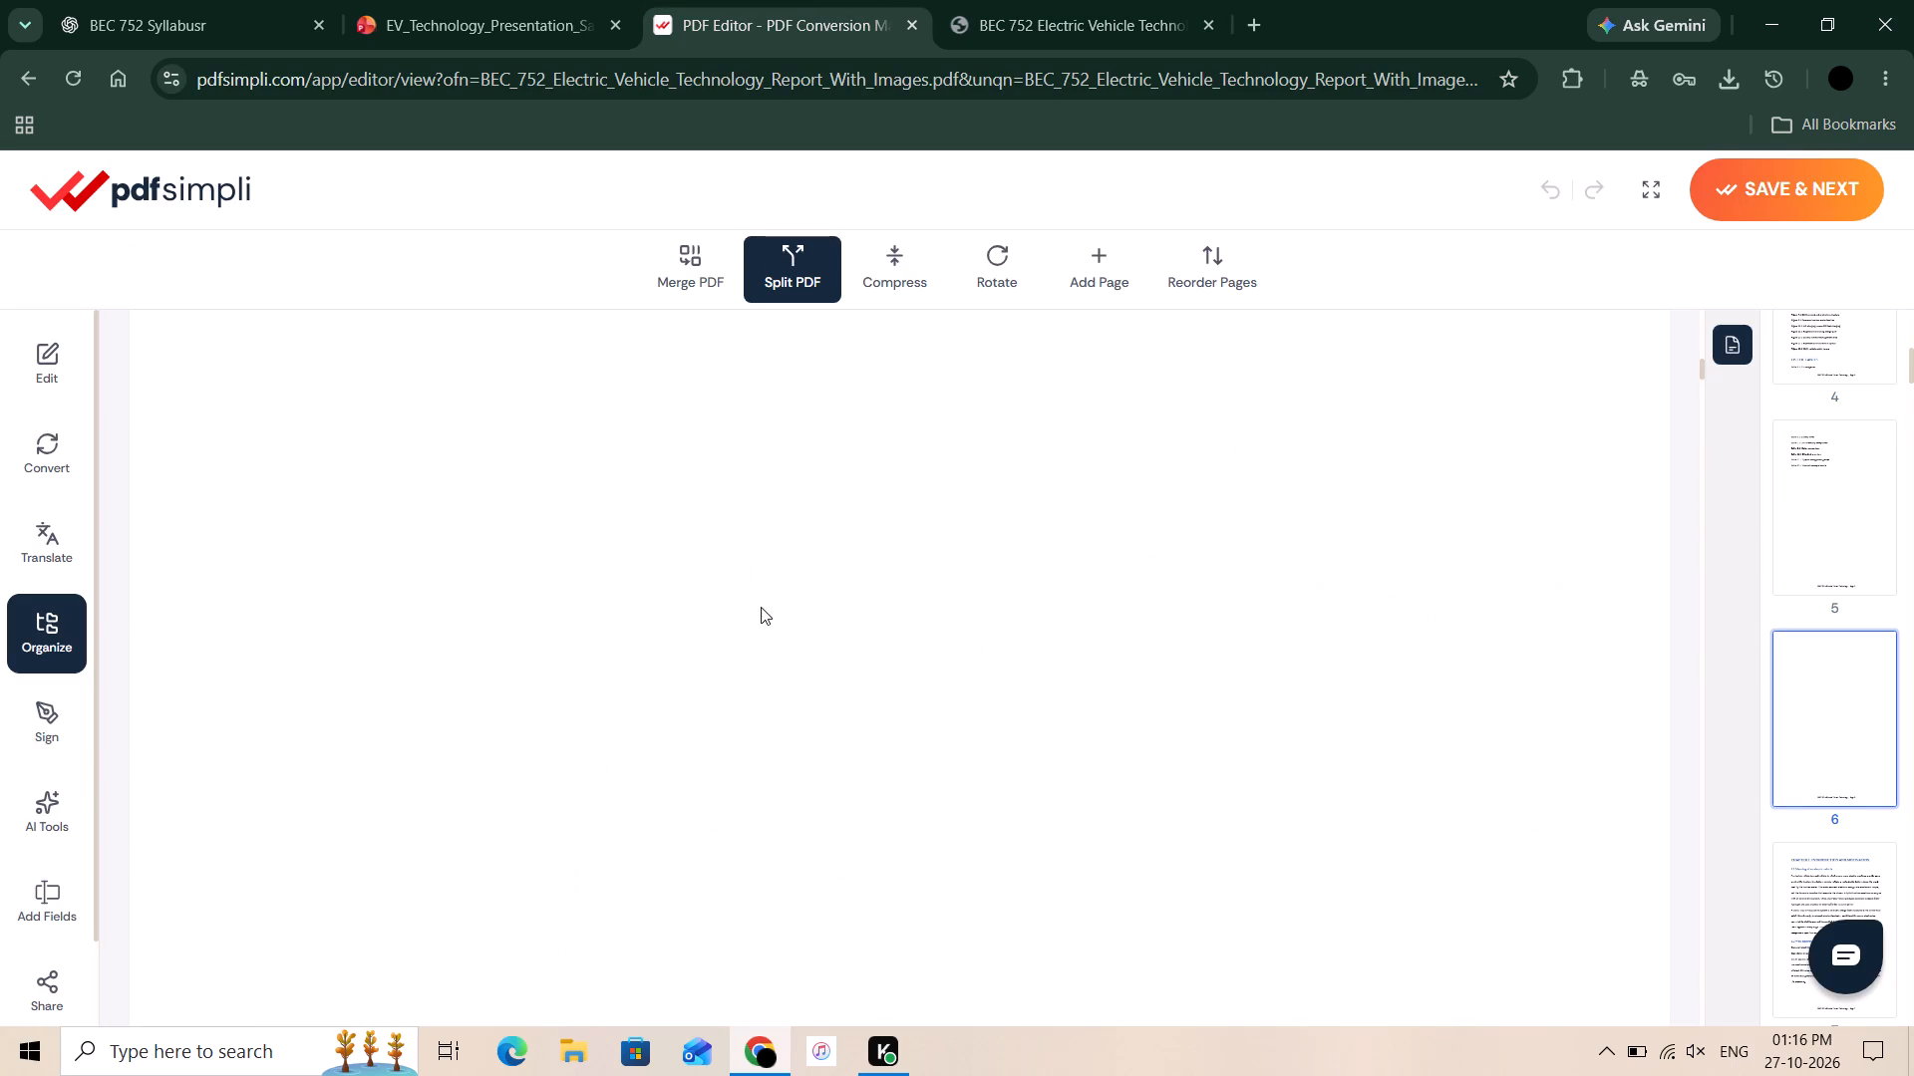
{"action": "scroll", "coordinate": [784, 600], "scroll_direction": "up", "scroll_amount": 6}
{"action": "scroll", "coordinate": [833, 645], "scroll_direction": "down", "scroll_amount": 17}
{"action": "scroll", "coordinate": [820, 648], "scroll_direction": "down", "scroll_amount": 4}
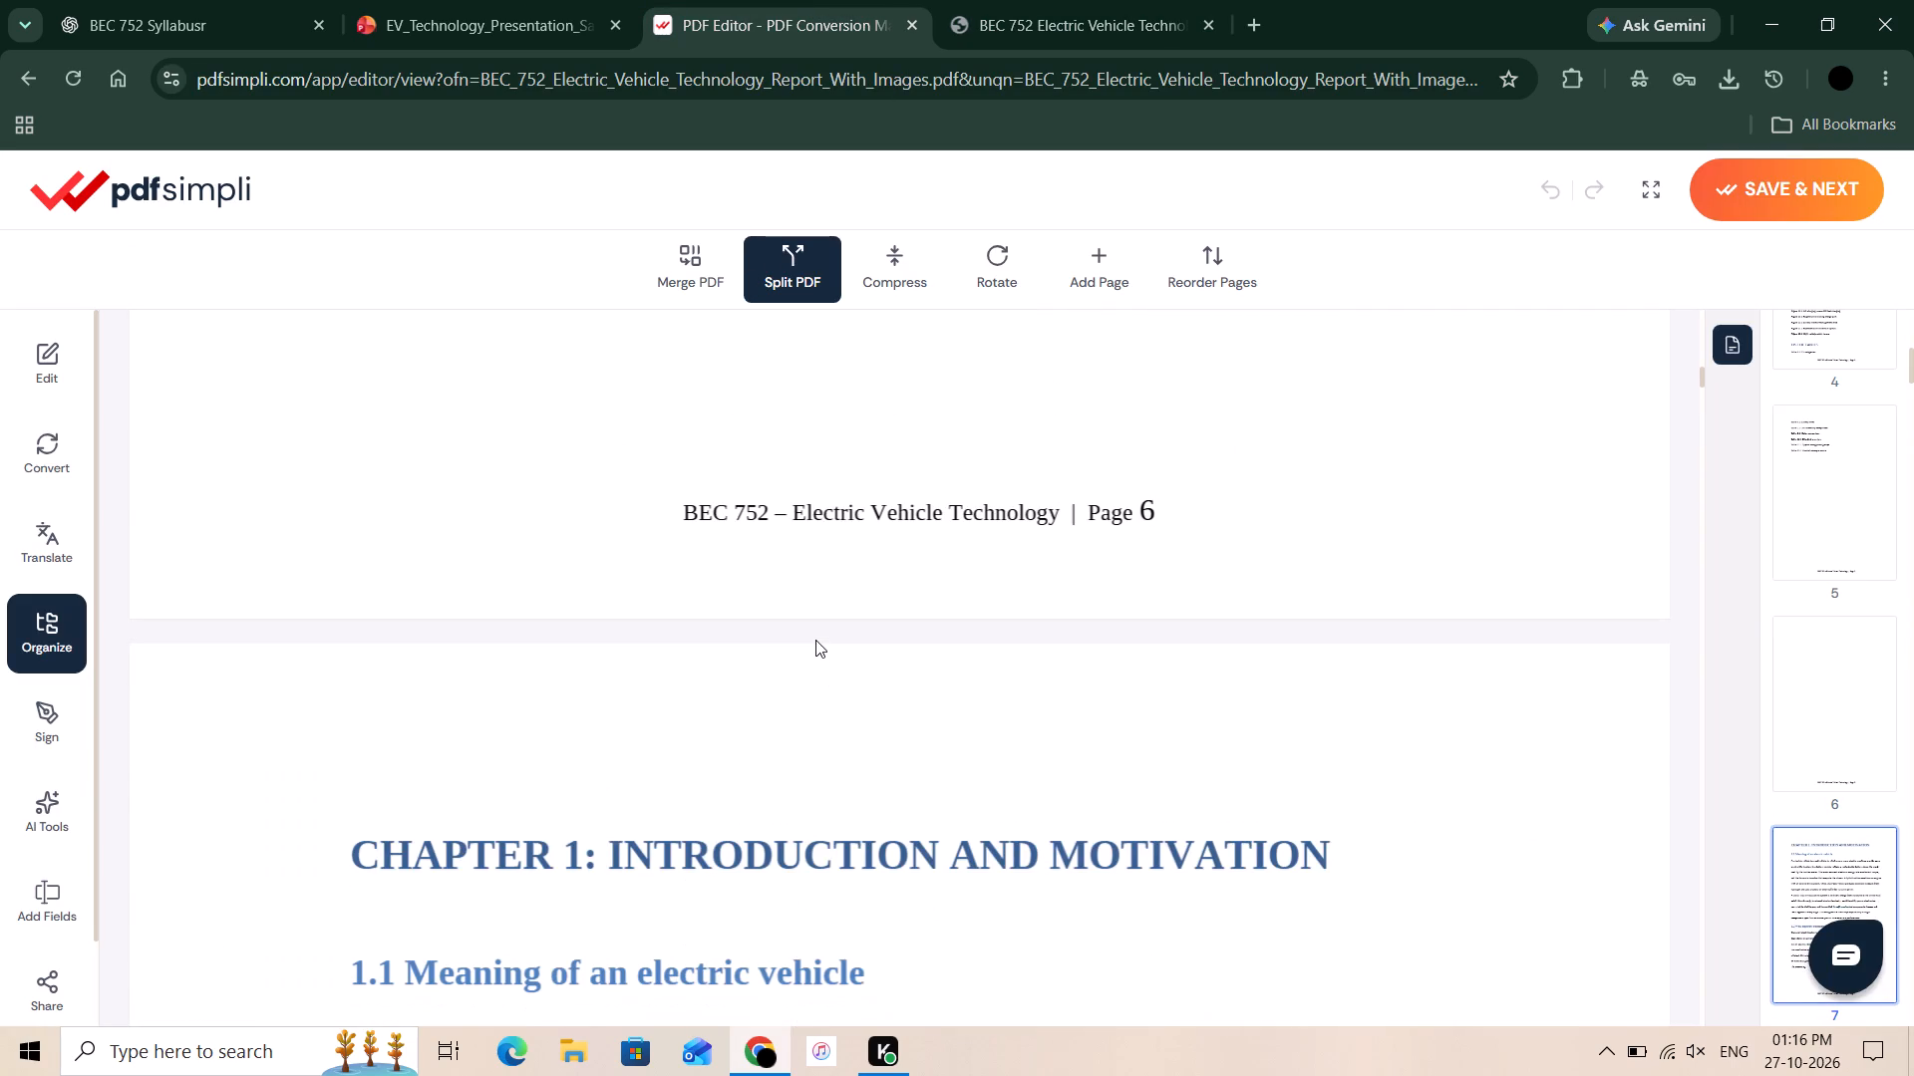
{"action": "scroll", "coordinate": [815, 639], "scroll_direction": "up", "scroll_amount": 19}
{"action": "scroll", "coordinate": [813, 621], "scroll_direction": "down", "scroll_amount": 3}
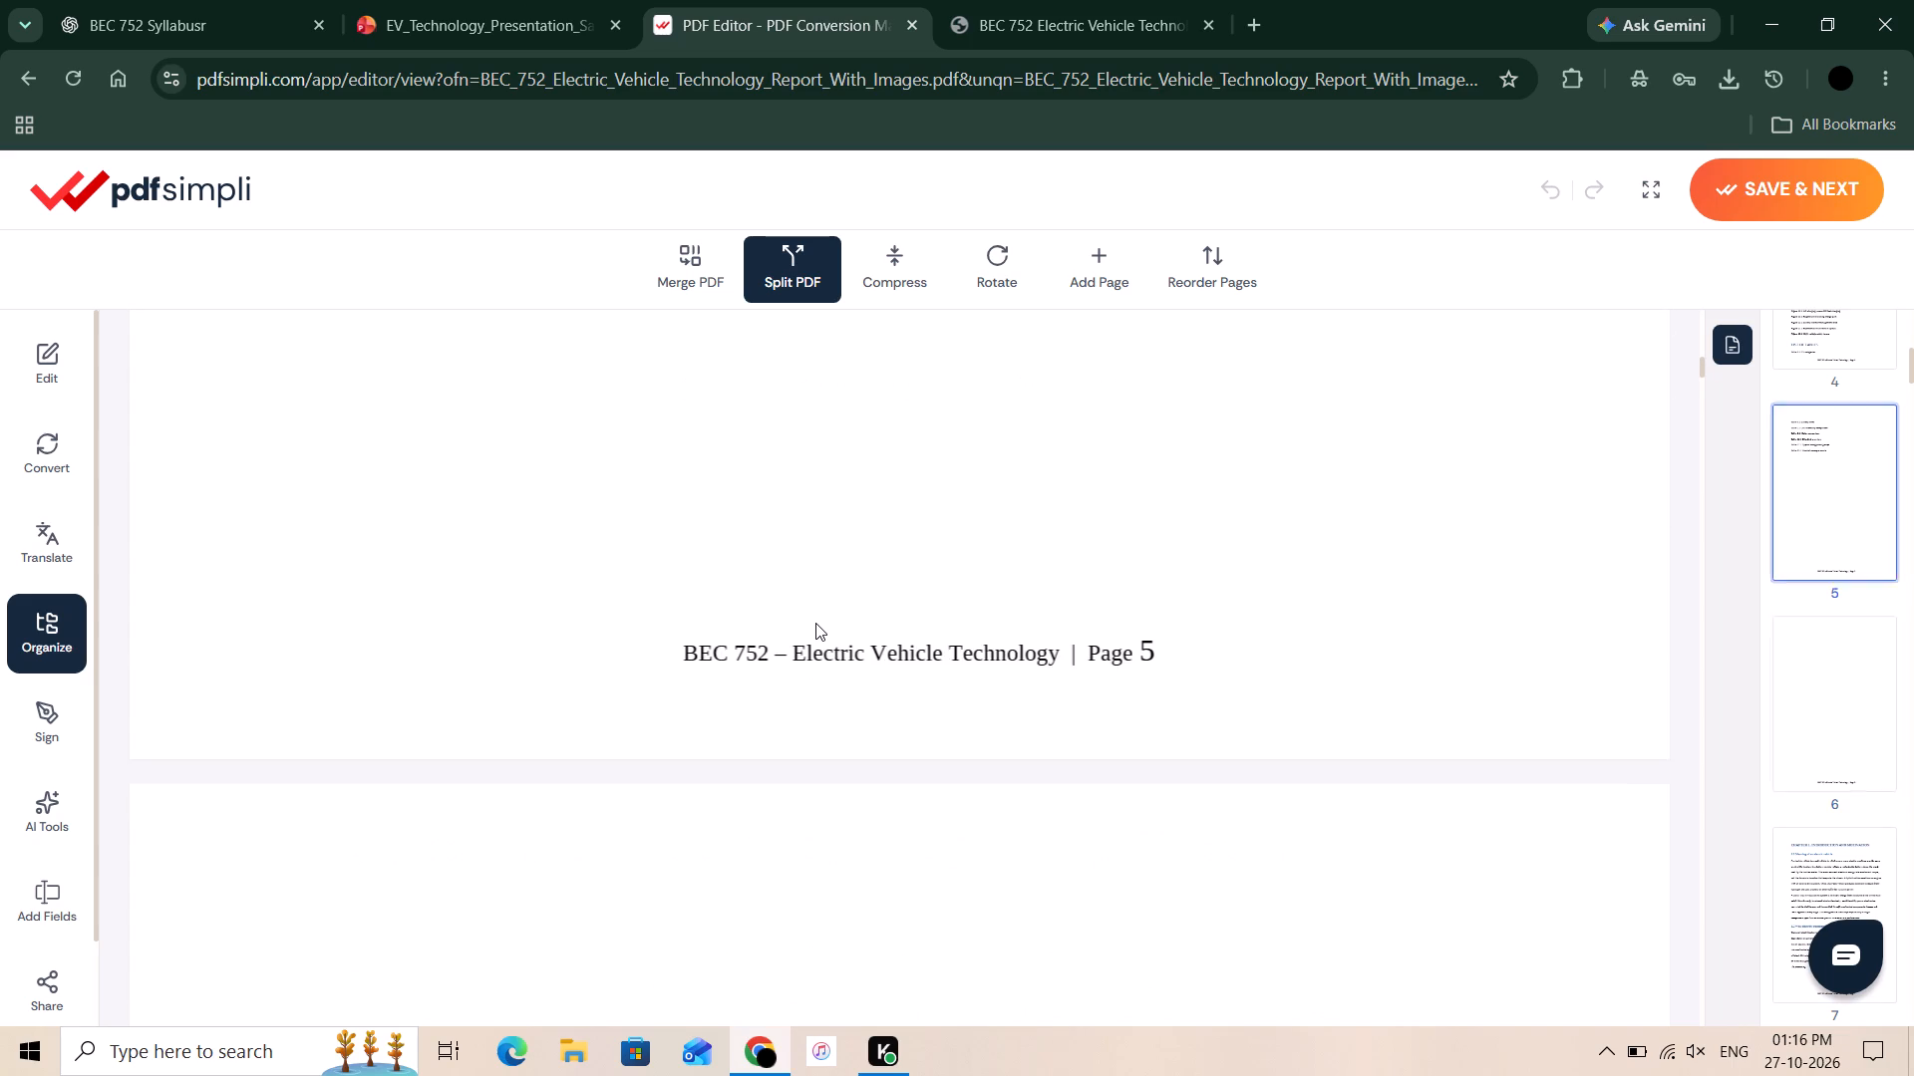
{"action": "scroll", "coordinate": [815, 623], "scroll_direction": "down", "scroll_amount": 15}
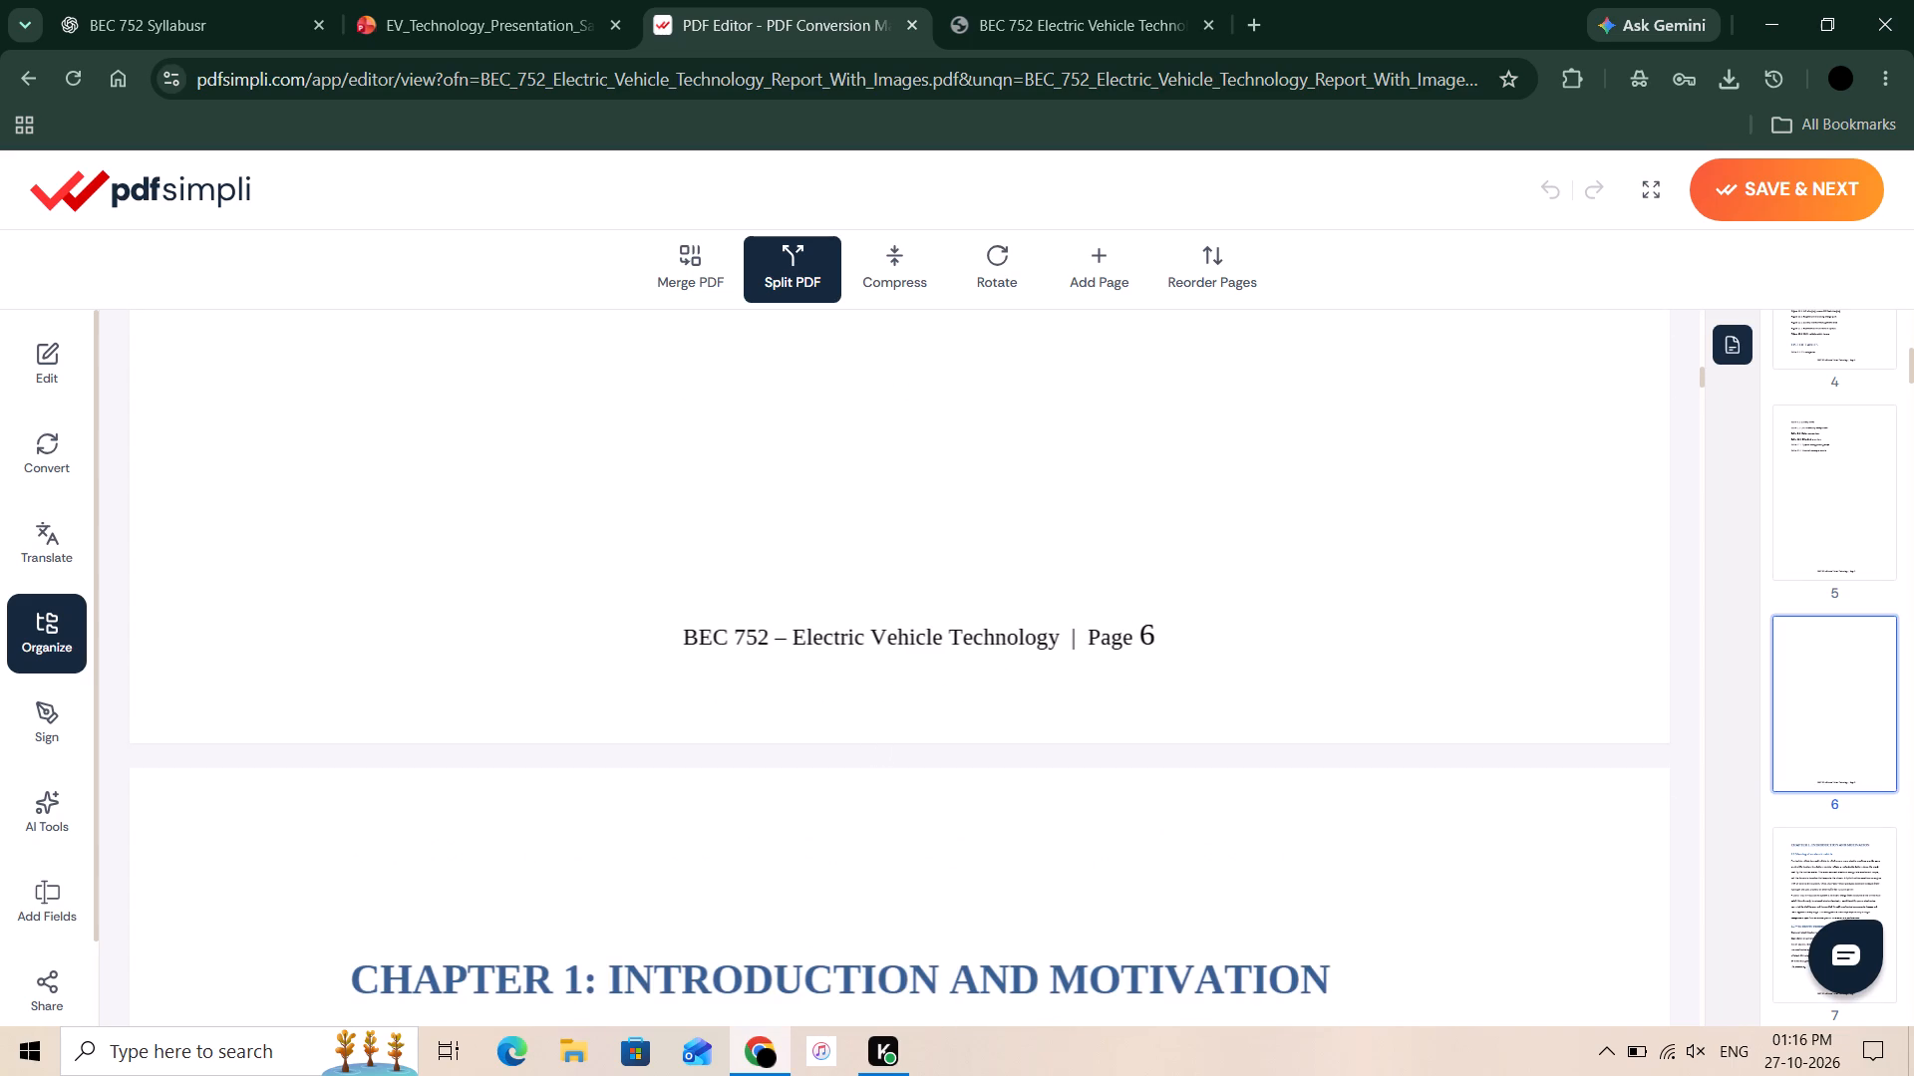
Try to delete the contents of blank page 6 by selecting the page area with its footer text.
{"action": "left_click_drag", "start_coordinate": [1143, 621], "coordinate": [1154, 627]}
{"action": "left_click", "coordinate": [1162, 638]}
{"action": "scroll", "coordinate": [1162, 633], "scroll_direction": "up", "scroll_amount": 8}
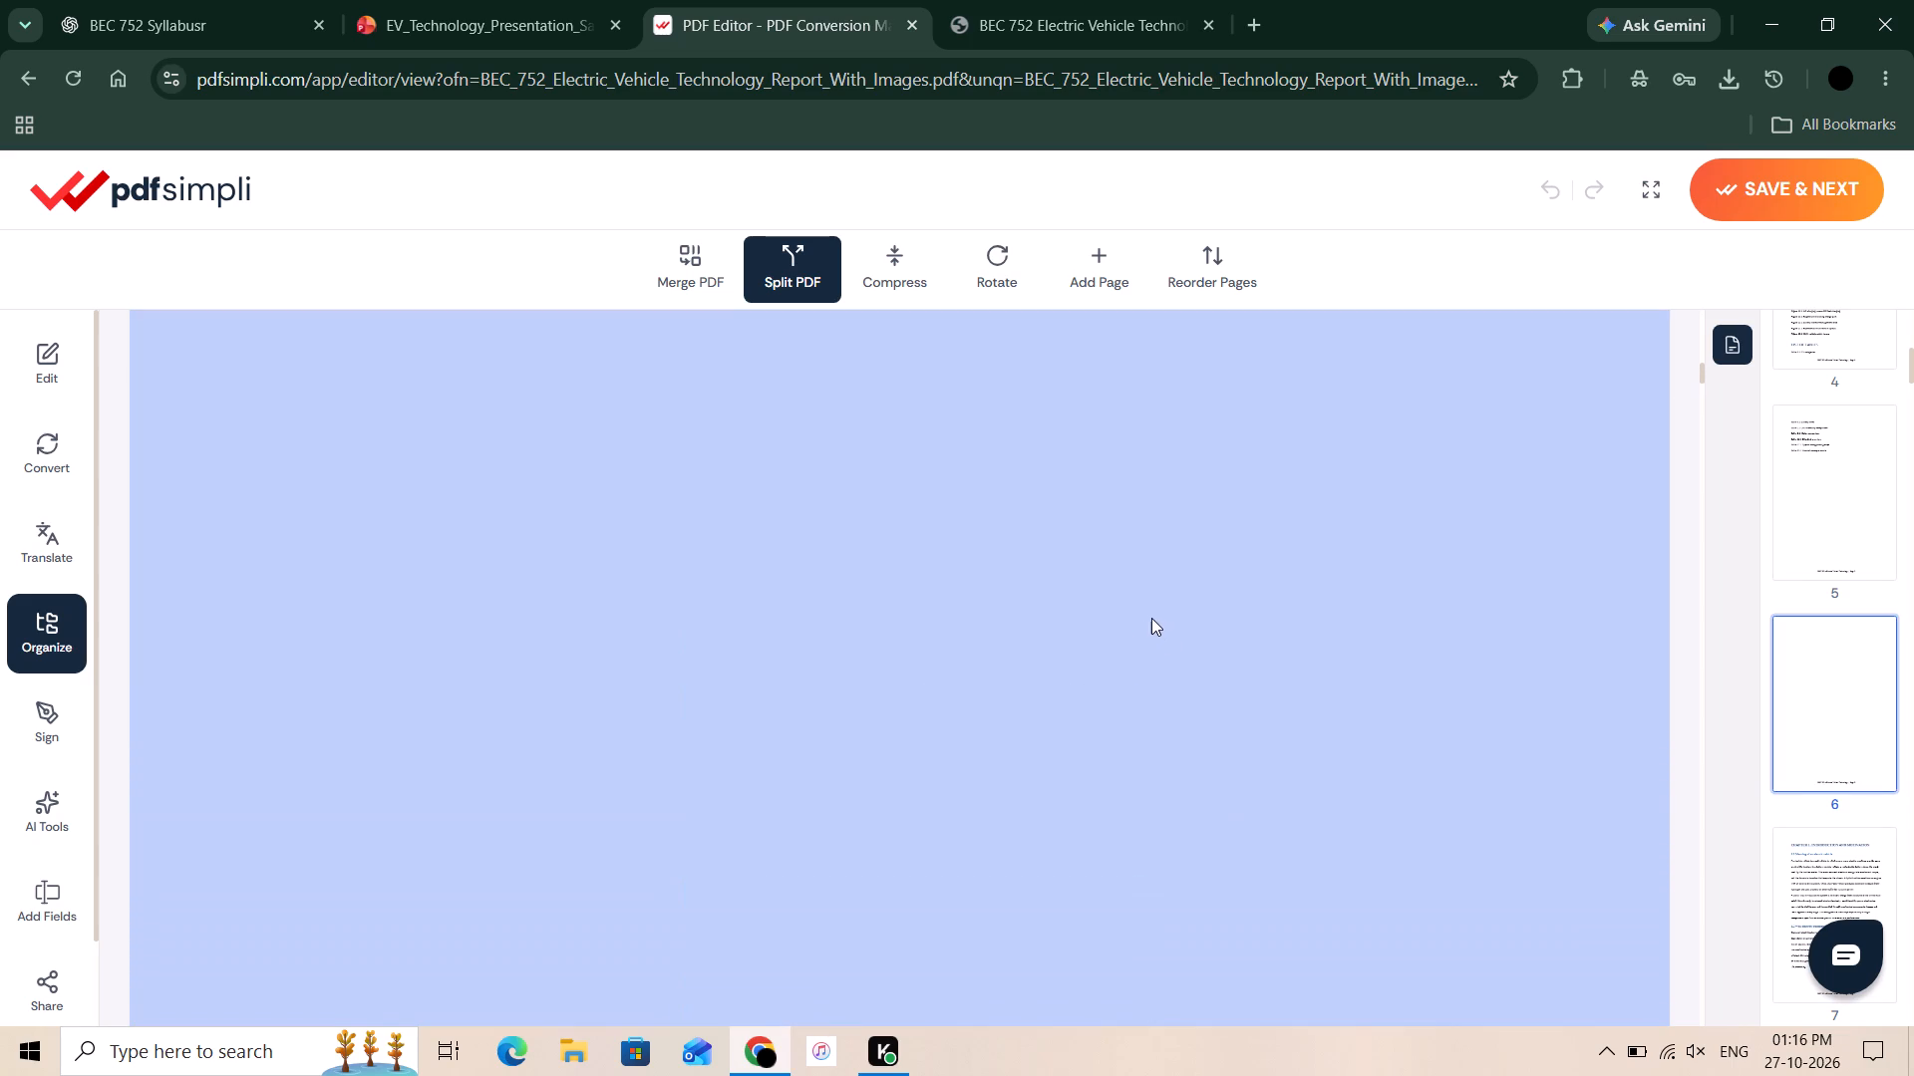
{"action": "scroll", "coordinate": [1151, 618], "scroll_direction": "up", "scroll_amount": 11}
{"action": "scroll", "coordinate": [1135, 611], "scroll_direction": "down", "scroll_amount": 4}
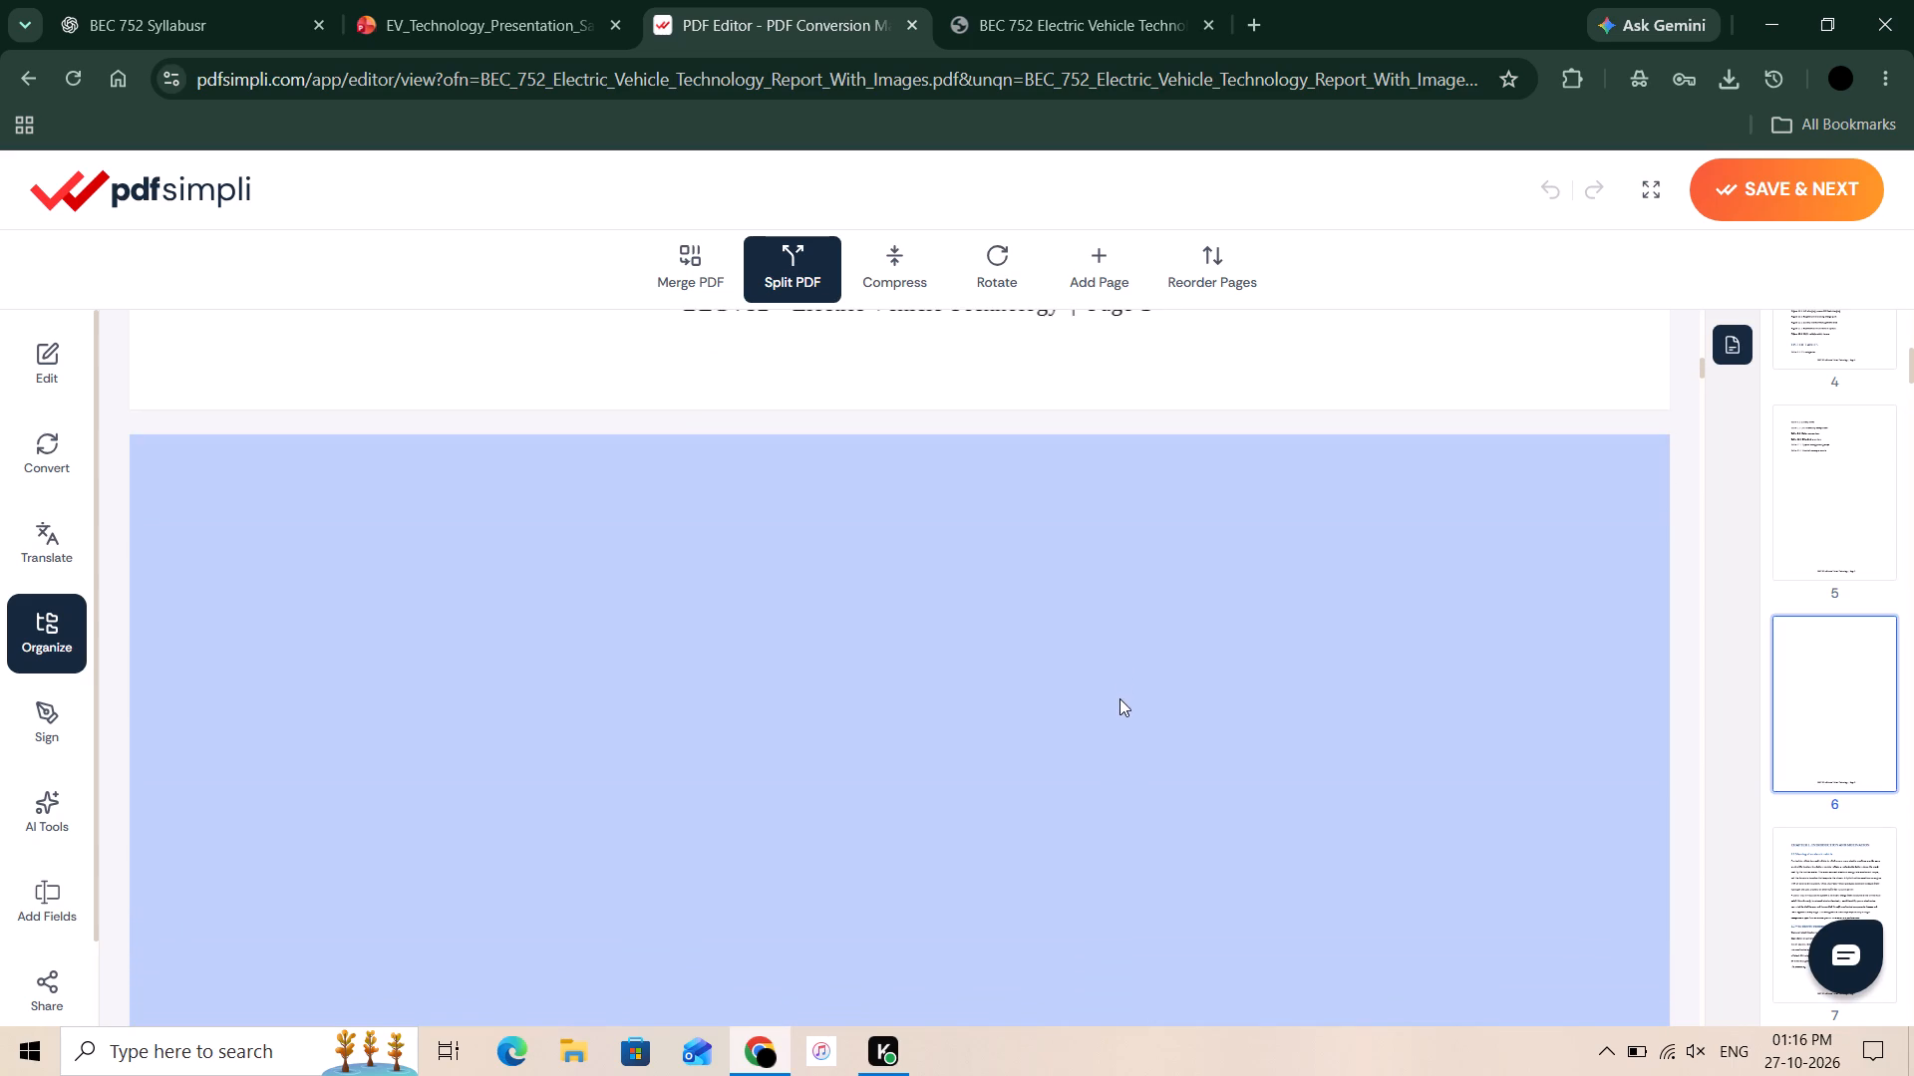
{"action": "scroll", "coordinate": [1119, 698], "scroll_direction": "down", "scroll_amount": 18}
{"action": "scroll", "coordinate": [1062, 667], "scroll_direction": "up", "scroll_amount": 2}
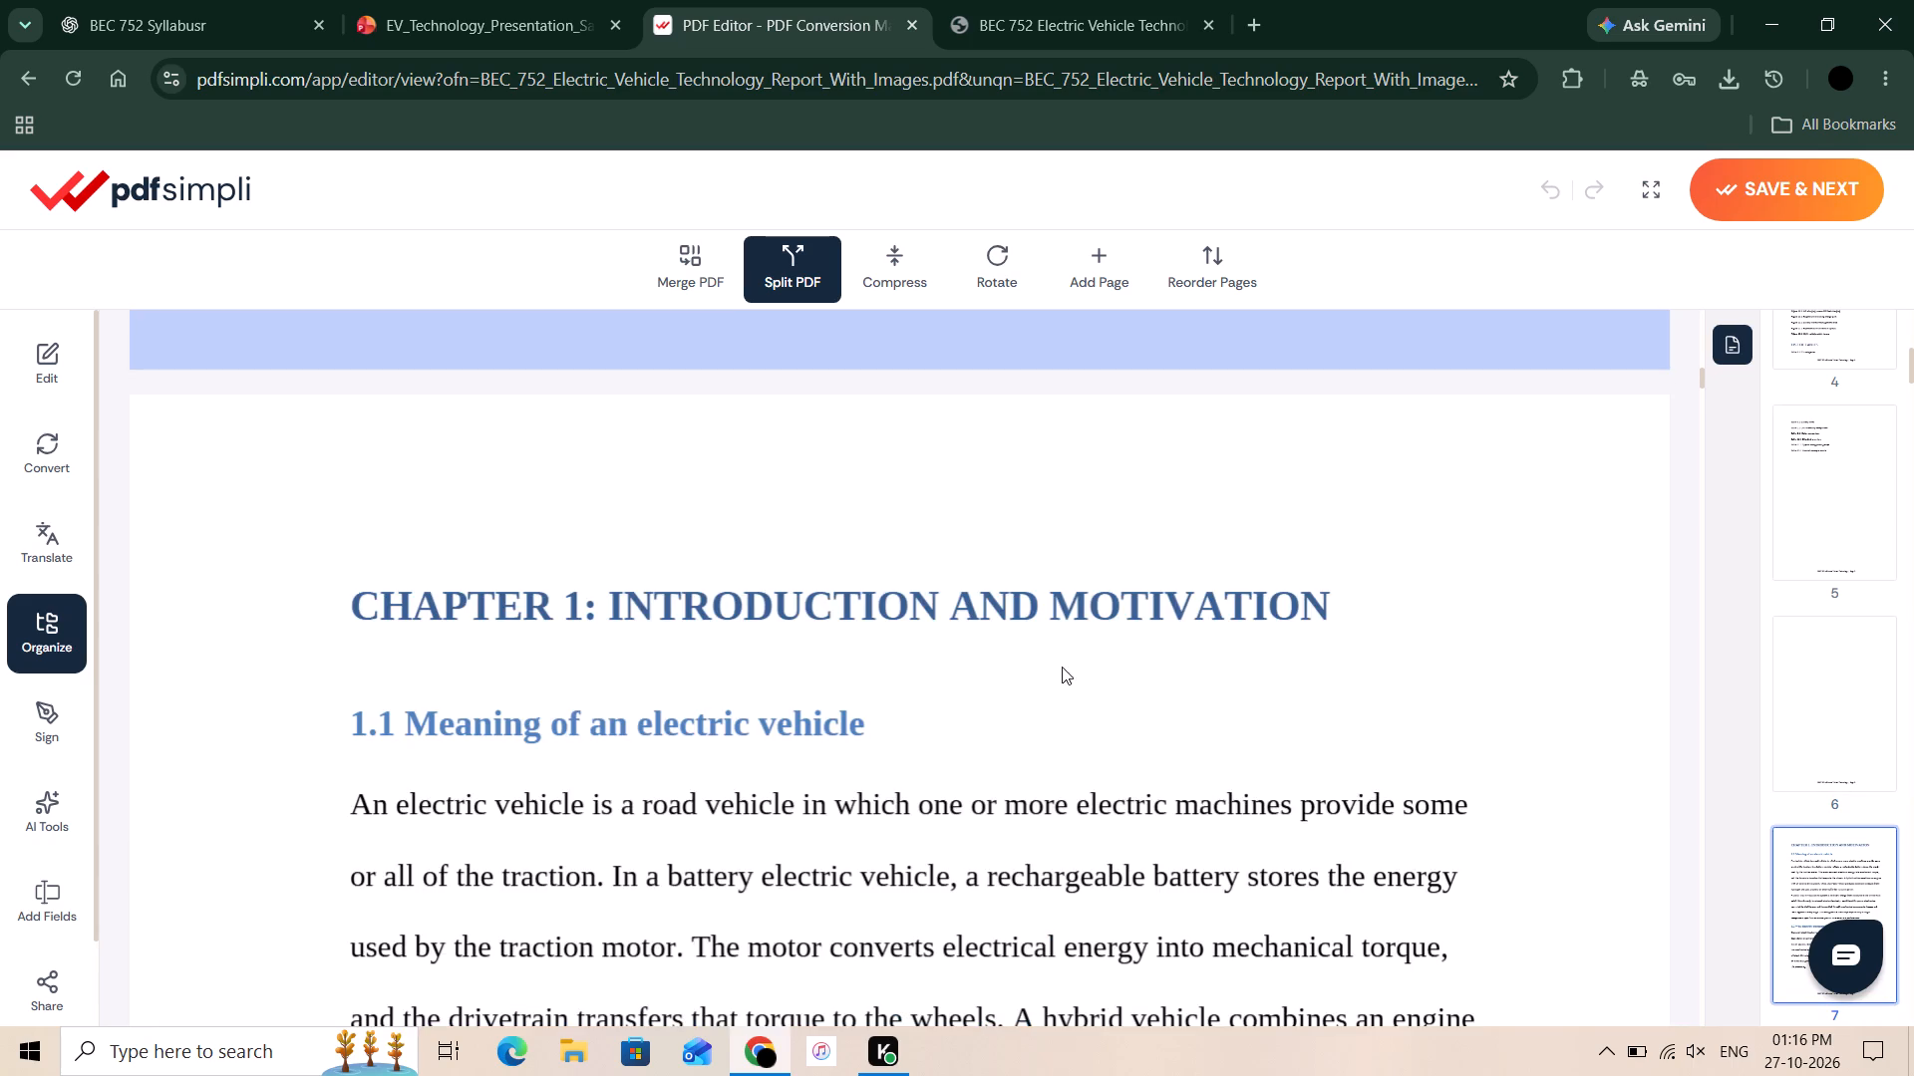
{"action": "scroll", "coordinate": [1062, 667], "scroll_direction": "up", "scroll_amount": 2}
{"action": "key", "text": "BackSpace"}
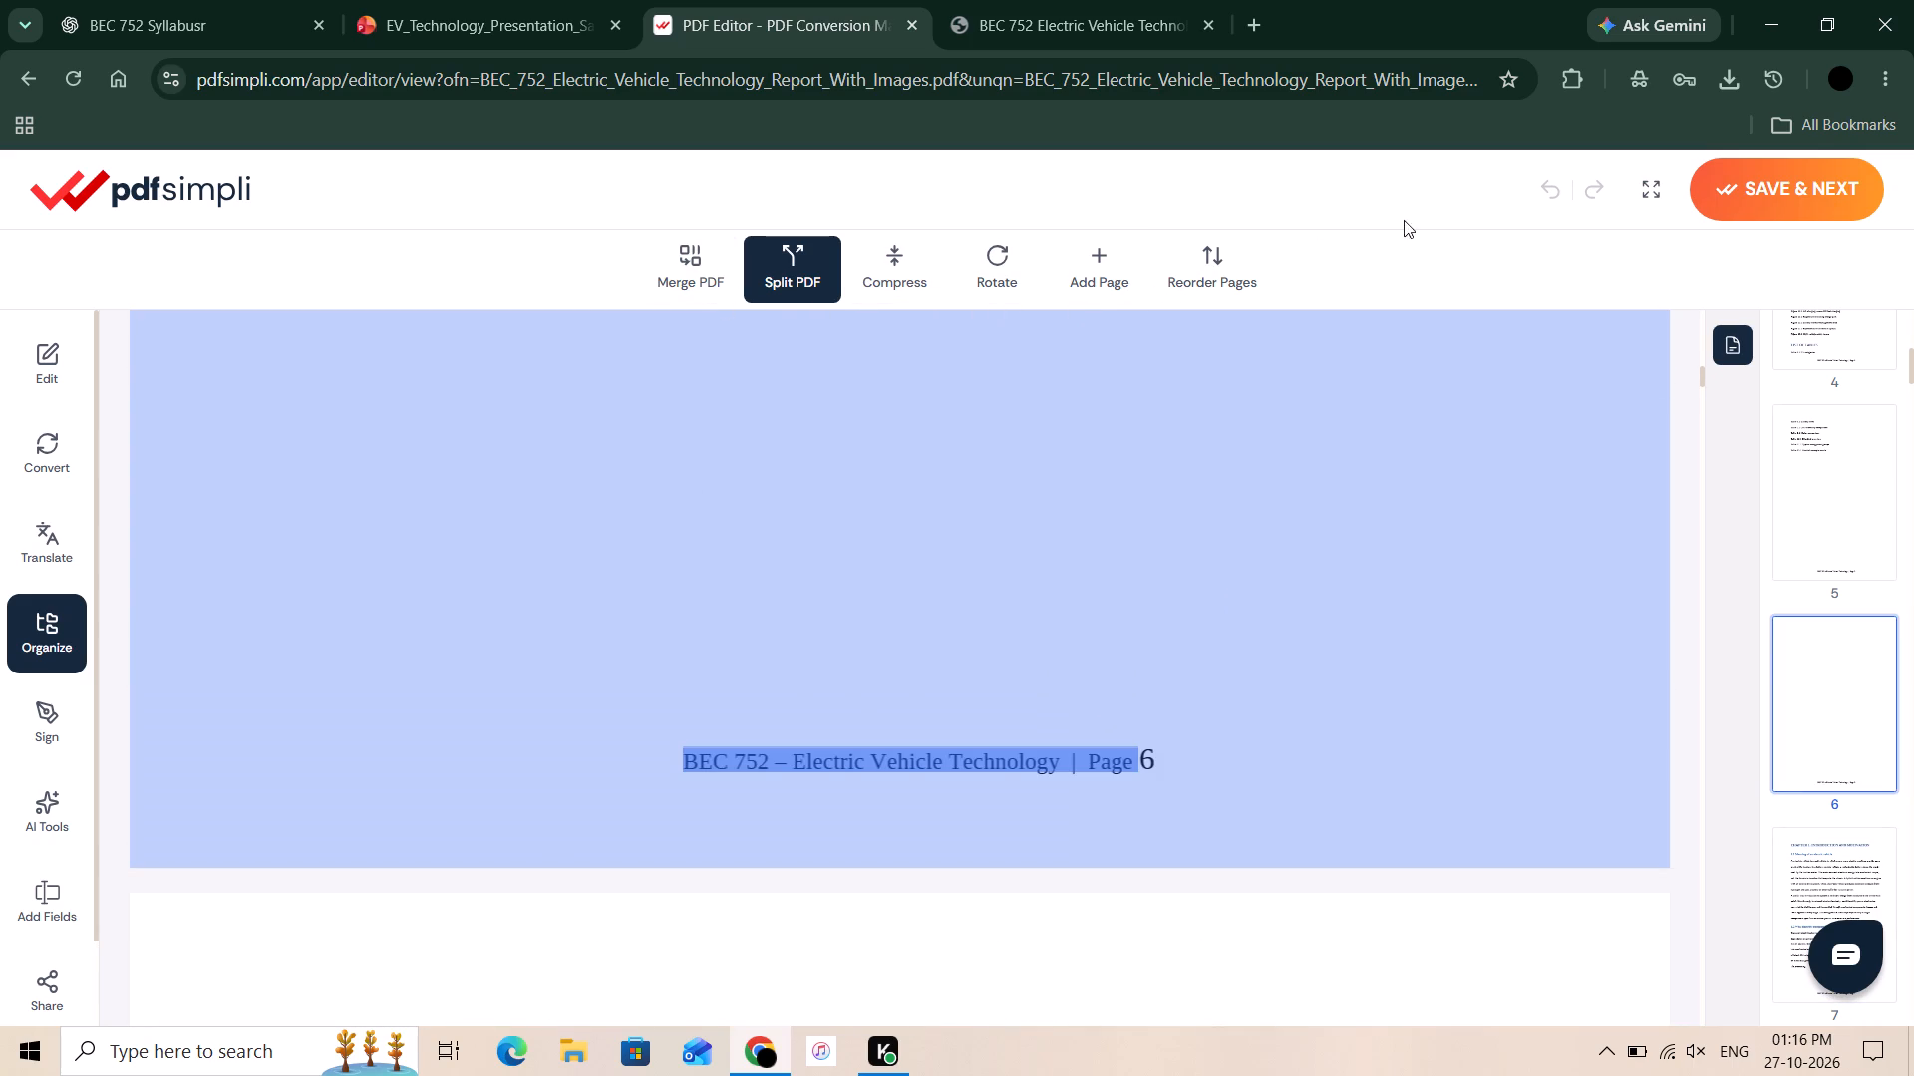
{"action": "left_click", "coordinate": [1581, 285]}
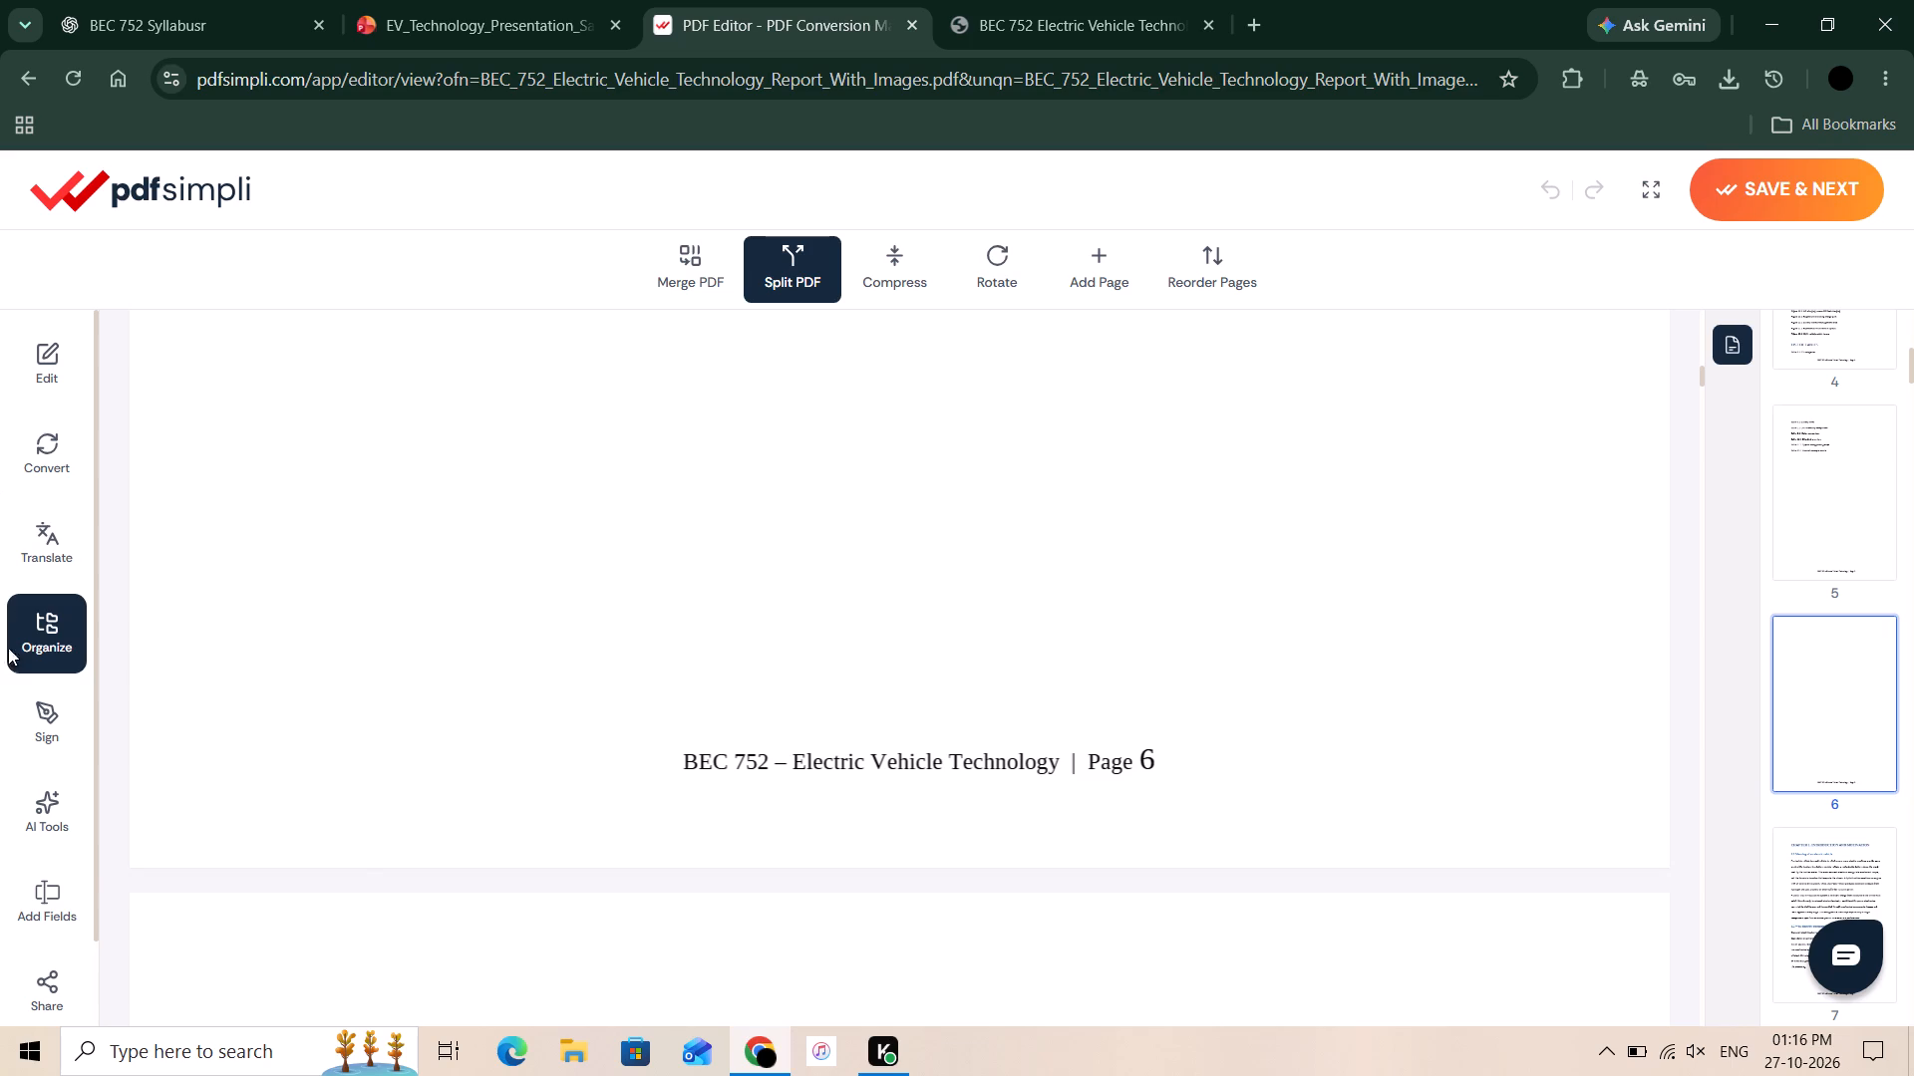
Check which options are offered for the empty area of page 6.
{"action": "right_click", "coordinate": [1053, 629]}
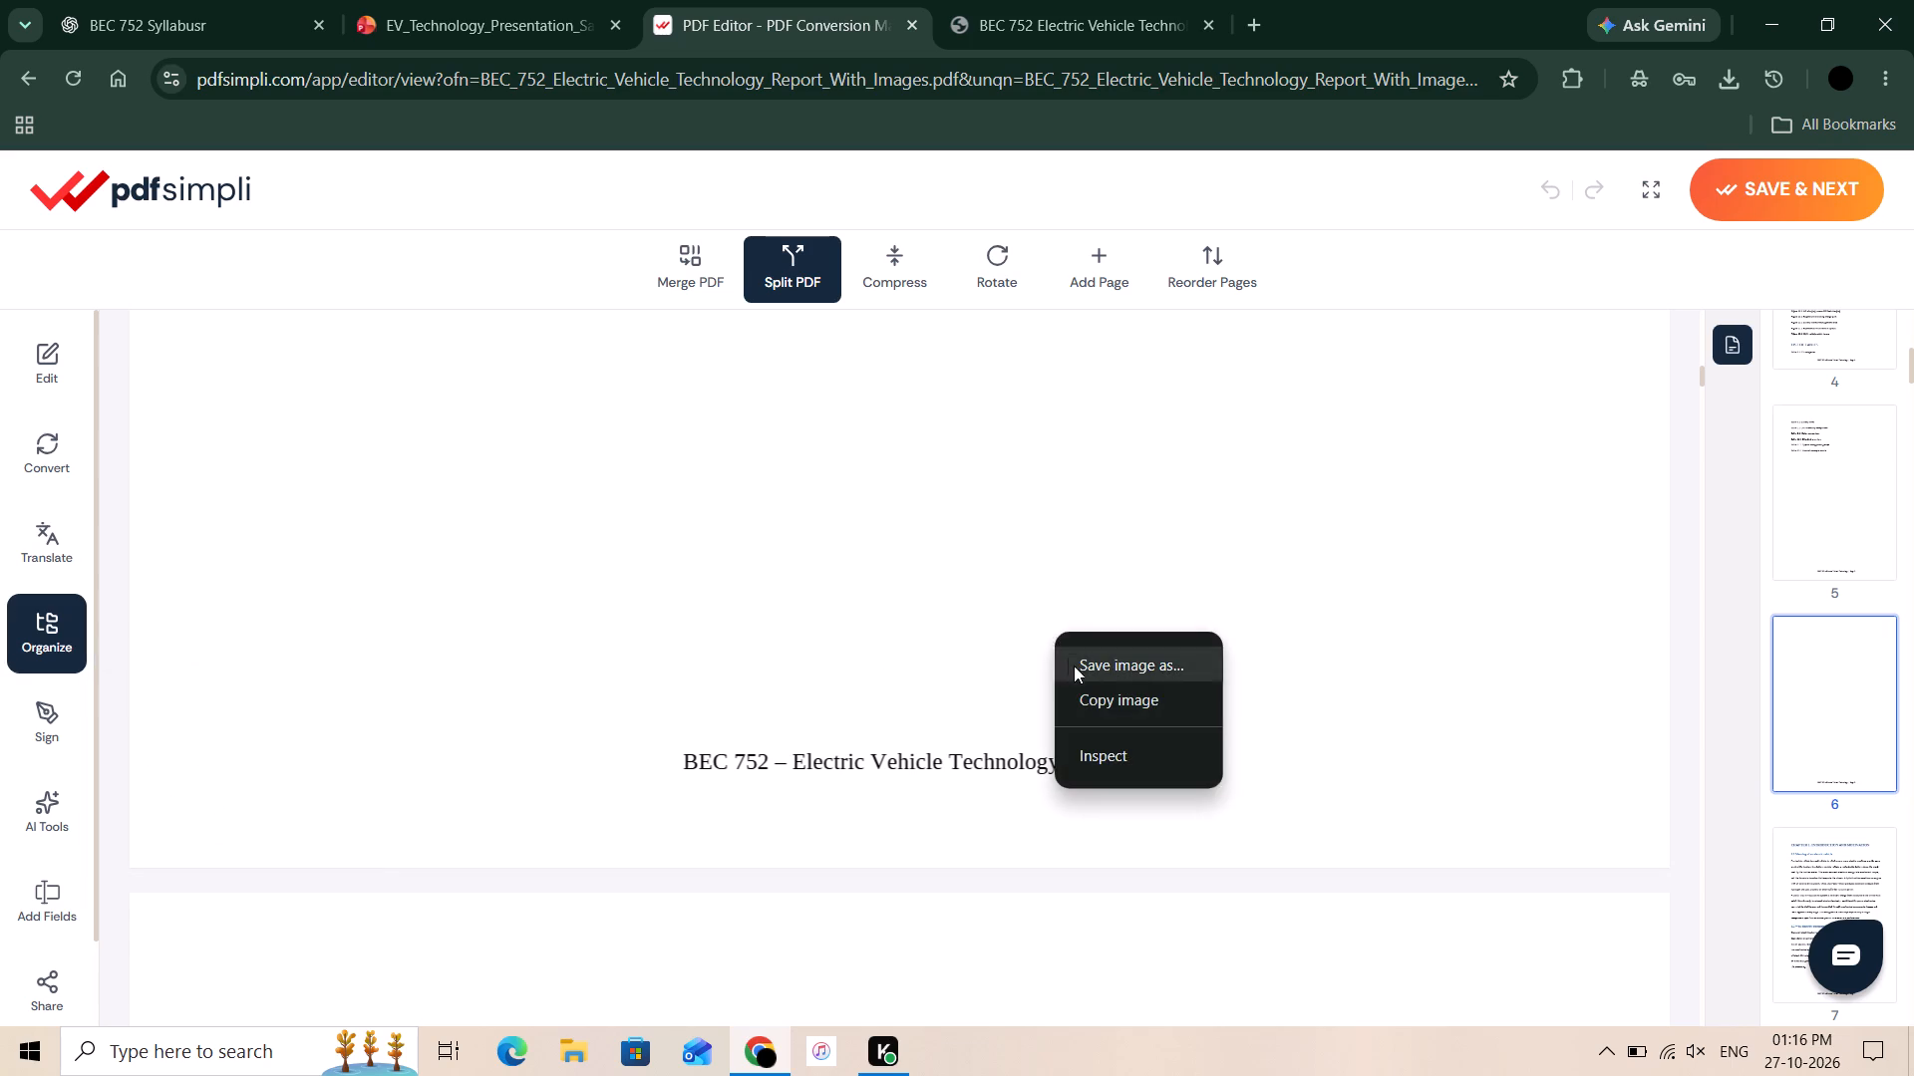
{"action": "left_click", "coordinate": [1430, 714]}
{"action": "right_click", "coordinate": [1380, 720]}
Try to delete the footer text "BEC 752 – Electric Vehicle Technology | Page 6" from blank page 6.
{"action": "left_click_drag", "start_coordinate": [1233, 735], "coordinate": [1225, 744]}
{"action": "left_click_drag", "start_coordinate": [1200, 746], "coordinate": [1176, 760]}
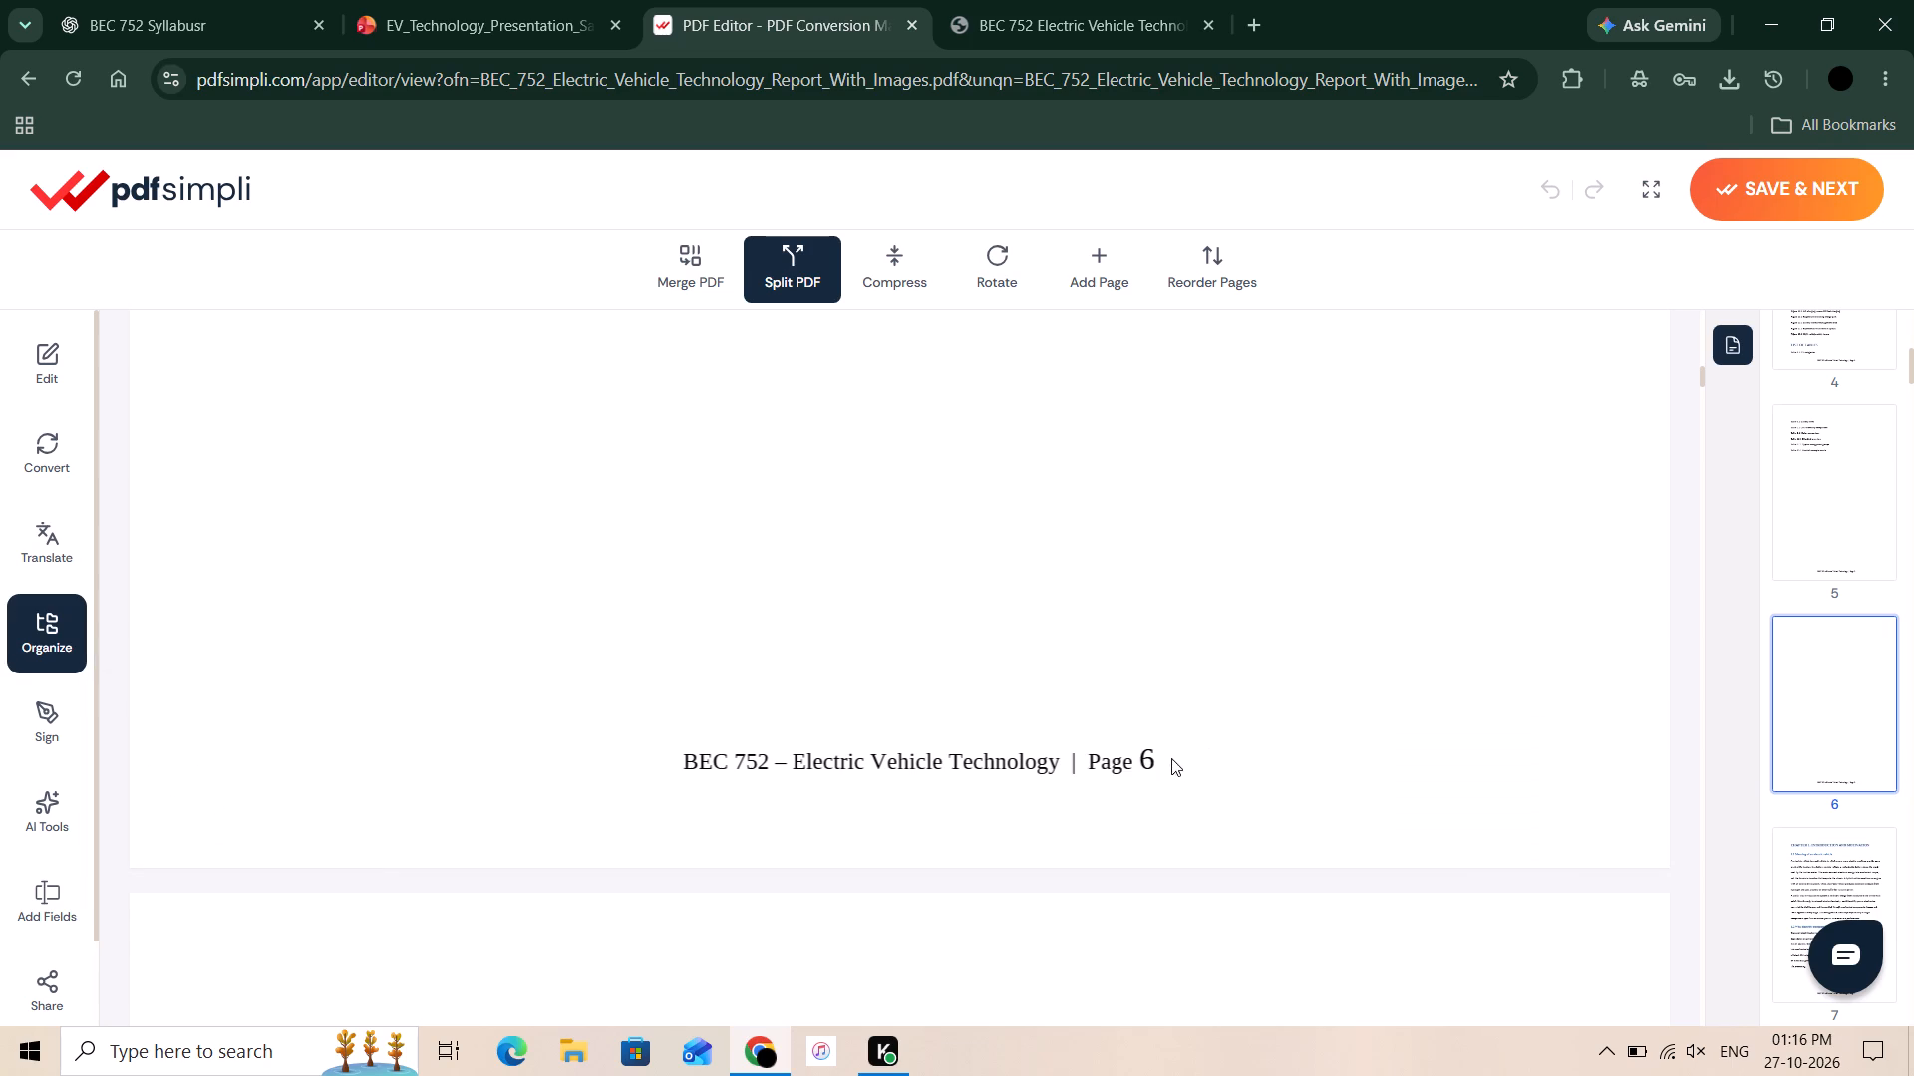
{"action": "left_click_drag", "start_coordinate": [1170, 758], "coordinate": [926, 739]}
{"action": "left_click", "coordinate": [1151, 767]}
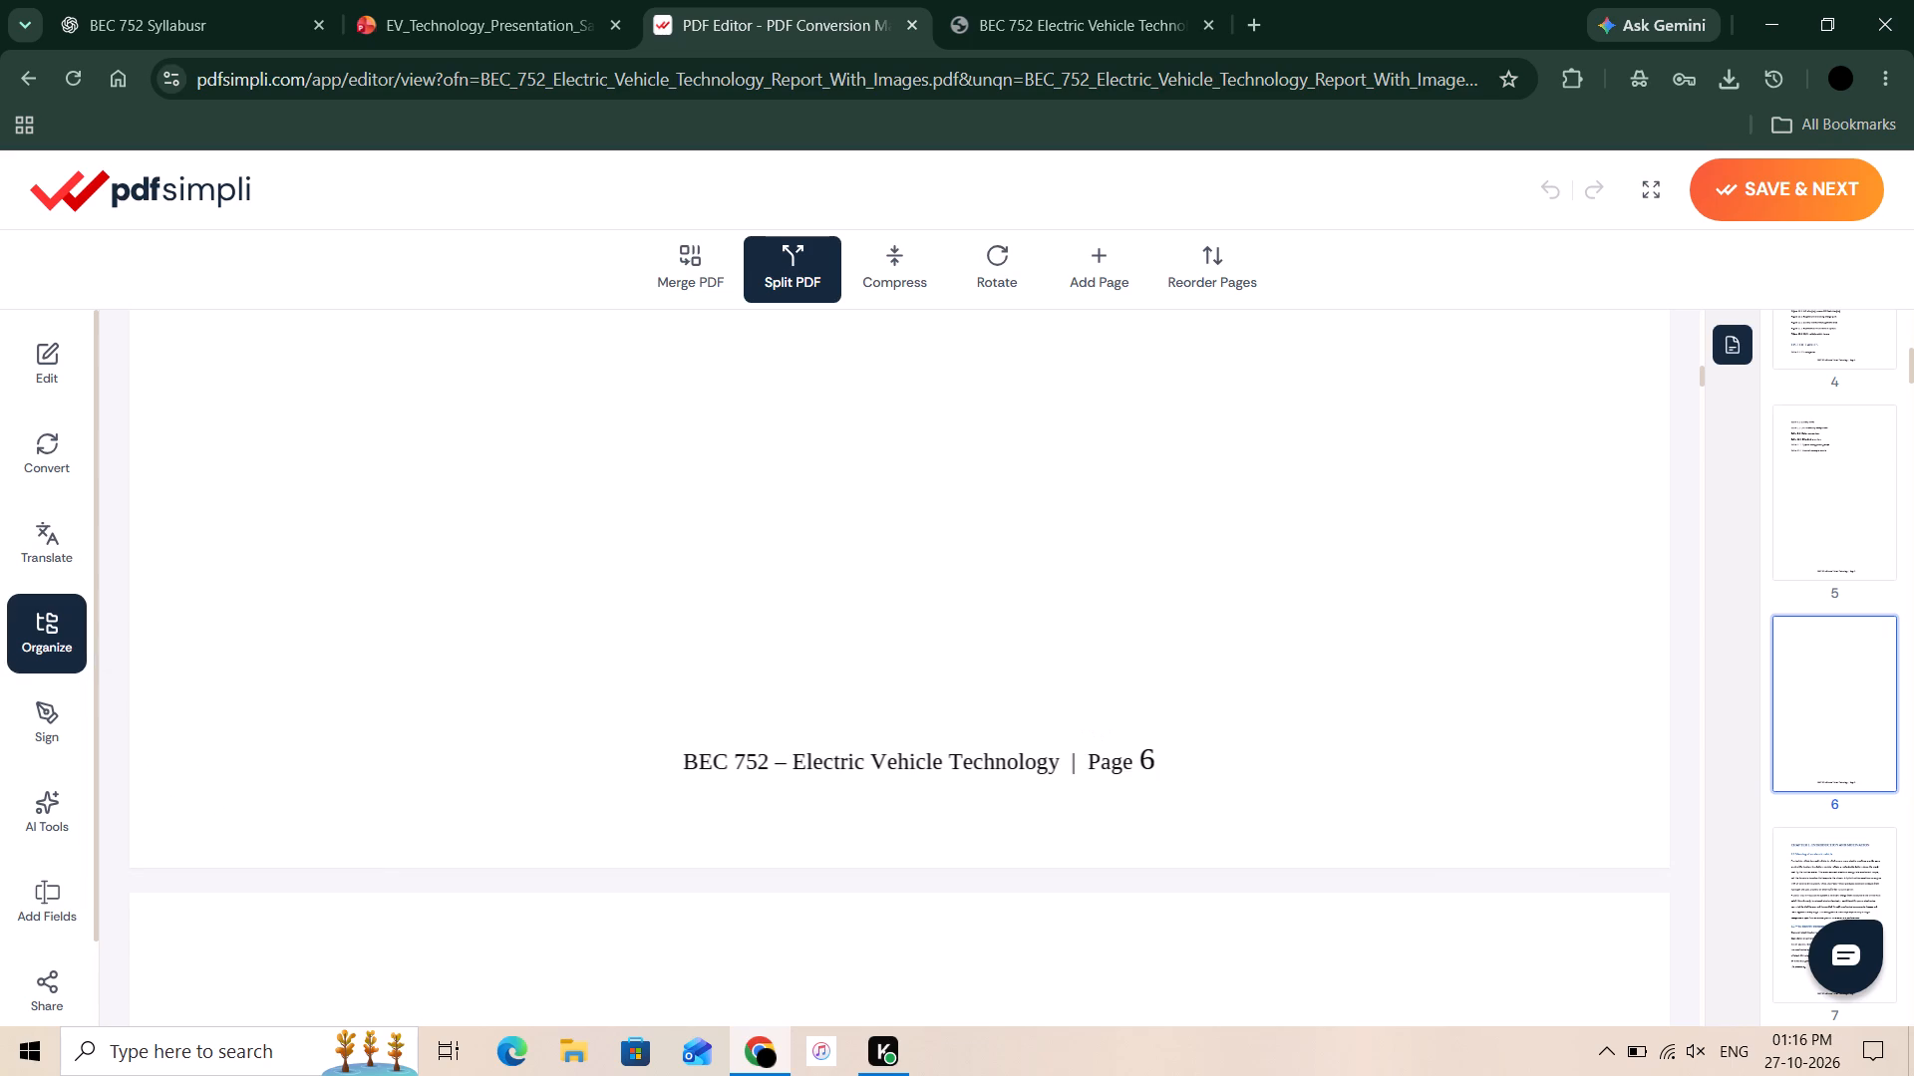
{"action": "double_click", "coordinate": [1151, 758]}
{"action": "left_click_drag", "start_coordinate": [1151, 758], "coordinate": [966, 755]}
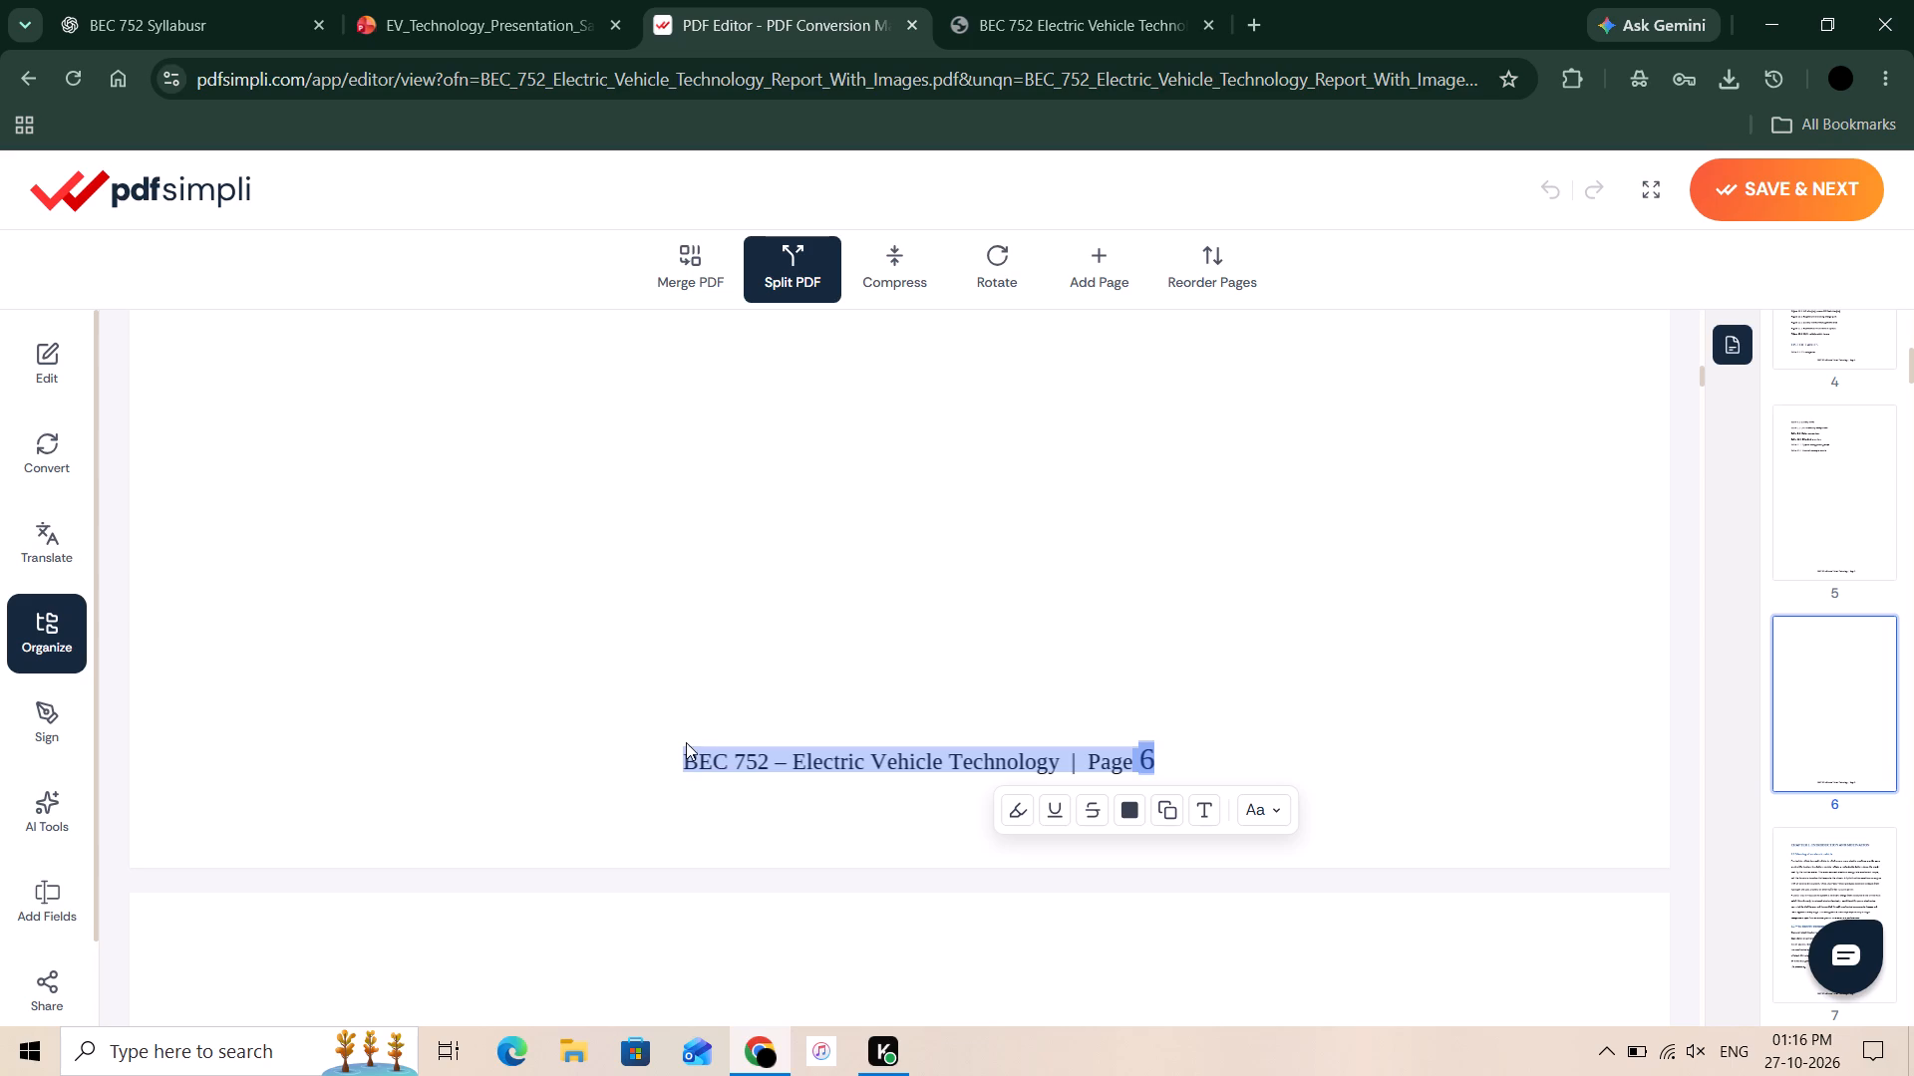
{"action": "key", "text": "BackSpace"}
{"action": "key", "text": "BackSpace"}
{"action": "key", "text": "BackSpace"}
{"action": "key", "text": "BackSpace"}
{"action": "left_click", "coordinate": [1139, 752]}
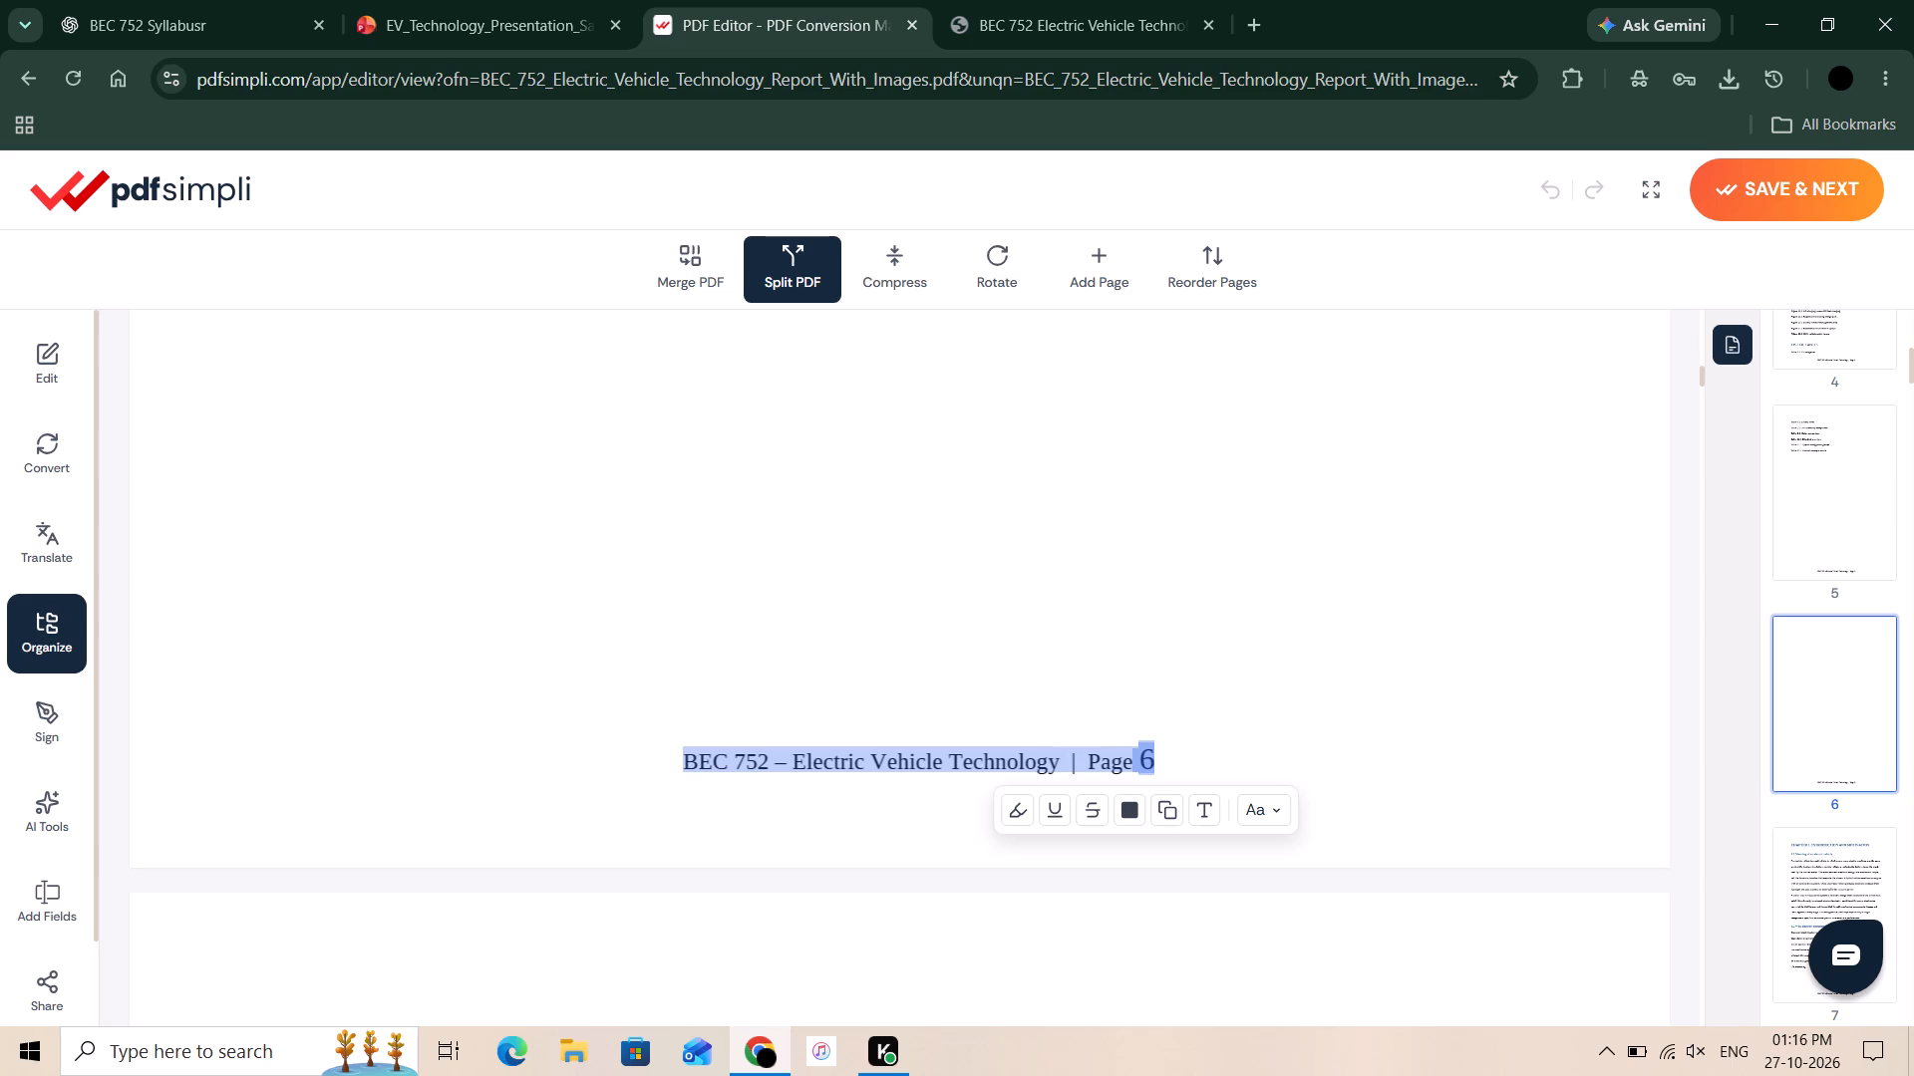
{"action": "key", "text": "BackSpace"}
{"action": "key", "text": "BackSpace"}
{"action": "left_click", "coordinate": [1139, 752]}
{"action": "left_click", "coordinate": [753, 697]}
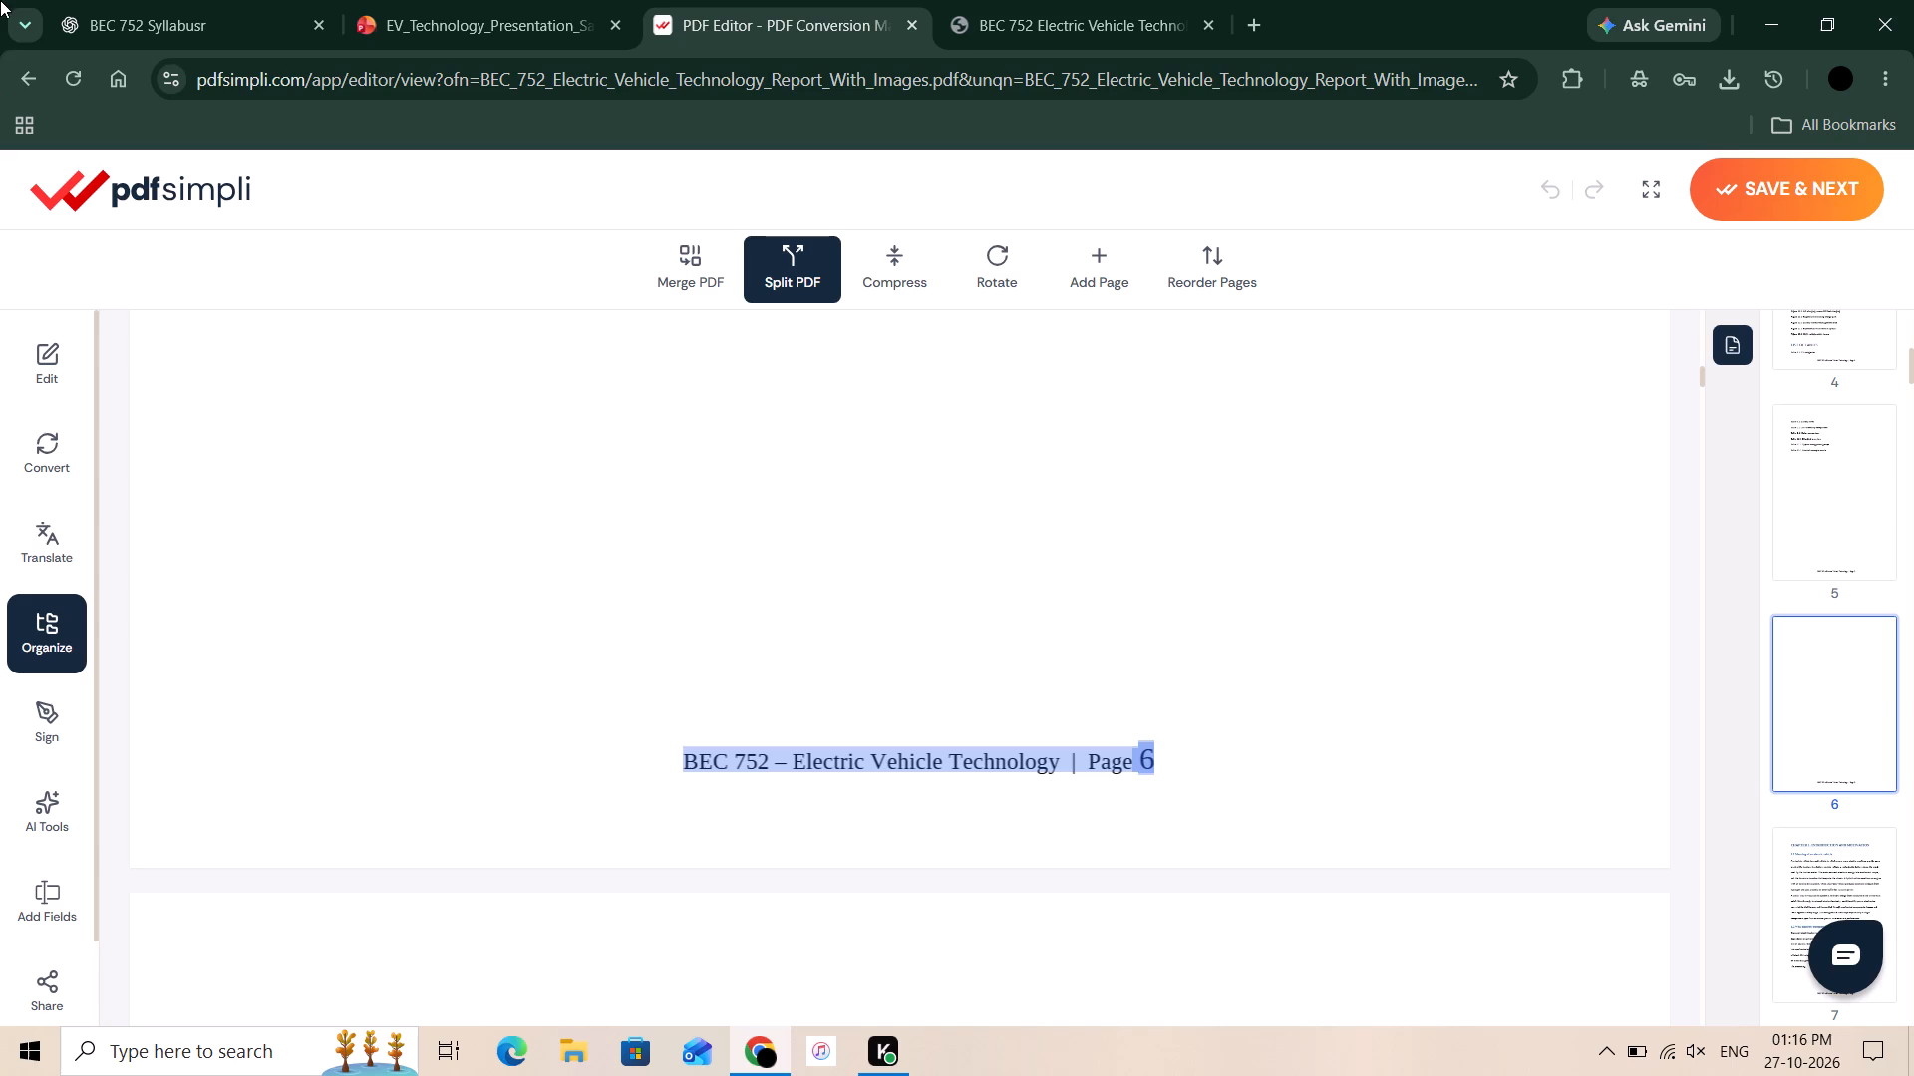
Leave PDFSimpli for the search results on free online PDF editors and open the iLovePDF Online Editor.
{"action": "left_click", "coordinate": [21, 85]}
{"action": "left_click", "coordinate": [18, 90]}
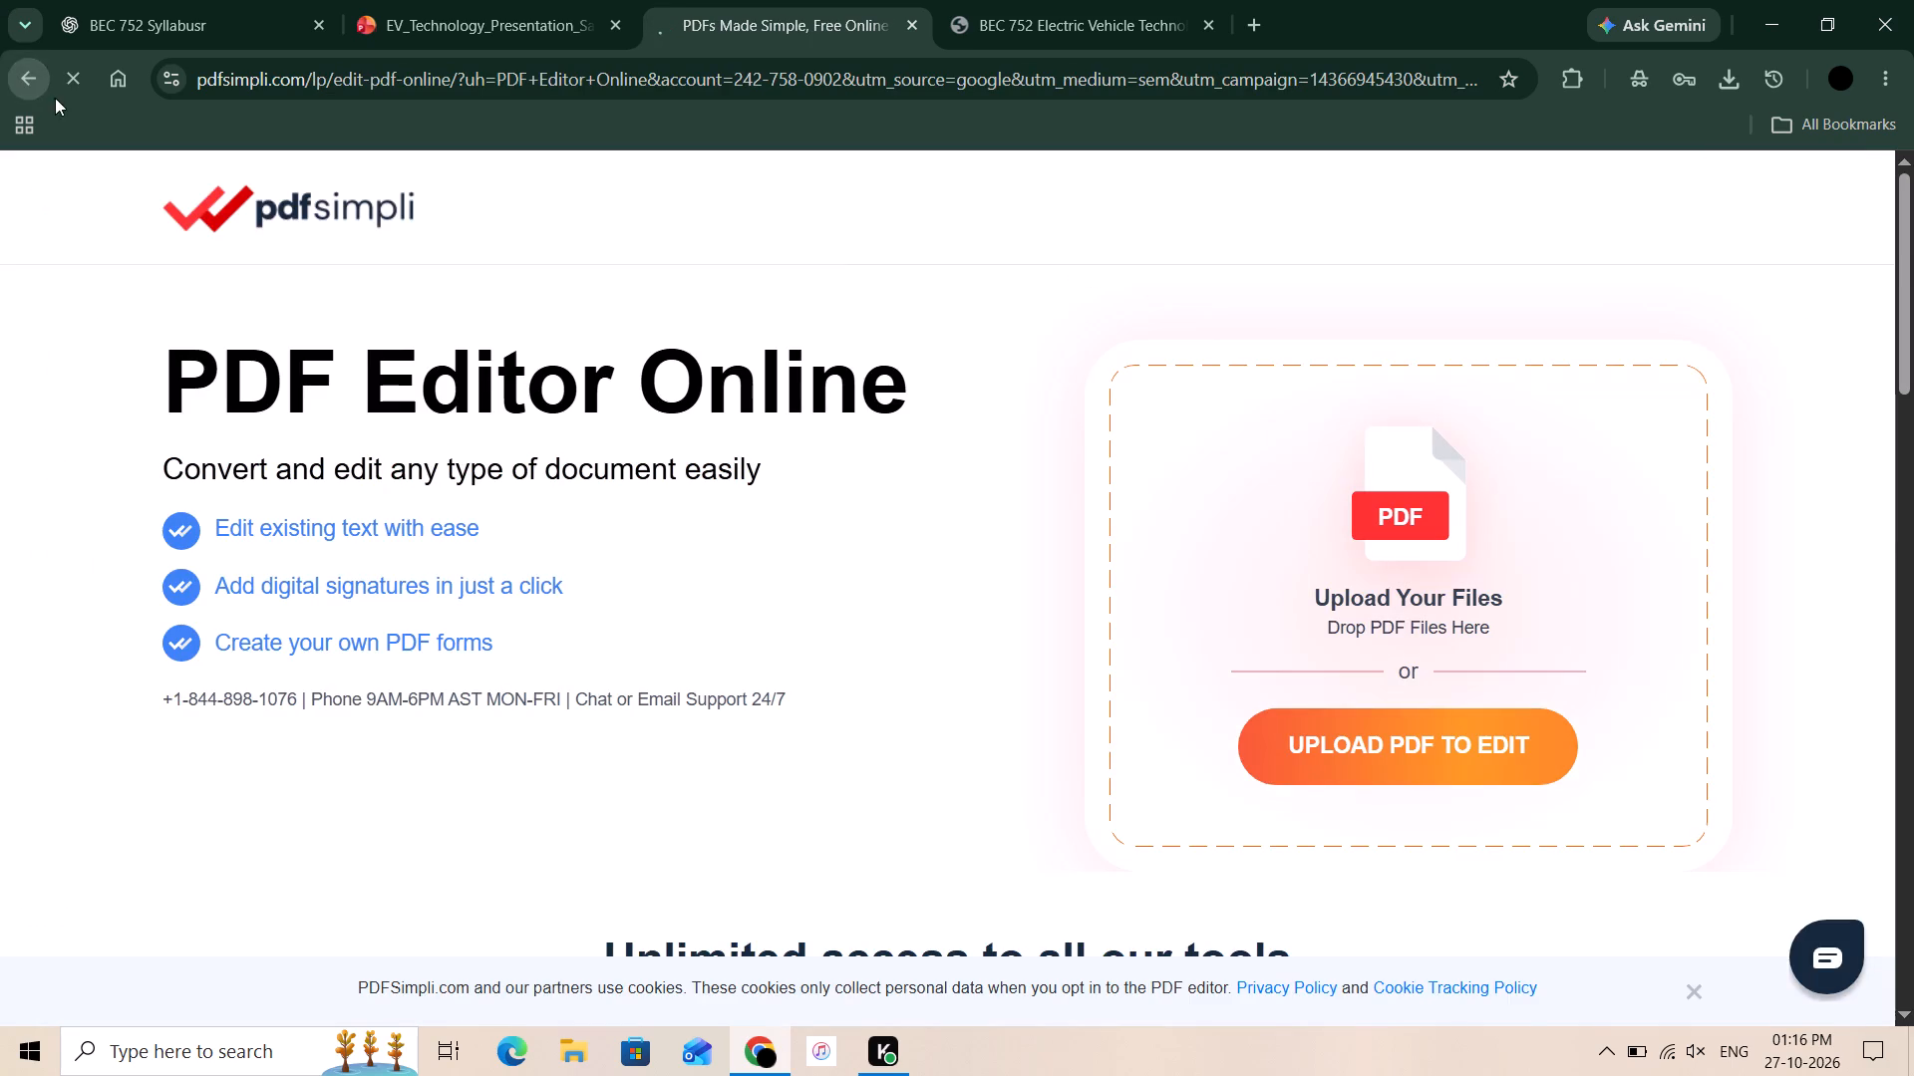
{"action": "scroll", "coordinate": [356, 538], "scroll_direction": "down", "scroll_amount": 3}
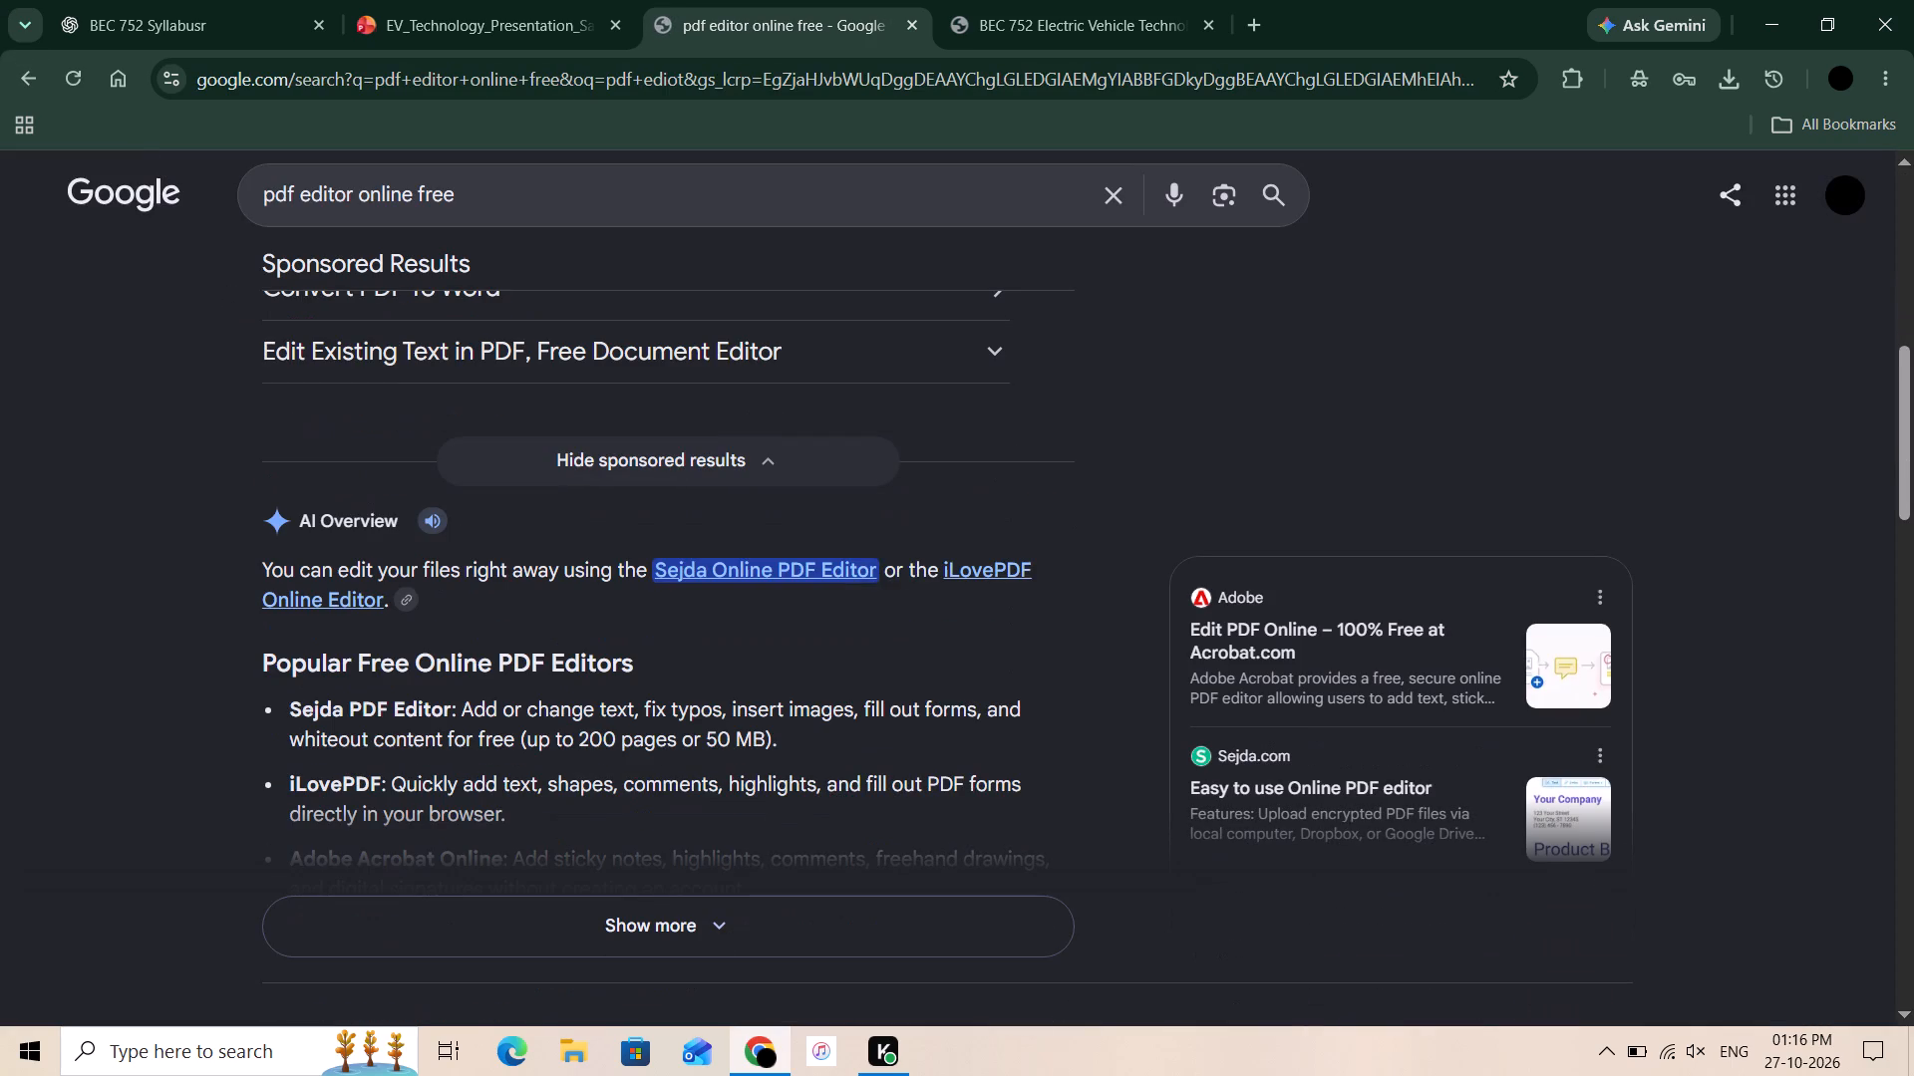
{"action": "left_click", "coordinate": [1001, 569]}
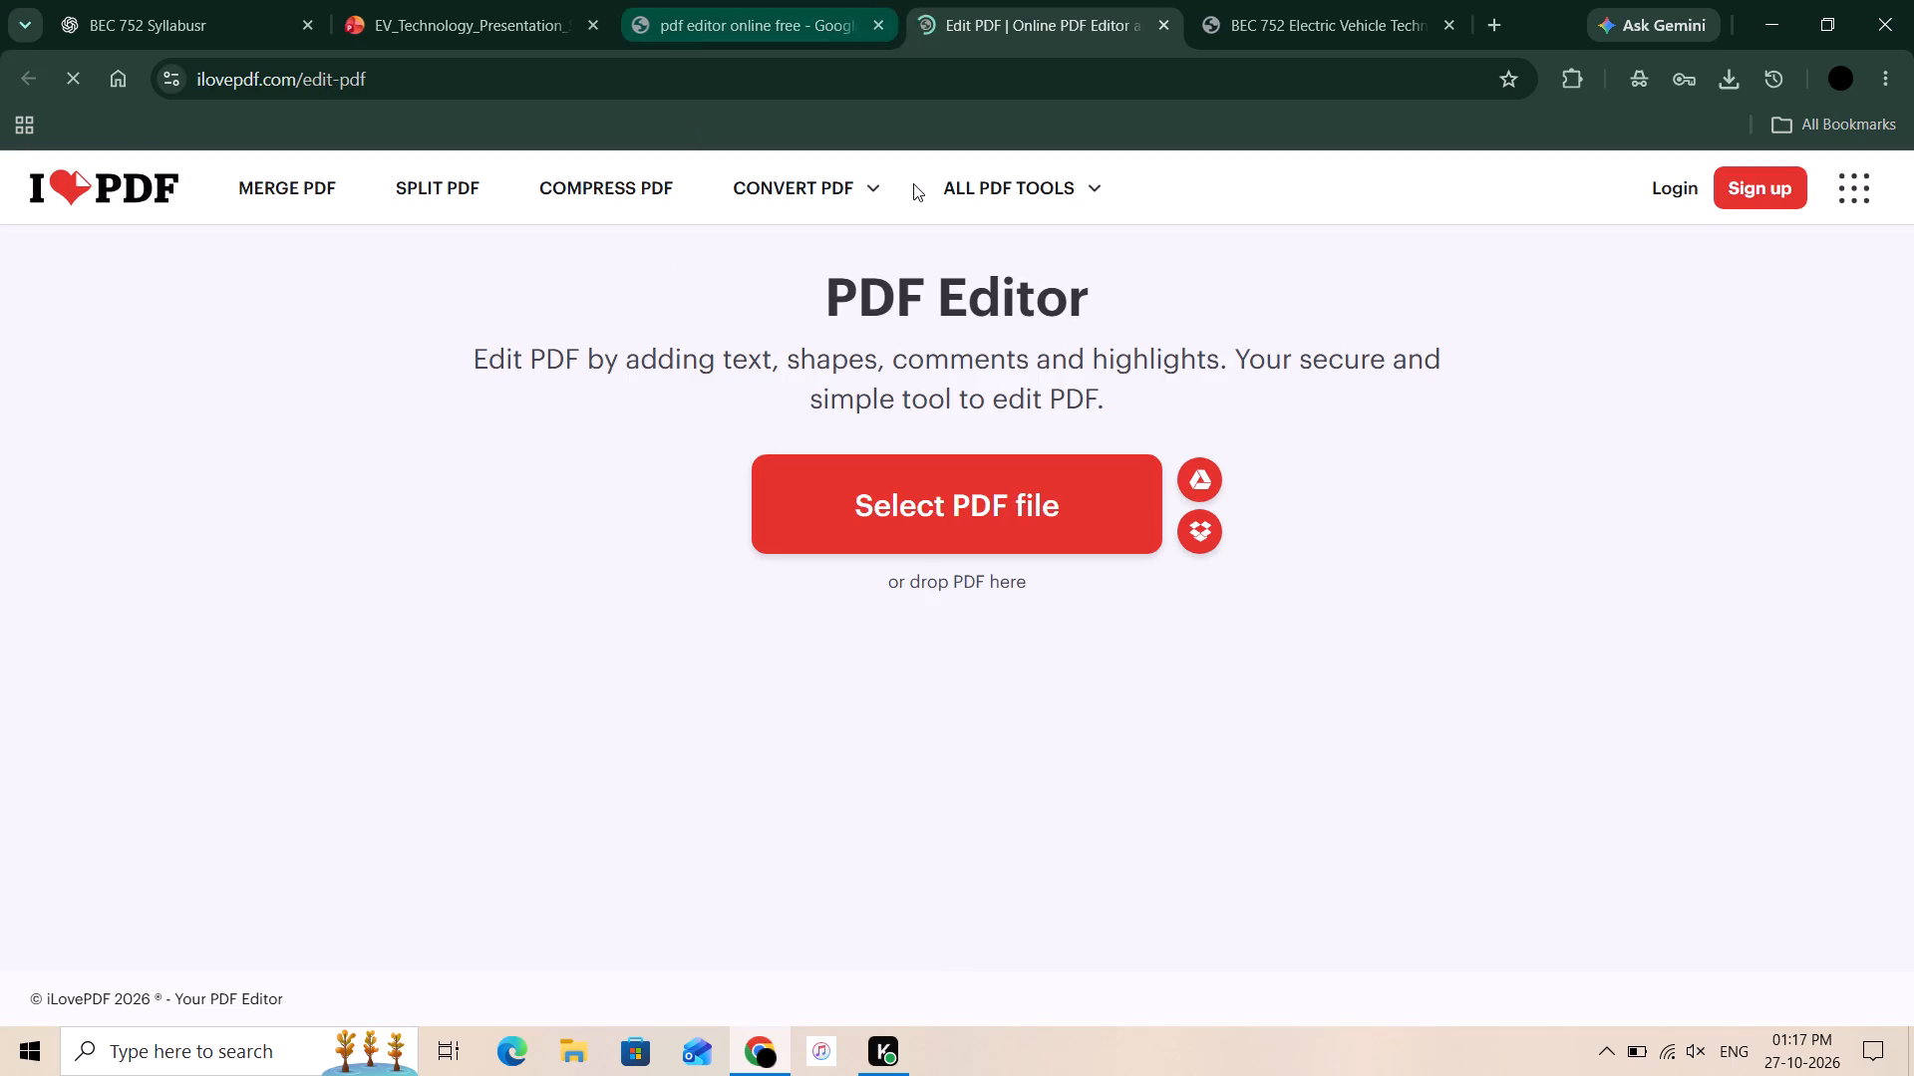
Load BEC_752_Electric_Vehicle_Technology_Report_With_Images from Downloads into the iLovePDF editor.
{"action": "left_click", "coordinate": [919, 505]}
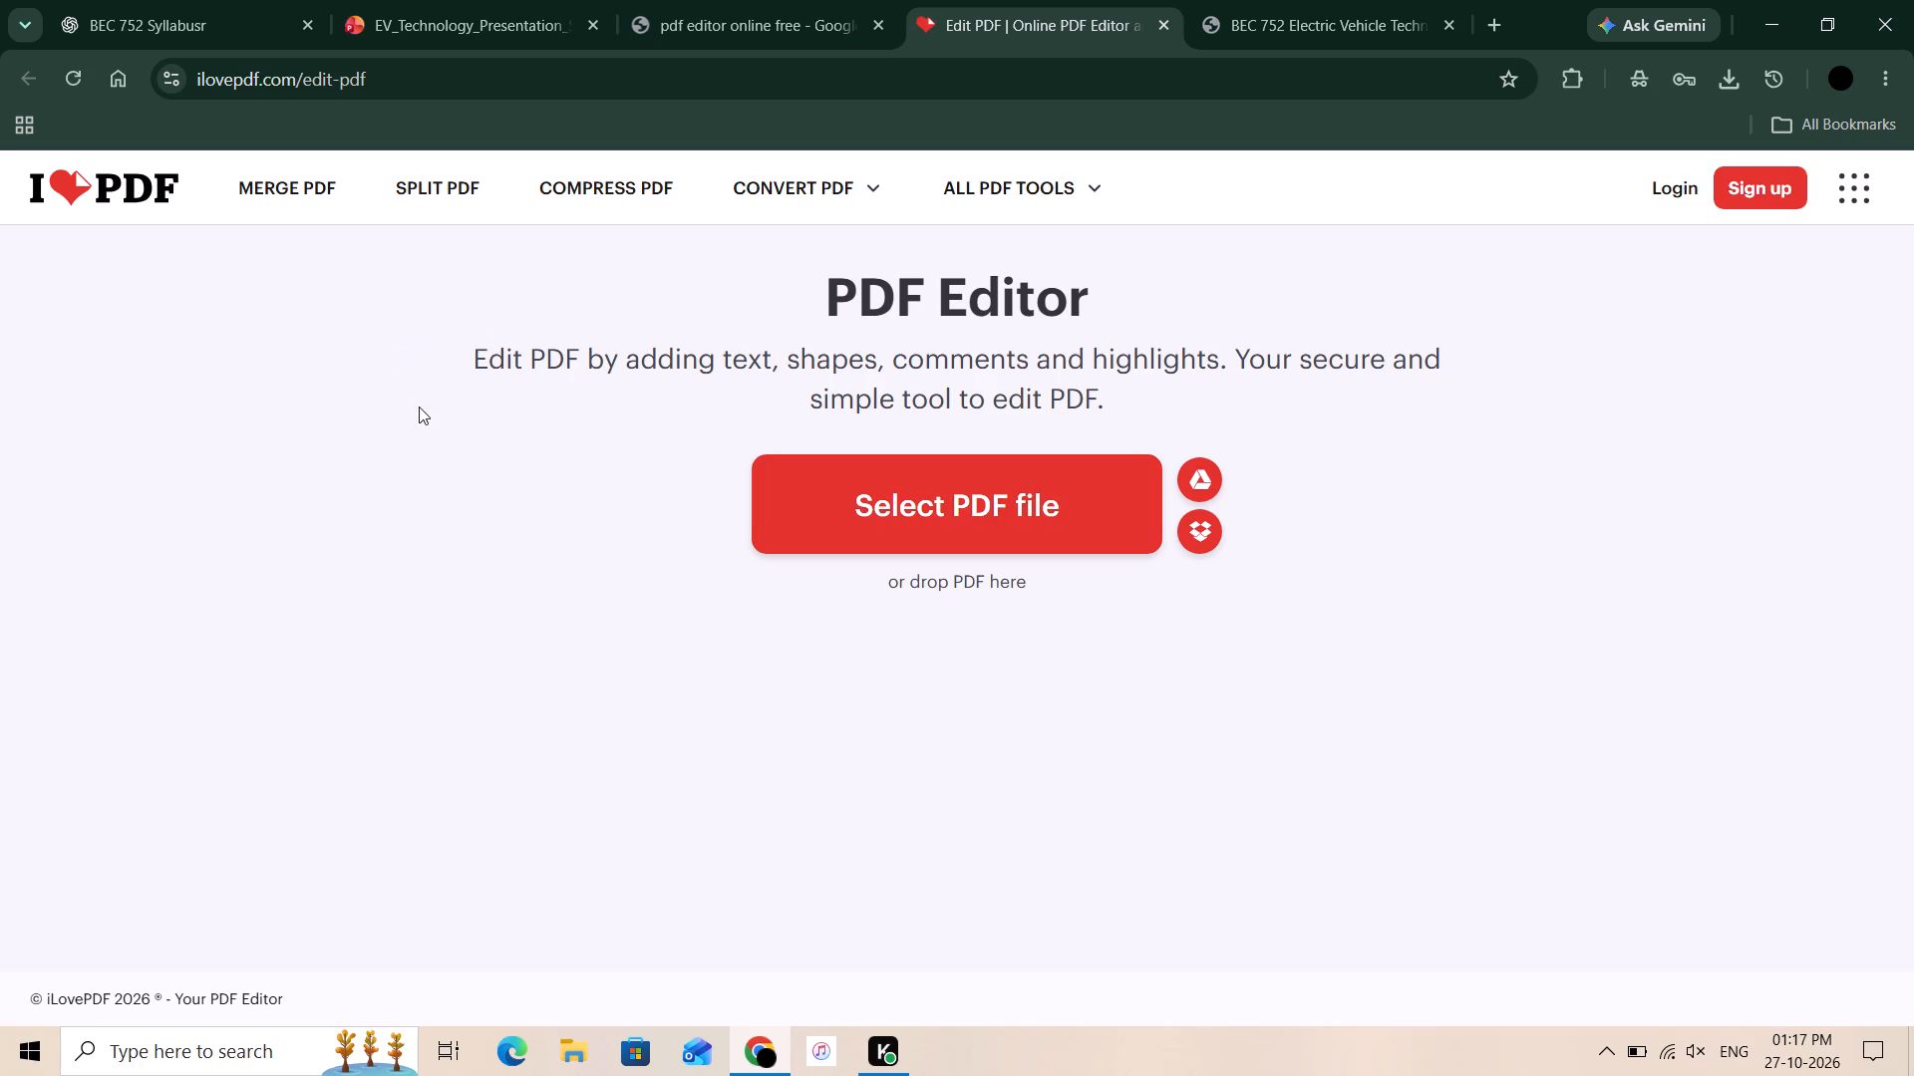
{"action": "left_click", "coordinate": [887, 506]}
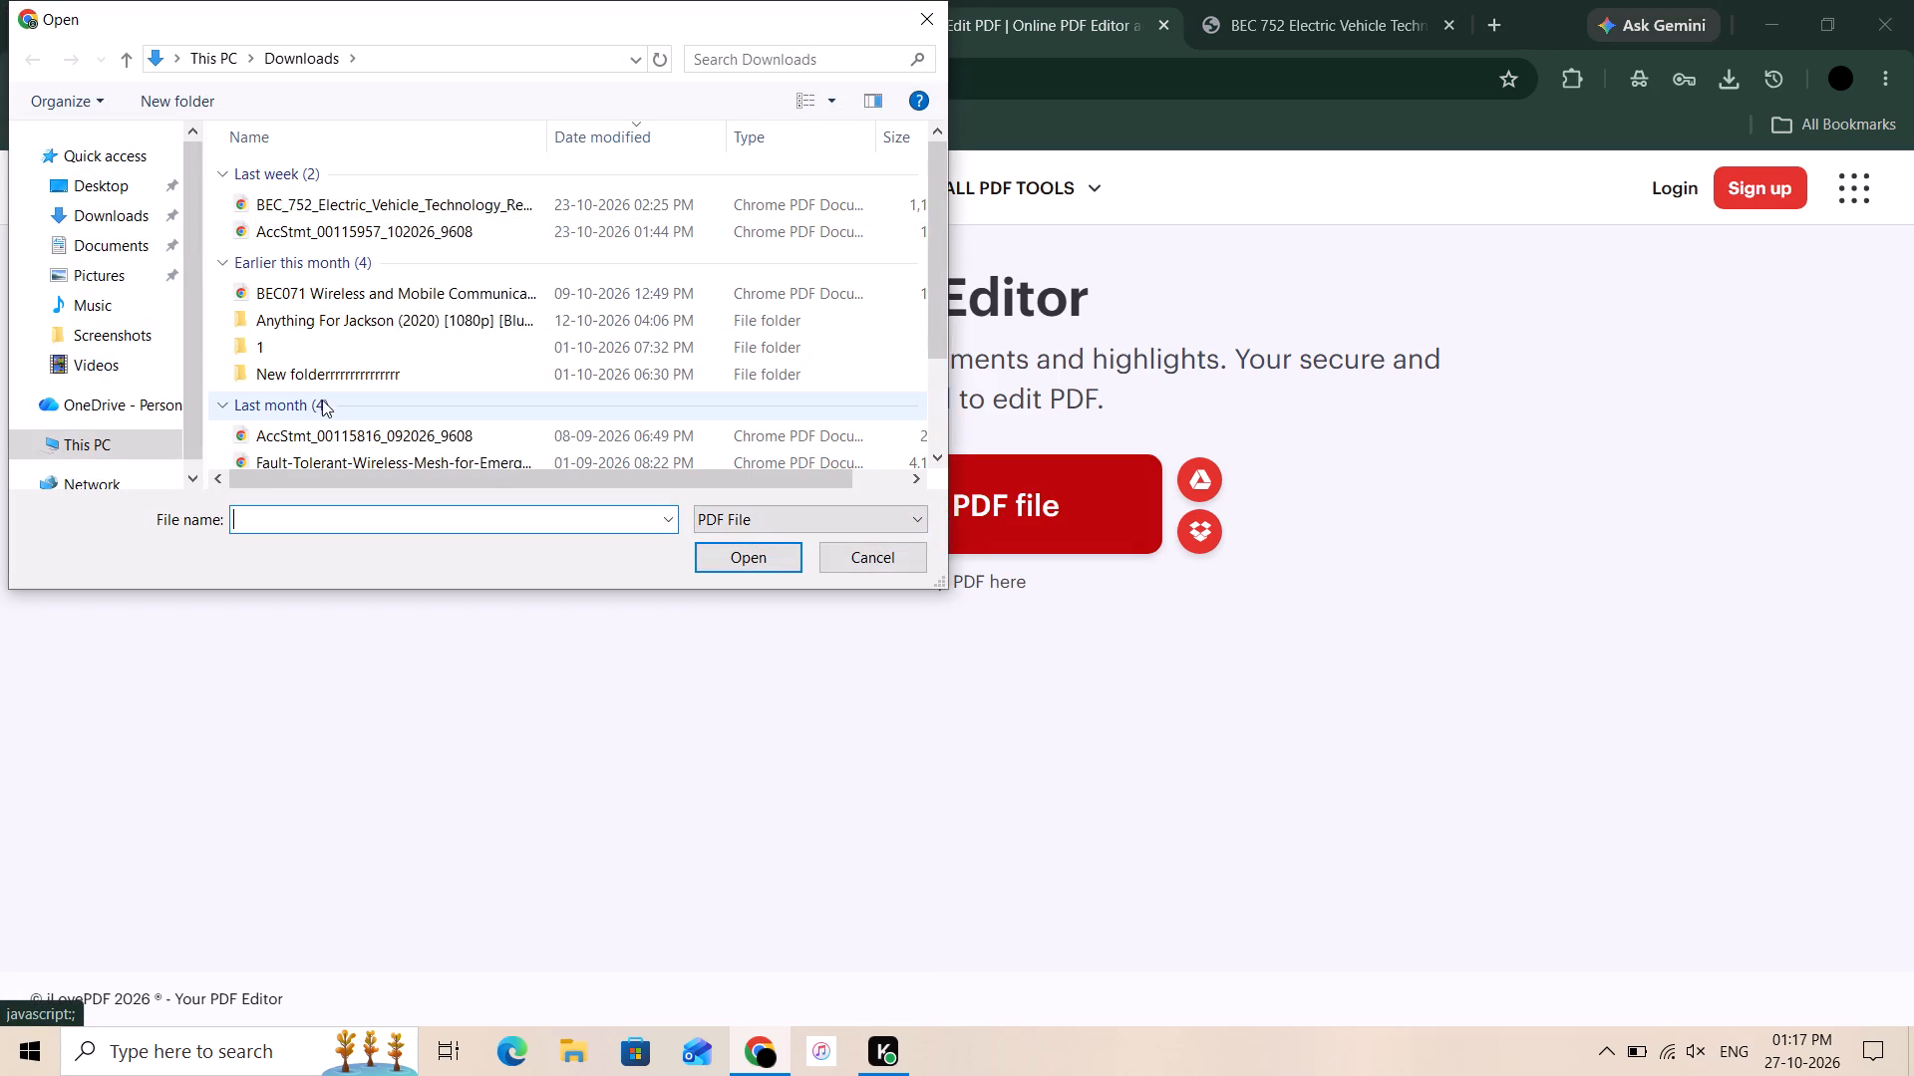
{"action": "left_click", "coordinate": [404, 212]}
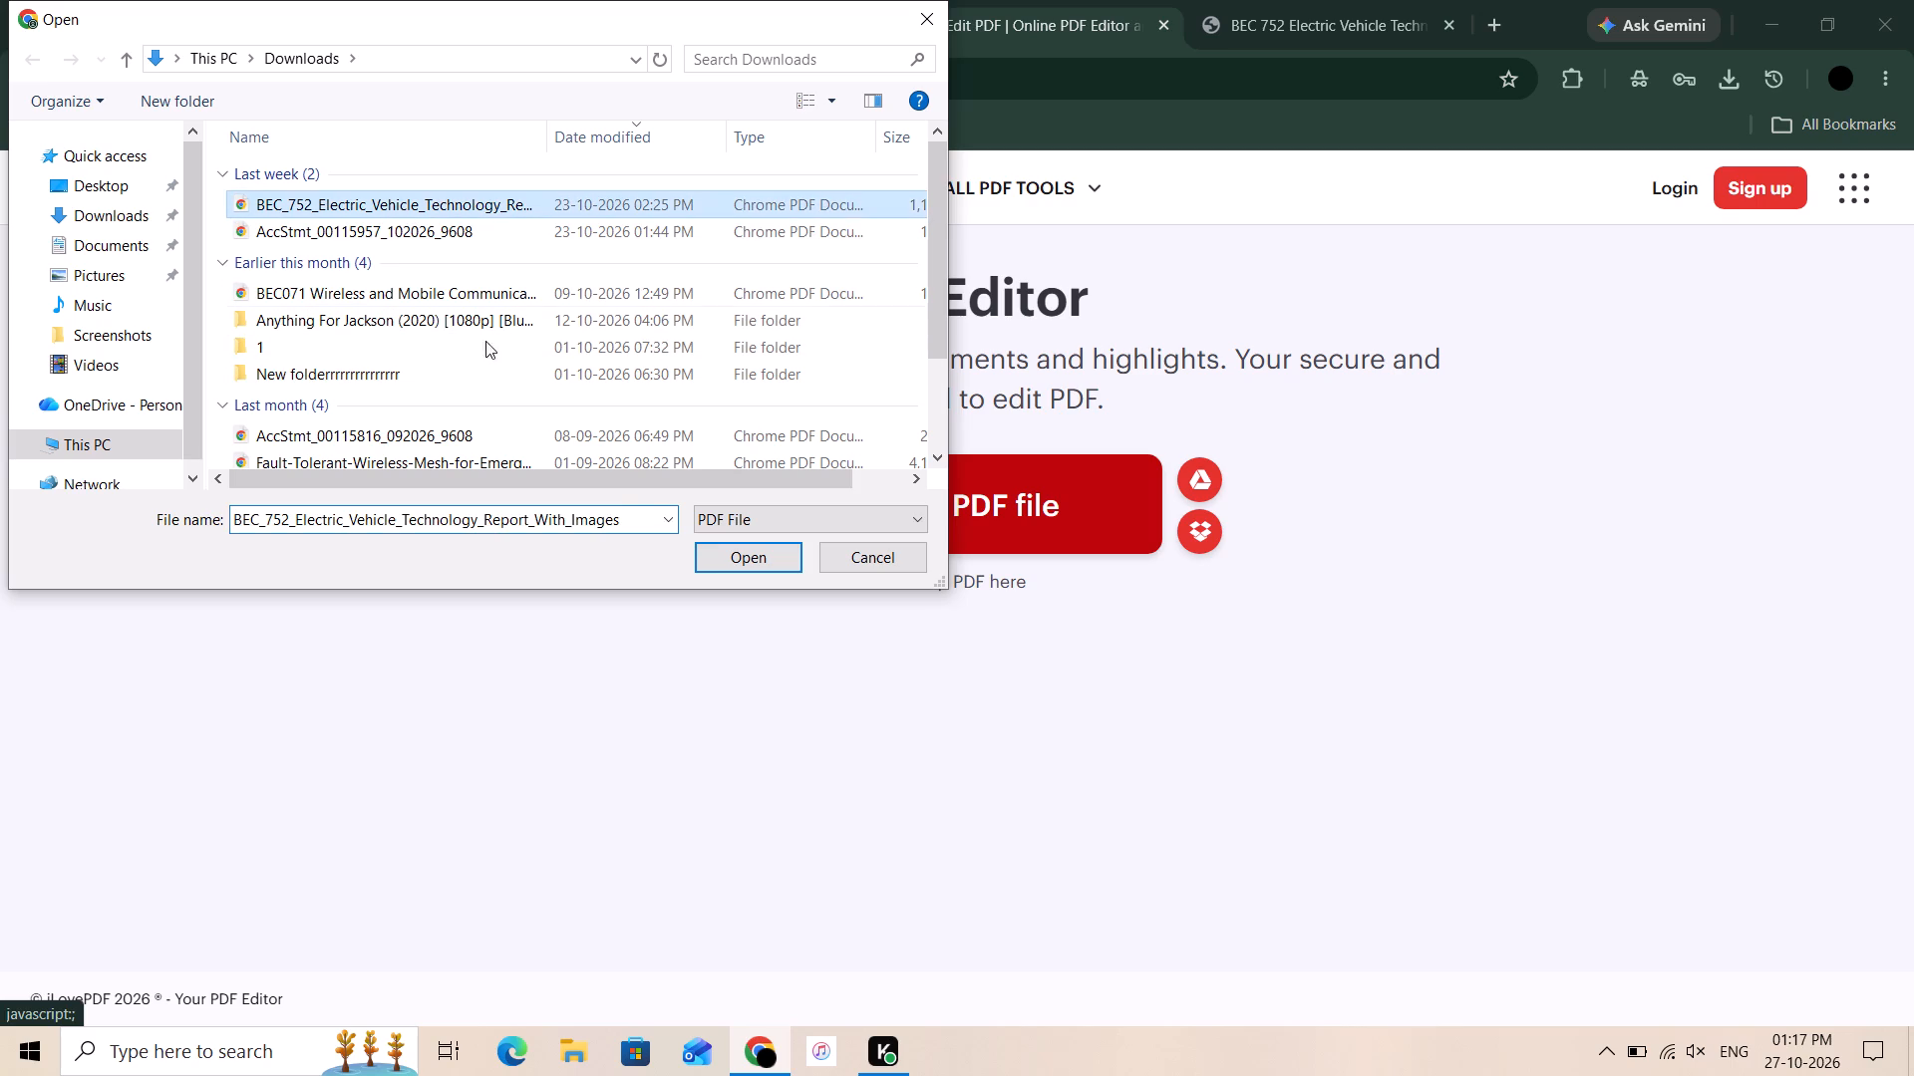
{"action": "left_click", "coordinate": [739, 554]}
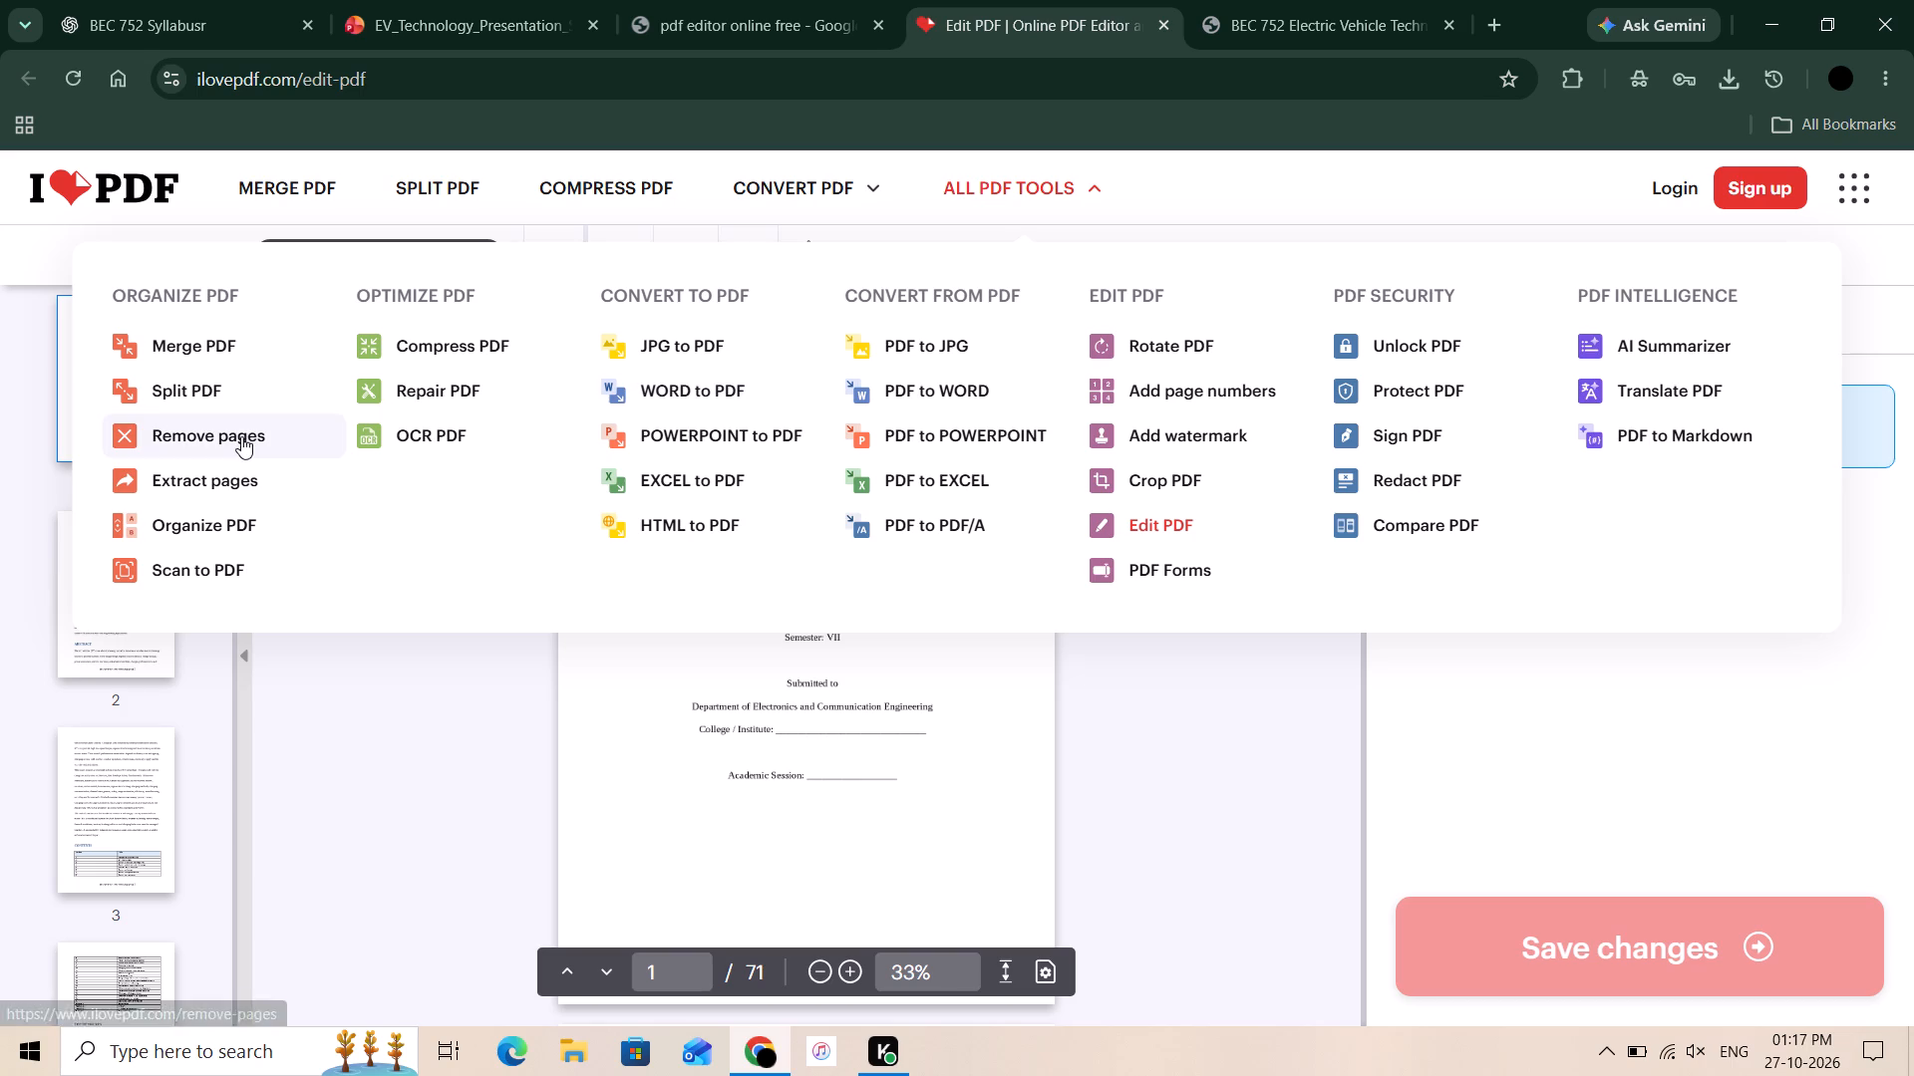
Switch to iLovePDF's Remove pages tool and load BEC_752_Electric_Vehicle_Technology_Report_With_Images from Downloads.
{"action": "left_click", "coordinate": [241, 436]}
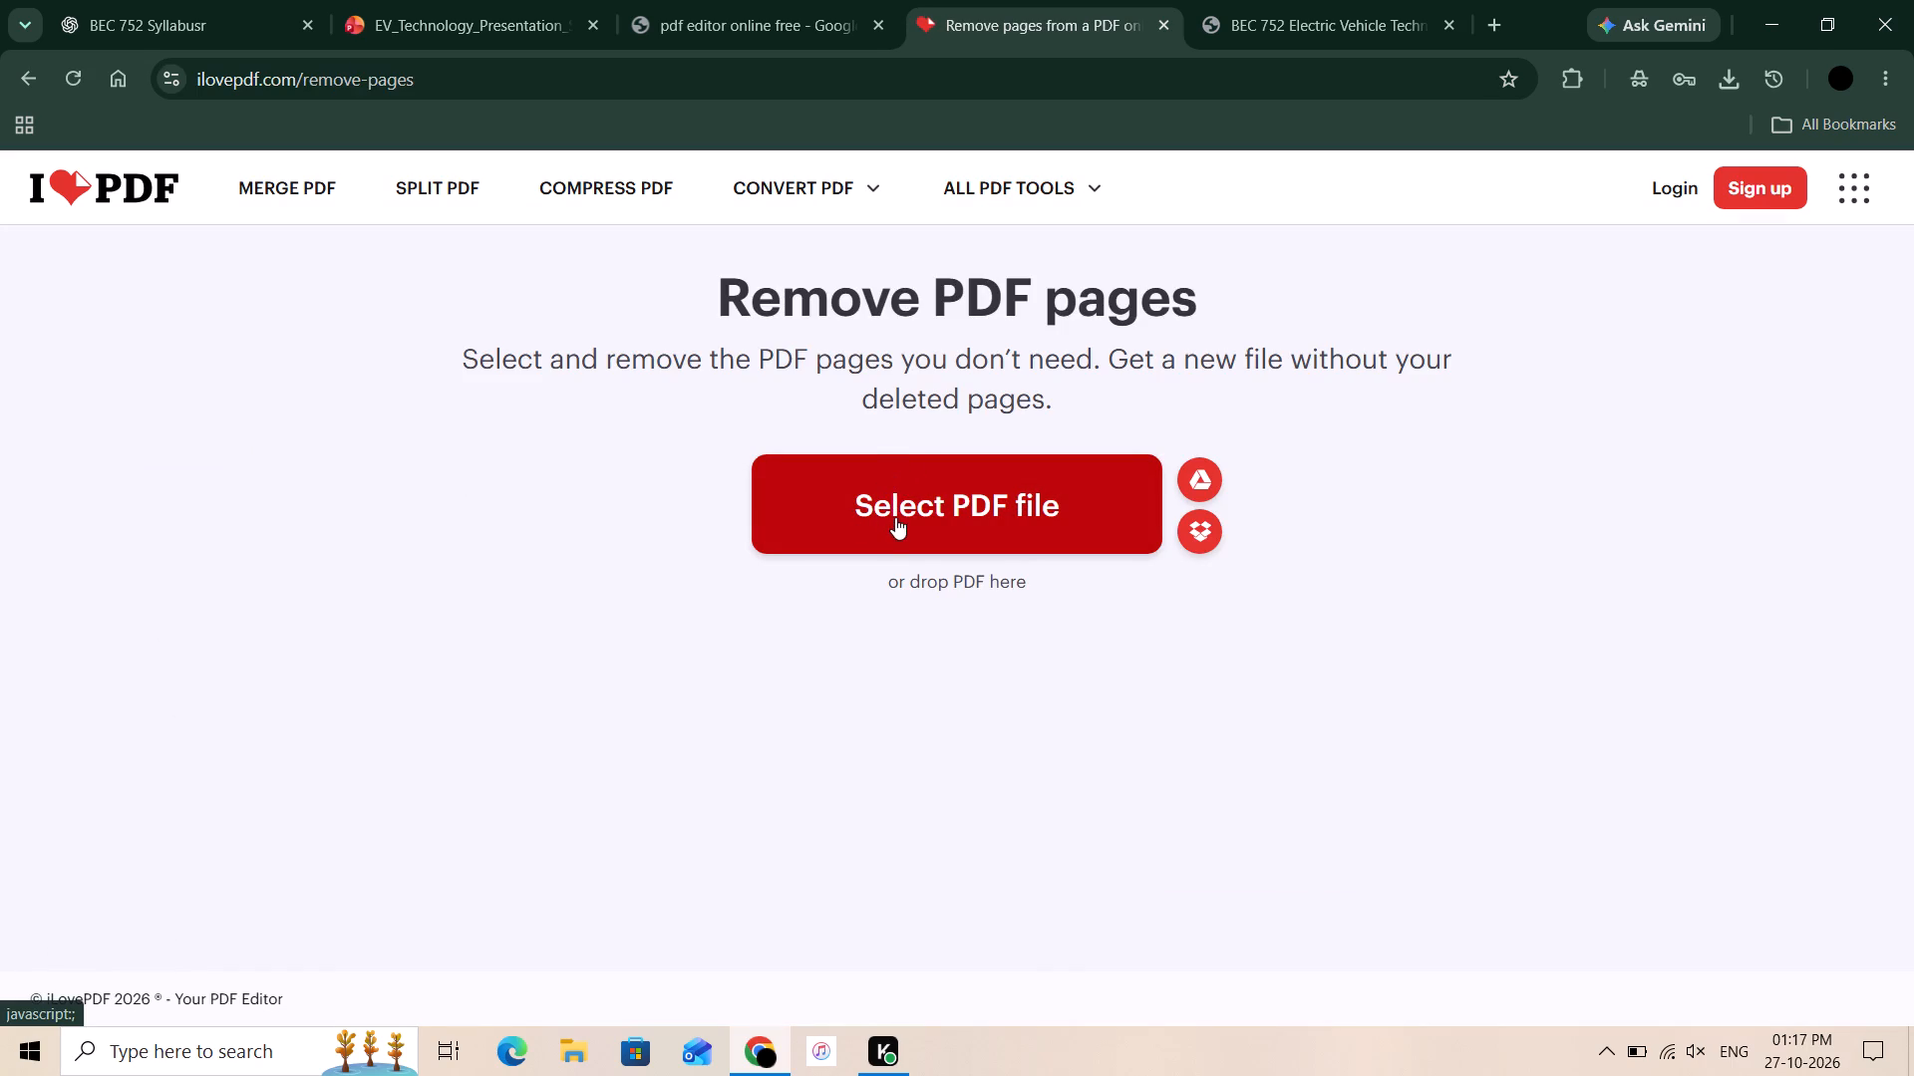
{"action": "left_click", "coordinate": [895, 517]}
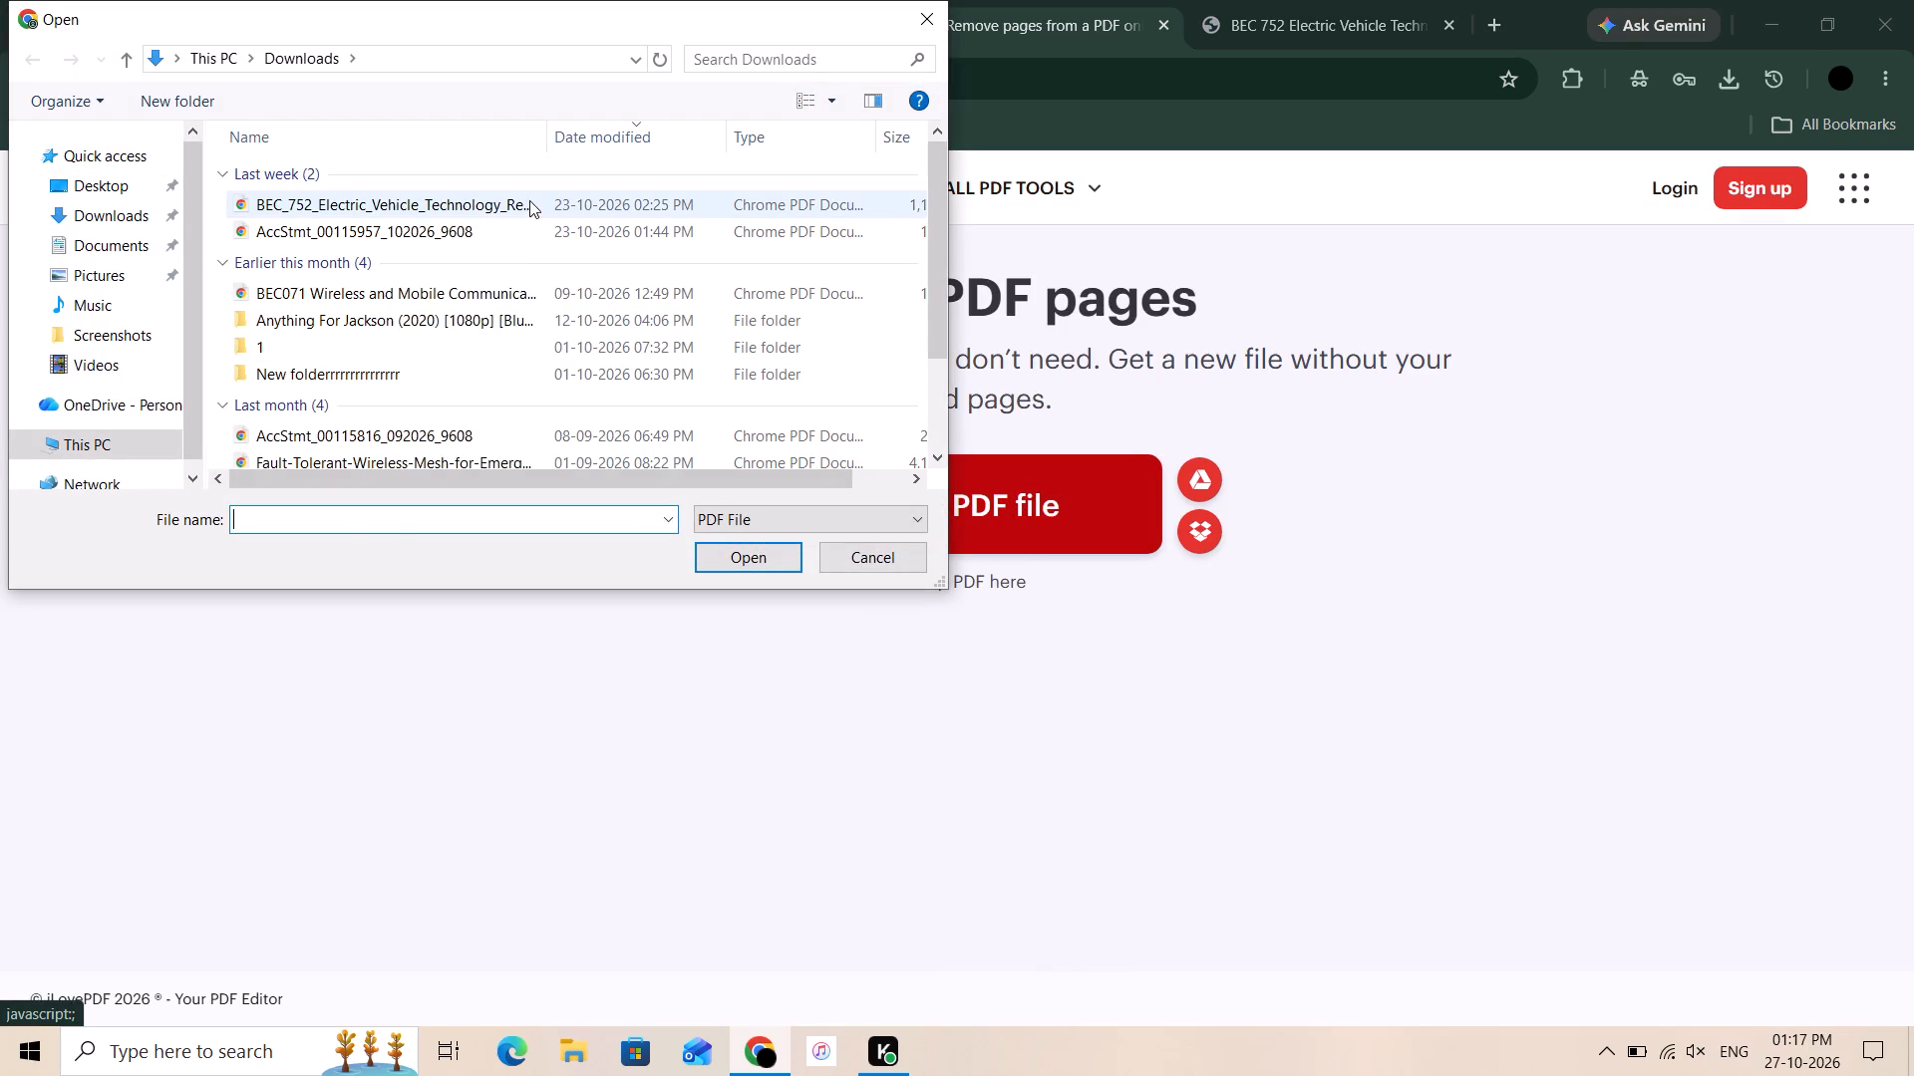
{"action": "left_click", "coordinate": [528, 197]}
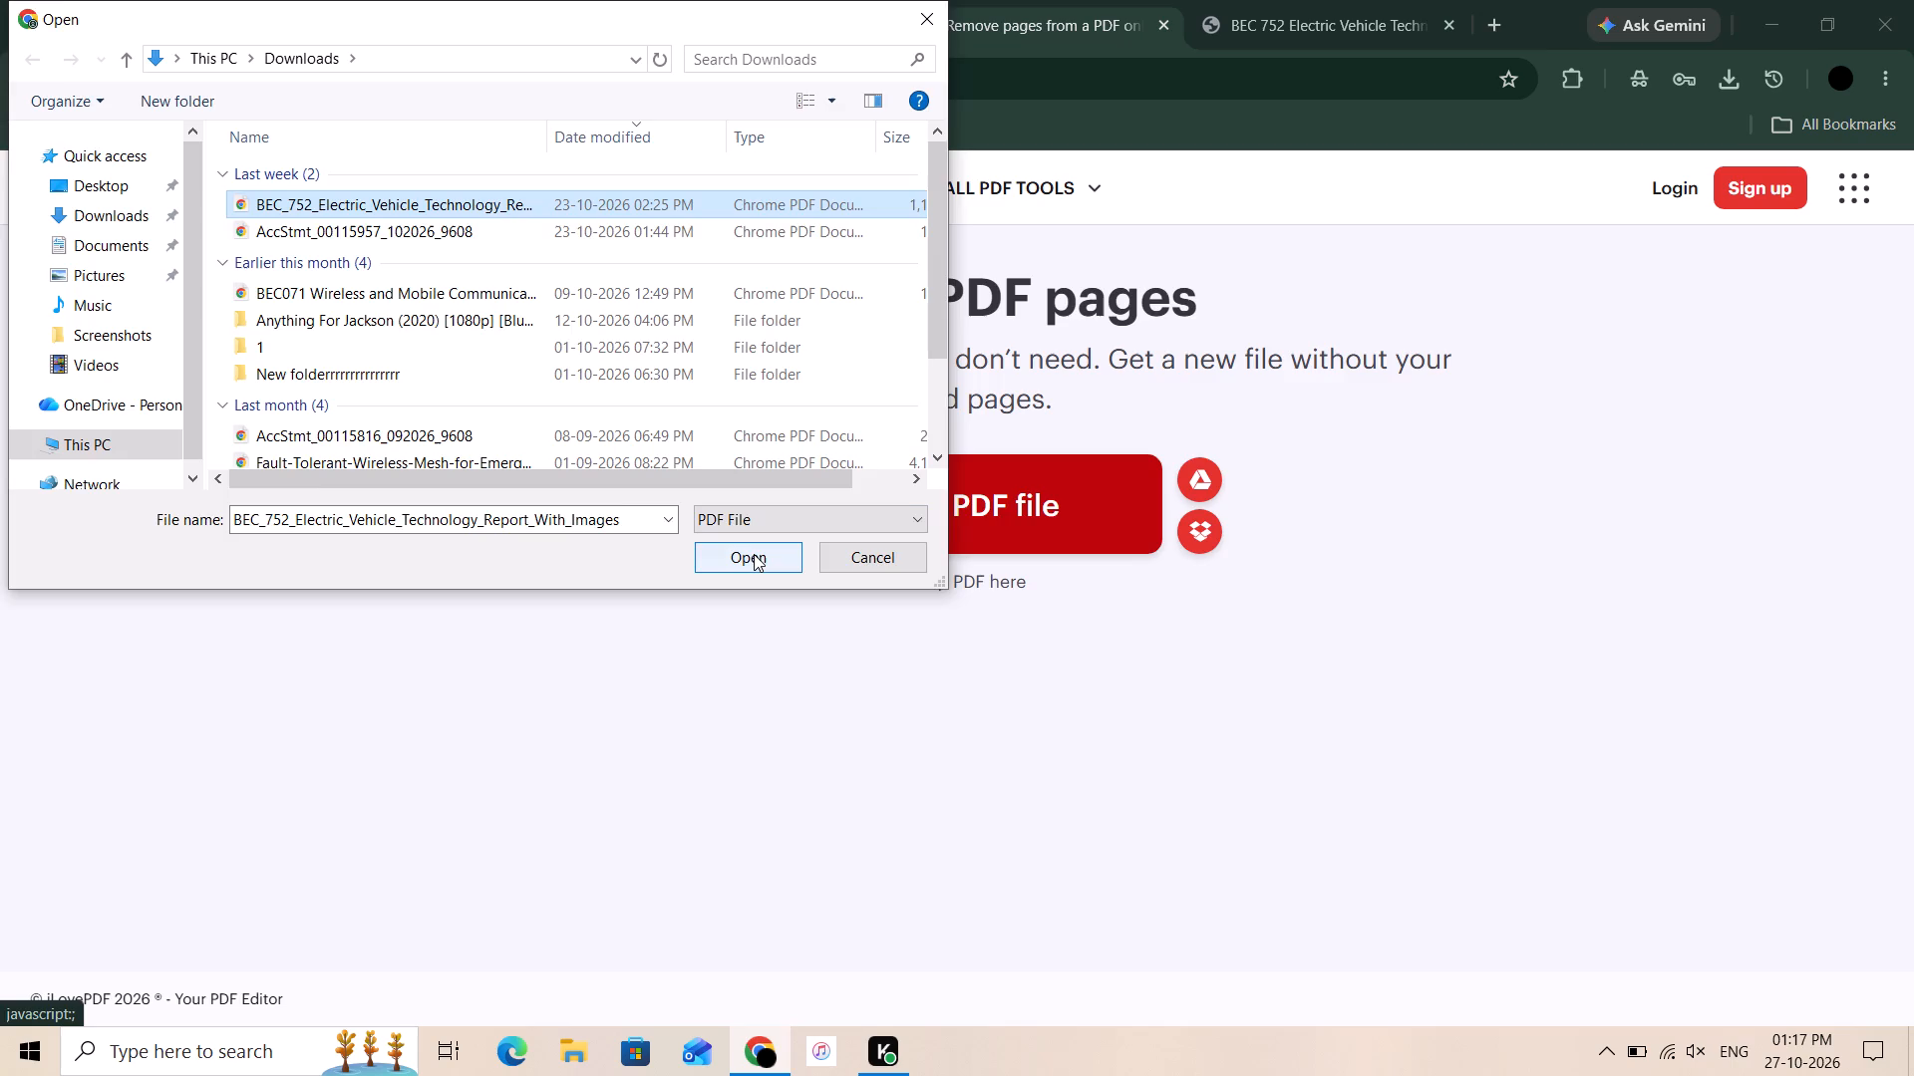
{"action": "left_click", "coordinate": [754, 554]}
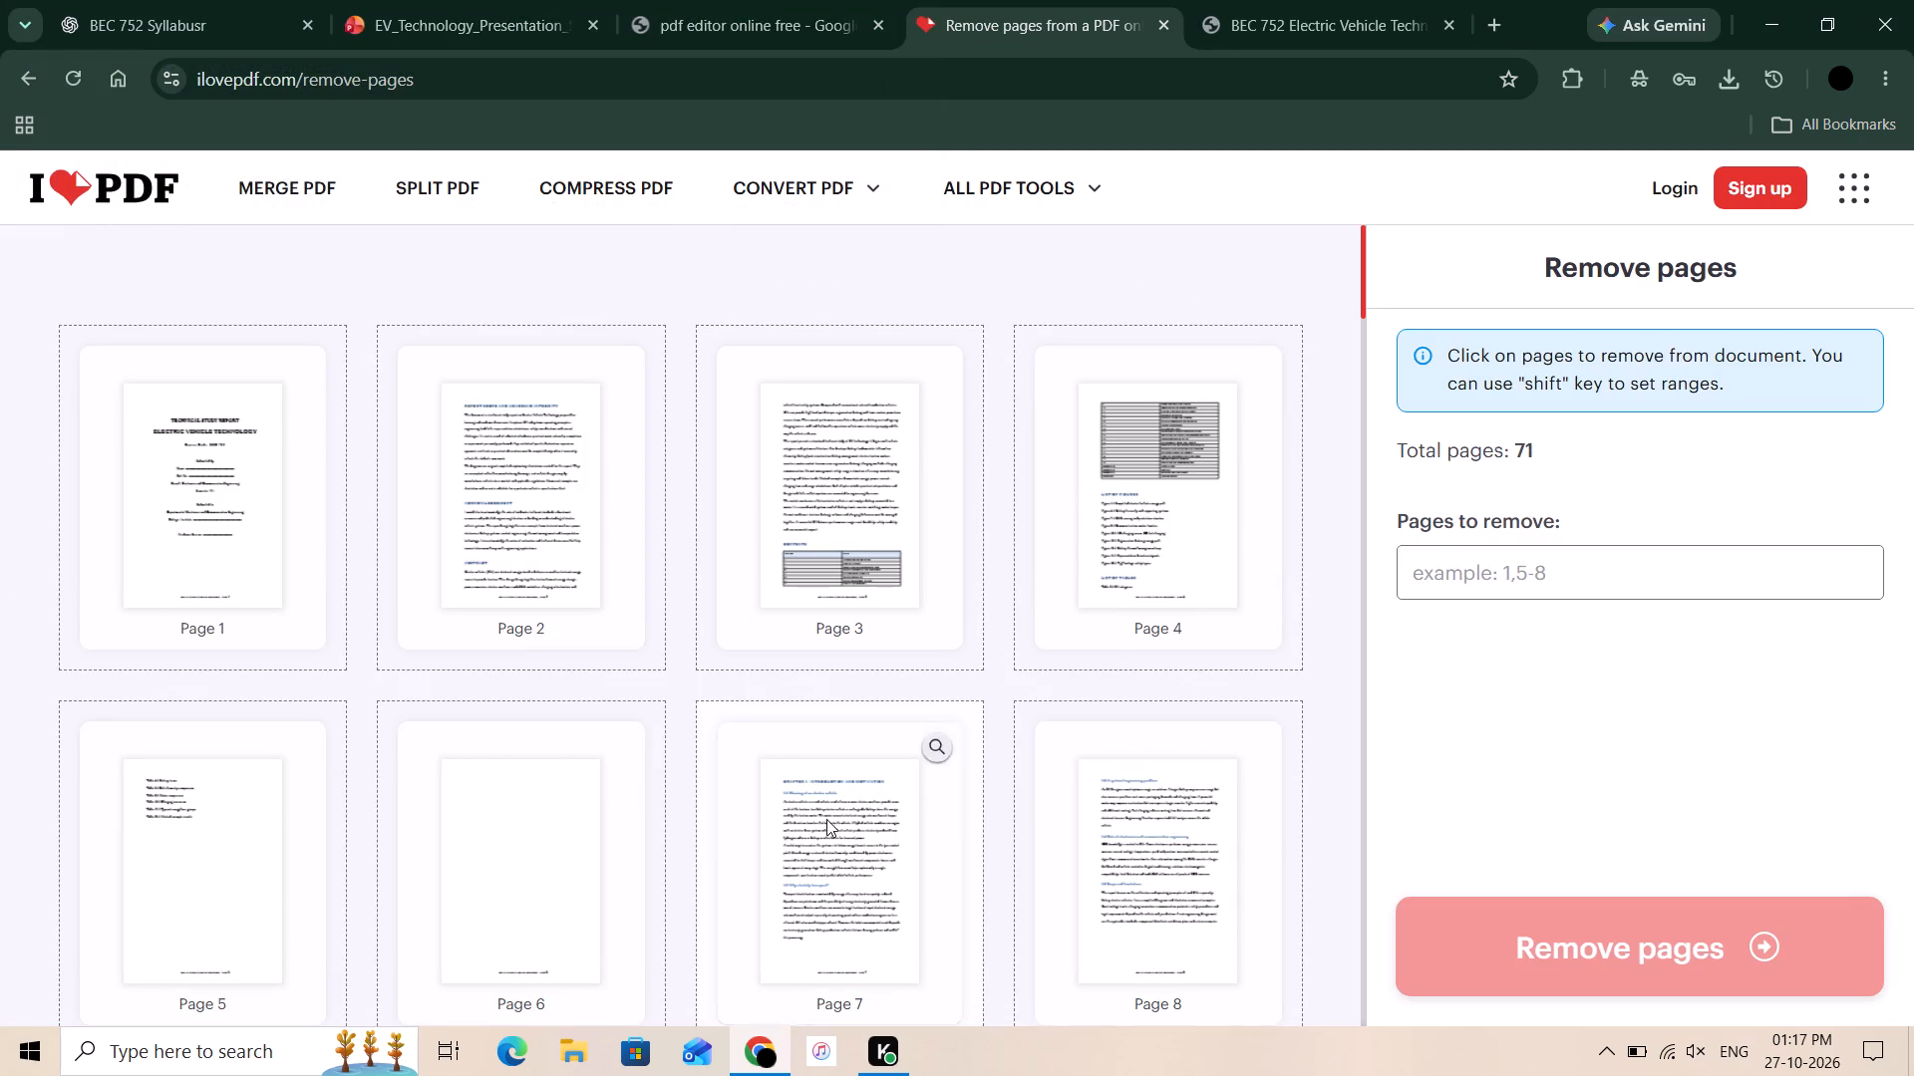
Mark blank pages 6 and 18 of the report for removal.
{"action": "scroll", "coordinate": [442, 782], "scroll_direction": "down", "scroll_amount": 1}
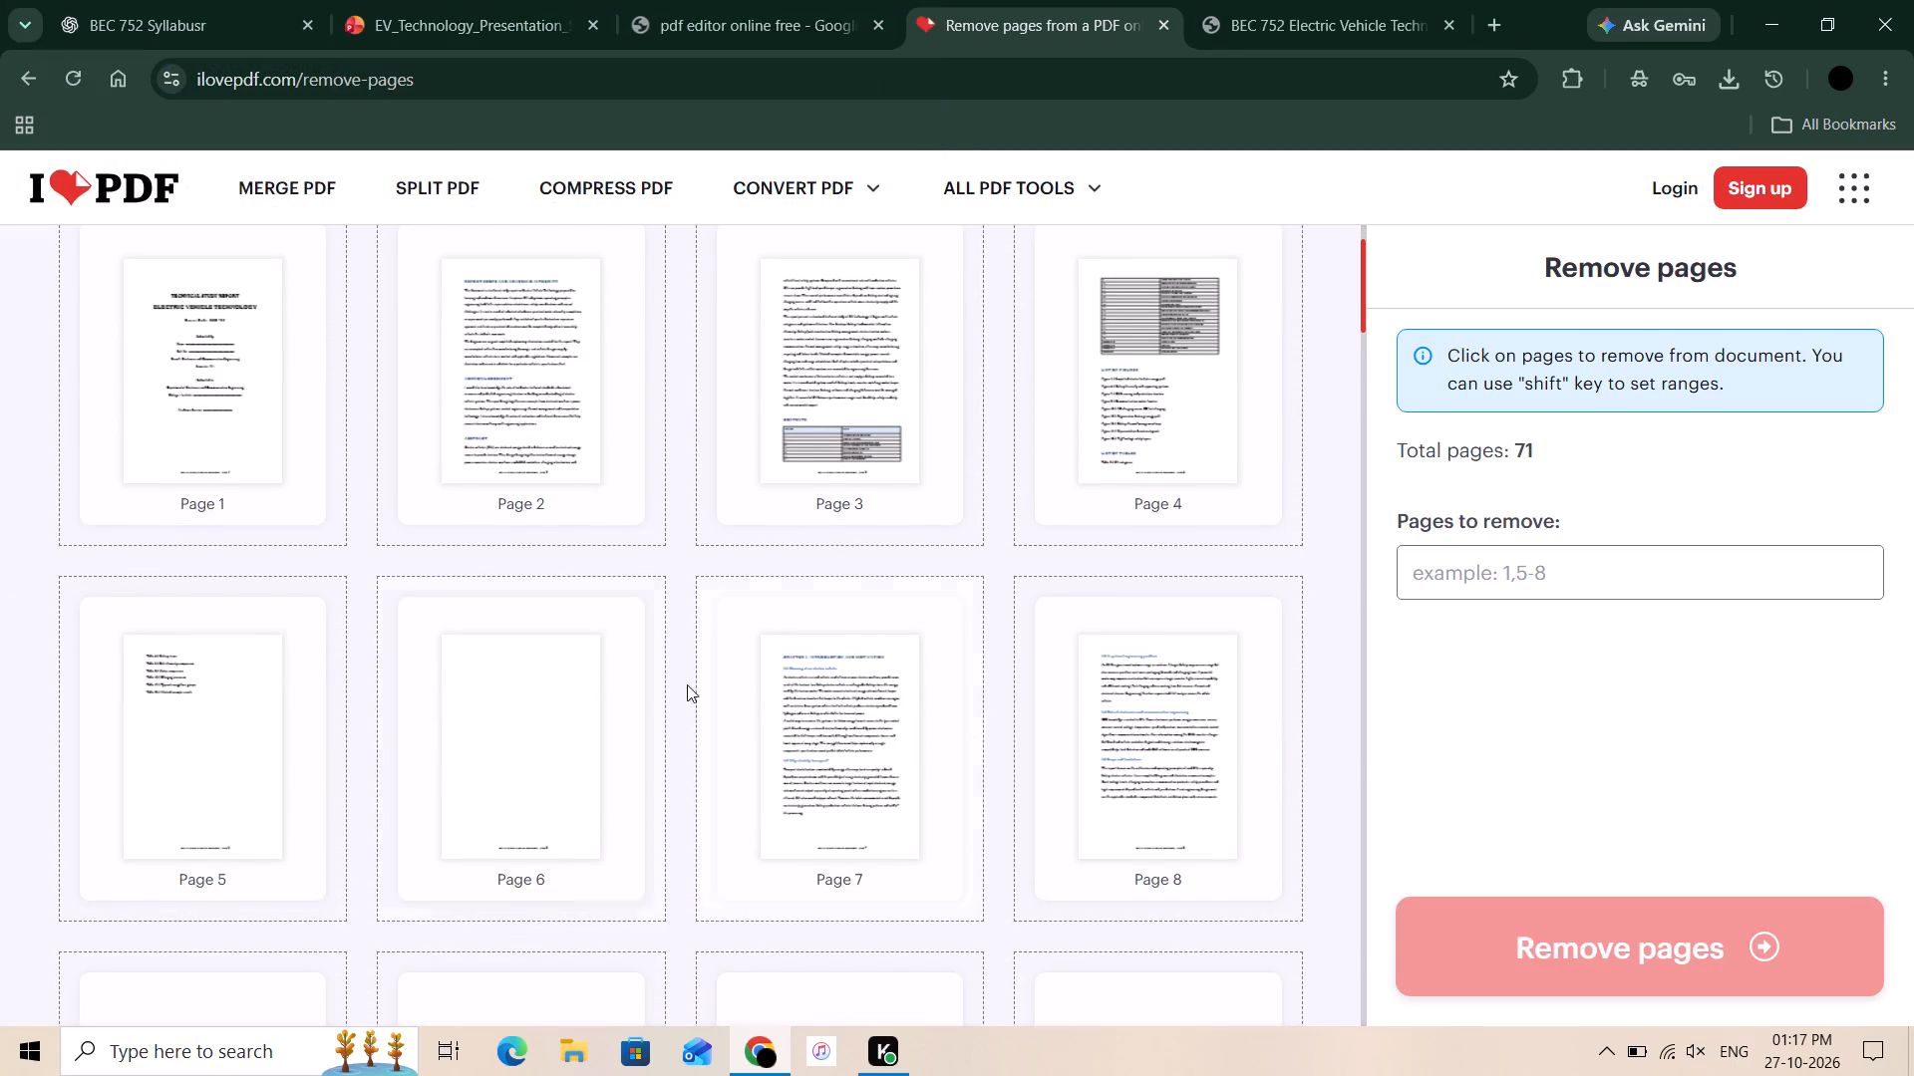
{"action": "right_click", "coordinate": [516, 763]}
{"action": "left_click", "coordinate": [615, 756]}
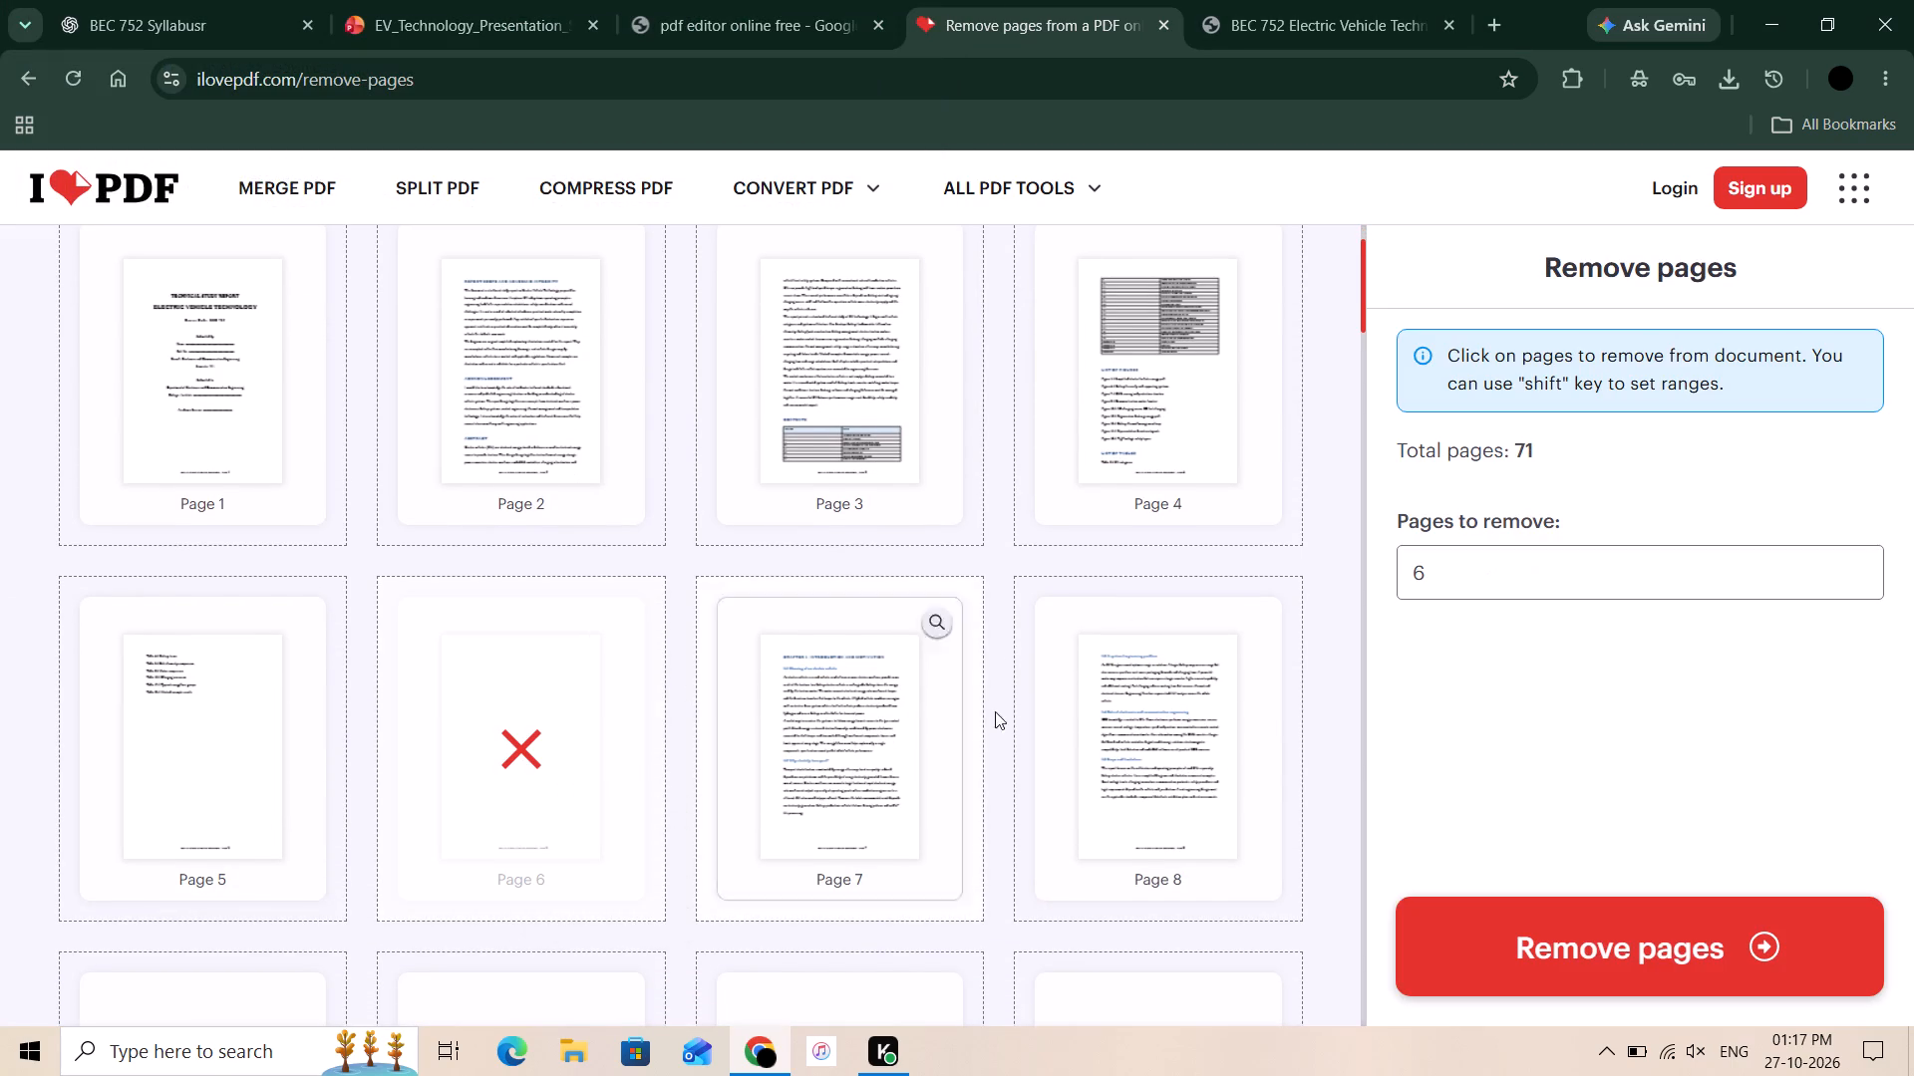
{"action": "scroll", "coordinate": [879, 845], "scroll_direction": "down", "scroll_amount": 2}
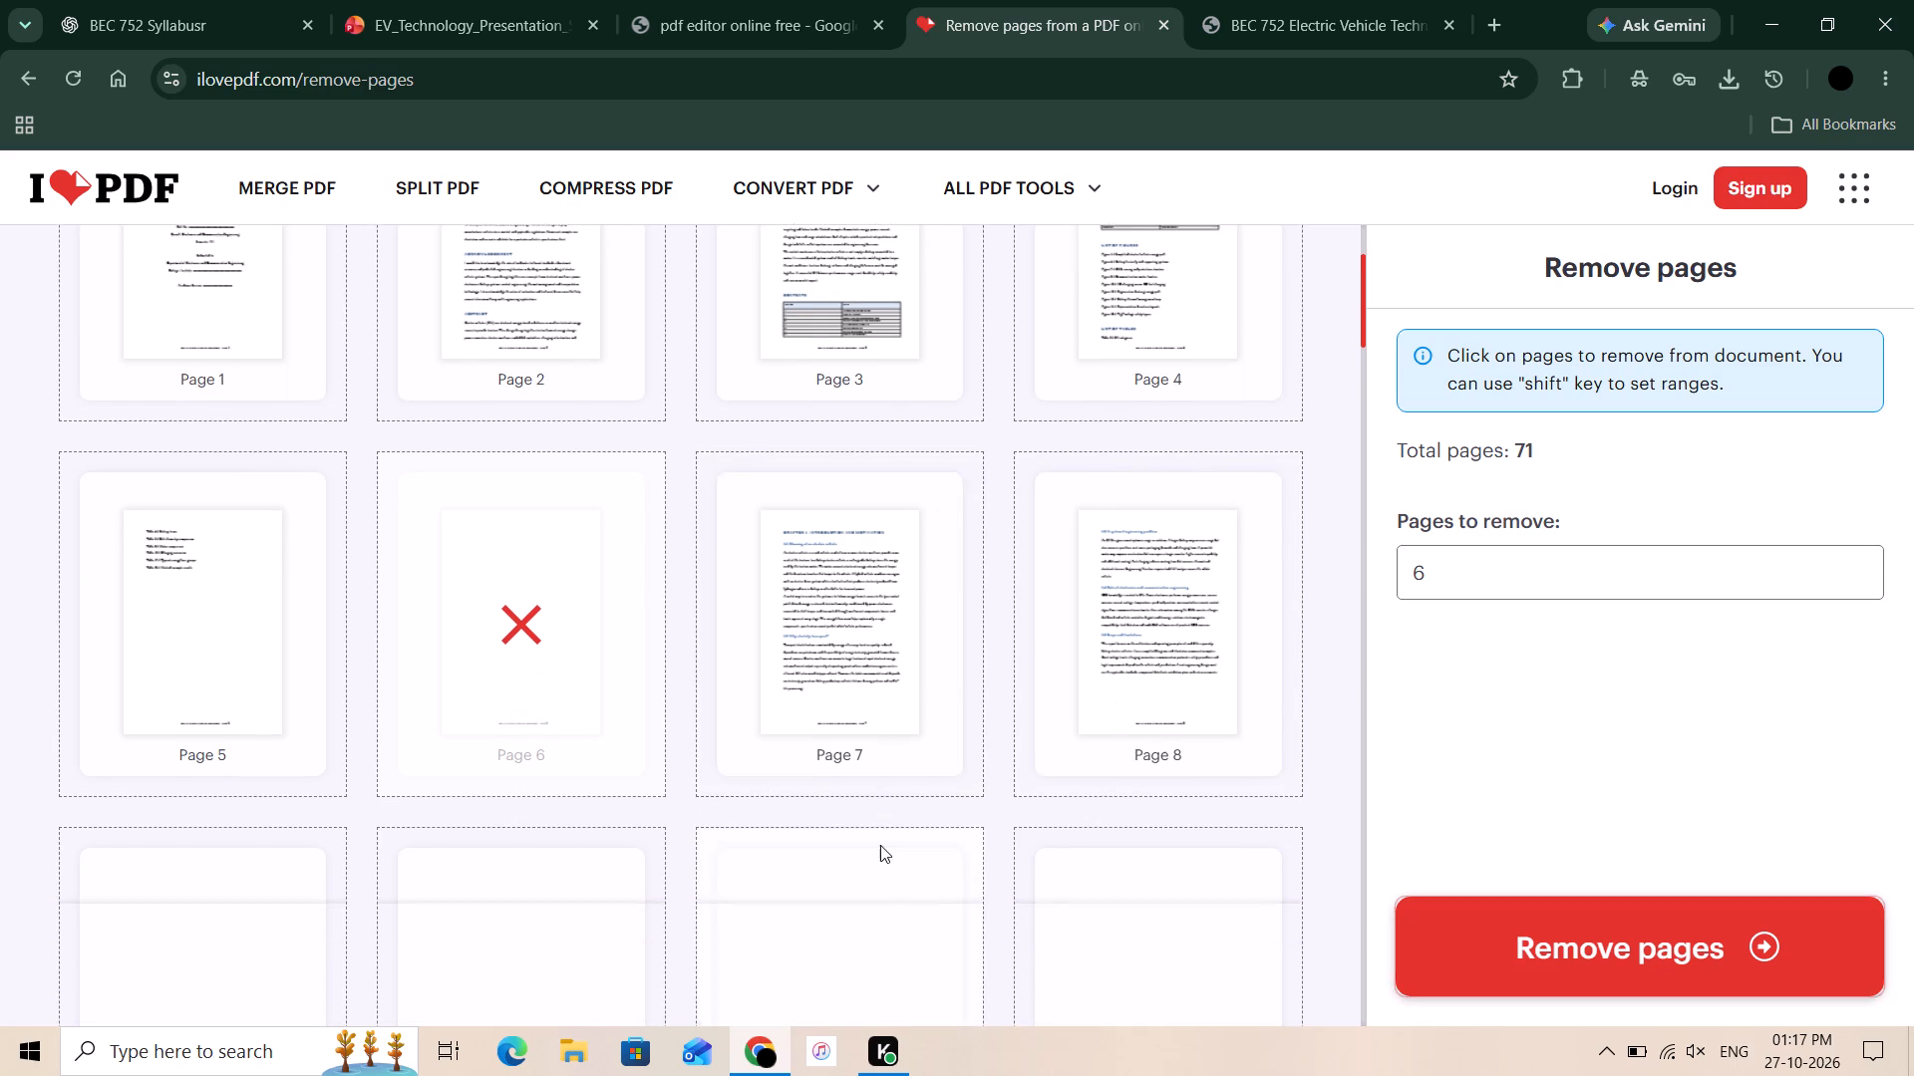
{"action": "scroll", "coordinate": [880, 845], "scroll_direction": "down", "scroll_amount": 5}
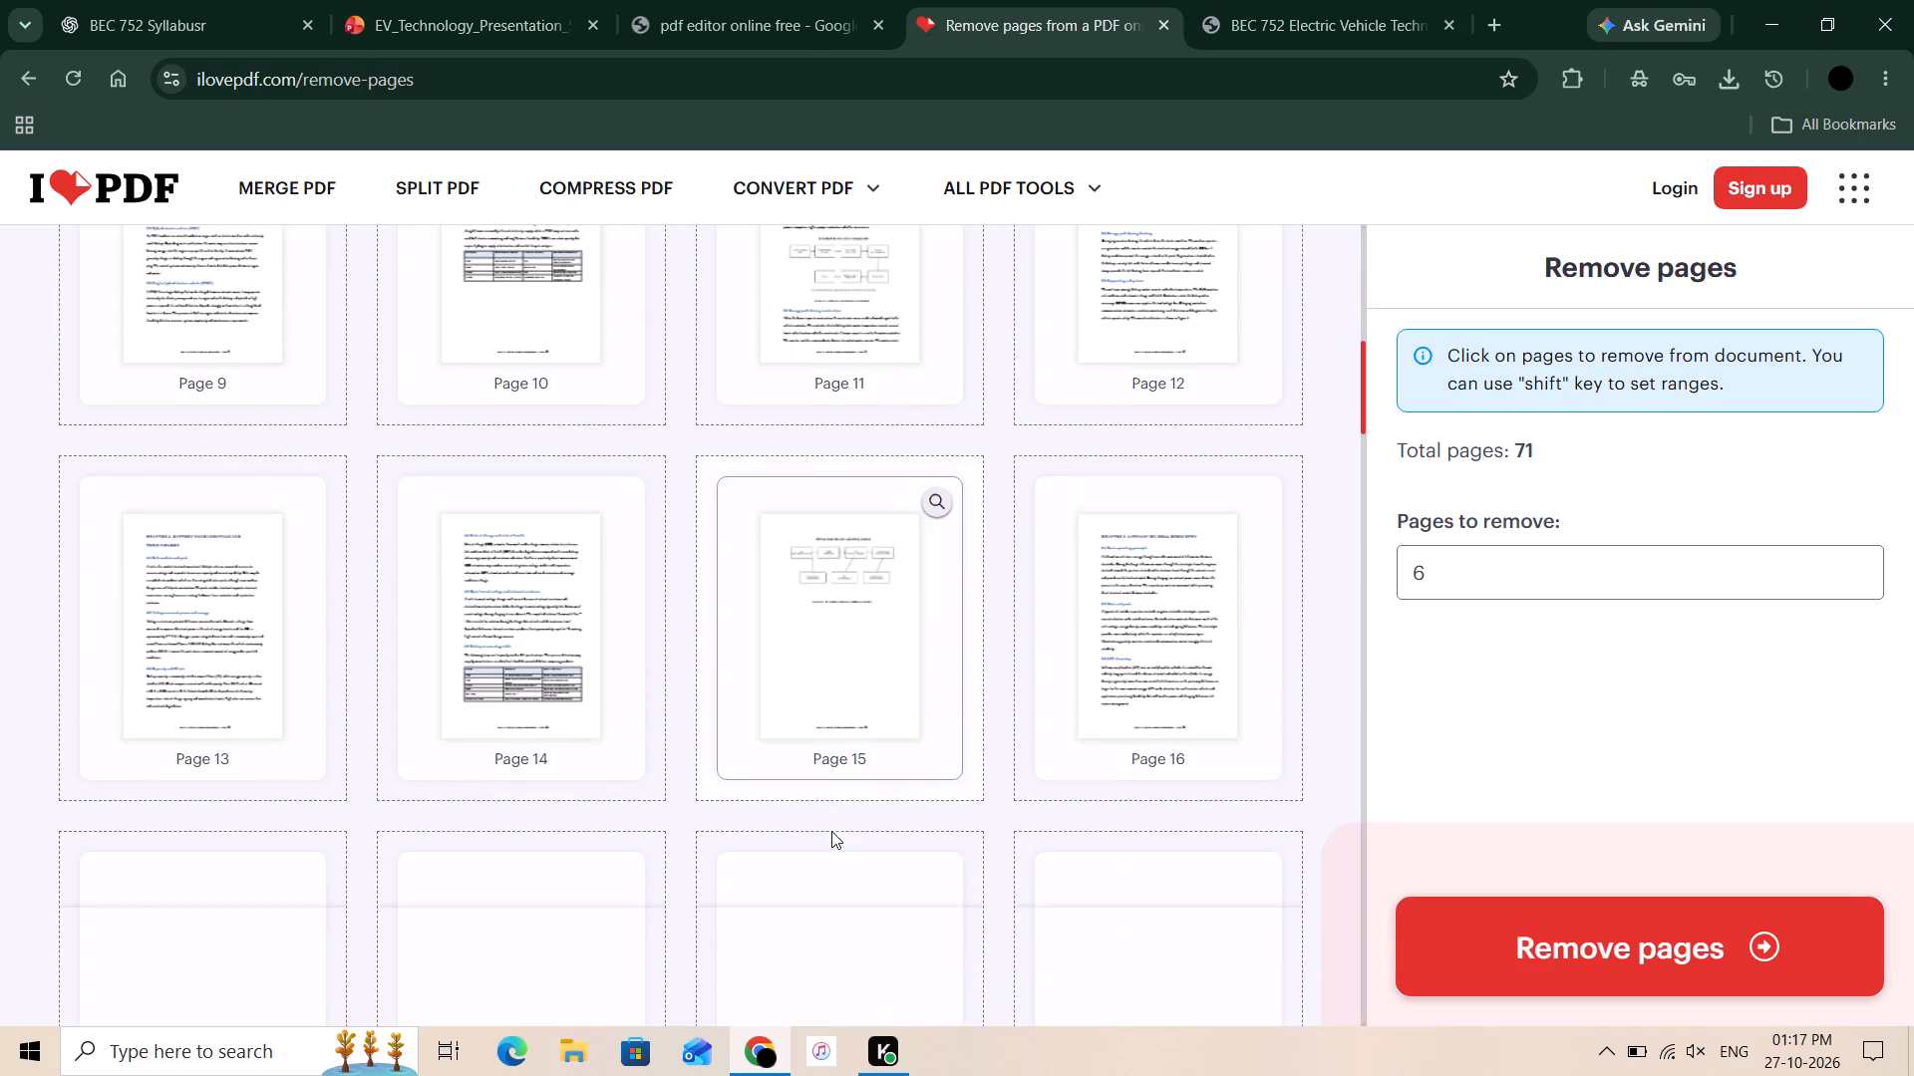
{"action": "scroll", "coordinate": [905, 772], "scroll_direction": "down", "scroll_amount": 2}
{"action": "left_click", "coordinate": [560, 813]}
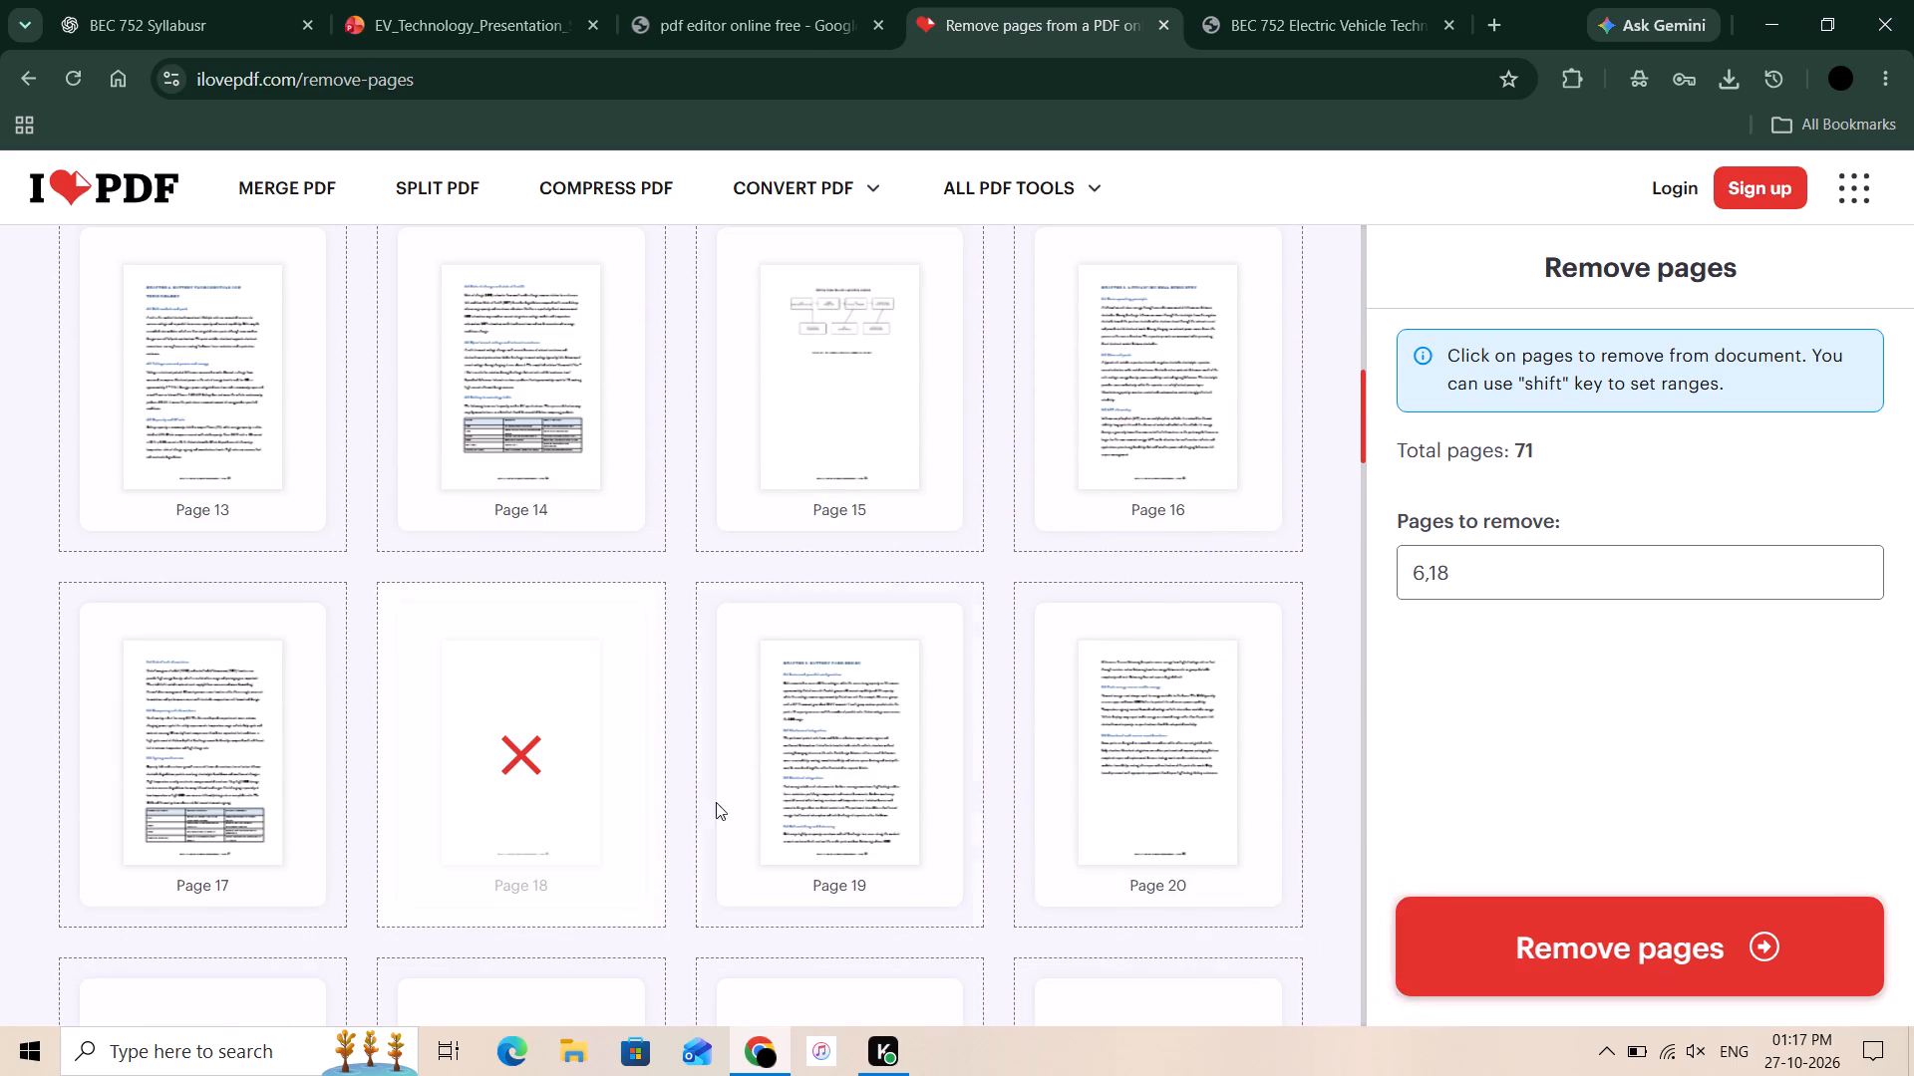
Mark blank page 37 of the report for removal.
{"action": "scroll", "coordinate": [791, 798], "scroll_direction": "down", "scroll_amount": 5}
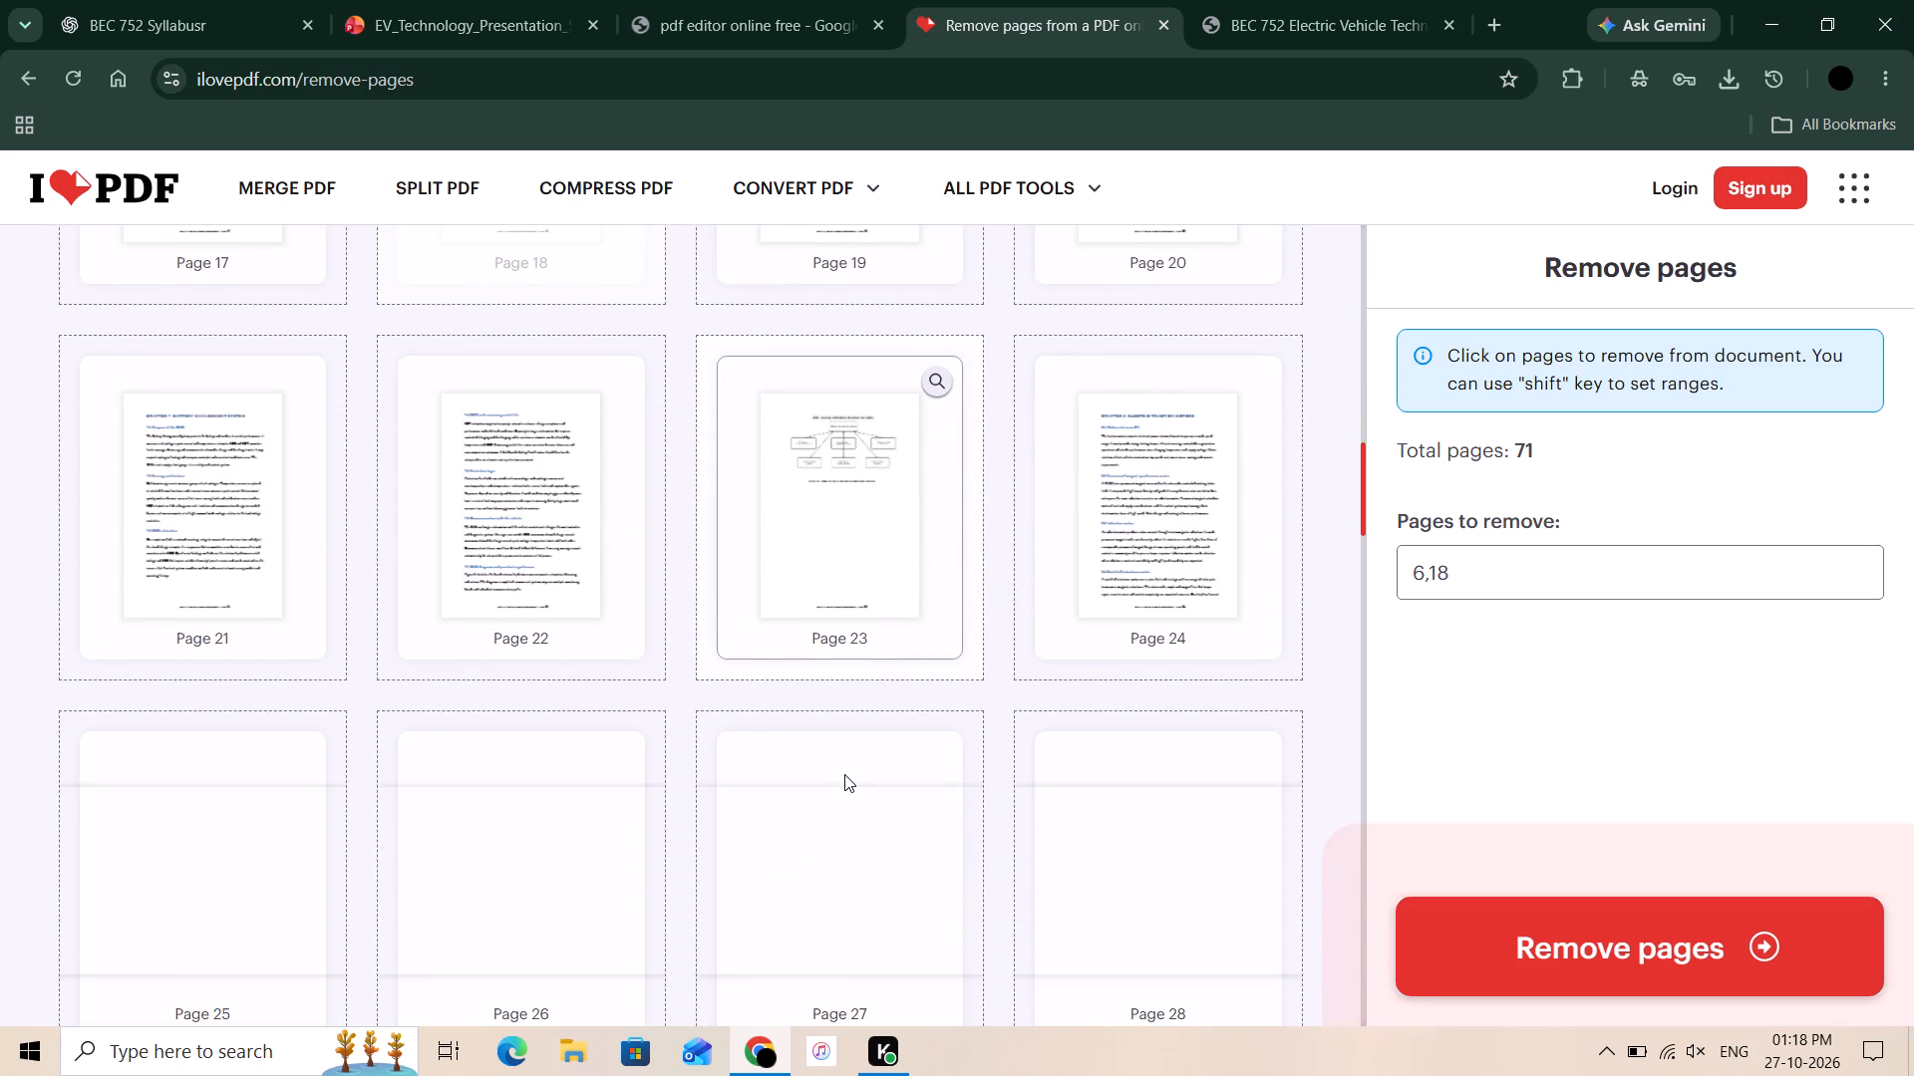
{"action": "scroll", "coordinate": [844, 774], "scroll_direction": "down", "scroll_amount": 2}
{"action": "scroll", "coordinate": [724, 781], "scroll_direction": "down", "scroll_amount": 4}
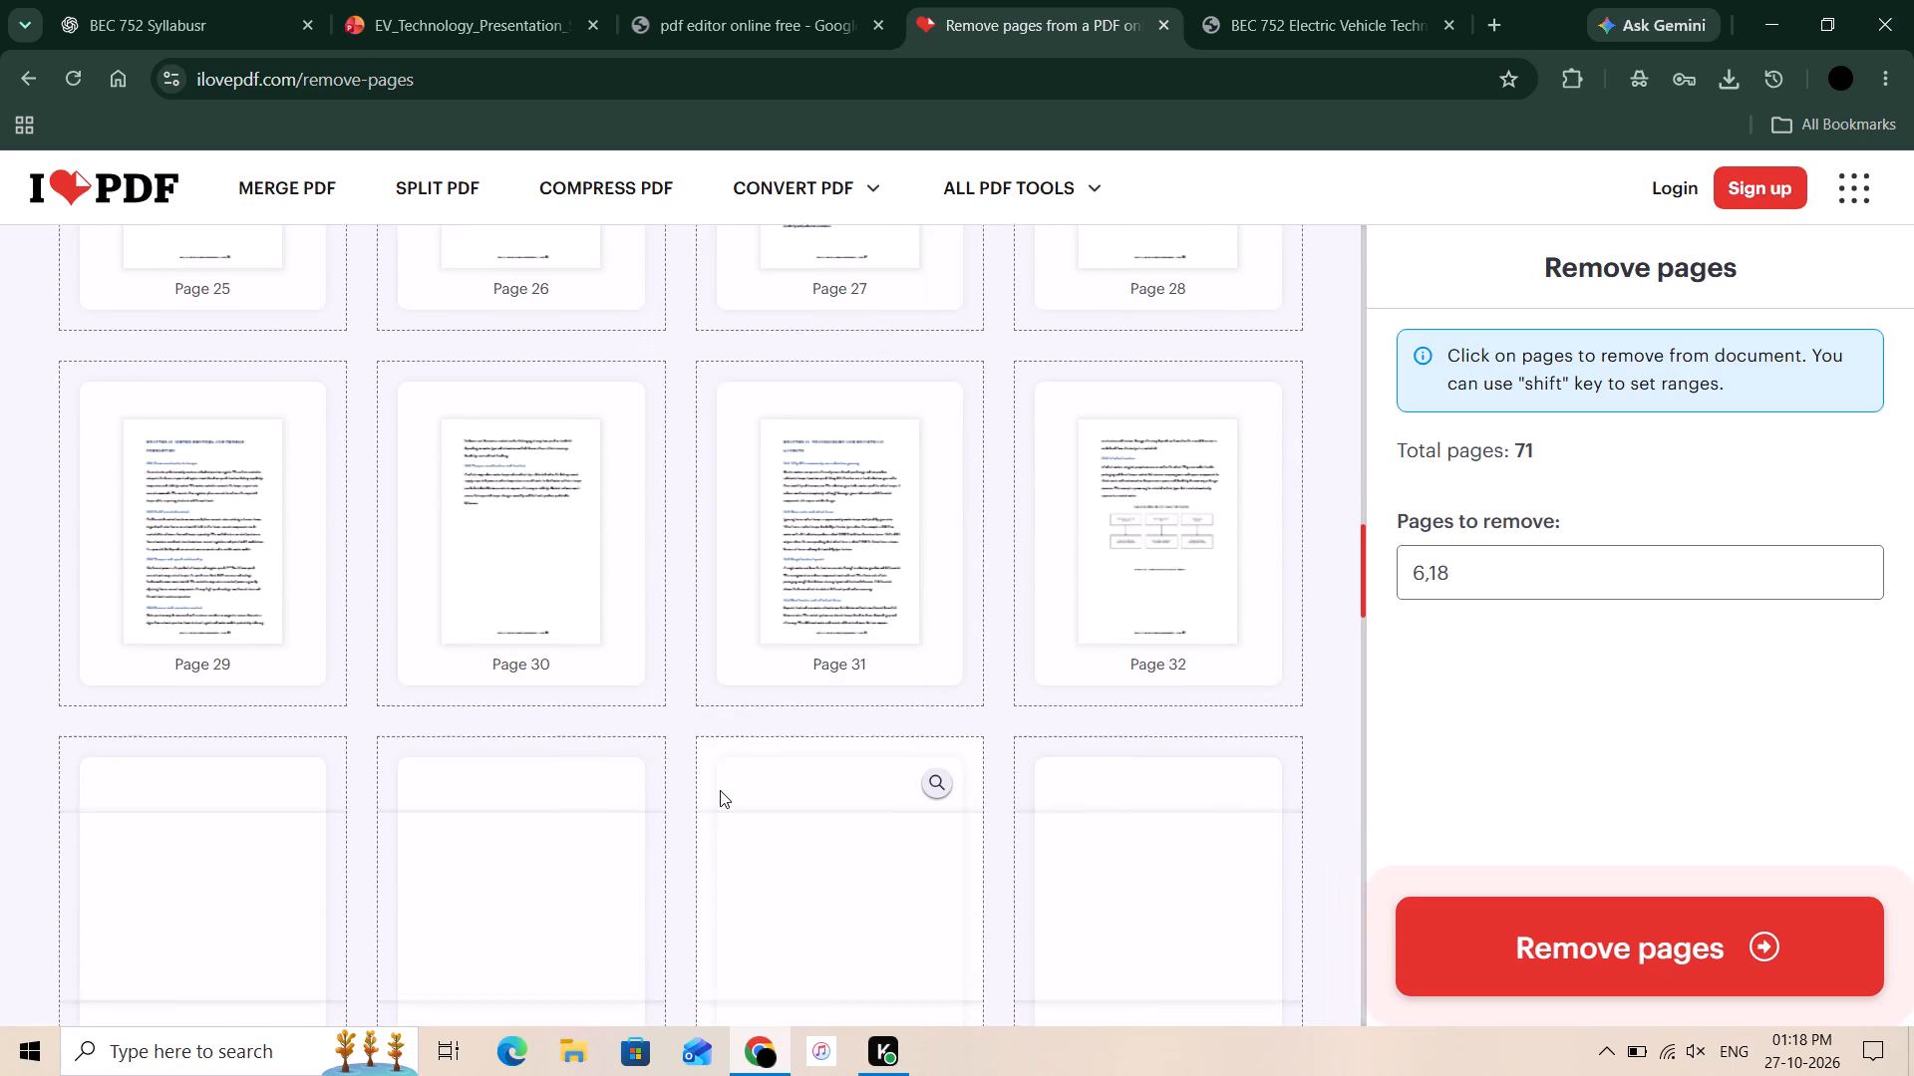
{"action": "scroll", "coordinate": [720, 794], "scroll_direction": "down", "scroll_amount": 5}
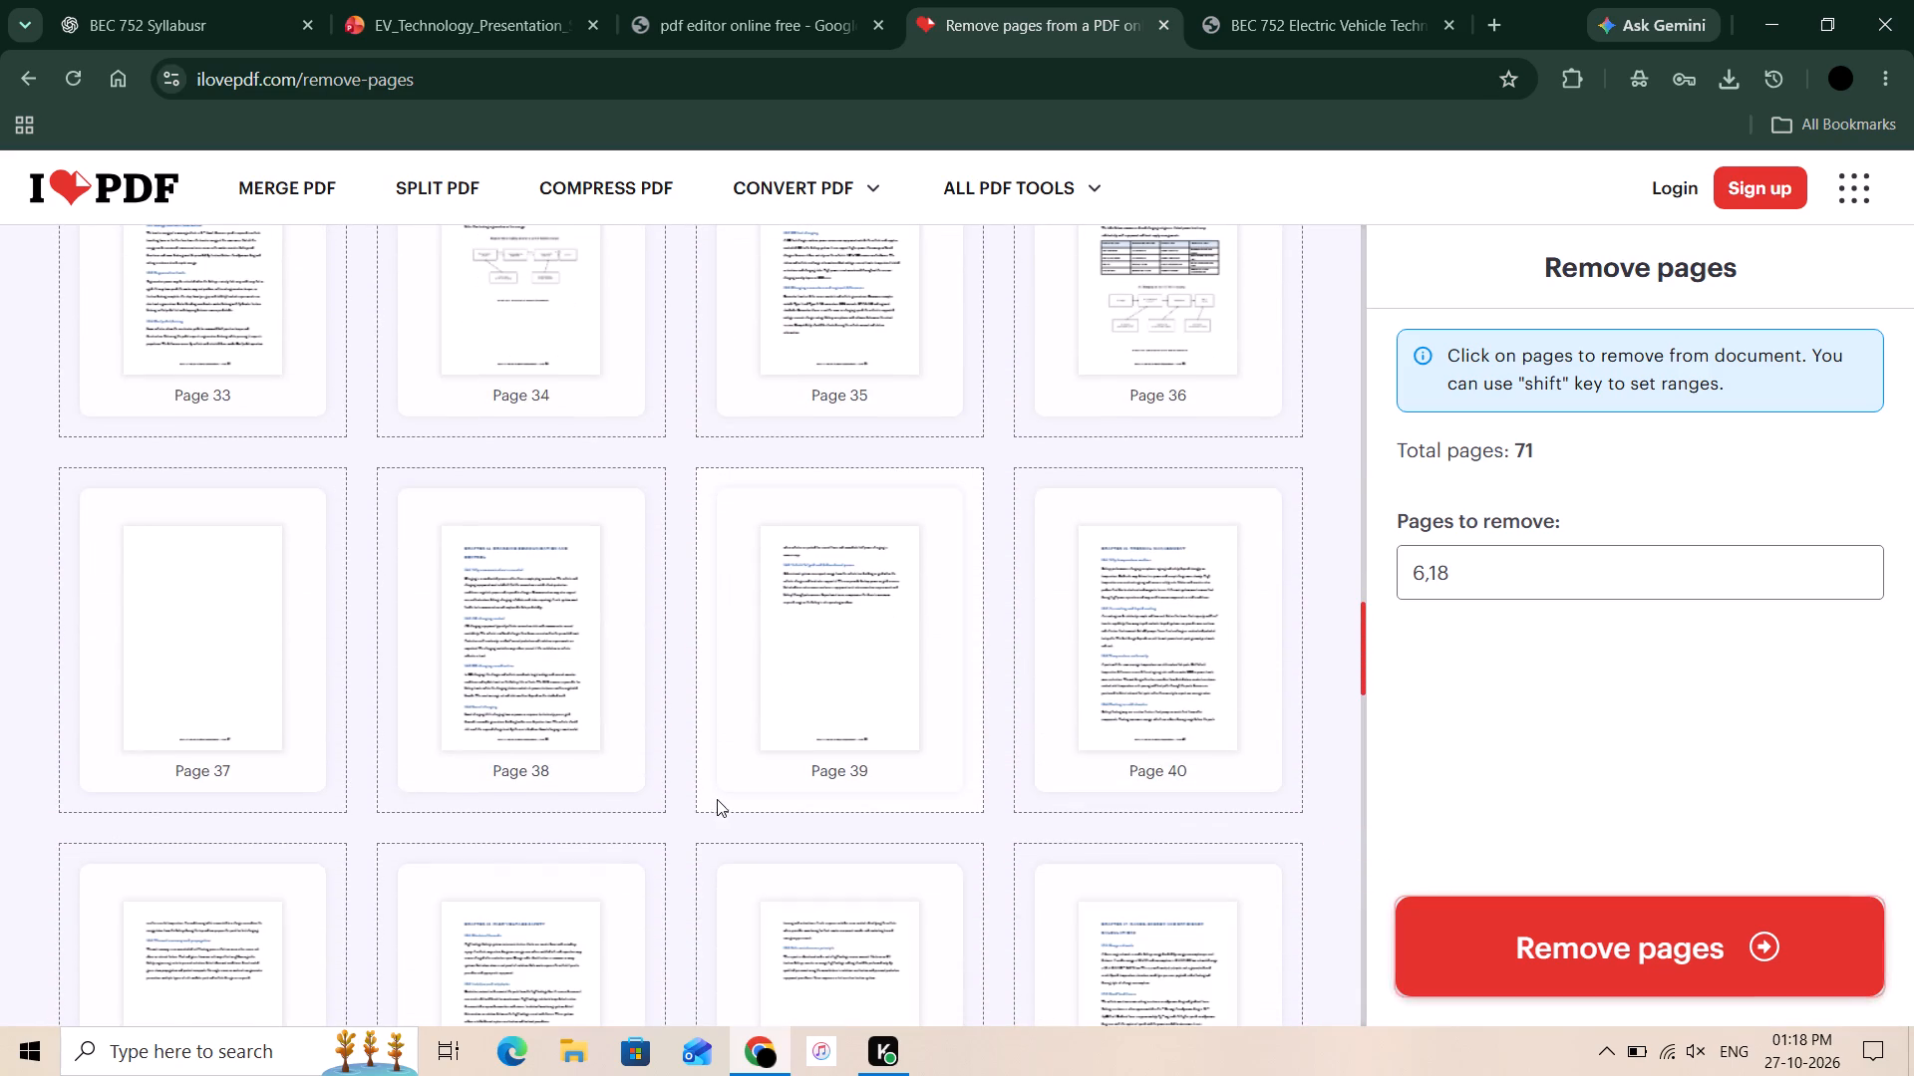
{"action": "left_click", "coordinate": [226, 703]}
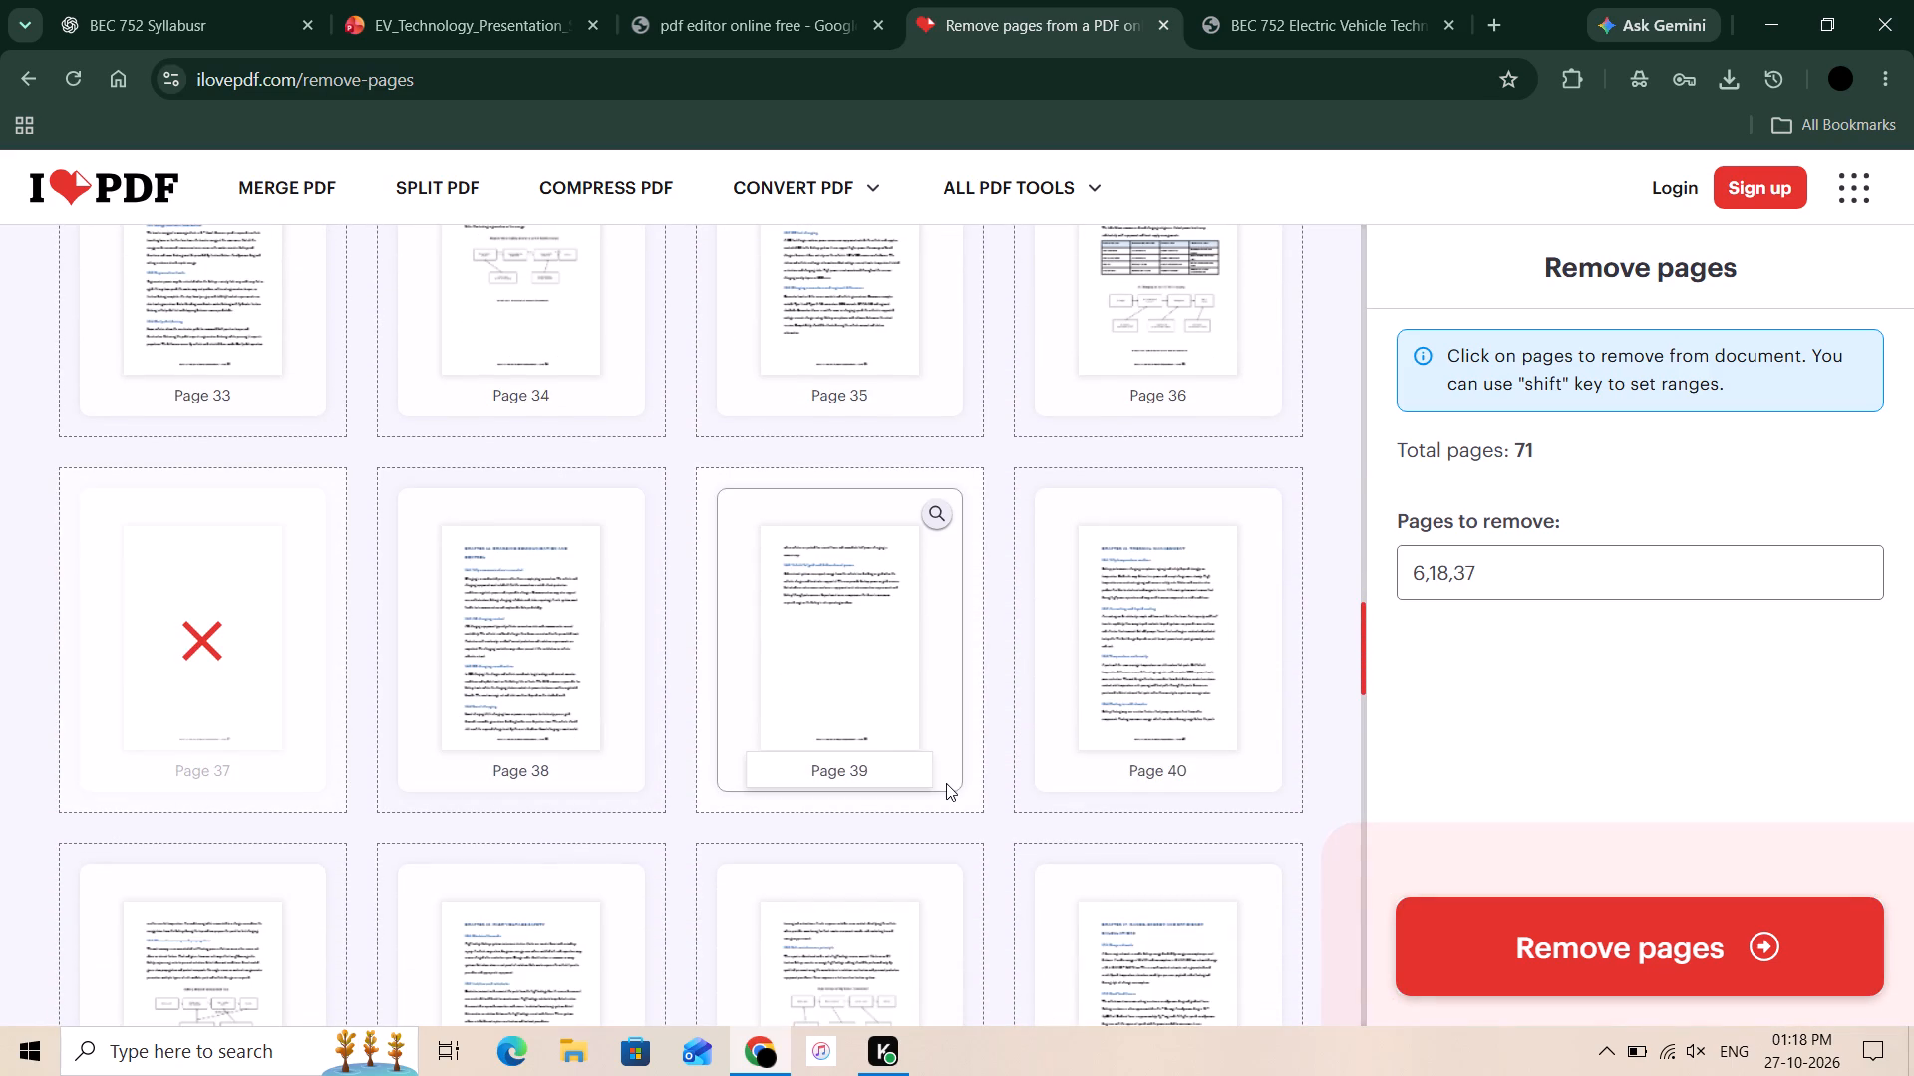
Examine the thumbnails from page 38 through the last page for further blank or nearly empty pages.
{"action": "scroll", "coordinate": [946, 783], "scroll_direction": "down", "scroll_amount": 16}
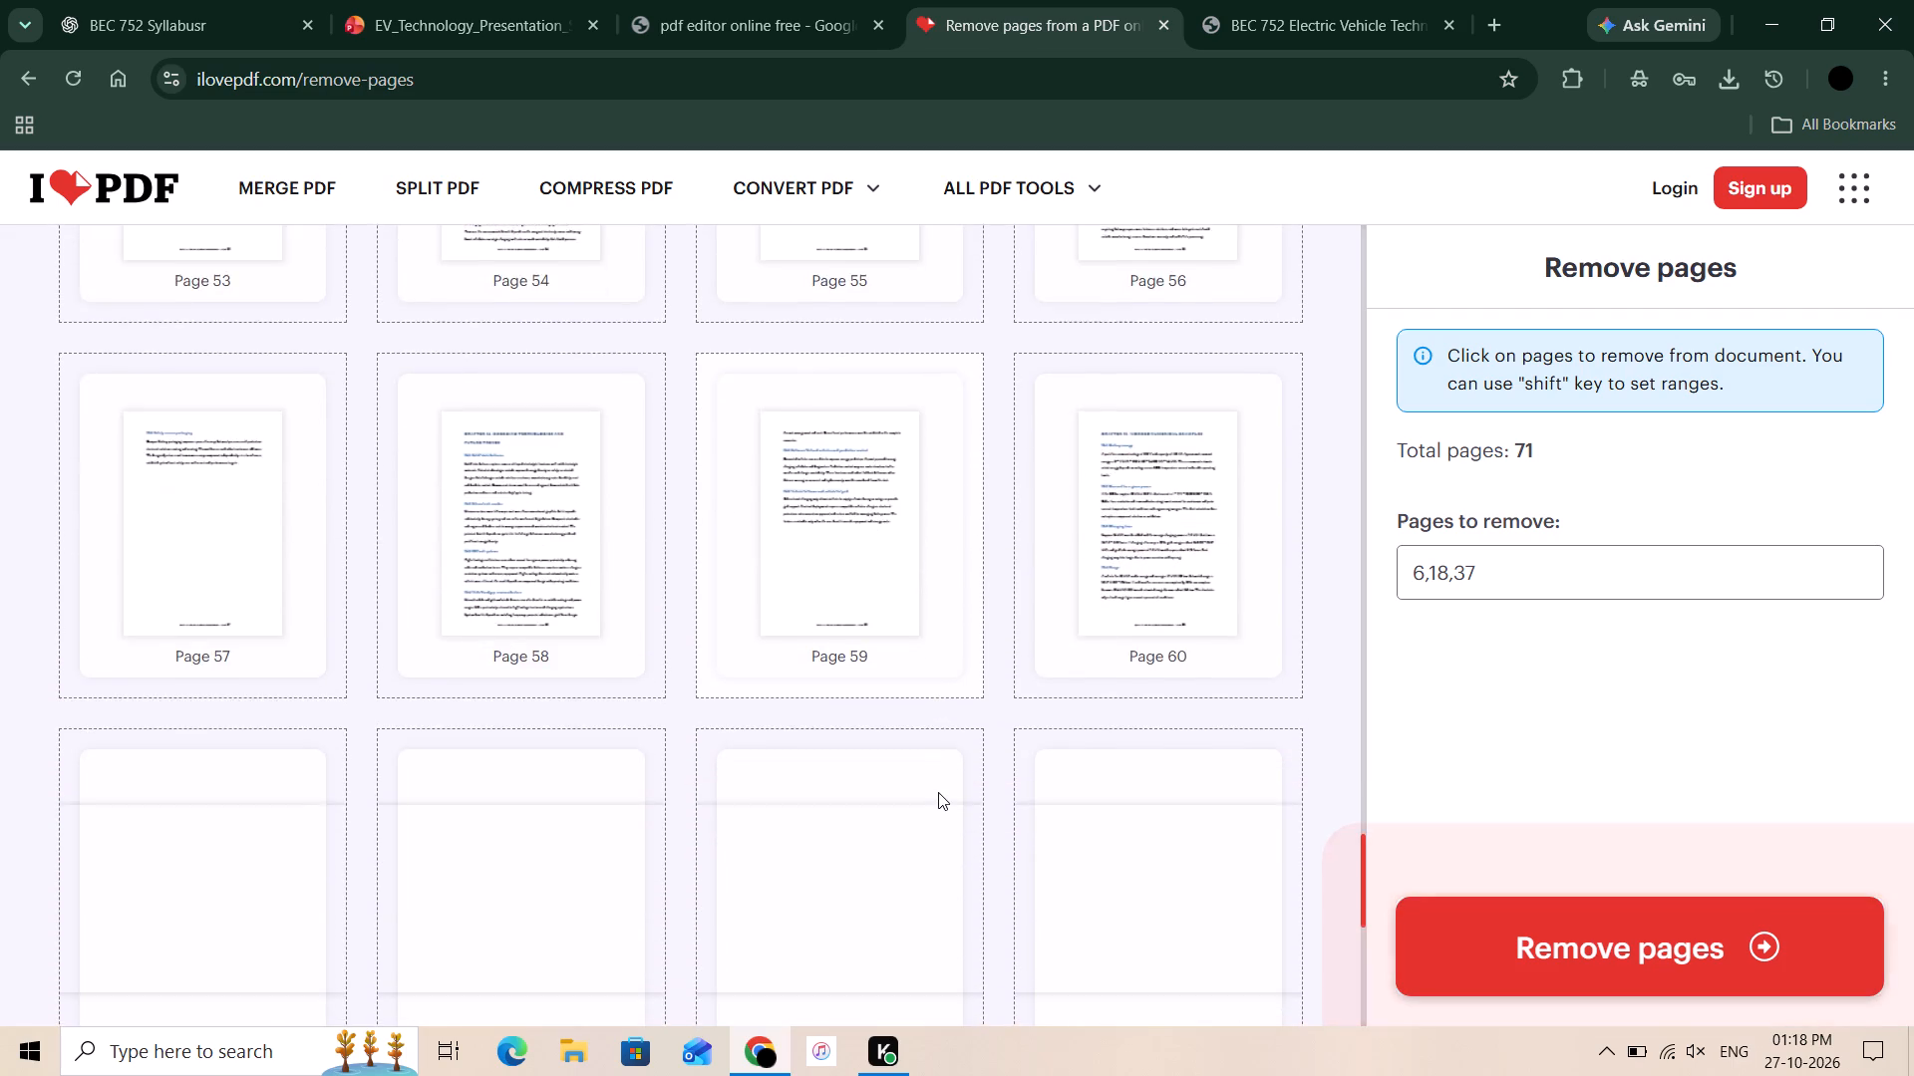
{"action": "scroll", "coordinate": [938, 792], "scroll_direction": "down", "scroll_amount": 6}
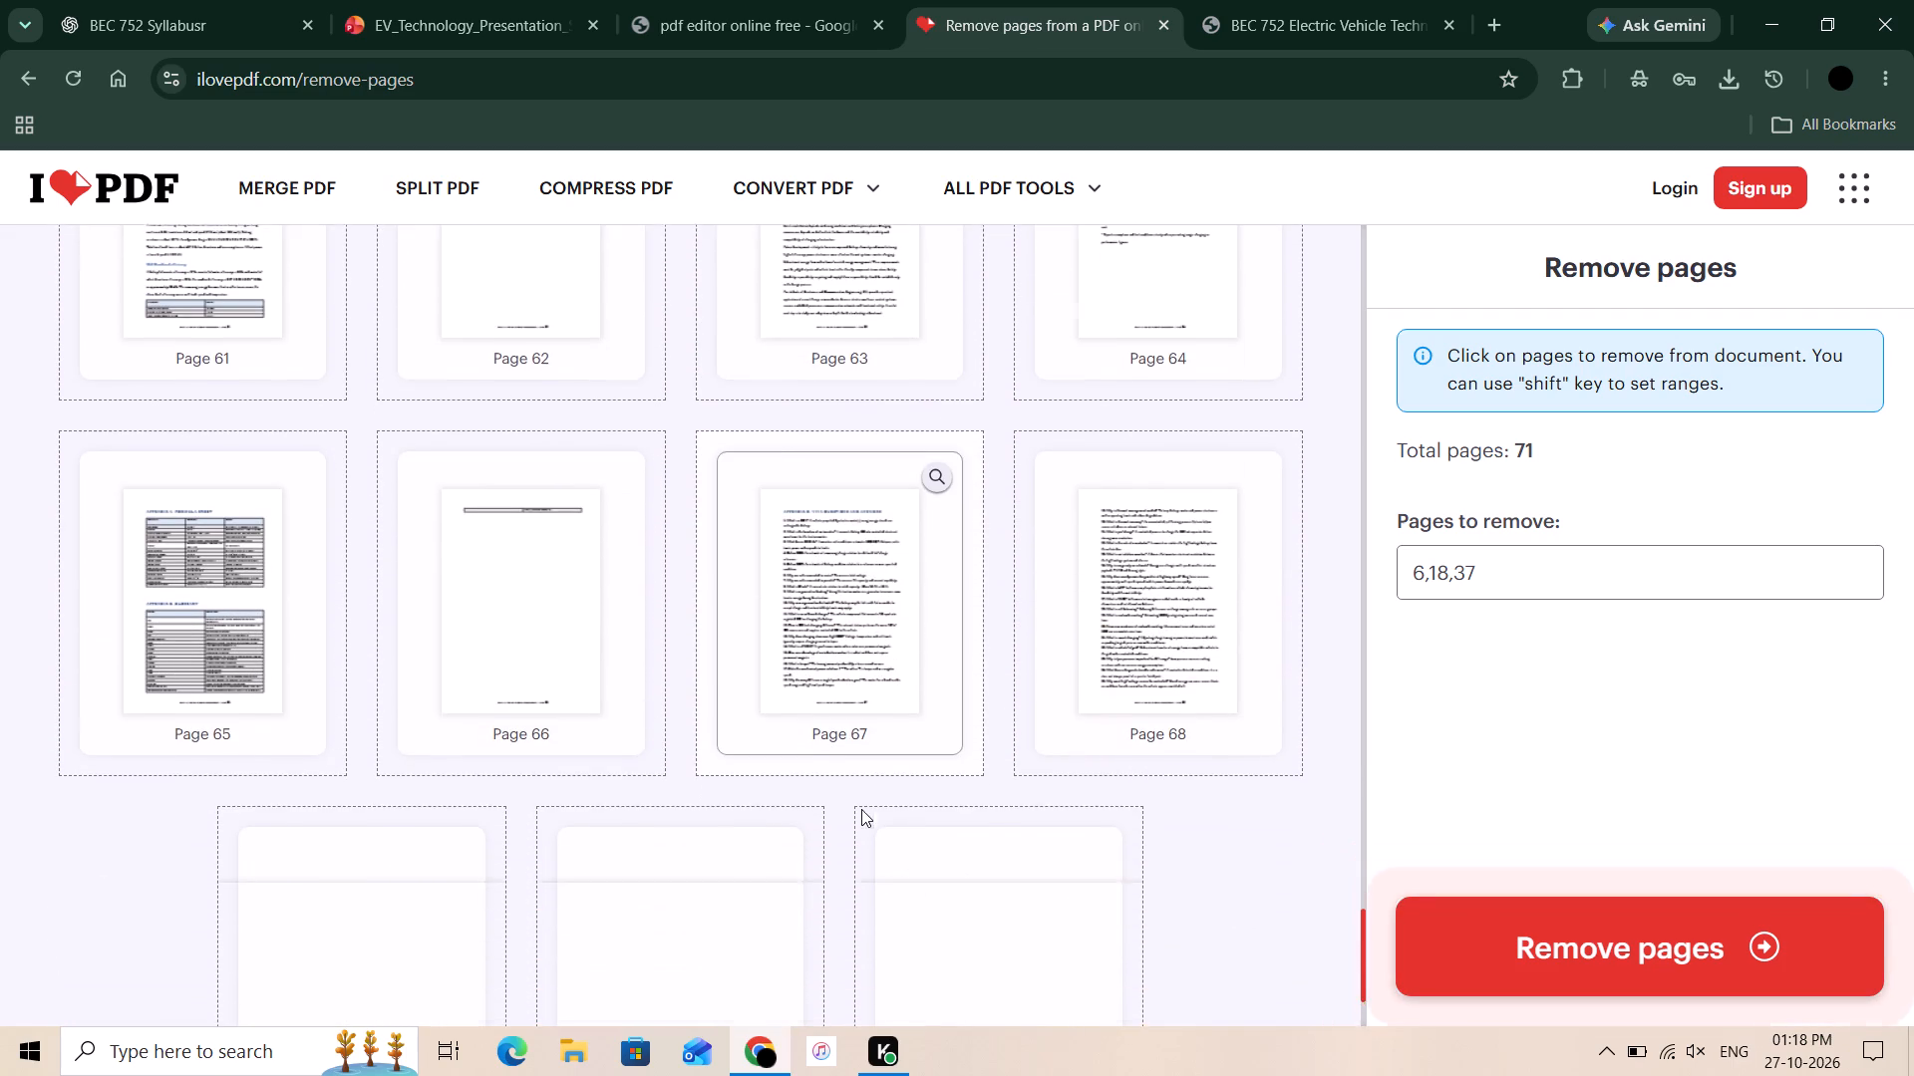
{"action": "scroll", "coordinate": [862, 809], "scroll_direction": "down", "scroll_amount": 4}
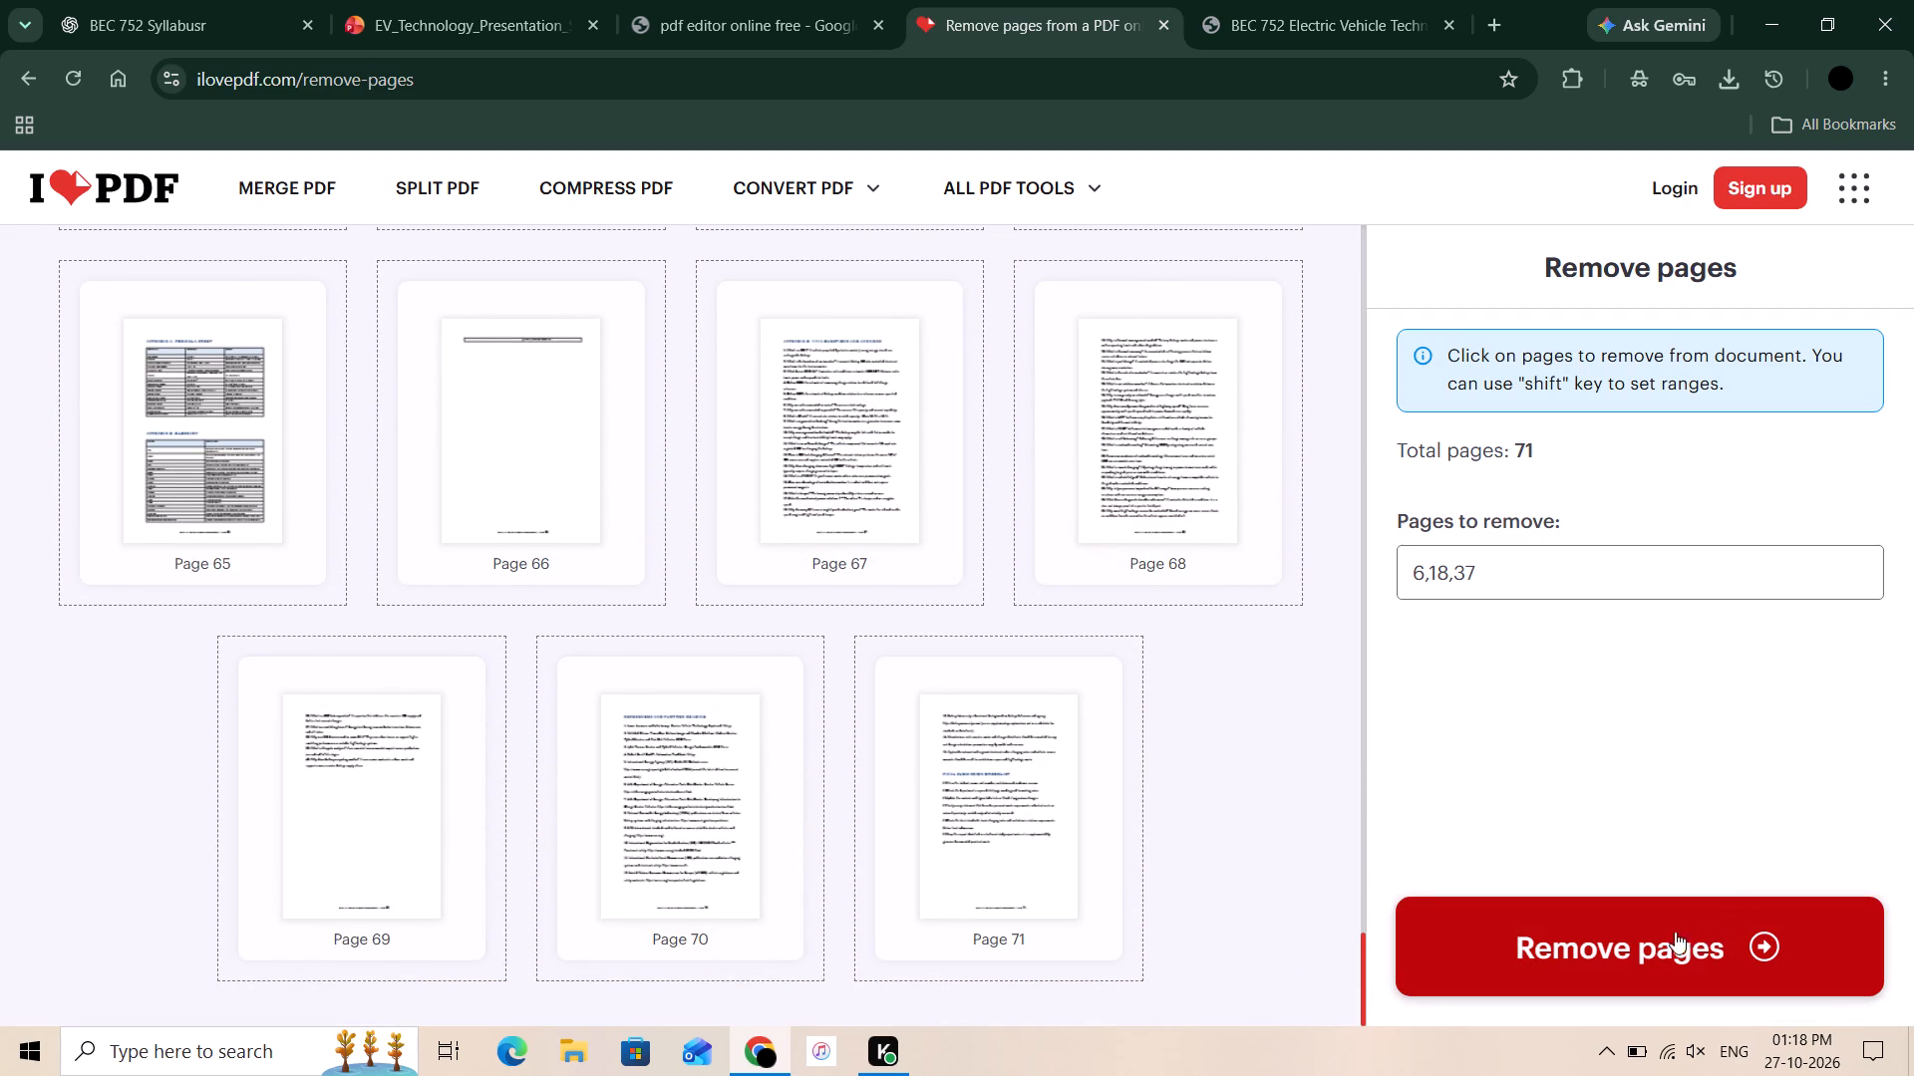
Mark the nearly empty pages 66 and 62, which hold only small table remnants, for removal.
{"action": "scroll", "coordinate": [1587, 922], "scroll_direction": "up", "scroll_amount": 2}
{"action": "scroll", "coordinate": [1201, 832], "scroll_direction": "up", "scroll_amount": 4}
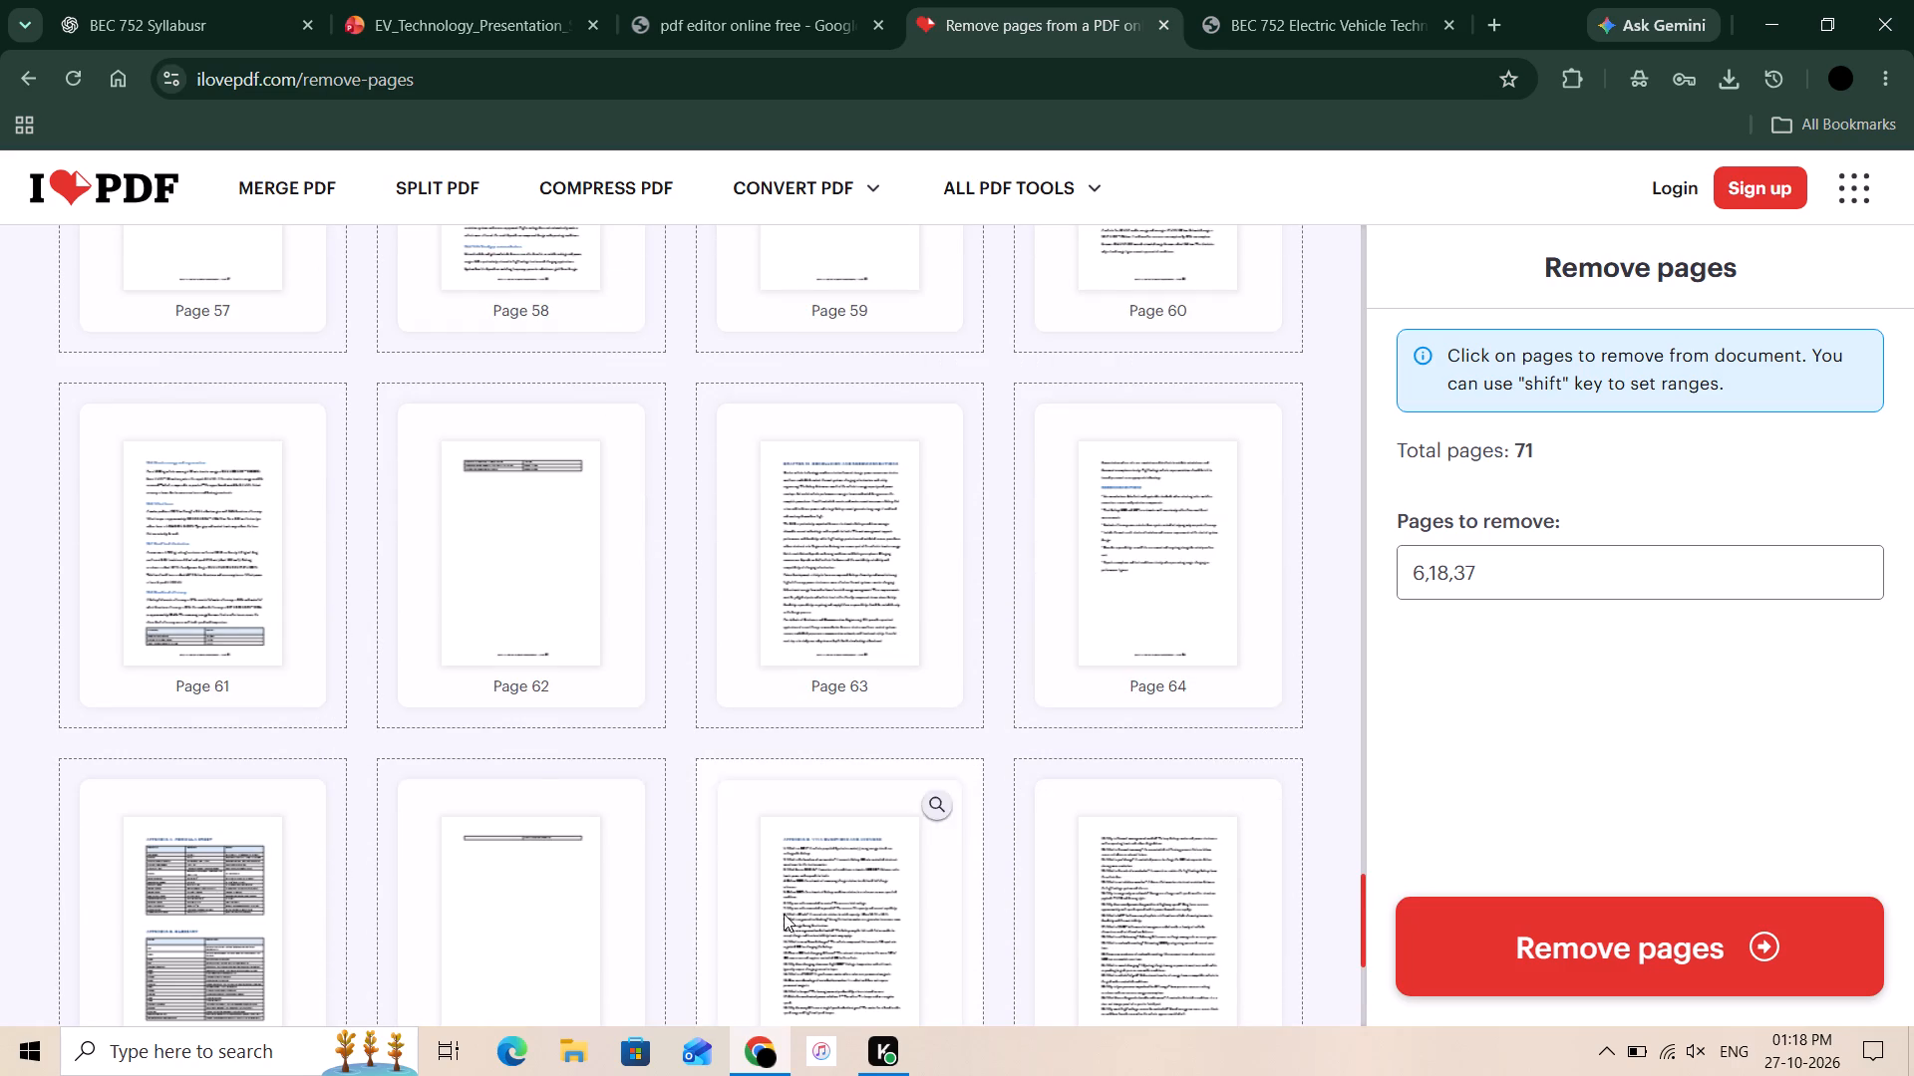
{"action": "left_click", "coordinate": [532, 937]}
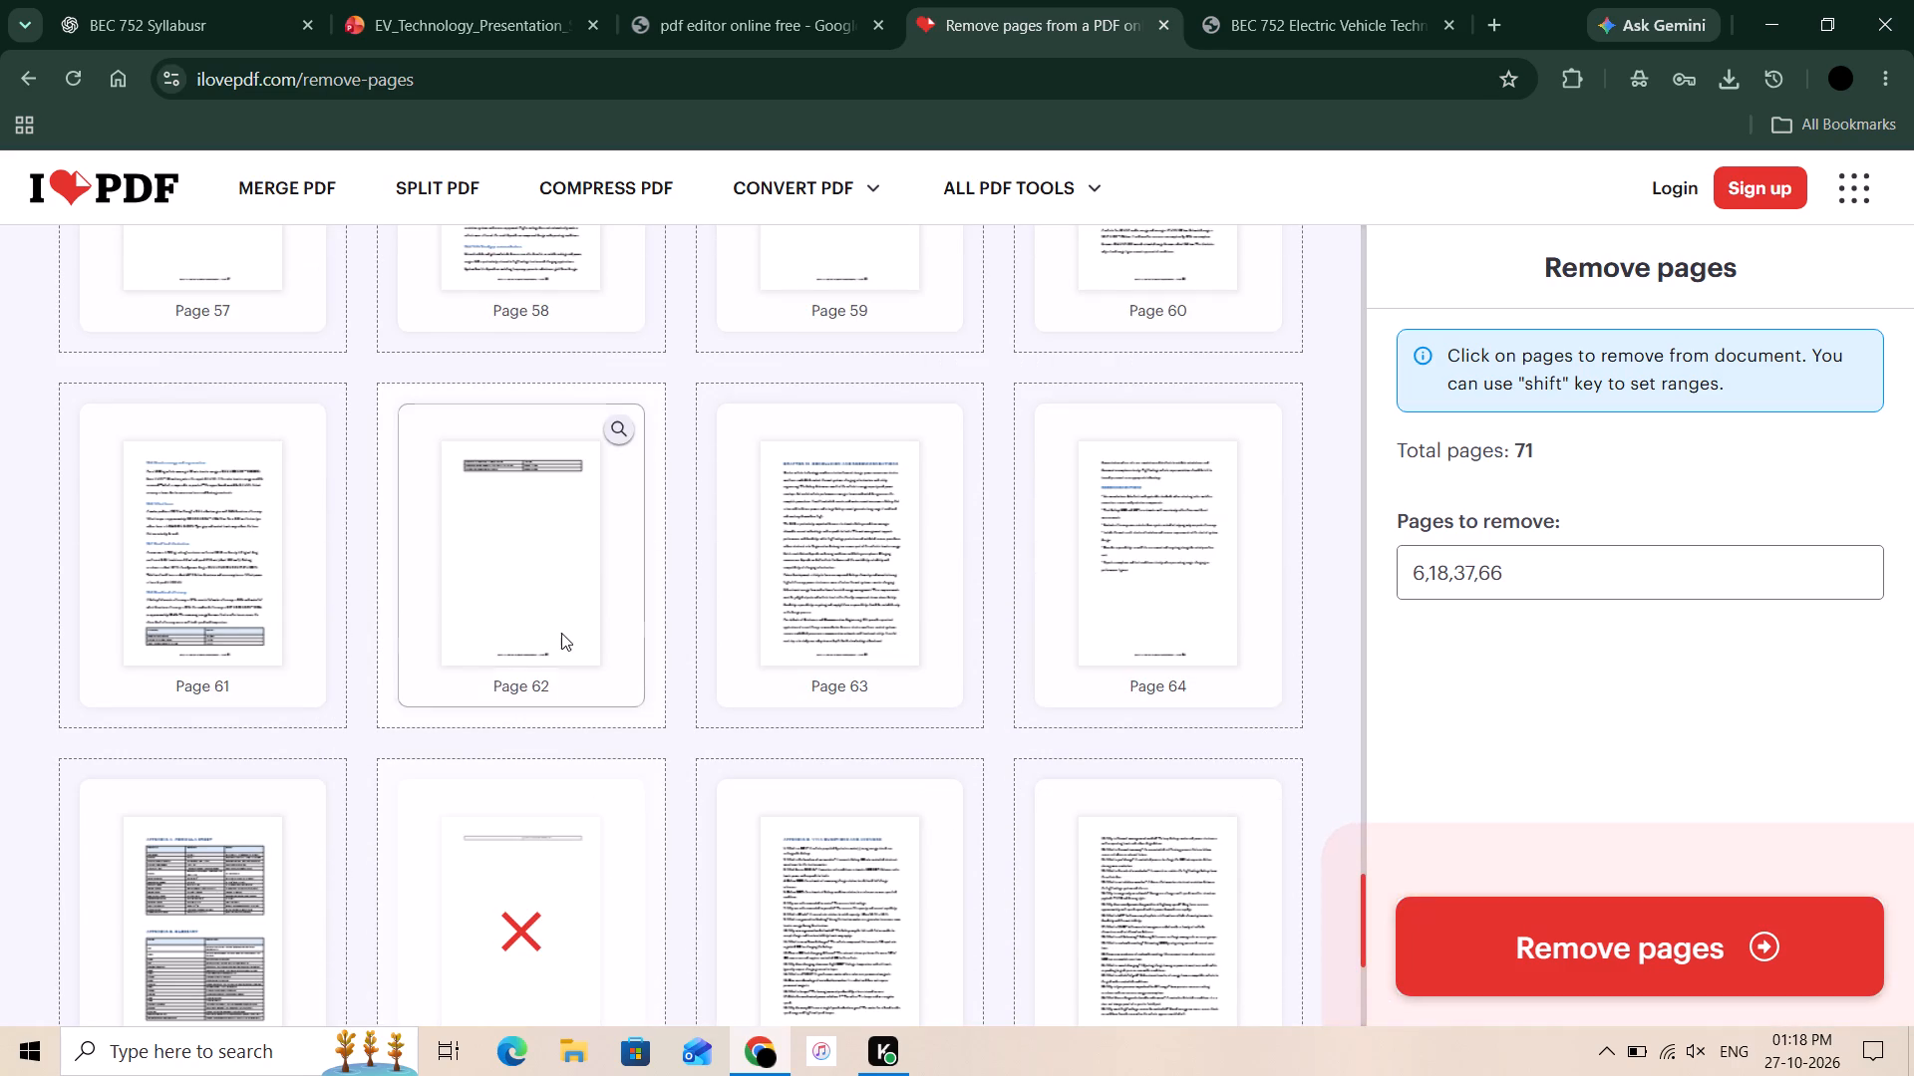
{"action": "left_click", "coordinate": [562, 622]}
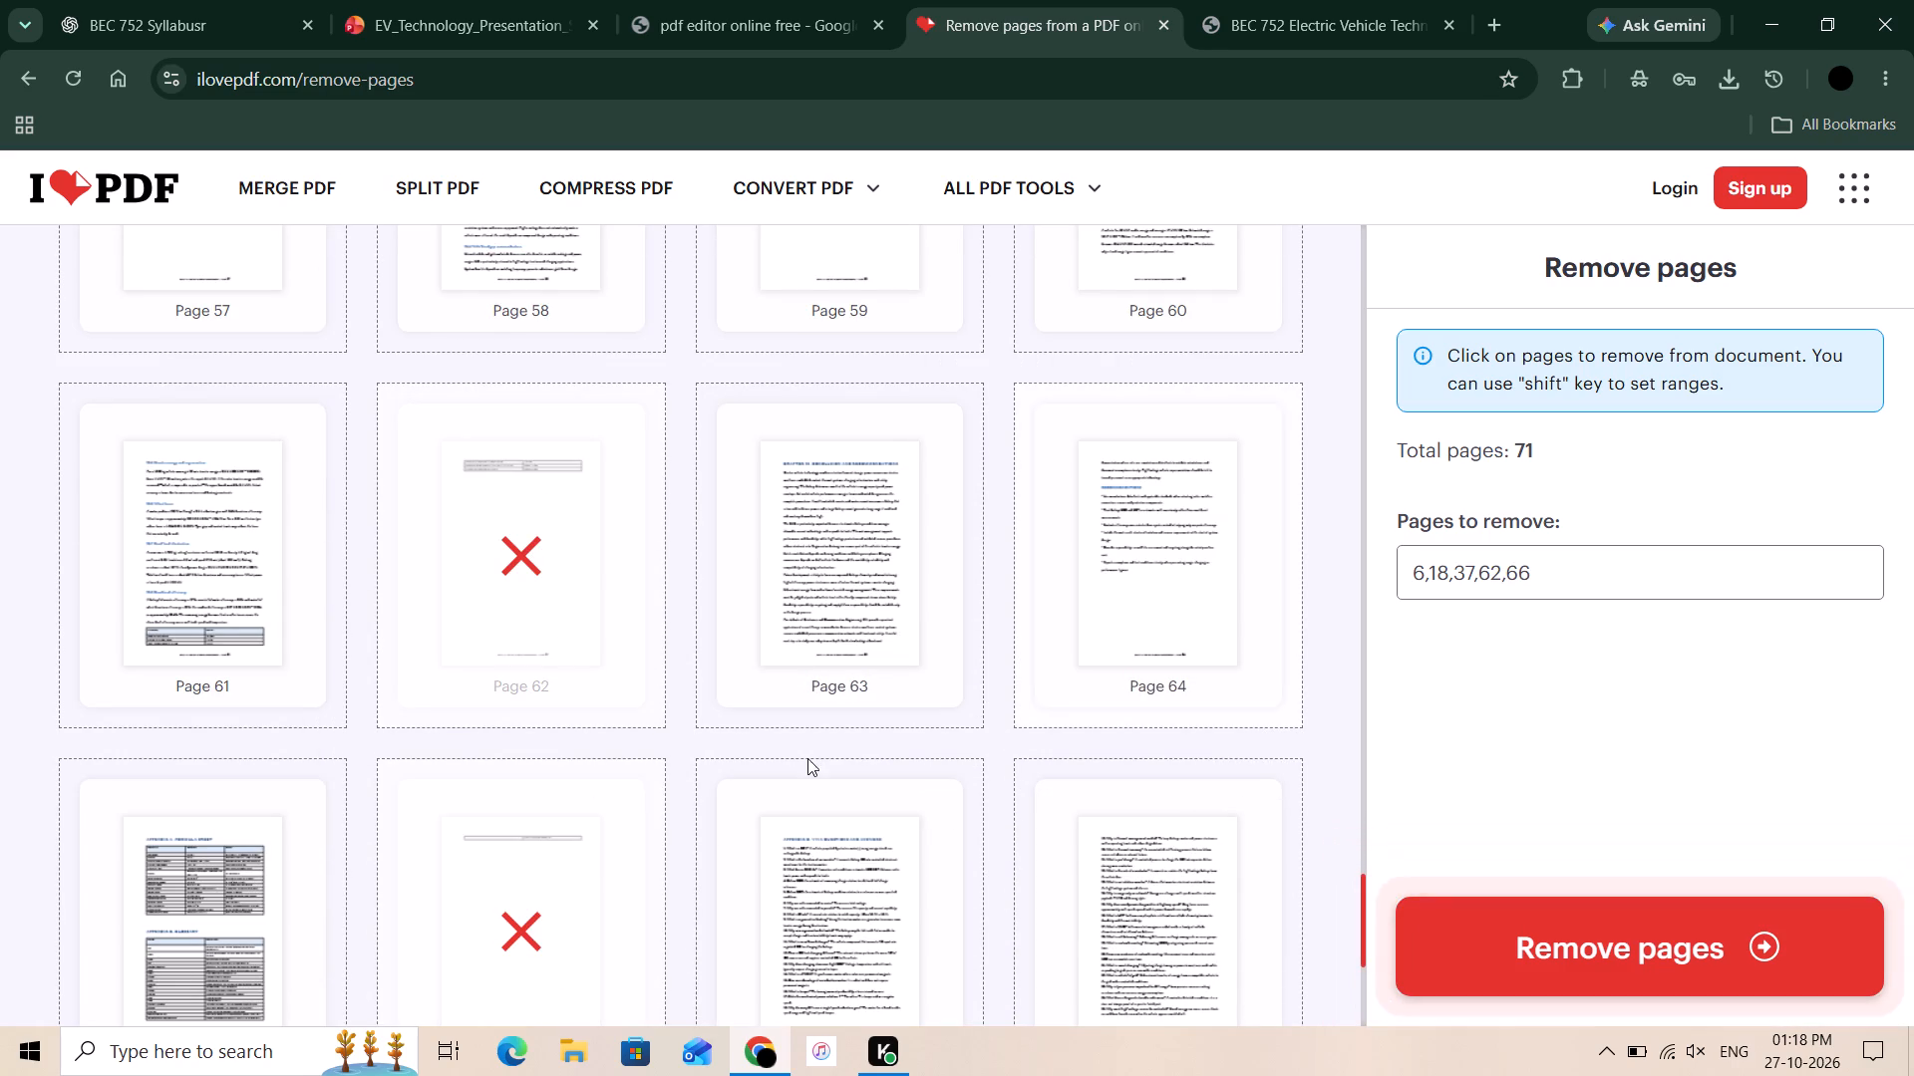
Check the thumbnails before page 62 once more and remove the marked pages 6, 18, 37, 62 and 66 from the report.
{"action": "scroll", "coordinate": [809, 715], "scroll_direction": "up", "scroll_amount": 1}
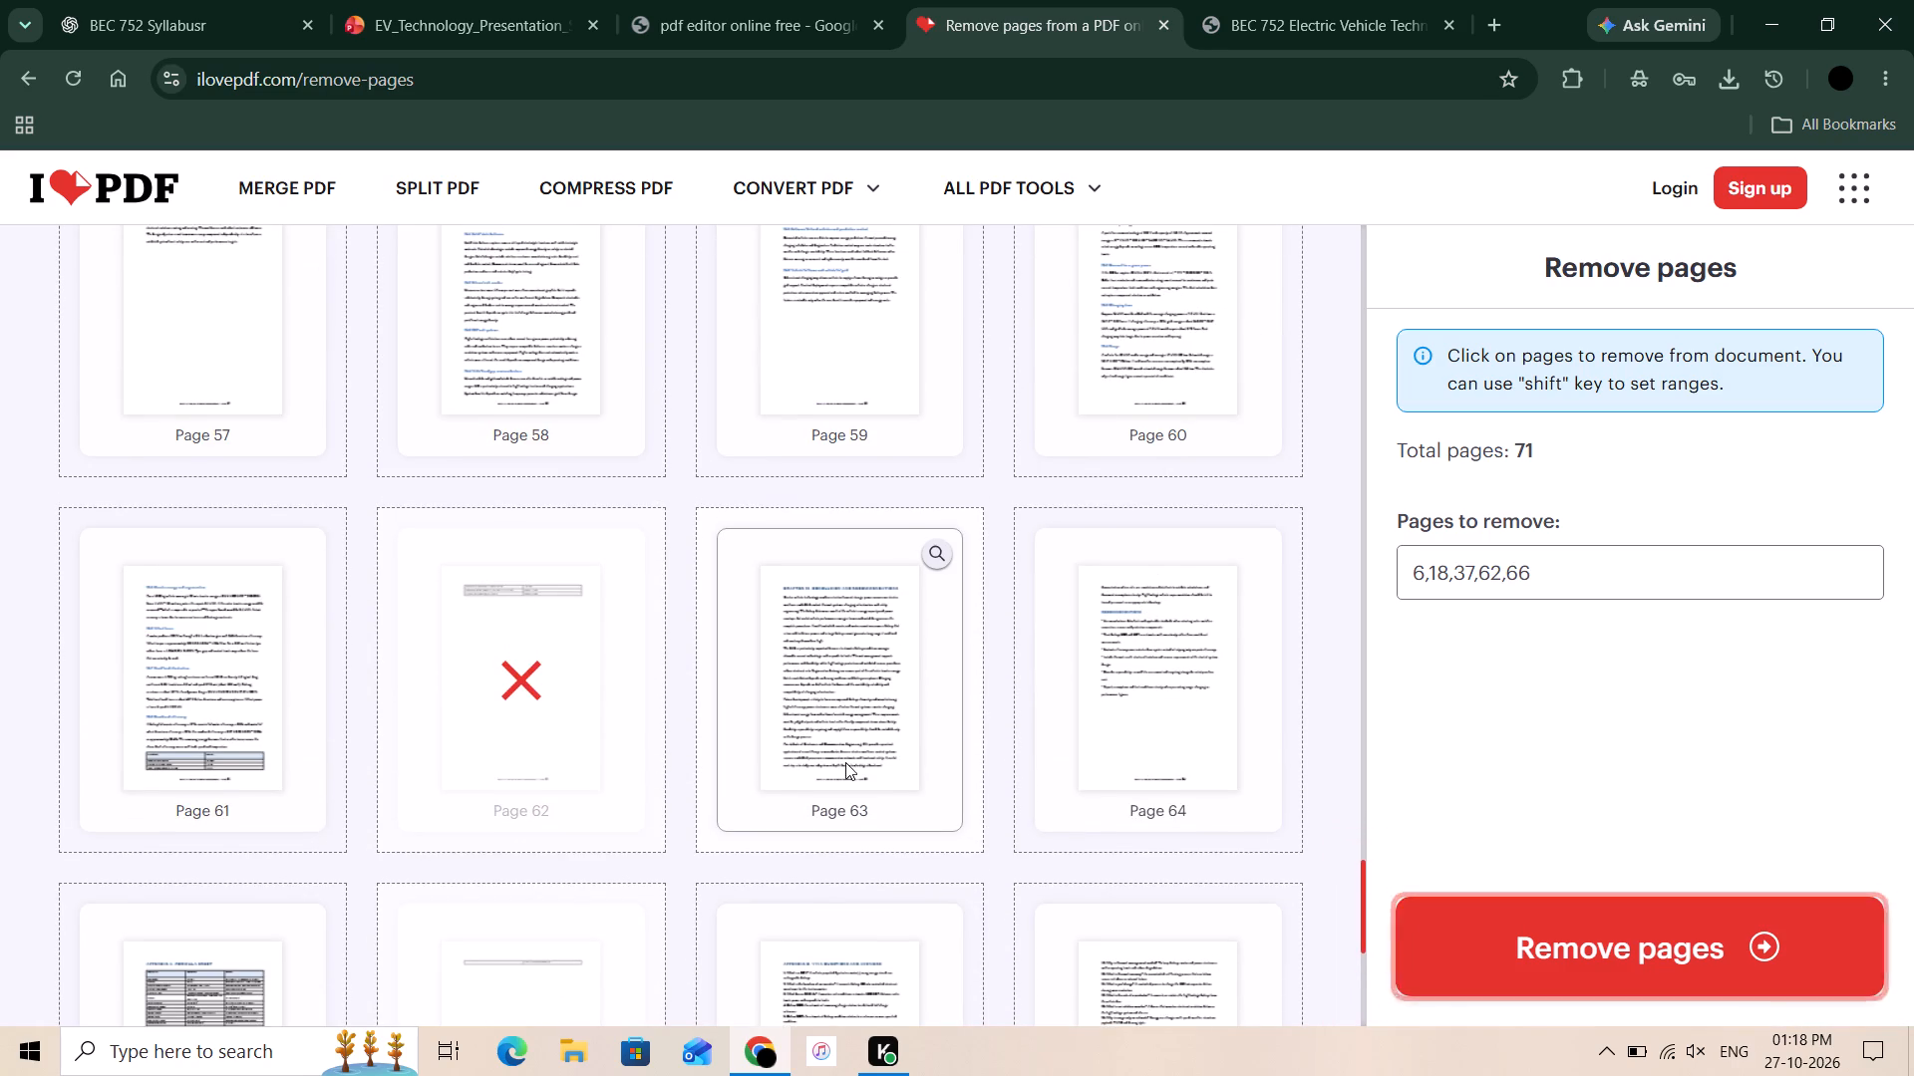
{"action": "scroll", "coordinate": [962, 715], "scroll_direction": "up", "scroll_amount": 2}
{"action": "scroll", "coordinate": [769, 653], "scroll_direction": "up", "scroll_amount": 2}
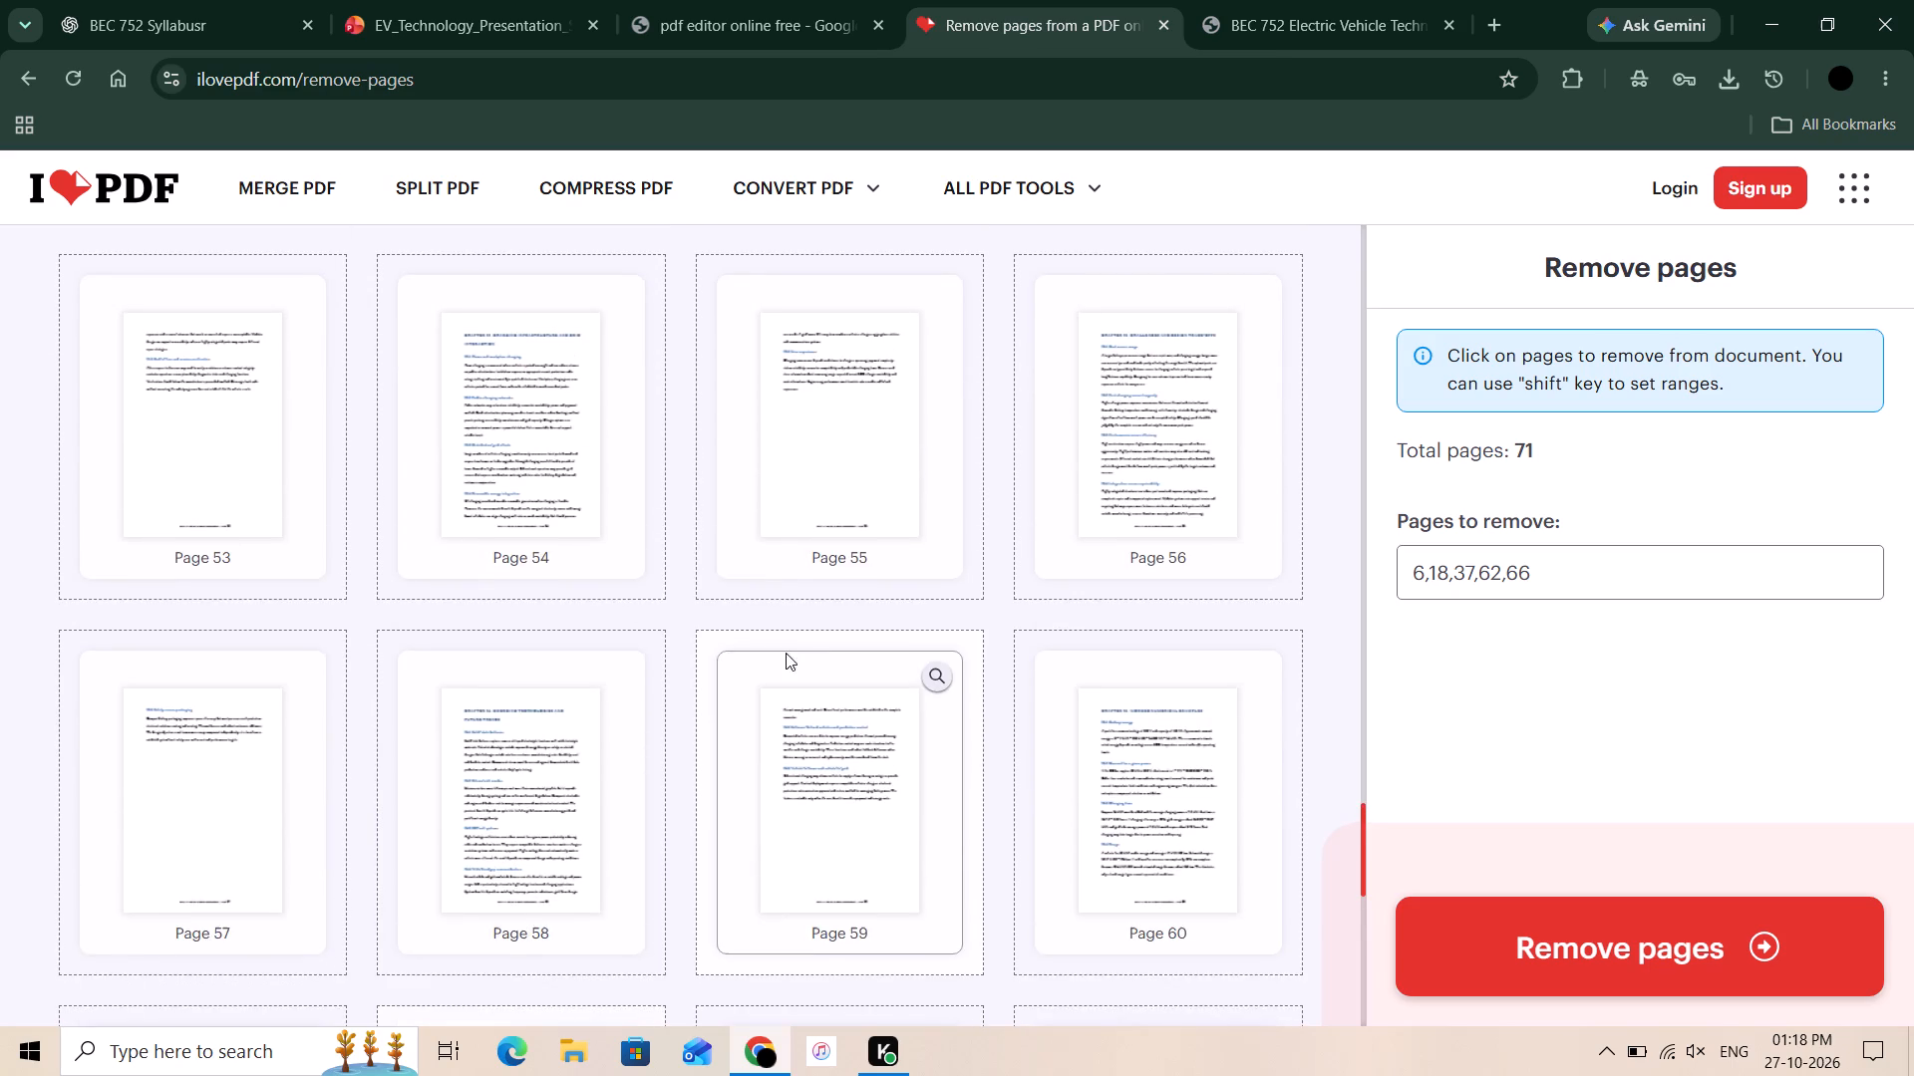
{"action": "scroll", "coordinate": [833, 646], "scroll_direction": "up", "scroll_amount": 5}
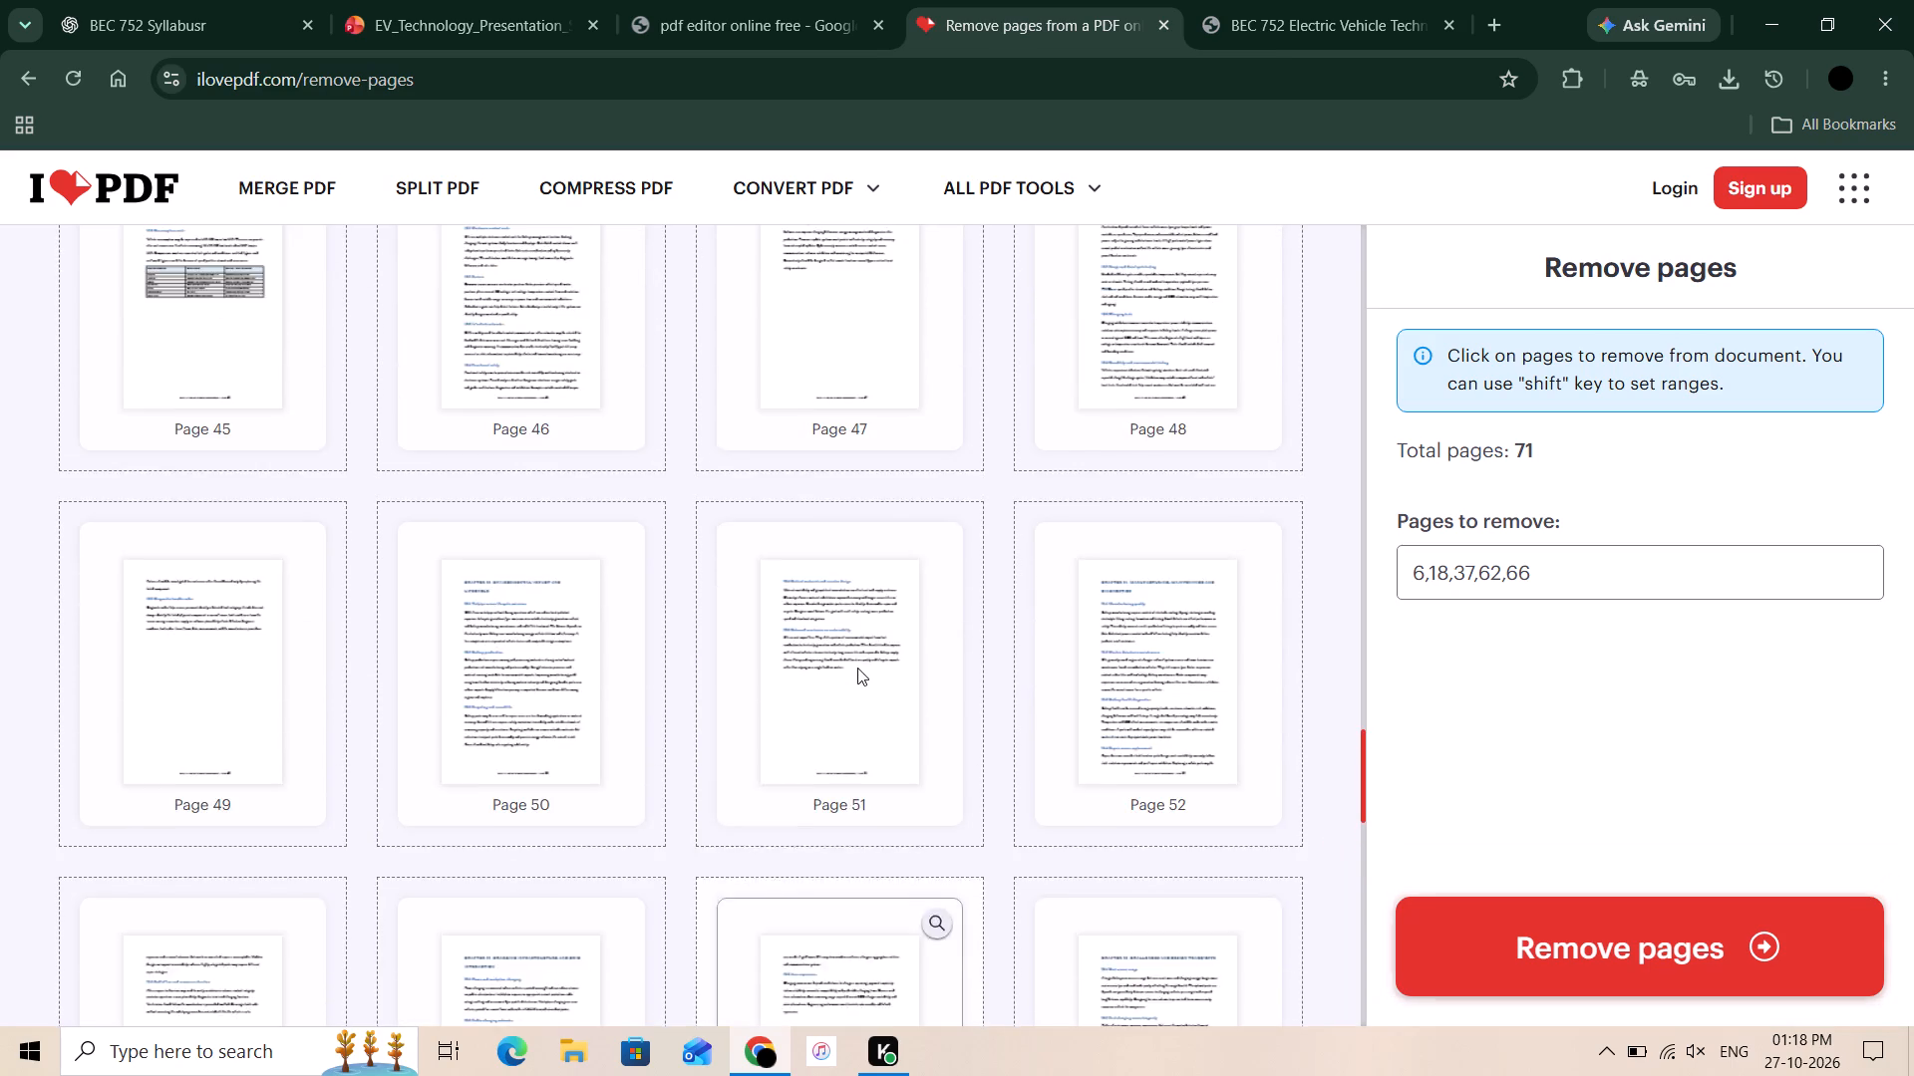
{"action": "scroll", "coordinate": [857, 668], "scroll_direction": "up", "scroll_amount": 3}
{"action": "left_click", "coordinate": [1606, 947]}
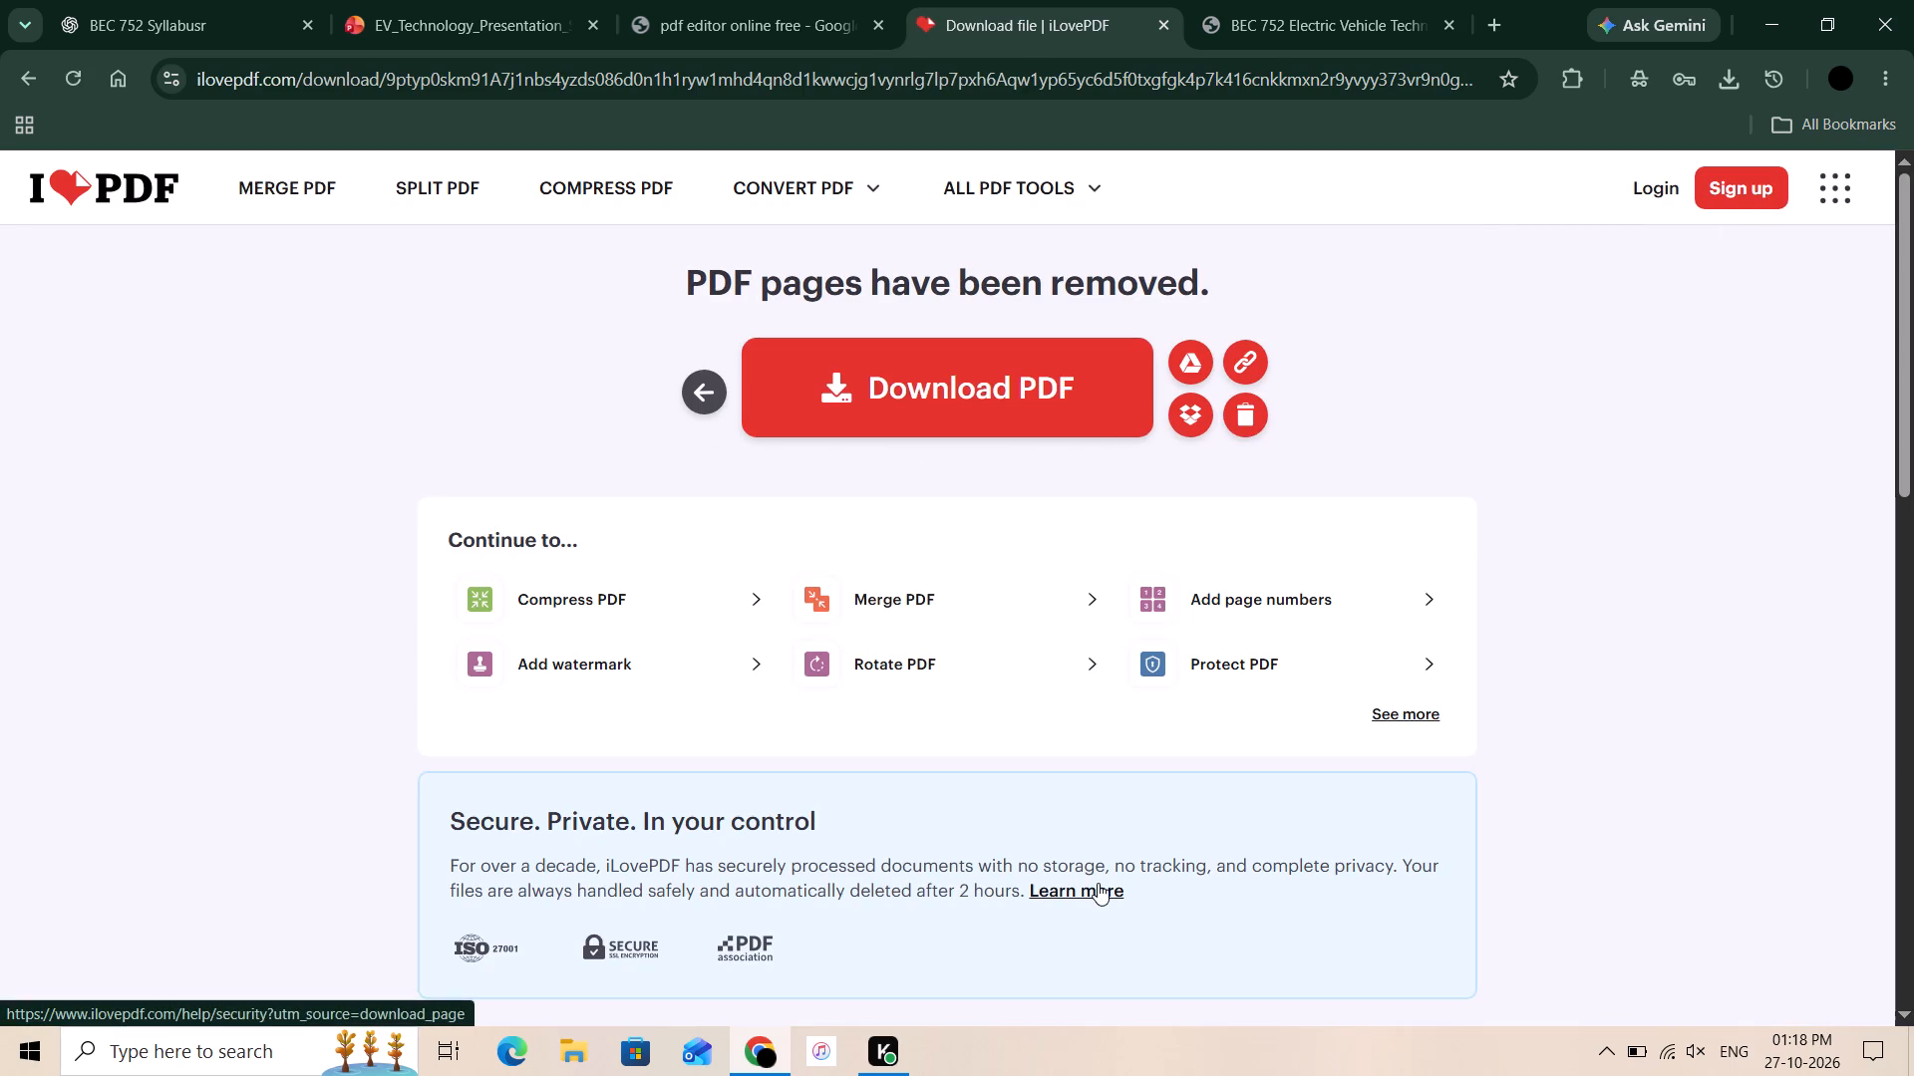
Download the processed PDF and open the downloaded file BEC_752_Electric_Vehicle_Technology_Report_With_Images_removed.pdf.
{"action": "left_click", "coordinate": [1041, 399]}
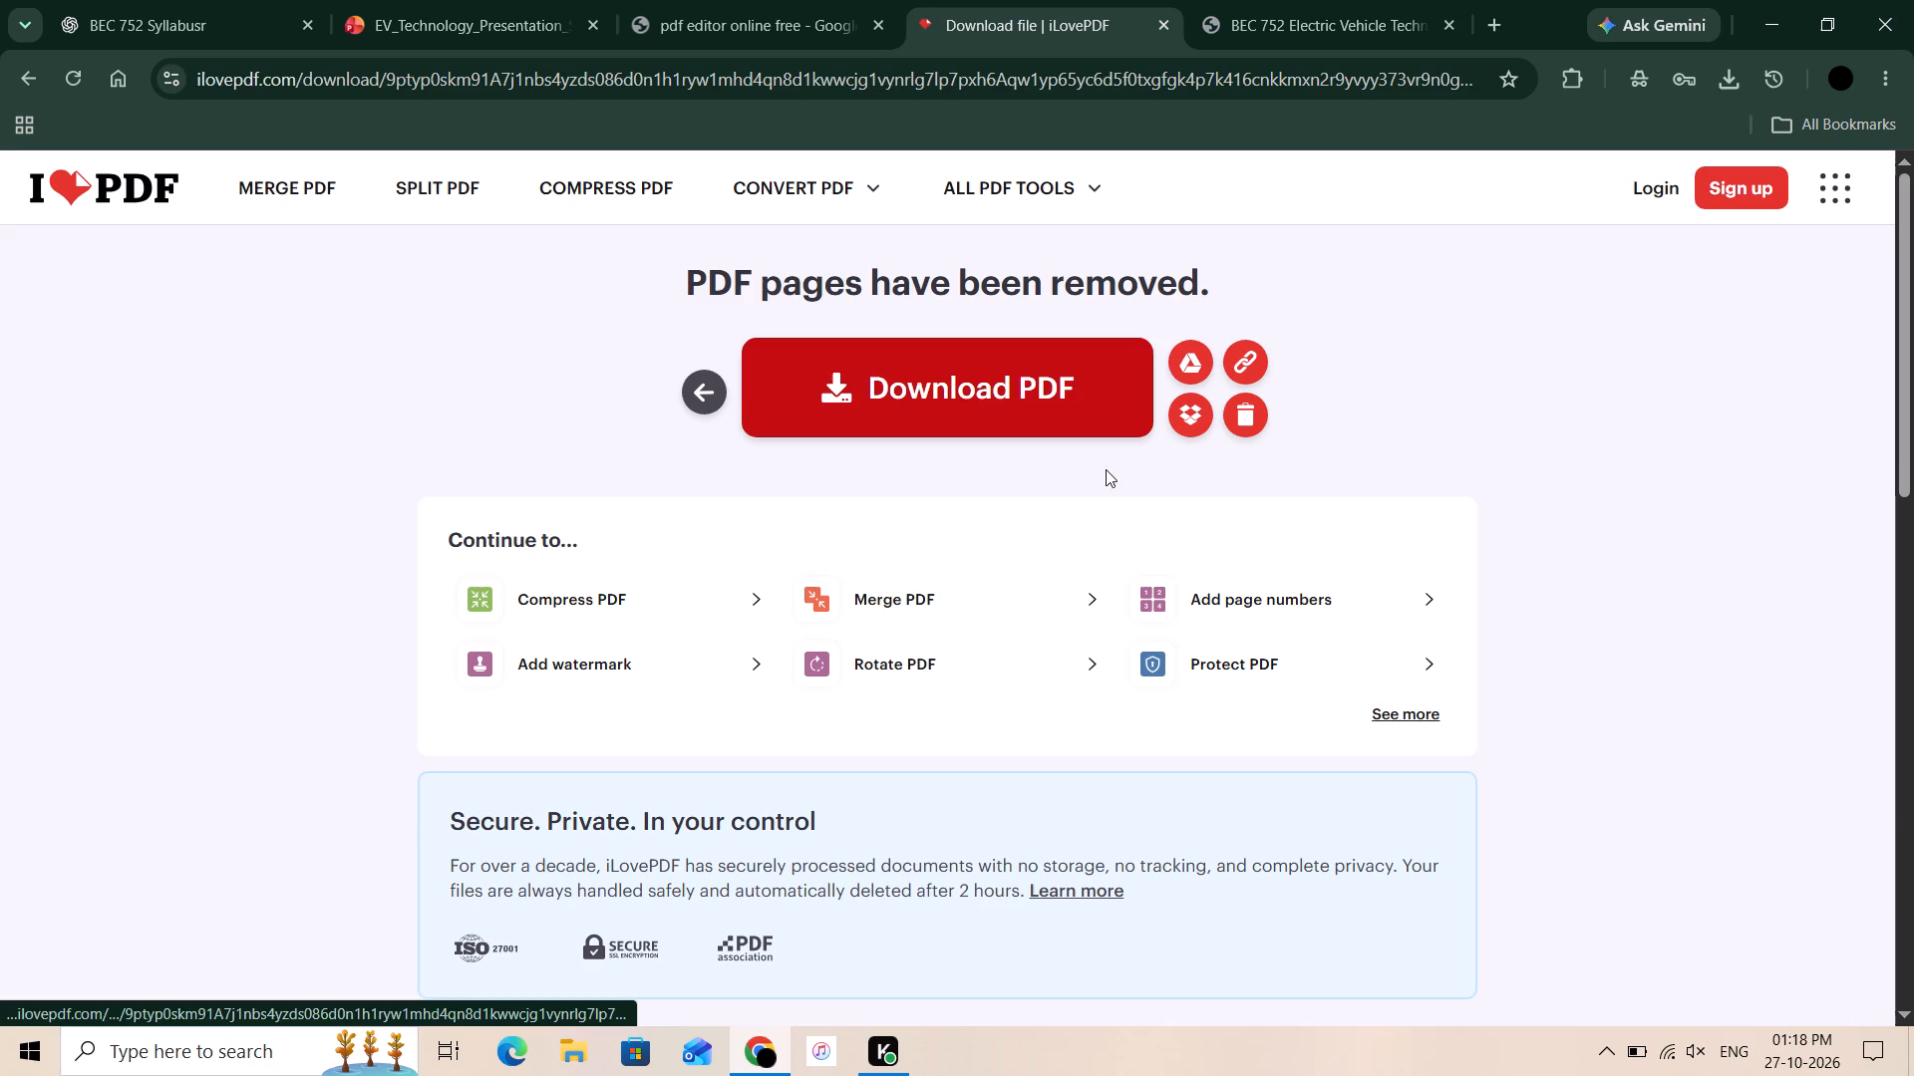
{"action": "left_click", "coordinate": [1729, 83]}
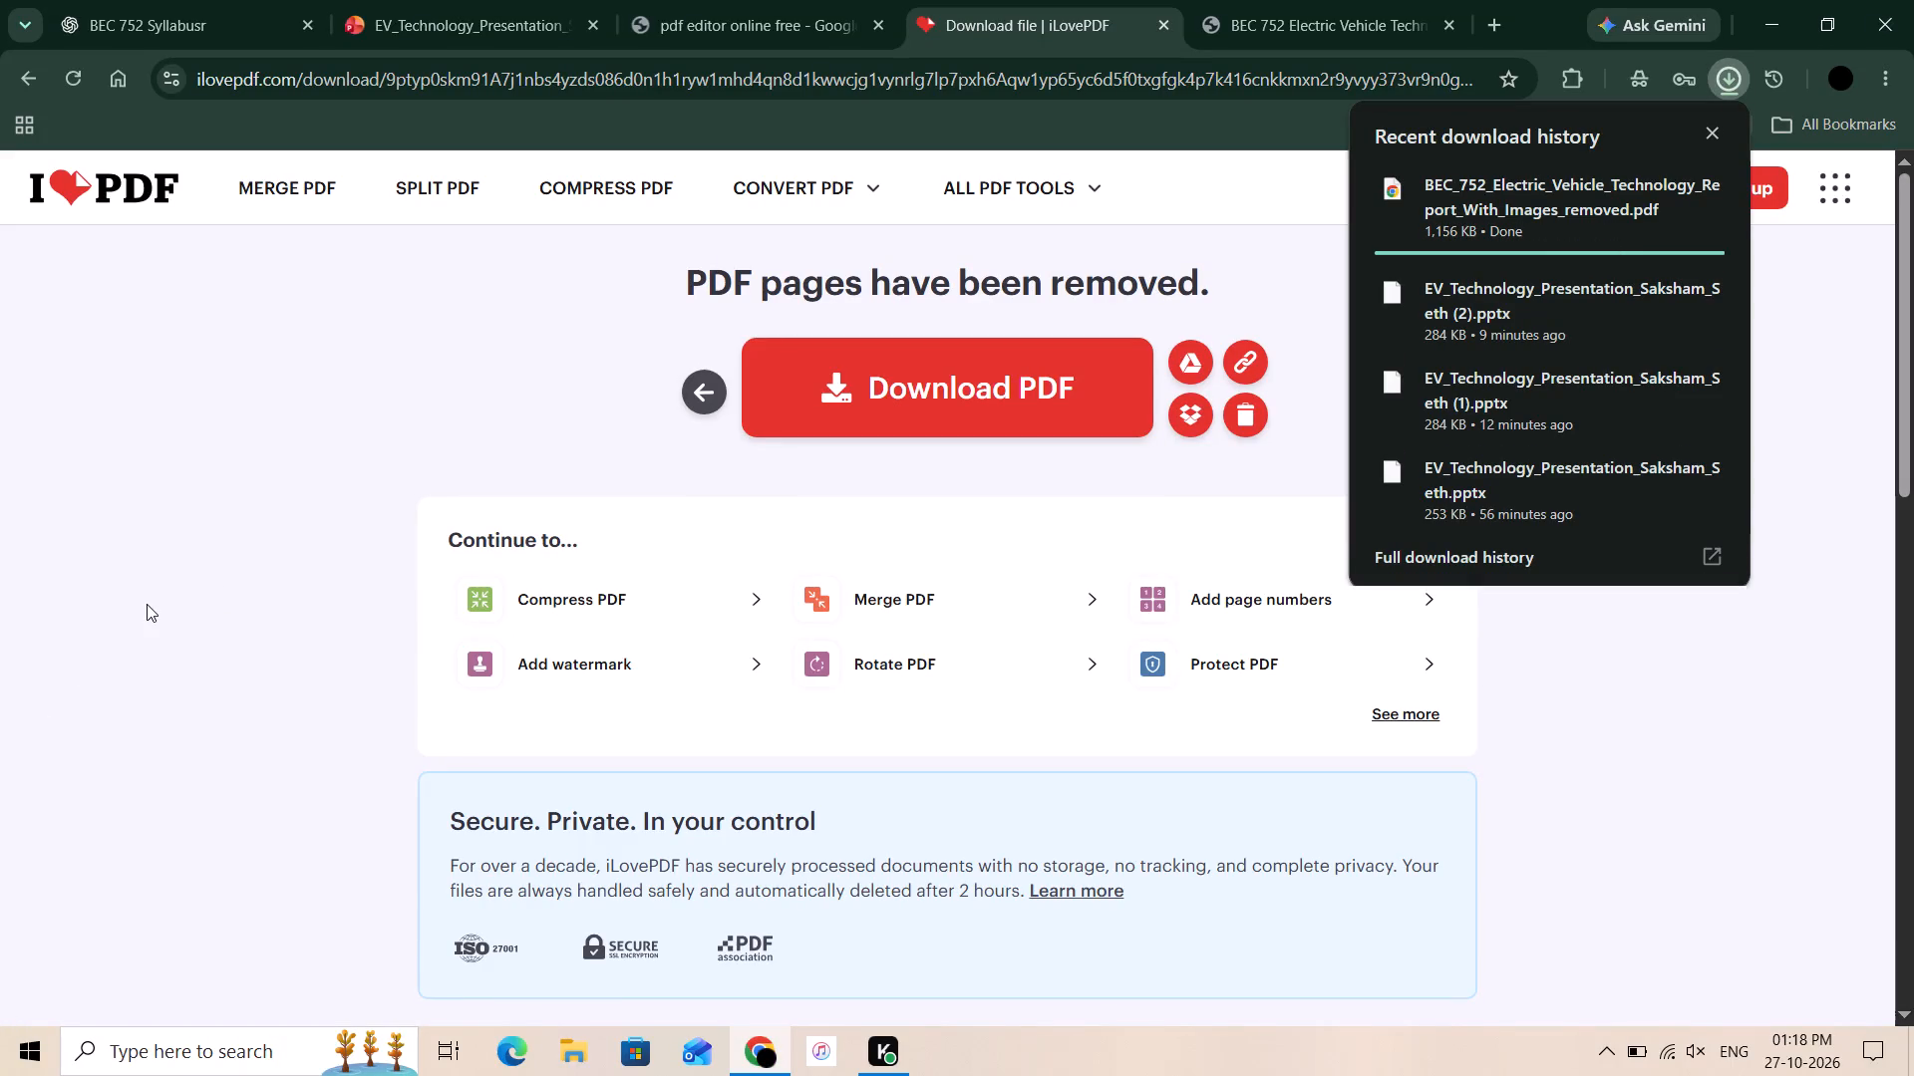
{"action": "left_click", "coordinate": [1430, 207]}
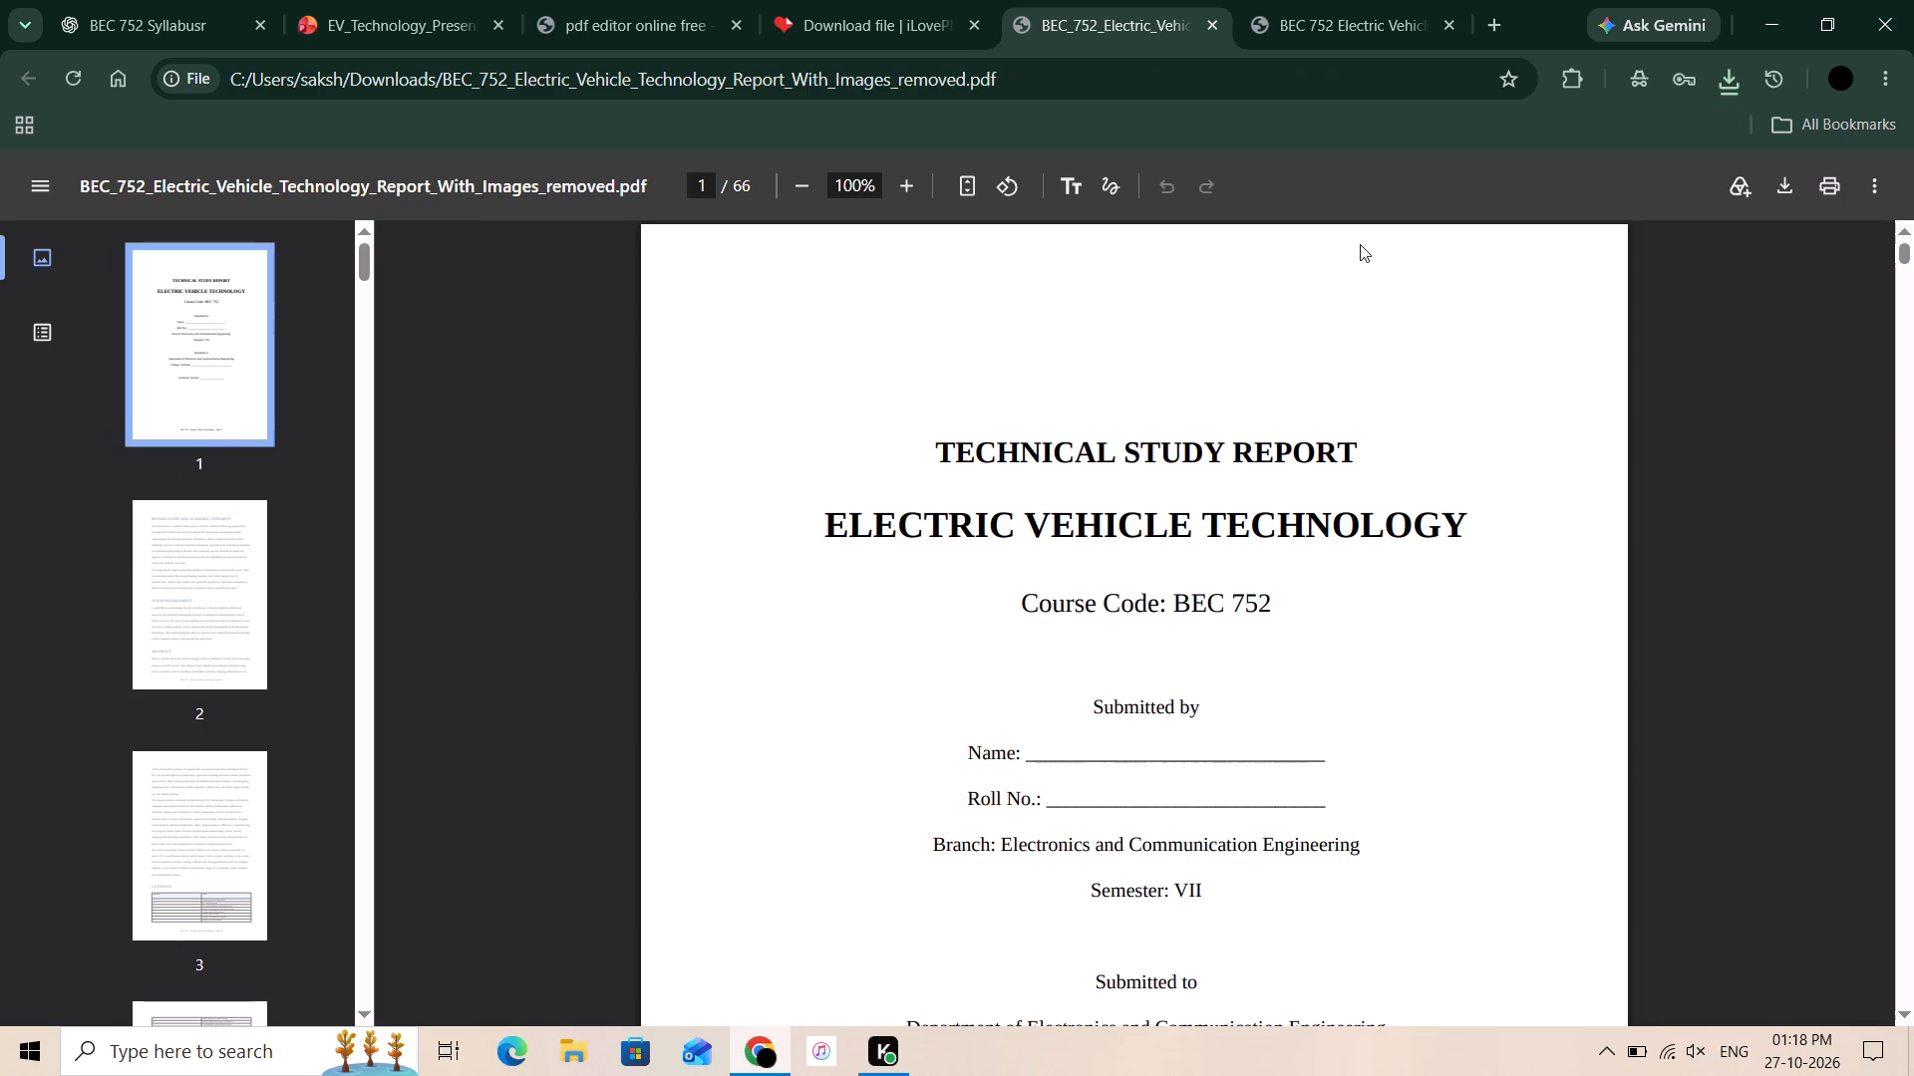
Examine the downloaded report from the title page through the electric vehicle classifications chapter to check its pages and layout.
{"action": "scroll", "coordinate": [1363, 409], "scroll_direction": "down", "scroll_amount": 4}
{"action": "scroll", "coordinate": [1358, 491], "scroll_direction": "down", "scroll_amount": 4}
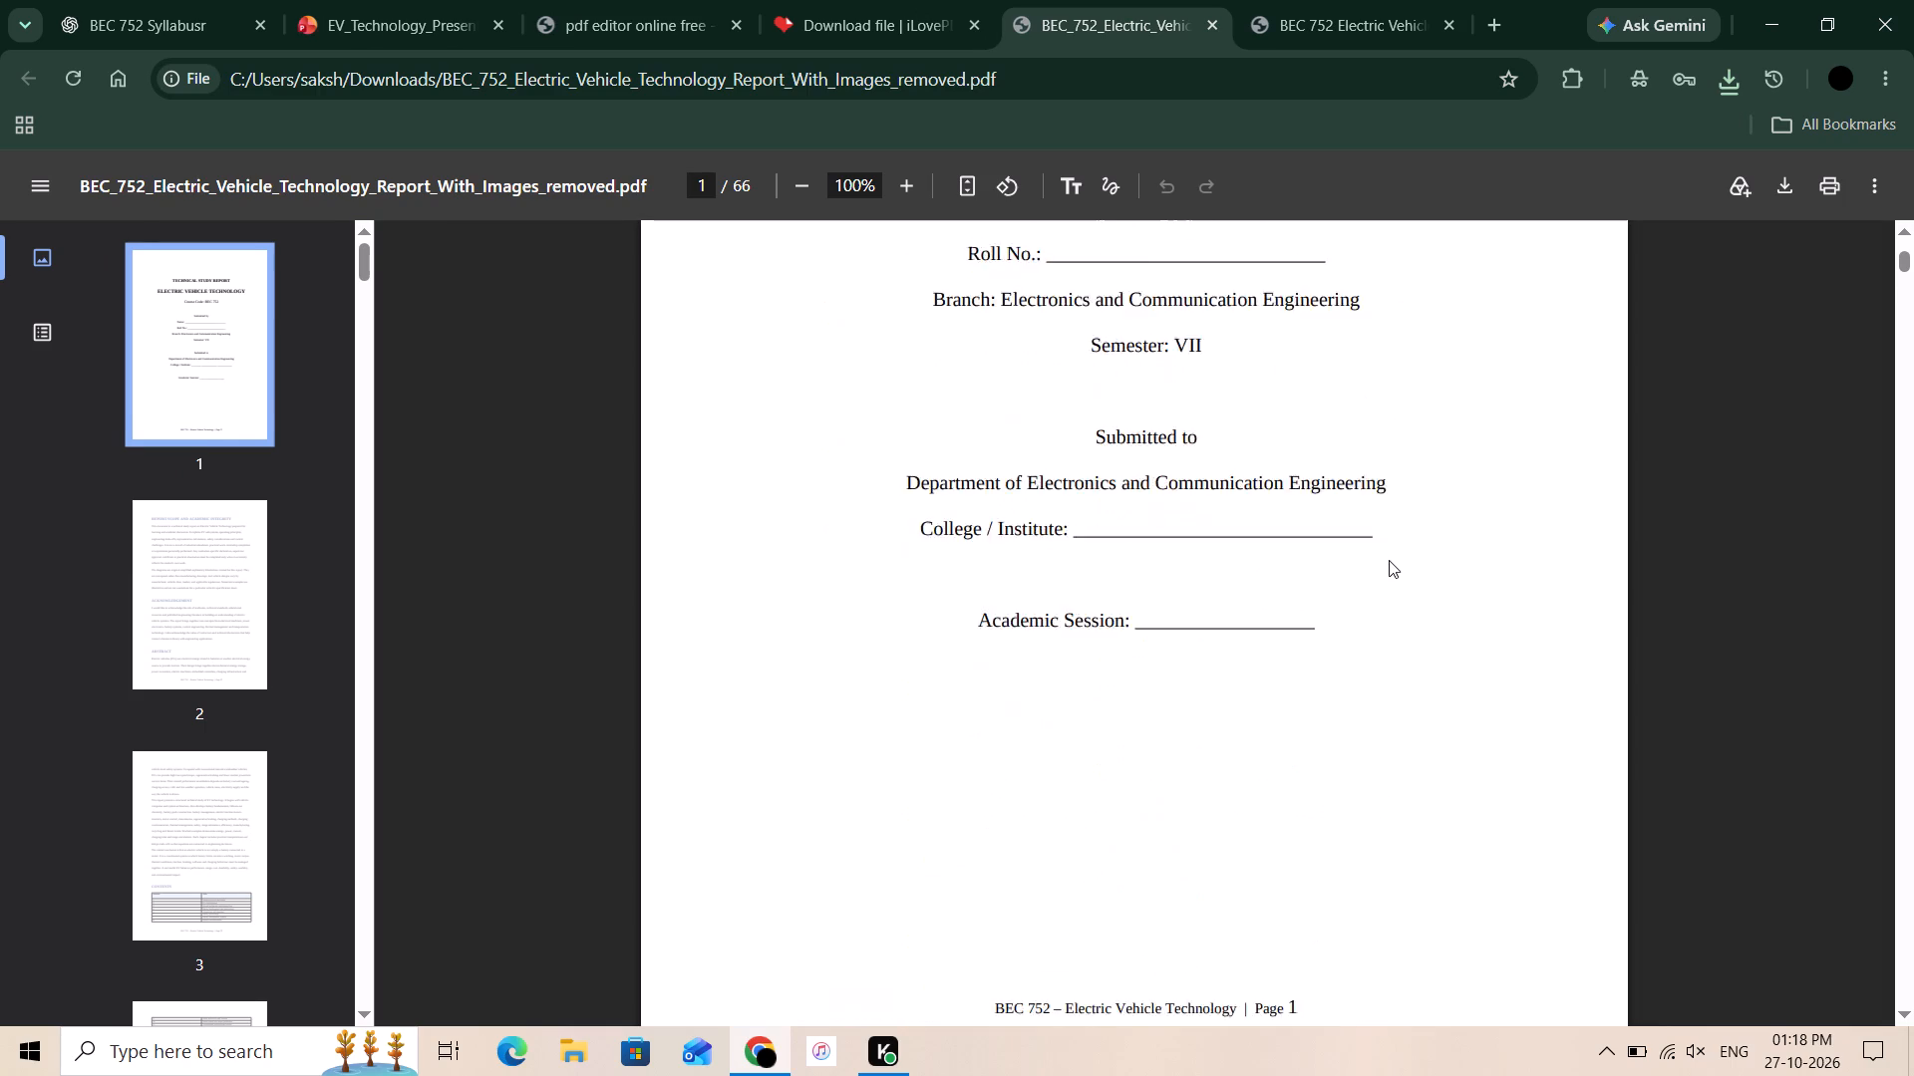
{"action": "scroll", "coordinate": [1389, 560], "scroll_direction": "down", "scroll_amount": 11}
{"action": "scroll", "coordinate": [1389, 560], "scroll_direction": "down", "scroll_amount": 16}
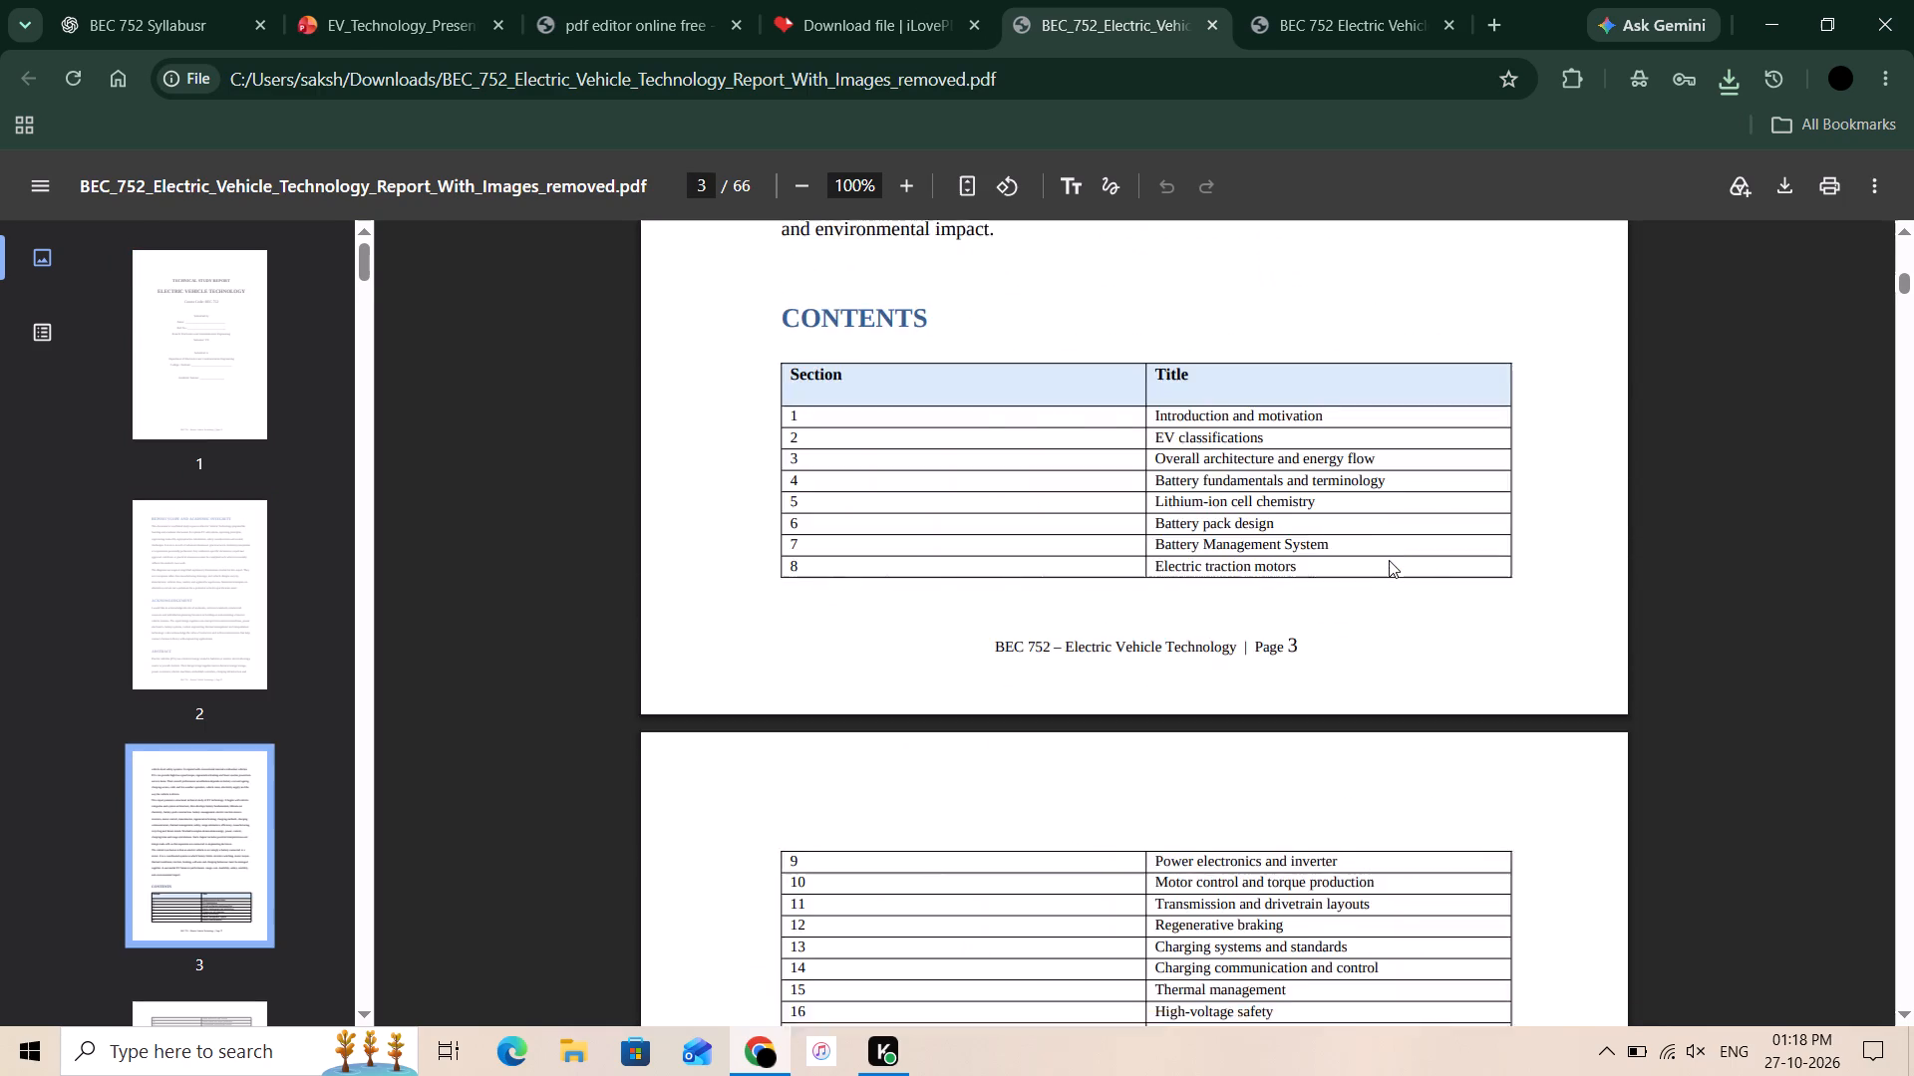
{"action": "scroll", "coordinate": [1389, 560], "scroll_direction": "down", "scroll_amount": 18}
{"action": "scroll", "coordinate": [1389, 560], "scroll_direction": "down", "scroll_amount": 10}
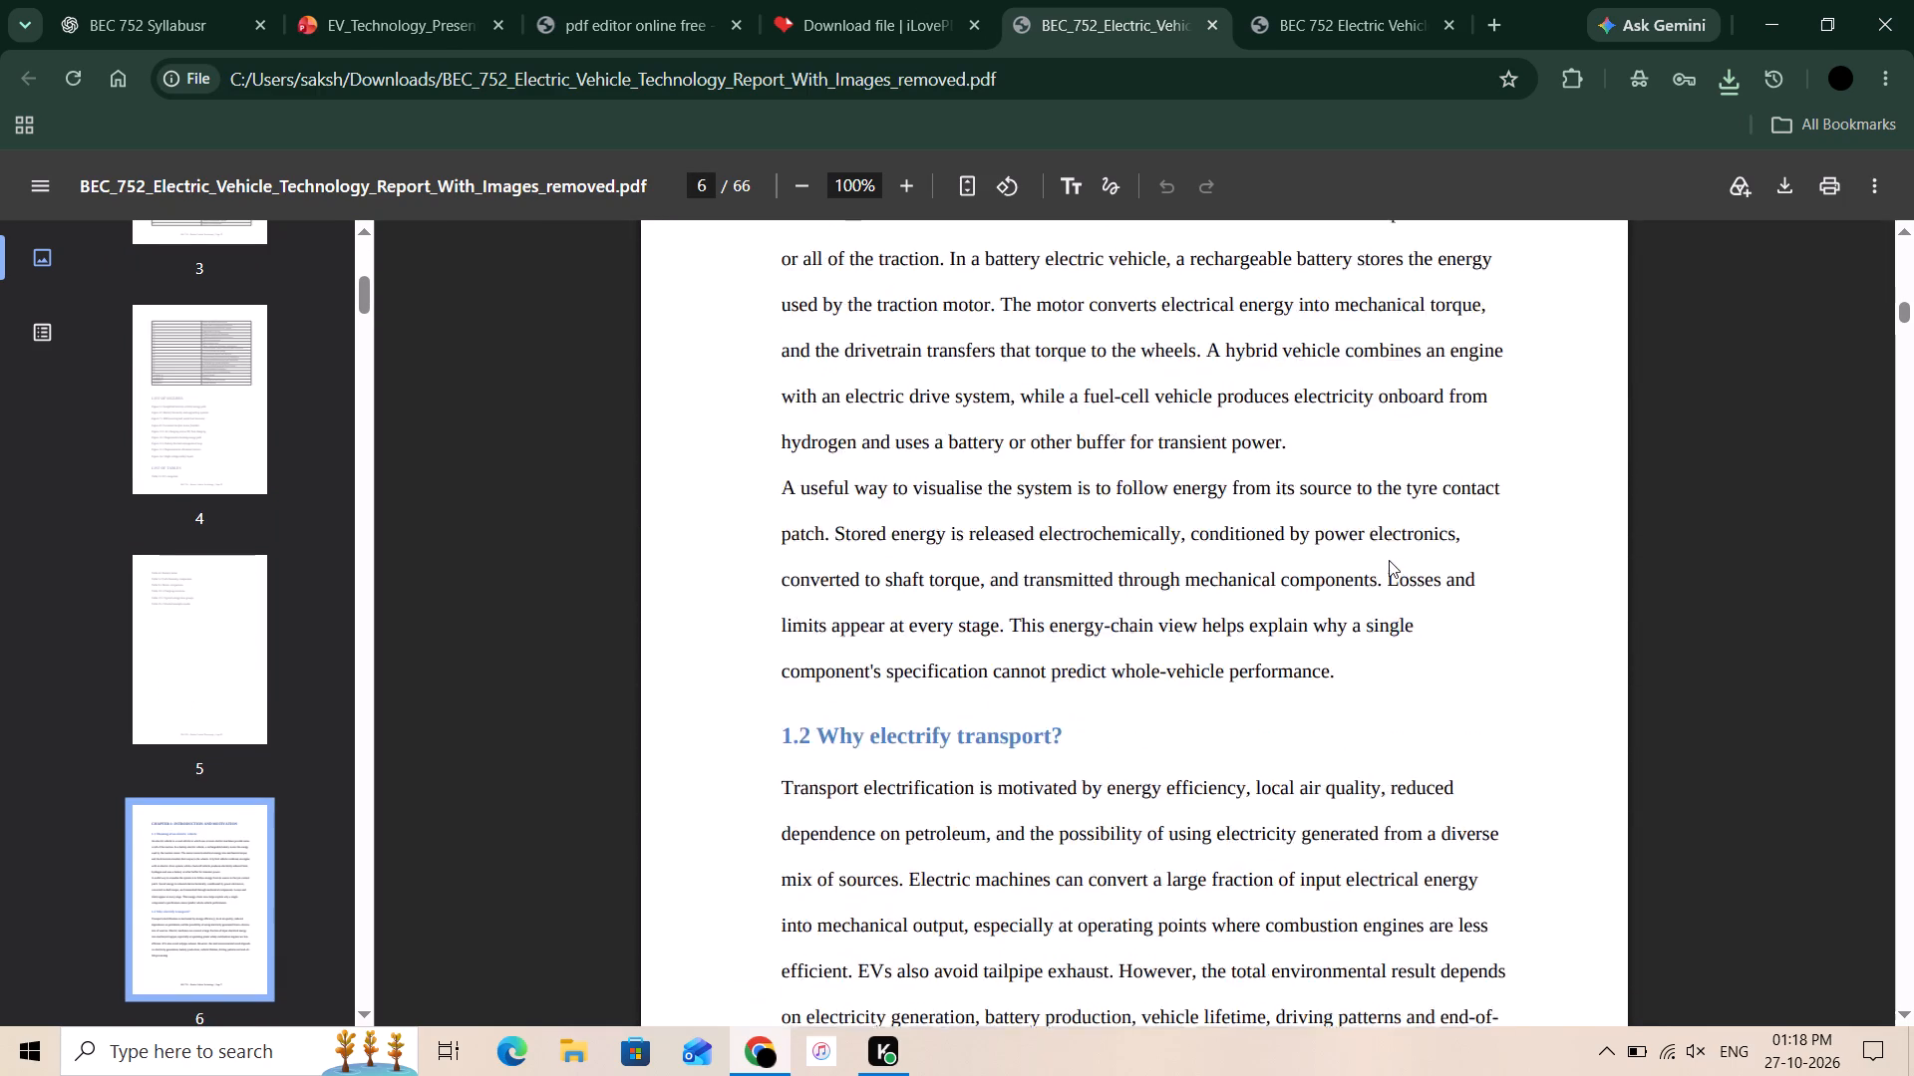
{"action": "scroll", "coordinate": [1389, 560], "scroll_direction": "down", "scroll_amount": 7}
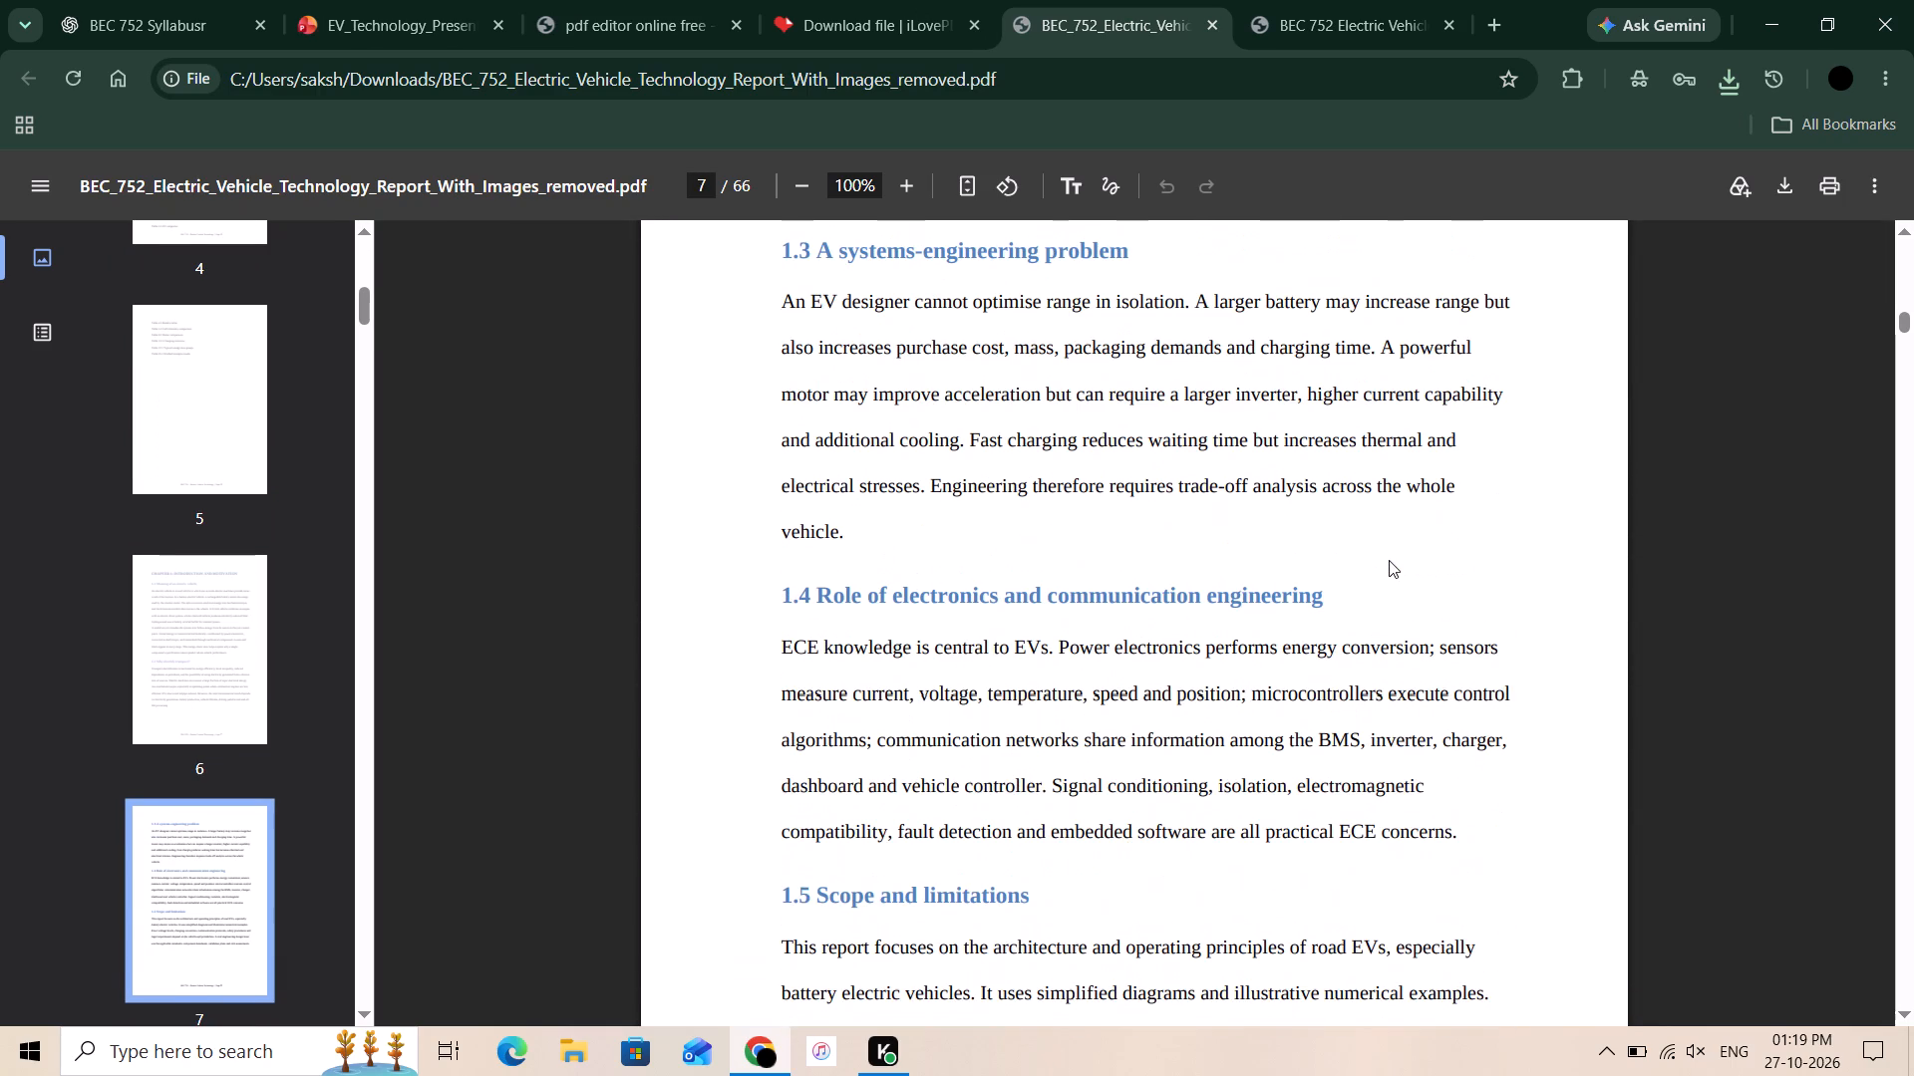
{"action": "scroll", "coordinate": [1389, 560], "scroll_direction": "down", "scroll_amount": 13}
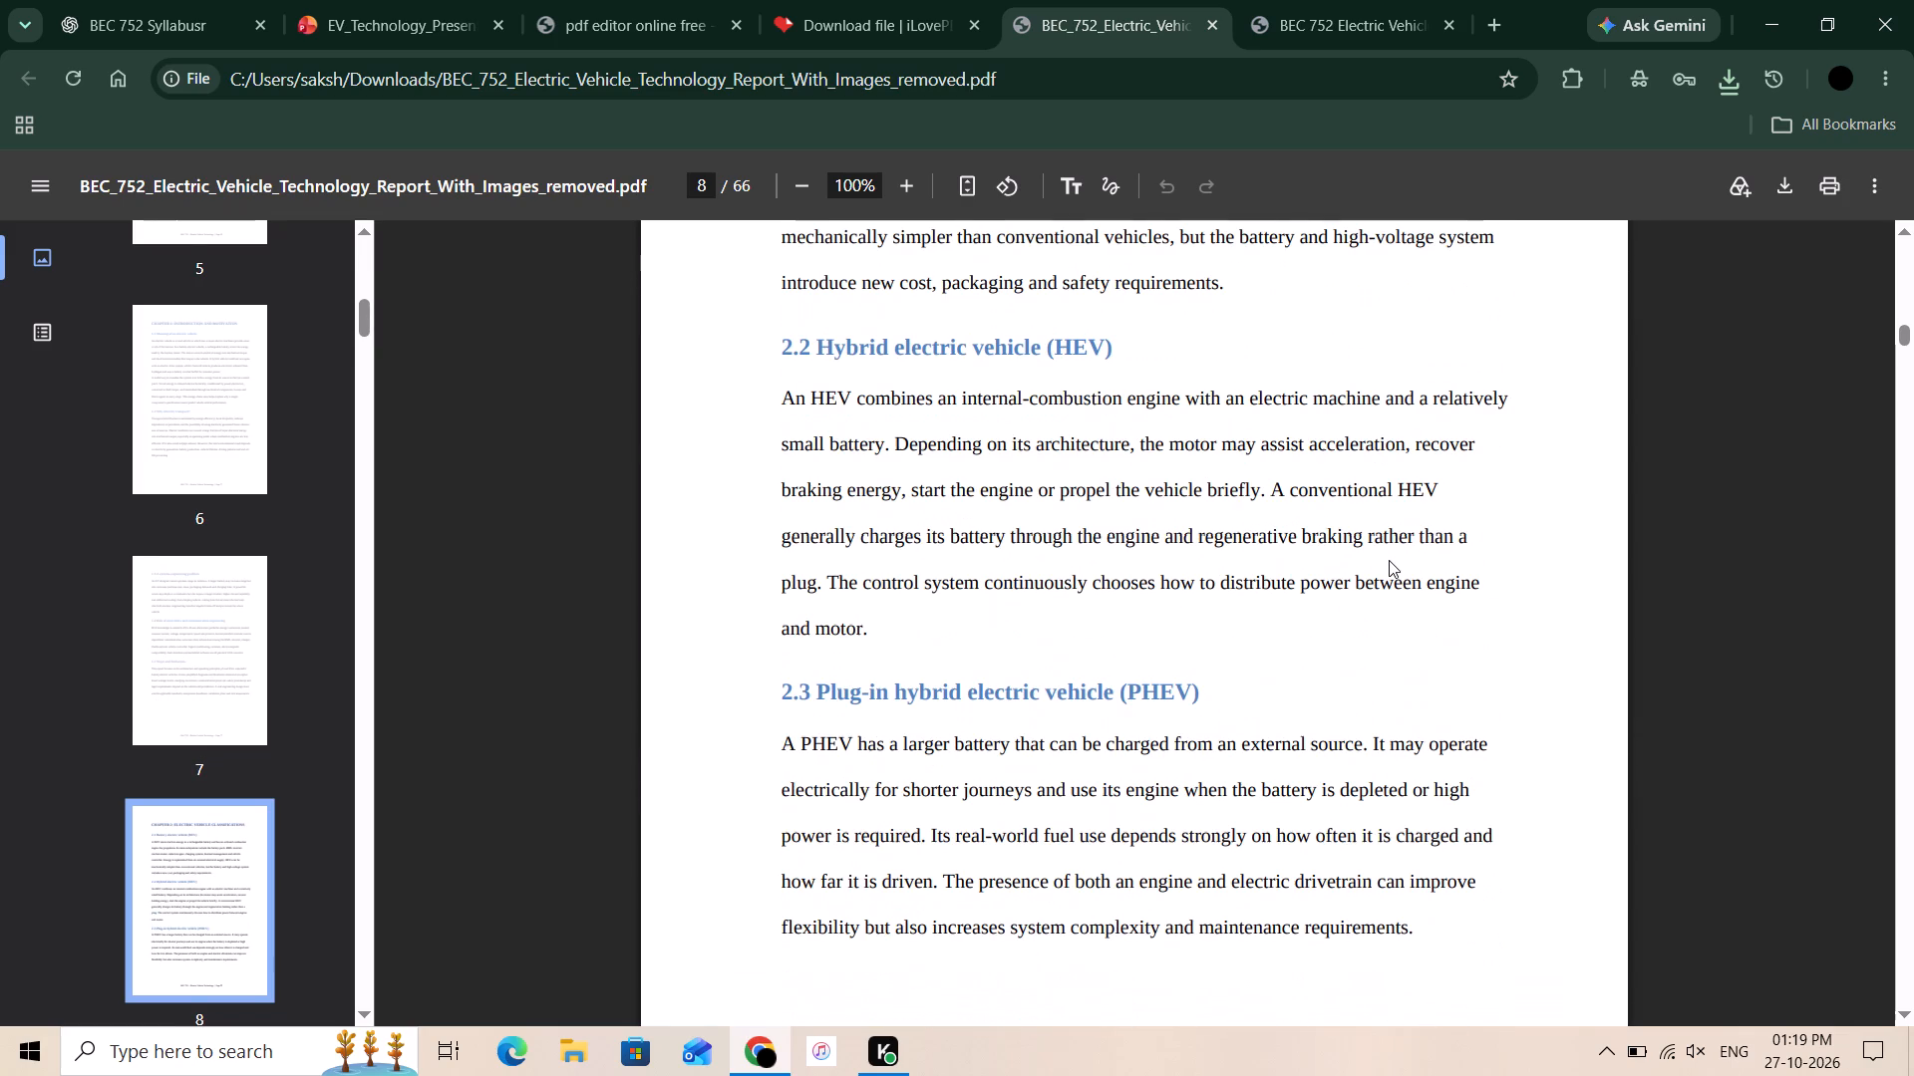
Examine the downloaded report from the hybrid electric vehicle section through the category comparison table to the start of Chapter 3.
{"action": "scroll", "coordinate": [1389, 560], "scroll_direction": "down", "scroll_amount": 12}
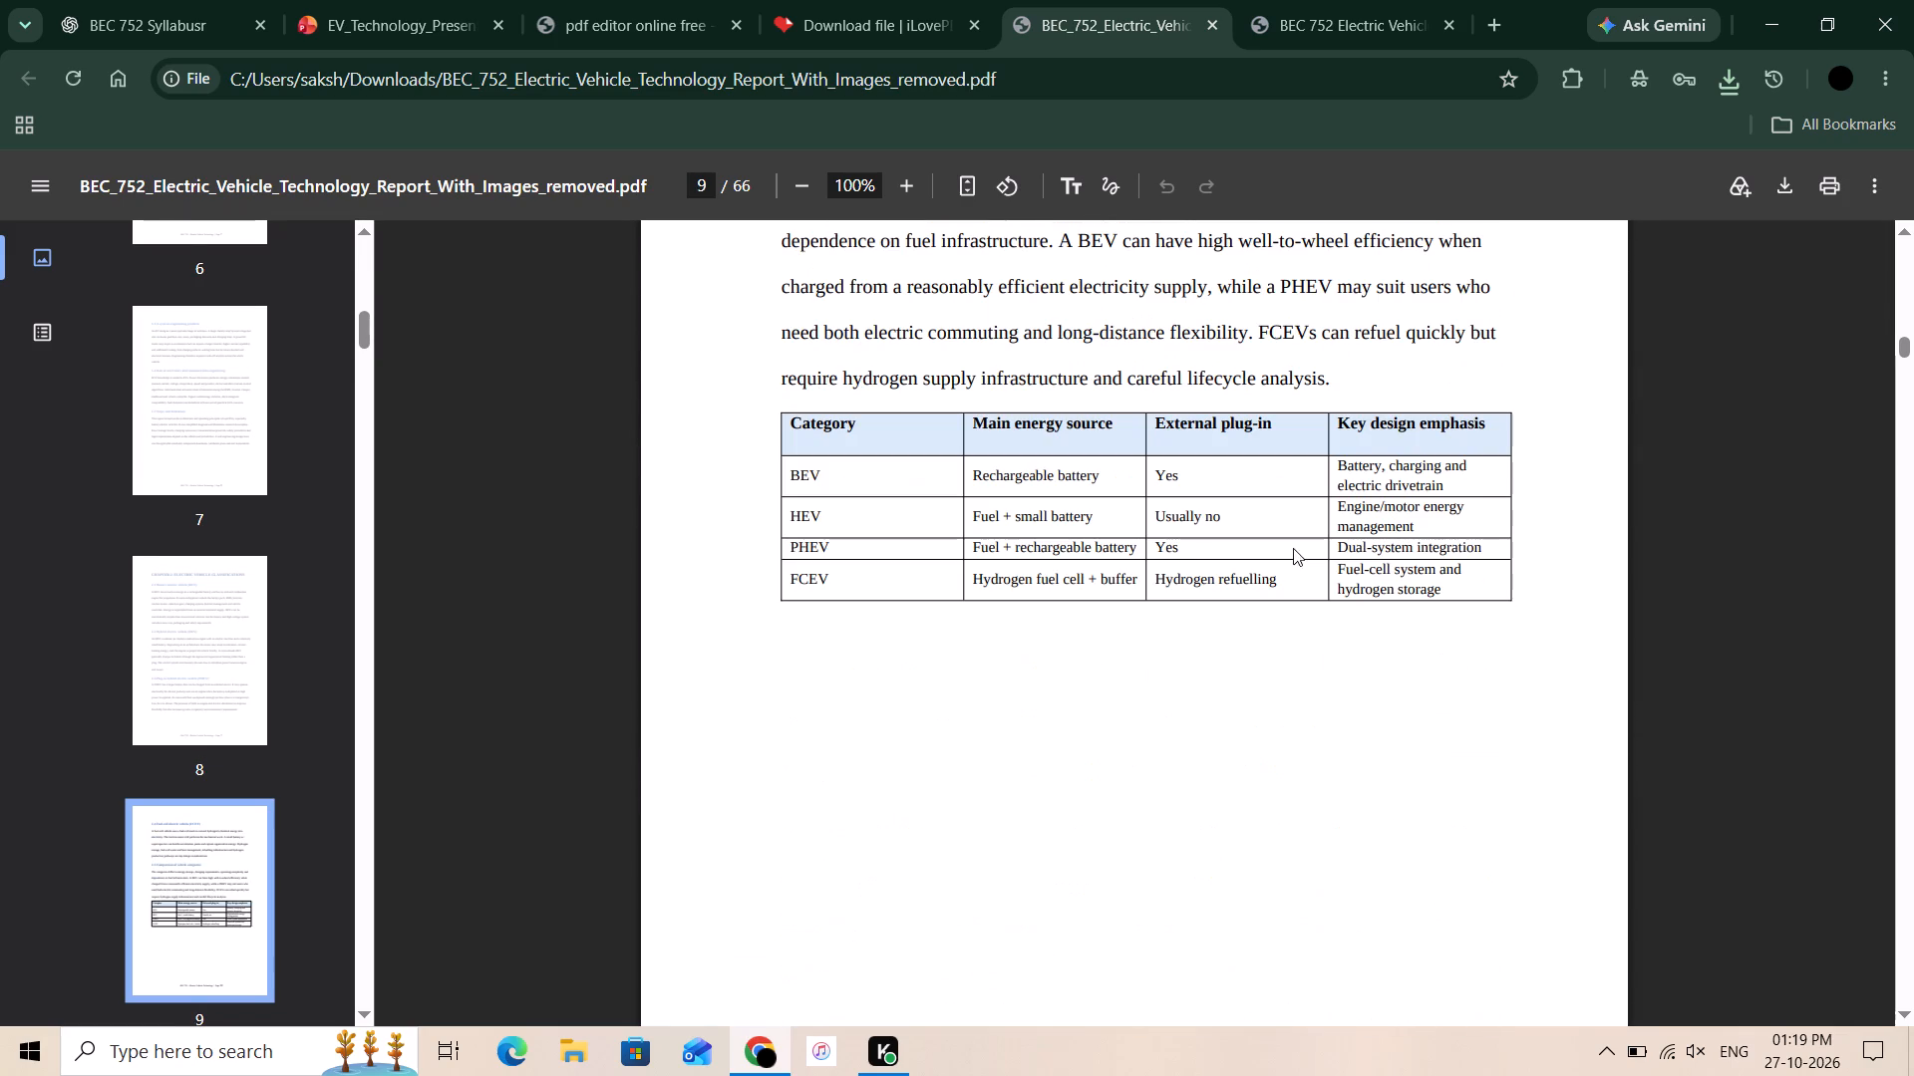
{"action": "scroll", "coordinate": [1228, 543], "scroll_direction": "down", "scroll_amount": 3}
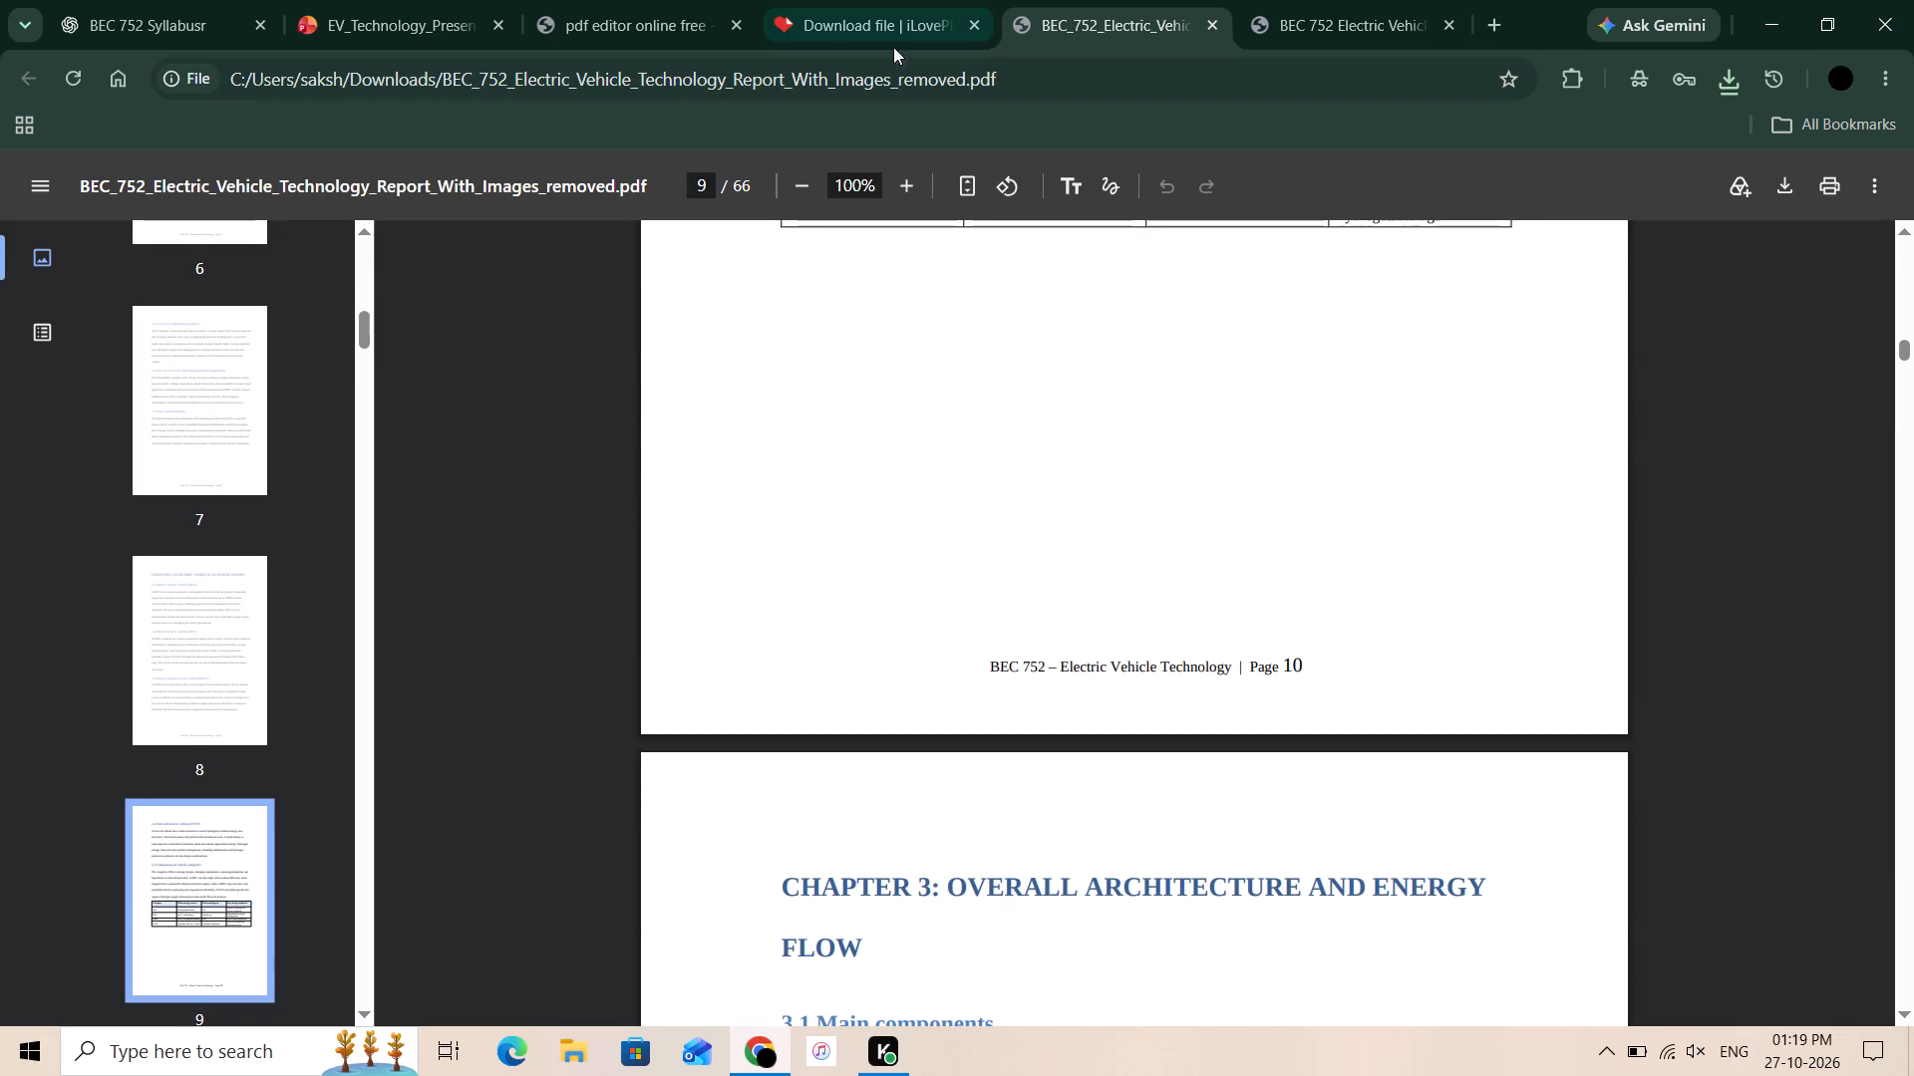
Close the original, unedited report BEC_752_Electric_Vehicle_Technology_Report_With_Images.pdf.
{"action": "left_click", "coordinate": [1413, 0]}
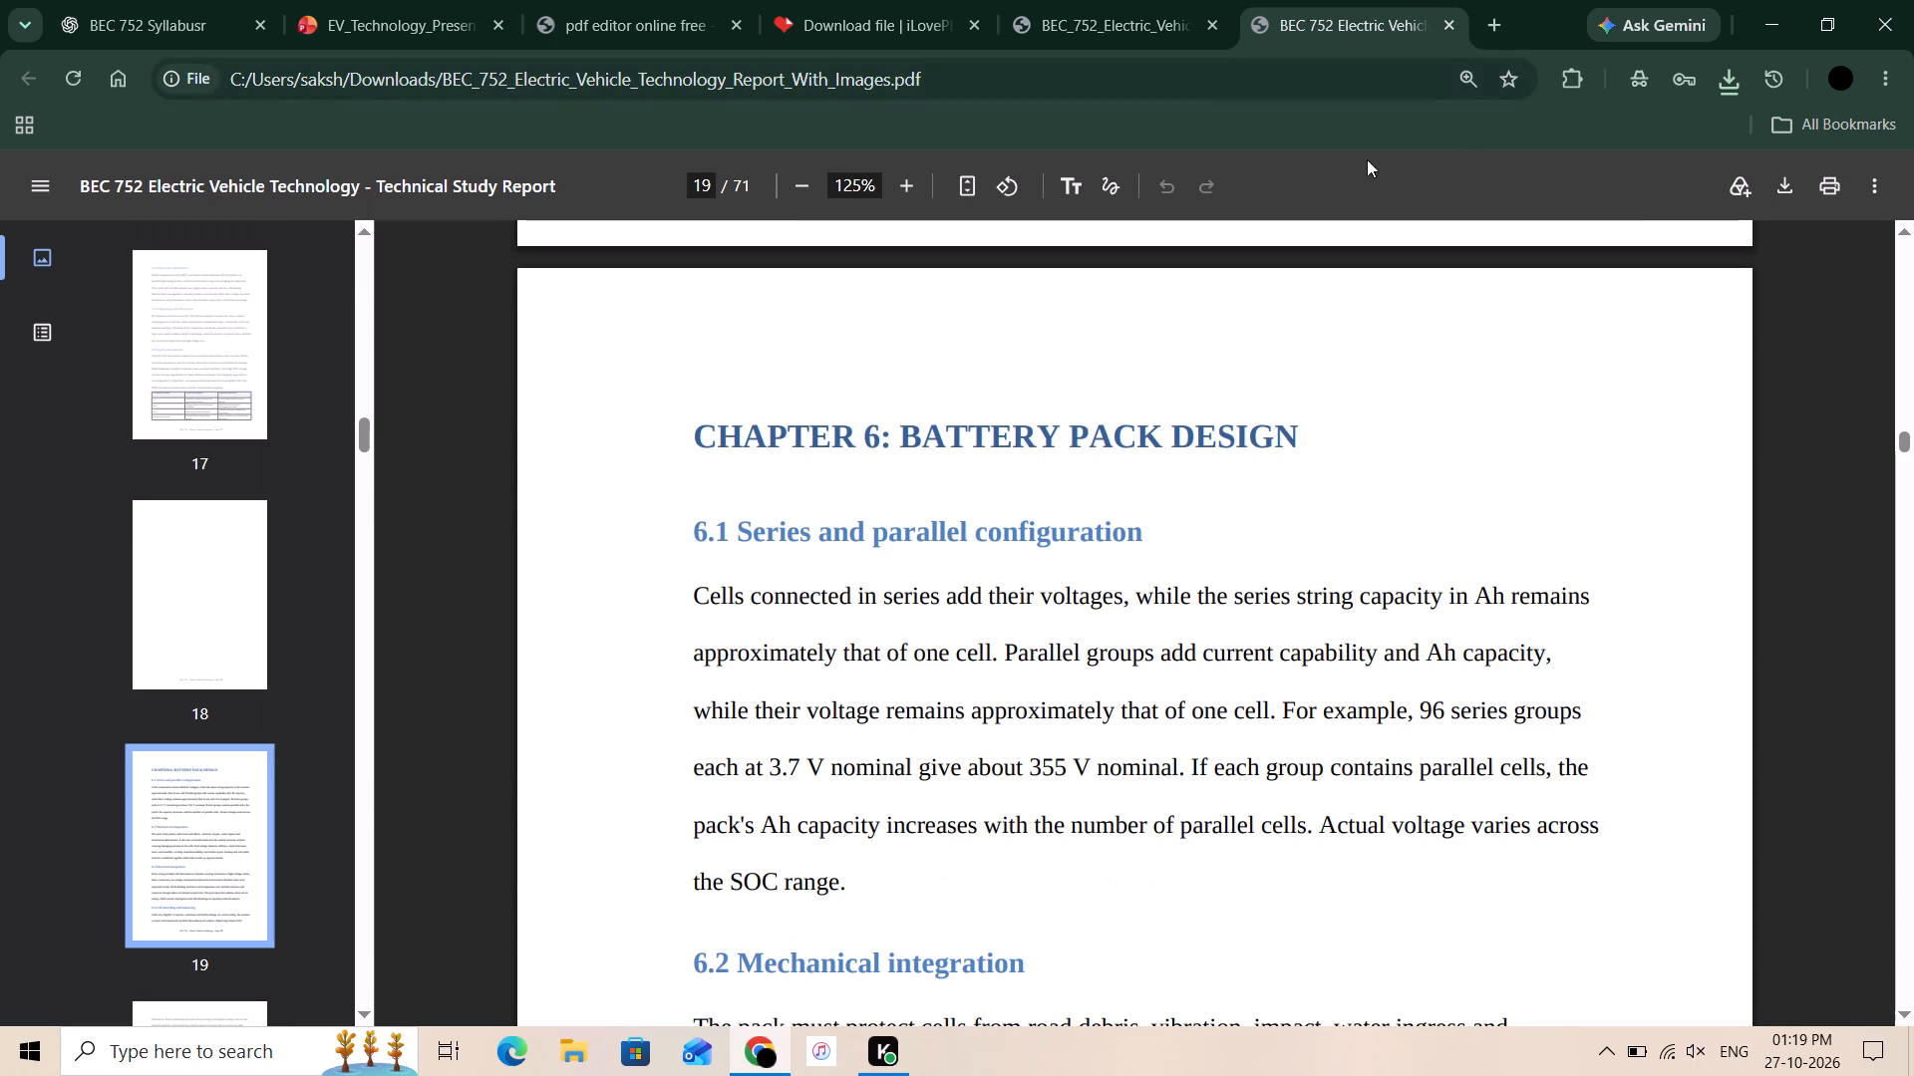
{"action": "left_click", "coordinate": [1448, 31]}
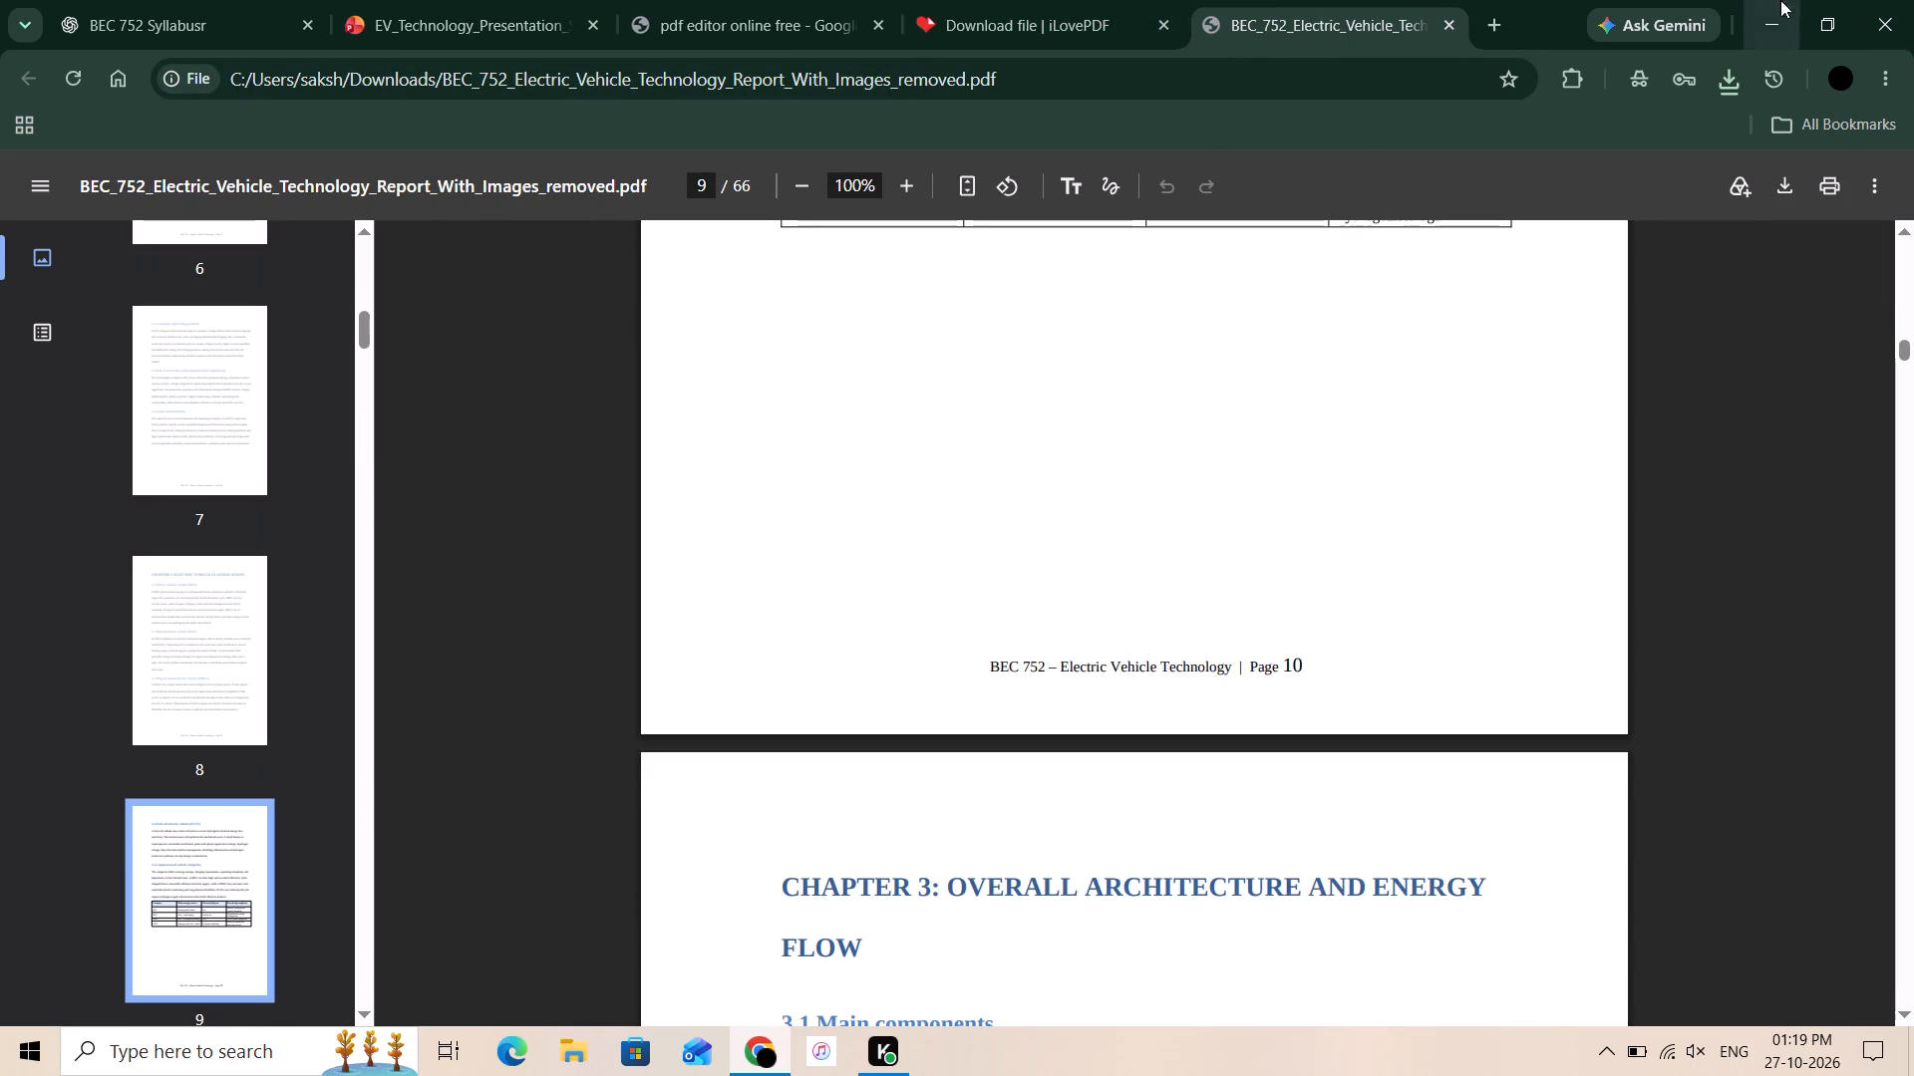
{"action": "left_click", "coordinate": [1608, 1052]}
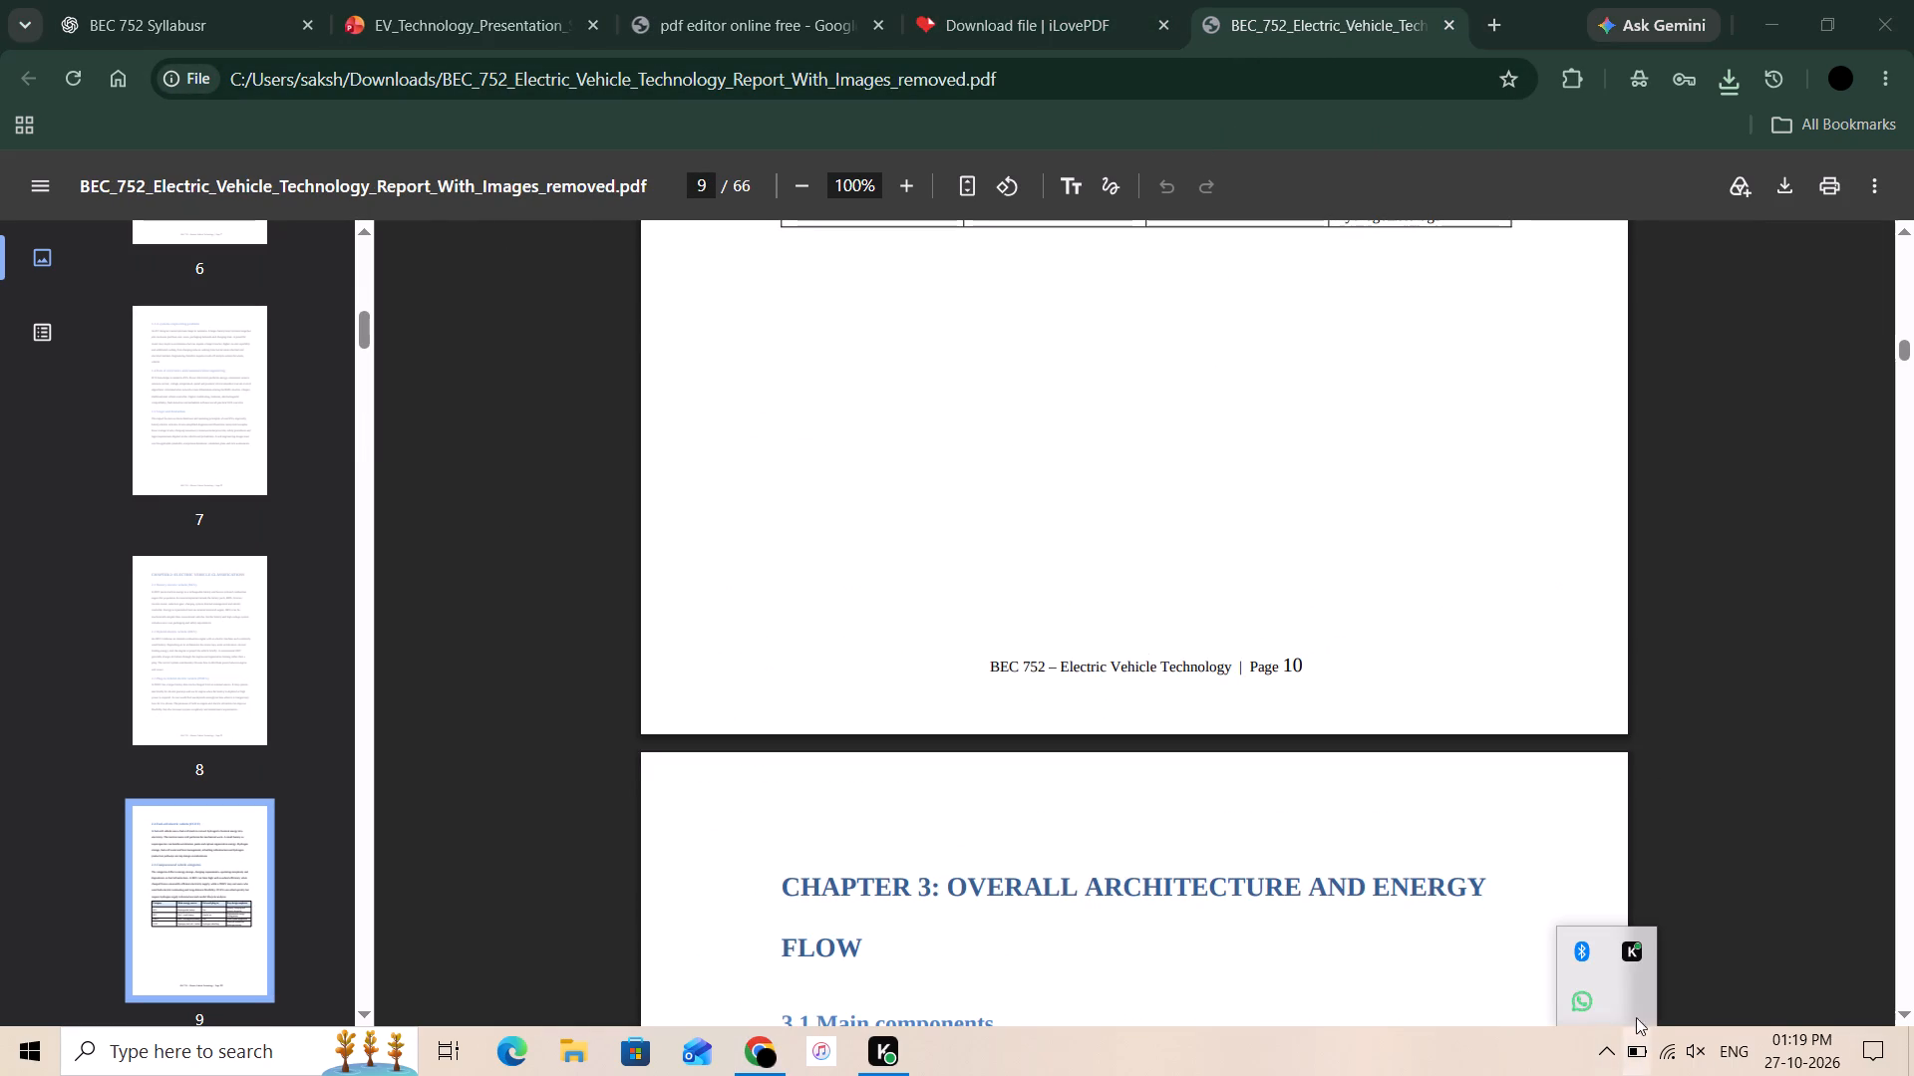
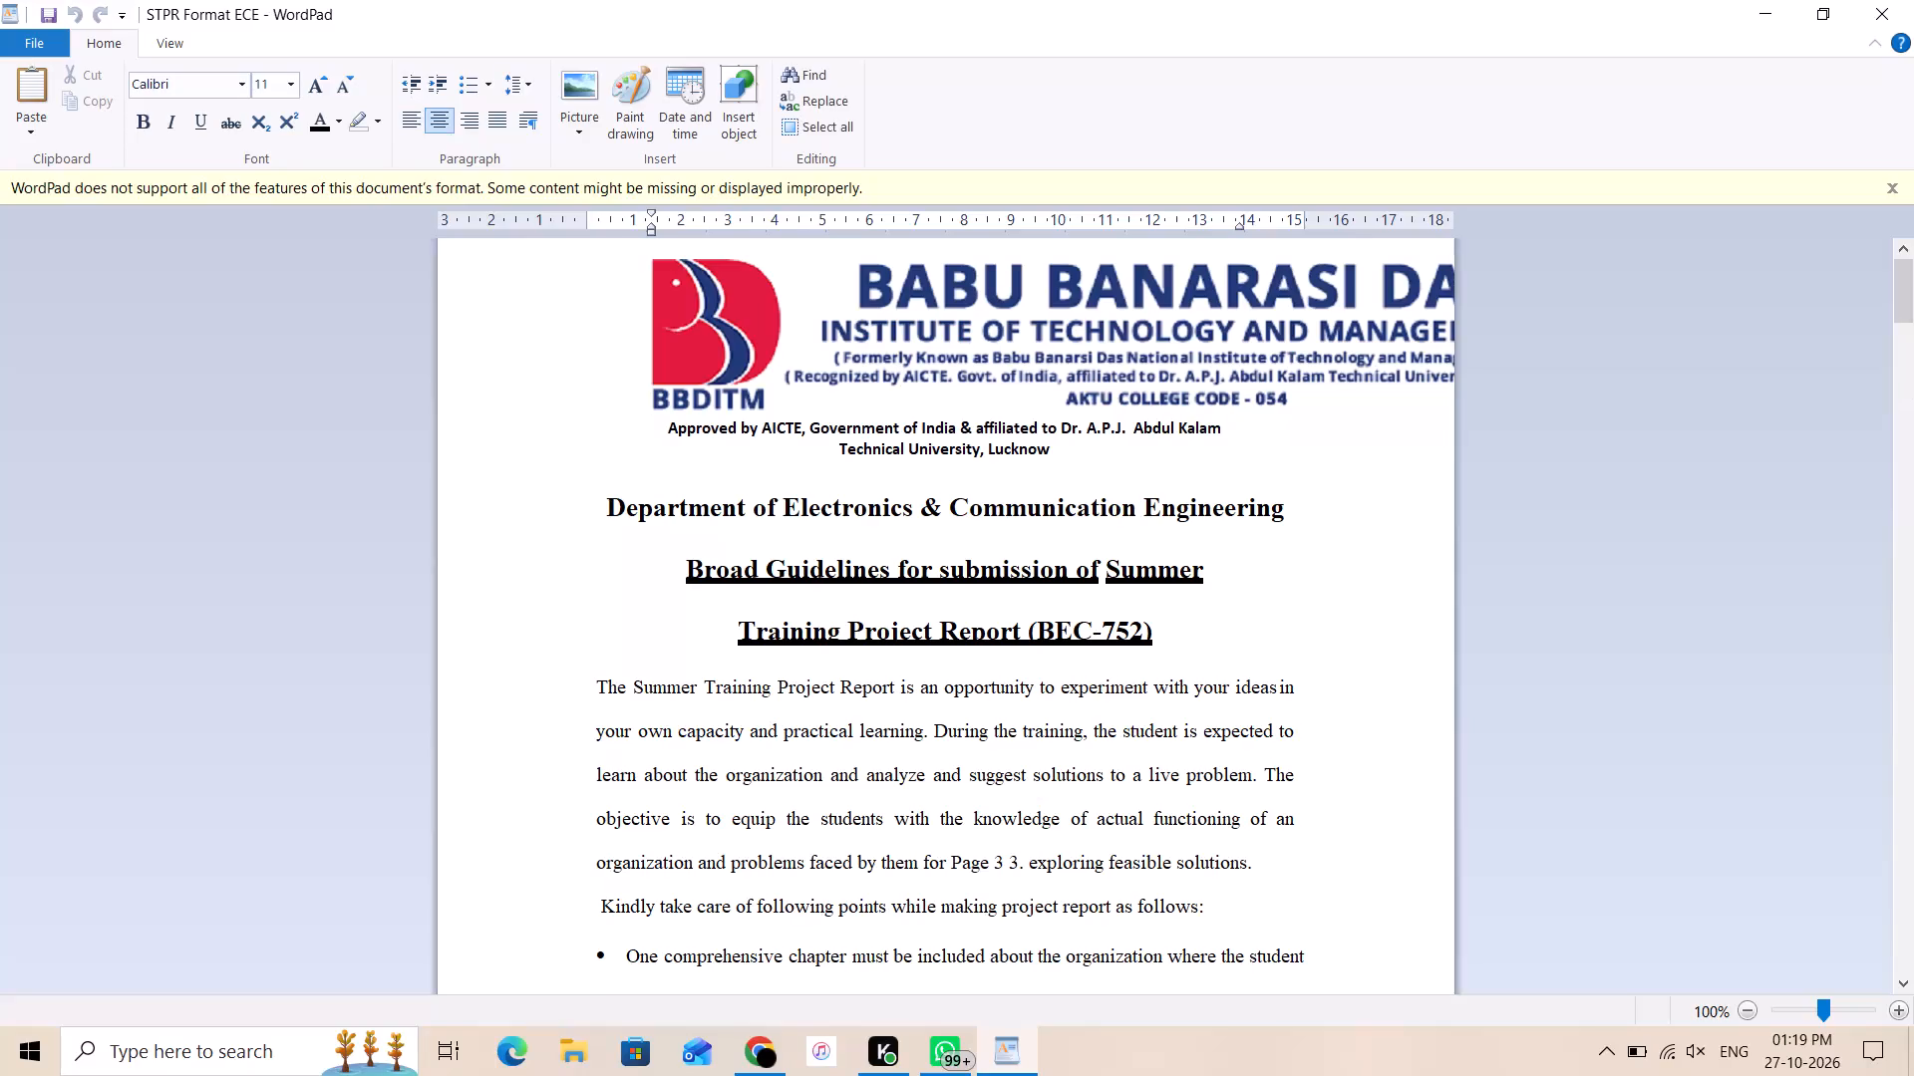
Read the BEC-752 report submission guidelines in STPR Format ECE, from report length and paper size to certificate and presentation rules.
{"action": "scroll", "coordinate": [949, 658], "scroll_direction": "down", "scroll_amount": 4}
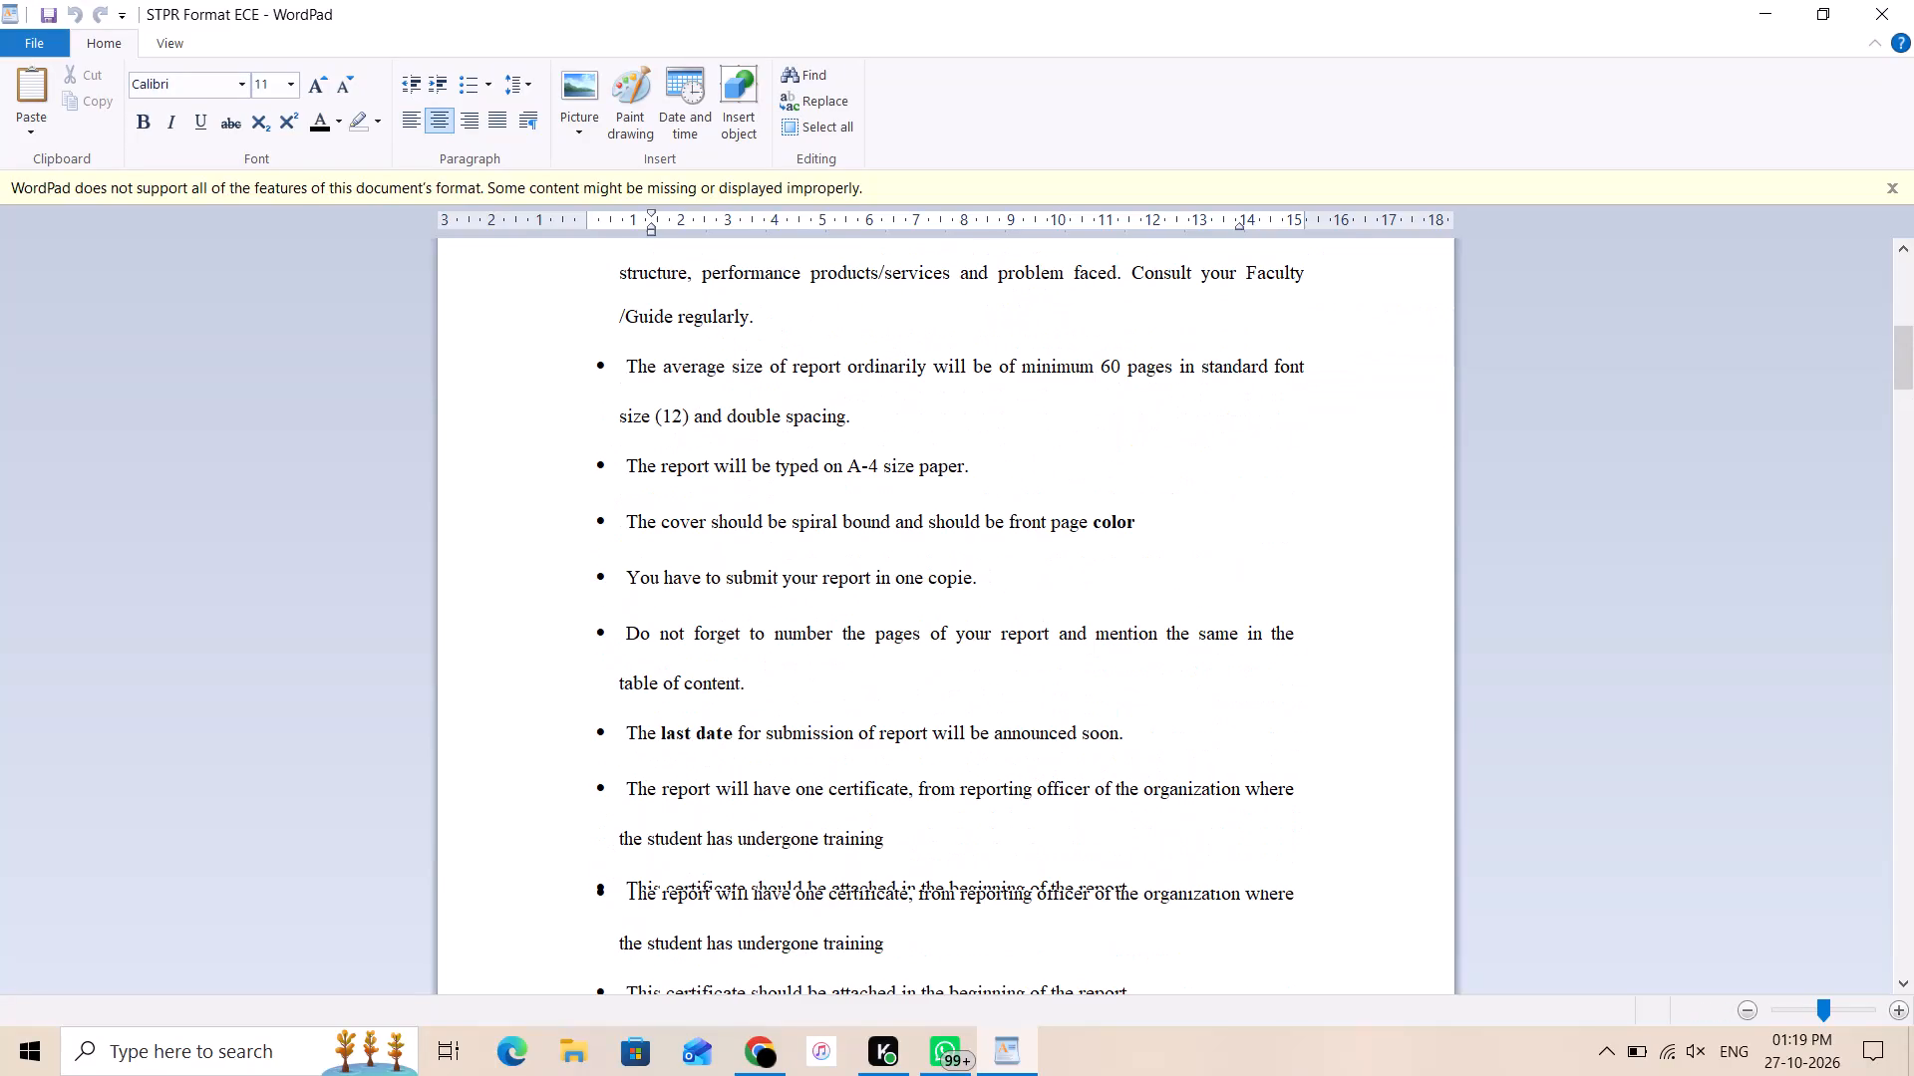
{"action": "scroll", "coordinate": [977, 693], "scroll_direction": "up", "scroll_amount": 3}
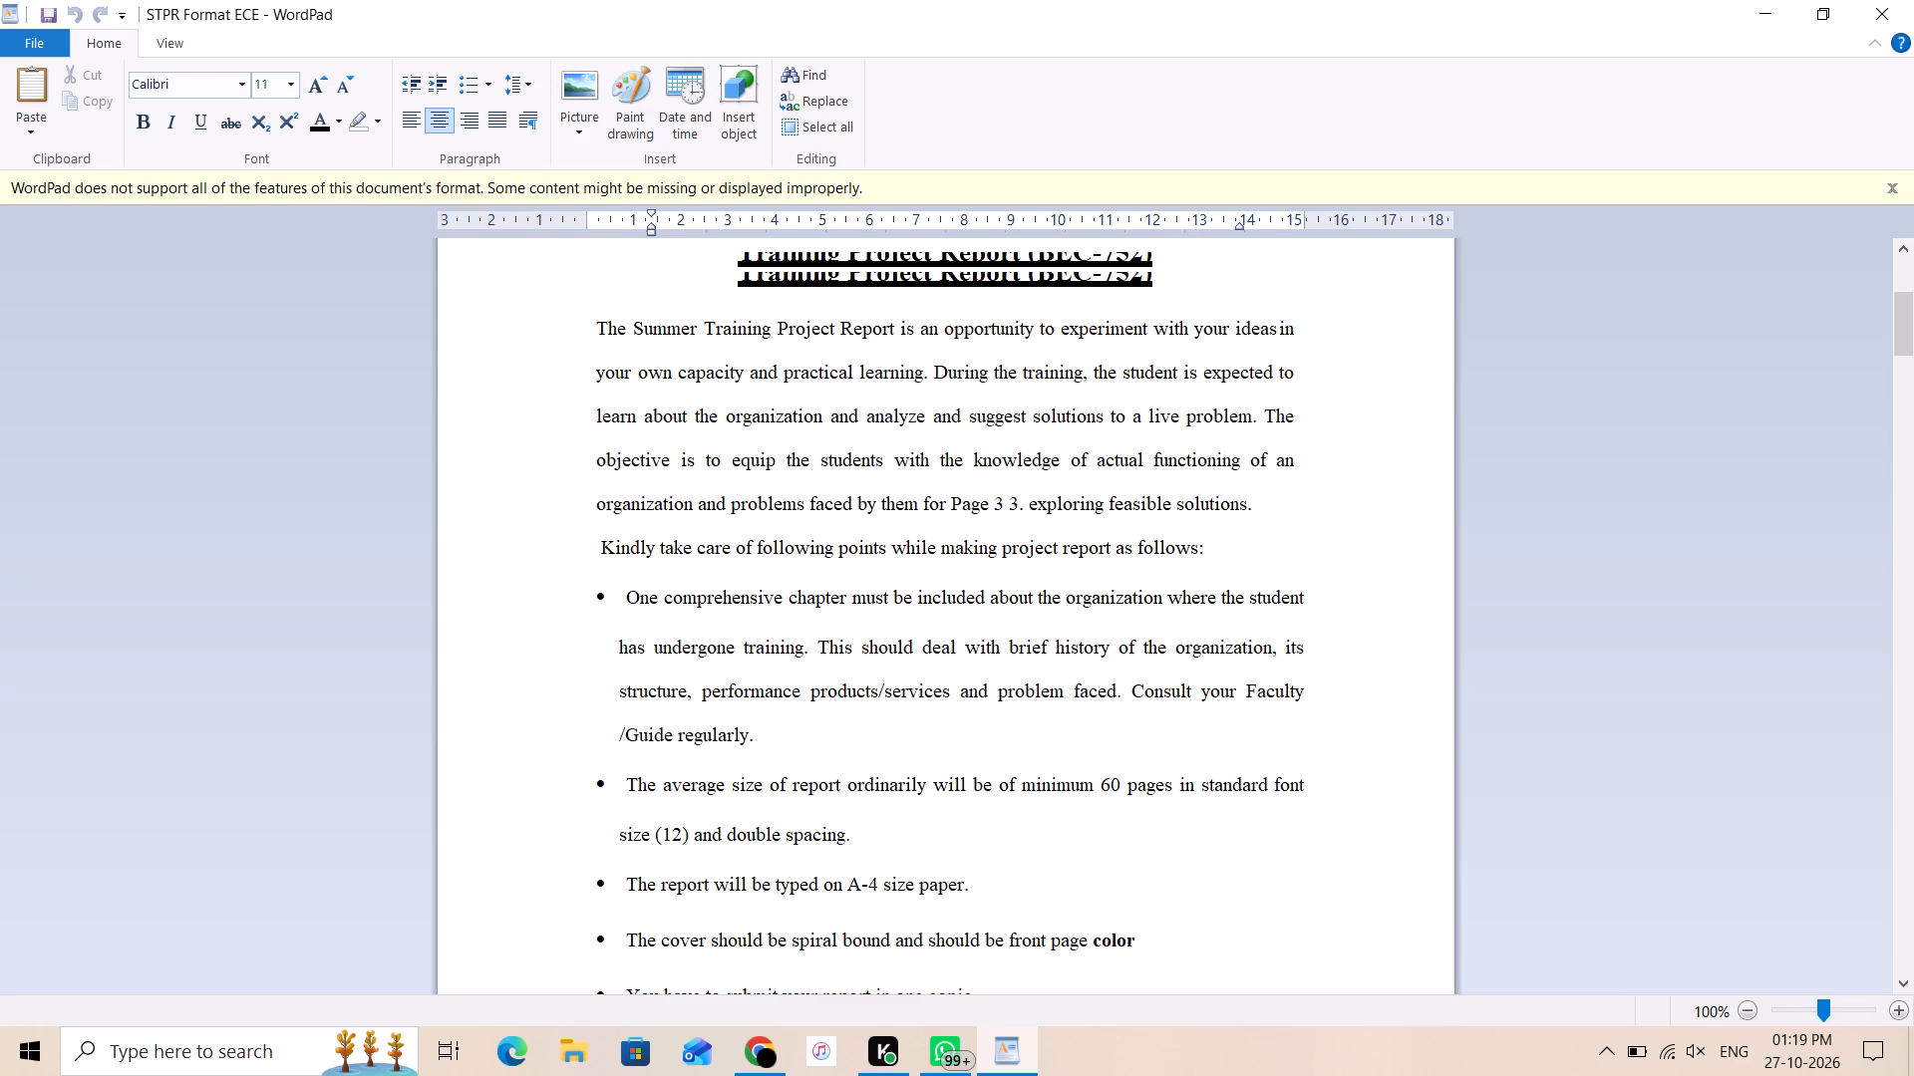
{"action": "scroll", "coordinate": [970, 672], "scroll_direction": "down", "scroll_amount": 1}
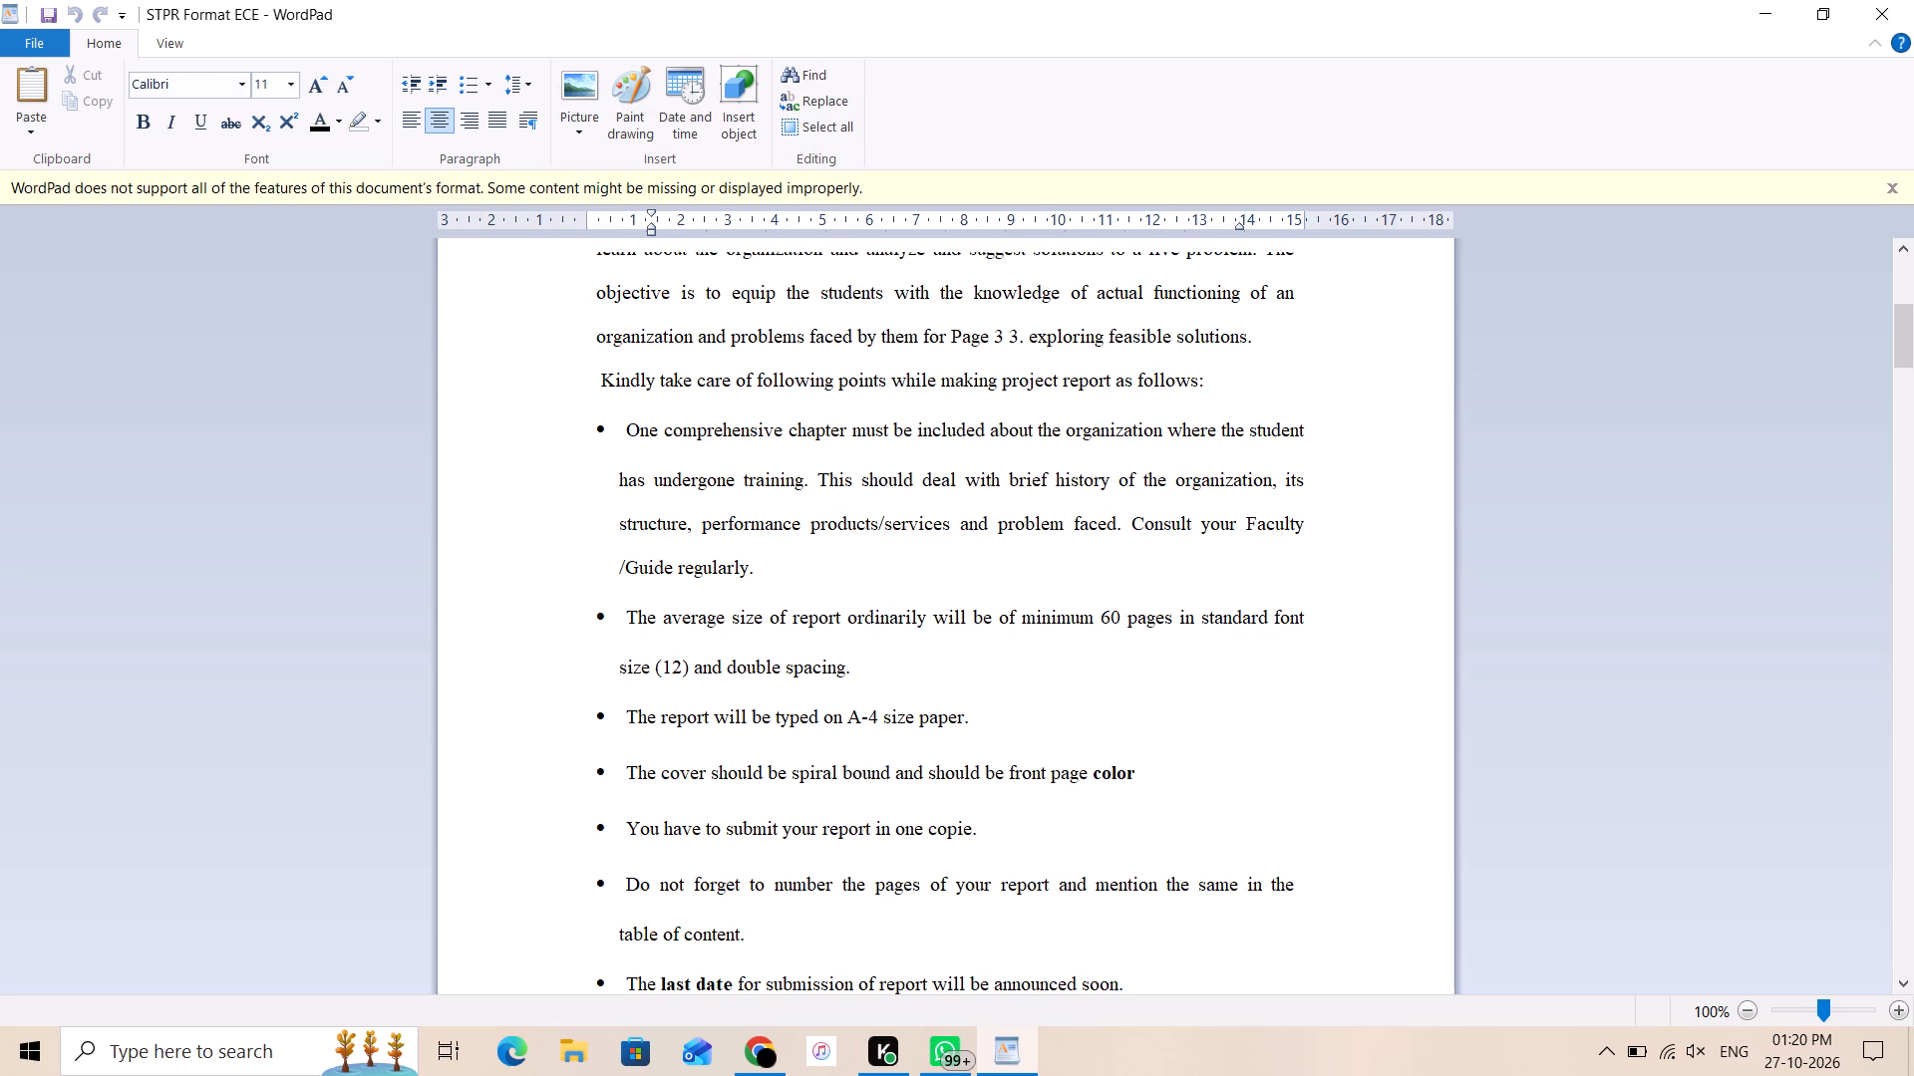
{"action": "scroll", "coordinate": [916, 824], "scroll_direction": "down", "scroll_amount": 3}
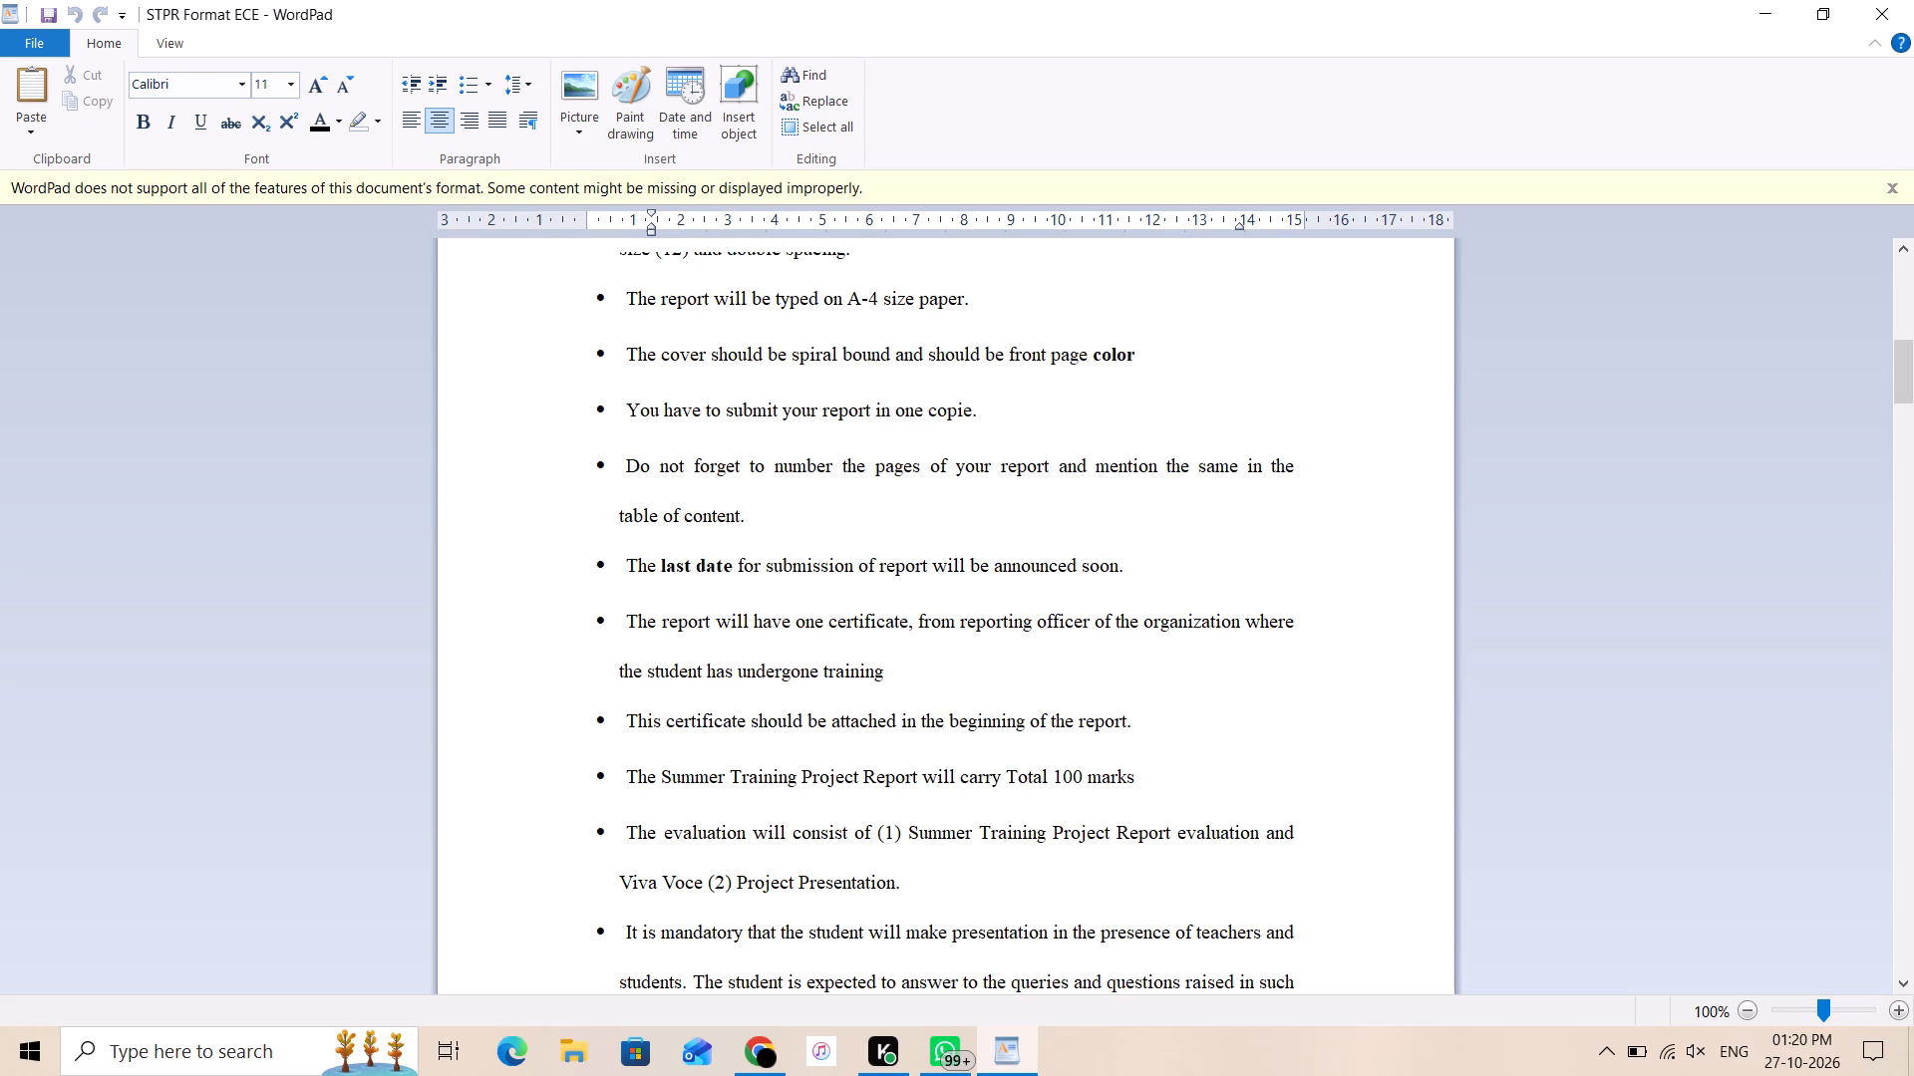
{"action": "scroll", "coordinate": [935, 672], "scroll_direction": "down", "scroll_amount": 1}
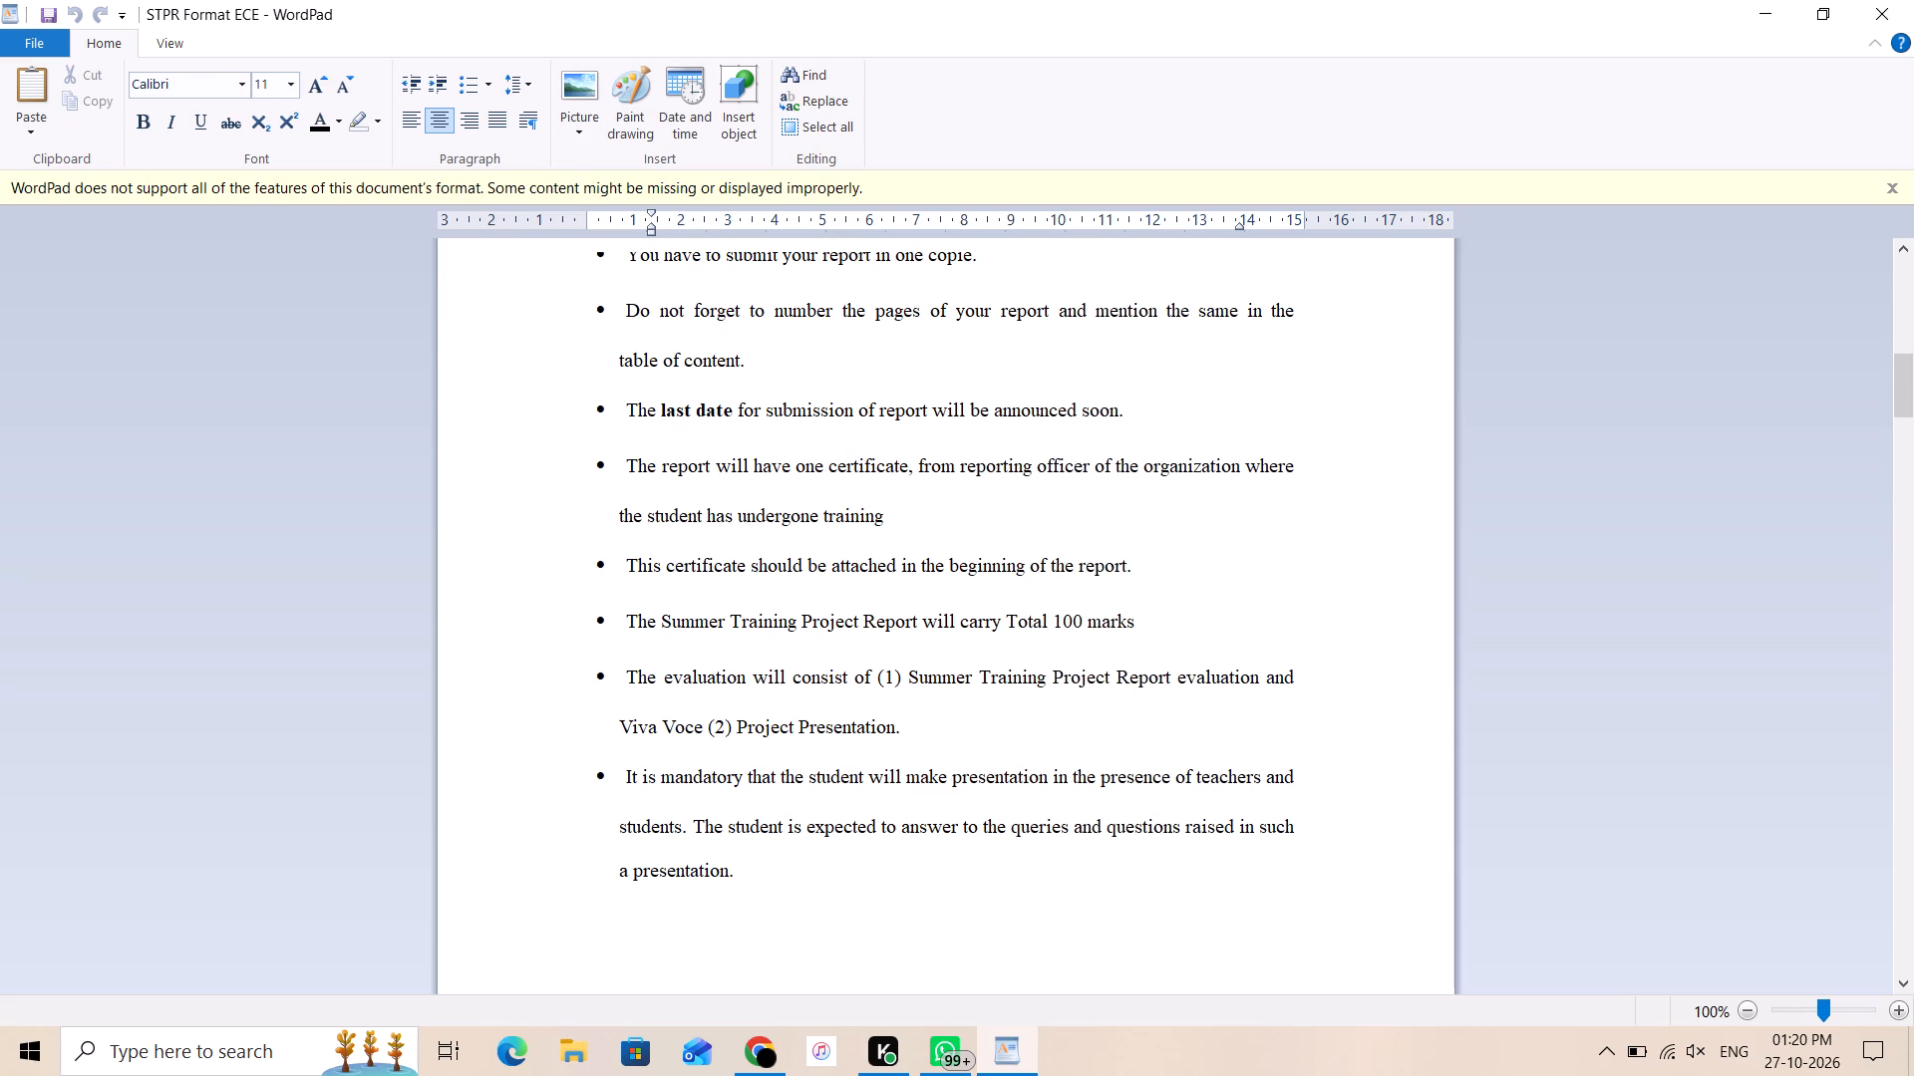
Examine the prescribed cover page, declaration and acknowledgement sections of the summer training report format.
{"action": "scroll", "coordinate": [863, 862], "scroll_direction": "down", "scroll_amount": 14}
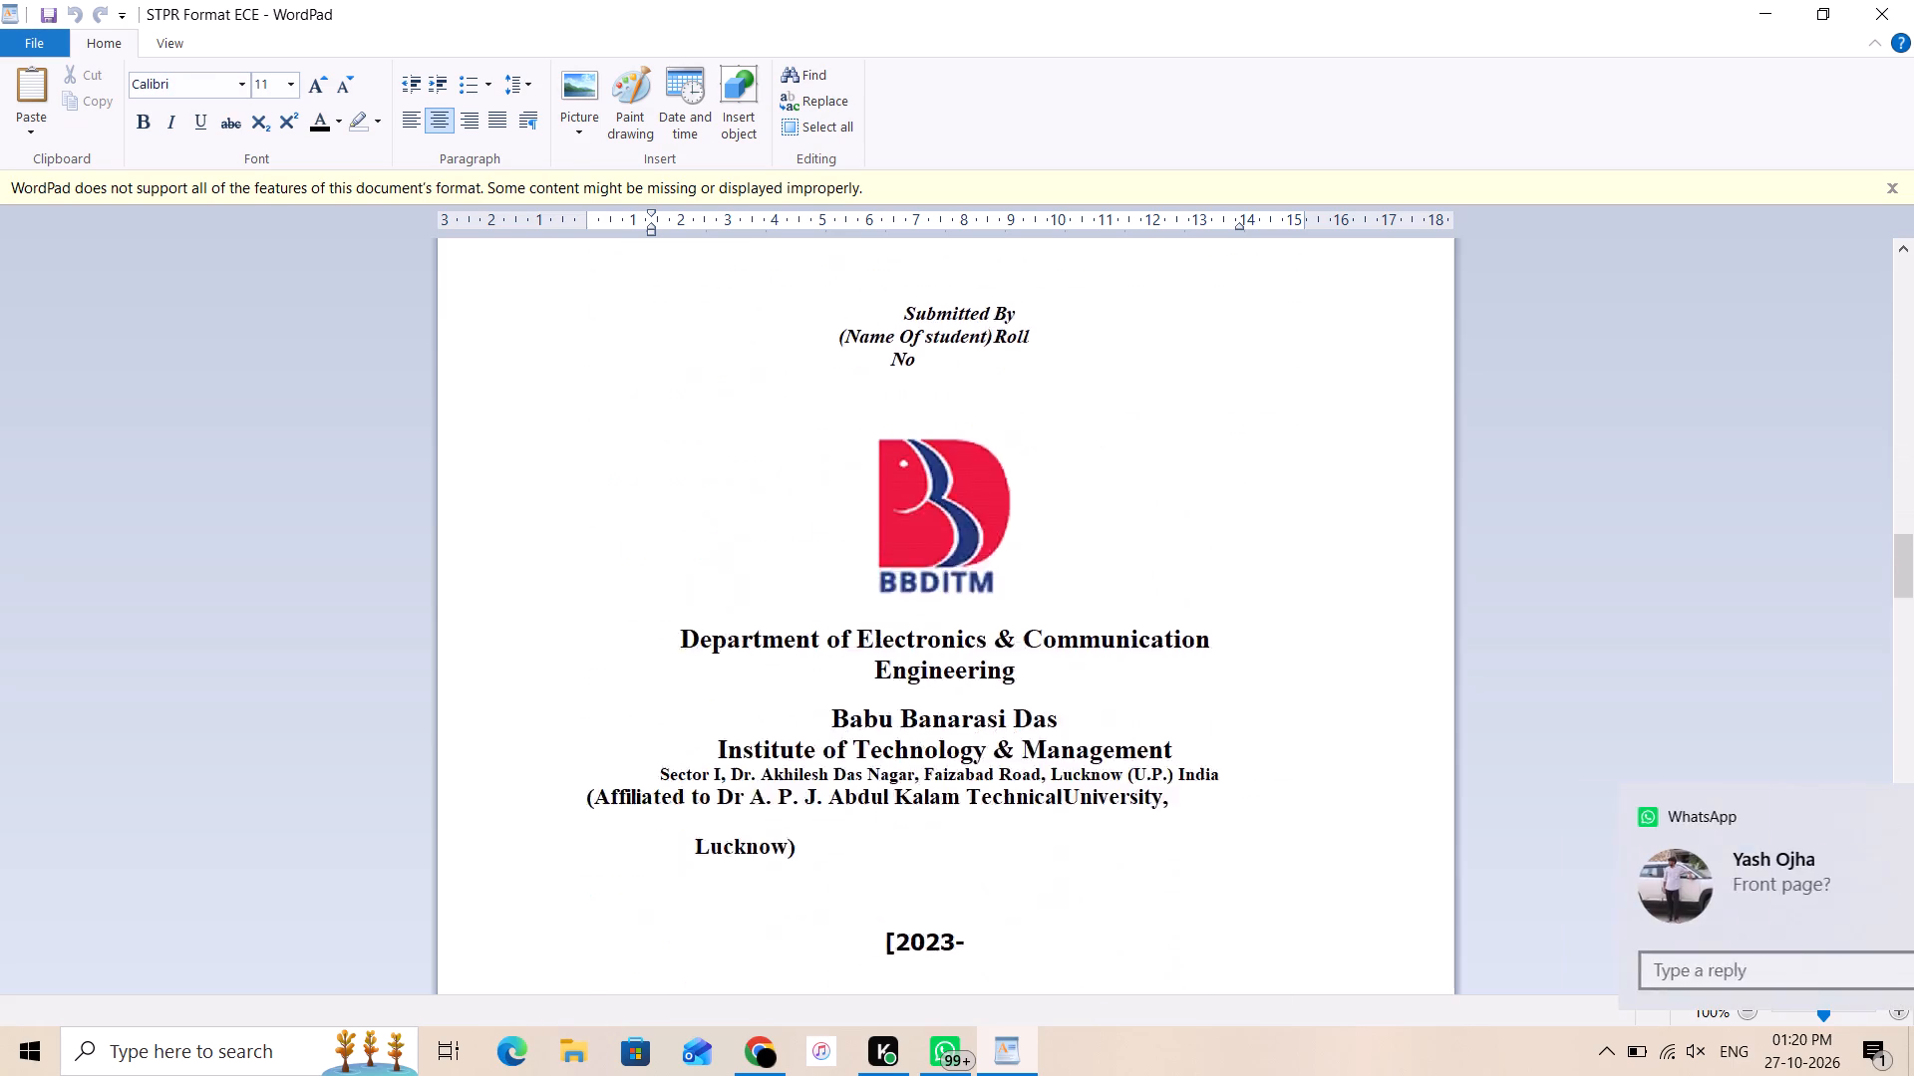
{"action": "scroll", "coordinate": [869, 840], "scroll_direction": "up", "scroll_amount": 2}
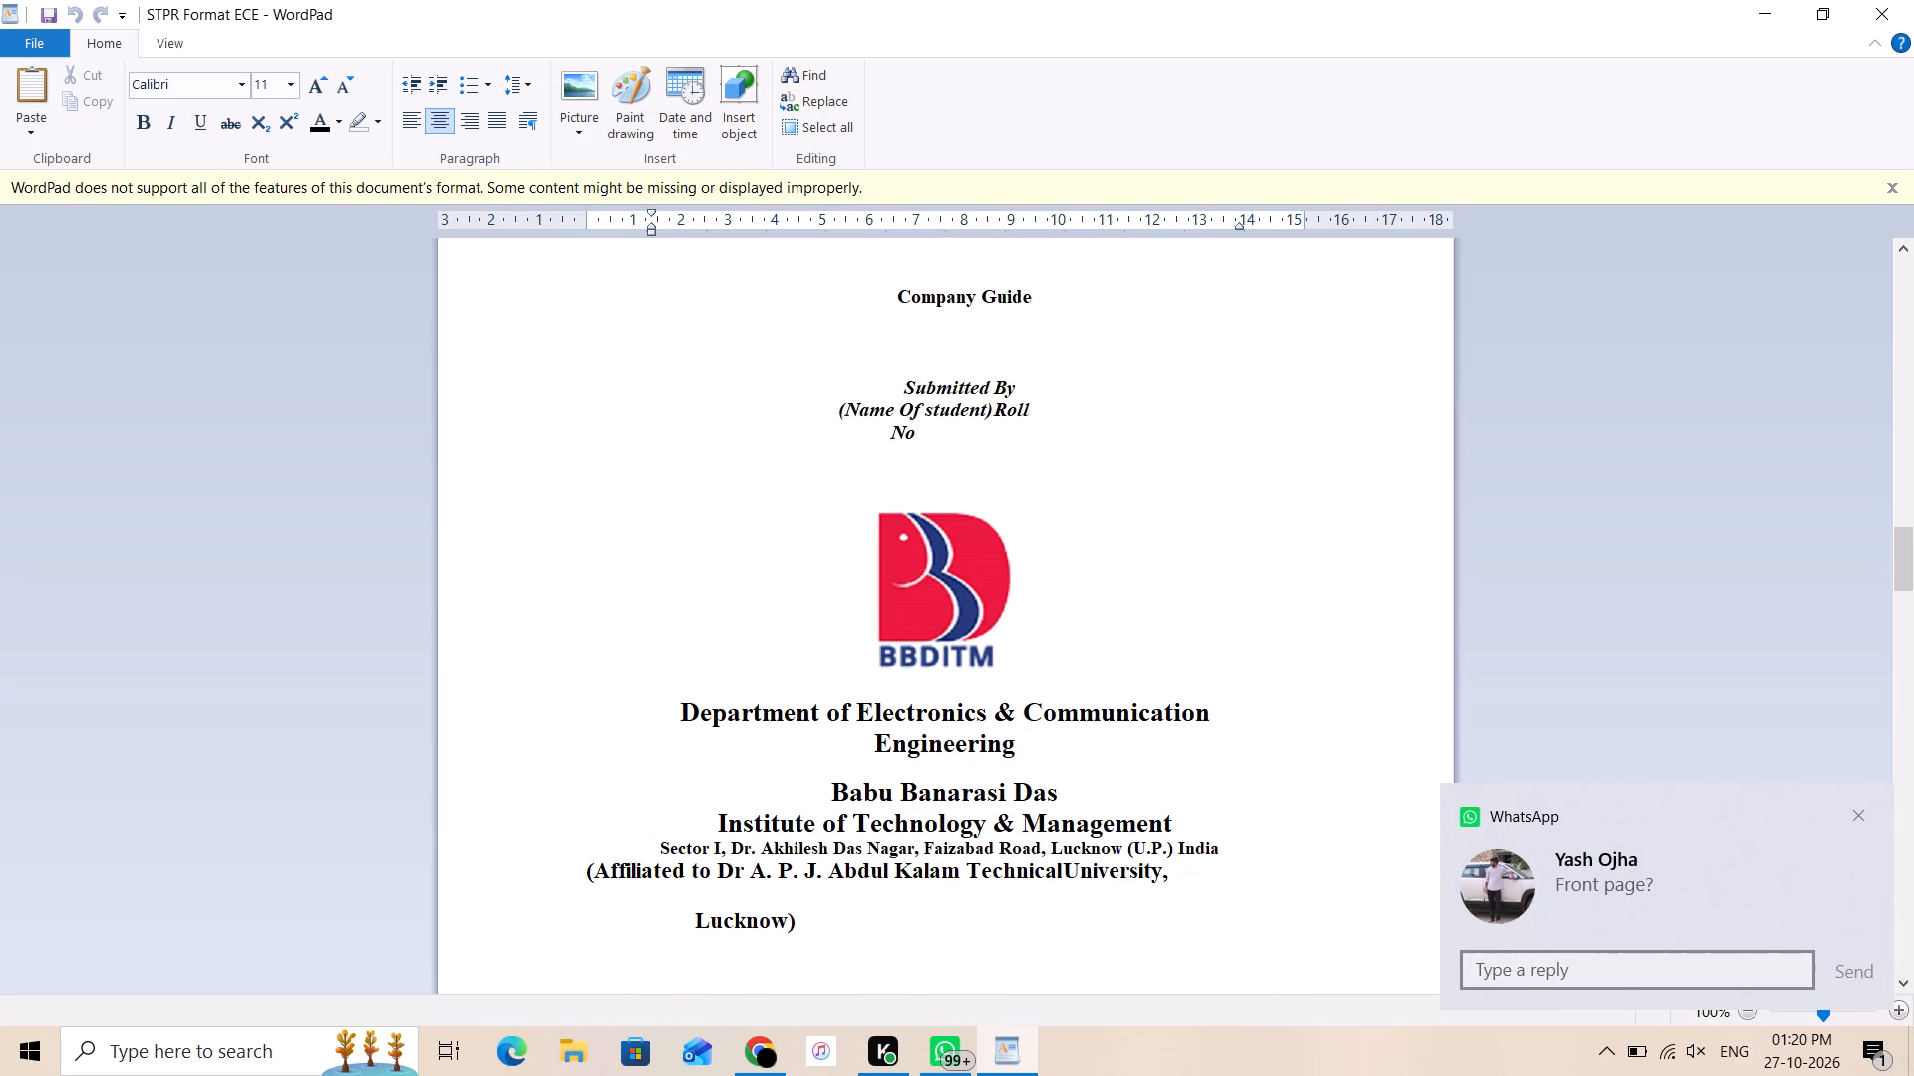
{"action": "scroll", "coordinate": [1085, 542], "scroll_direction": "down", "scroll_amount": 4}
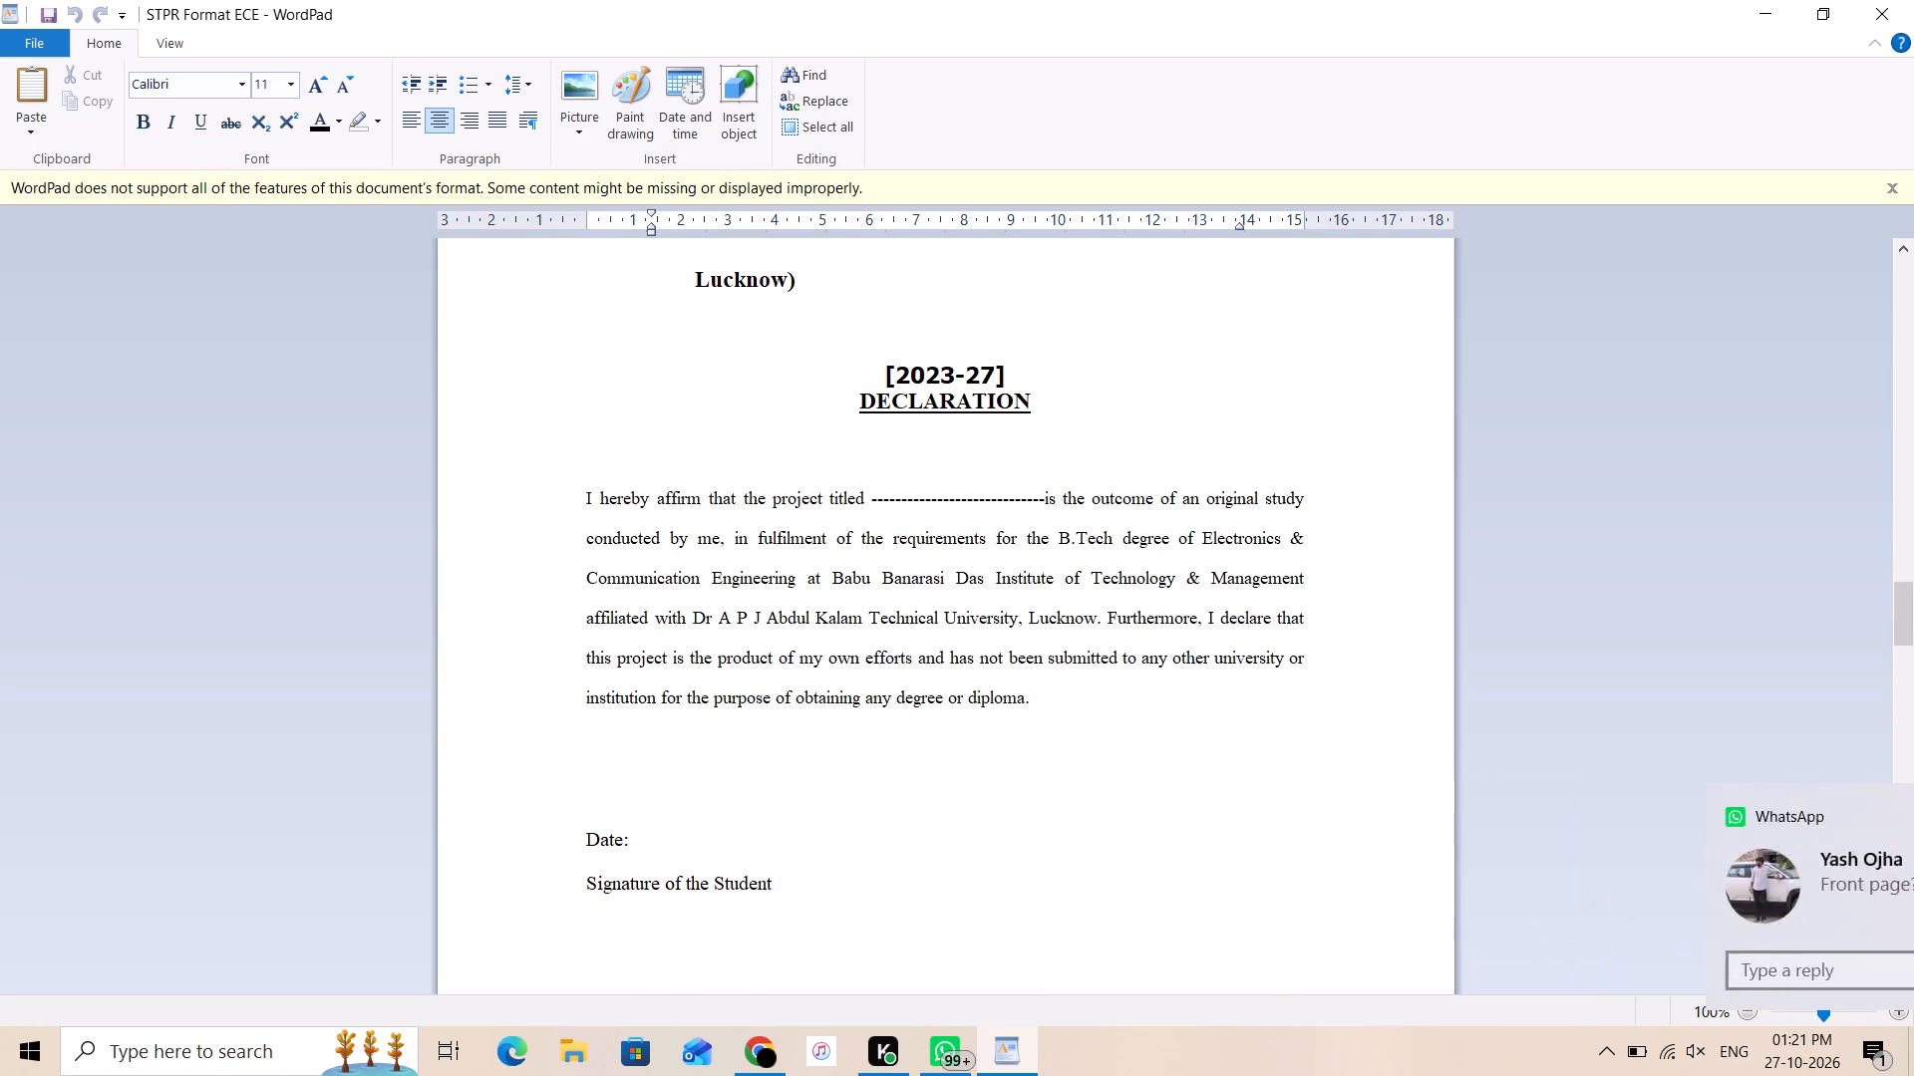
{"action": "scroll", "coordinate": [1063, 588], "scroll_direction": "down", "scroll_amount": 10}
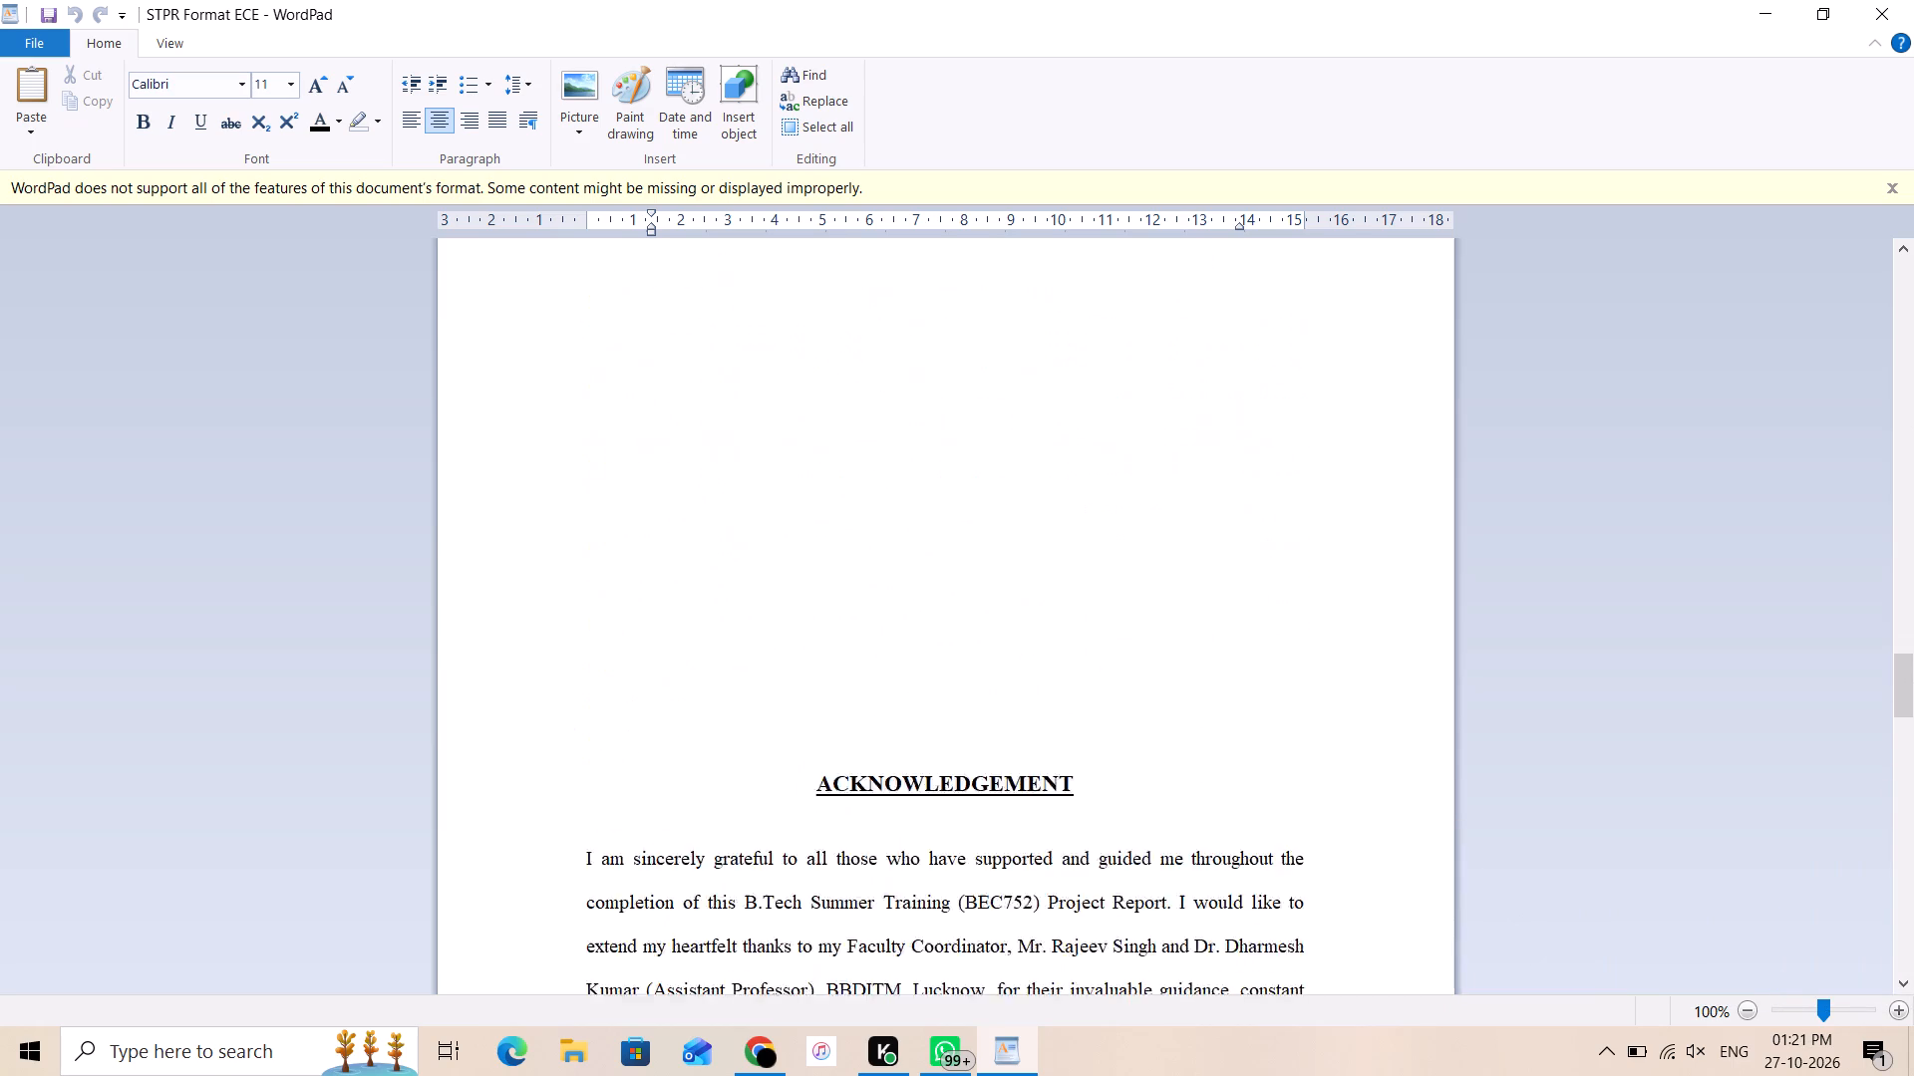
Examine the prescribed table of contents sequence, the additional ECE topic suggestions and the recommended report formatting.
{"action": "scroll", "coordinate": [1058, 591], "scroll_direction": "down", "scroll_amount": 18}
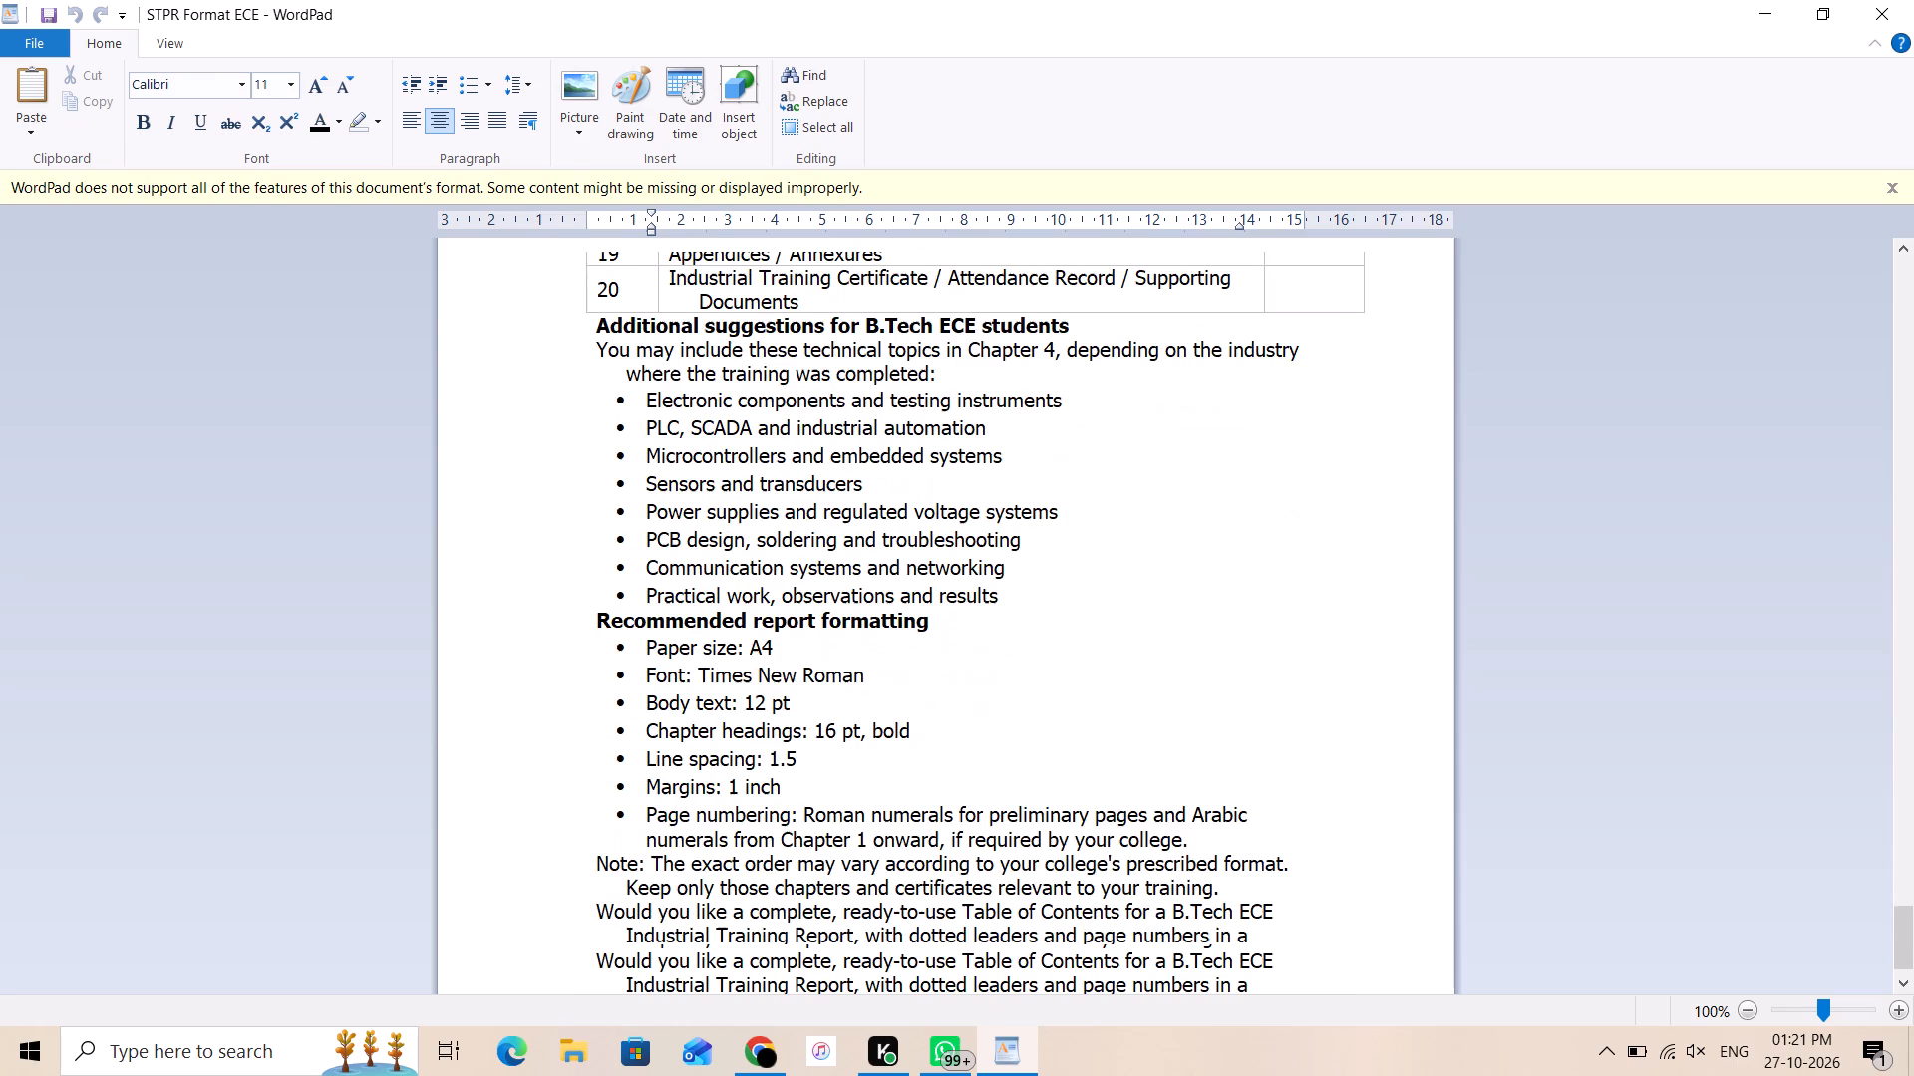
{"action": "scroll", "coordinate": [1053, 599], "scroll_direction": "down", "scroll_amount": 17}
{"action": "scroll", "coordinate": [981, 696], "scroll_direction": "up", "scroll_amount": 2}
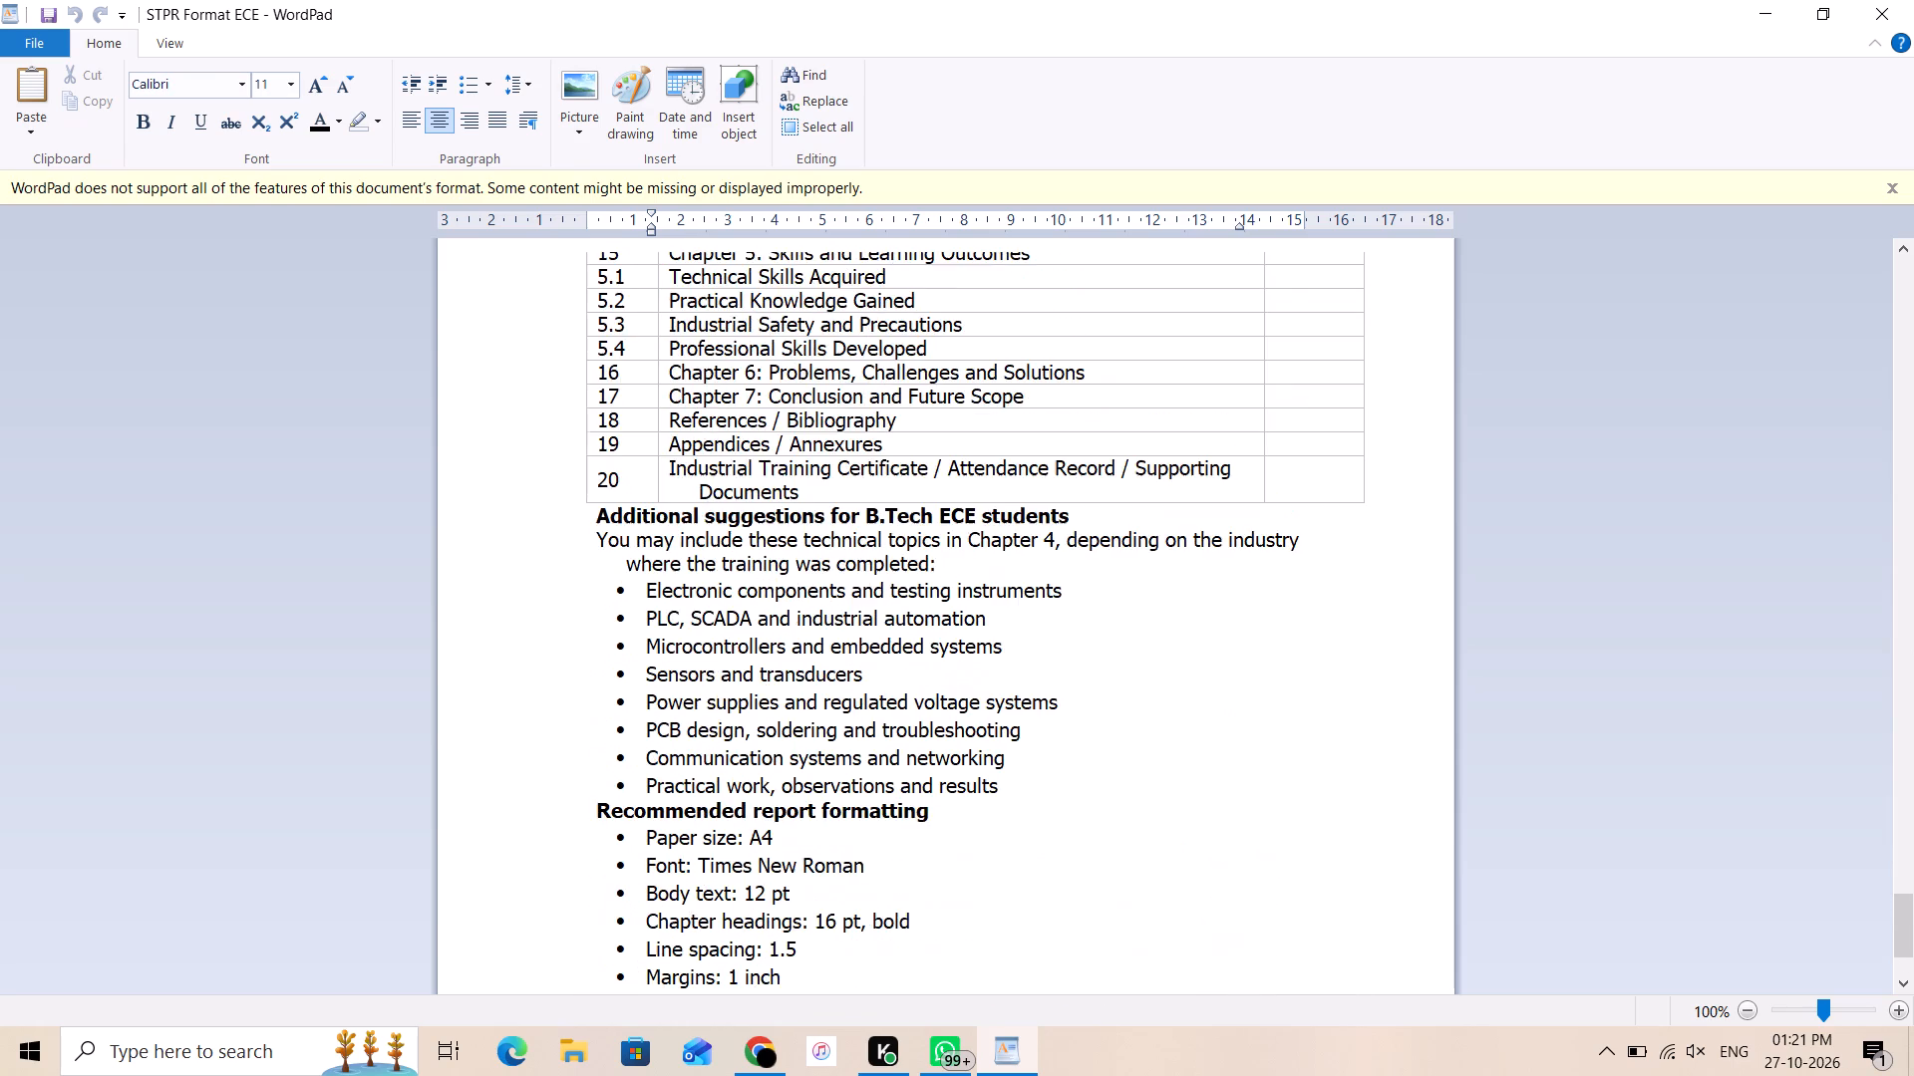
{"action": "scroll", "coordinate": [981, 696], "scroll_direction": "up", "scroll_amount": 6}
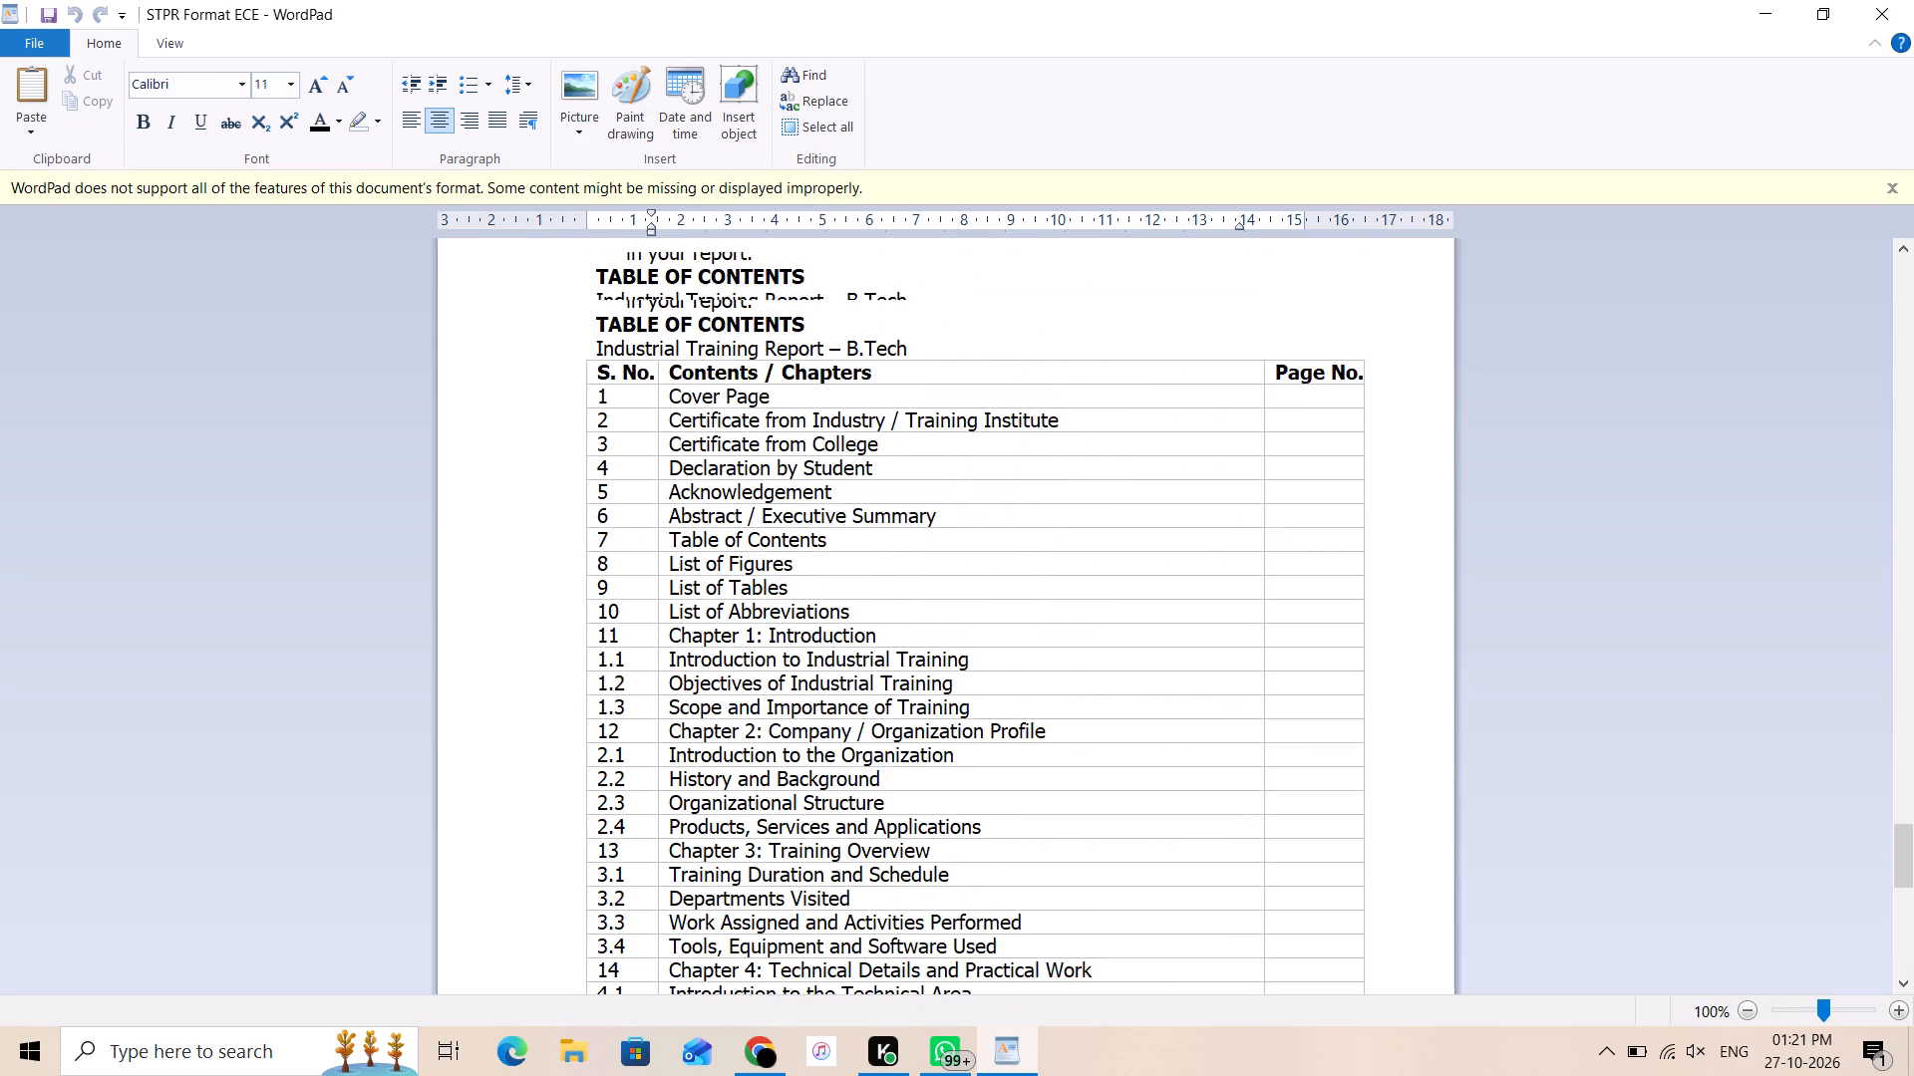
{"action": "scroll", "coordinate": [974, 689], "scroll_direction": "up", "scroll_amount": 2}
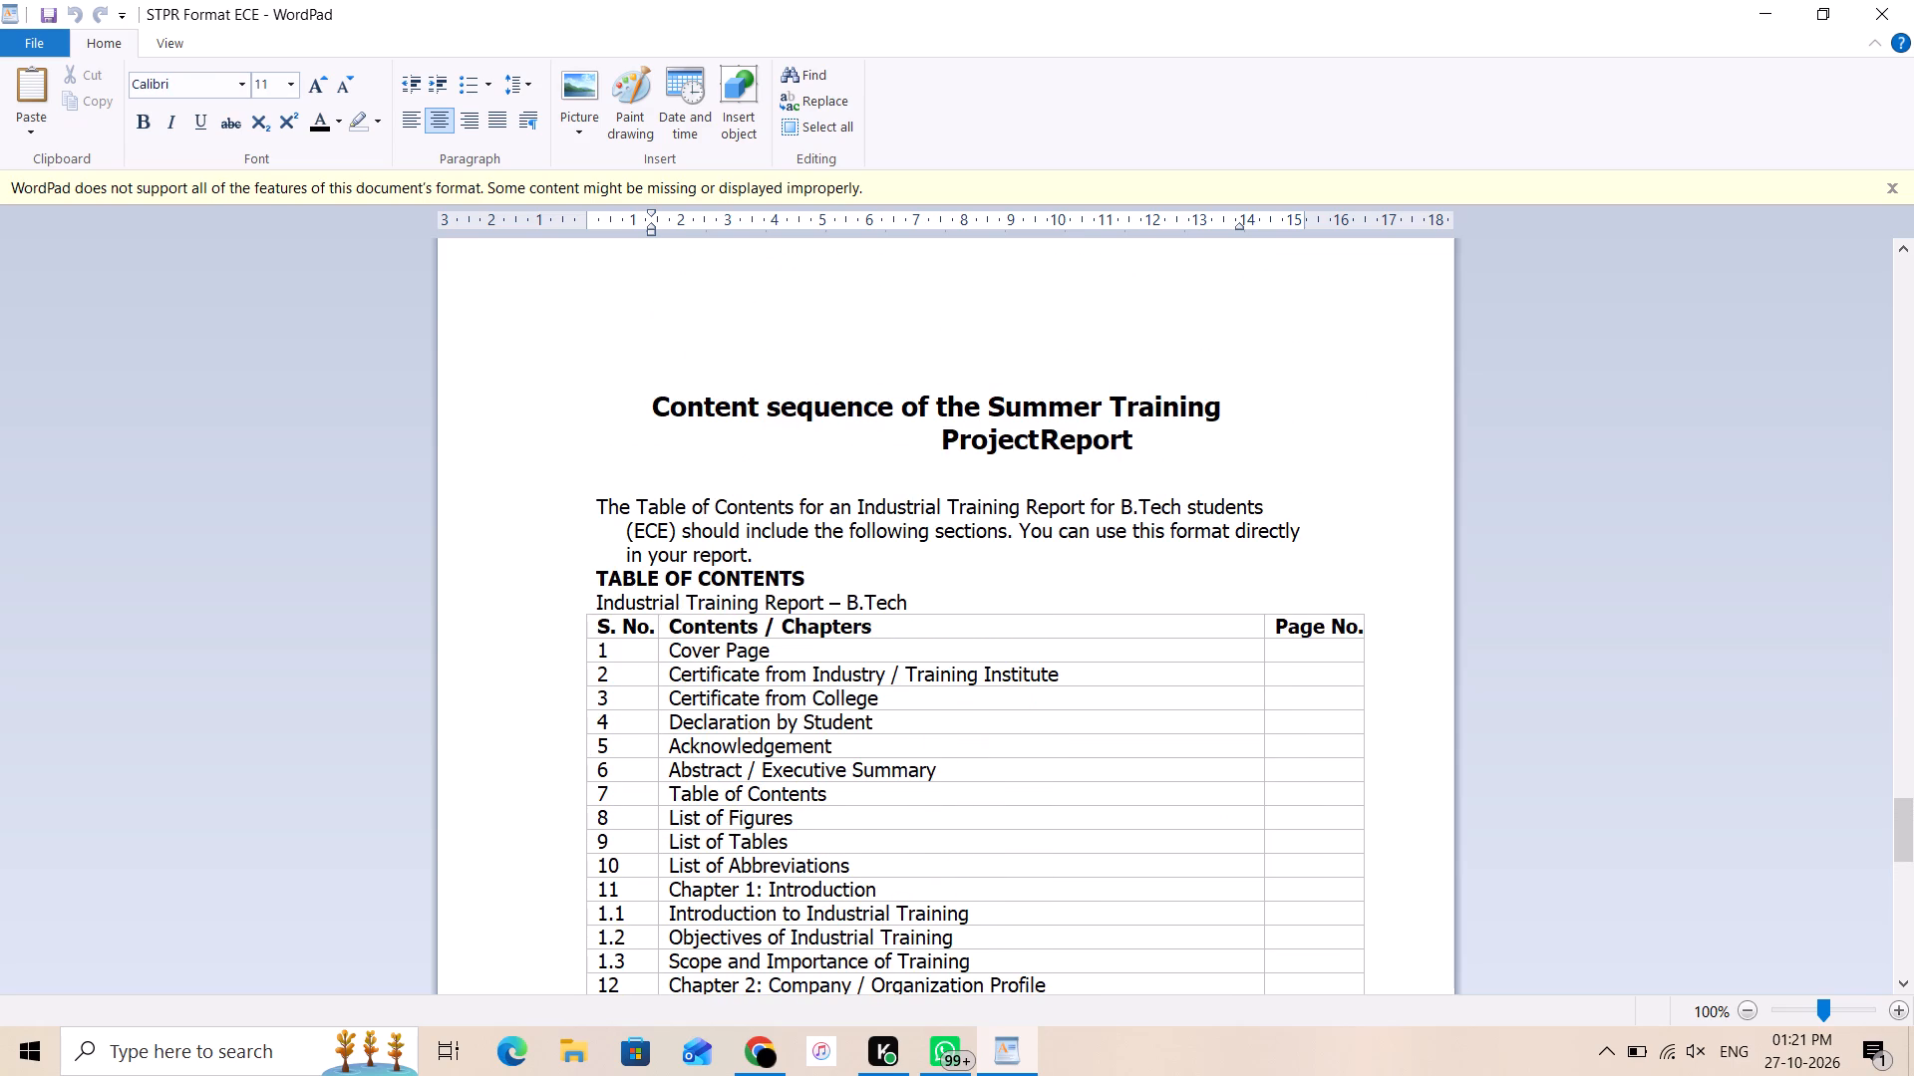
{"action": "scroll", "coordinate": [1055, 604], "scroll_direction": "down", "scroll_amount": 3}
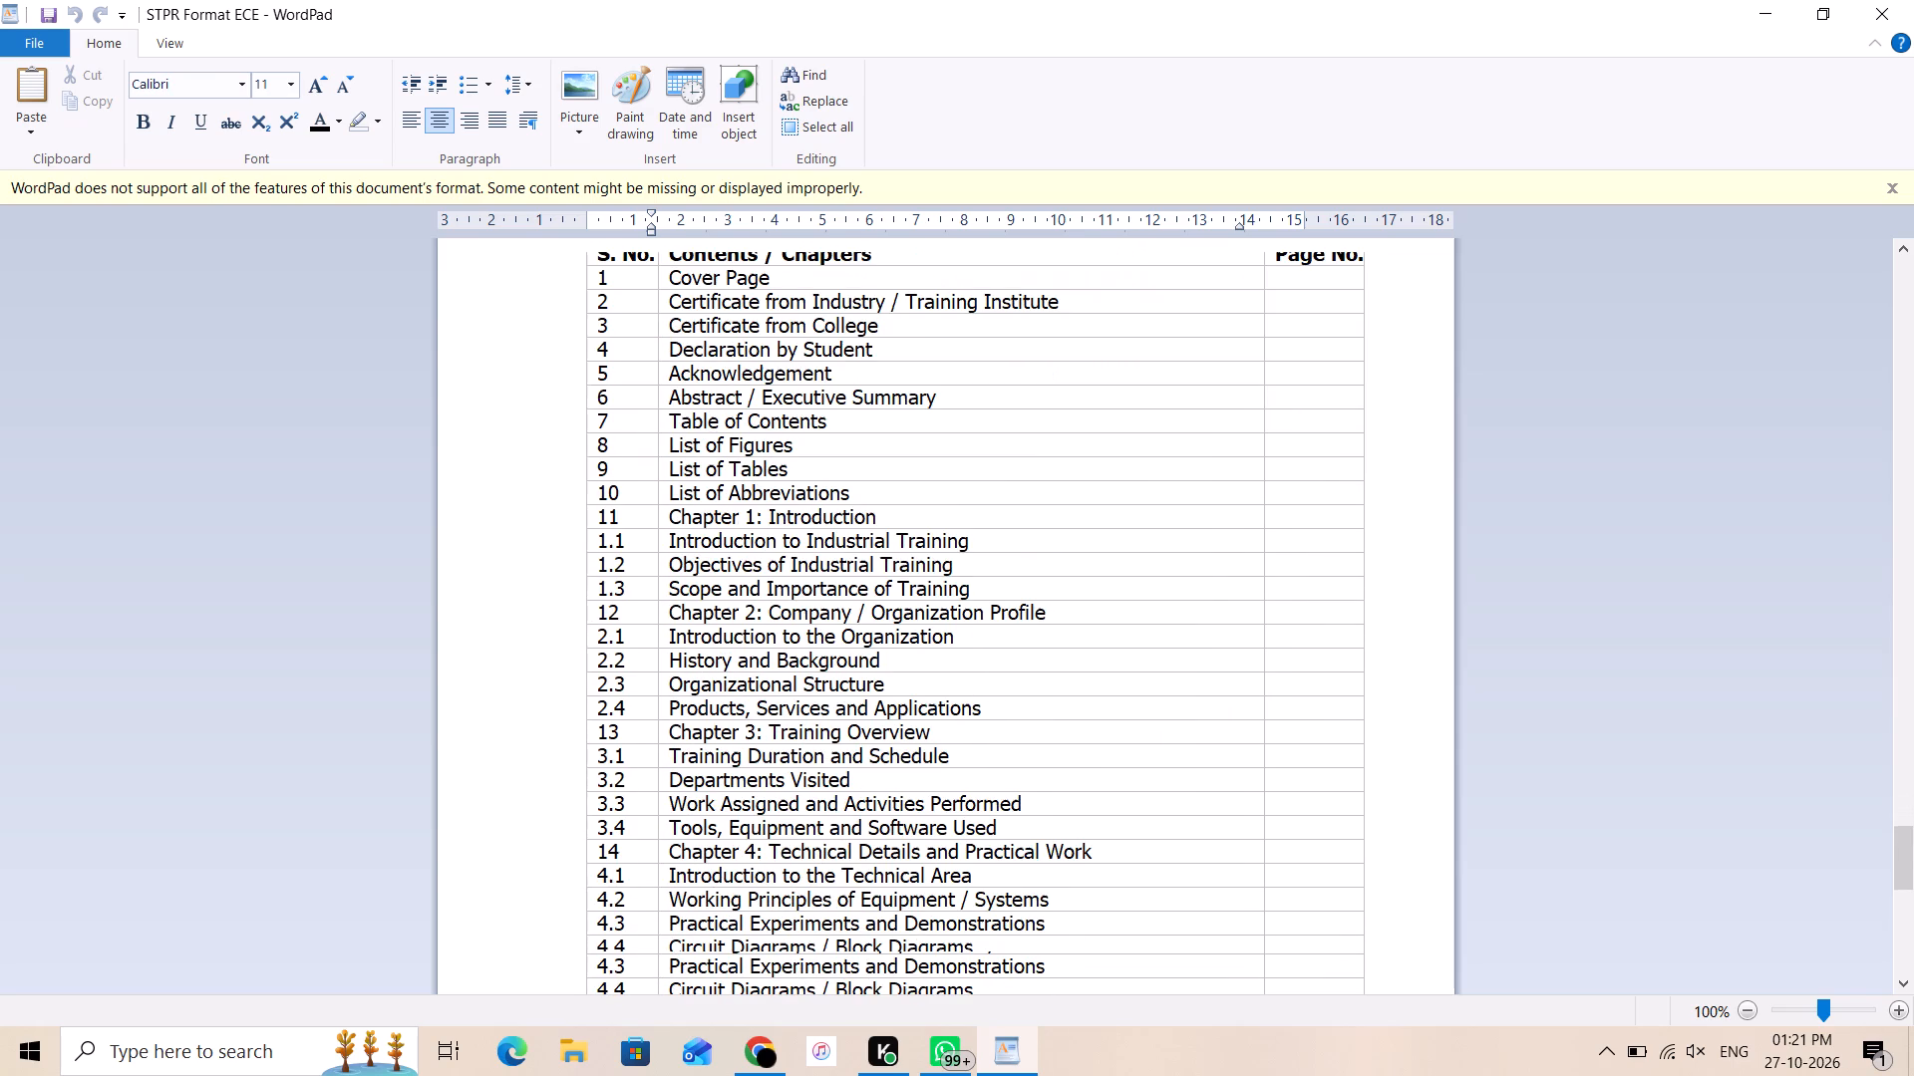
{"action": "scroll", "coordinate": [1055, 603], "scroll_direction": "down", "scroll_amount": 6}
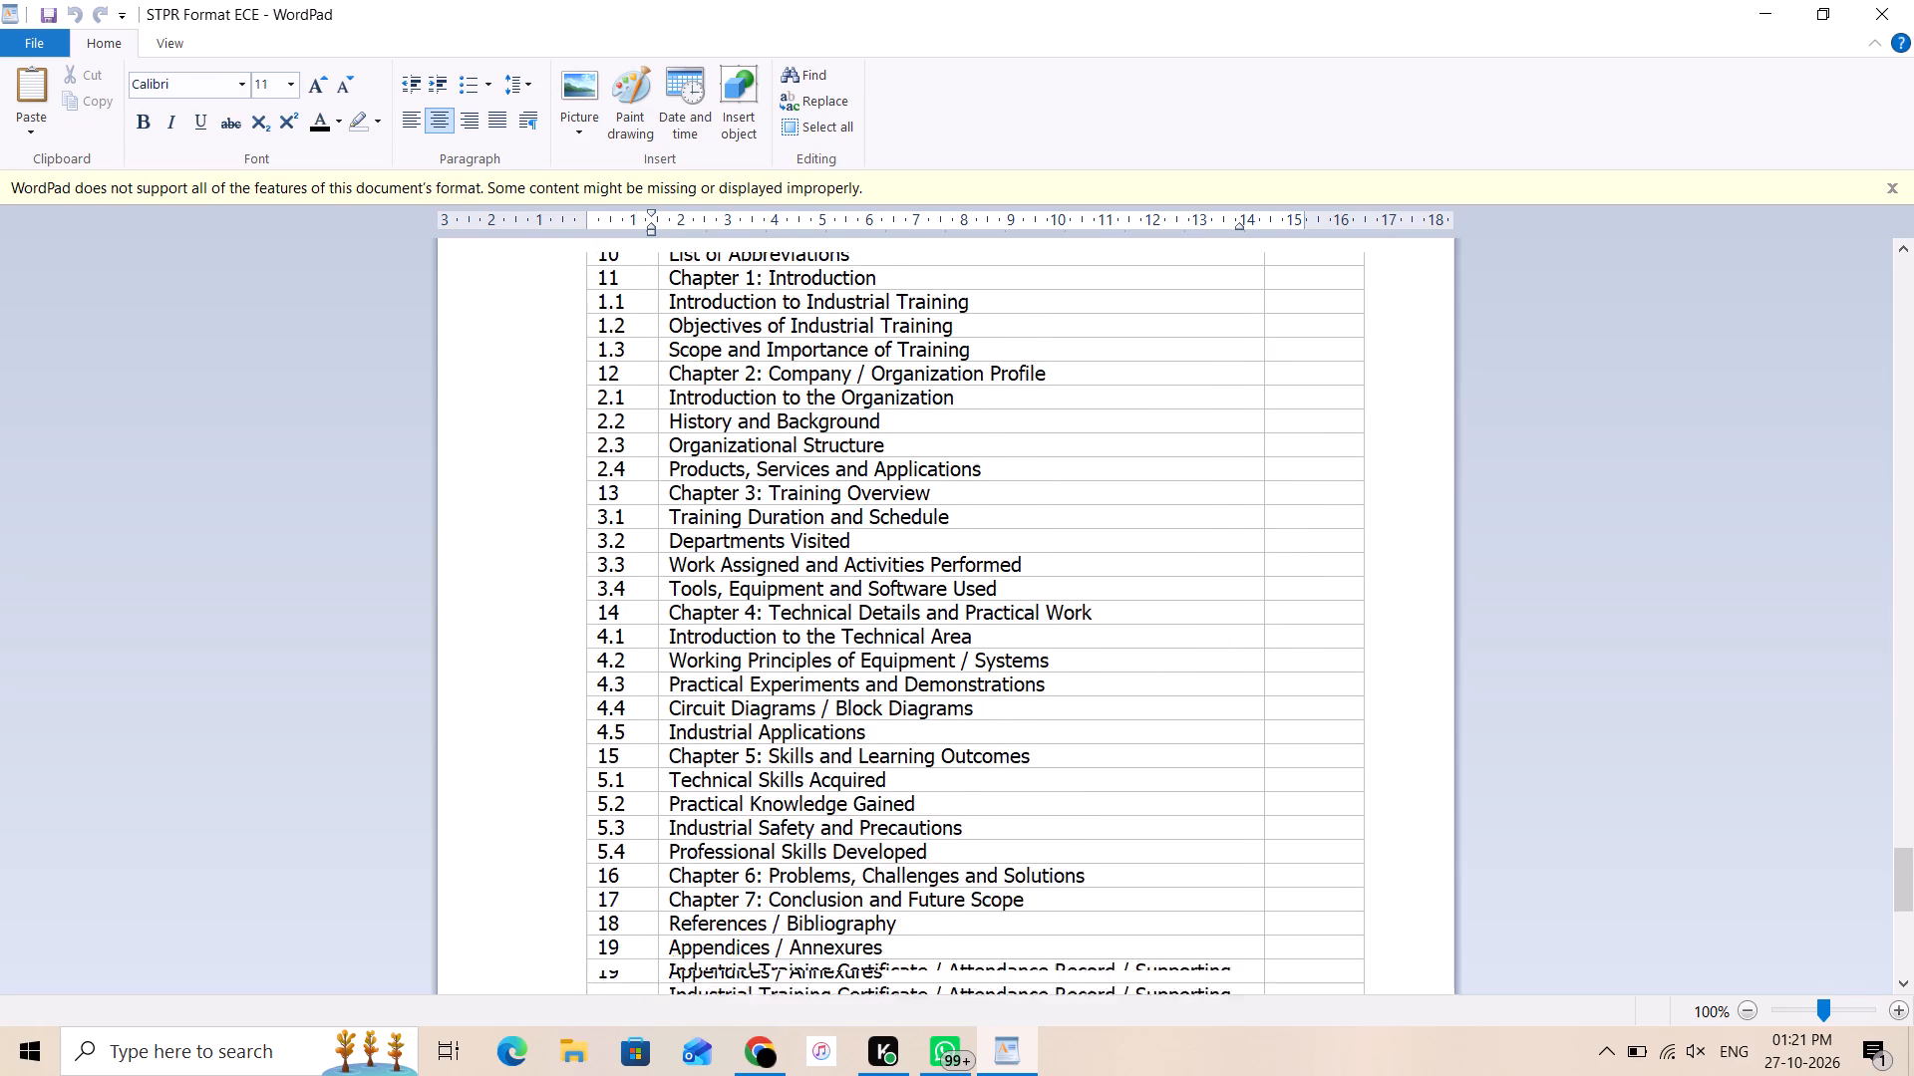
{"action": "scroll", "coordinate": [1049, 614], "scroll_direction": "down", "scroll_amount": 13}
{"action": "scroll", "coordinate": [1045, 616], "scroll_direction": "up", "scroll_amount": 9}
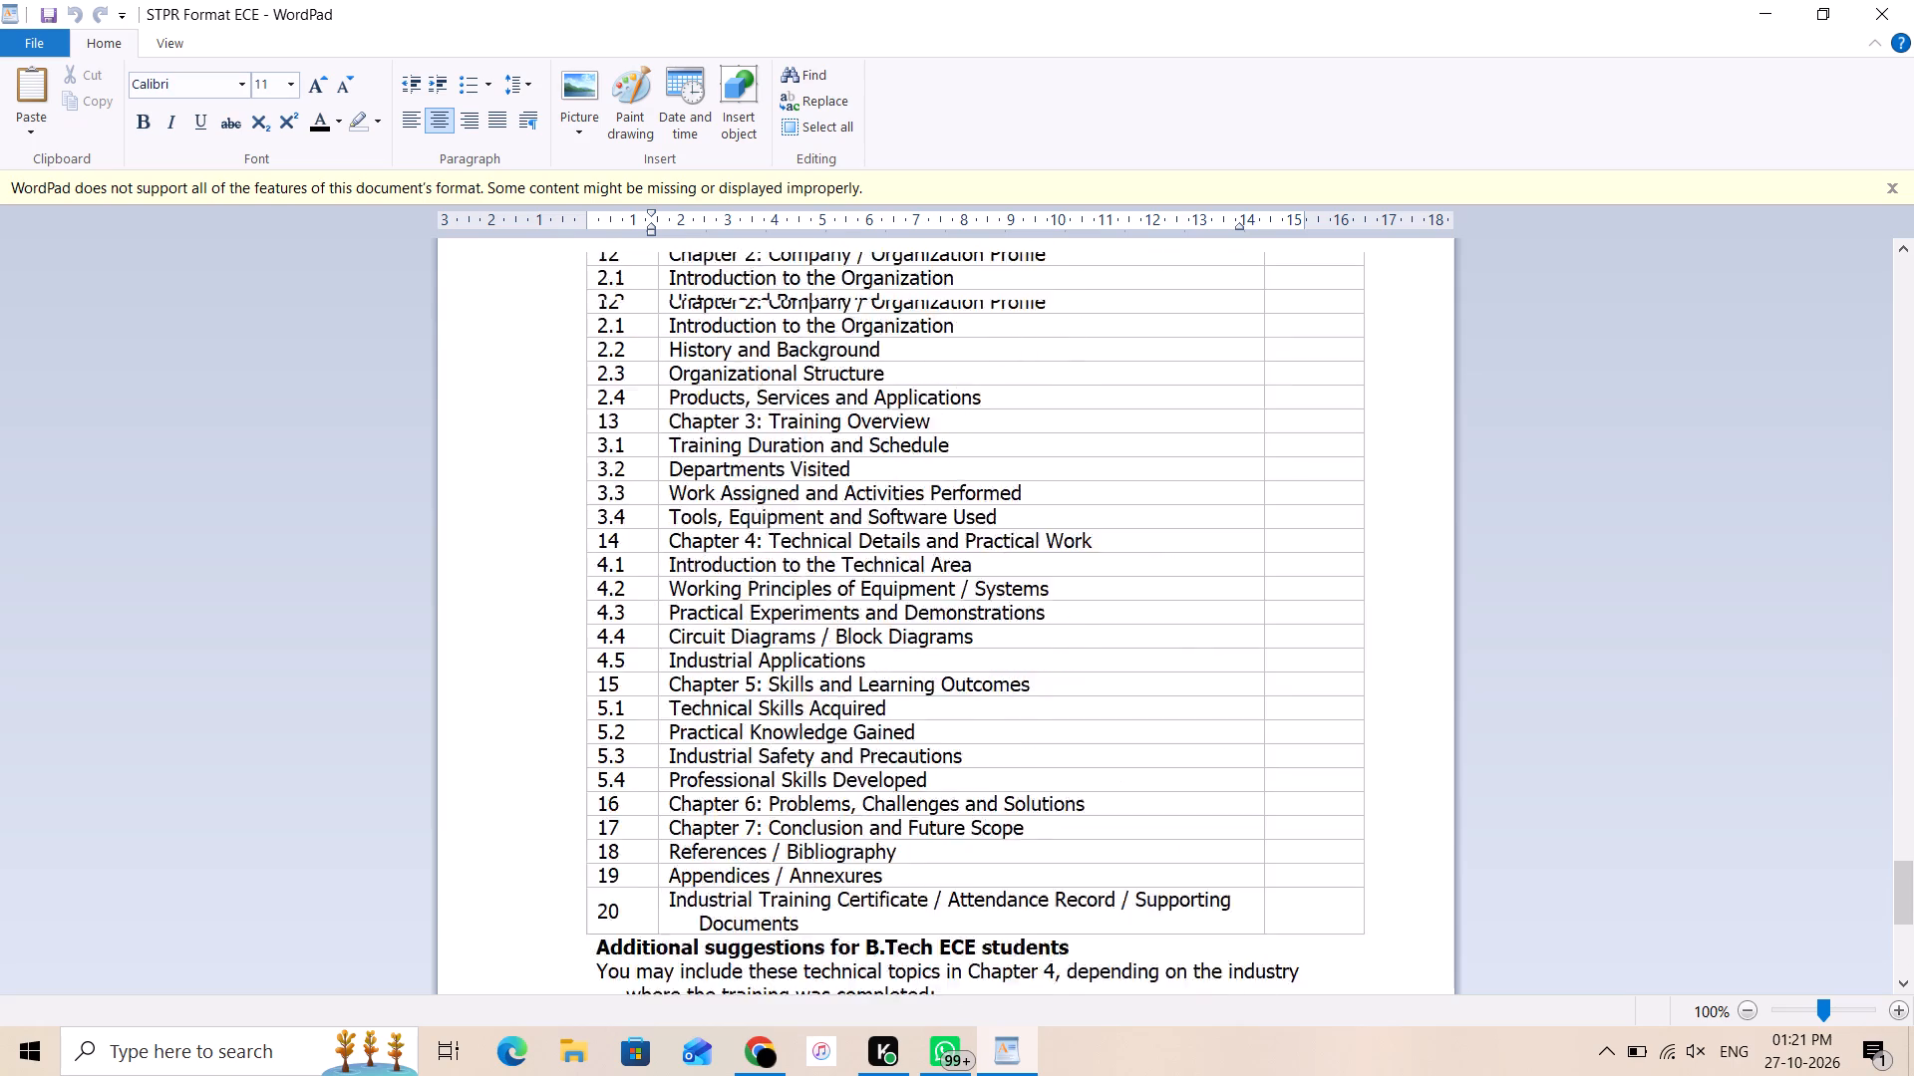
Review the cover page format again, including its title block, student details, college logo and name, together with the declaration wording.
{"action": "scroll", "coordinate": [1042, 616], "scroll_direction": "up", "scroll_amount": 18}
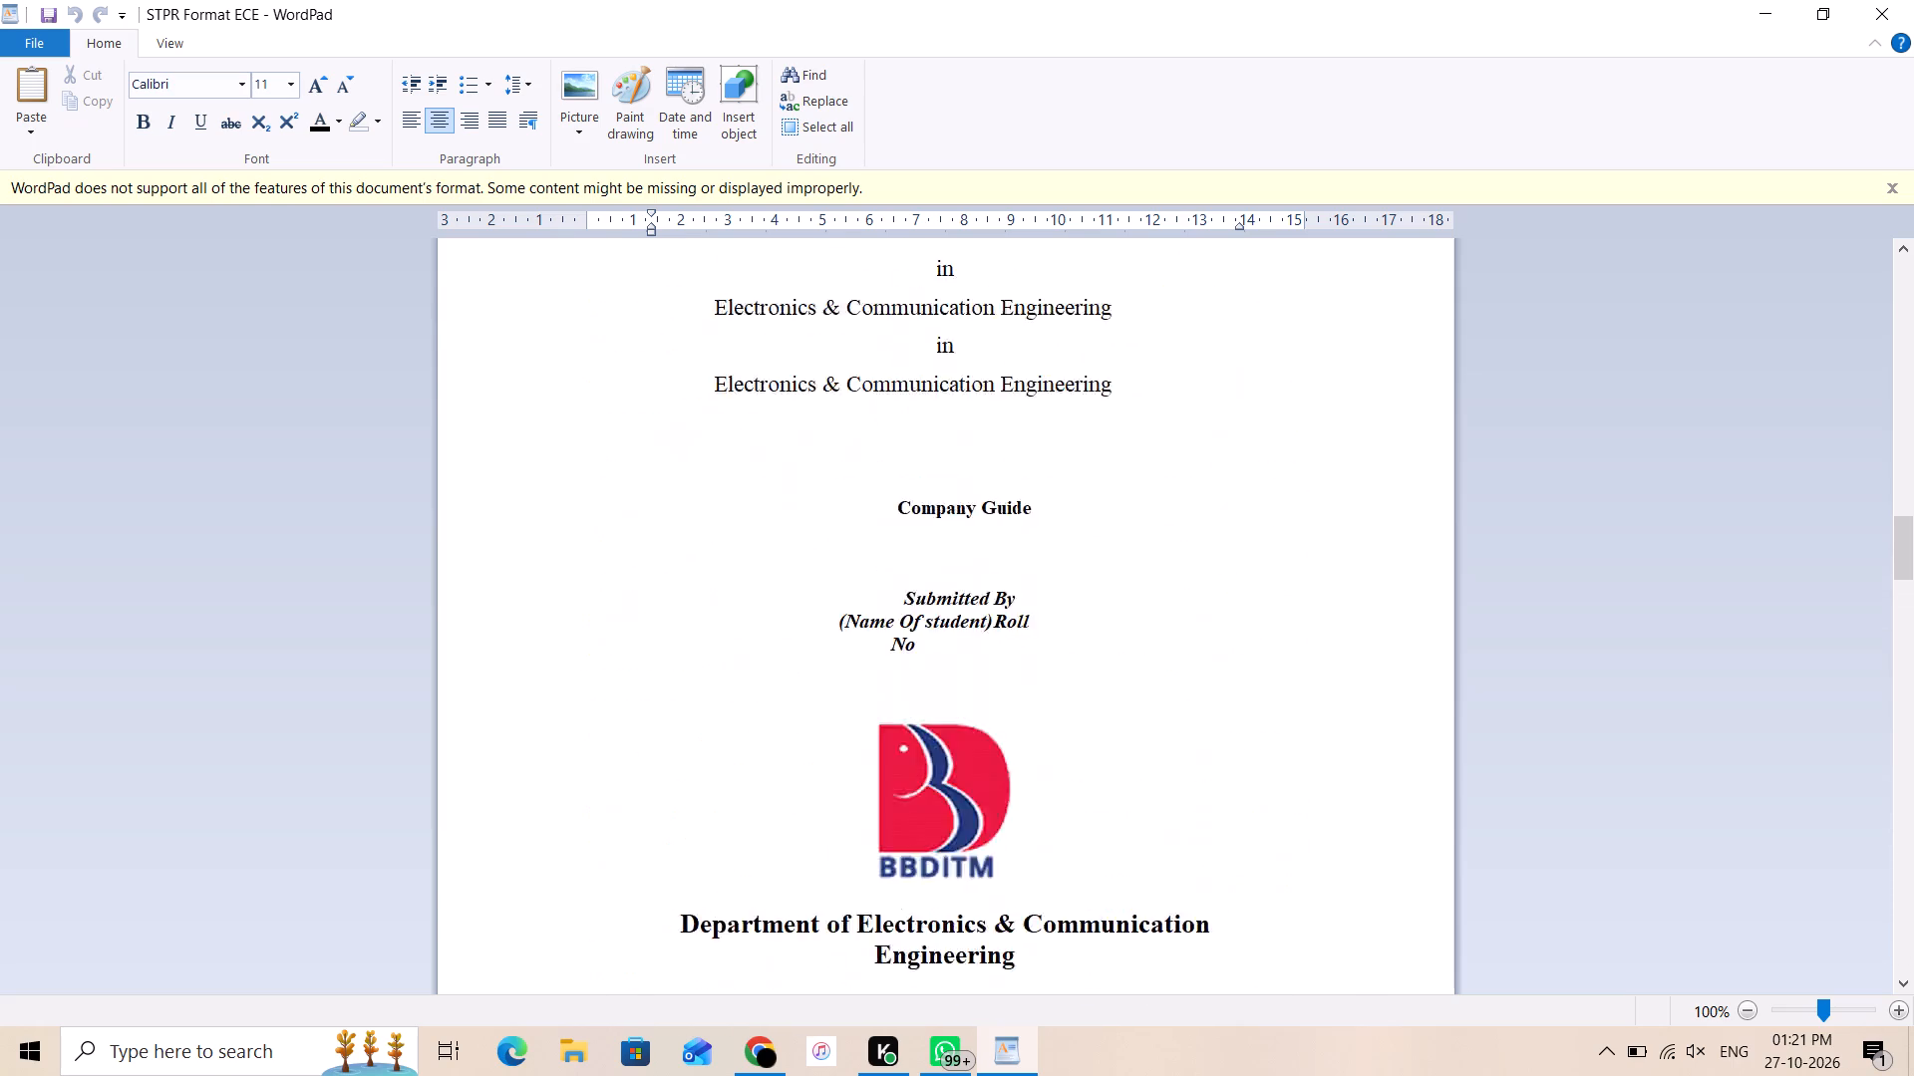
{"action": "scroll", "coordinate": [1042, 611], "scroll_direction": "down", "scroll_amount": 3}
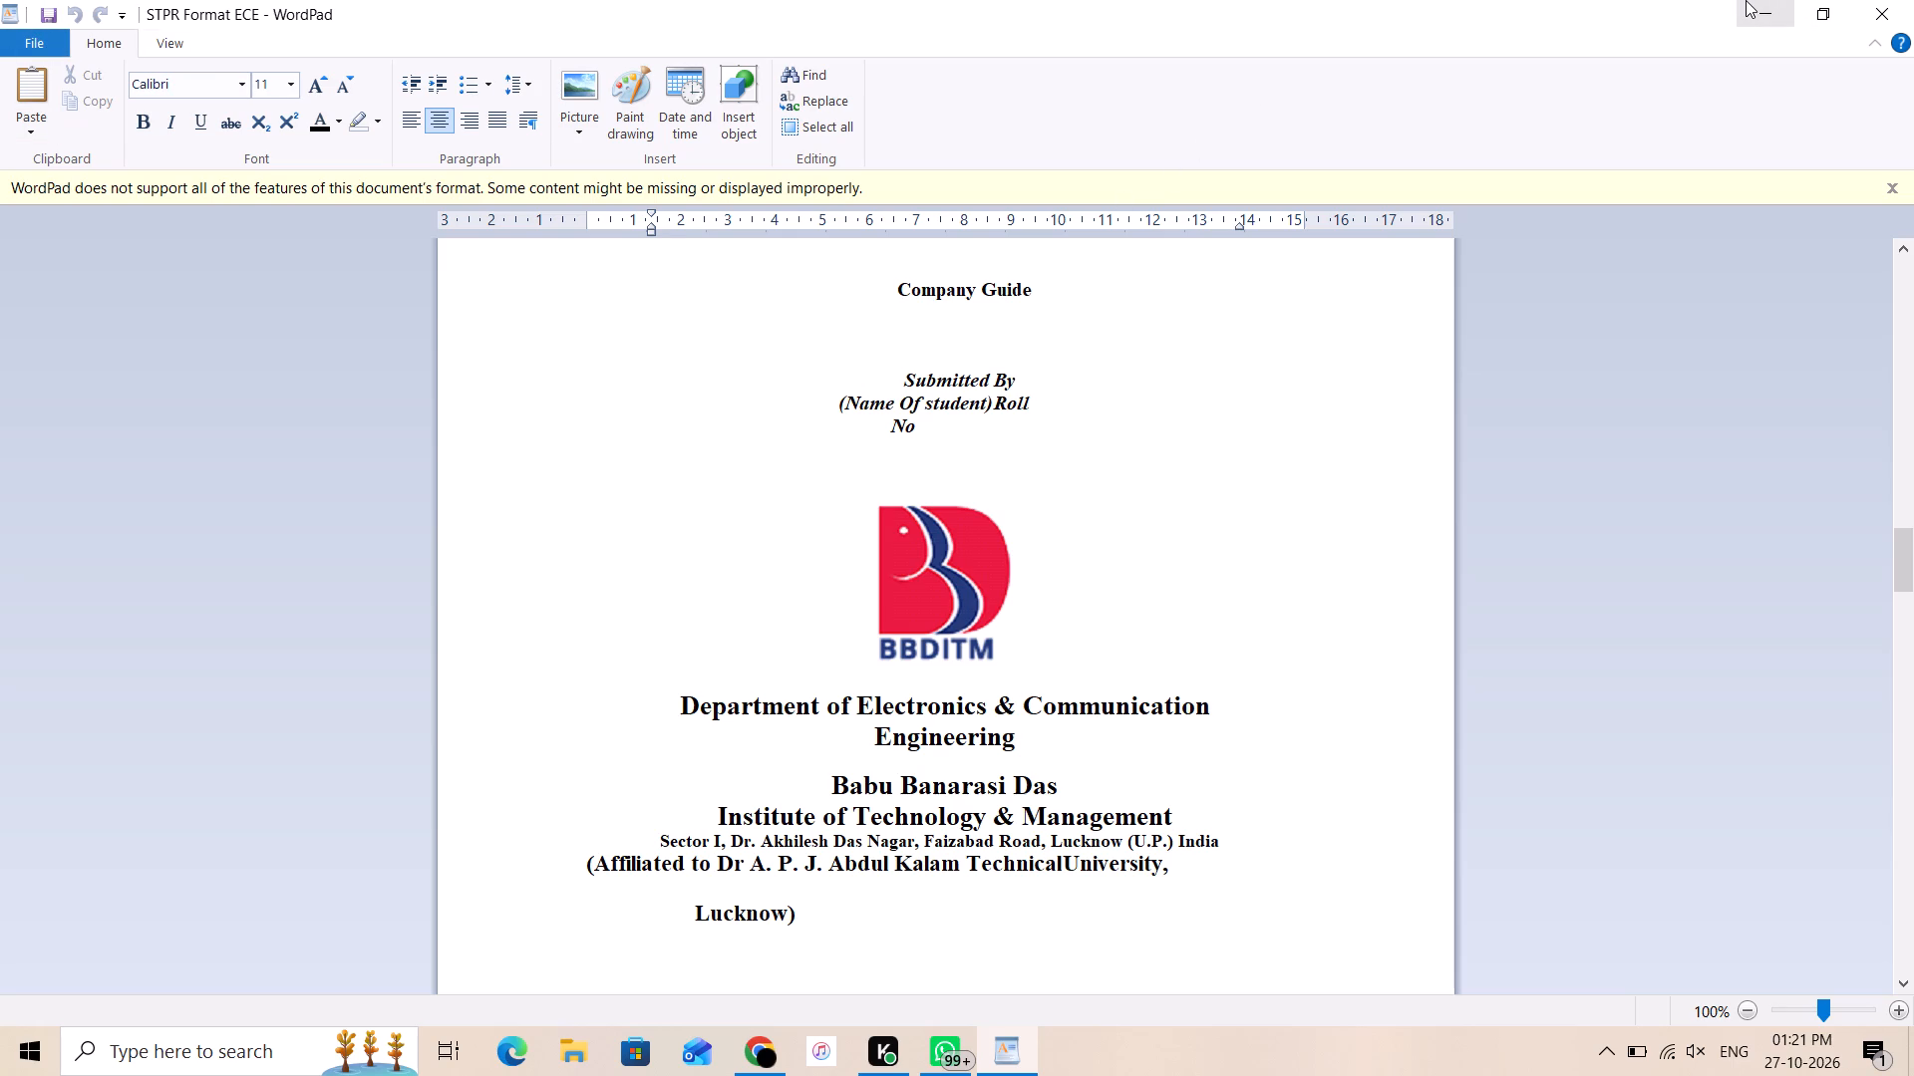
{"action": "scroll", "coordinate": [1275, 437], "scroll_direction": "down", "scroll_amount": 6}
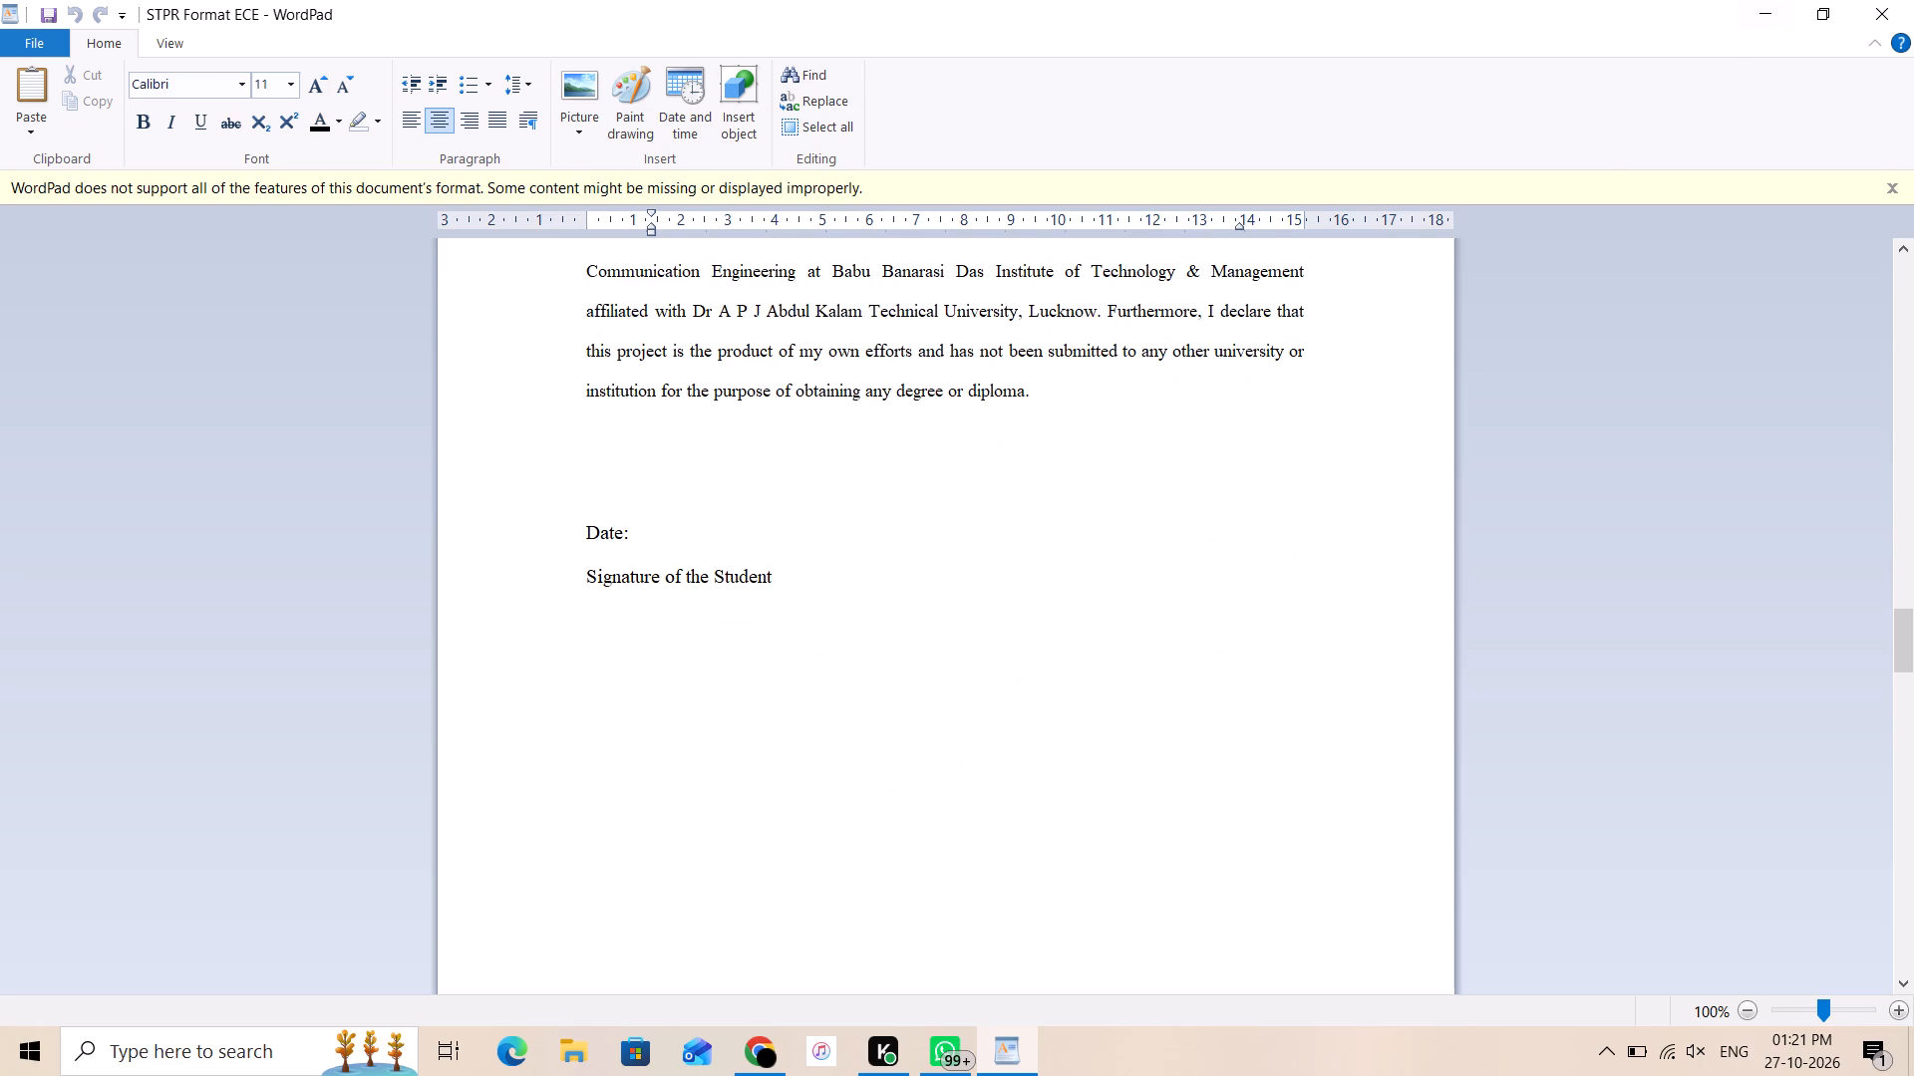
{"action": "scroll", "coordinate": [995, 518], "scroll_direction": "up", "scroll_amount": 2}
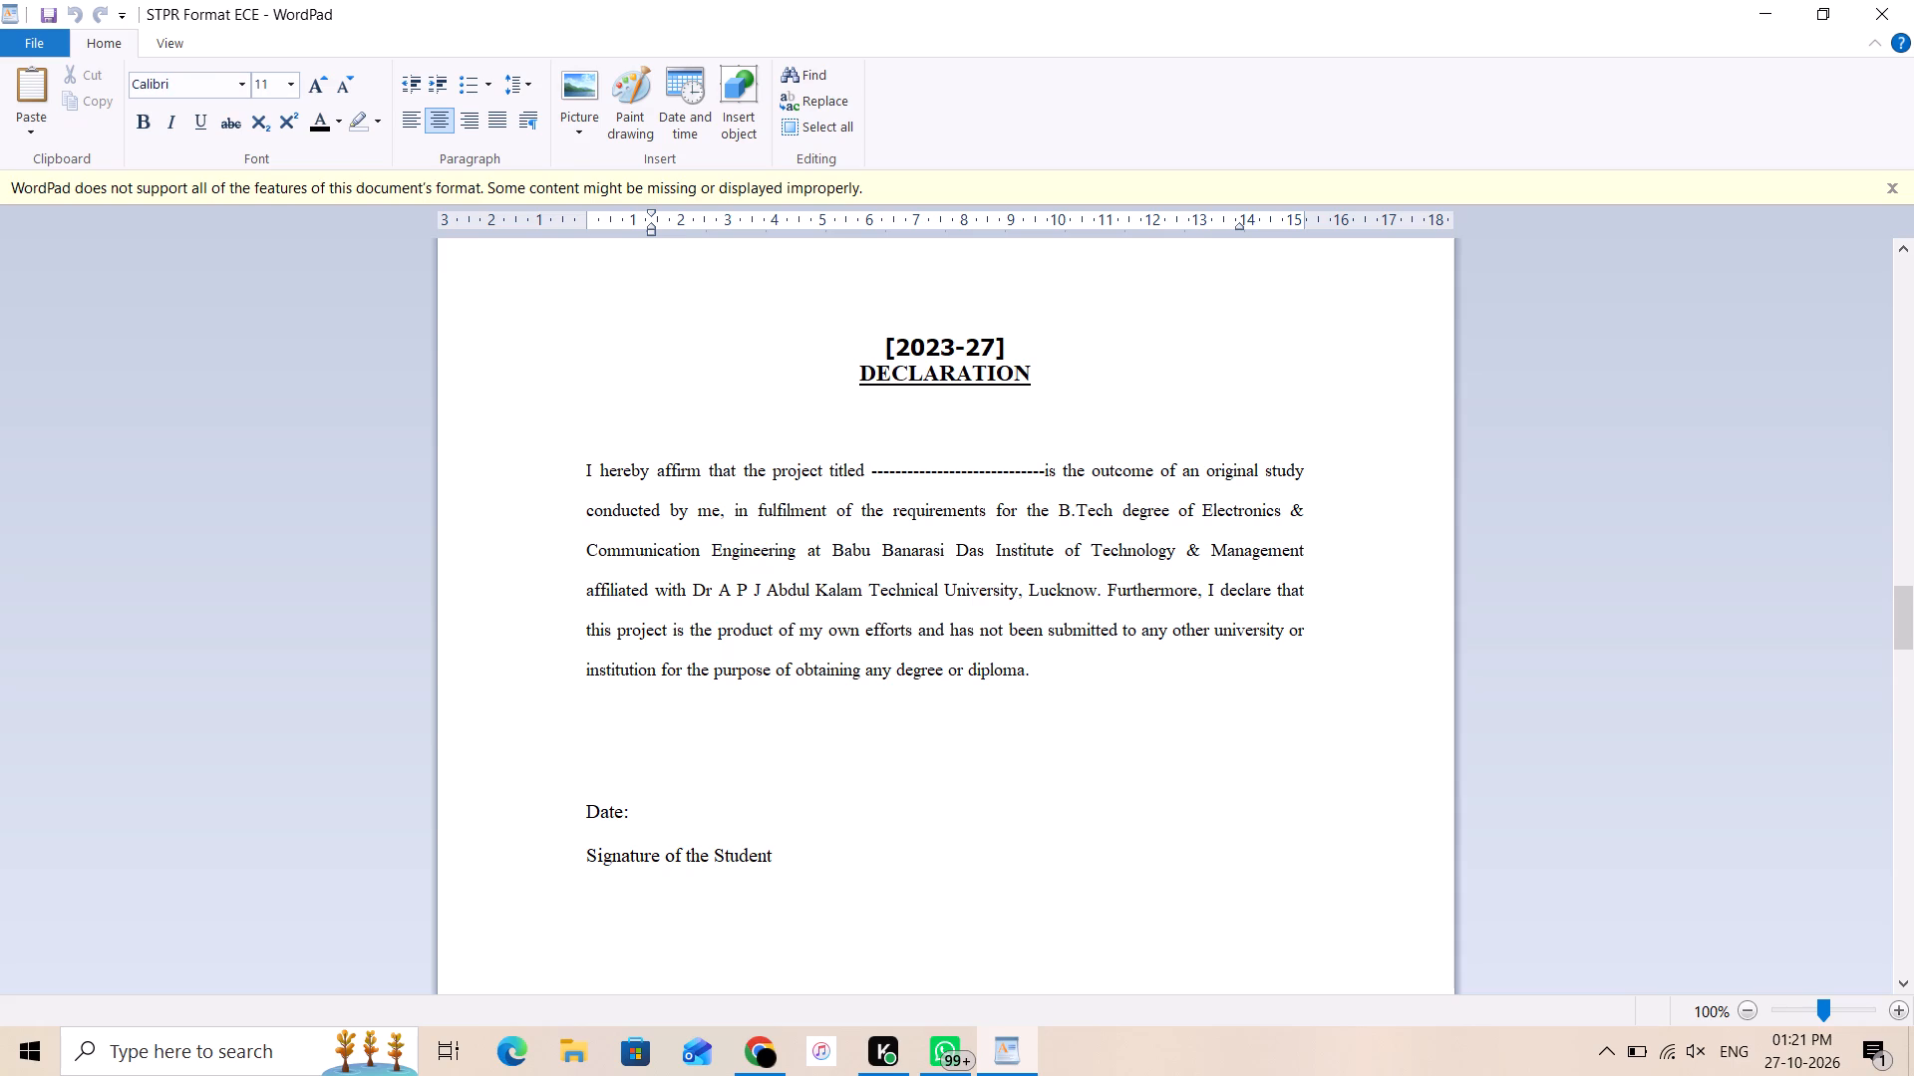
{"action": "scroll", "coordinate": [1026, 731], "scroll_direction": "up", "scroll_amount": 1}
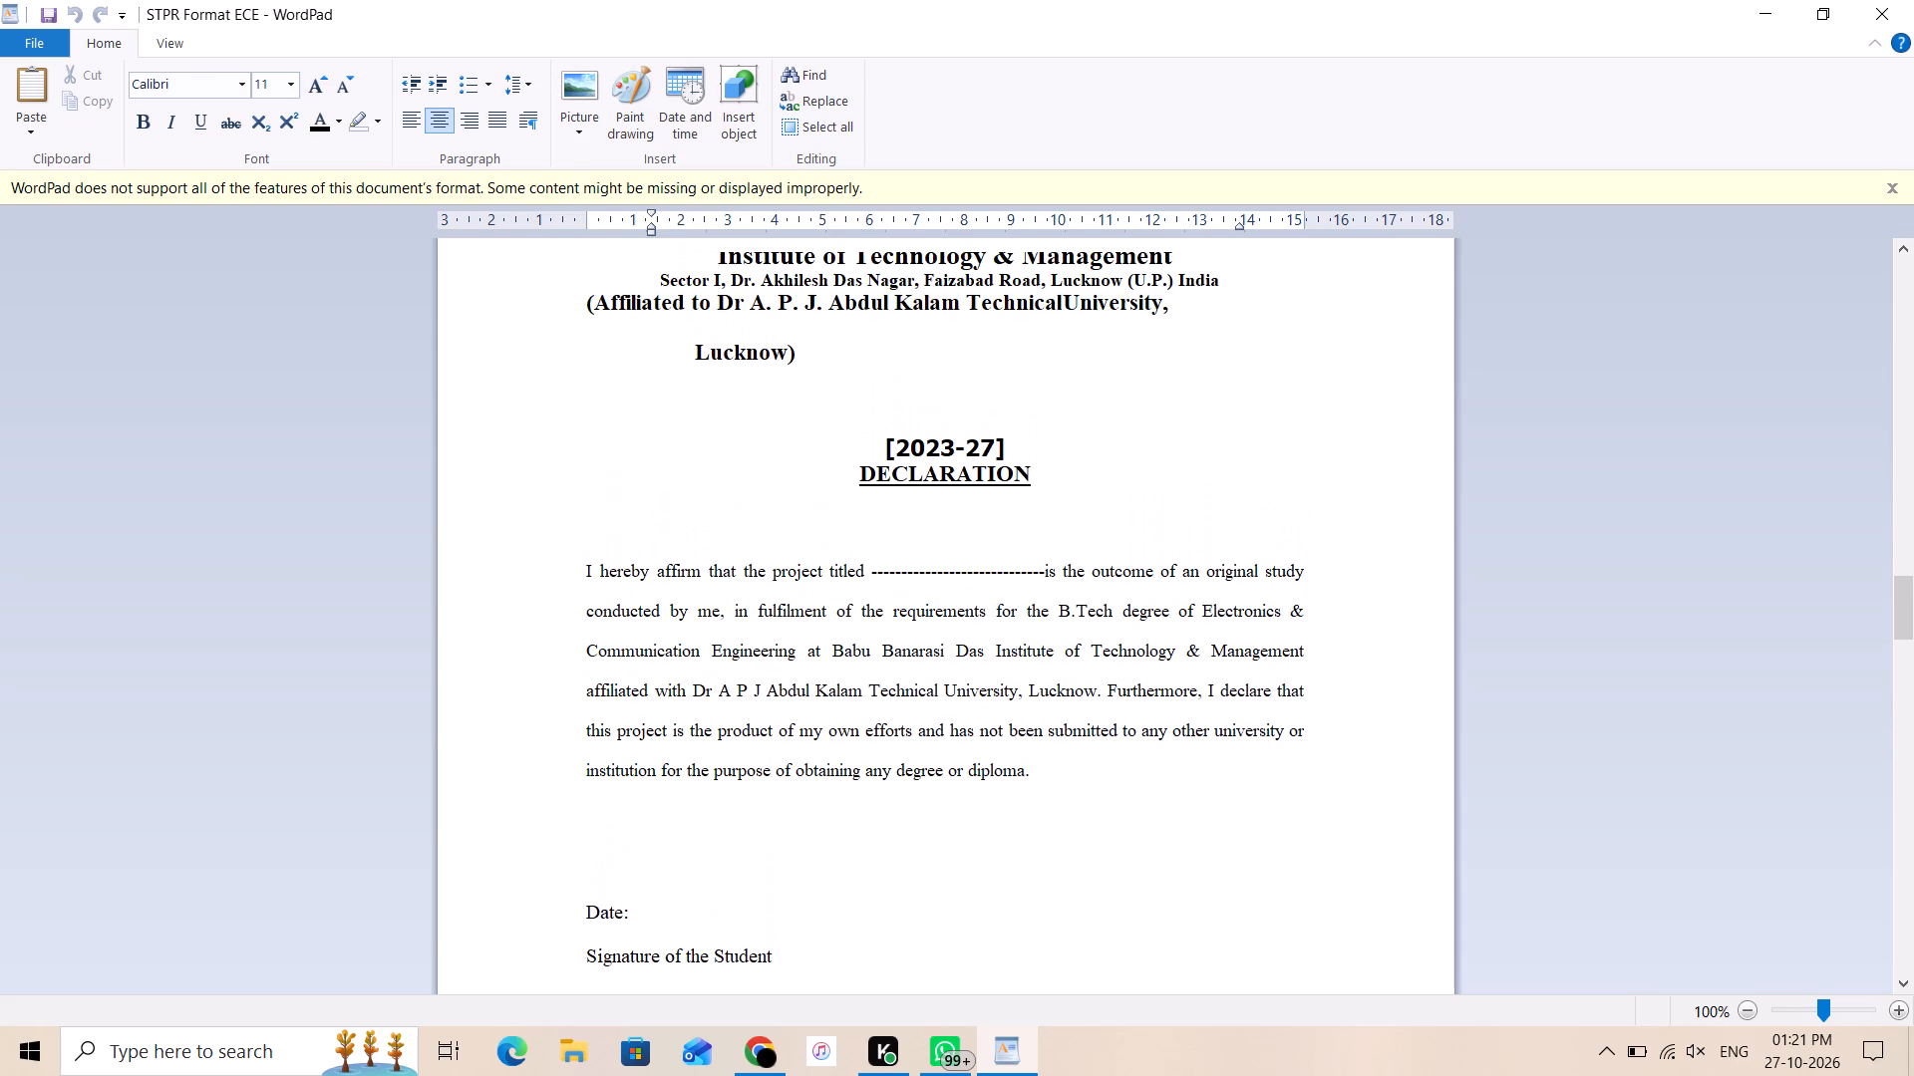
{"action": "scroll", "coordinate": [1026, 731], "scroll_direction": "up", "scroll_amount": 2}
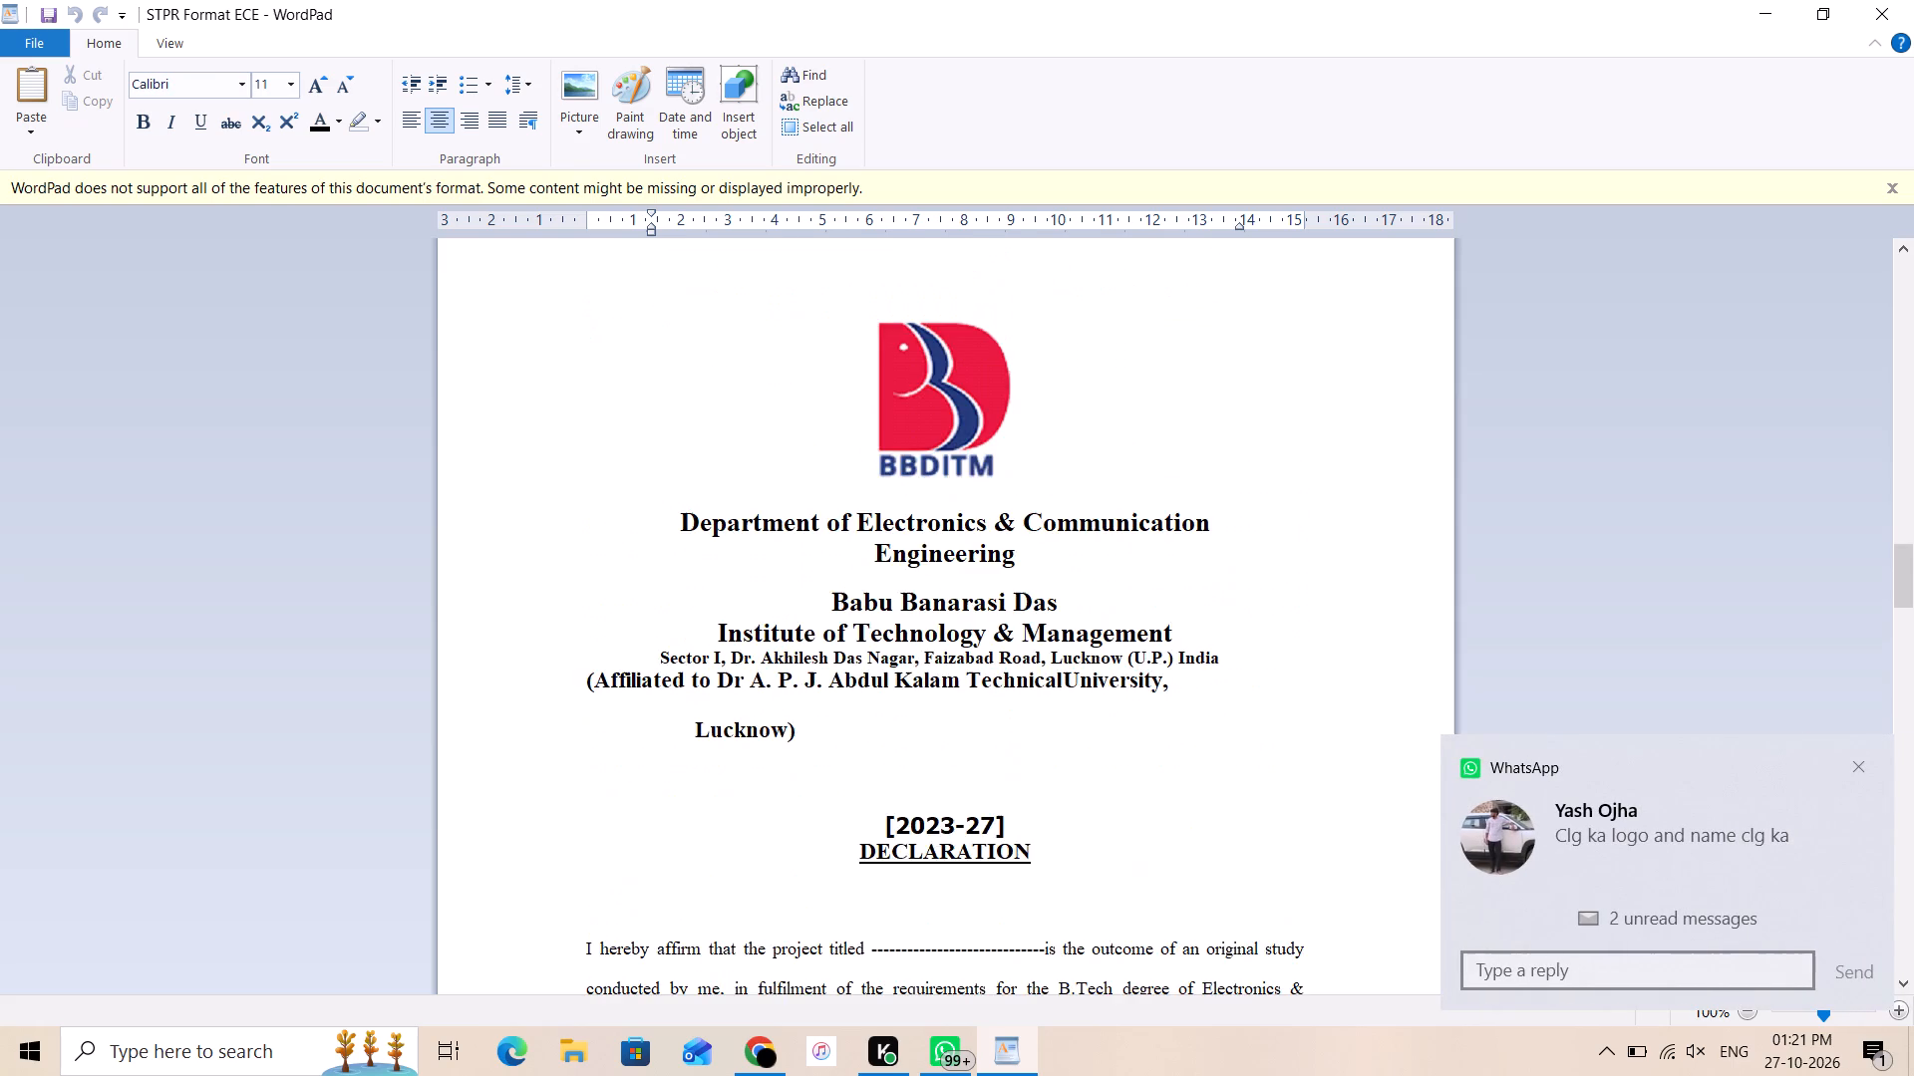
{"action": "scroll", "coordinate": [1026, 731], "scroll_direction": "up", "scroll_amount": 17}
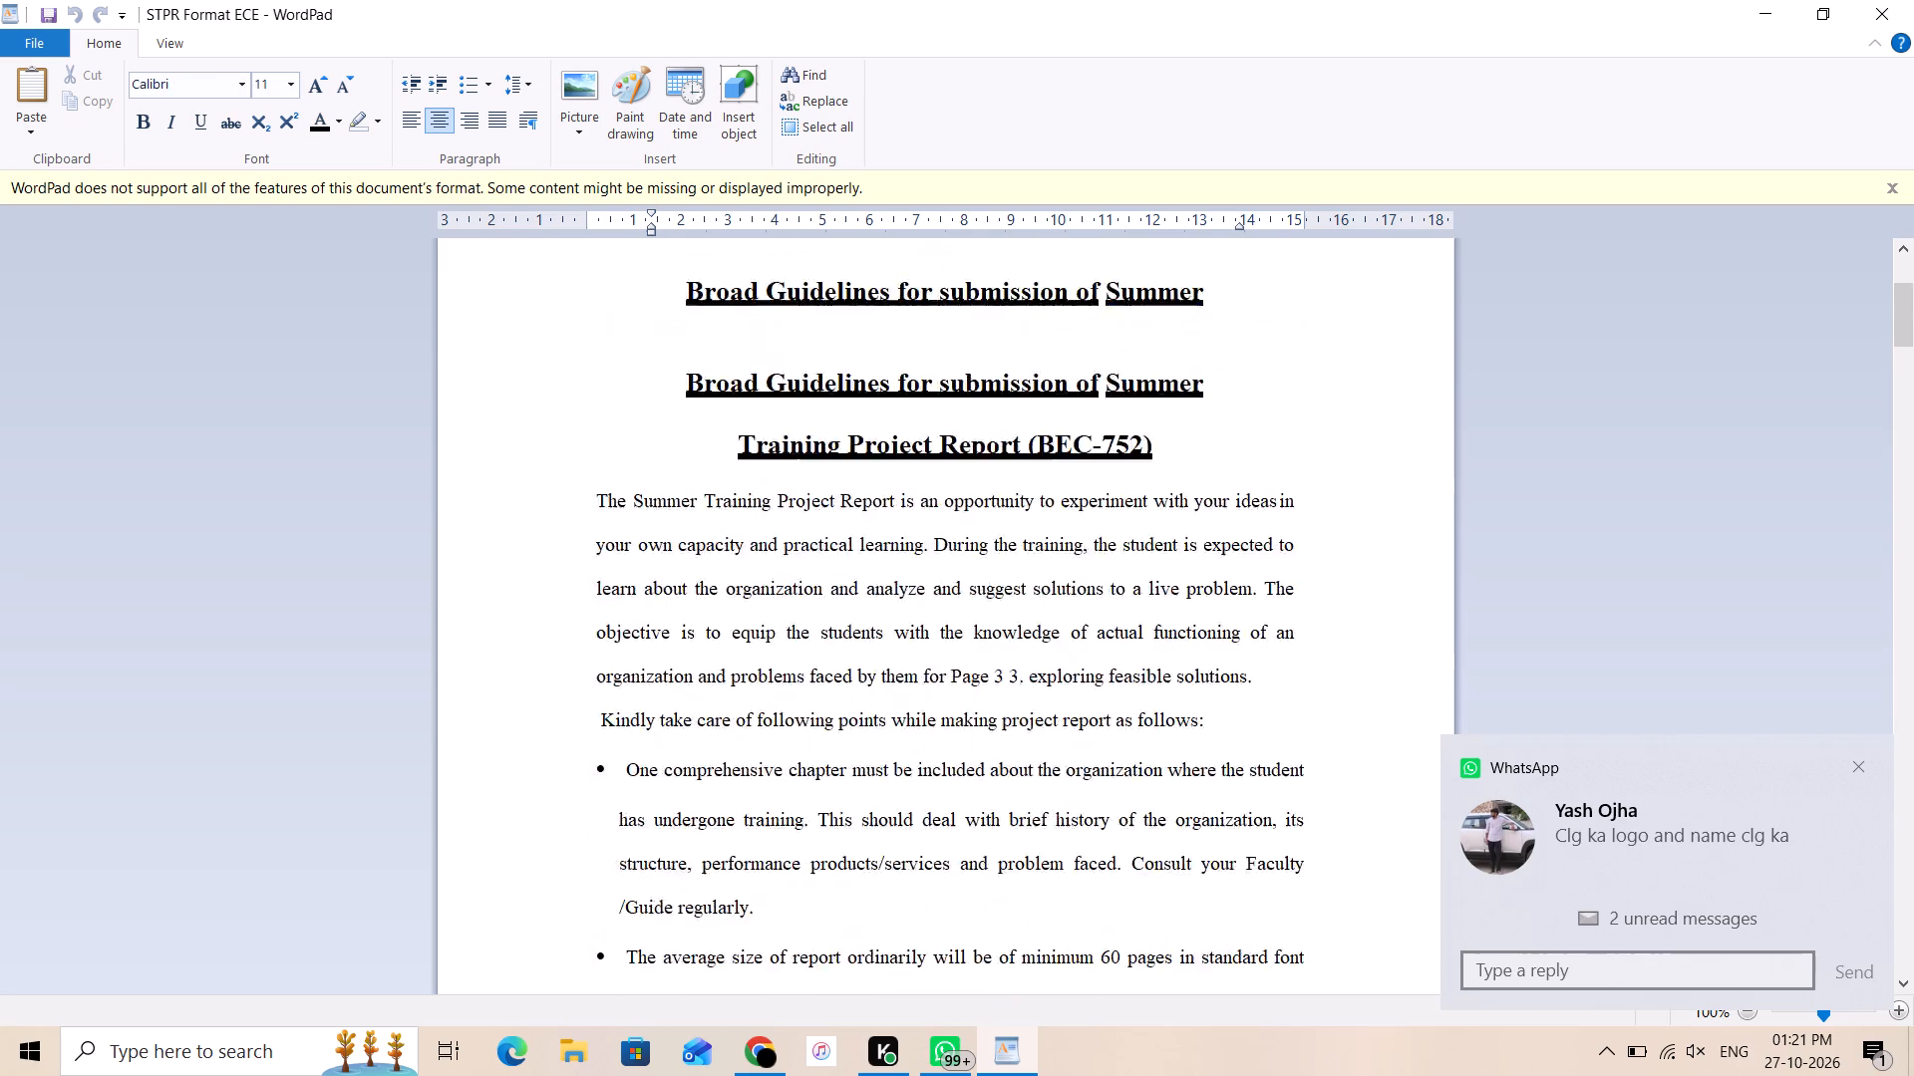
{"action": "scroll", "coordinate": [997, 742], "scroll_direction": "down", "scroll_amount": 13}
{"action": "scroll", "coordinate": [970, 745], "scroll_direction": "up", "scroll_amount": 2}
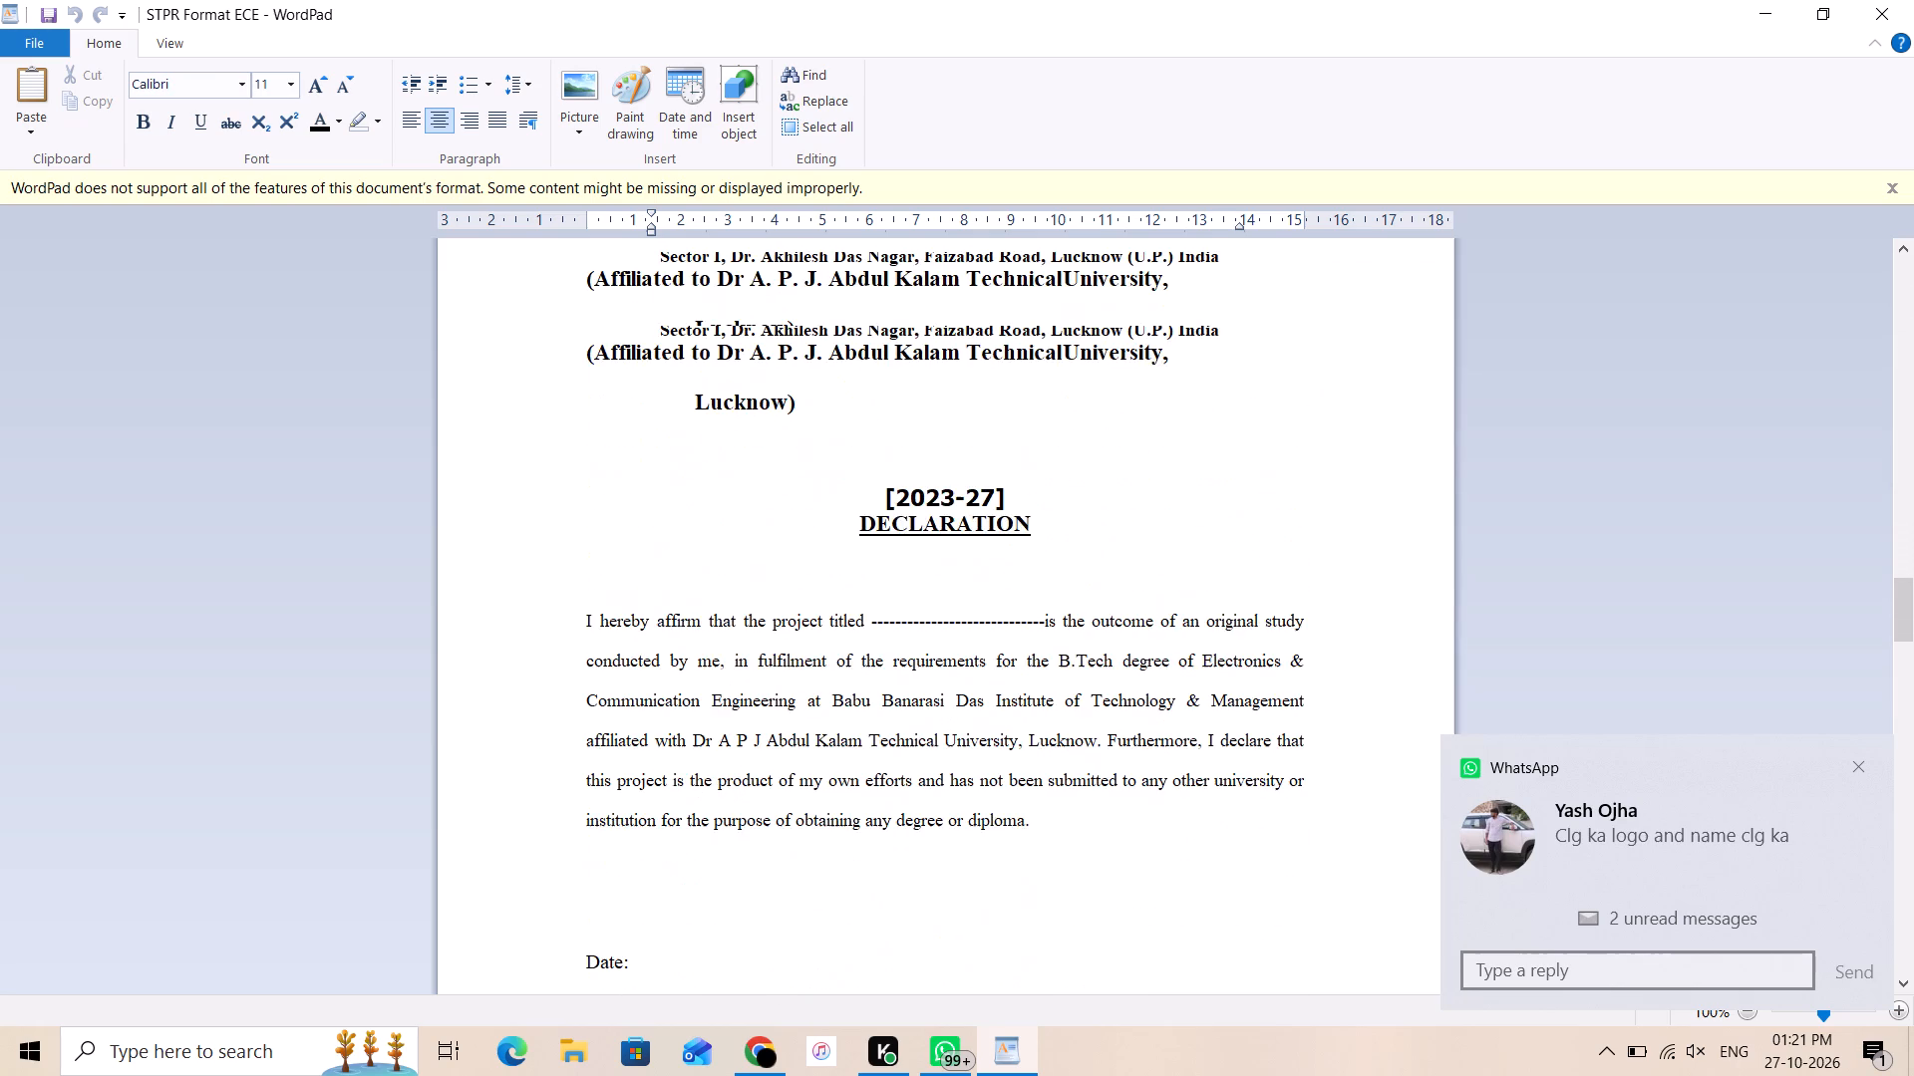
{"action": "scroll", "coordinate": [970, 745], "scroll_direction": "up", "scroll_amount": 4}
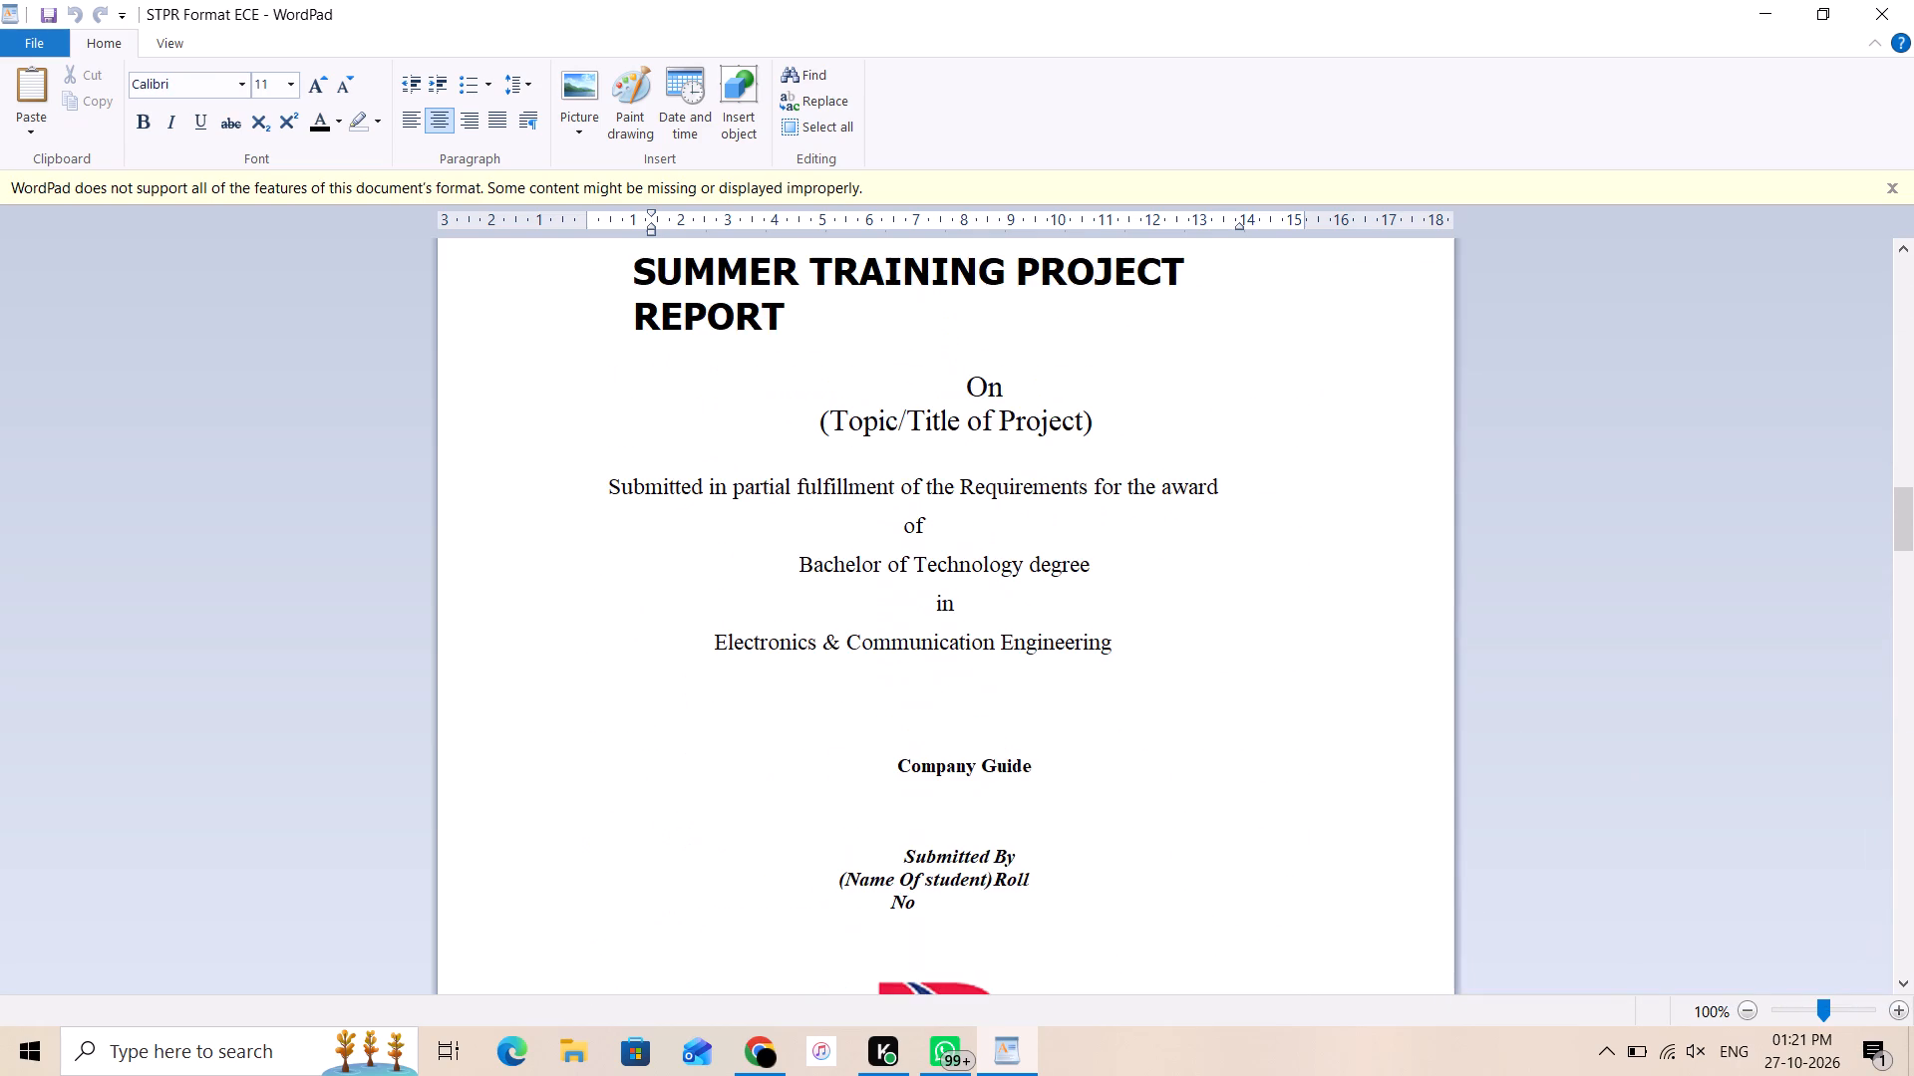
{"action": "scroll", "coordinate": [968, 745], "scroll_direction": "up", "scroll_amount": 1}
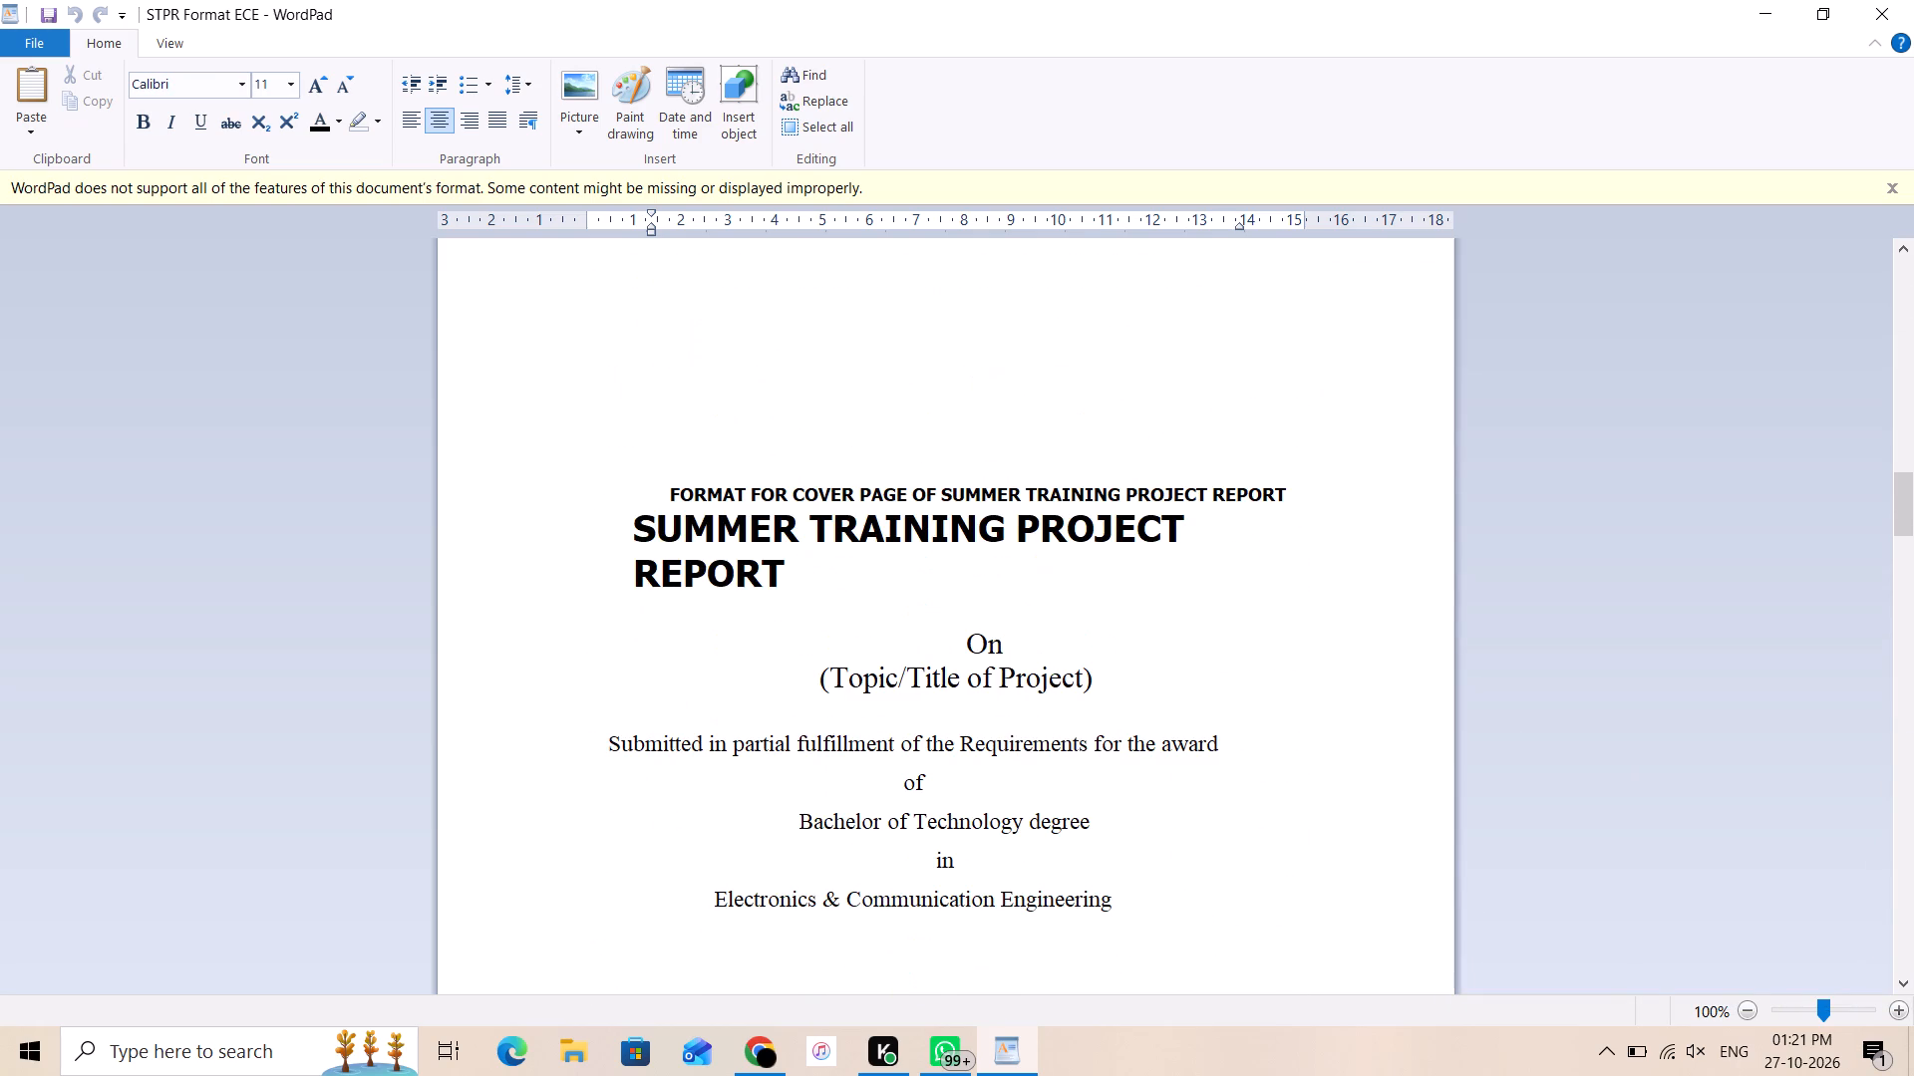
{"action": "scroll", "coordinate": [967, 745], "scroll_direction": "down", "scroll_amount": 2}
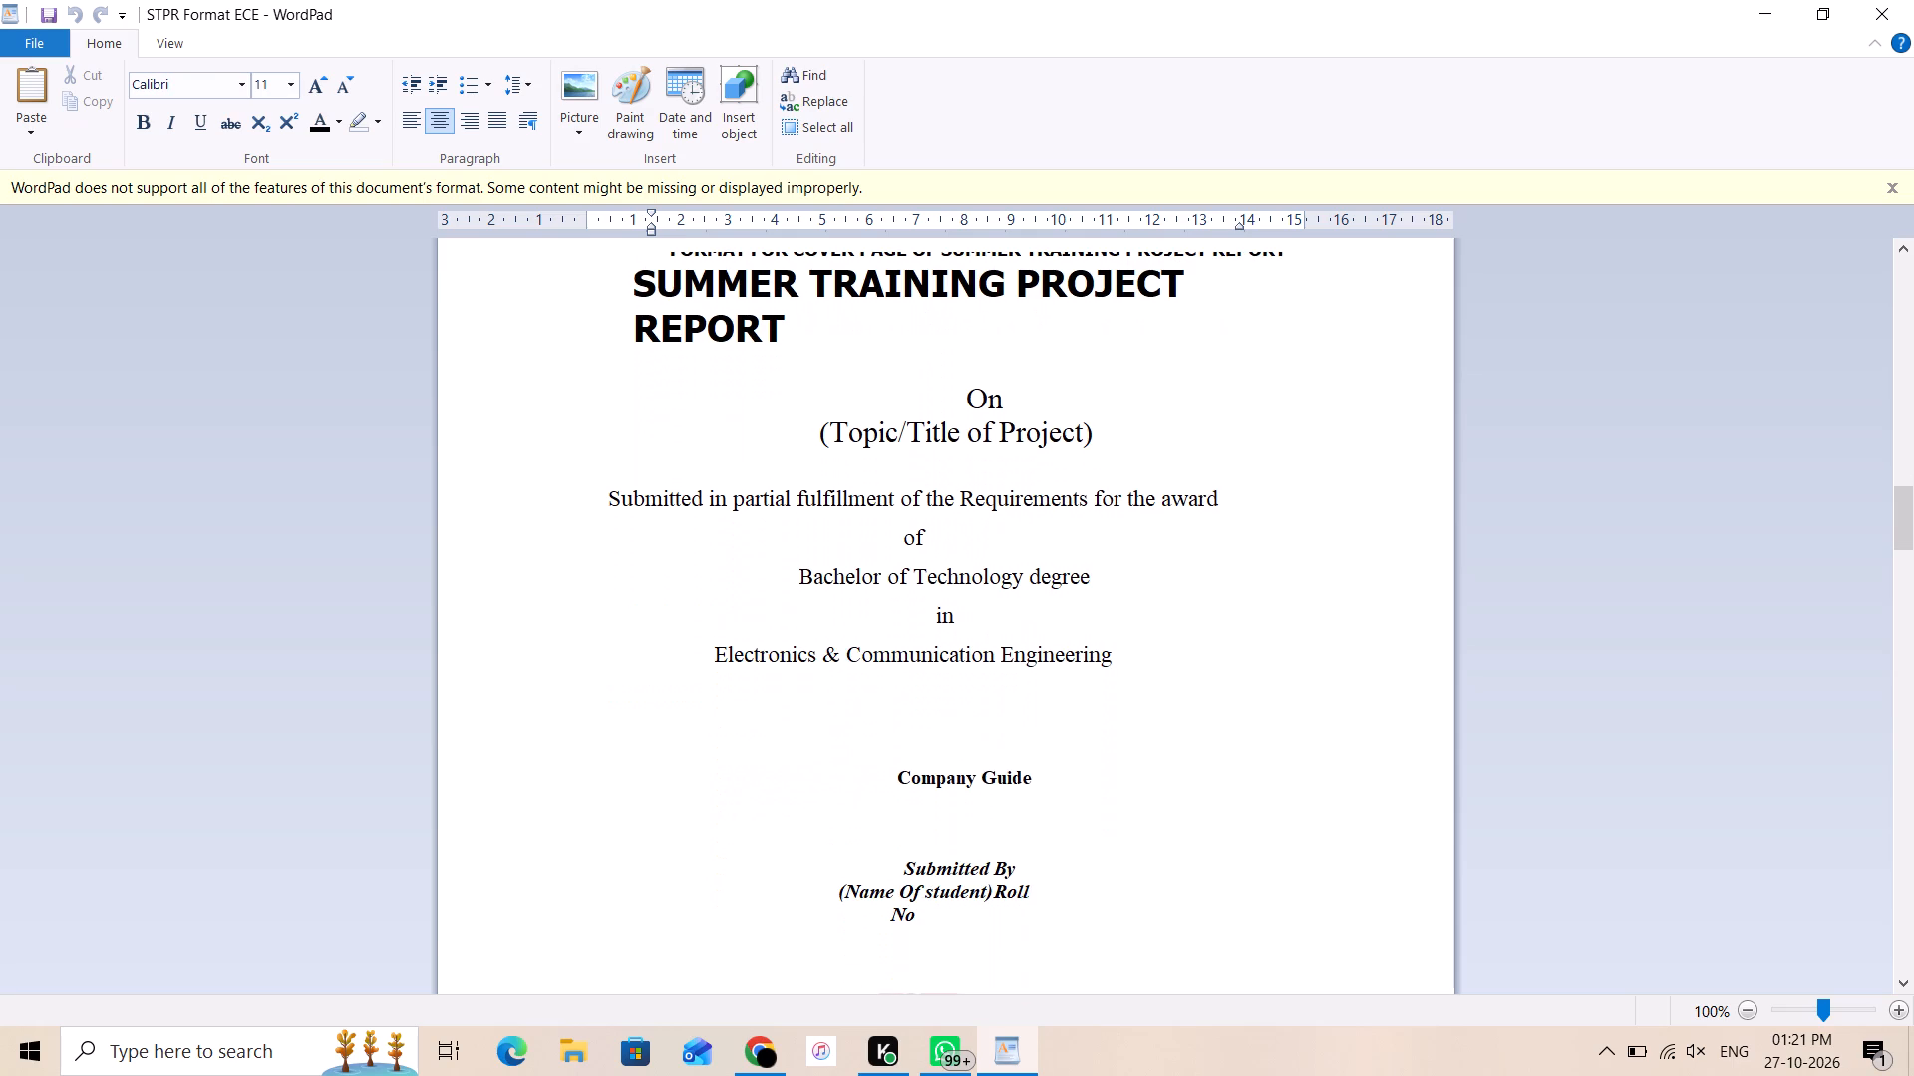
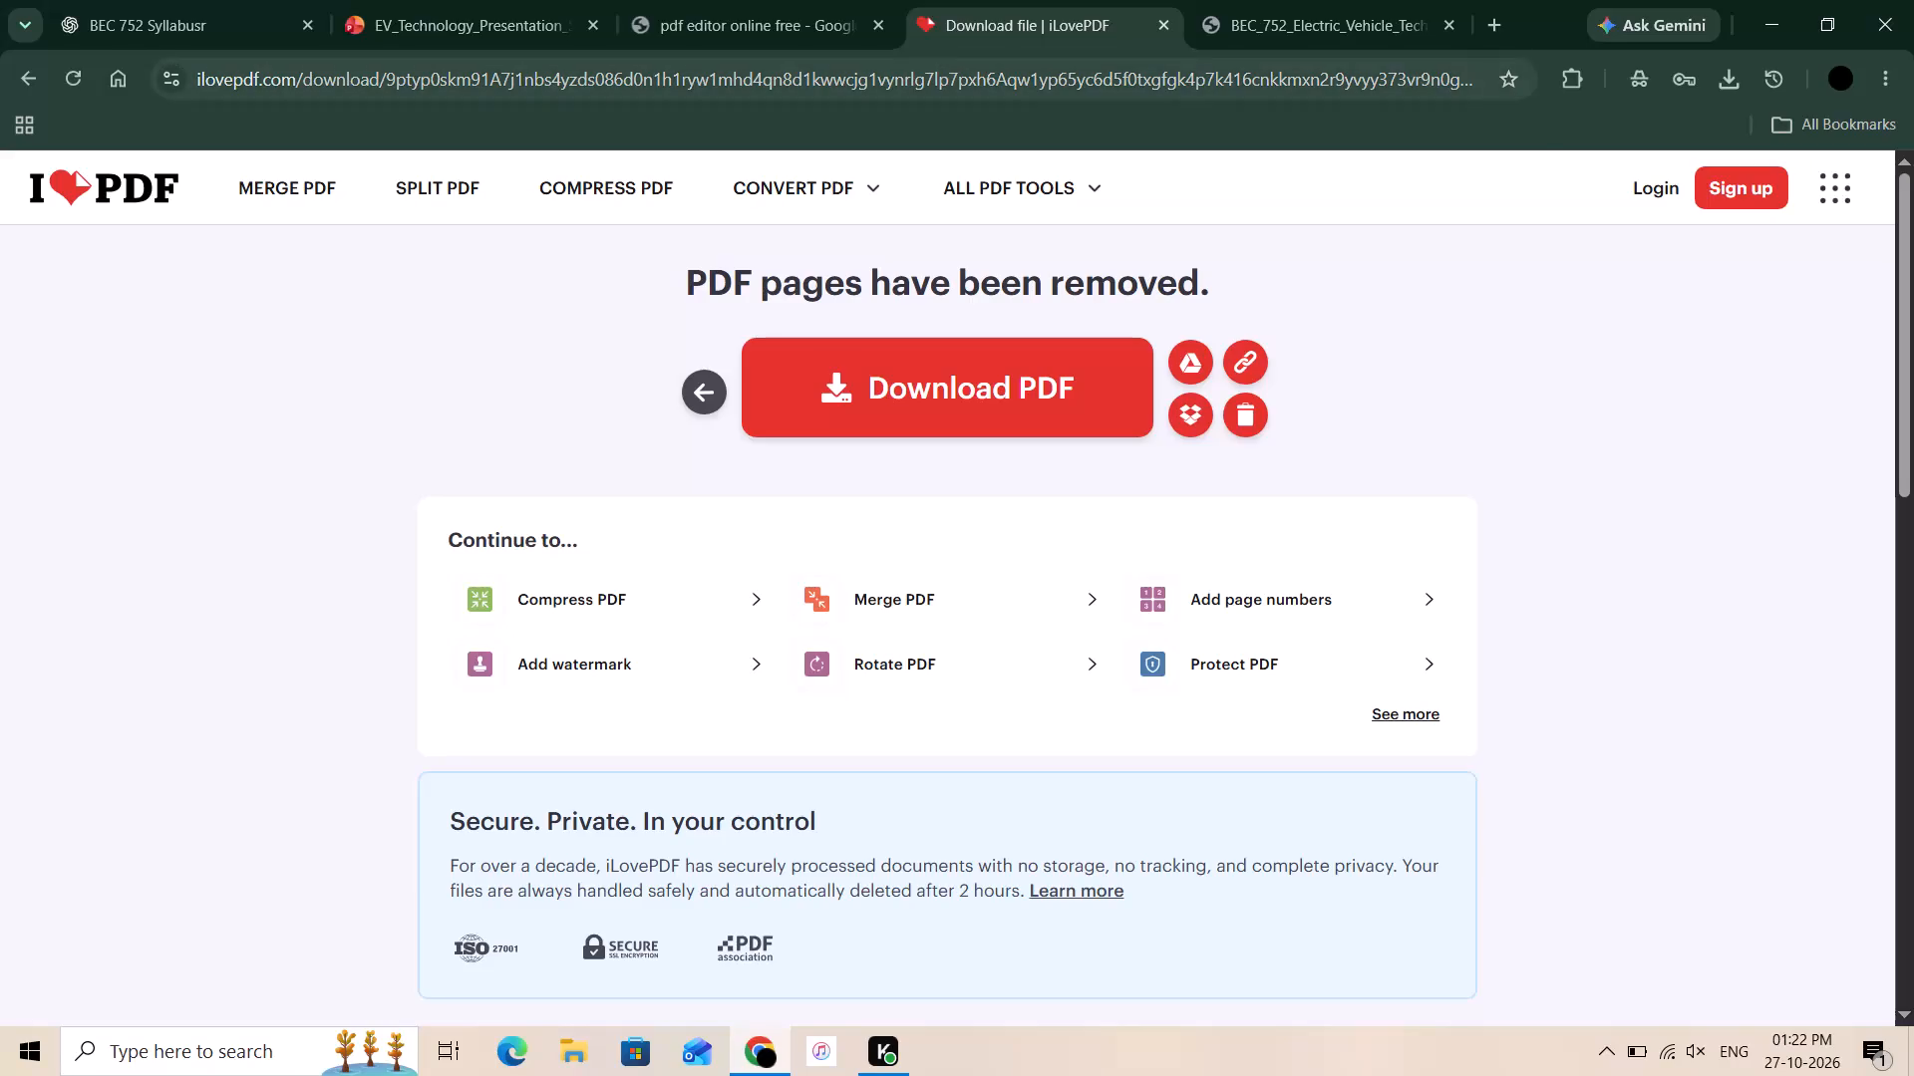
Search Google for "docx to pdf" and open iLovePDF's Word to PDF converter from the results.
{"action": "left_click", "coordinate": [939, 89]}
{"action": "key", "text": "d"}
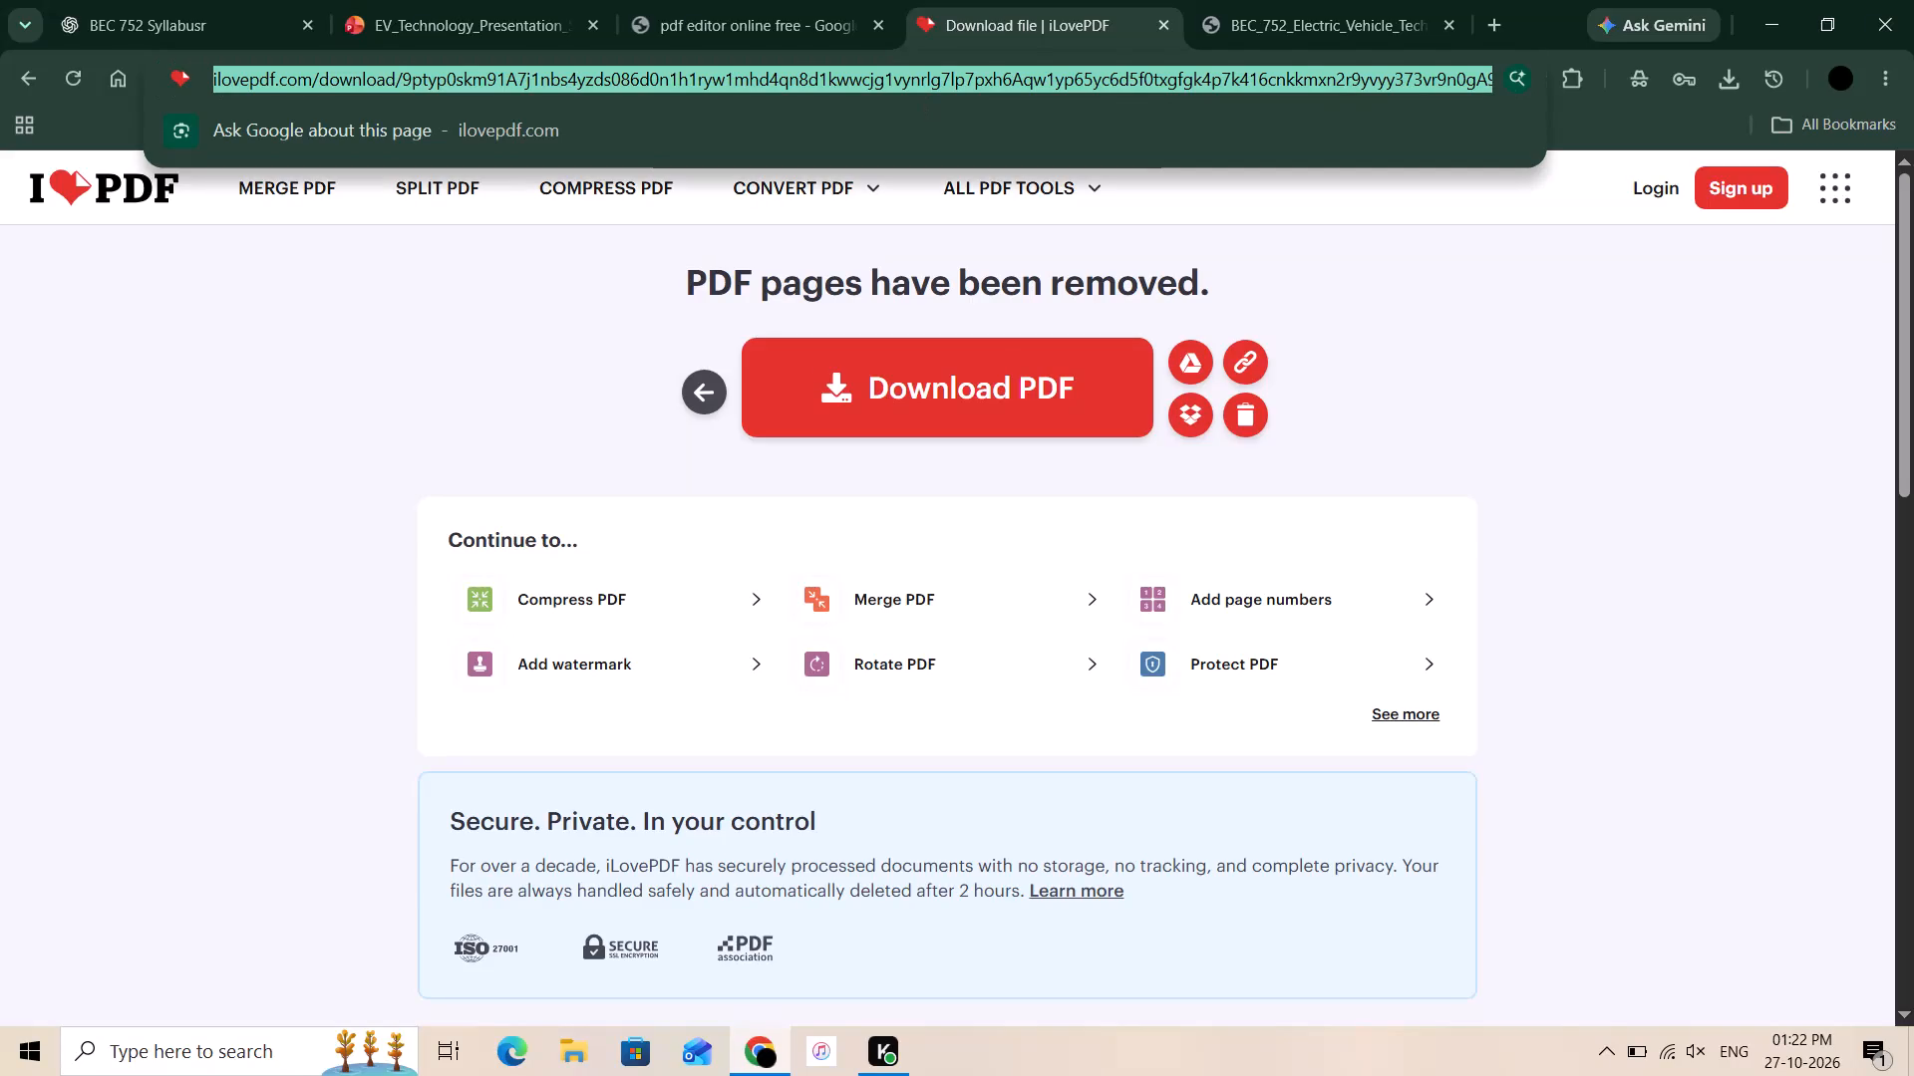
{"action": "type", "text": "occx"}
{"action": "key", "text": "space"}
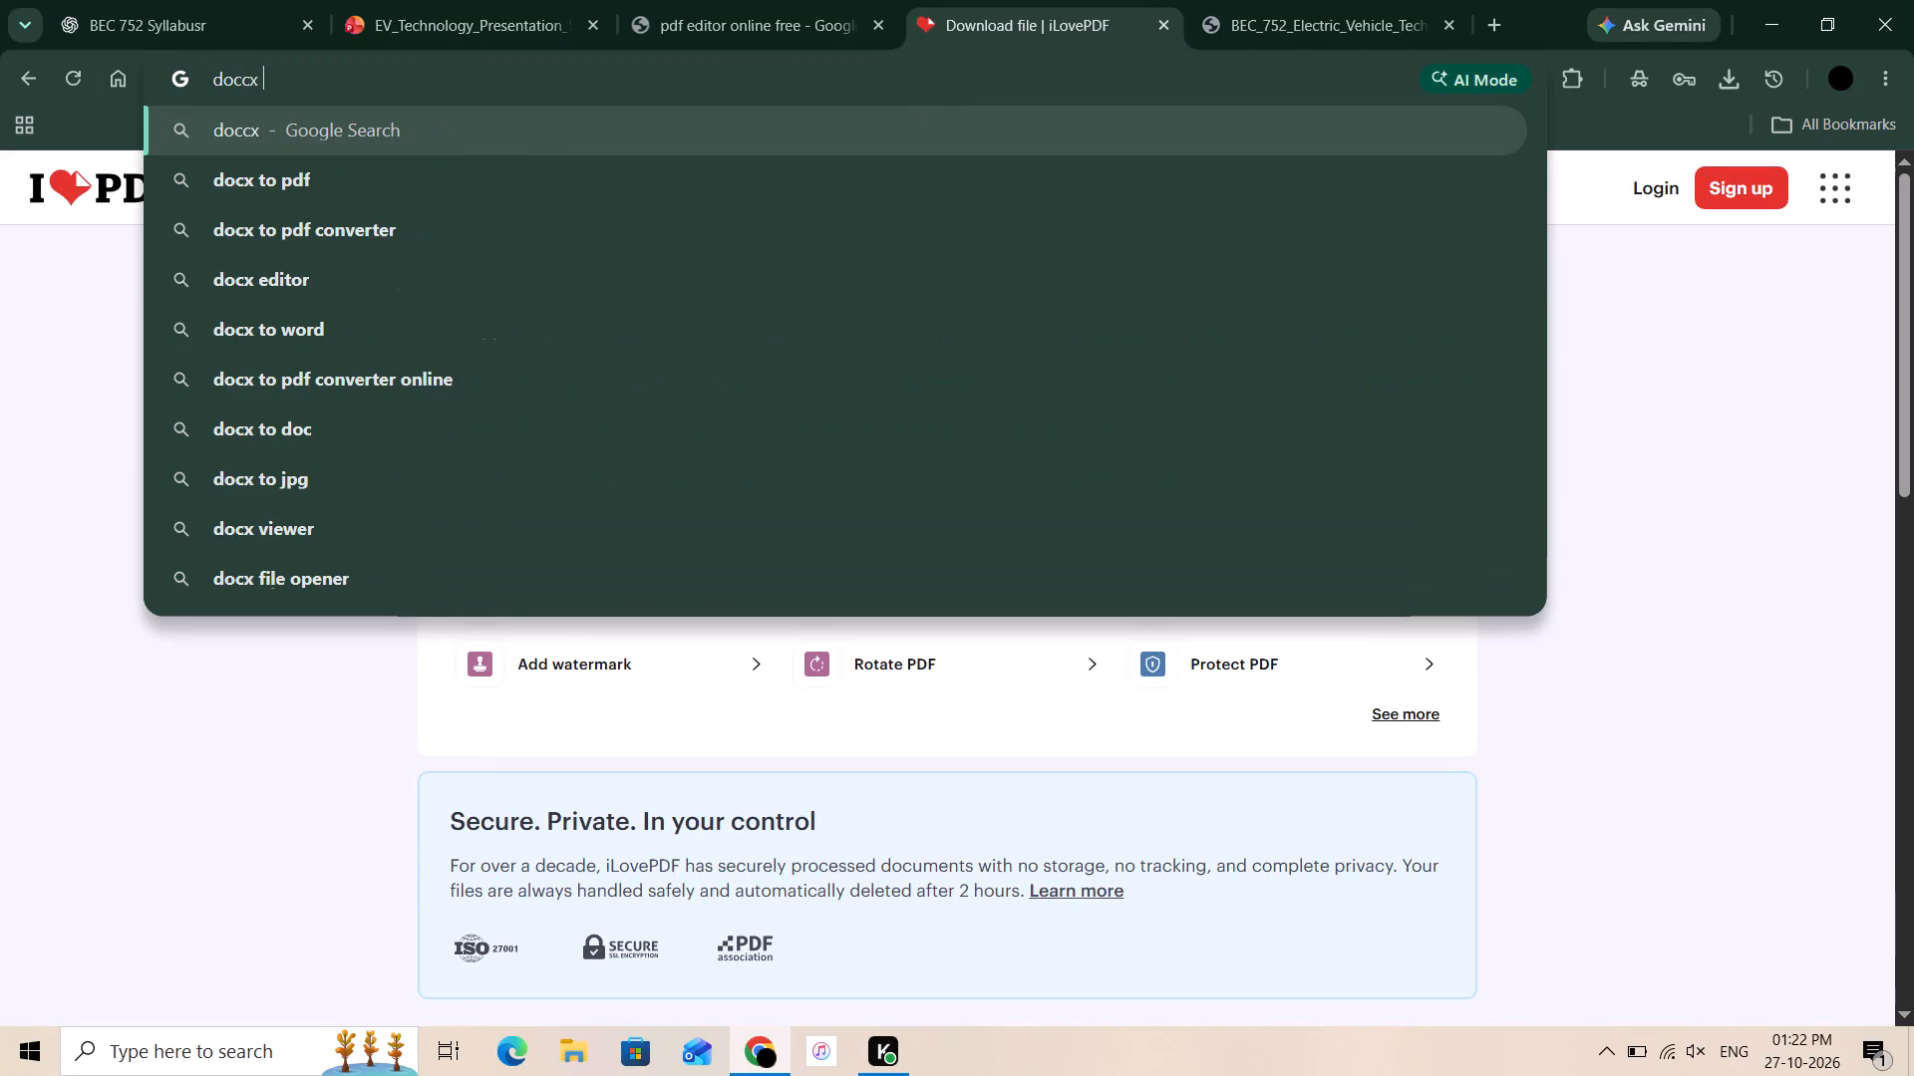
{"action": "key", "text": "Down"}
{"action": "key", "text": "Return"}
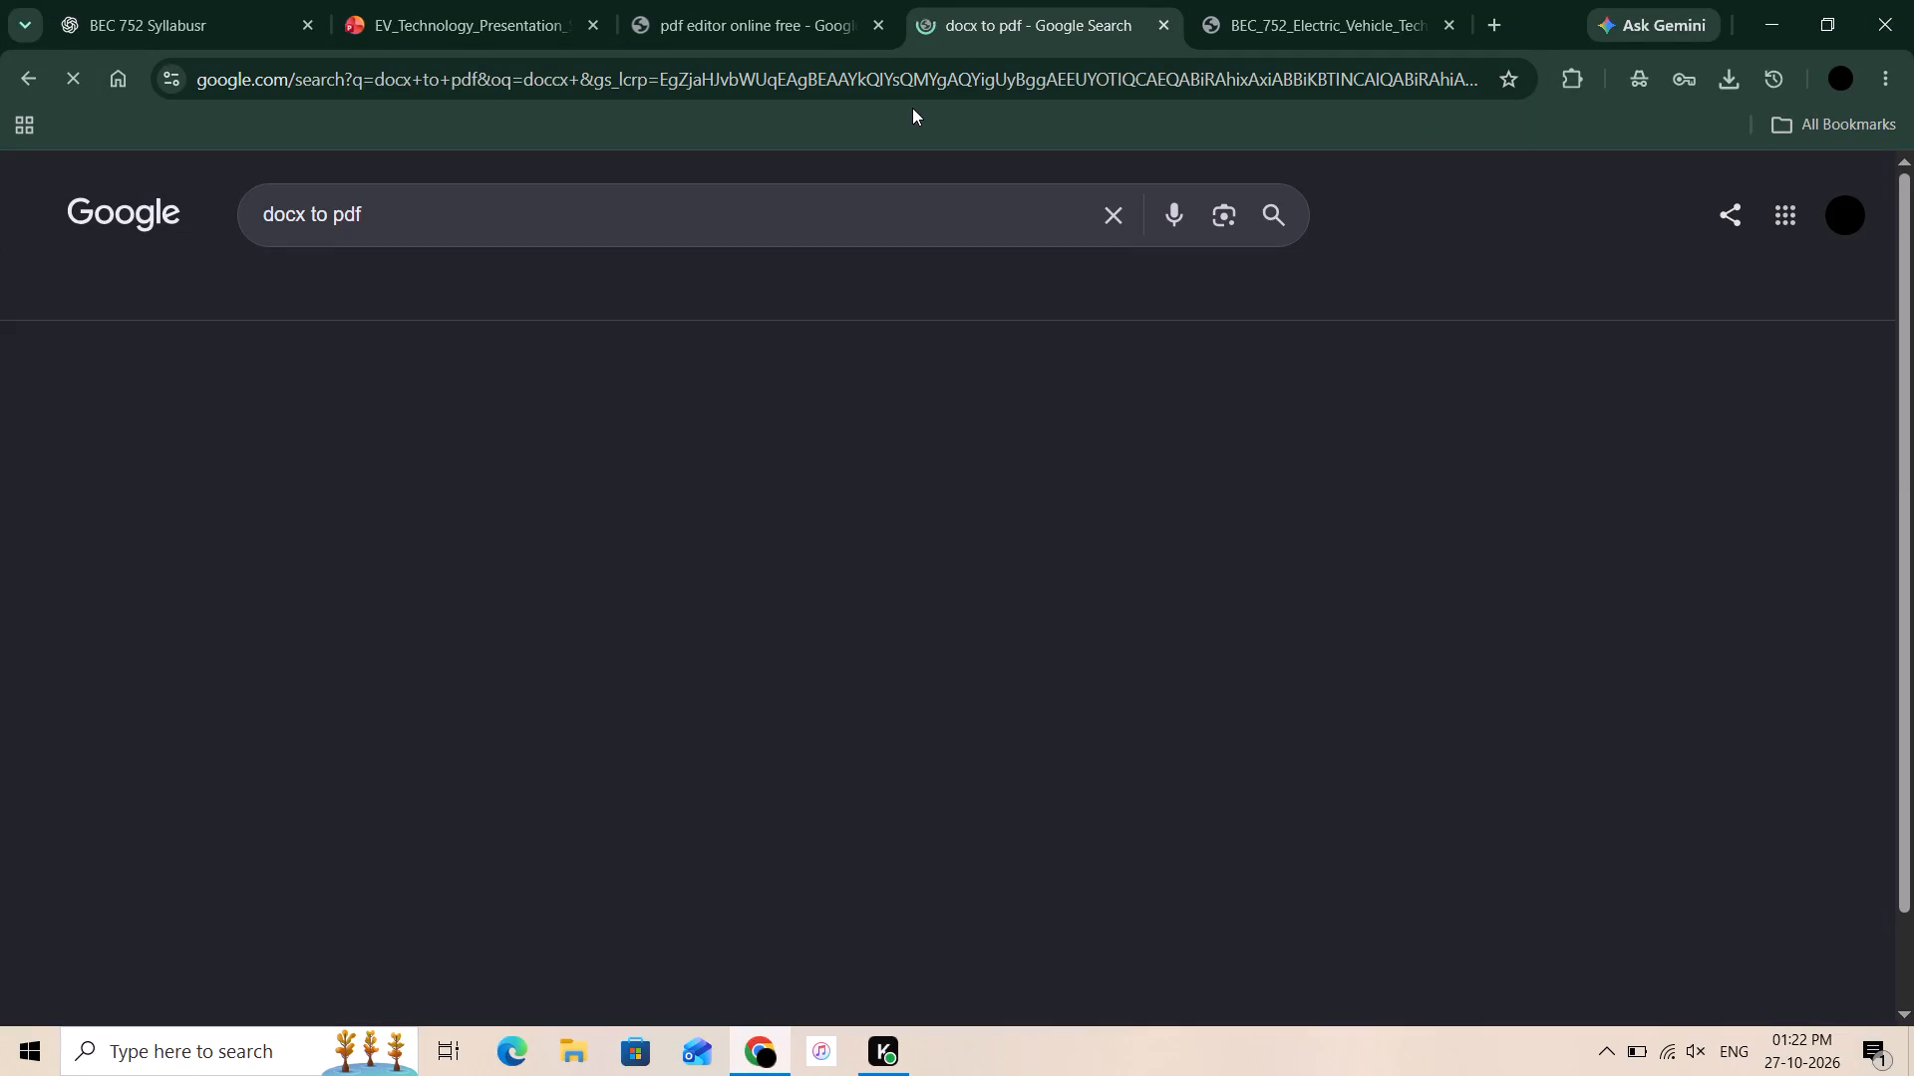
{"action": "left_click", "coordinate": [763, 428]}
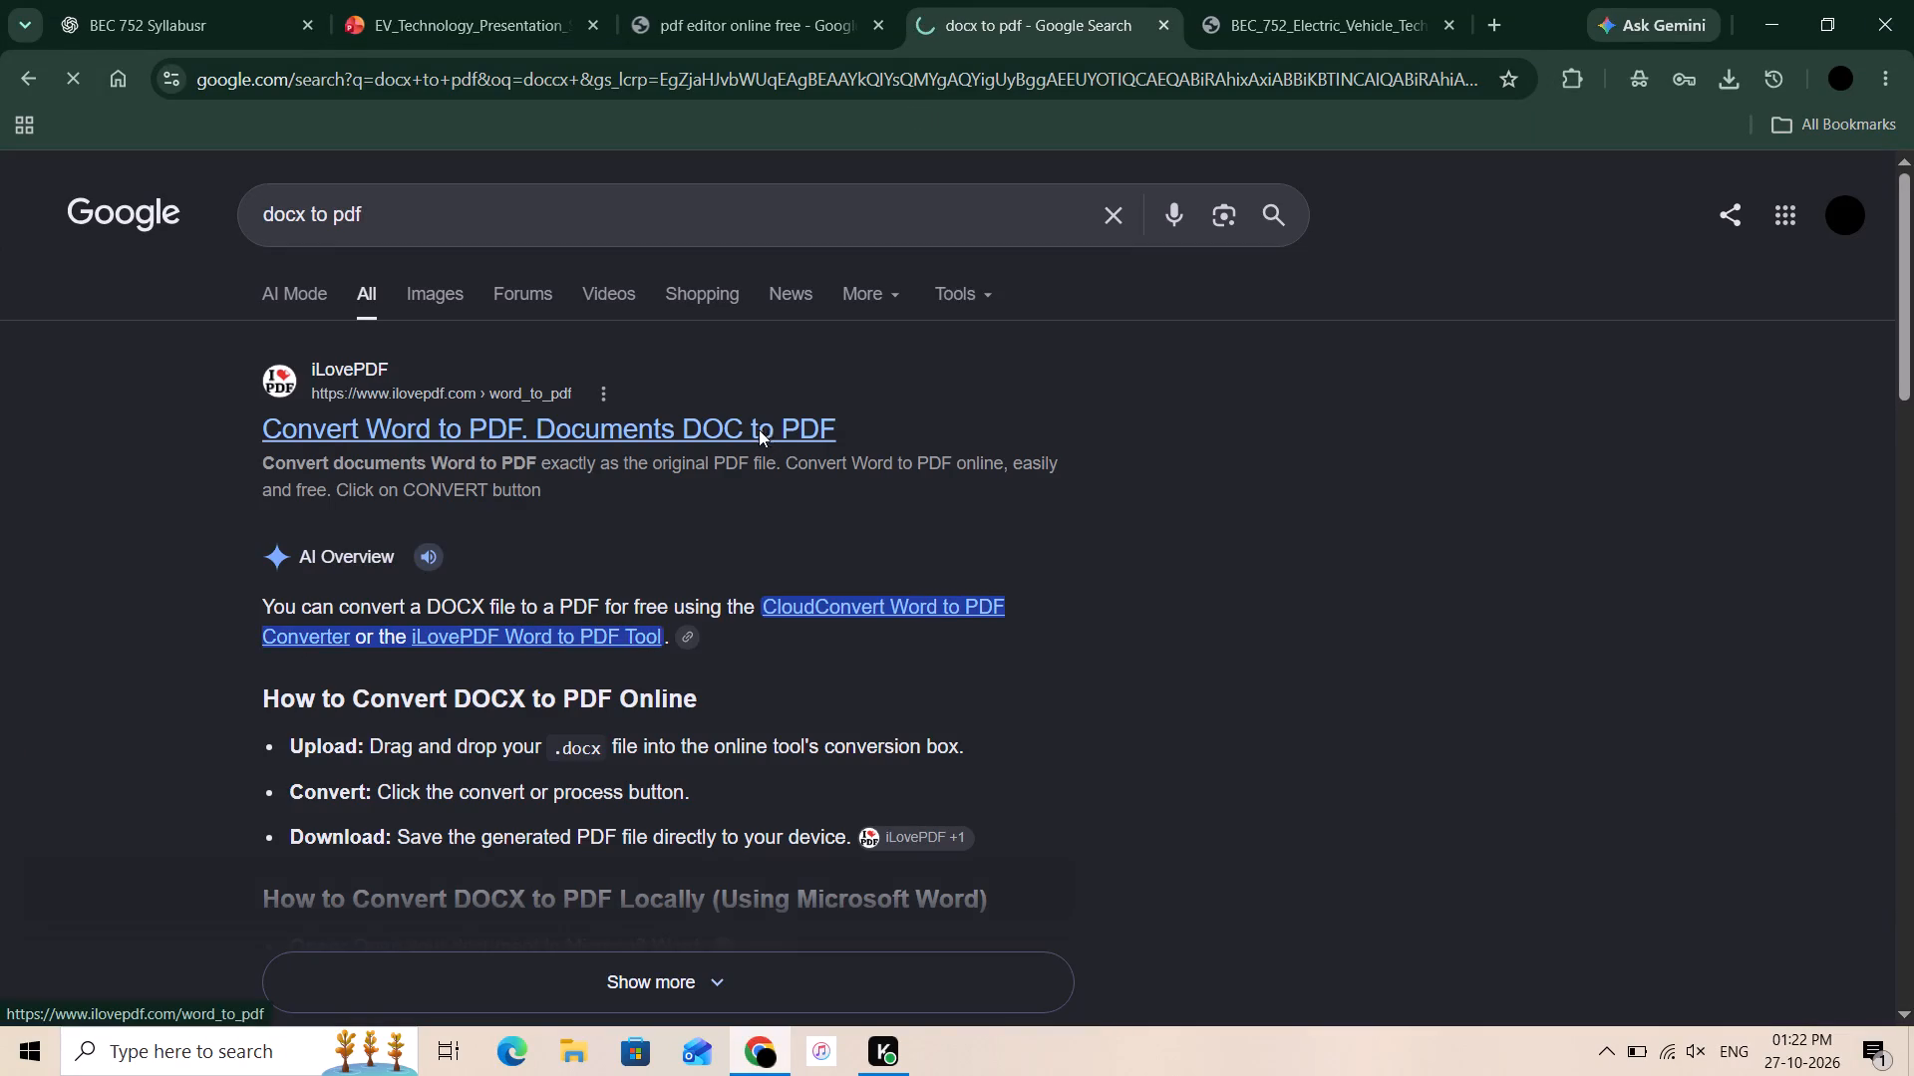
Open the Word file selection for the PDF conversion, showing the Downloads folder.
{"action": "left_click", "coordinate": [1072, 463]}
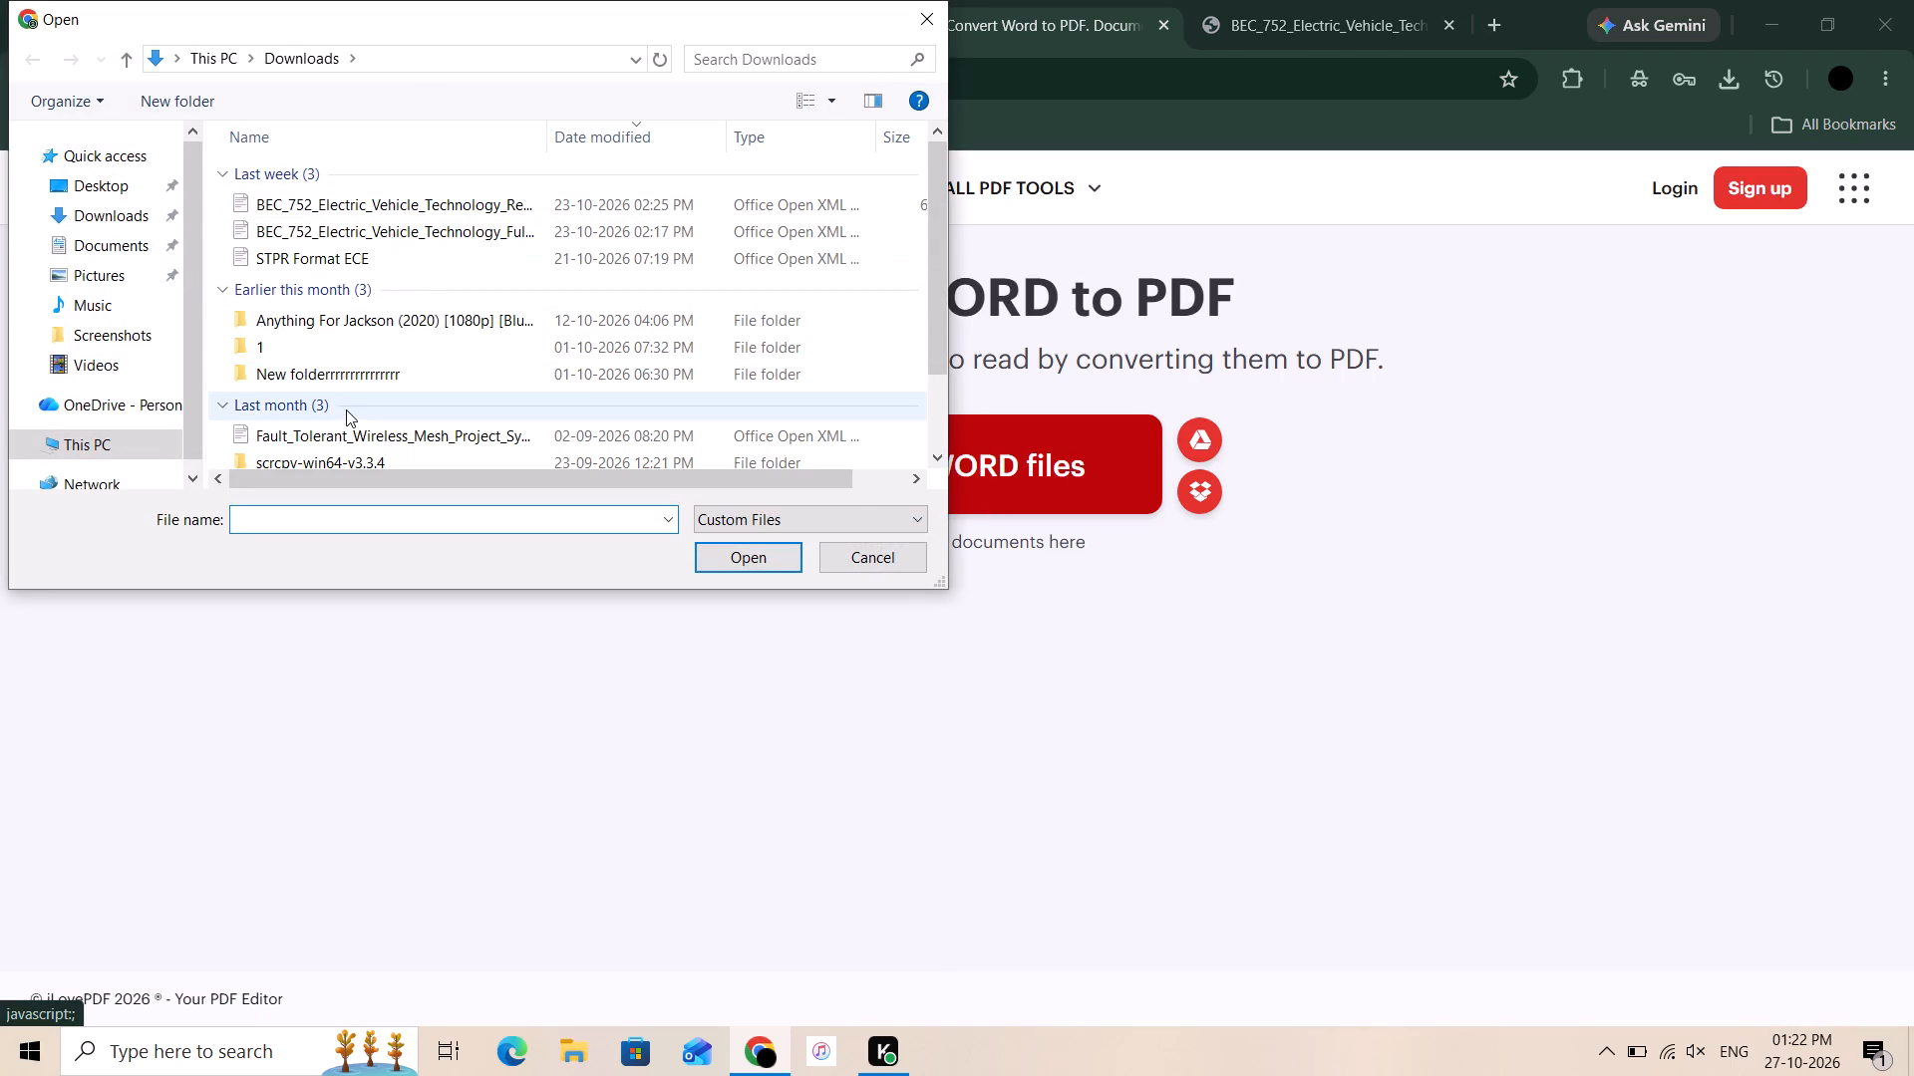
Select the STPR Format ECE Word document from Downloads and convert it to PDF.
{"action": "scroll", "coordinate": [346, 410], "scroll_direction": "down", "scroll_amount": 6}
{"action": "scroll", "coordinate": [359, 365], "scroll_direction": "up", "scroll_amount": 5}
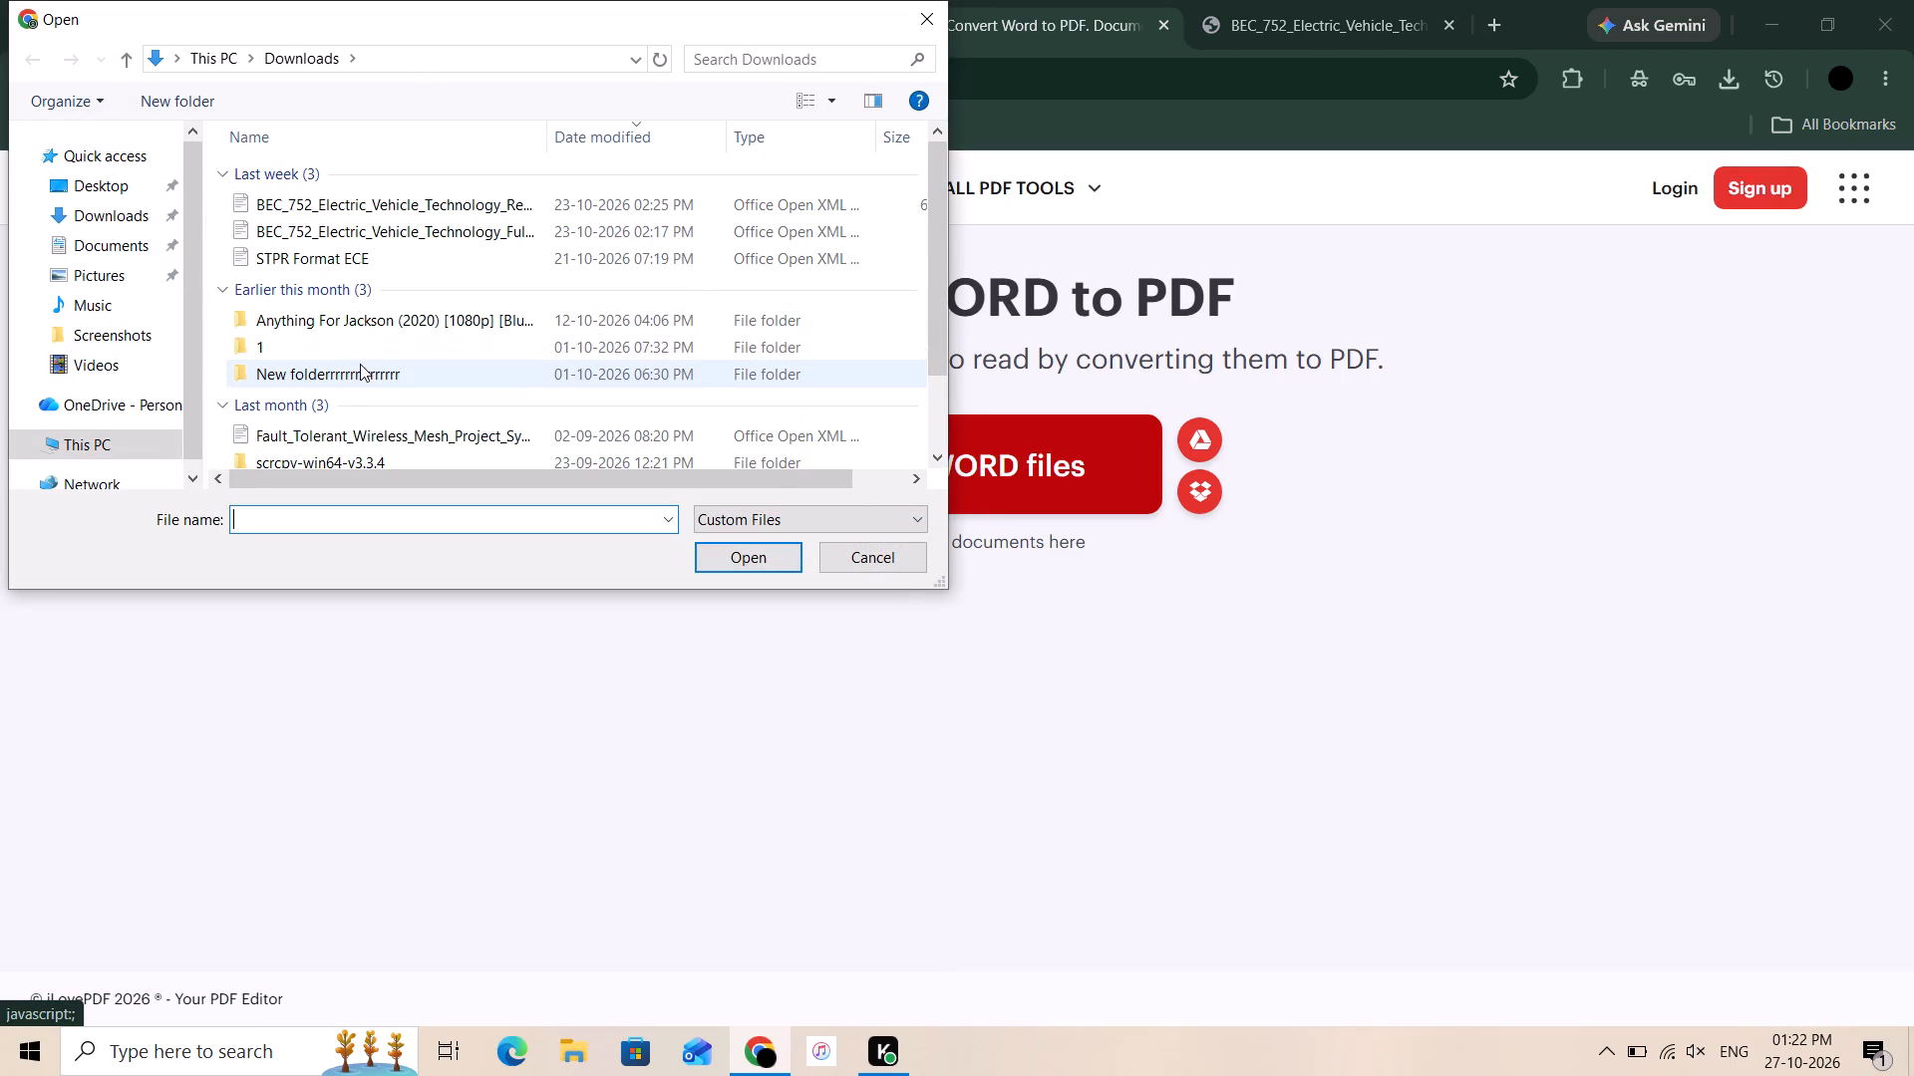
{"action": "left_click", "coordinate": [389, 261]}
{"action": "left_click", "coordinate": [722, 554]}
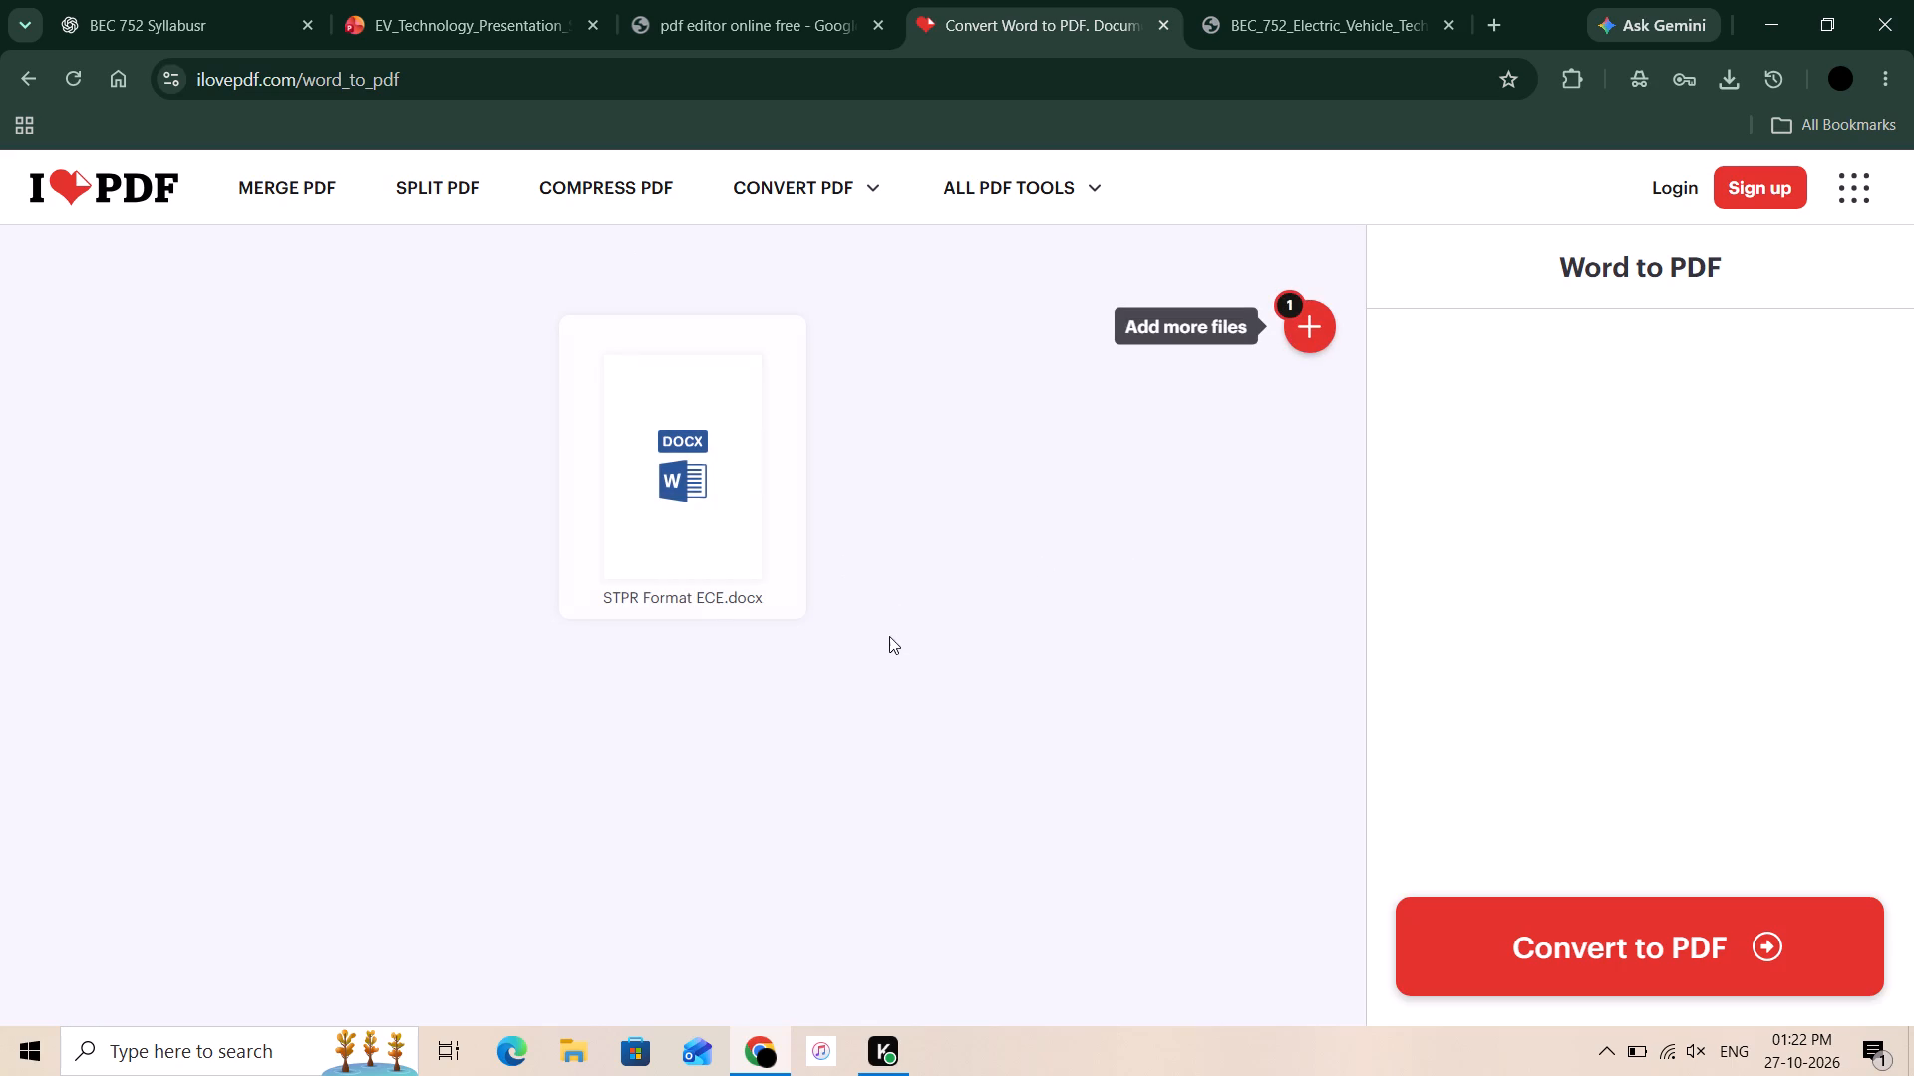
{"action": "left_click_drag", "start_coordinate": [1570, 941], "coordinate": [1579, 942]}
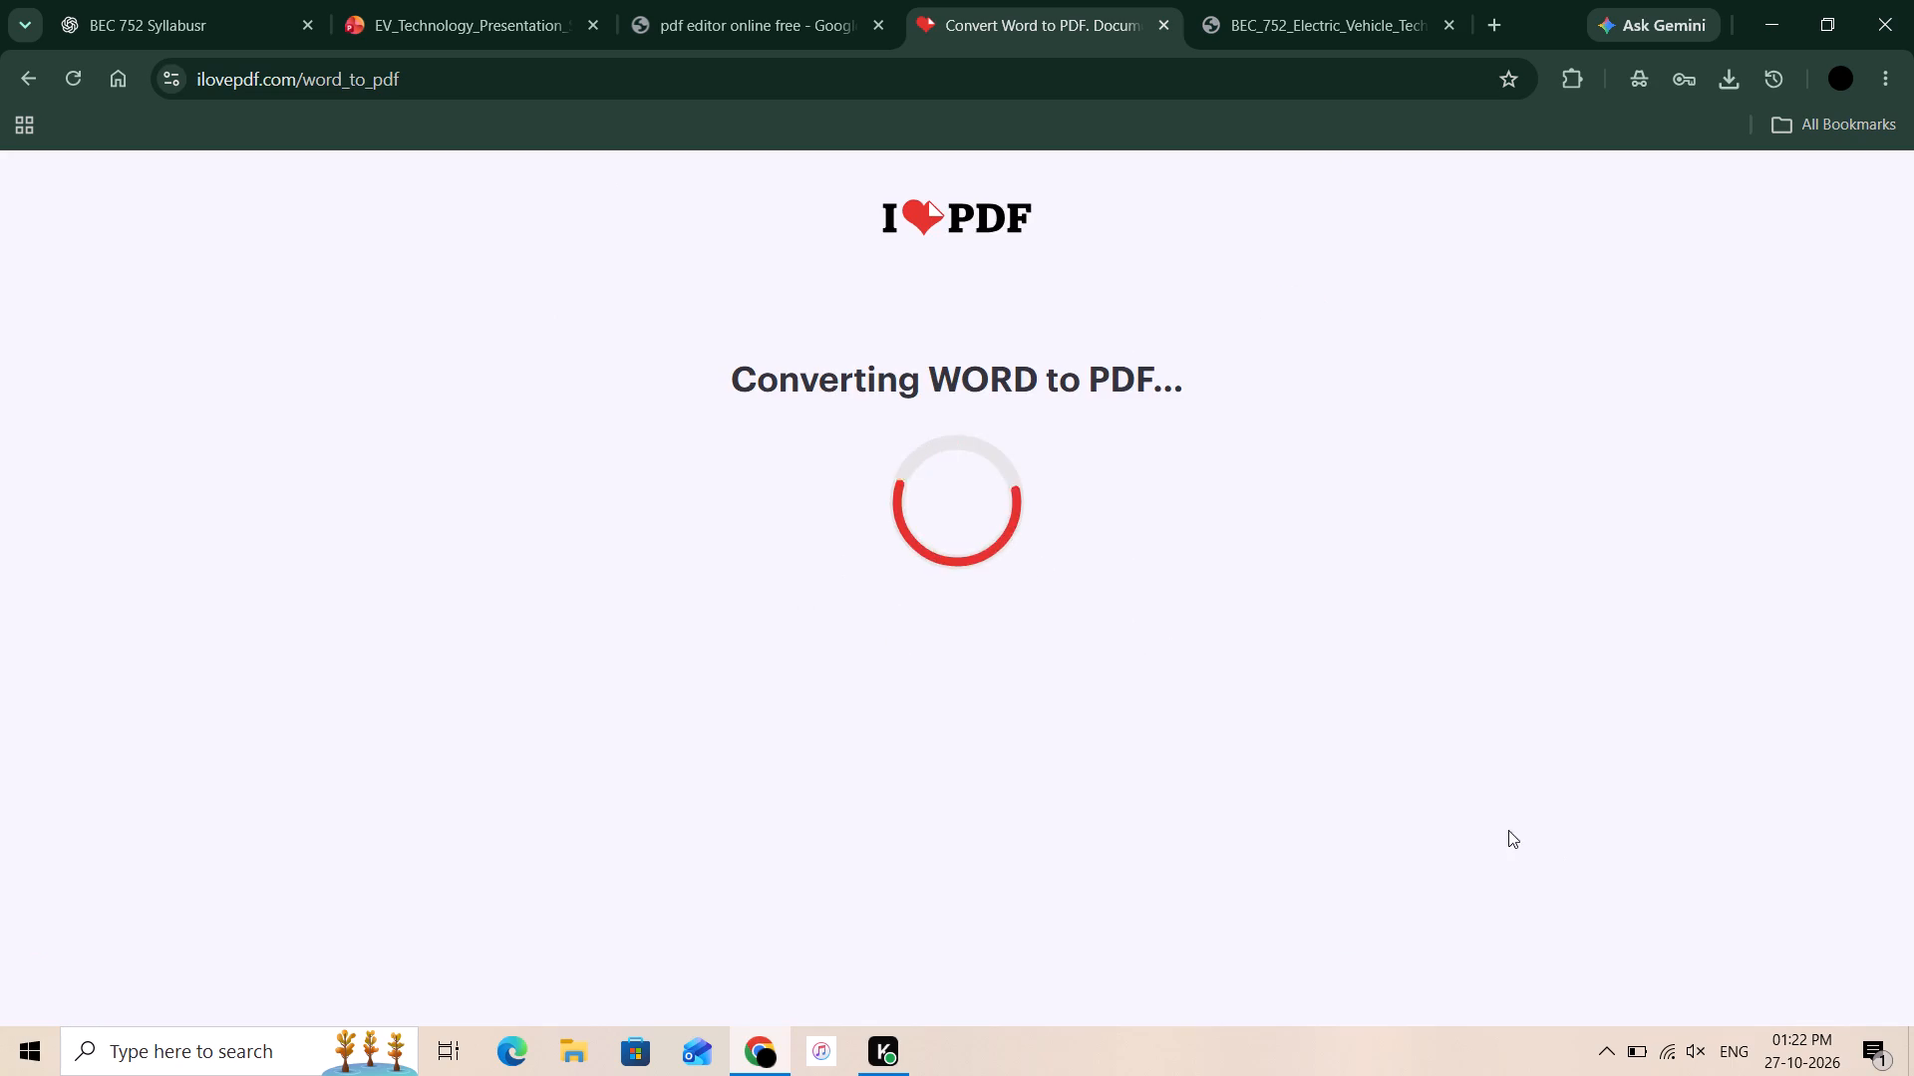
{"action": "left_click", "coordinate": [125, 0]}
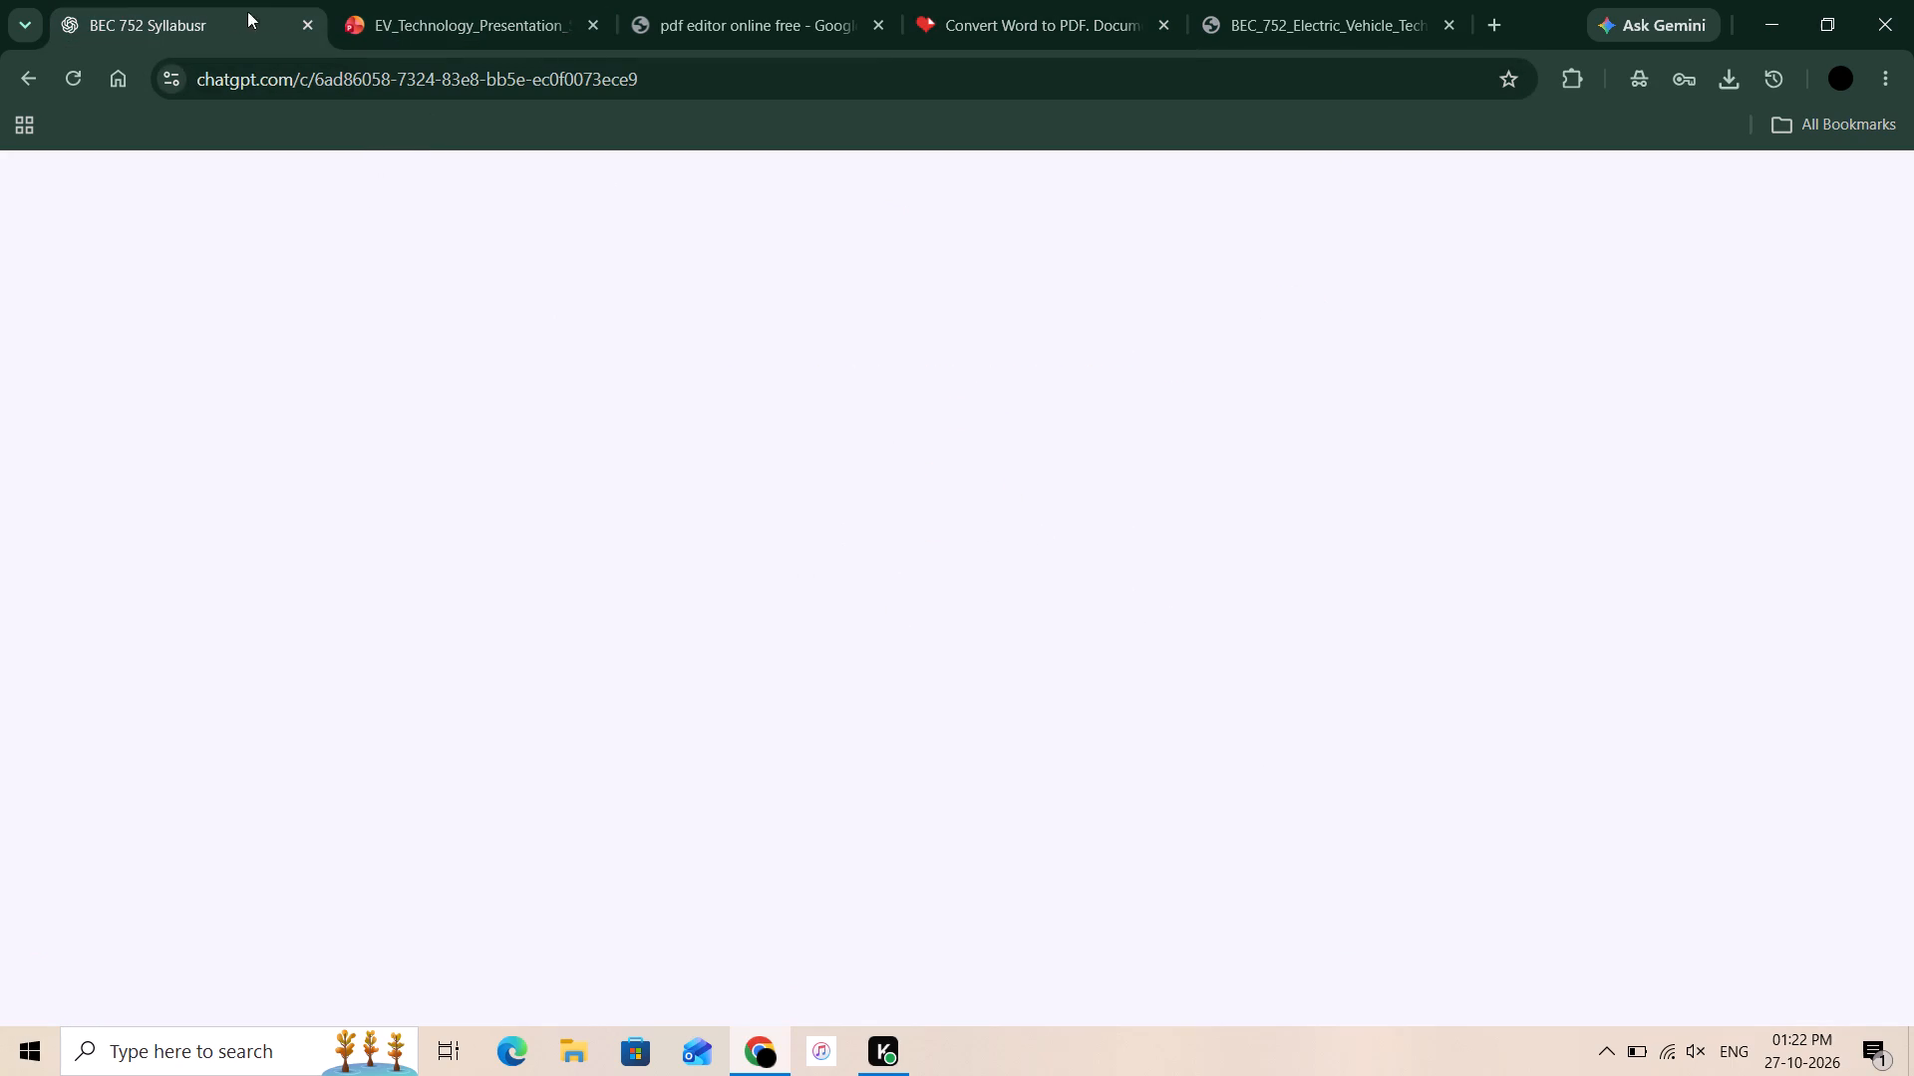
{"action": "left_click", "coordinate": [1004, 1]}
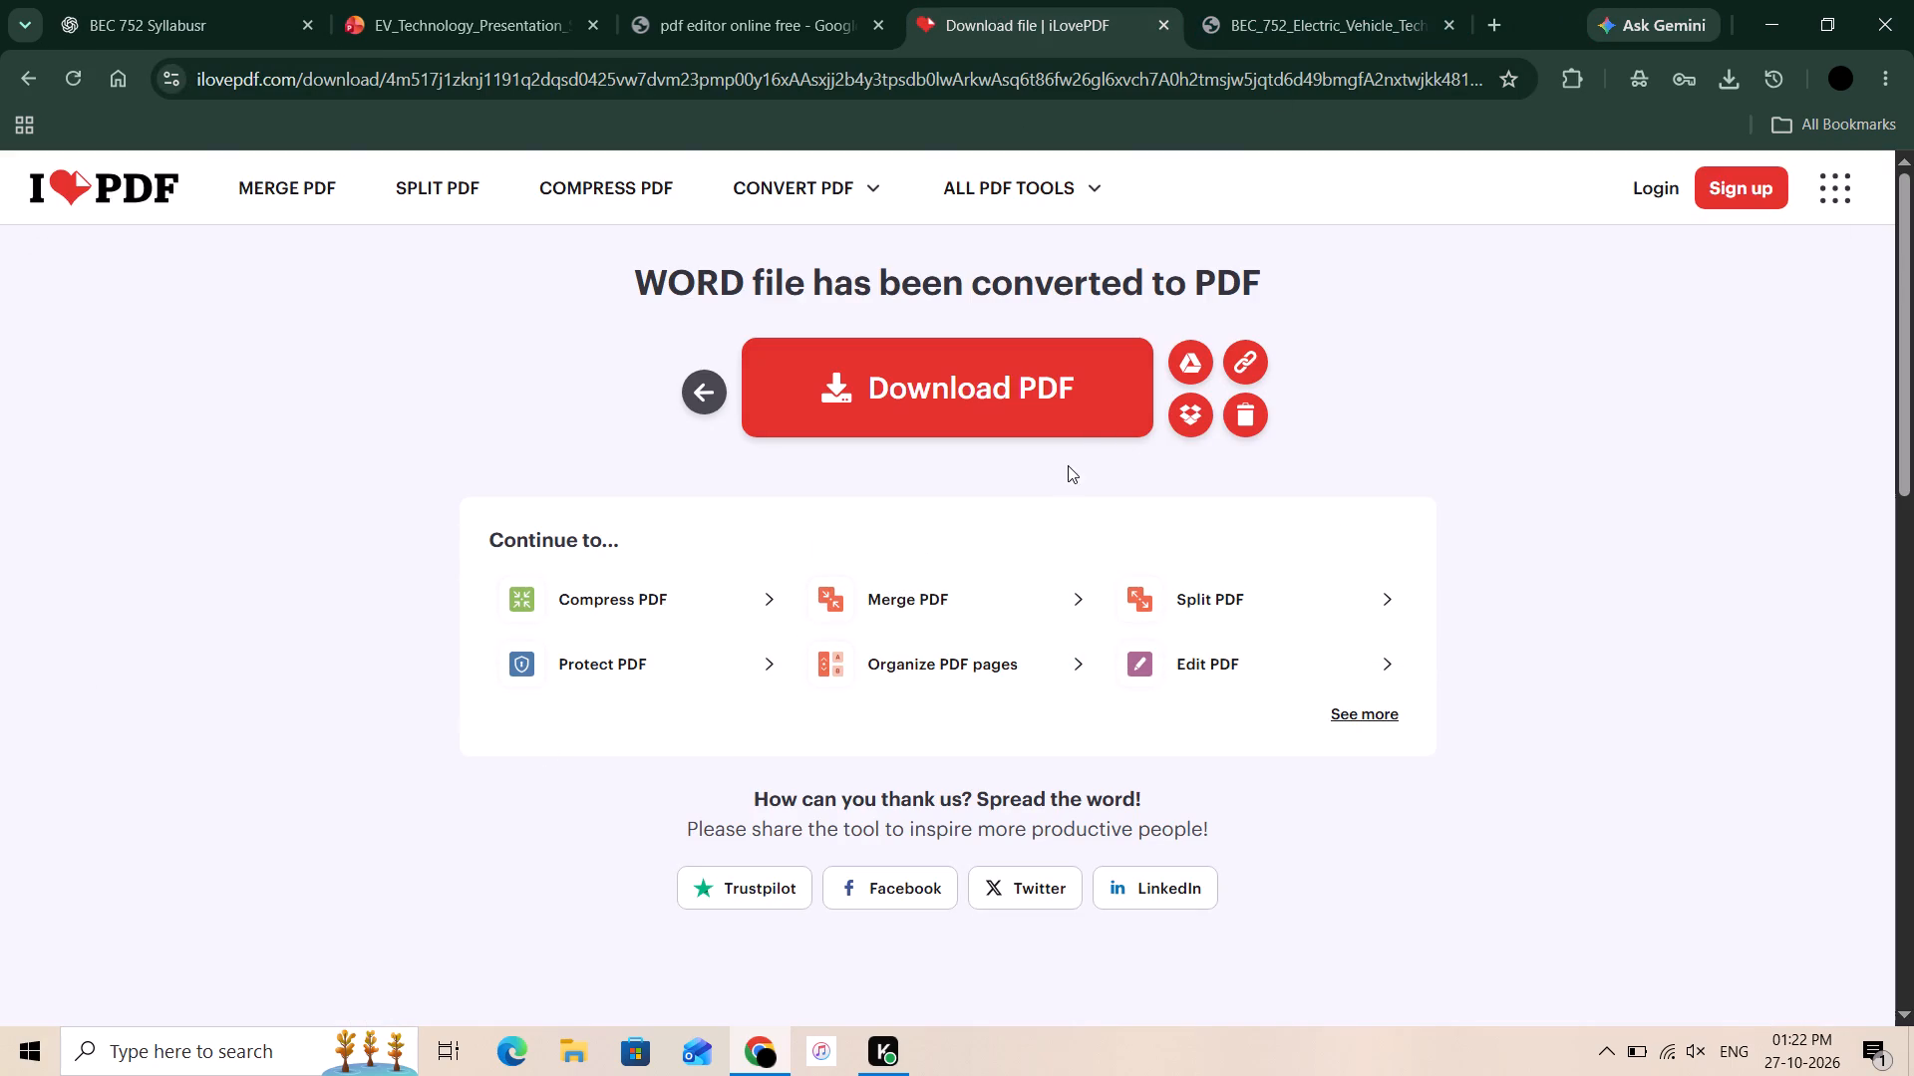
Download the converted STPR Format ECE PDF, close the converter page, and open the downloaded file.
{"action": "left_click", "coordinate": [1052, 399]}
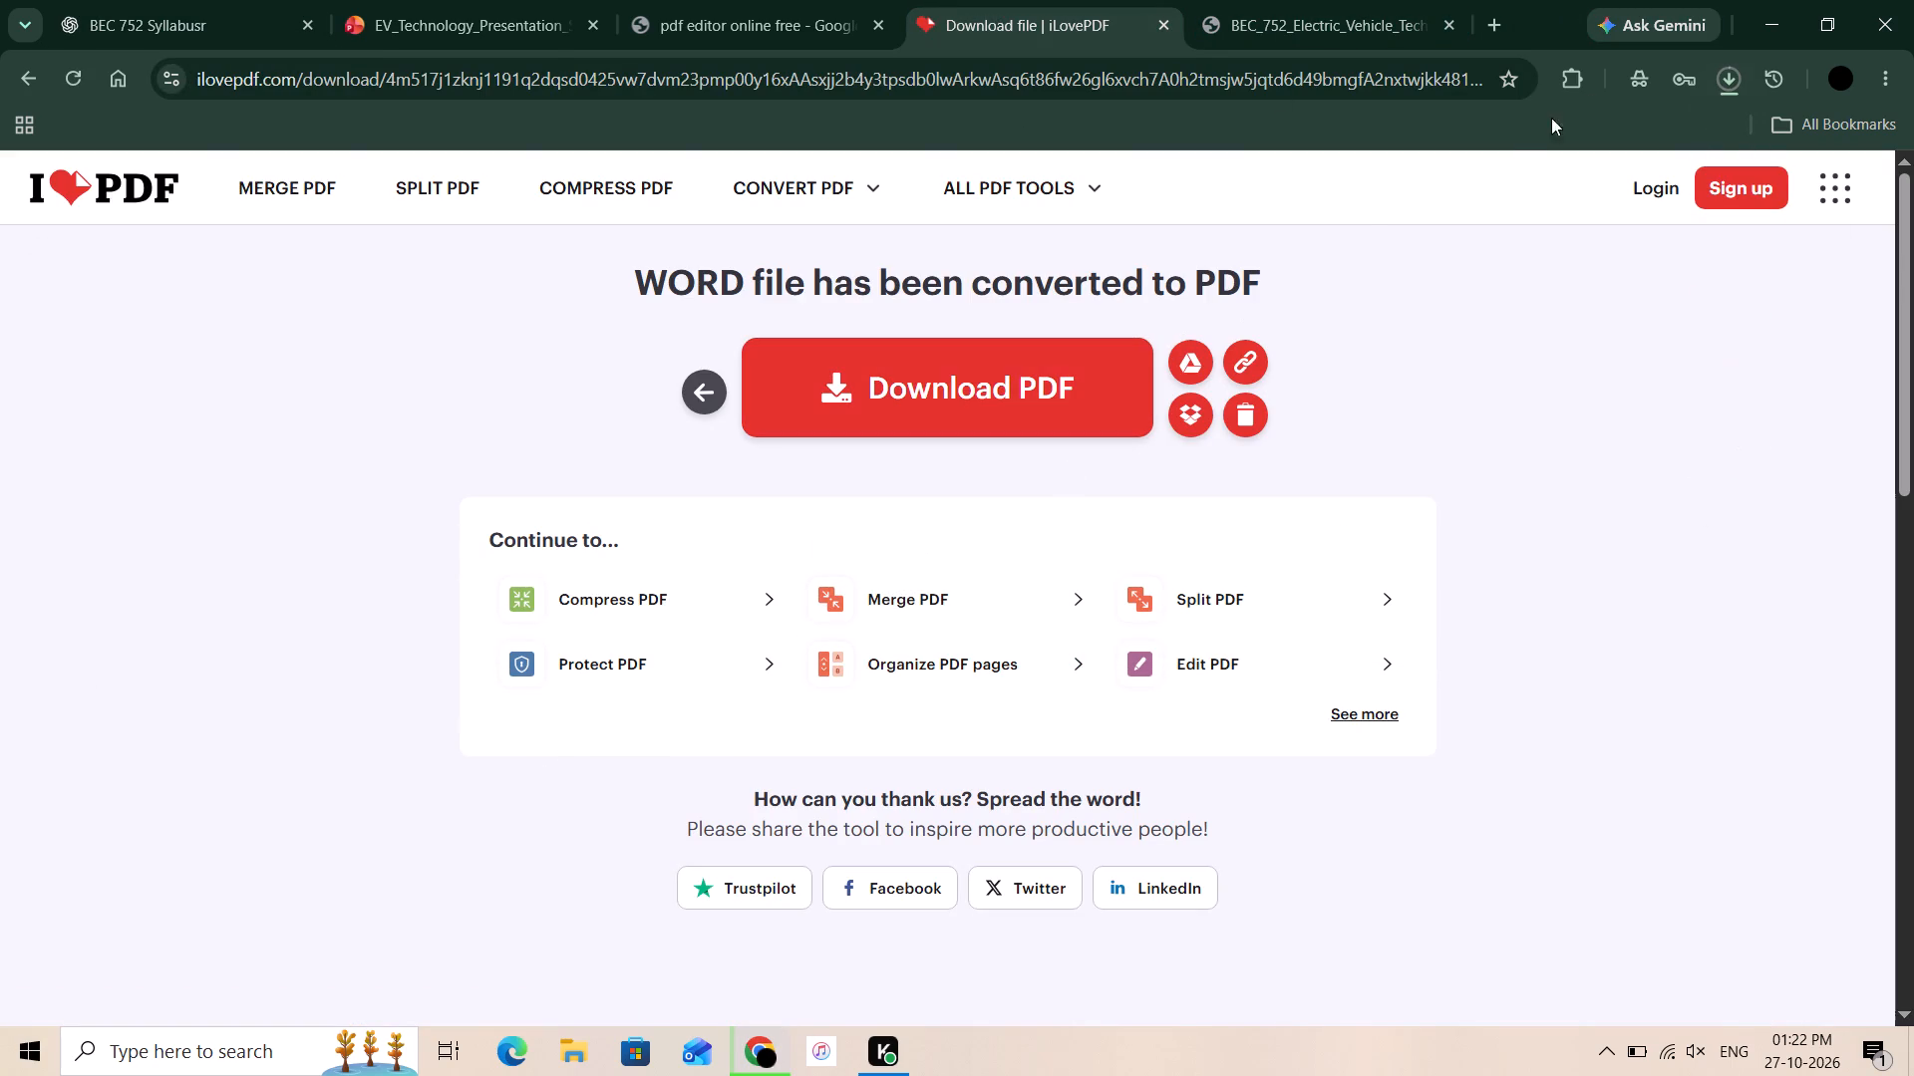
{"action": "left_click", "coordinate": [1731, 76]}
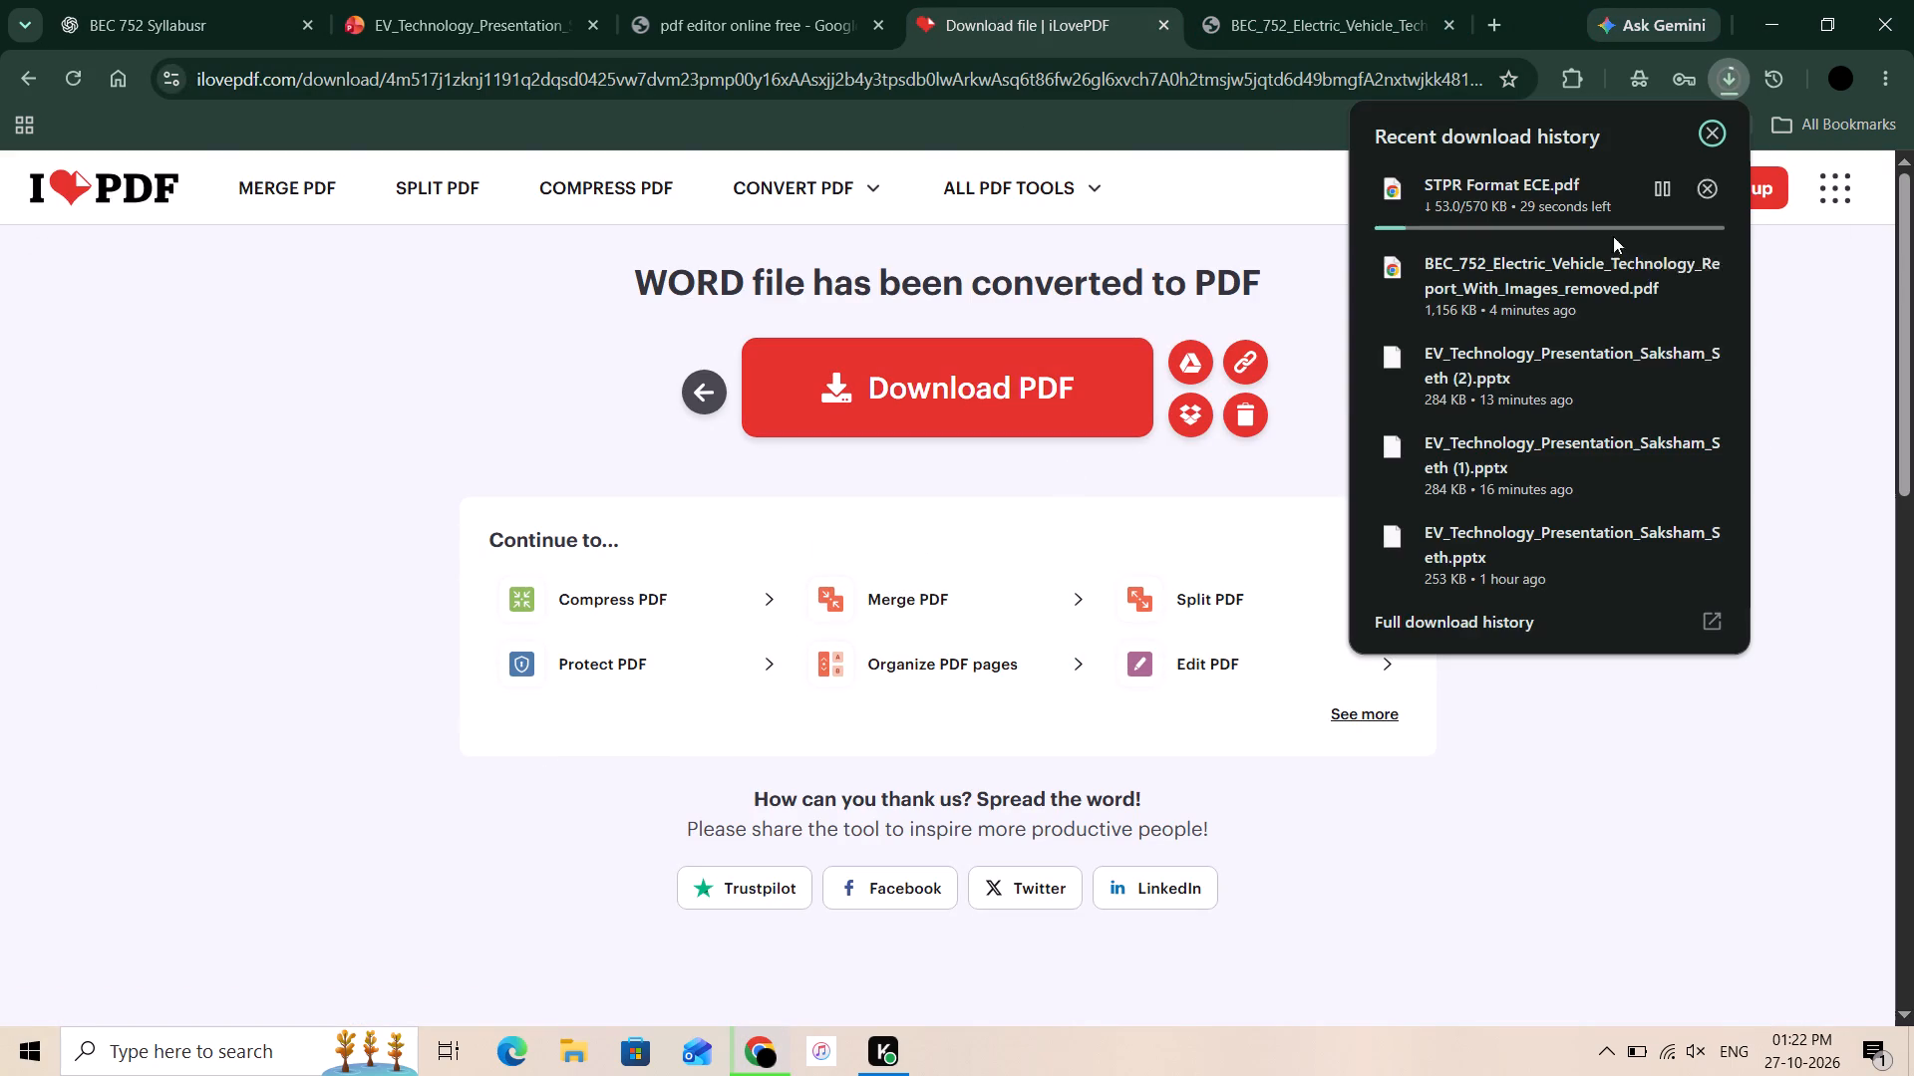
{"action": "left_click", "coordinate": [1792, 385]}
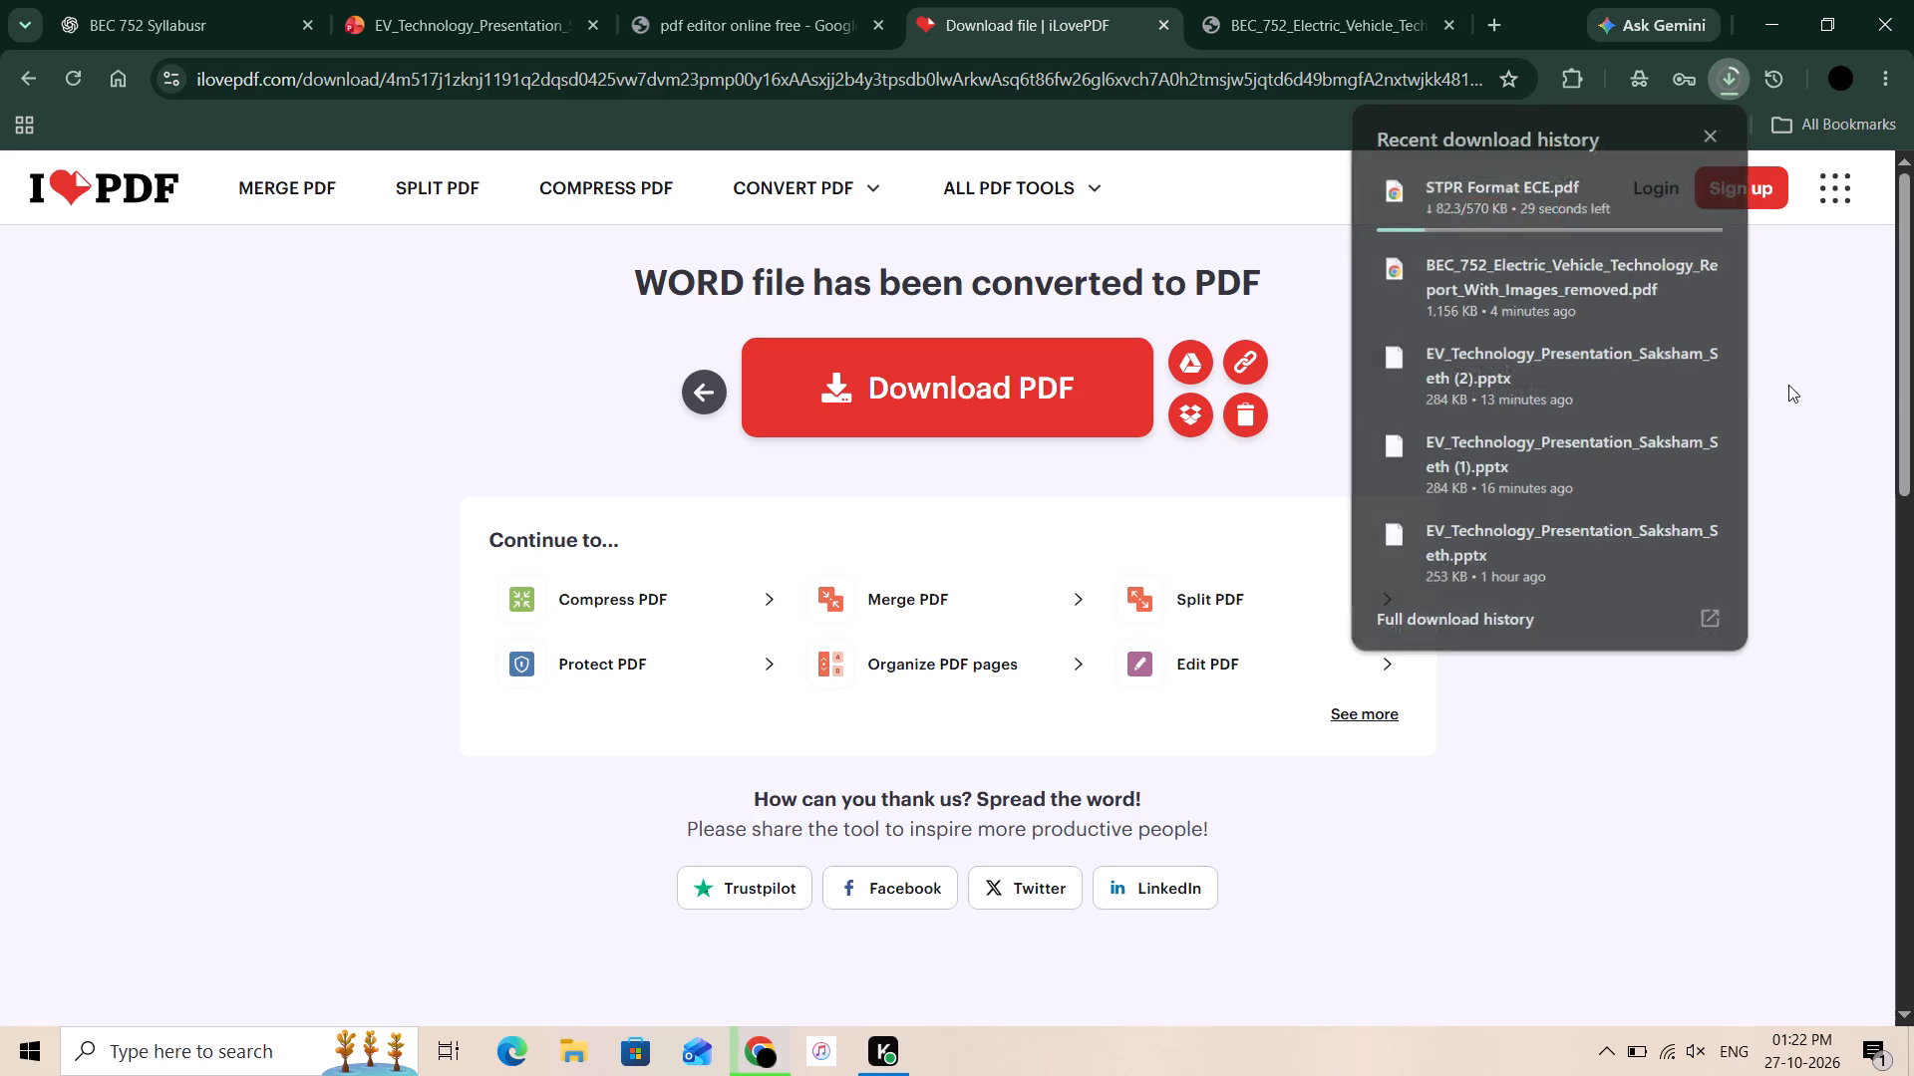
{"action": "left_click", "coordinate": [1167, 29]}
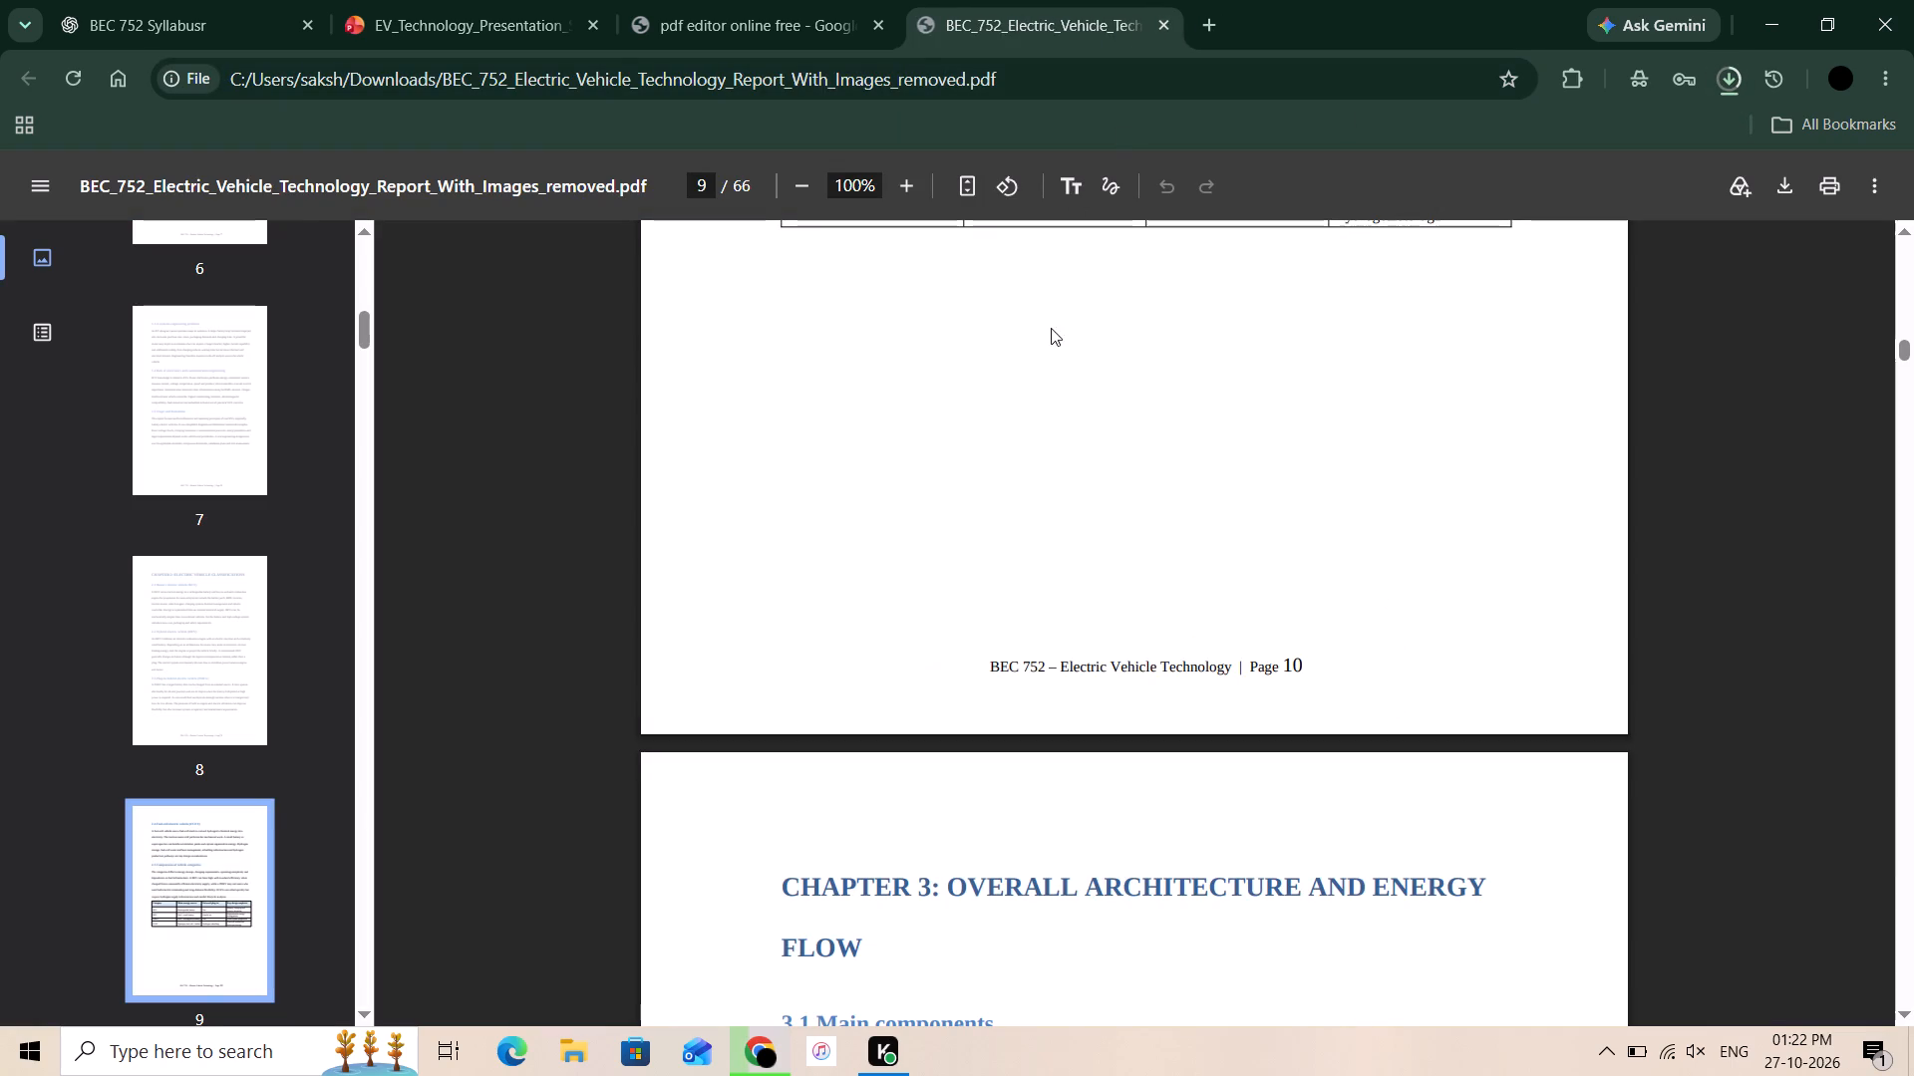
{"action": "scroll", "coordinate": [1104, 605], "scroll_direction": "down", "scroll_amount": 3}
{"action": "scroll", "coordinate": [1094, 573], "scroll_direction": "up", "scroll_amount": 14}
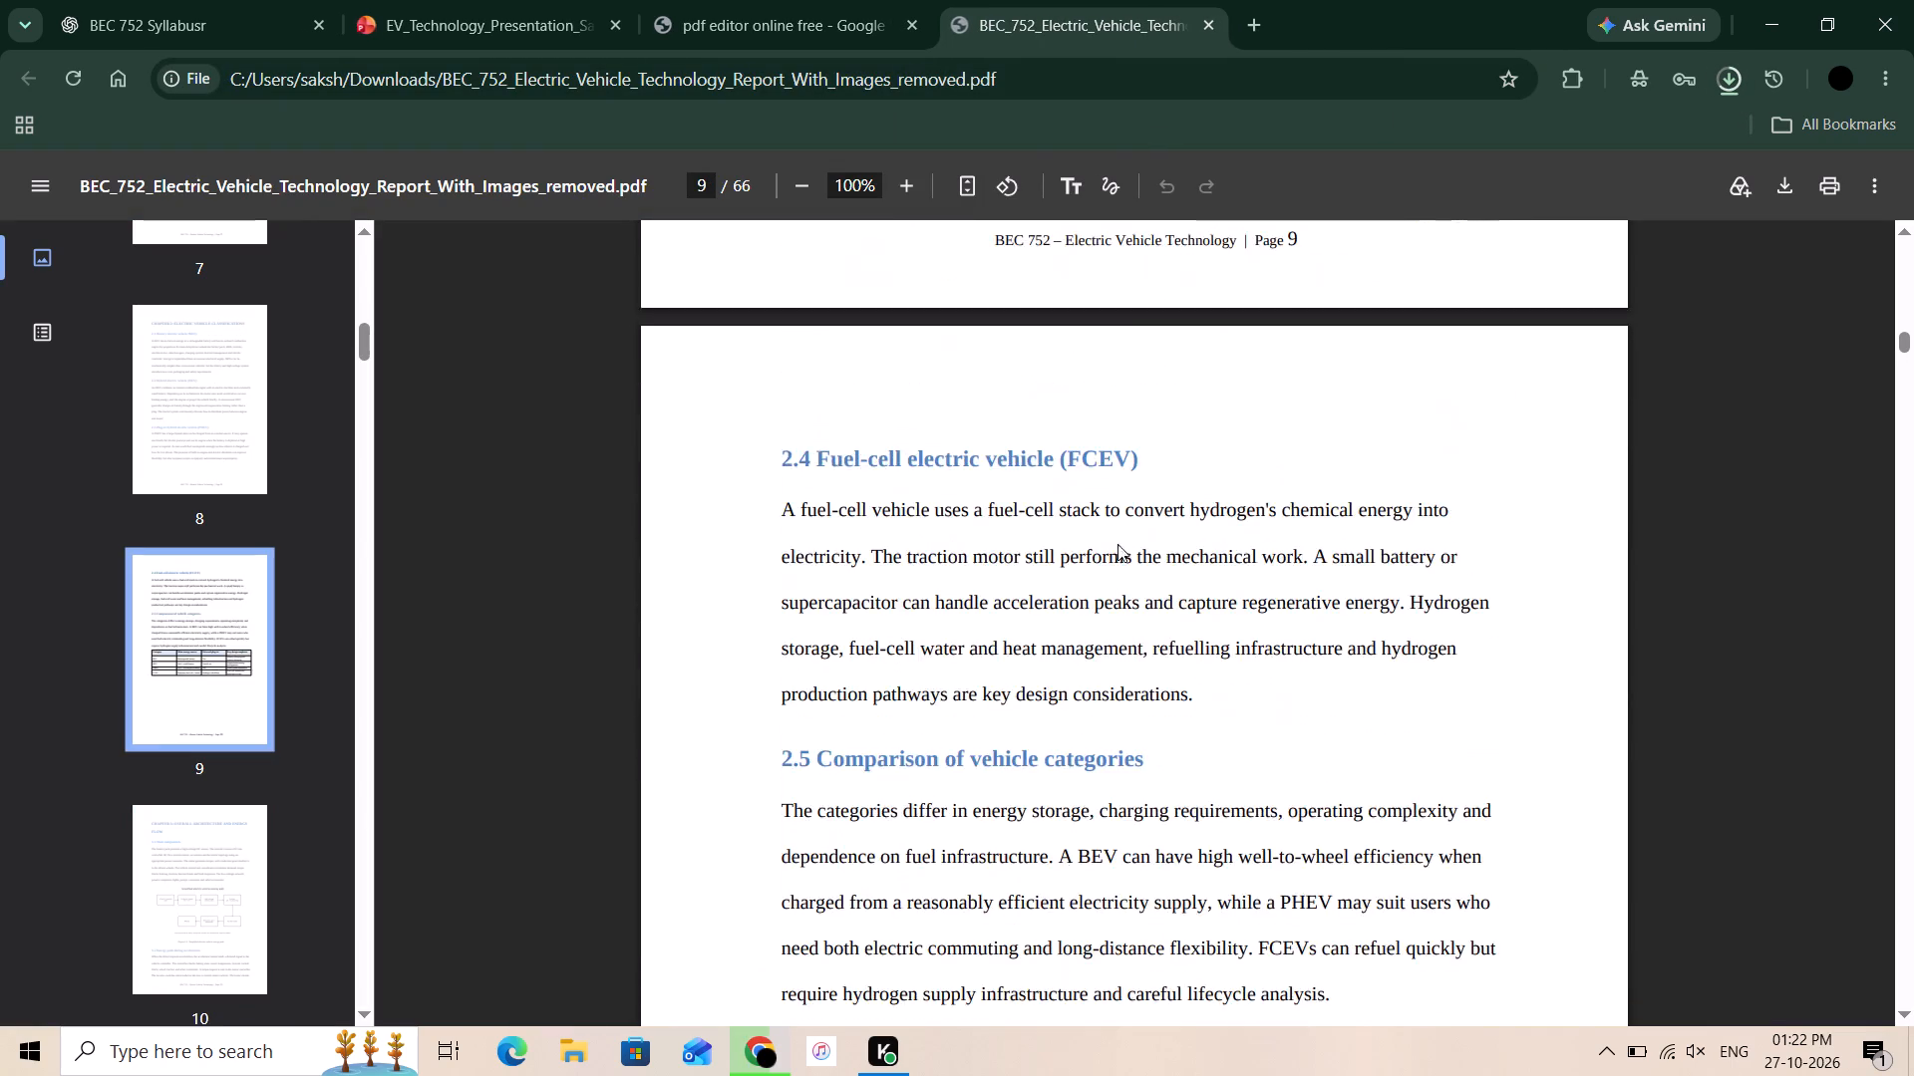
{"action": "scroll", "coordinate": [1117, 544], "scroll_direction": "up", "scroll_amount": 20}
{"action": "scroll", "coordinate": [1117, 544], "scroll_direction": "up", "scroll_amount": 19}
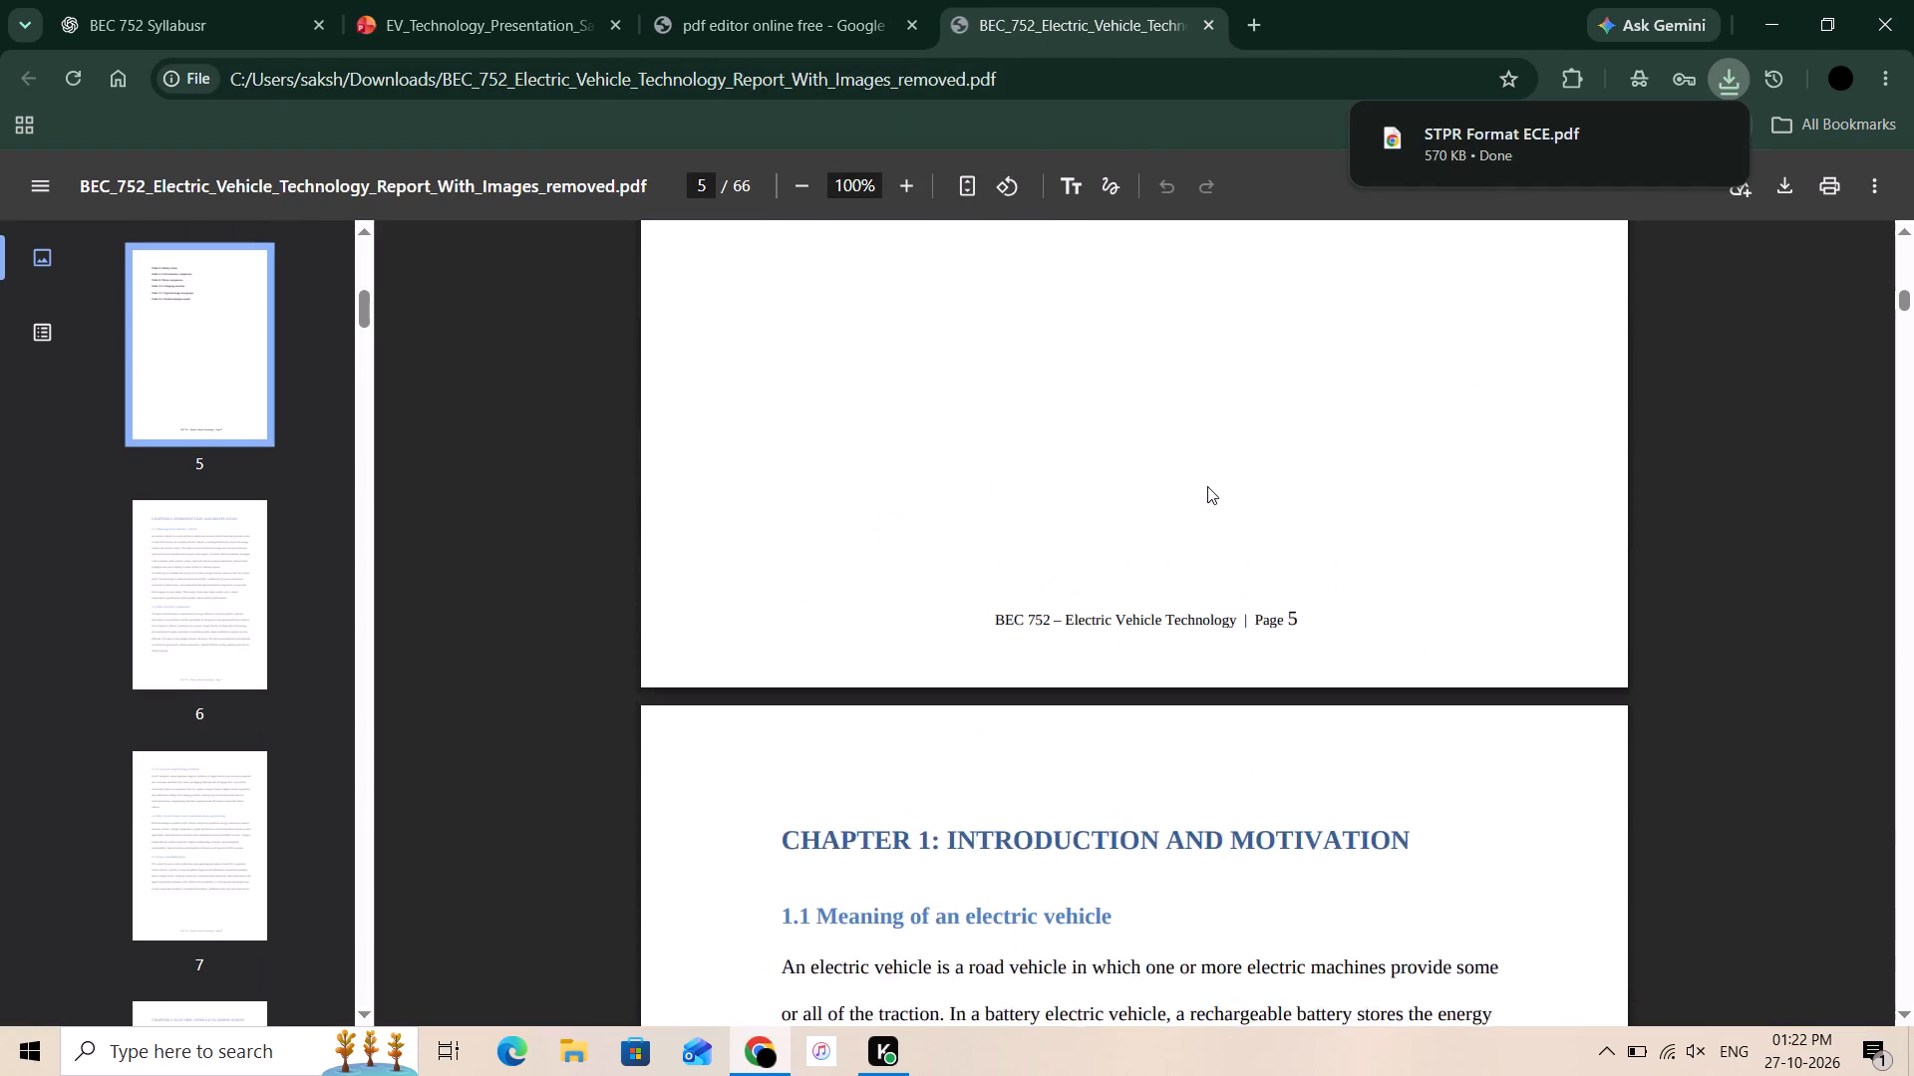
{"action": "left_click", "coordinate": [1497, 150]}
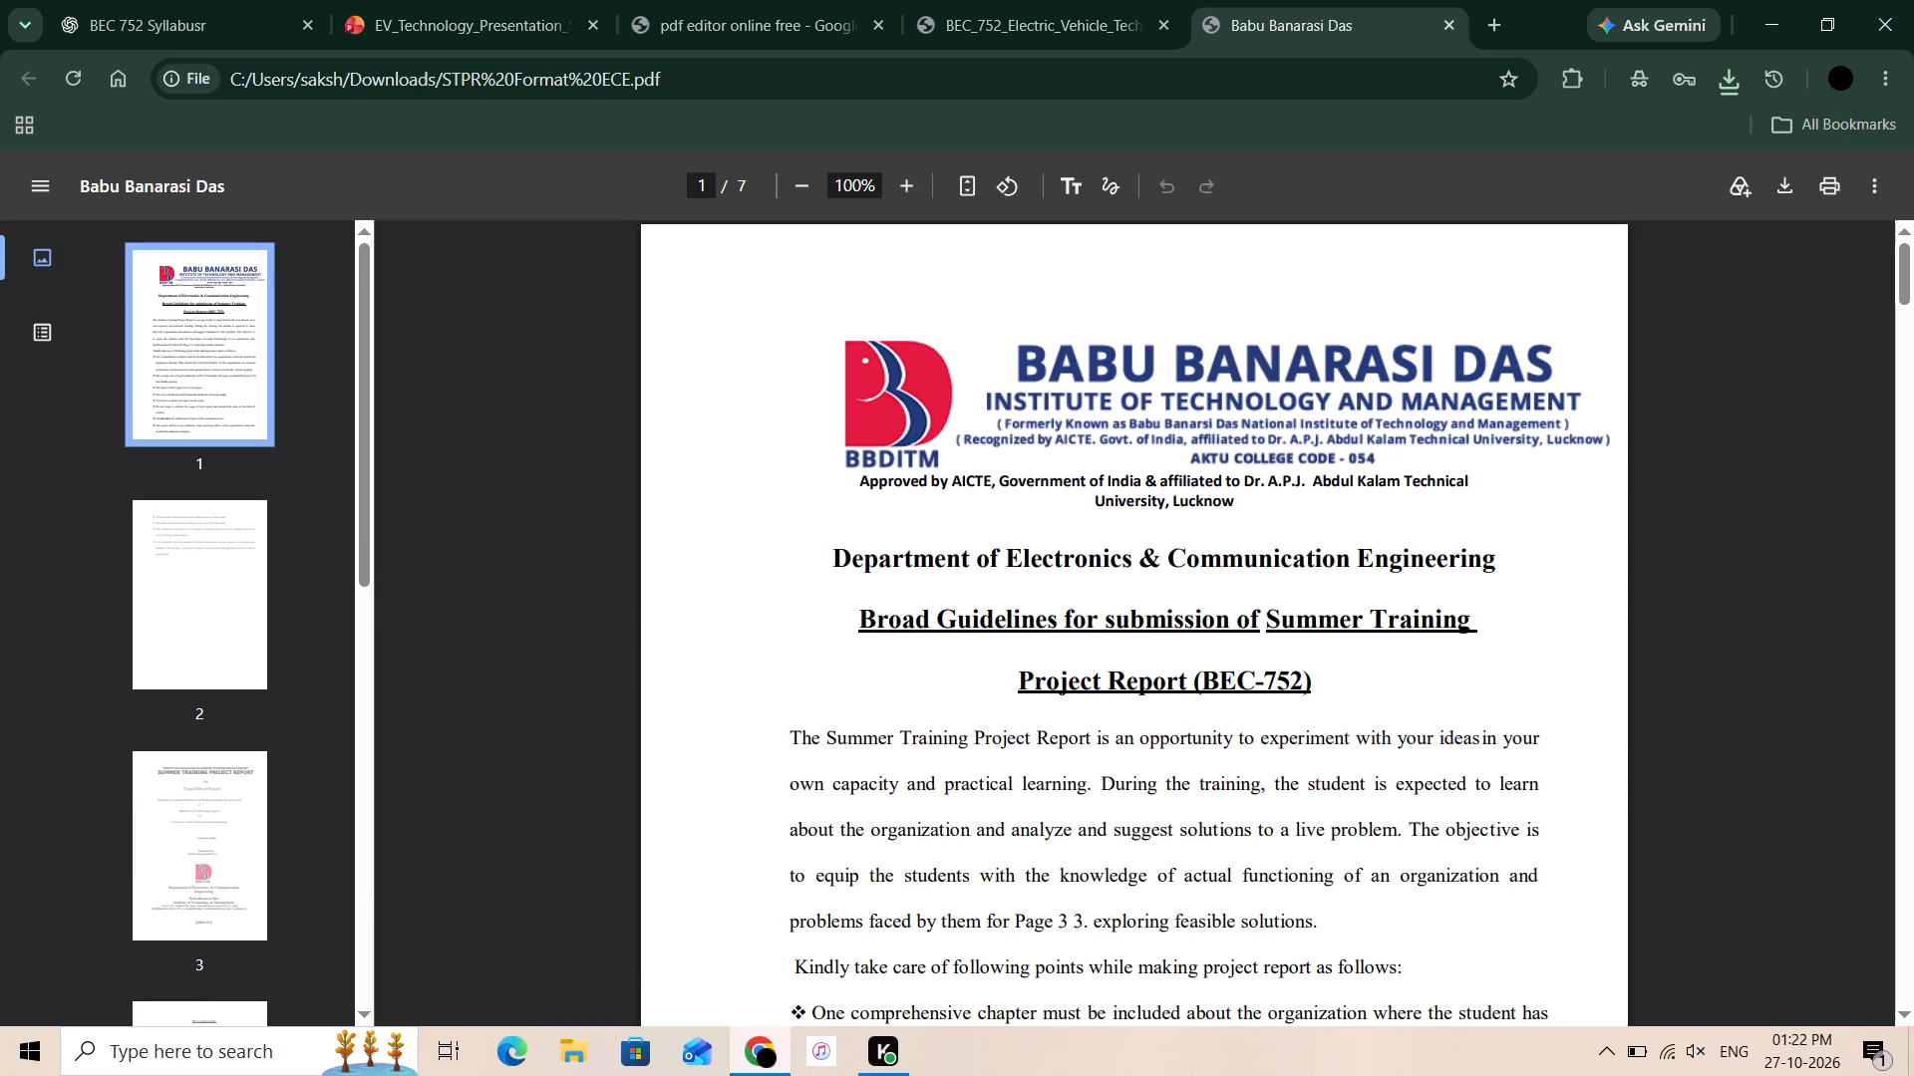
Read through the STPR Format ECE PDF, from the submission guidelines to the content sequence and recommended formatting.
{"action": "scroll", "coordinate": [1246, 577], "scroll_direction": "down", "scroll_amount": 8}
{"action": "scroll", "coordinate": [1091, 659], "scroll_direction": "down", "scroll_amount": 4}
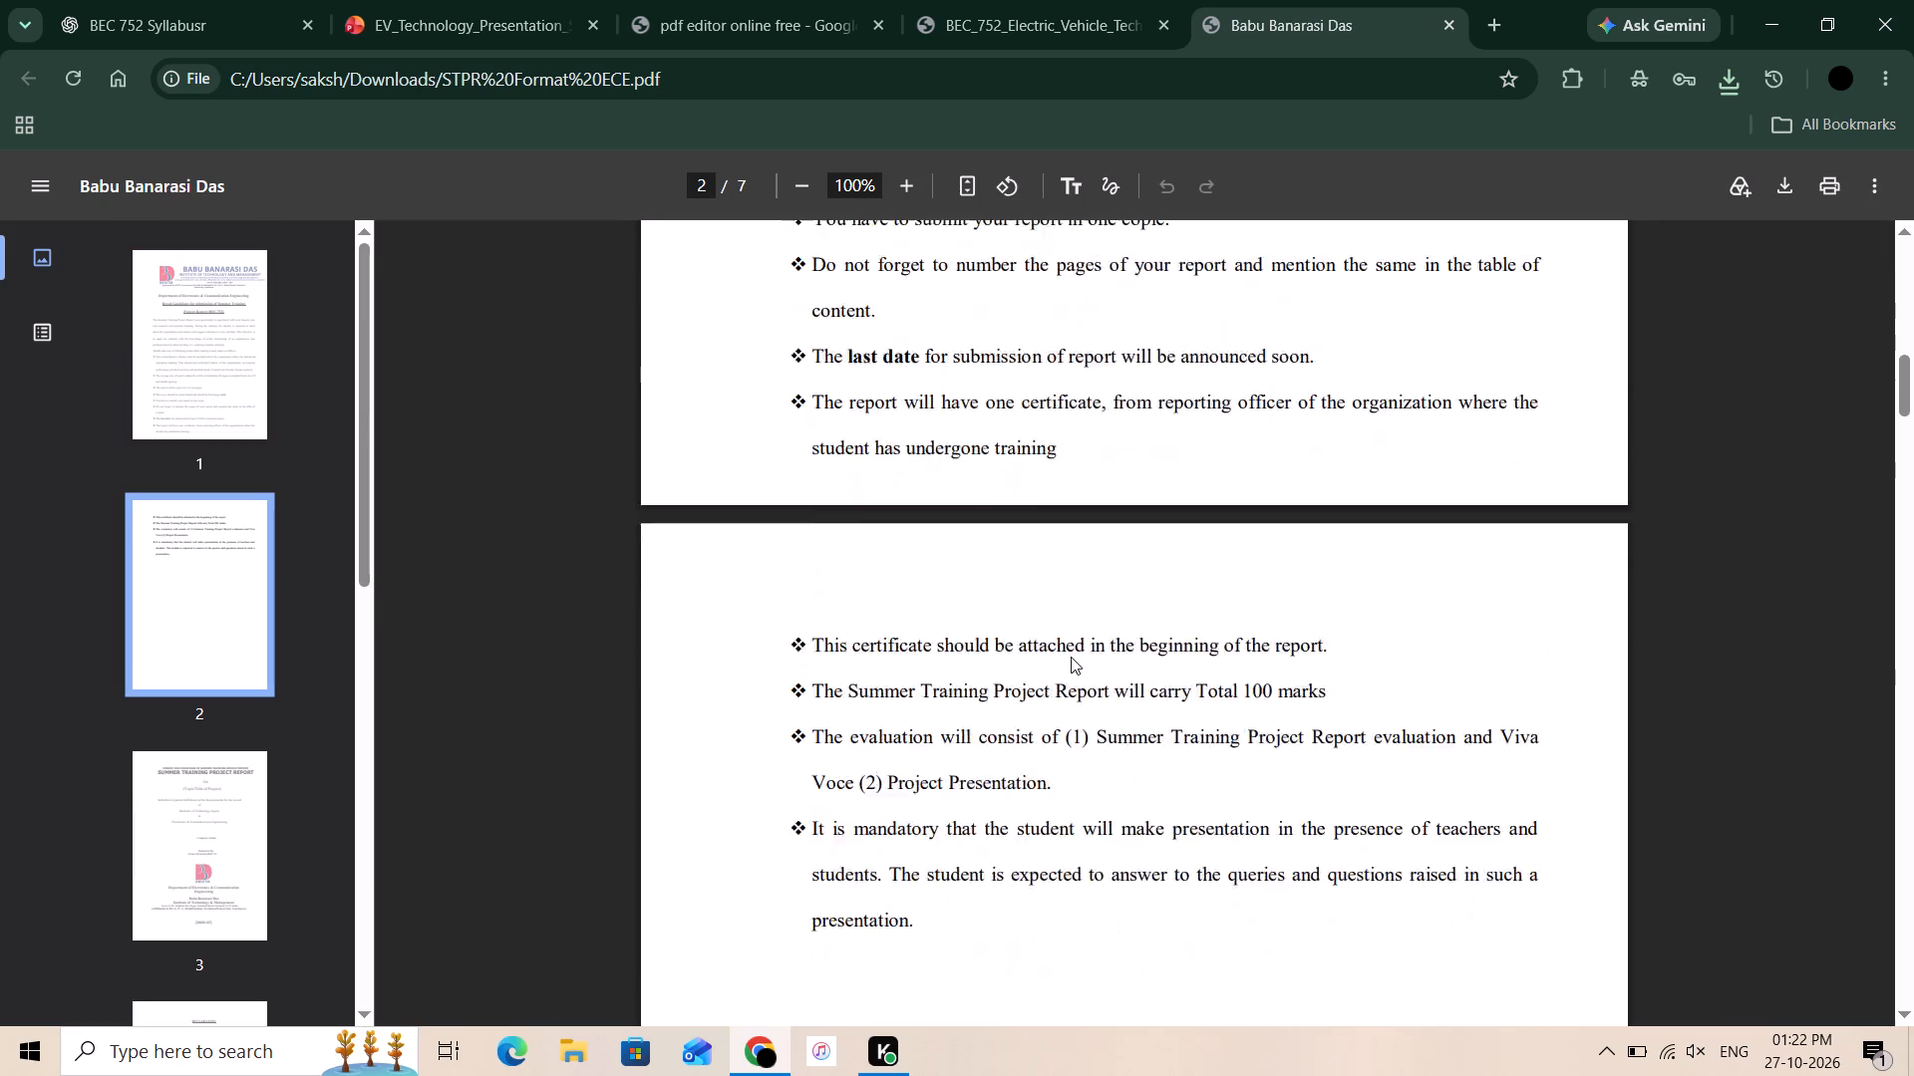
{"action": "scroll", "coordinate": [1015, 687], "scroll_direction": "down", "scroll_amount": 15}
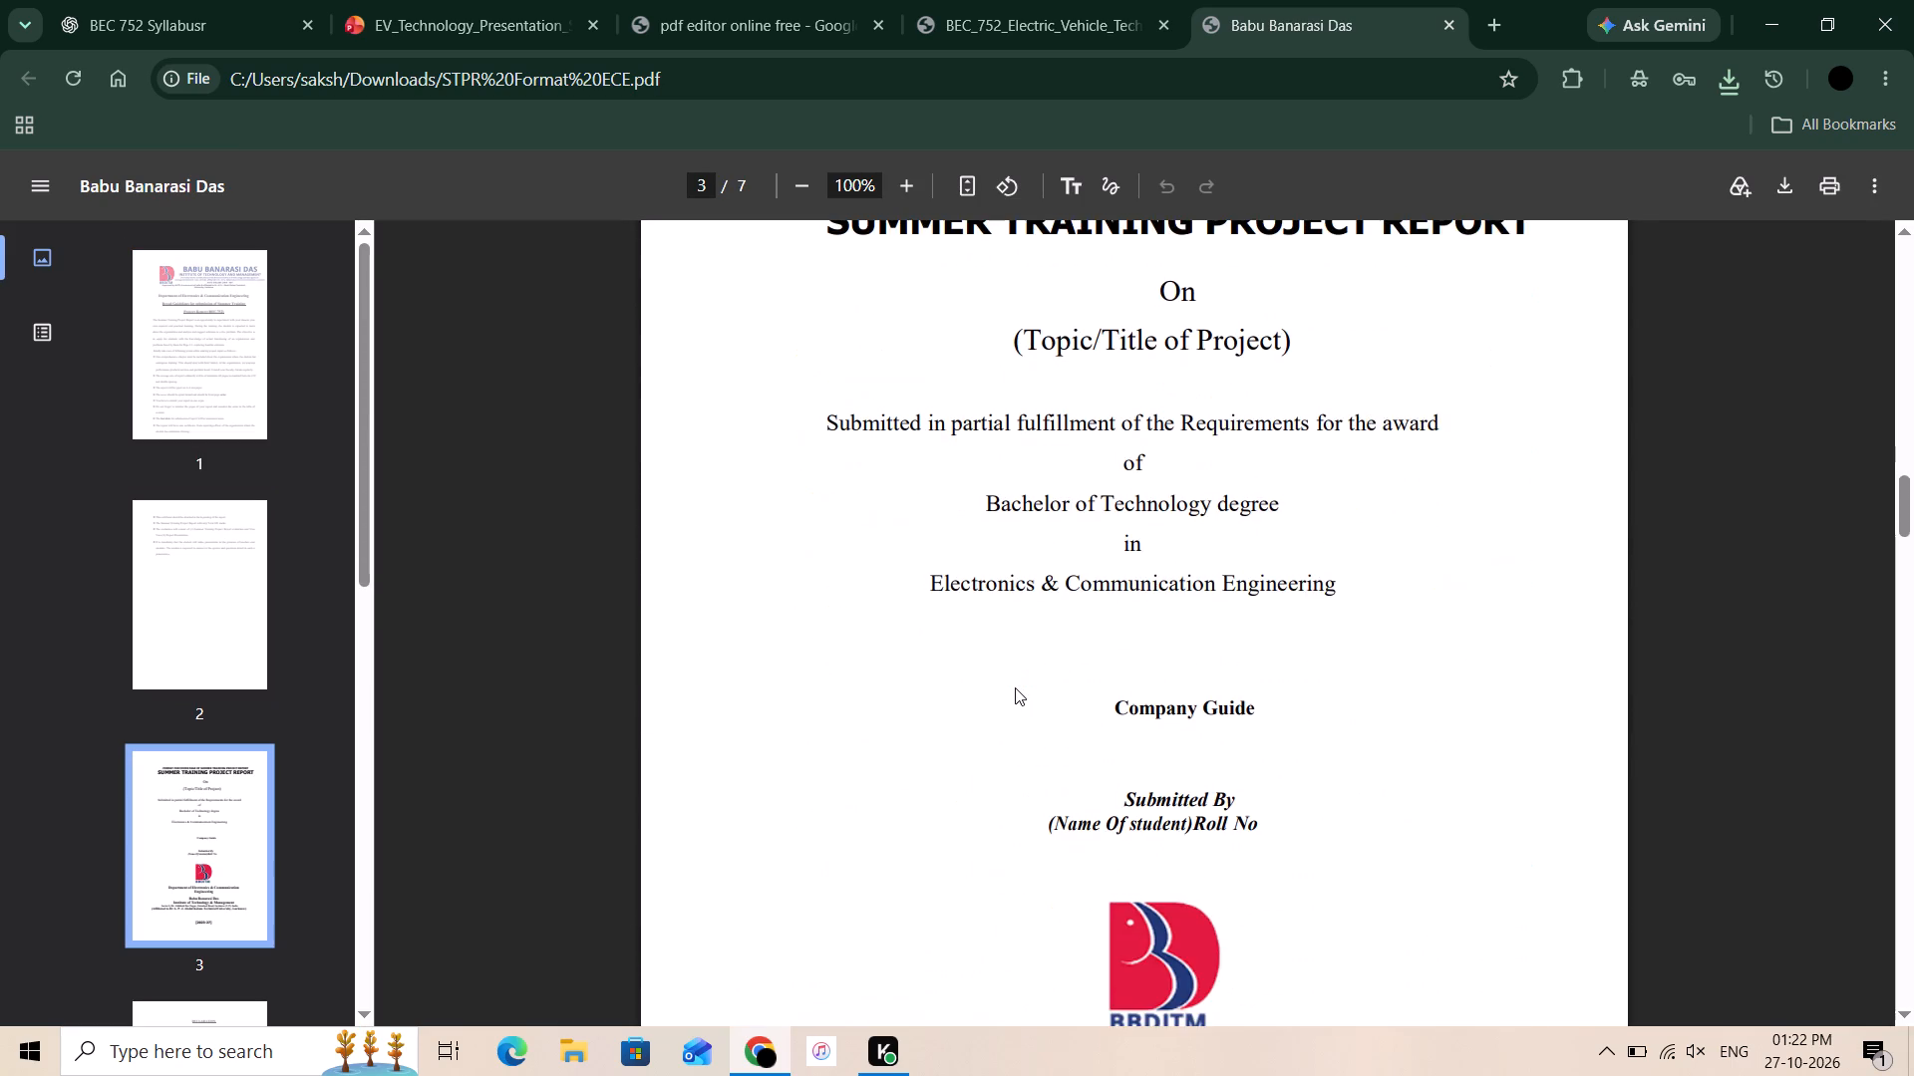
{"action": "scroll", "coordinate": [1015, 687], "scroll_direction": "down", "scroll_amount": 7}
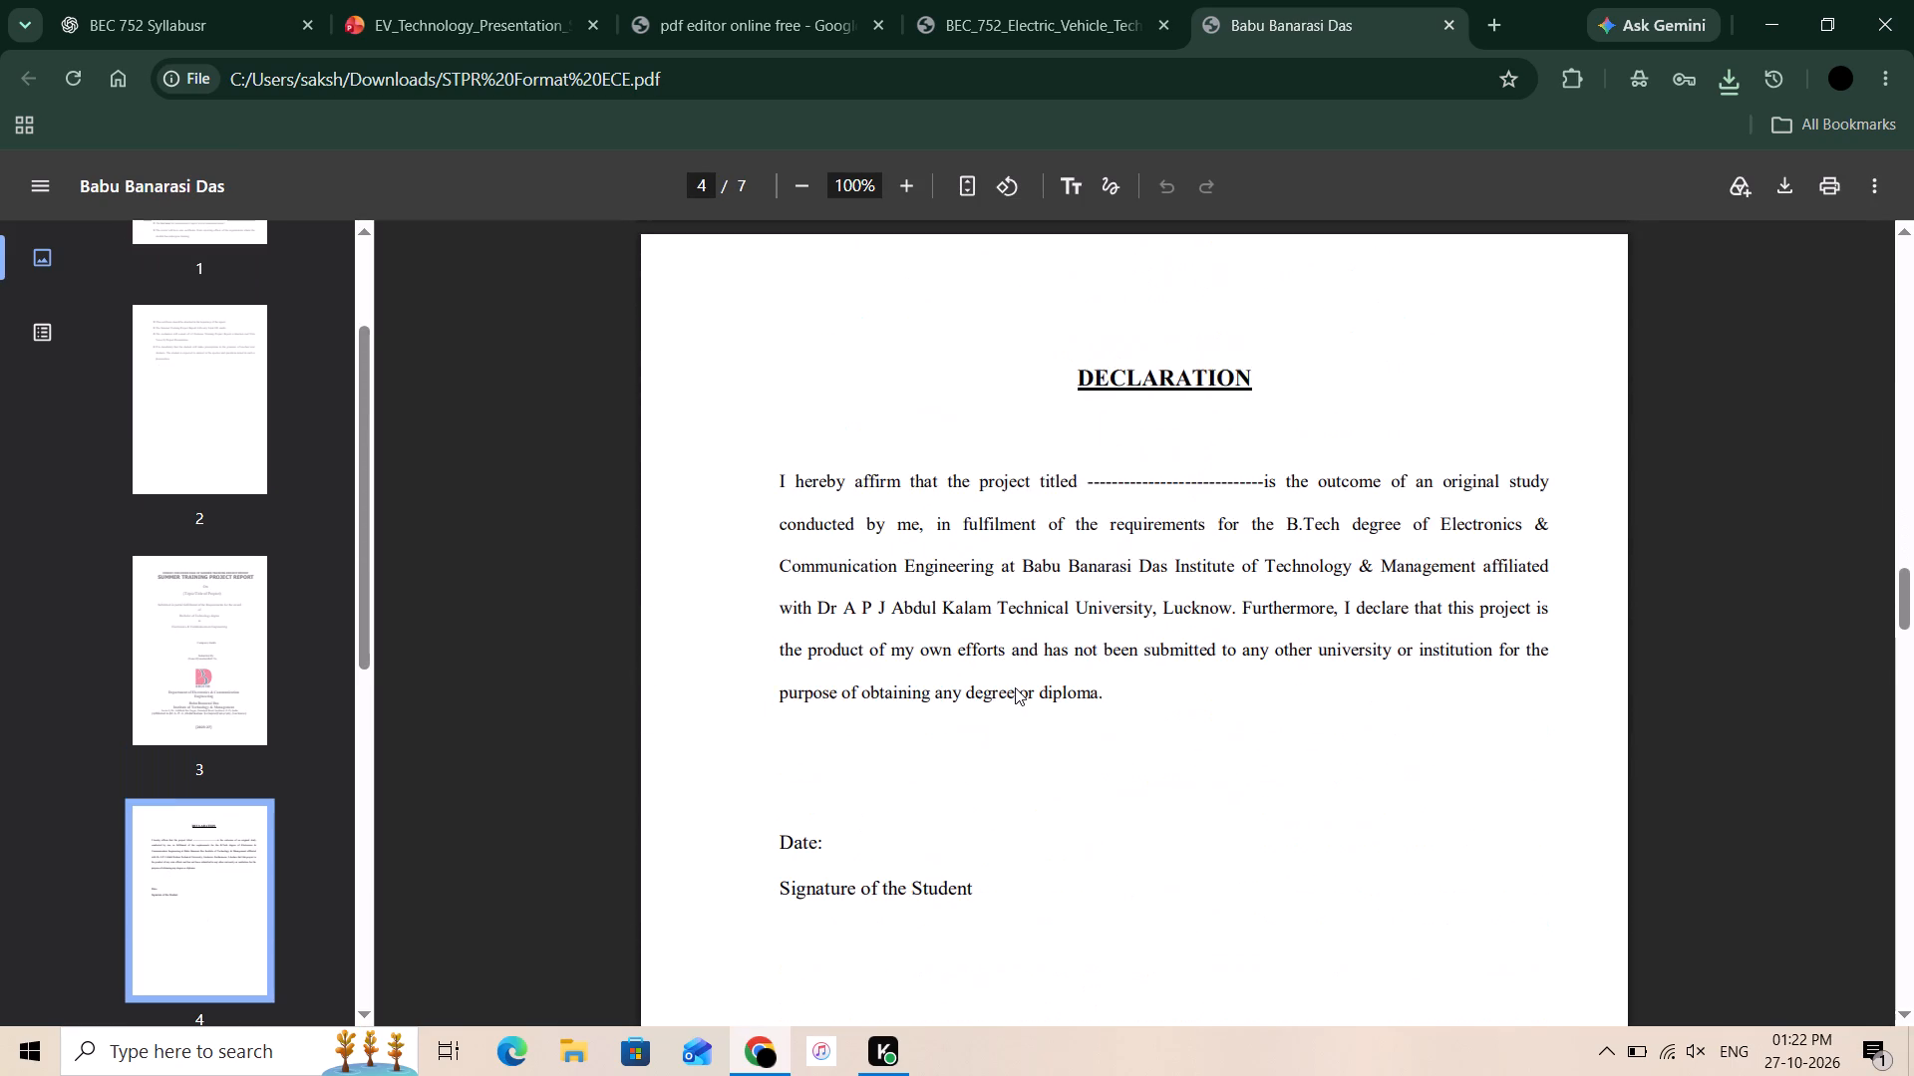
{"action": "scroll", "coordinate": [1015, 687], "scroll_direction": "down", "scroll_amount": 18}
{"action": "scroll", "coordinate": [1015, 687], "scroll_direction": "down", "scroll_amount": 5}
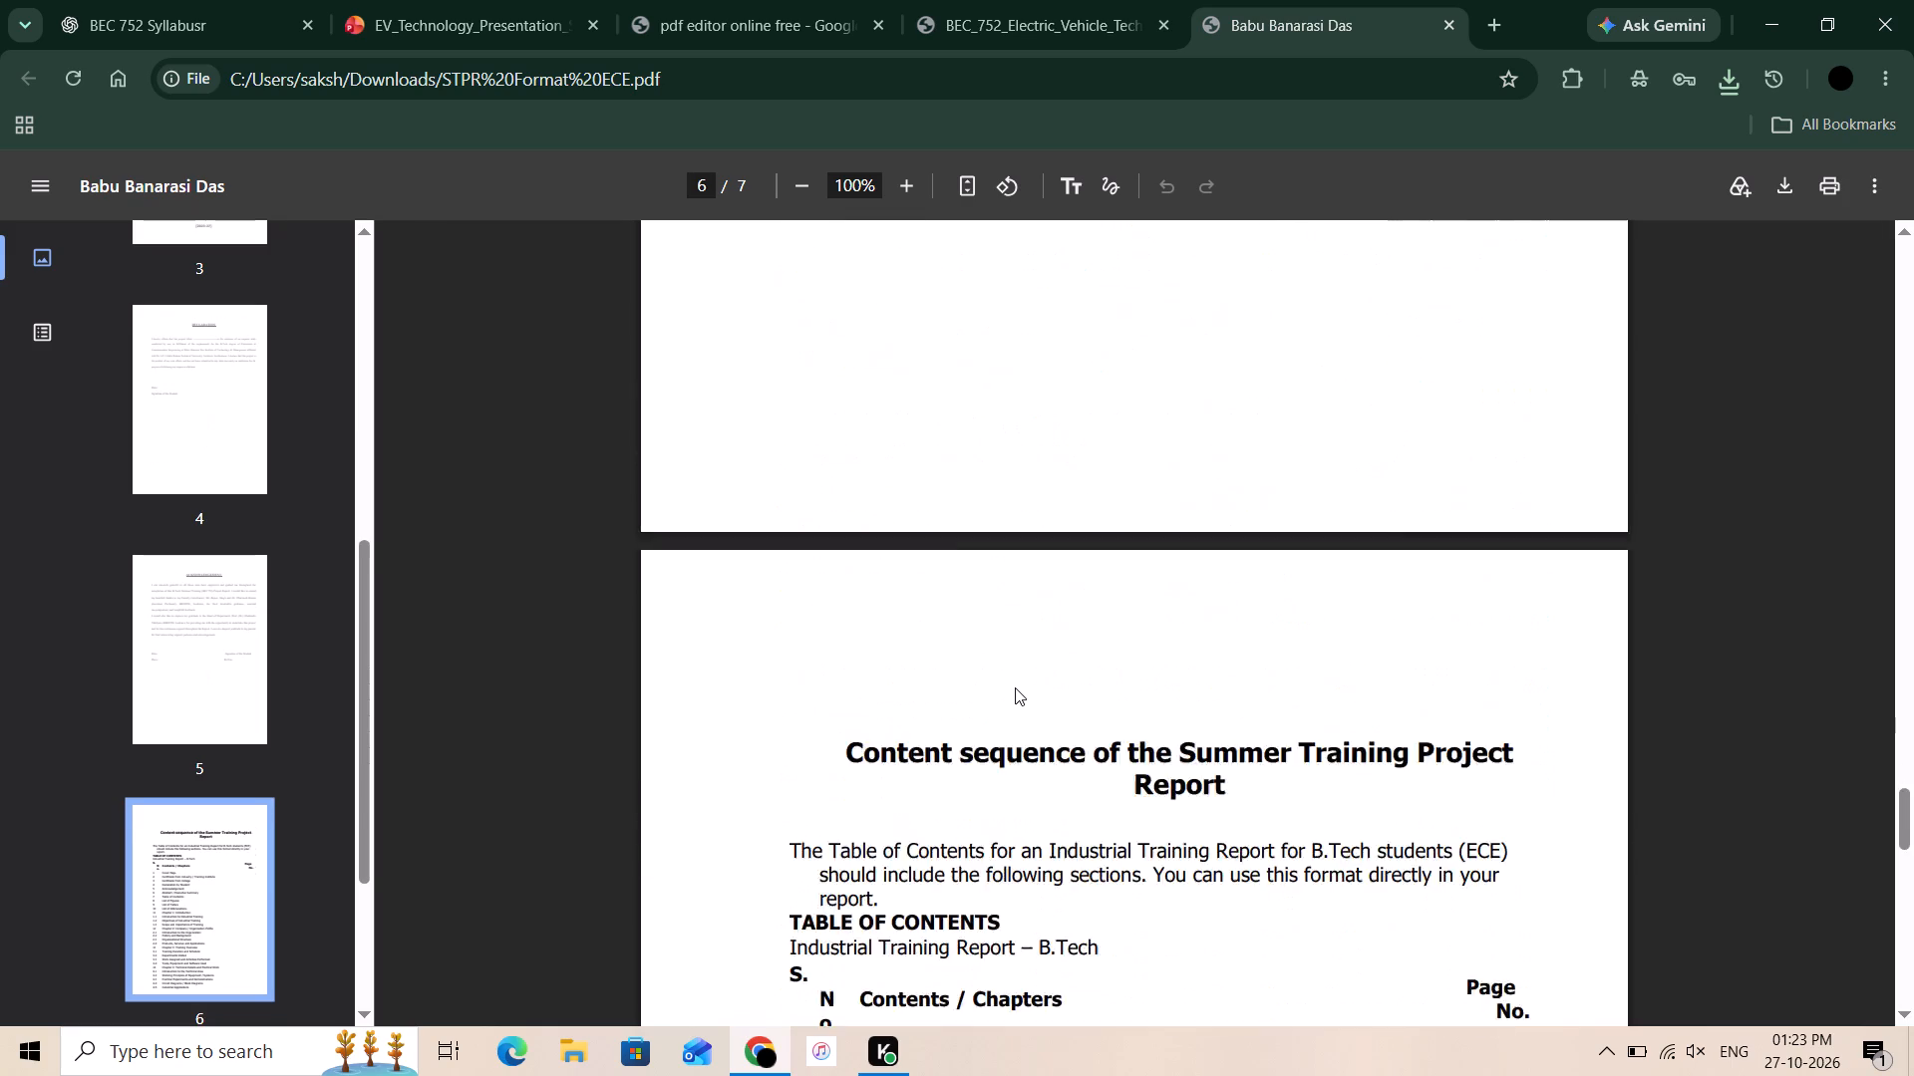
{"action": "scroll", "coordinate": [1015, 687], "scroll_direction": "down", "scroll_amount": 16}
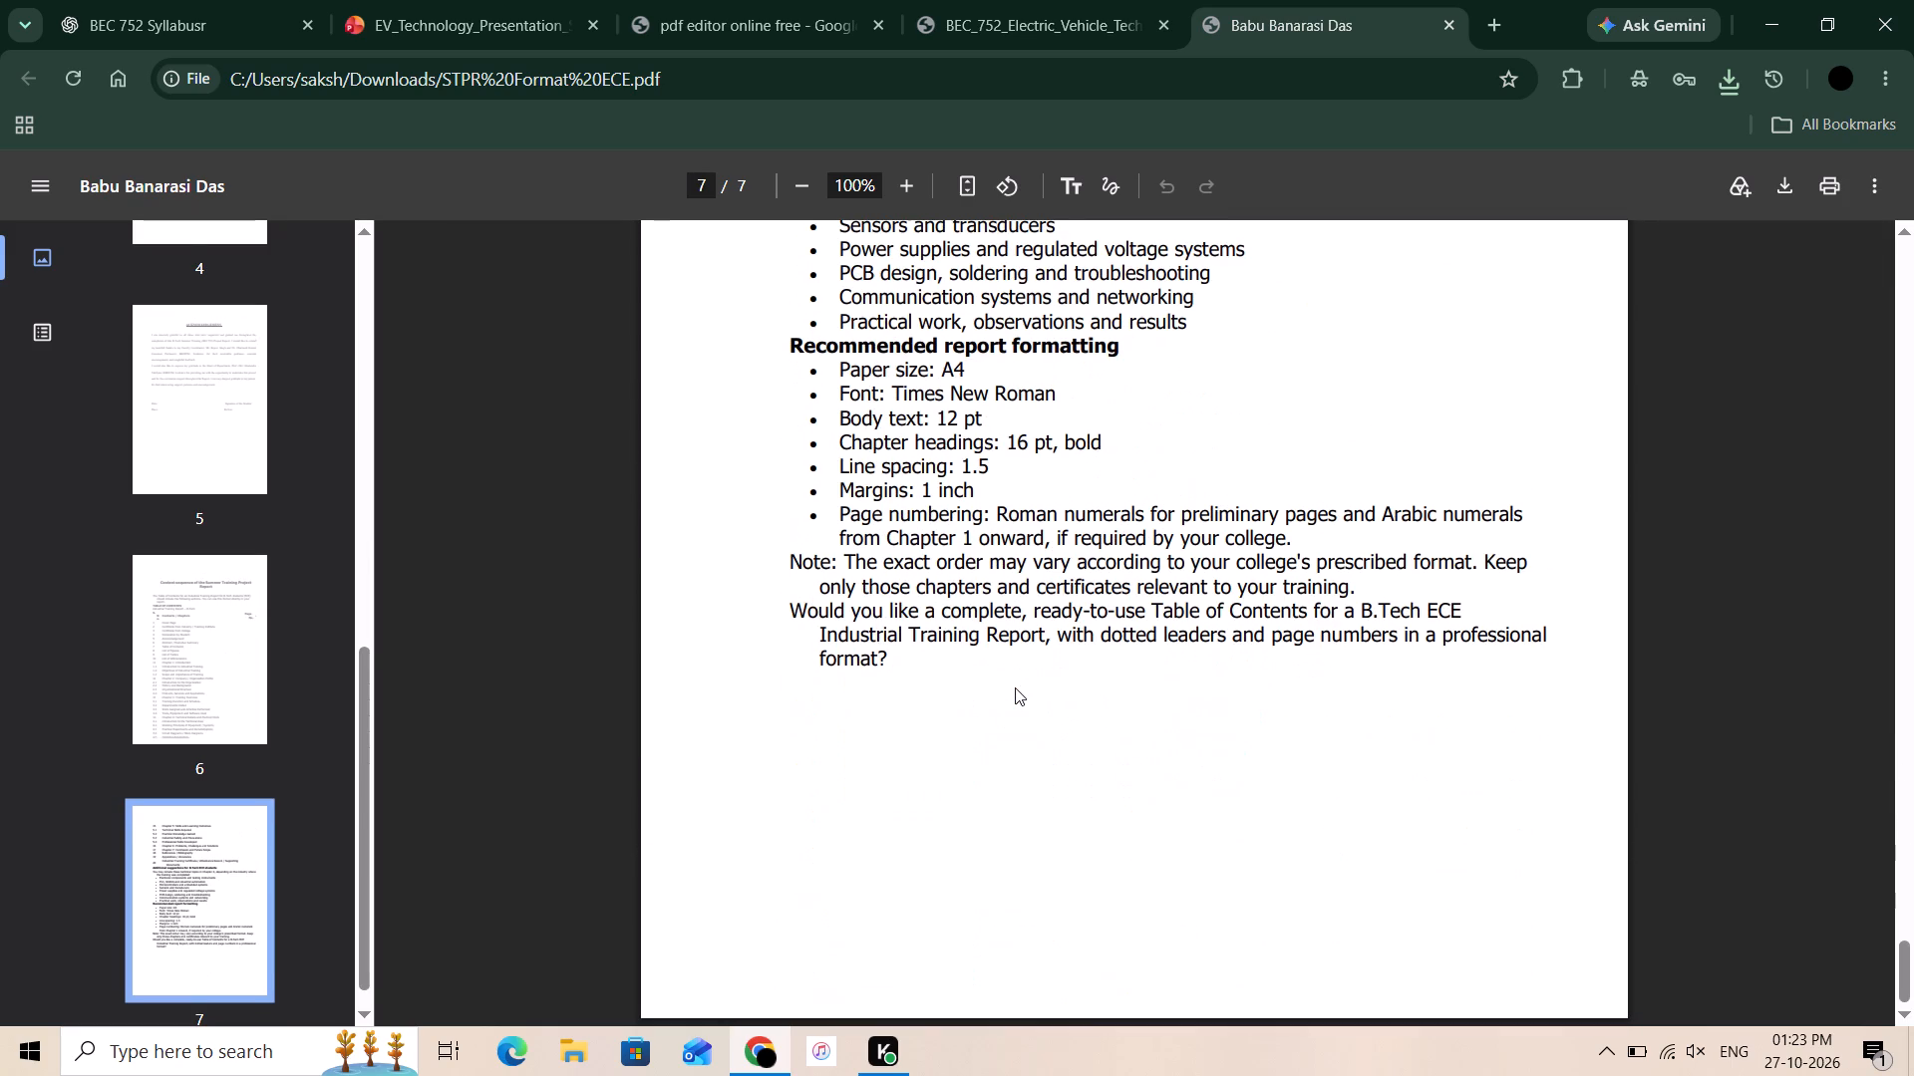
Go back through the acknowledgement, declaration and guideline pages to the cover page format on page 3.
{"action": "scroll", "coordinate": [1015, 687], "scroll_direction": "up", "scroll_amount": 20}
{"action": "scroll", "coordinate": [1015, 687], "scroll_direction": "up", "scroll_amount": 13}
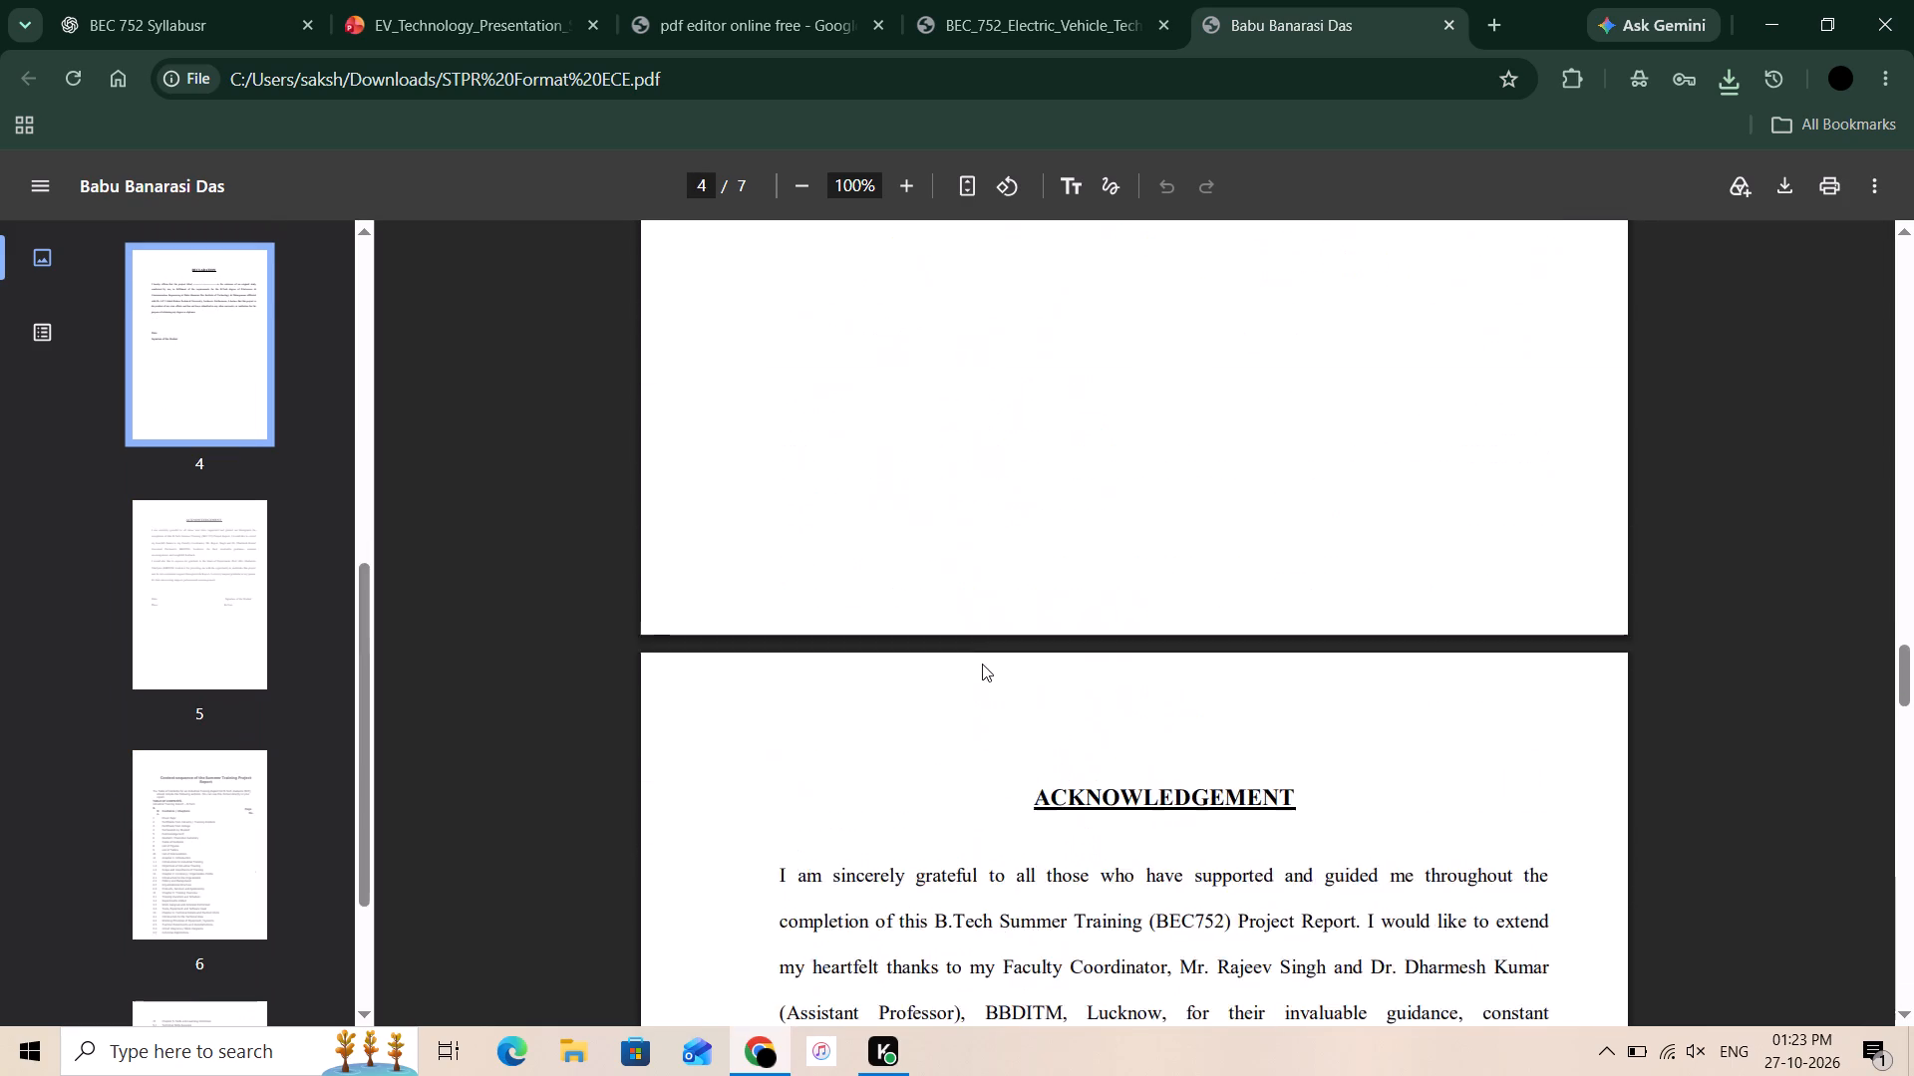
{"action": "scroll", "coordinate": [982, 664], "scroll_direction": "up", "scroll_amount": 16}
{"action": "scroll", "coordinate": [1025, 624], "scroll_direction": "up", "scroll_amount": 10}
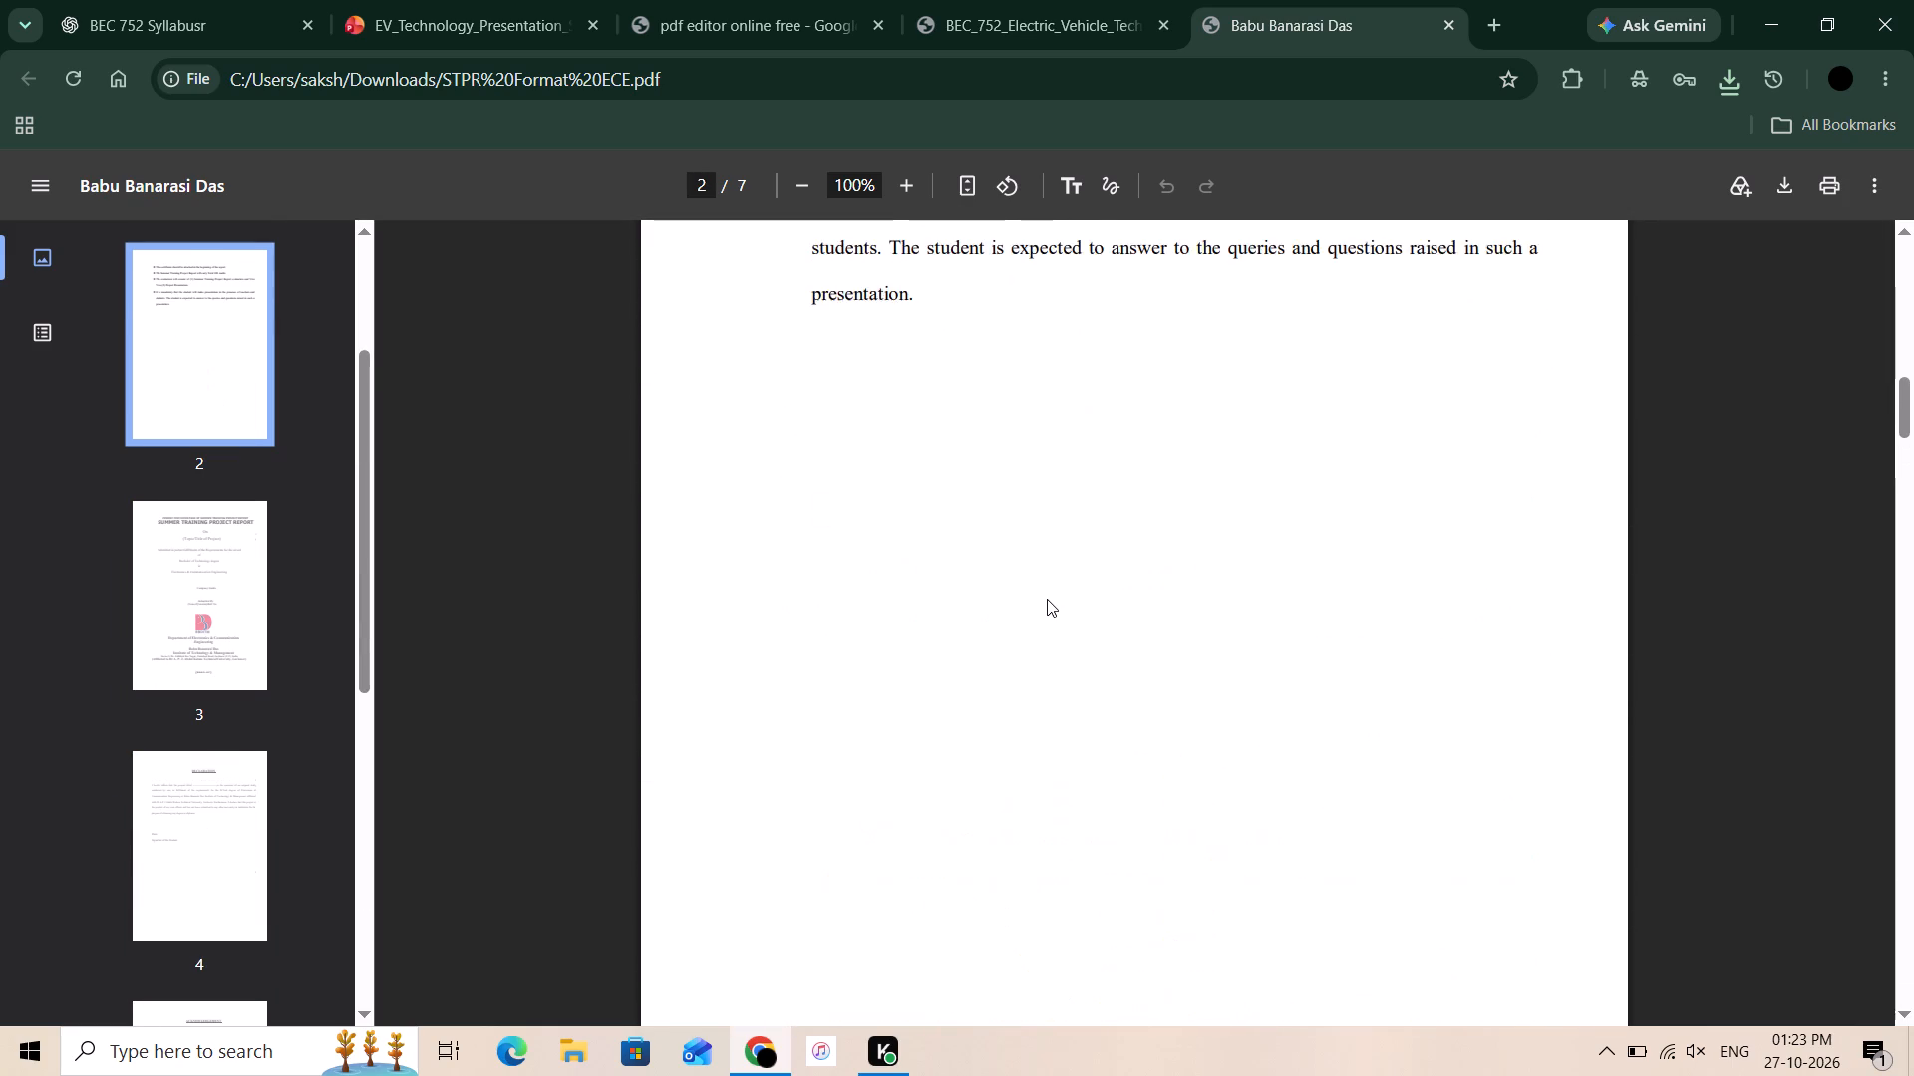
{"action": "scroll", "coordinate": [1047, 599], "scroll_direction": "up", "scroll_amount": 10}
{"action": "scroll", "coordinate": [1053, 577], "scroll_direction": "down", "scroll_amount": 9}
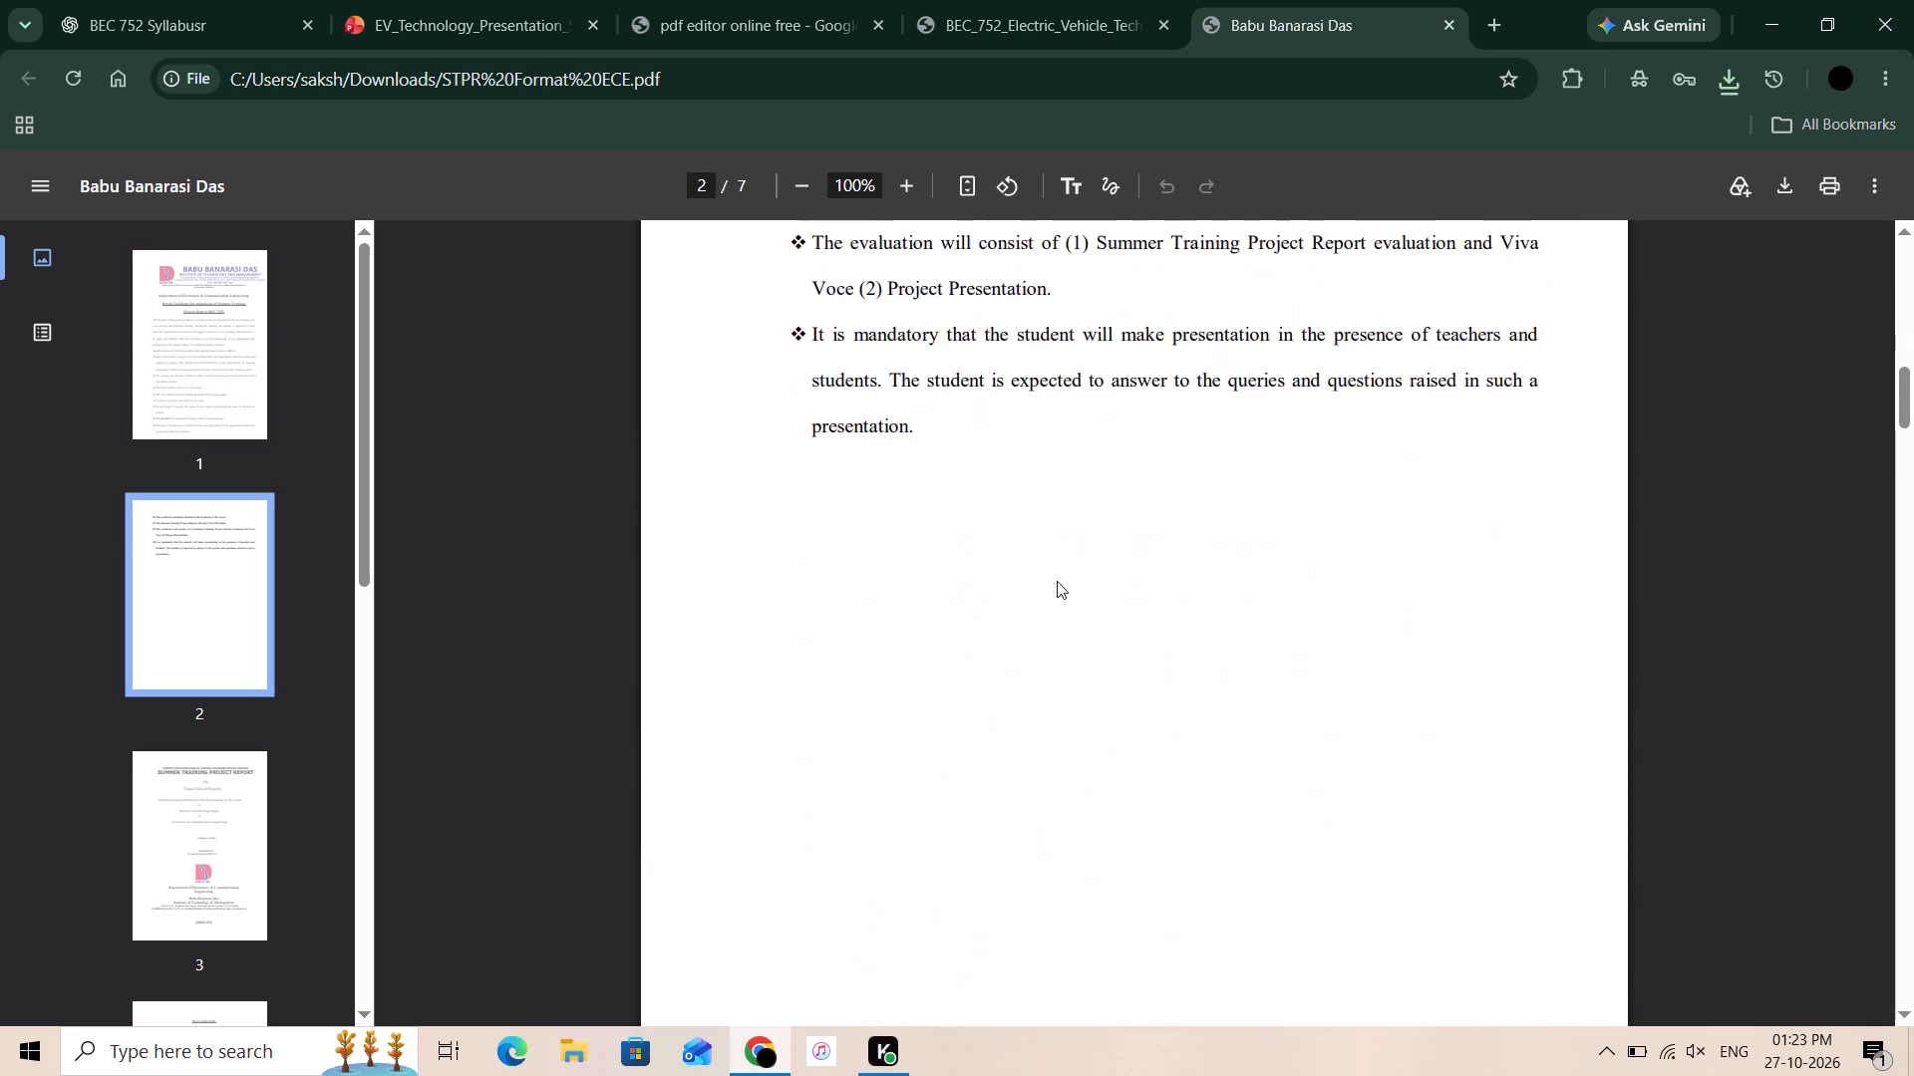
{"action": "scroll", "coordinate": [1056, 582], "scroll_direction": "down", "scroll_amount": 11}
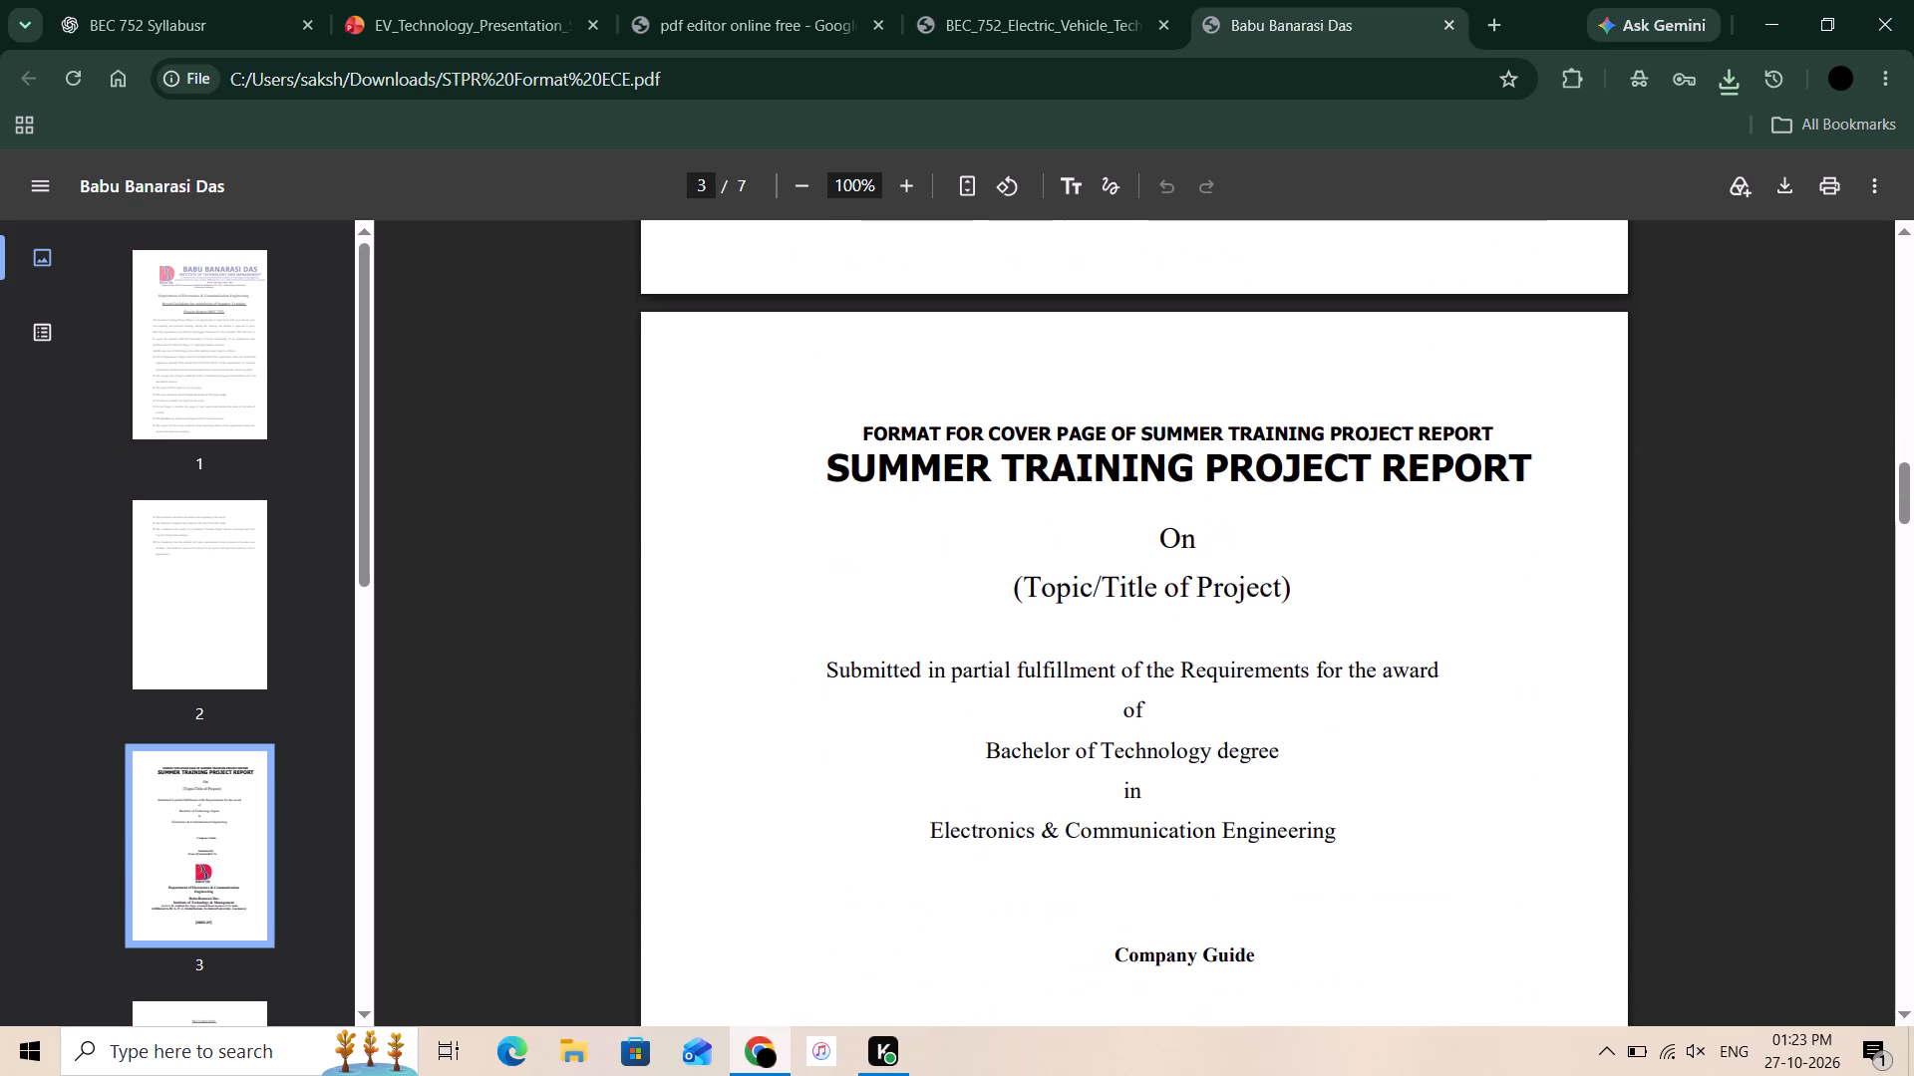
Open the iLovePDF online PDF editor from the search results and close the search page.
{"action": "left_click", "coordinate": [795, 0]}
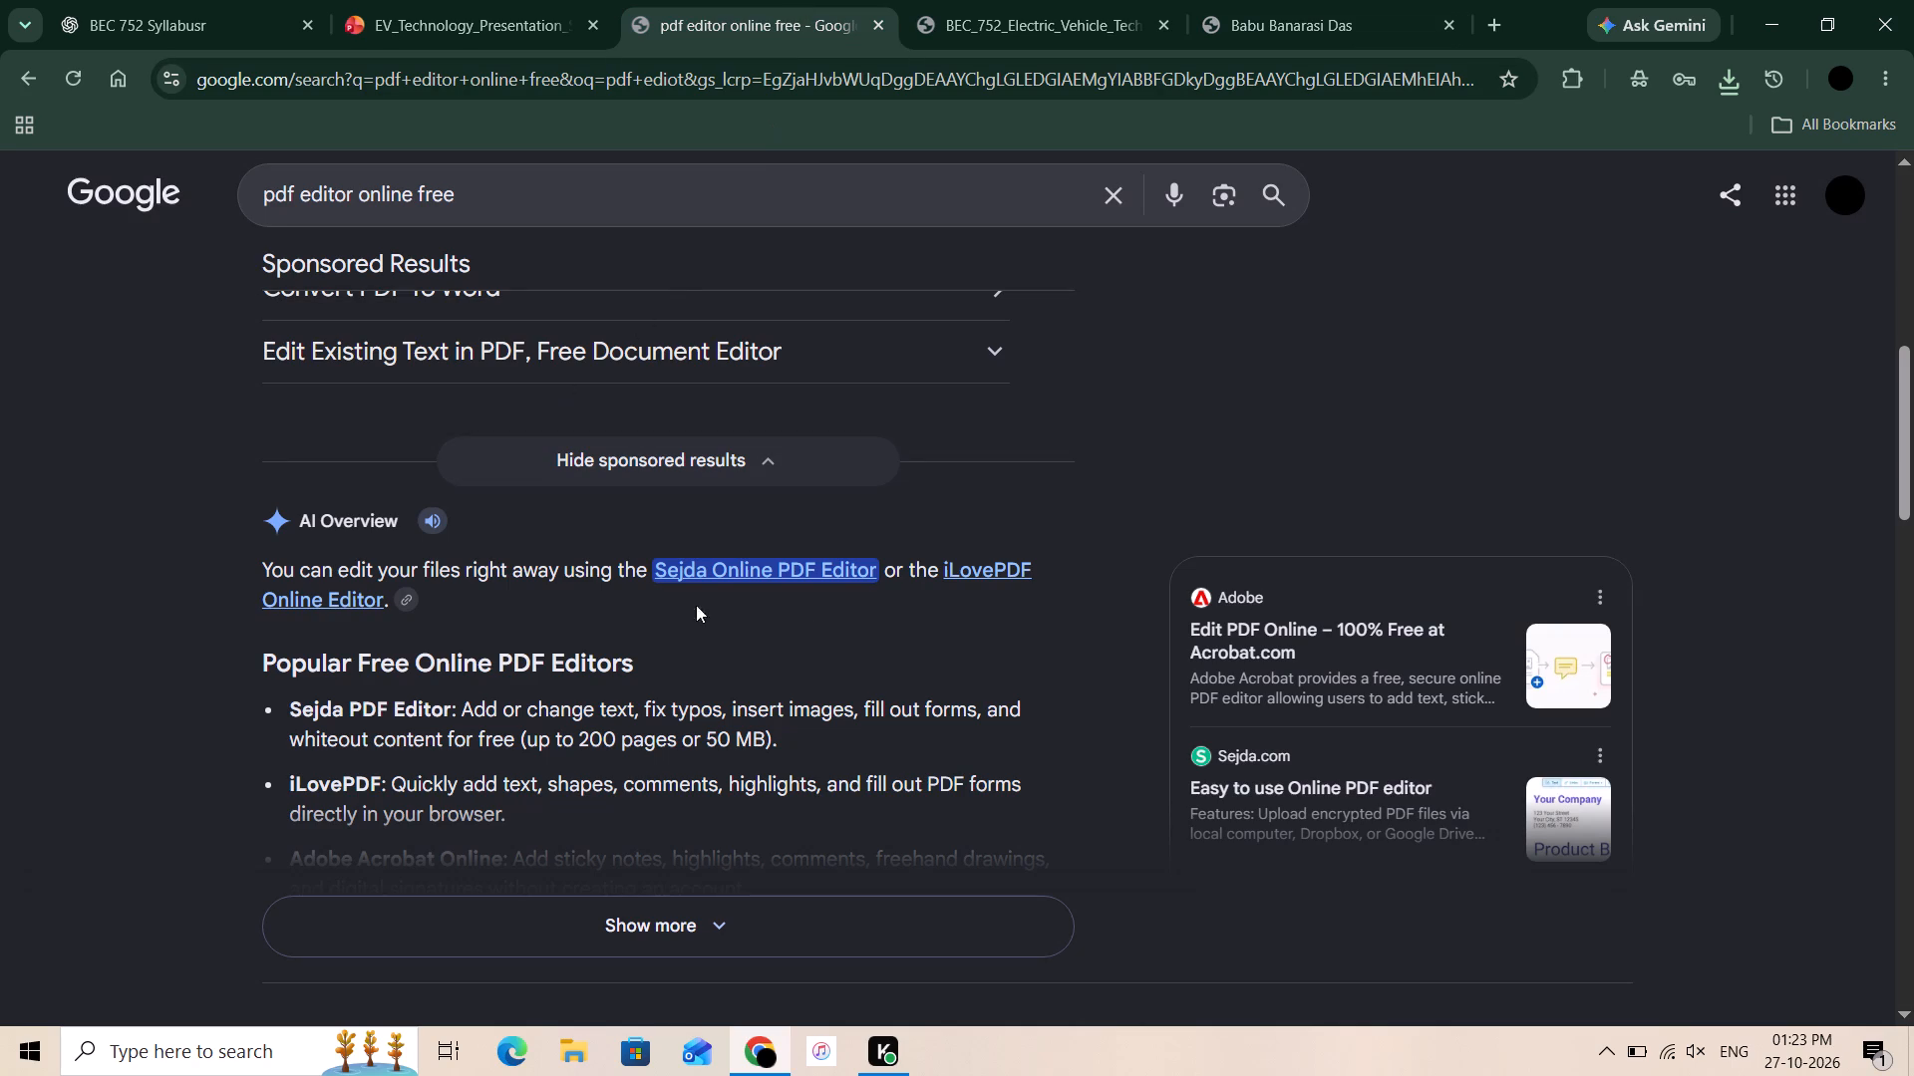
{"action": "left_click", "coordinate": [984, 560]}
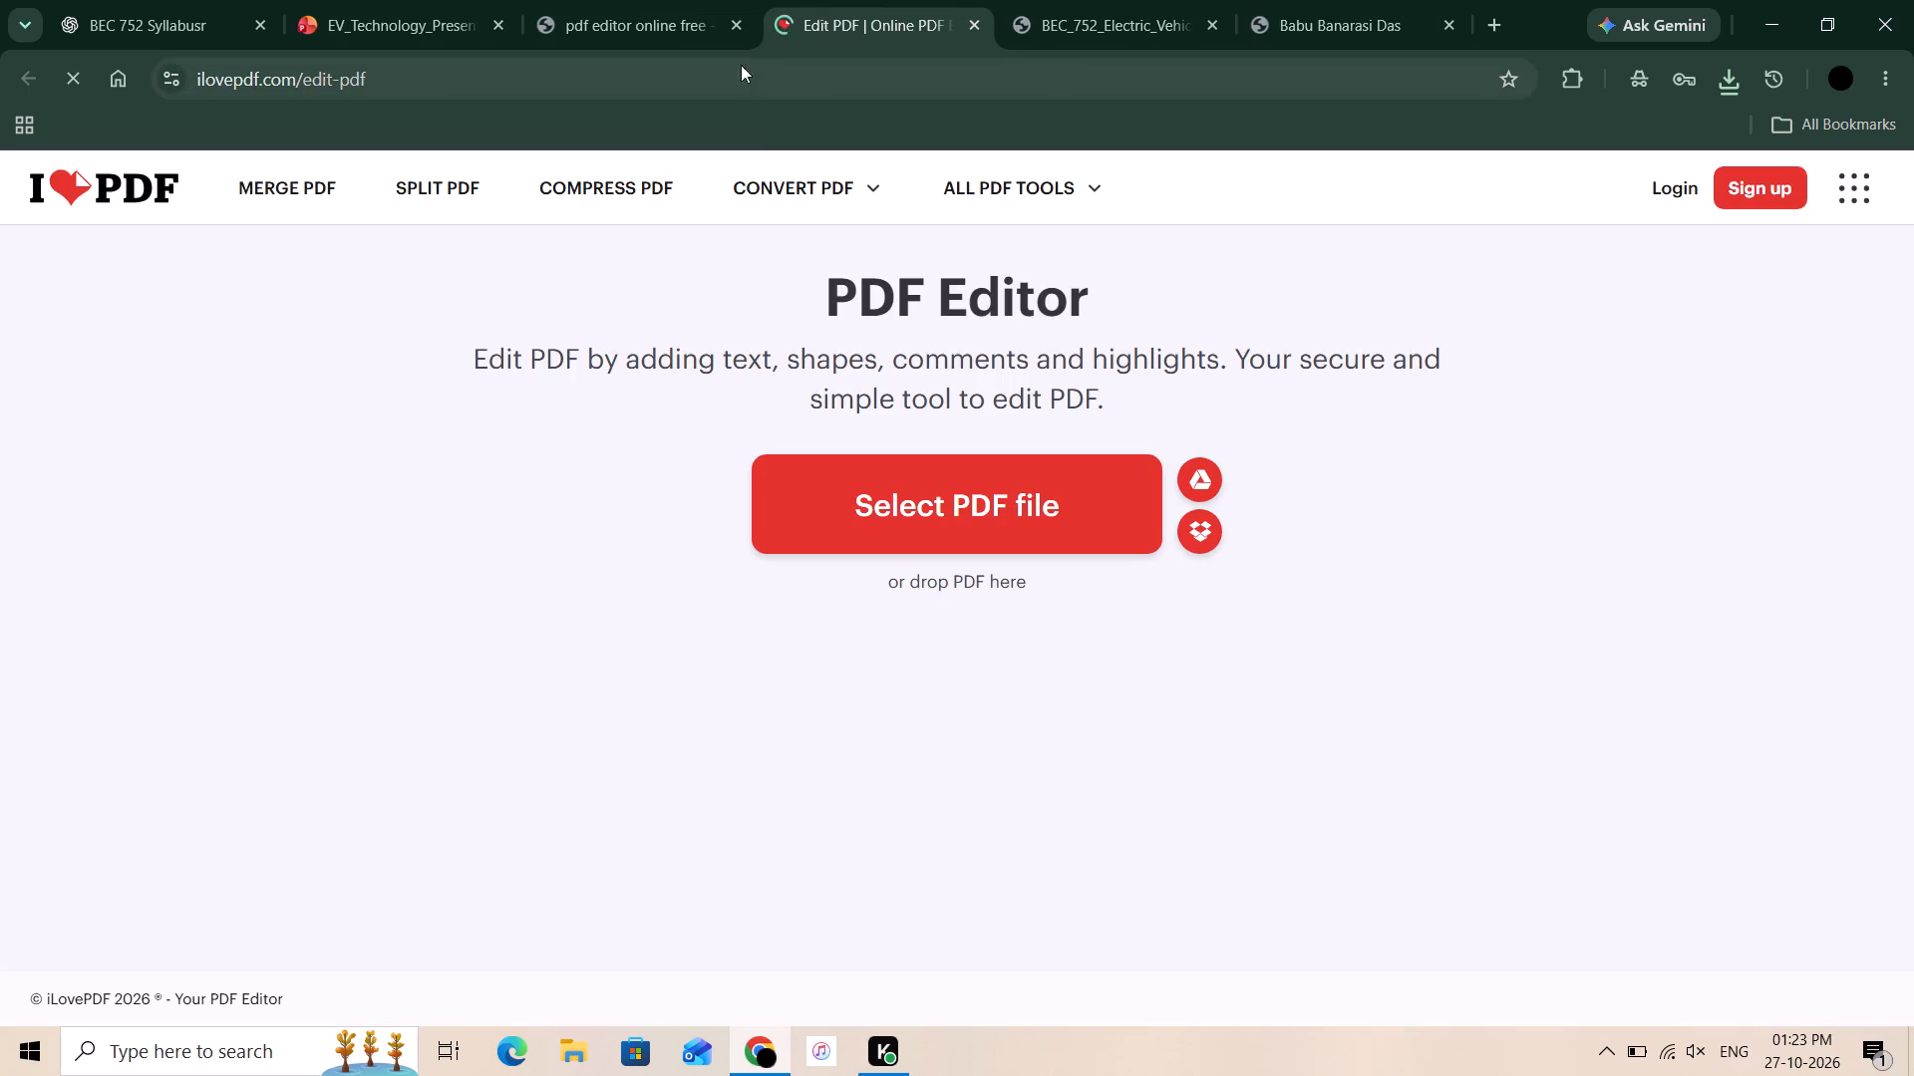
{"action": "left_click", "coordinate": [744, 29]}
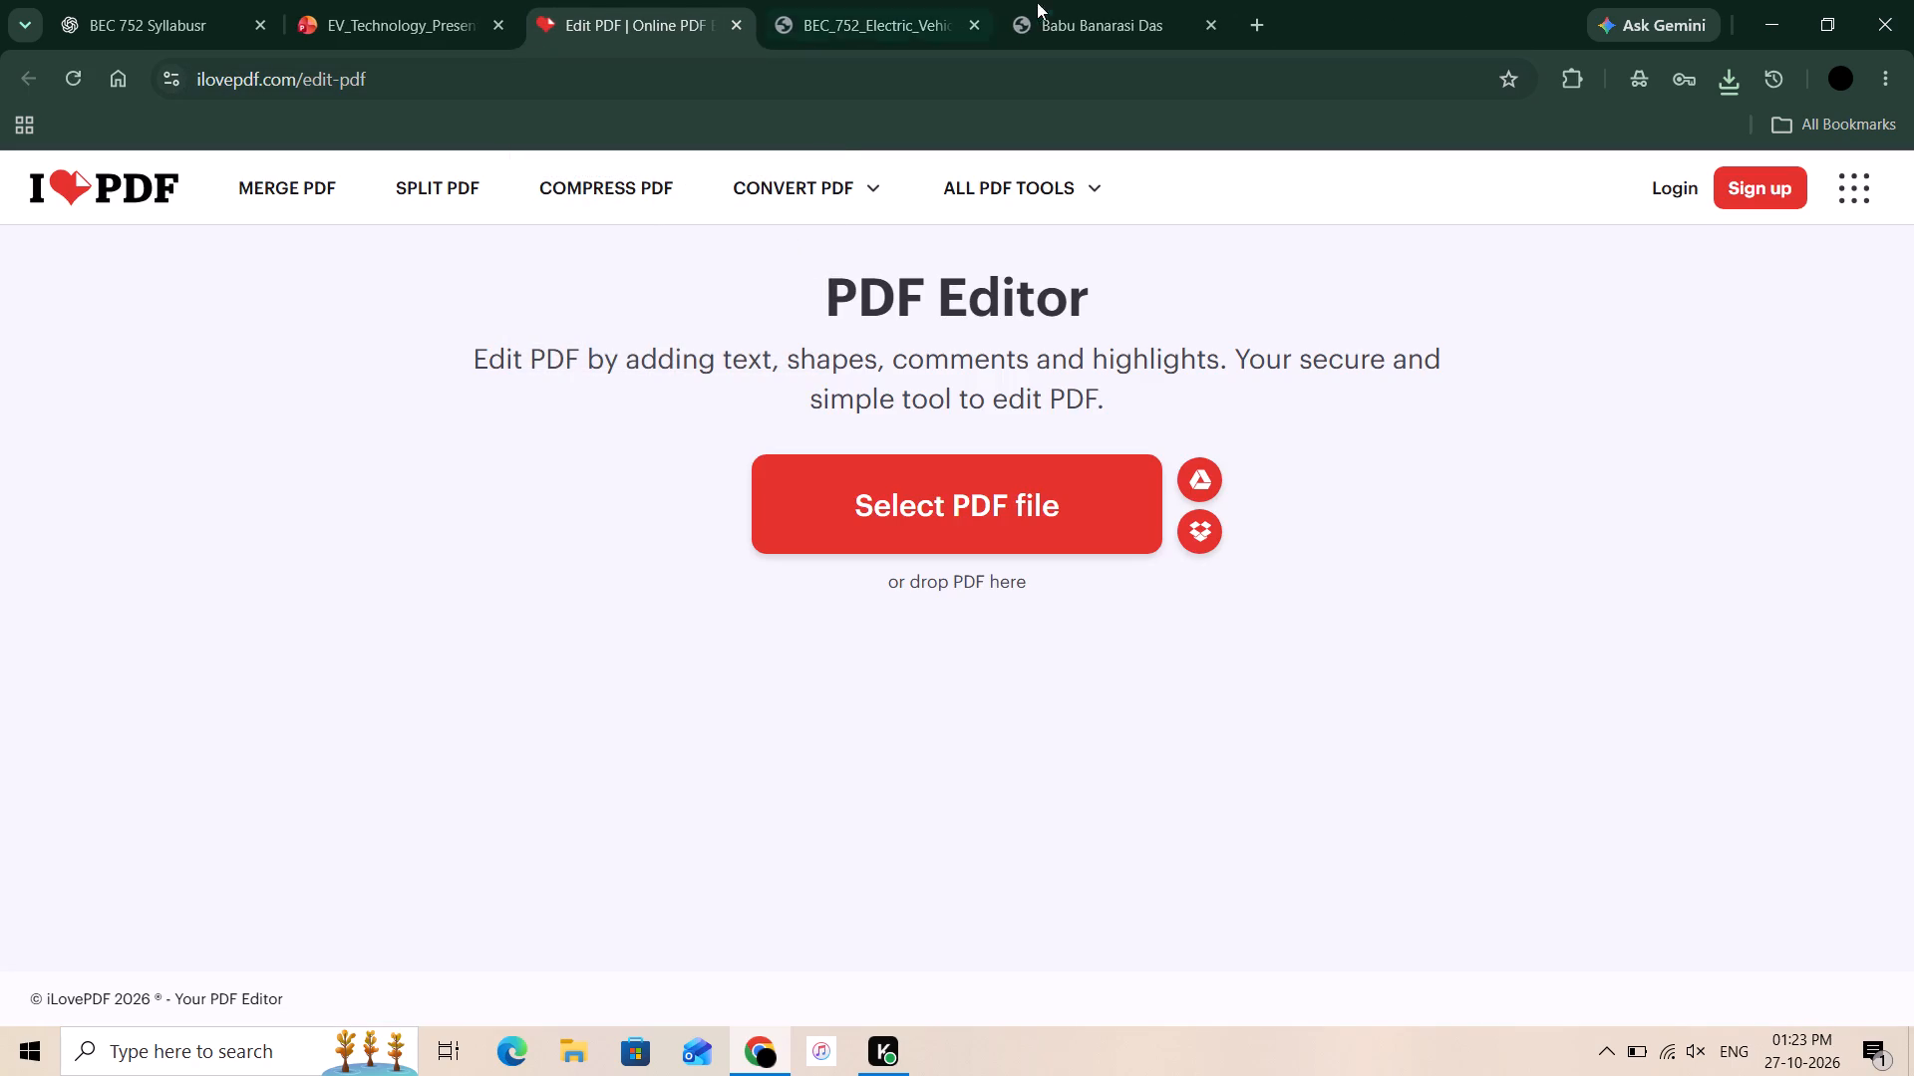
Examine the cover page format in the STPR Format ECE PDF, from the title to the institute details and session.
{"action": "left_click", "coordinate": [1072, 0]}
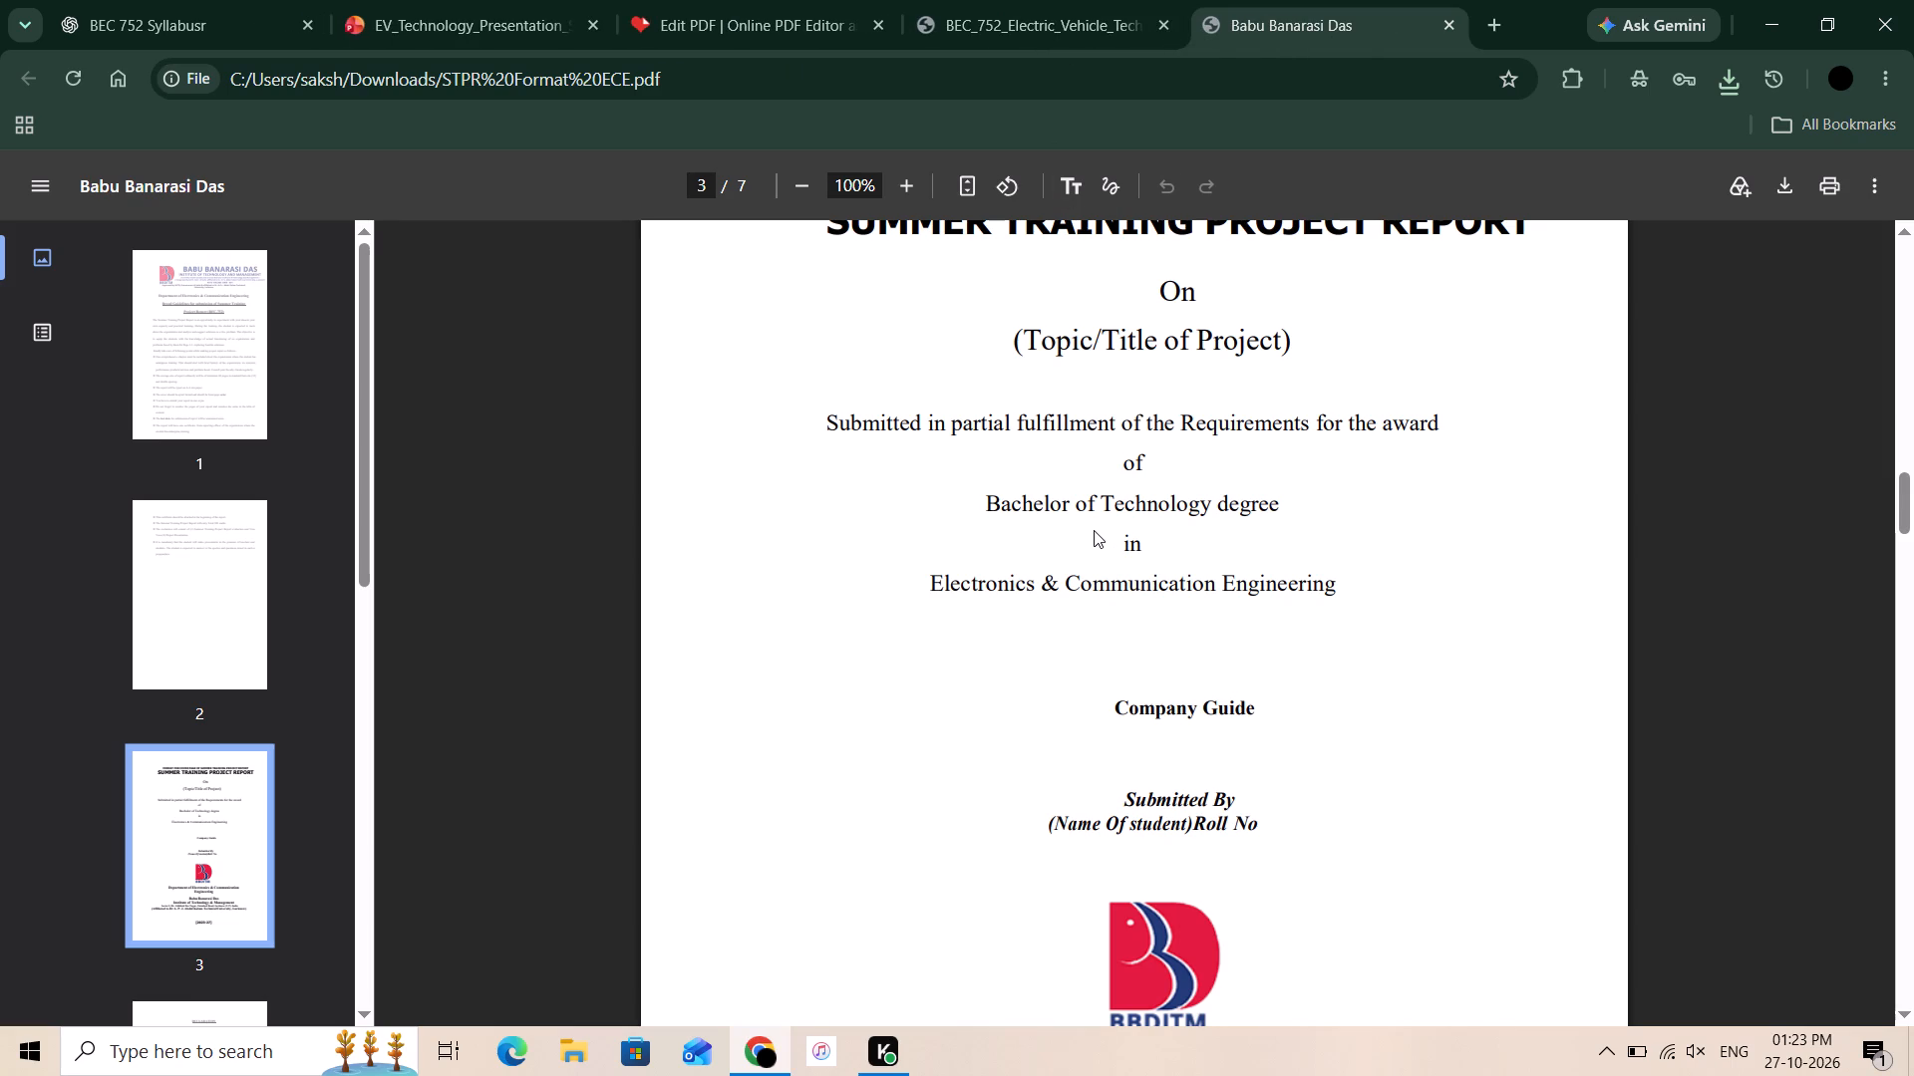
{"action": "scroll", "coordinate": [1095, 541], "scroll_direction": "down", "scroll_amount": 5}
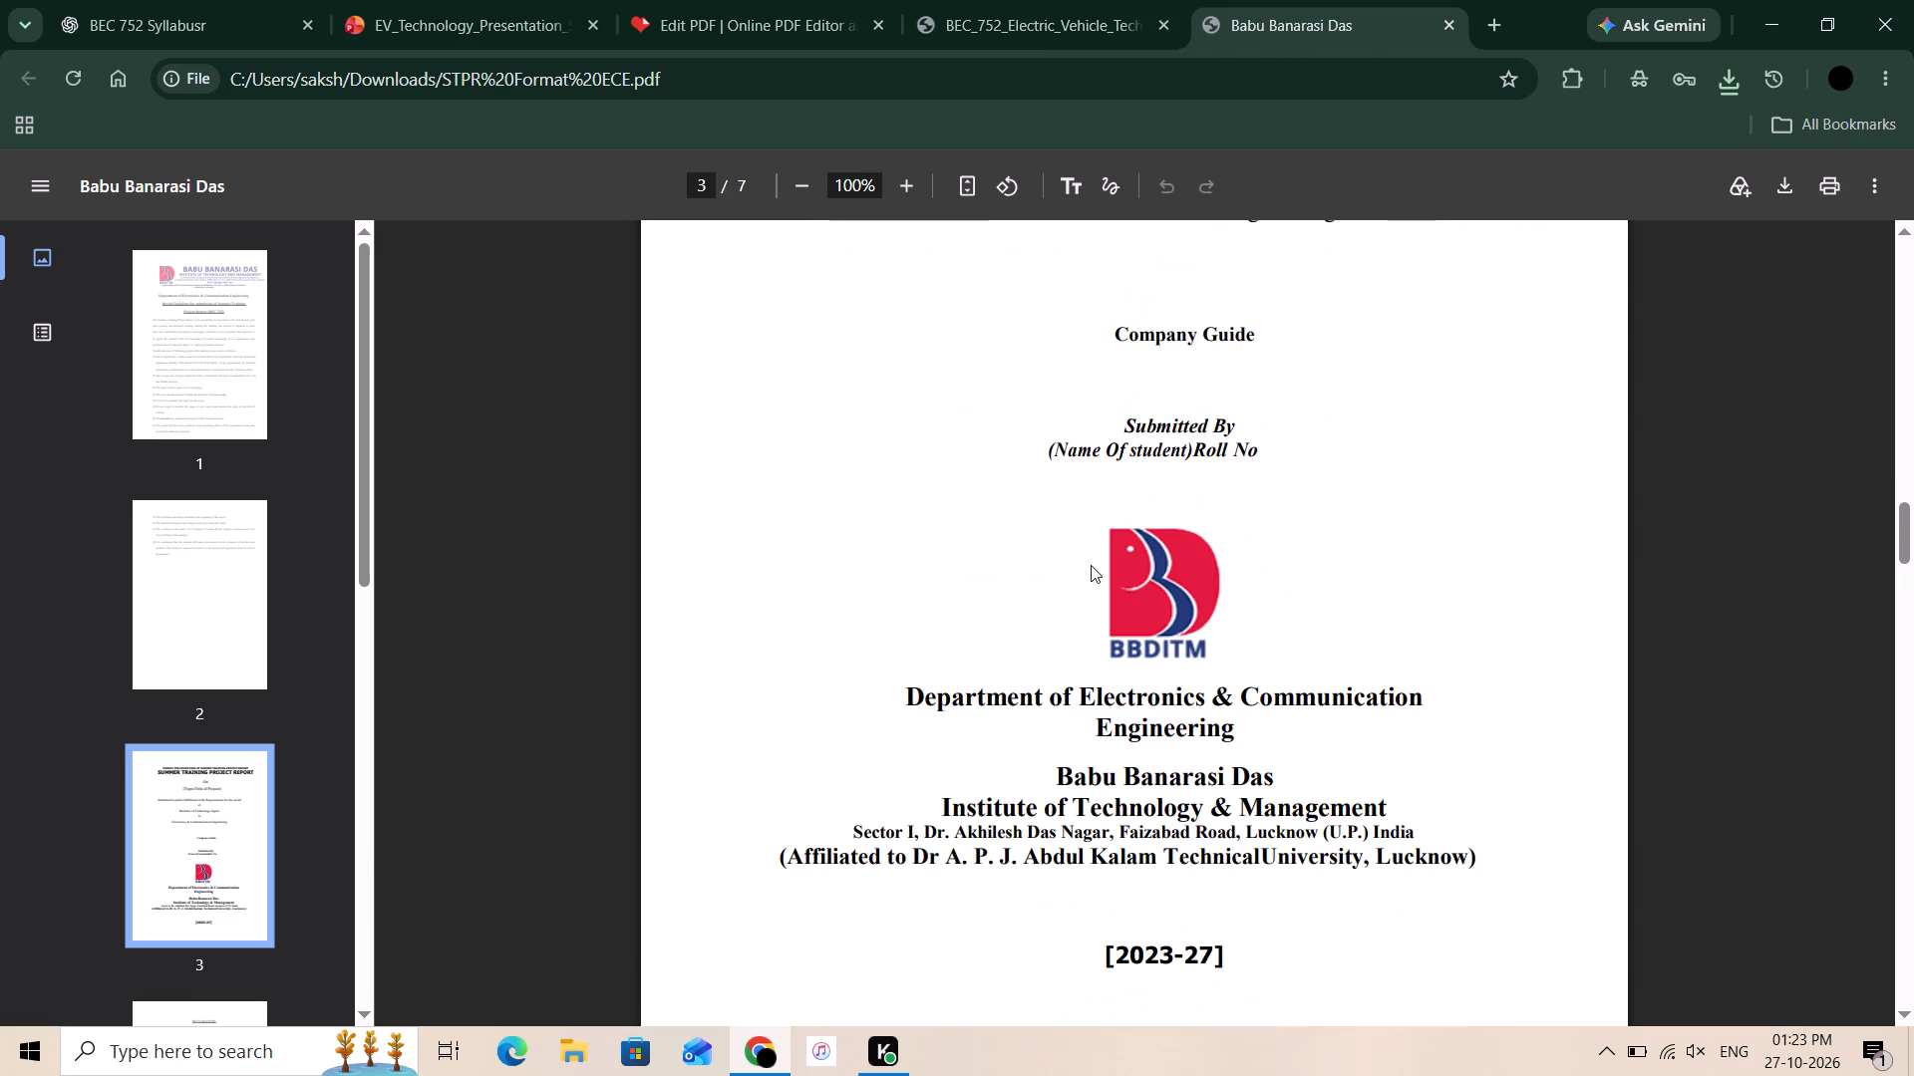
{"action": "scroll", "coordinate": [1091, 565], "scroll_direction": "down", "scroll_amount": 1}
{"action": "scroll", "coordinate": [1087, 580], "scroll_direction": "up", "scroll_amount": 4}
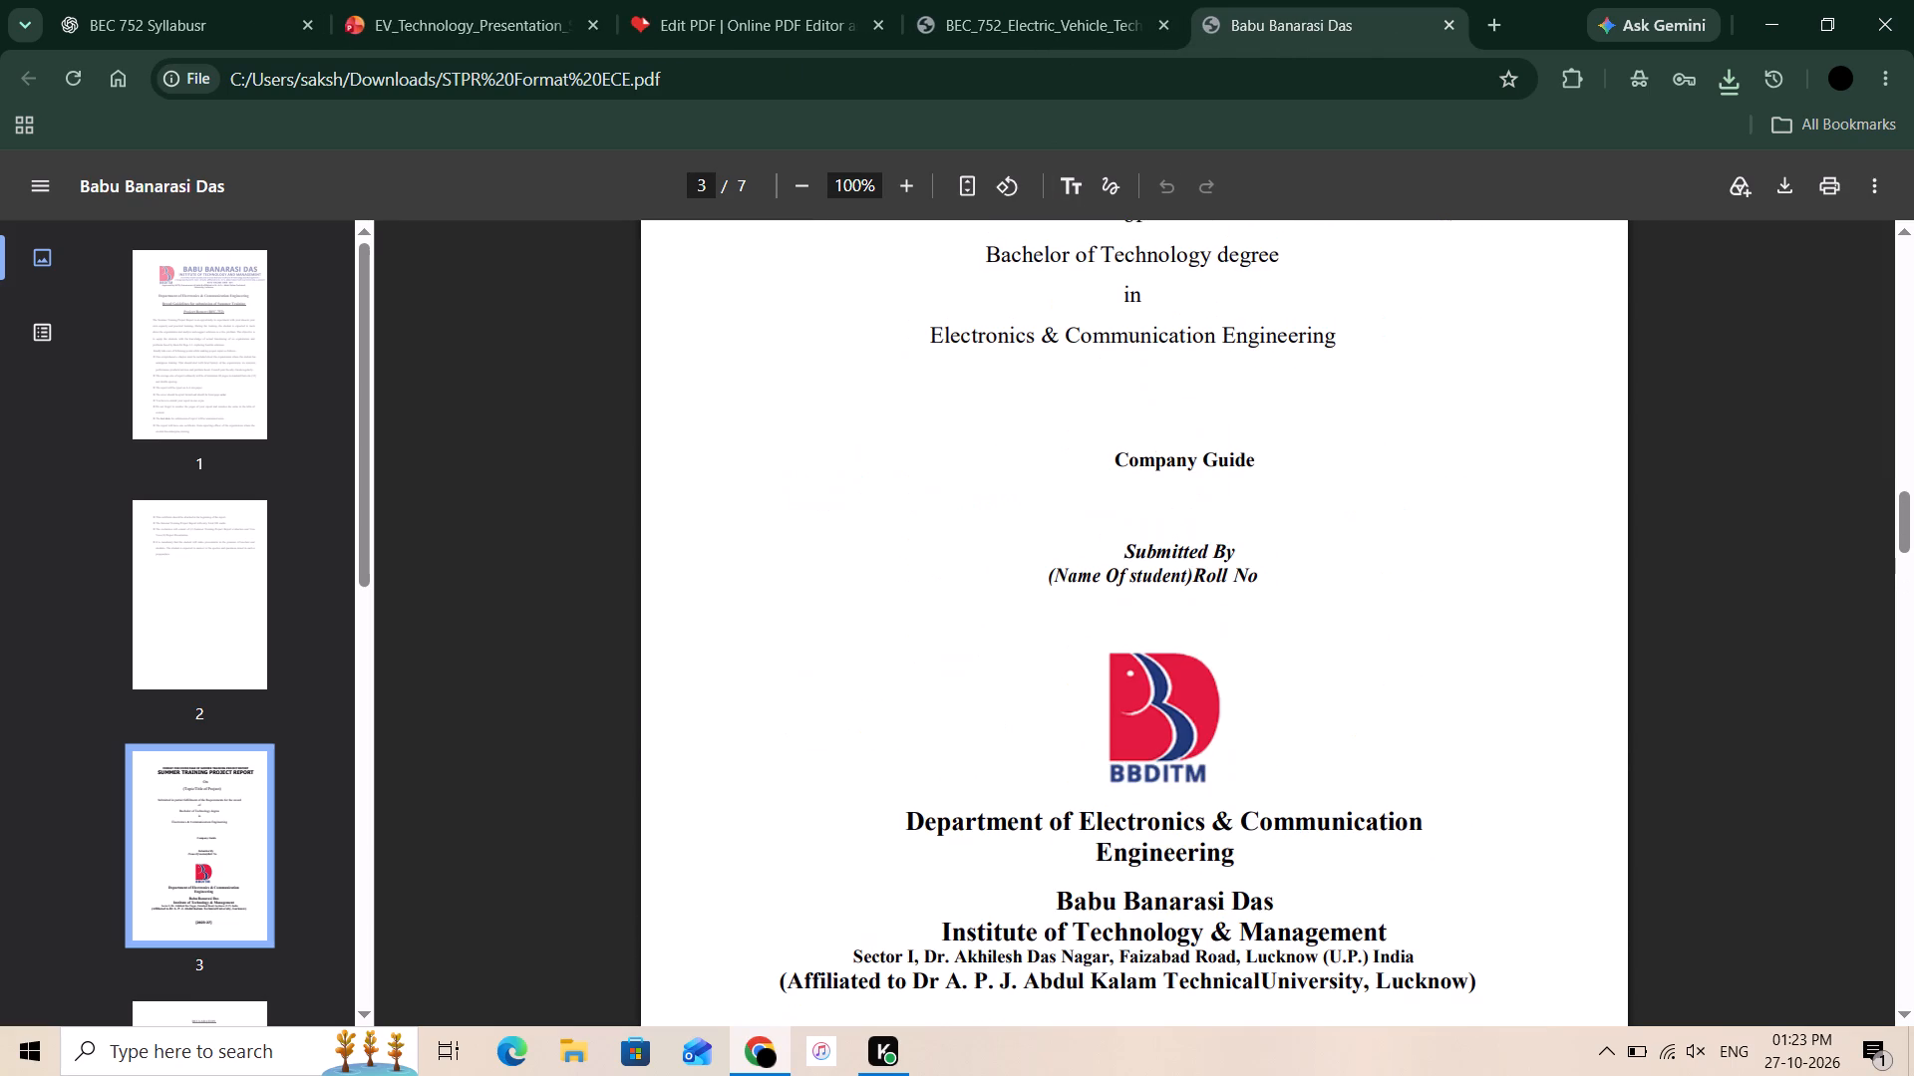
{"action": "scroll", "coordinate": [1138, 554], "scroll_direction": "up", "scroll_amount": 2}
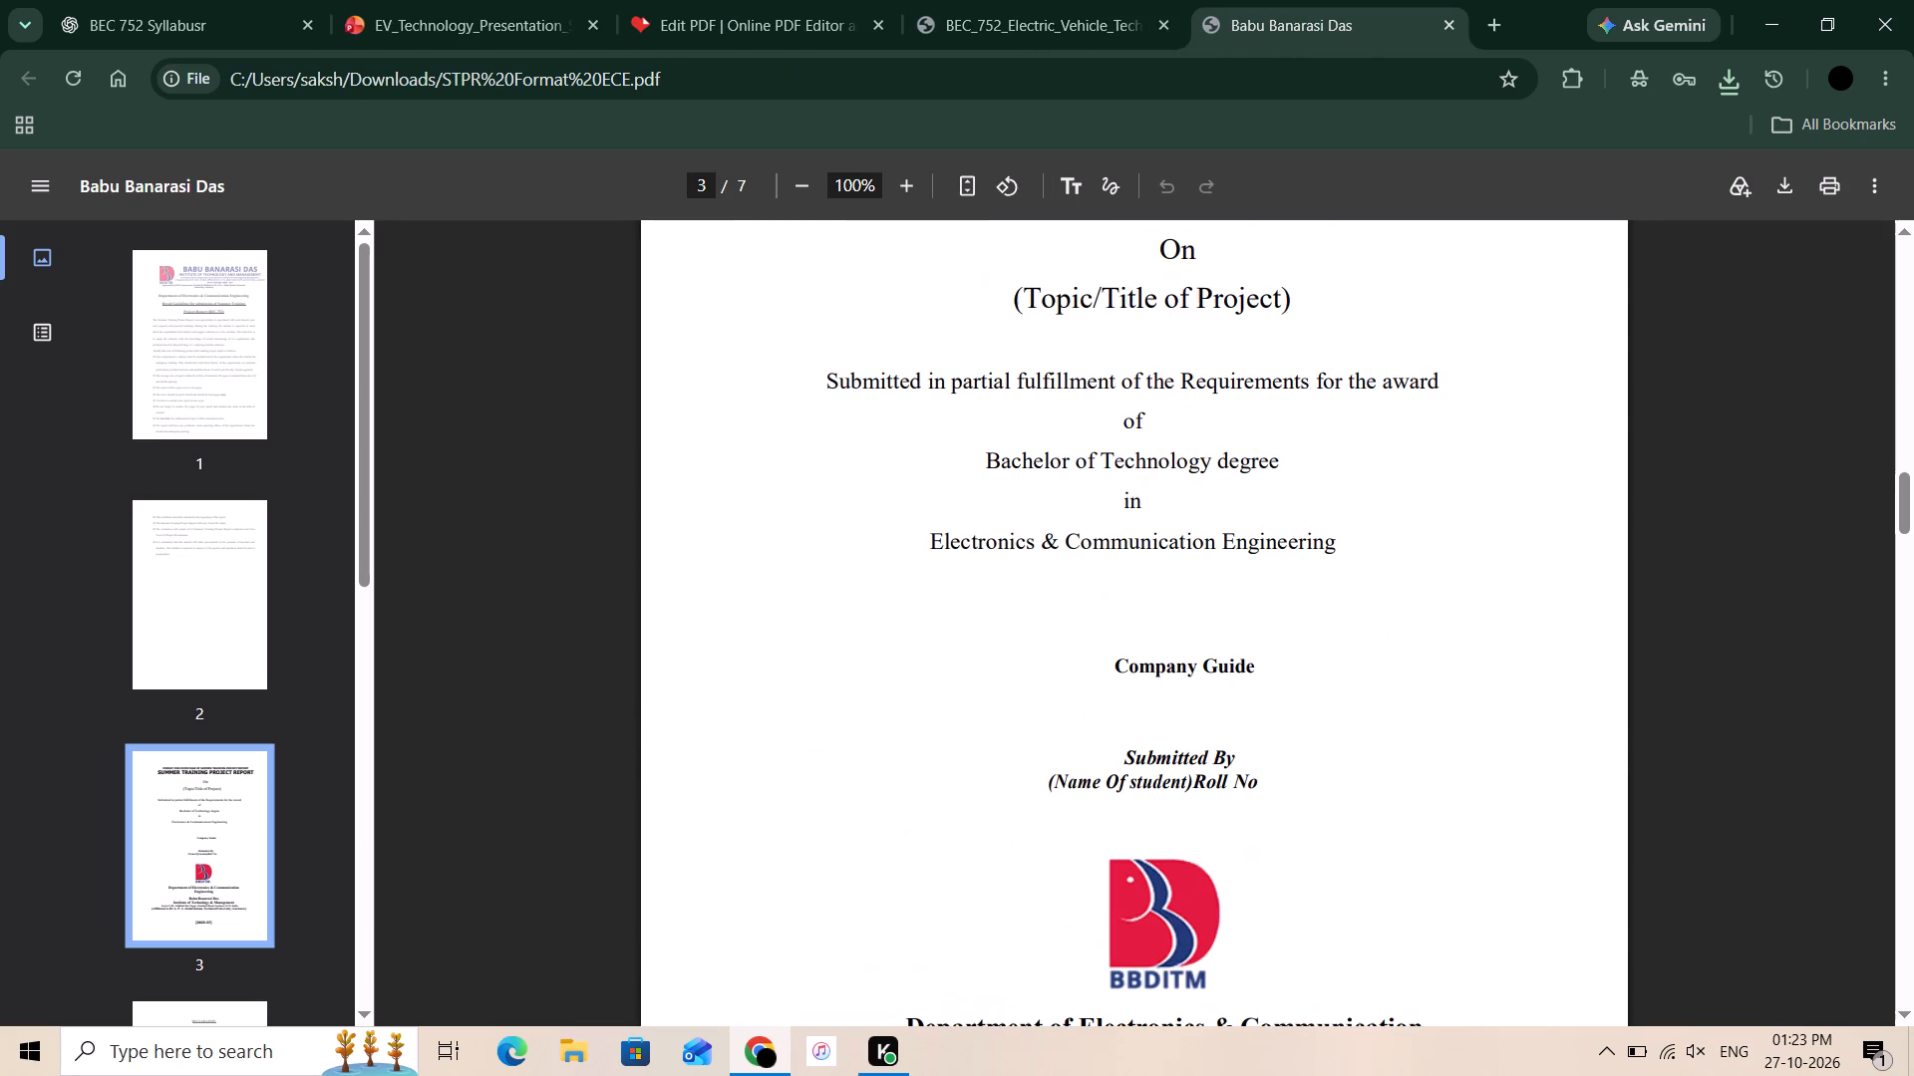
{"action": "scroll", "coordinate": [1136, 570], "scroll_direction": "down", "scroll_amount": 4}
{"action": "scroll", "coordinate": [1138, 576], "scroll_direction": "up", "scroll_amount": 6}
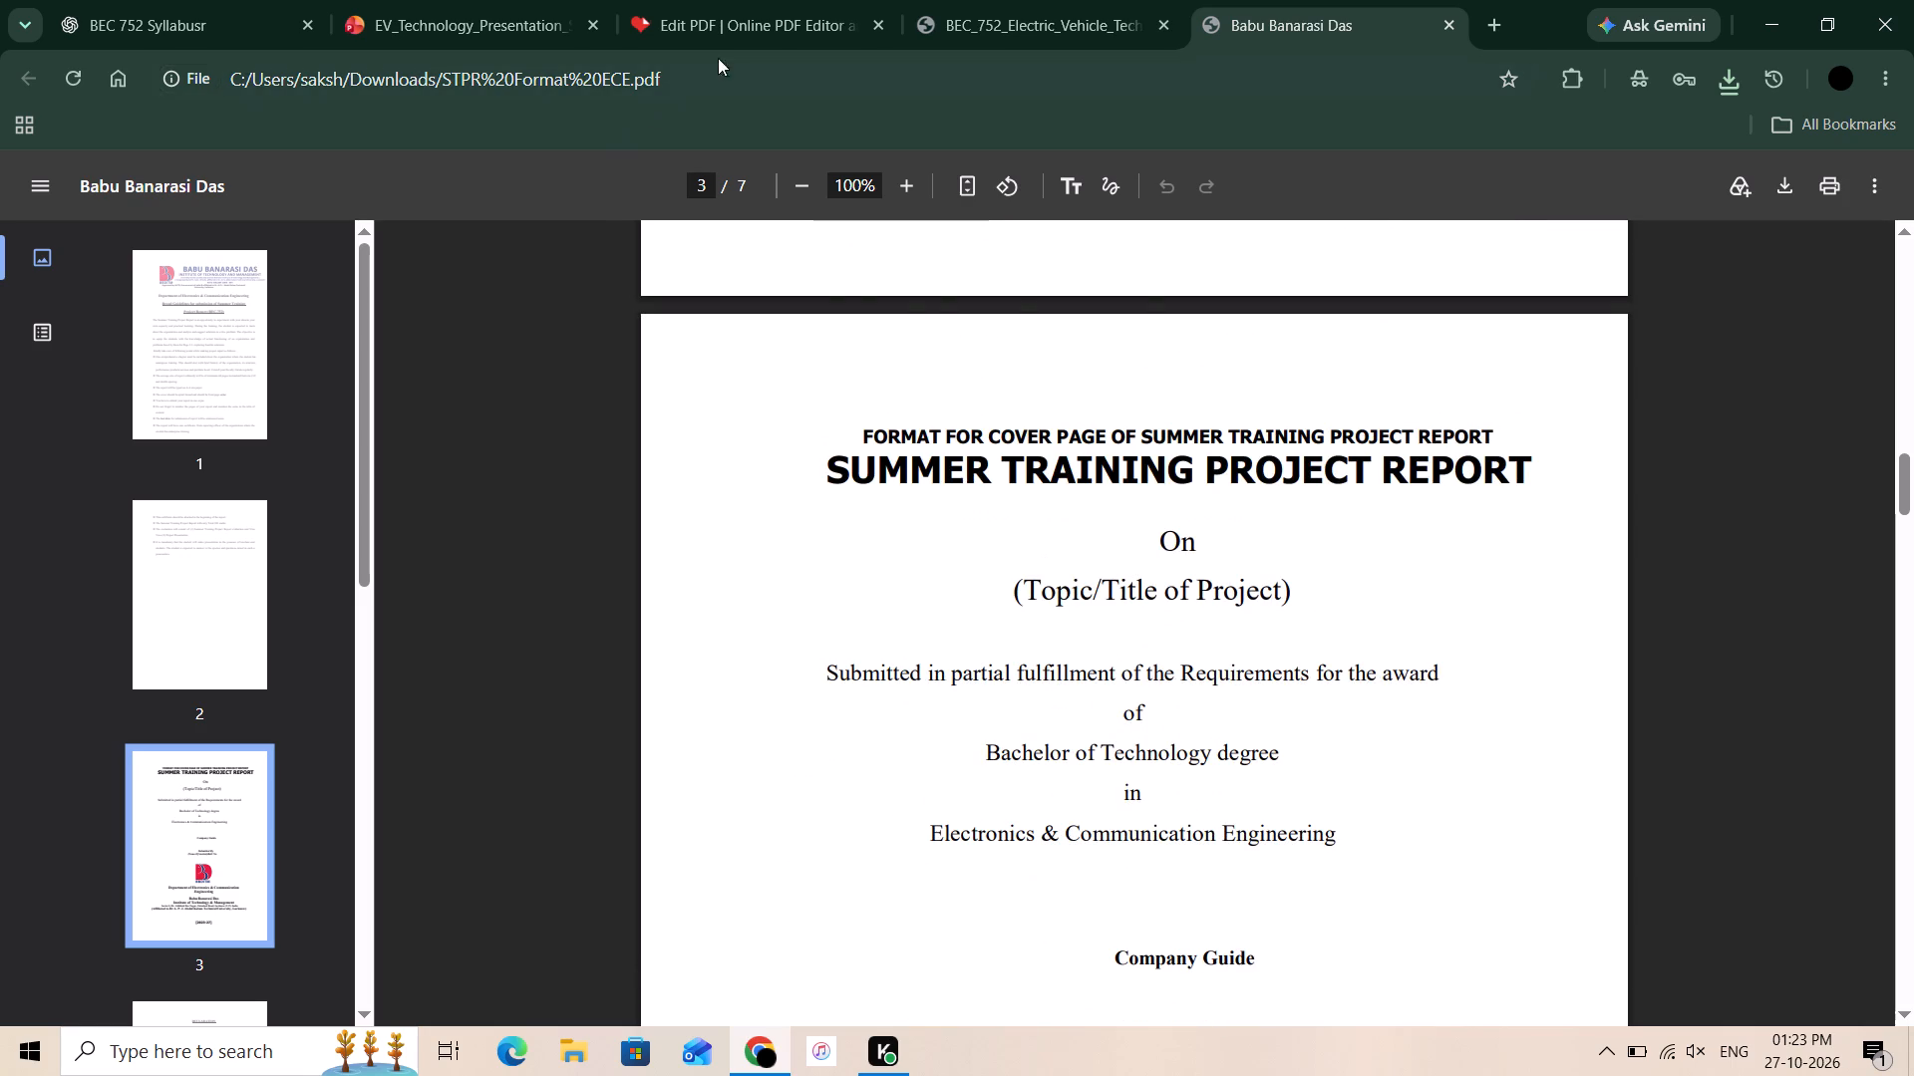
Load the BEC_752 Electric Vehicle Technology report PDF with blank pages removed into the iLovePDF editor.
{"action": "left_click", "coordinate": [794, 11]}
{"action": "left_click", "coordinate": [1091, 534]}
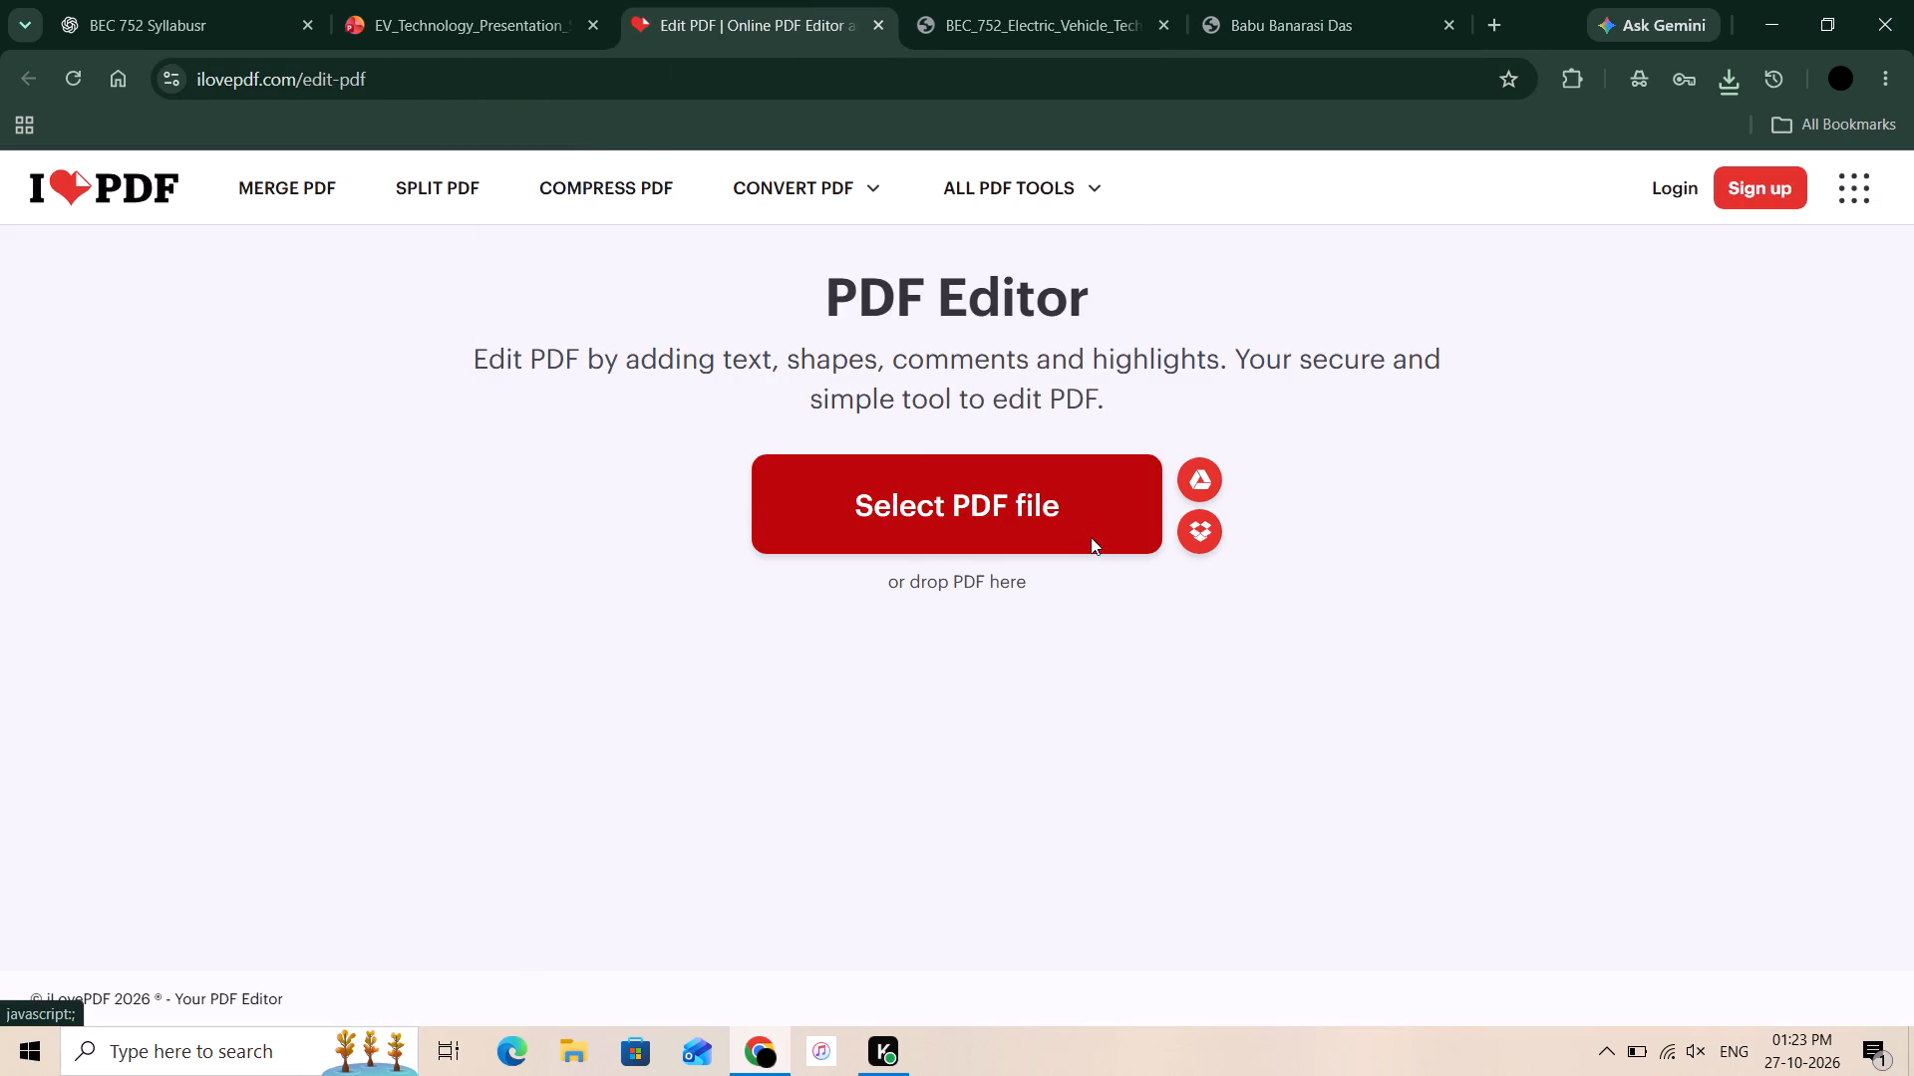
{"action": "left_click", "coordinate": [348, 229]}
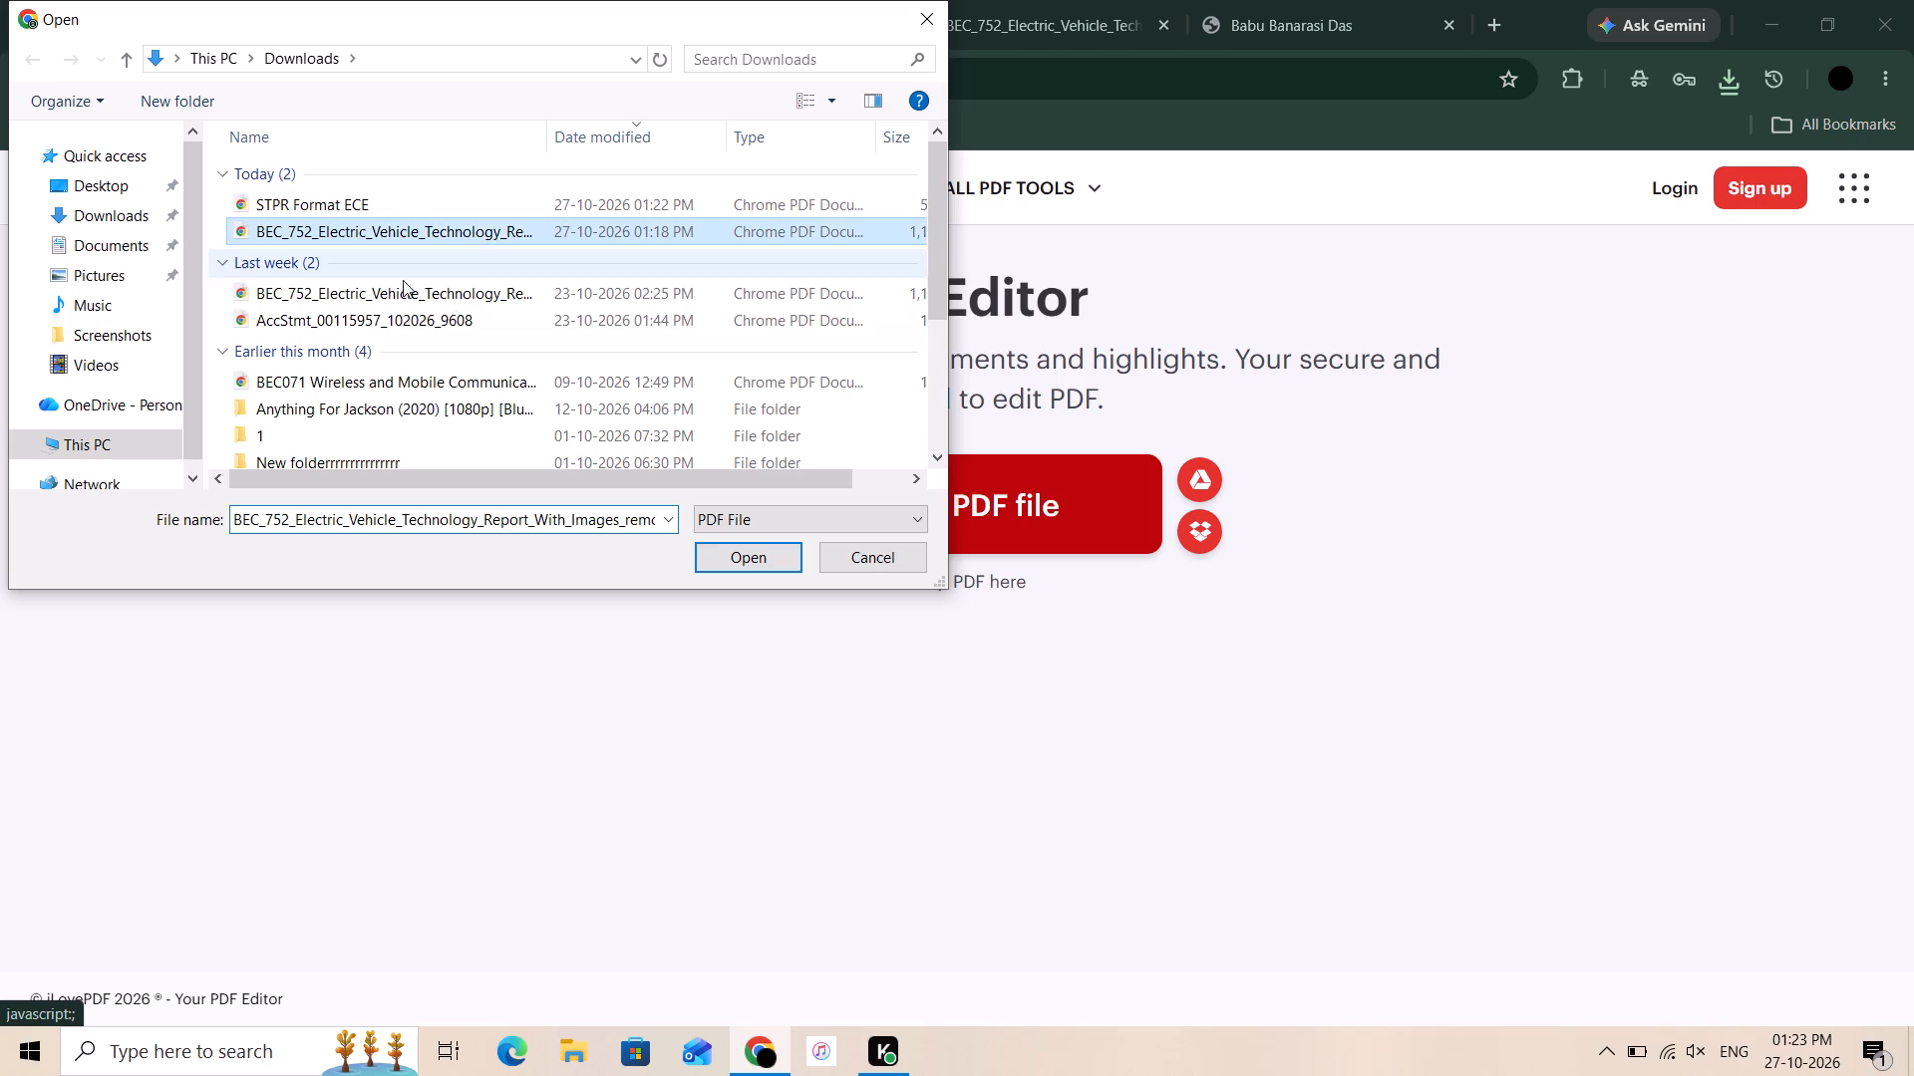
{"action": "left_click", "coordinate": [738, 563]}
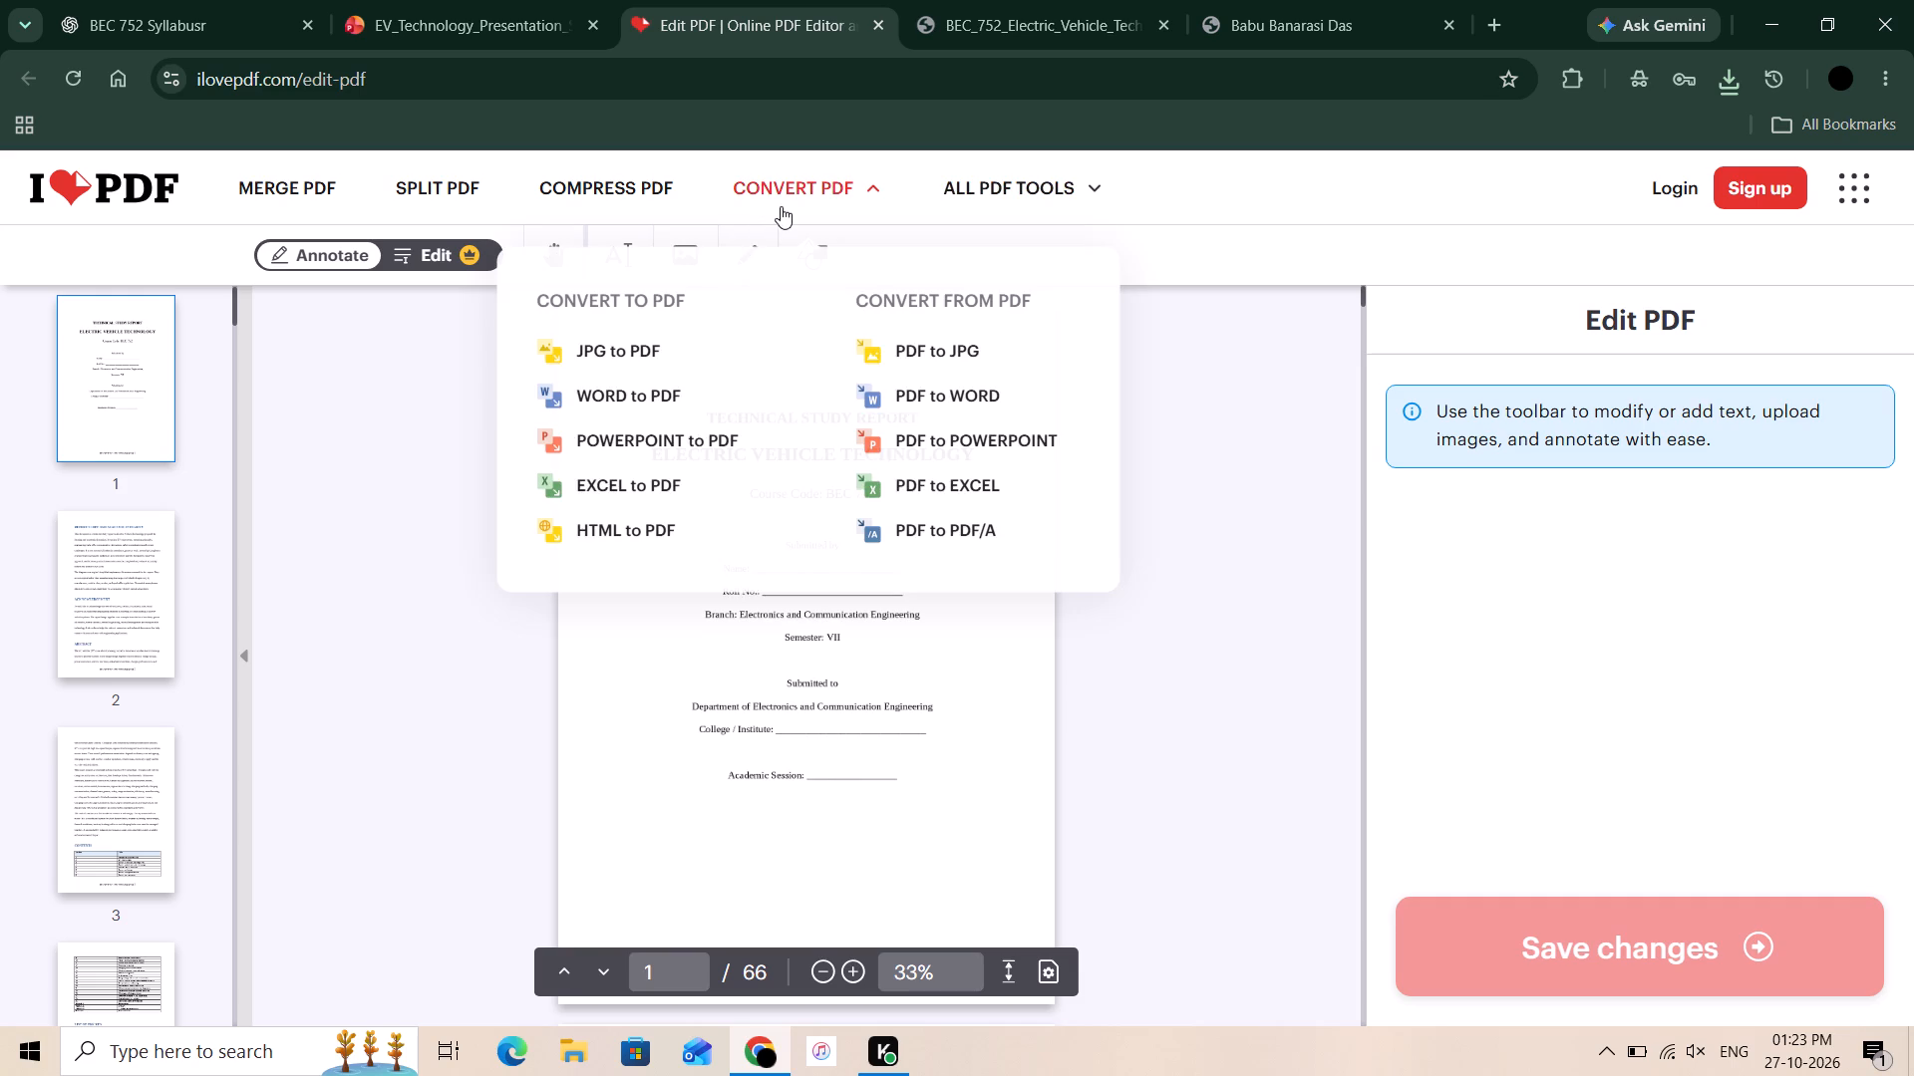
Load STPR Format ECE.pdf and the BEC_752 Electric Vehicle Technology report with pages removed into iLovePDF's Merge PDF tool, format first.
{"action": "left_click", "coordinate": [305, 183]}
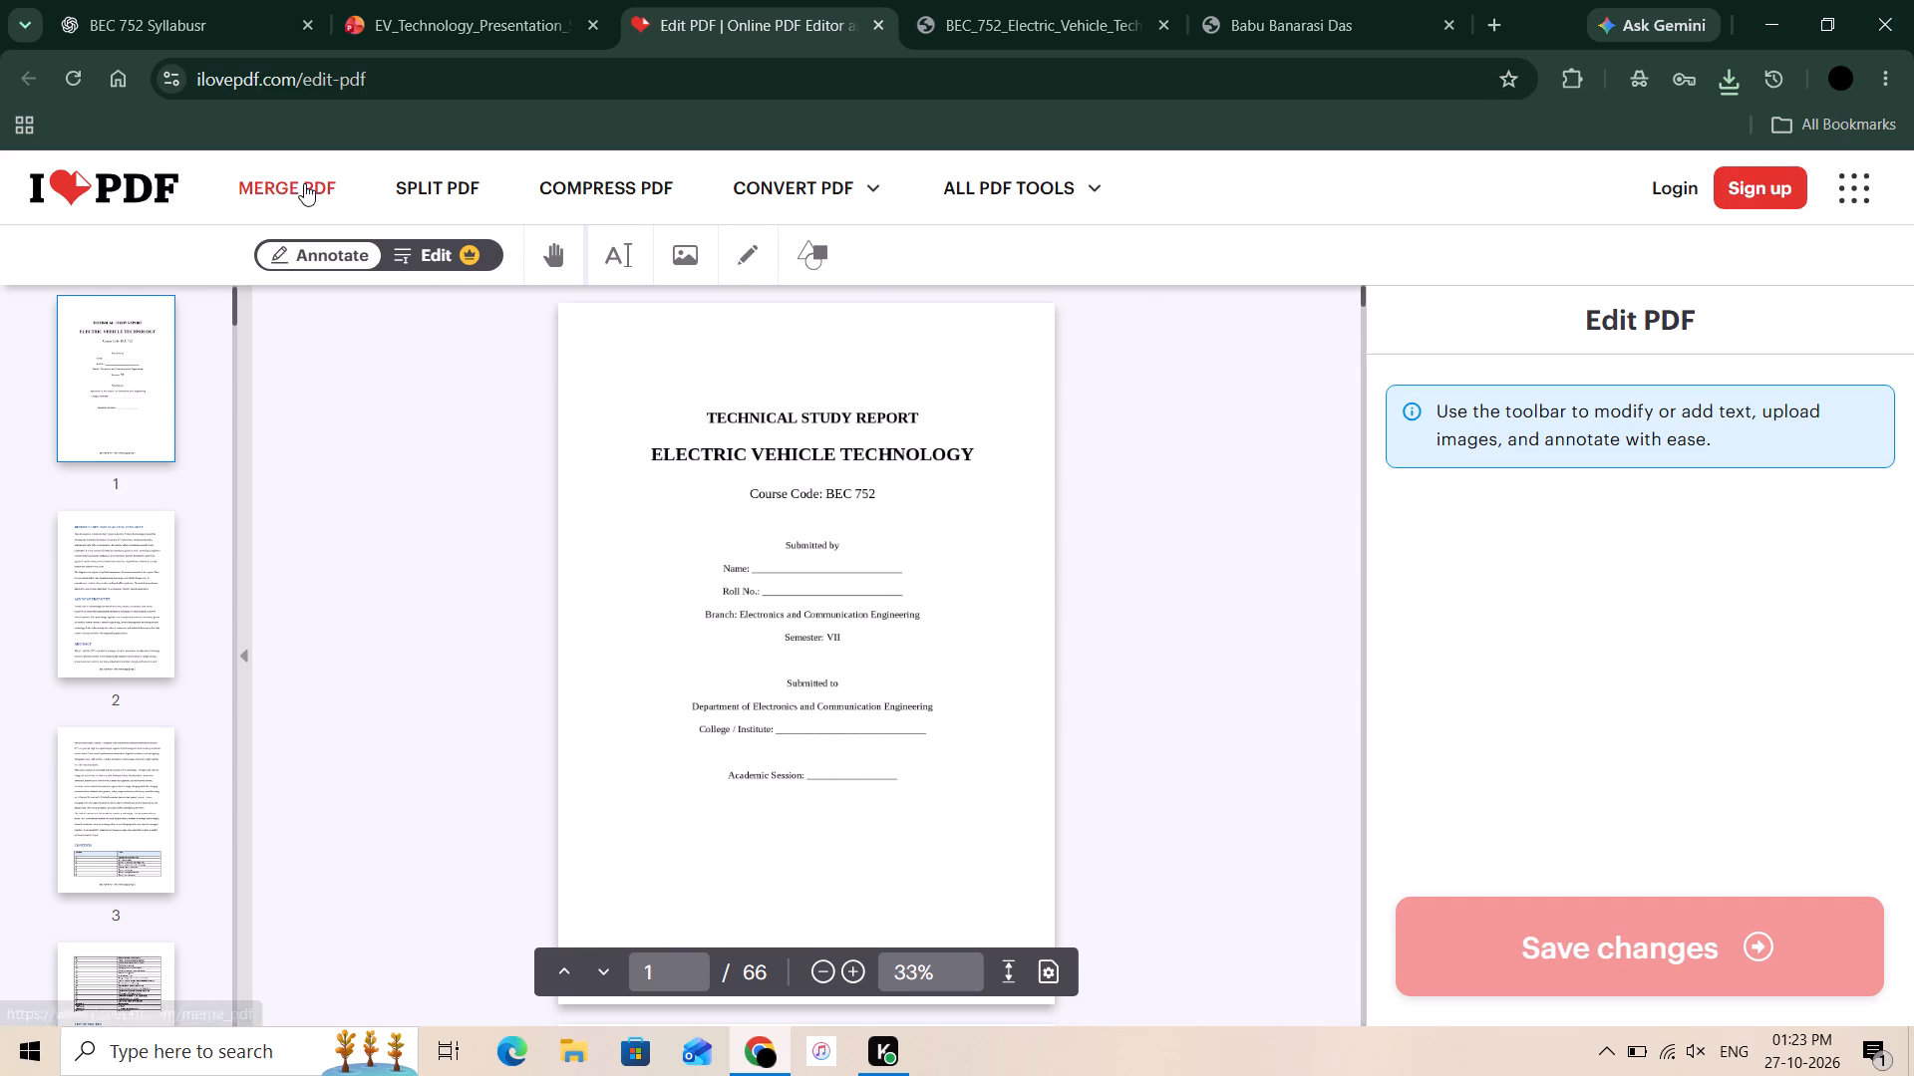
{"action": "left_click", "coordinate": [962, 463]}
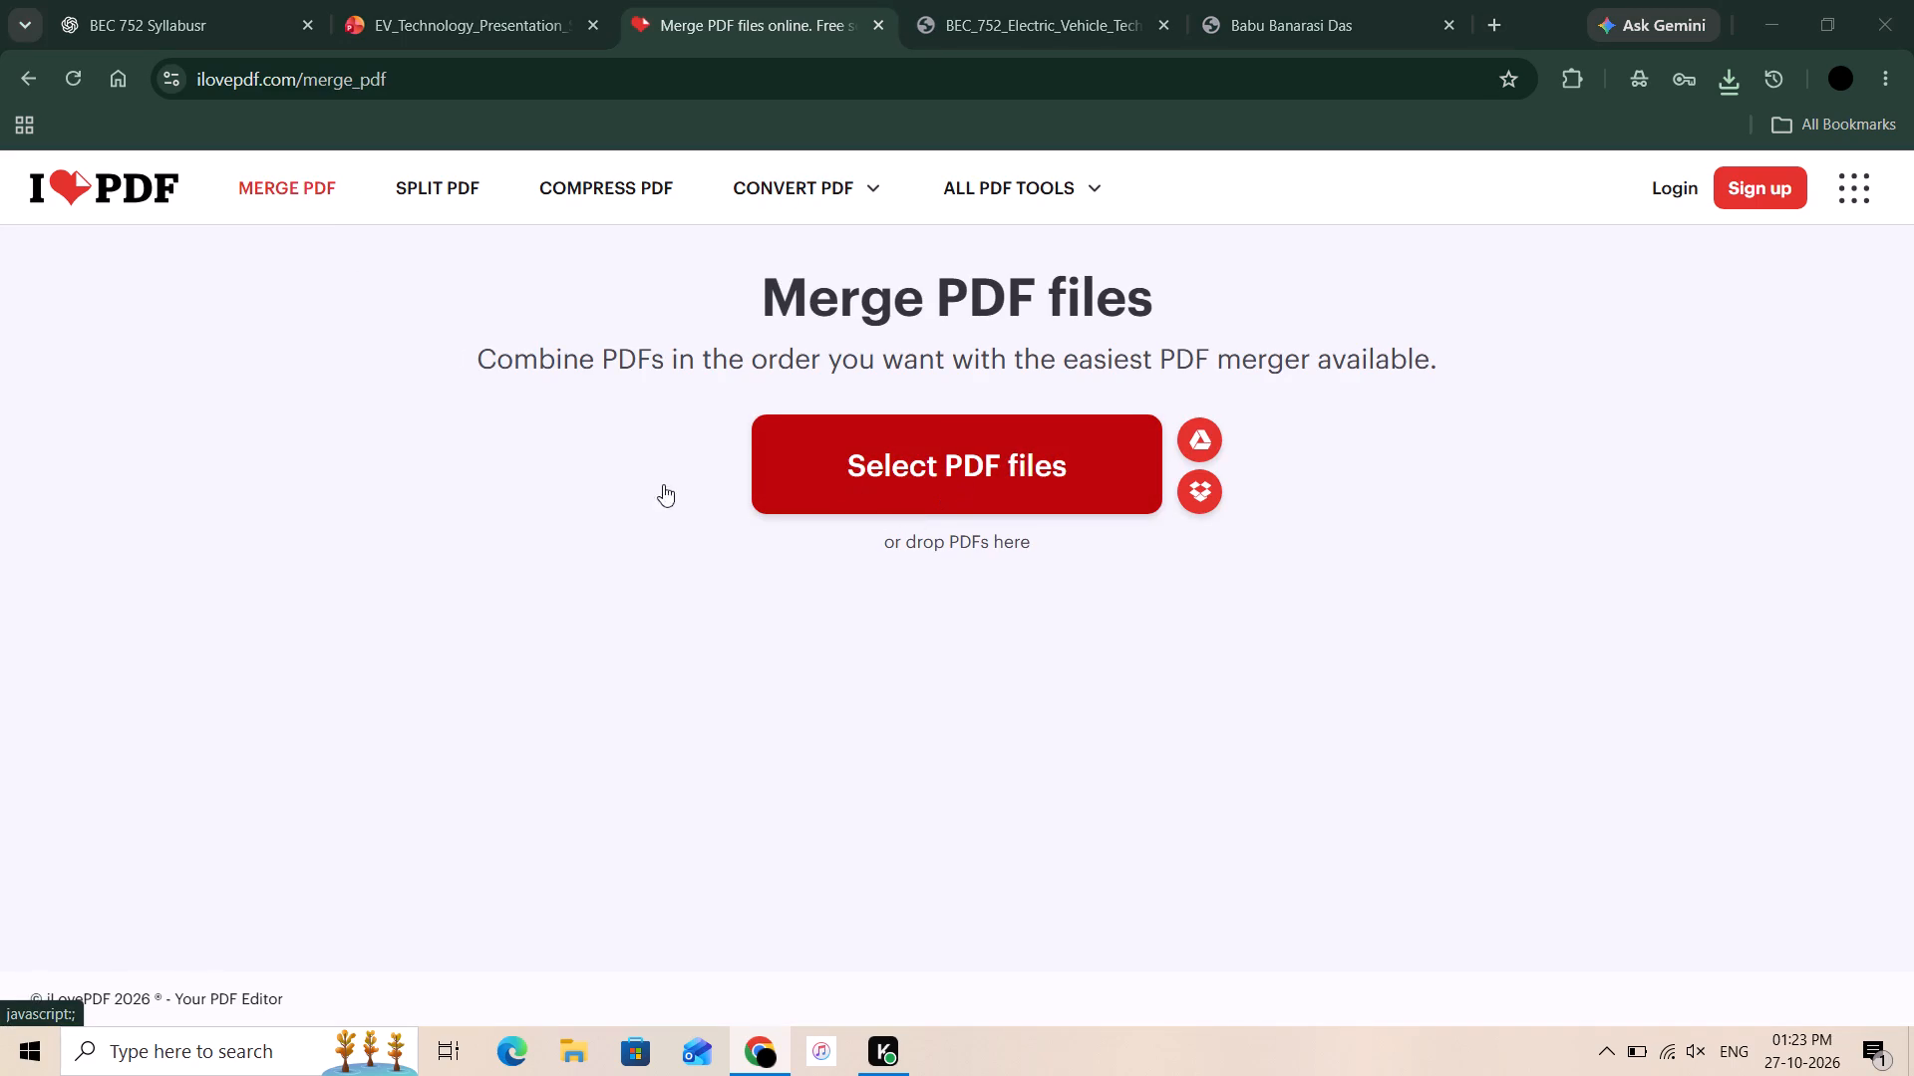
{"action": "left_click", "coordinate": [368, 197]}
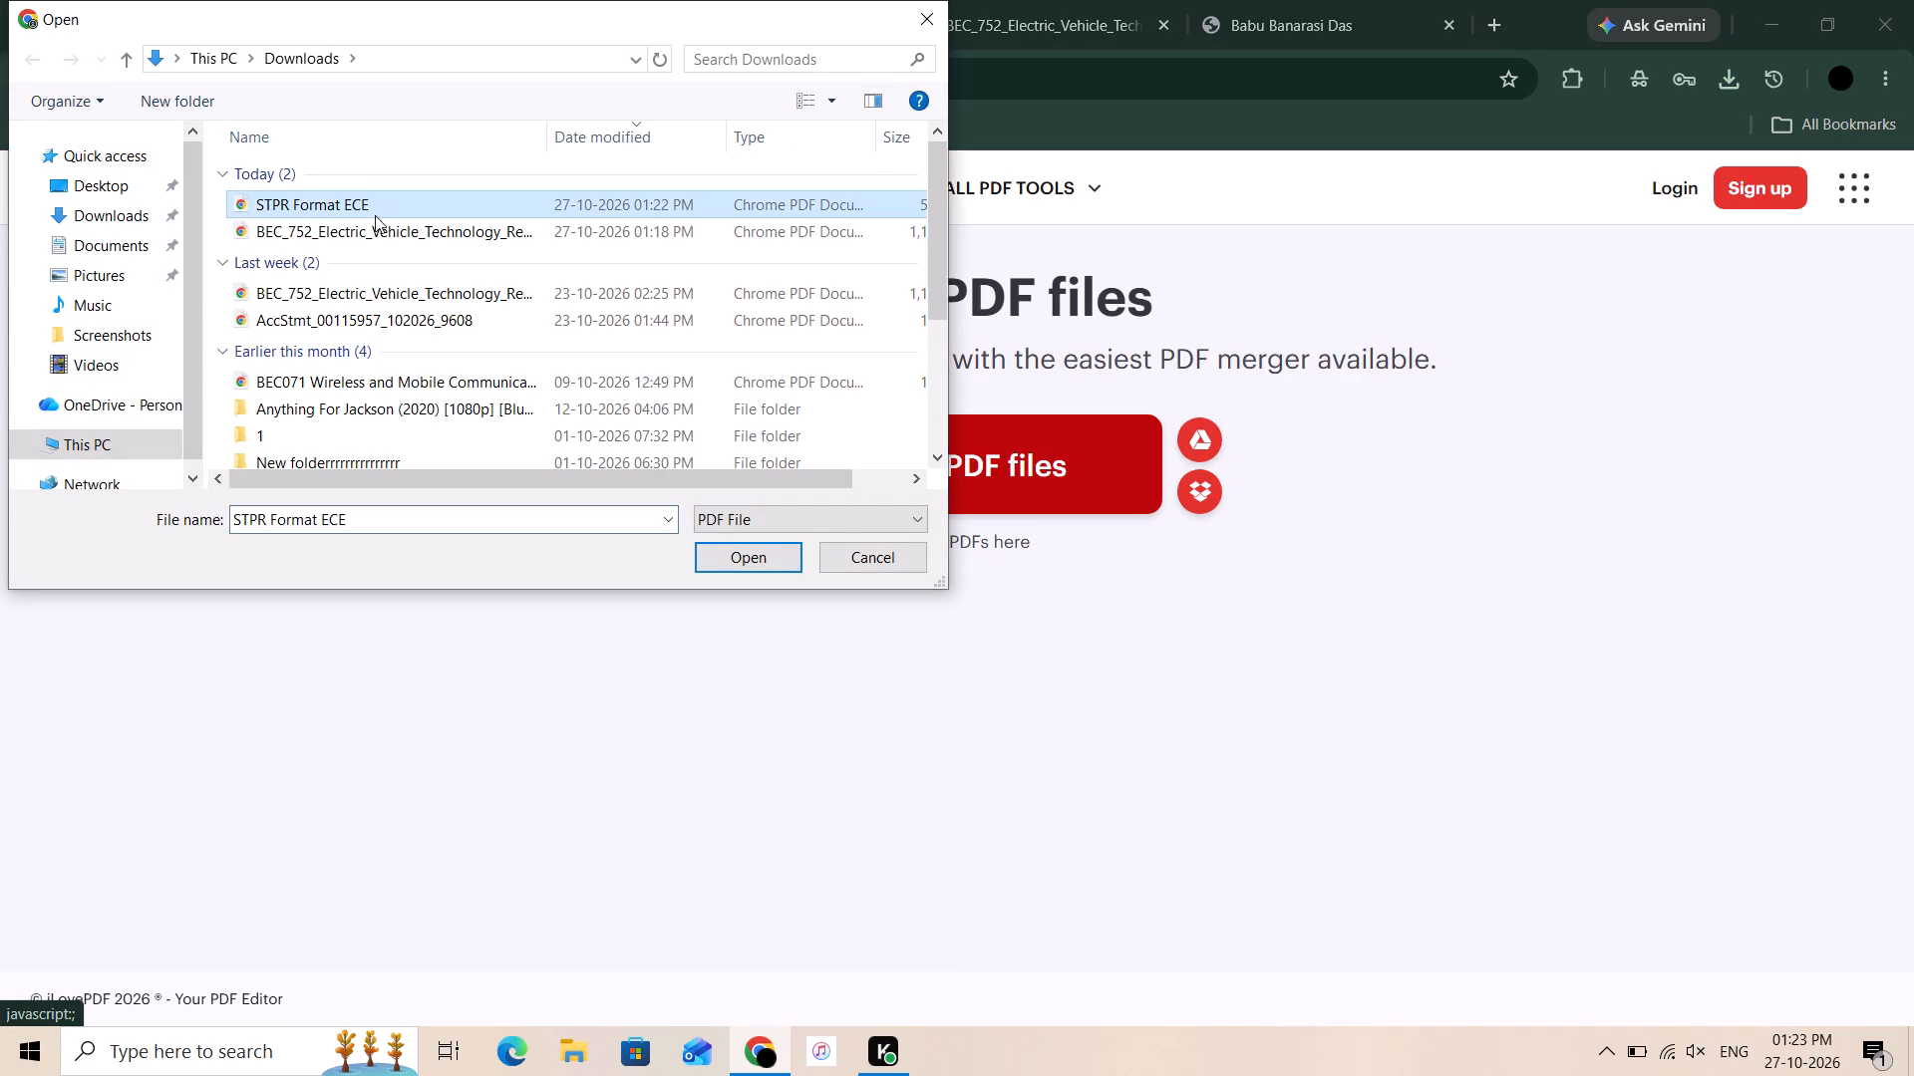
{"action": "left_click", "coordinate": [383, 229]}
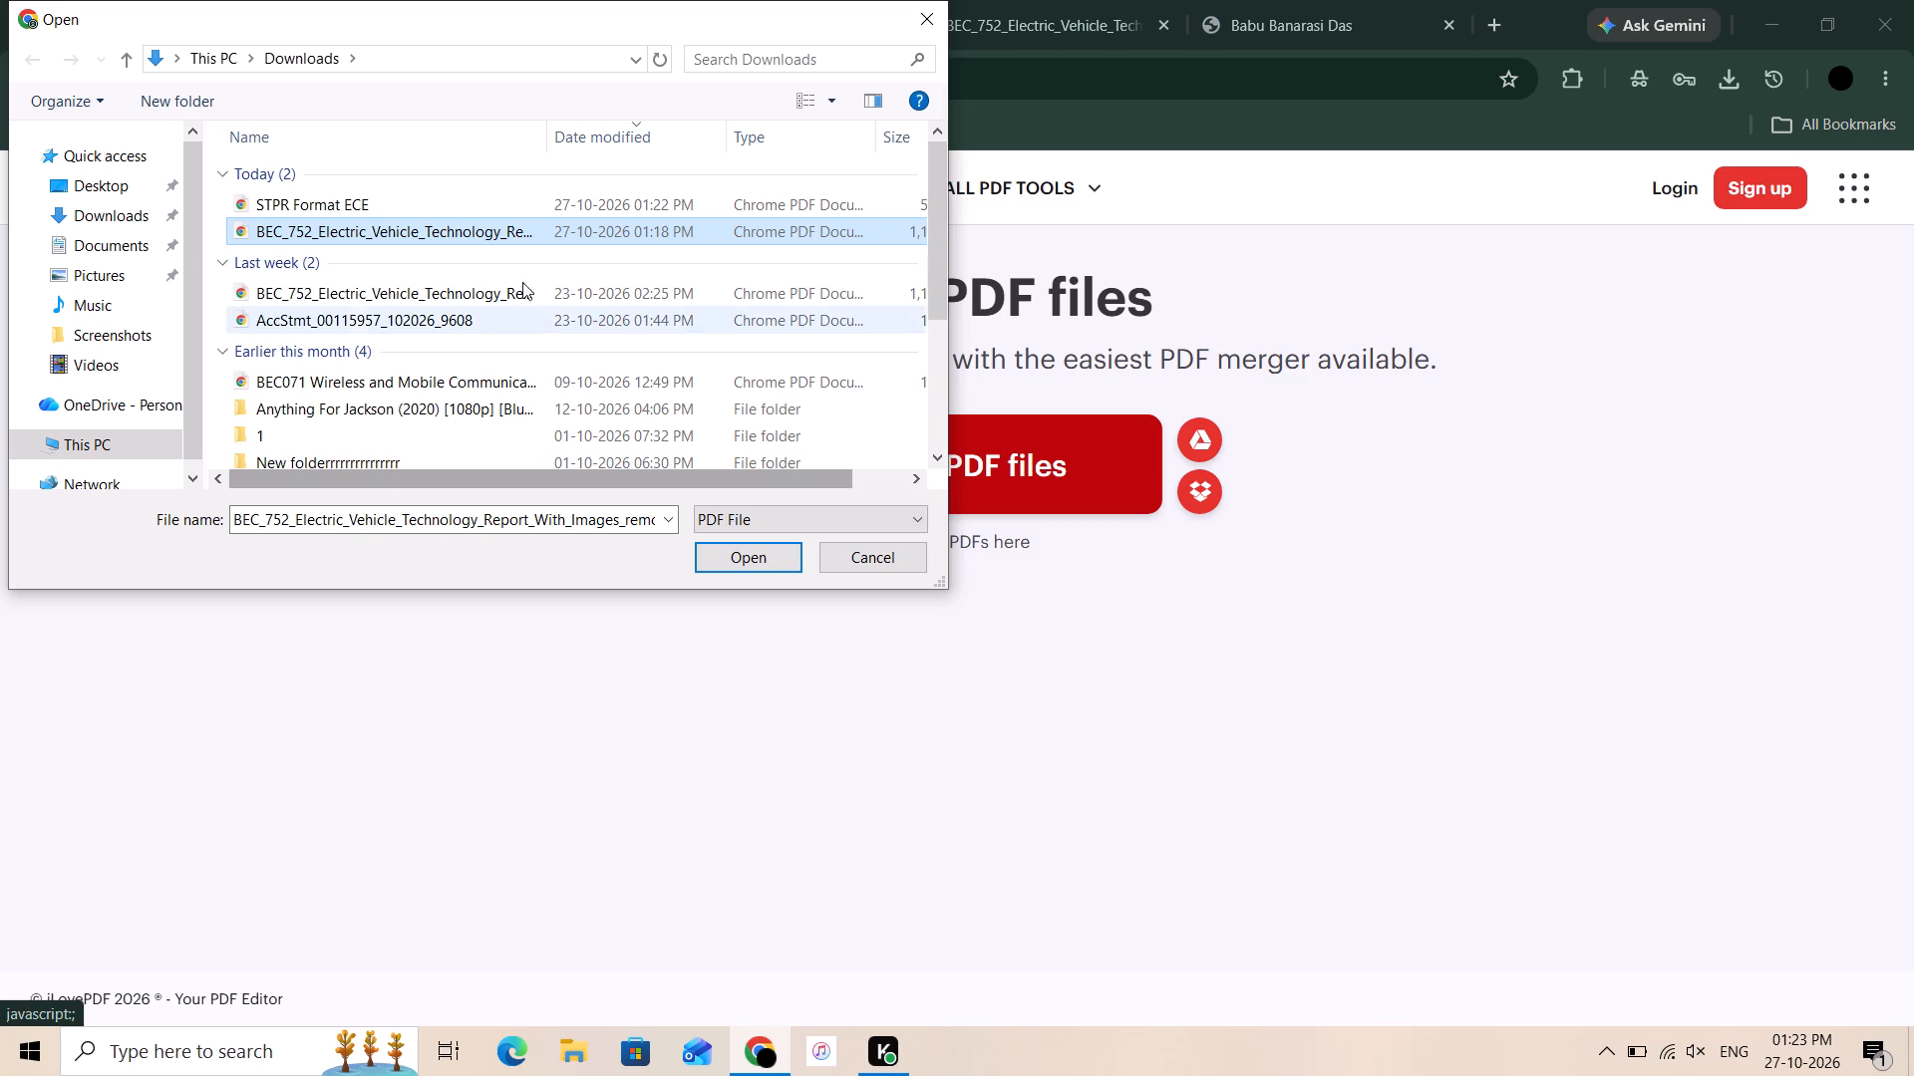
{"action": "left_click", "coordinate": [421, 205]}
{"action": "left_click", "coordinate": [738, 559]}
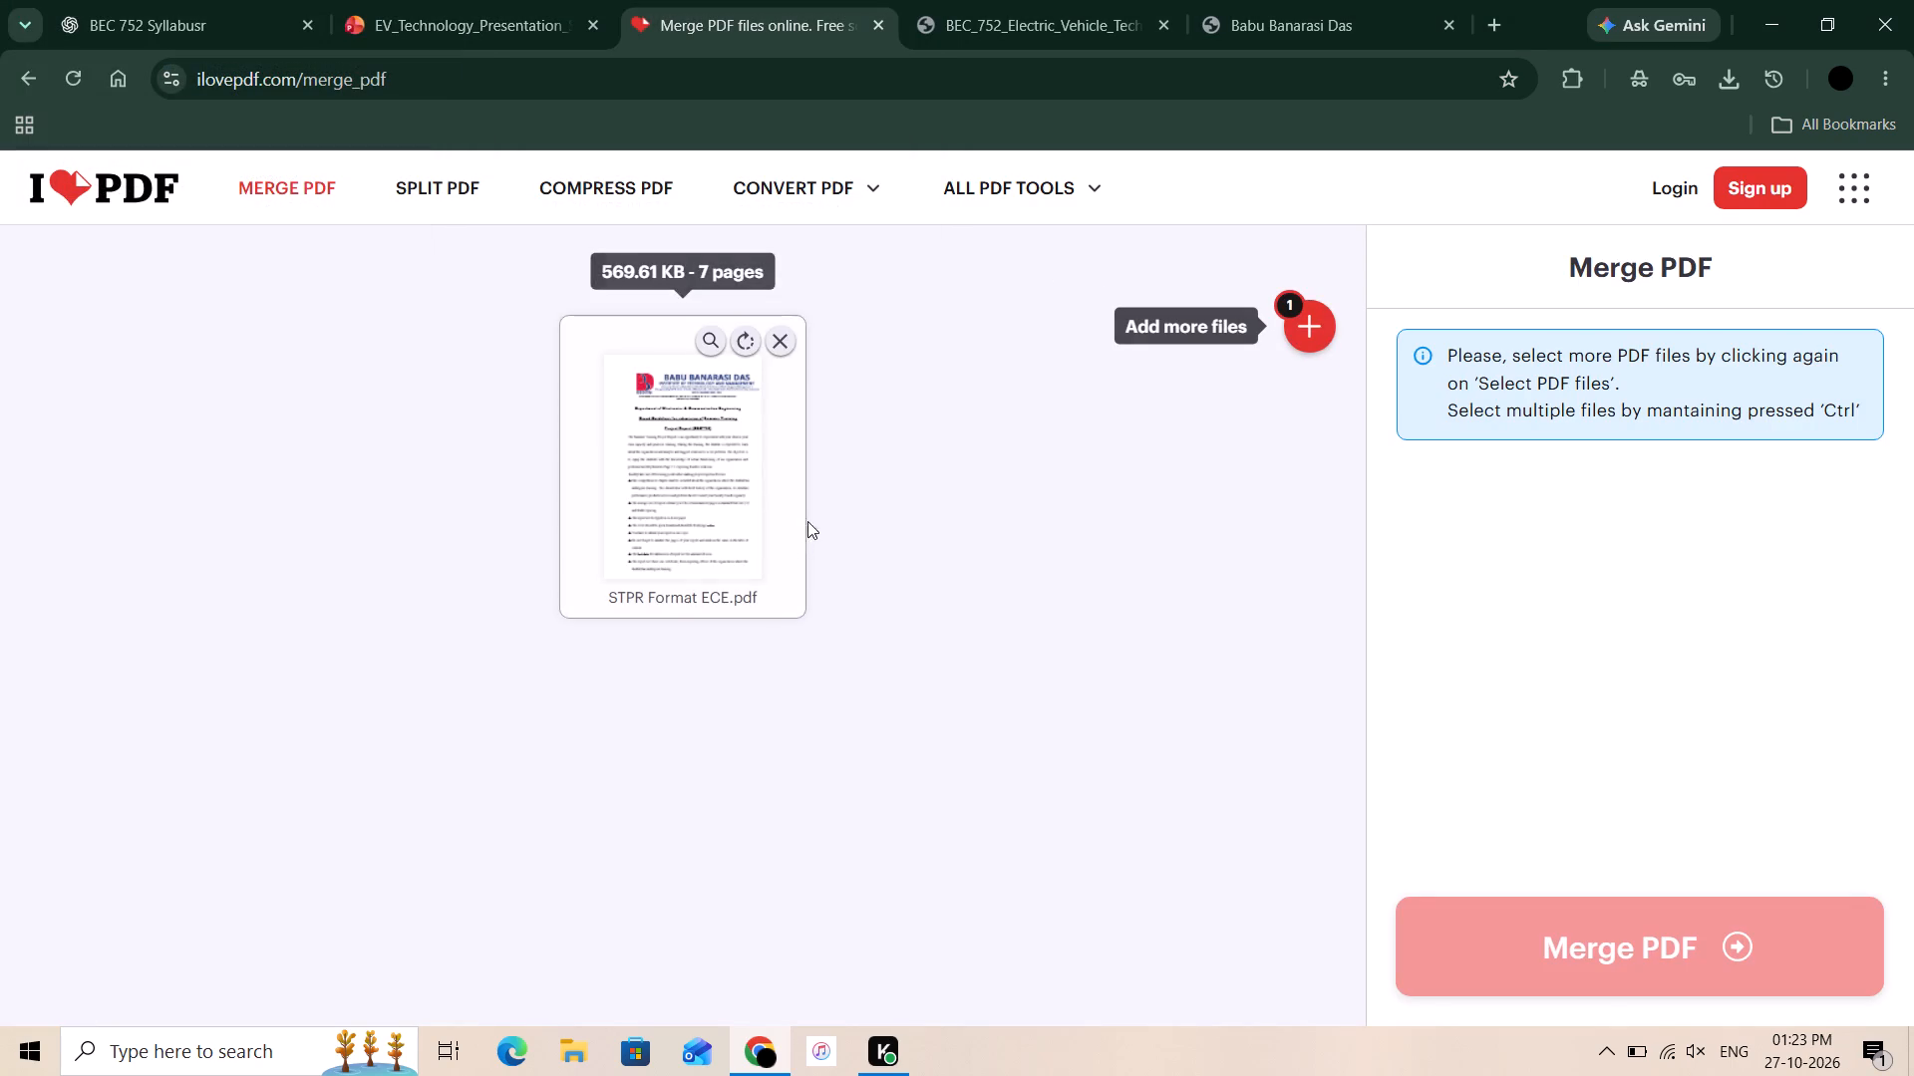
{"action": "left_click", "coordinate": [1306, 322]}
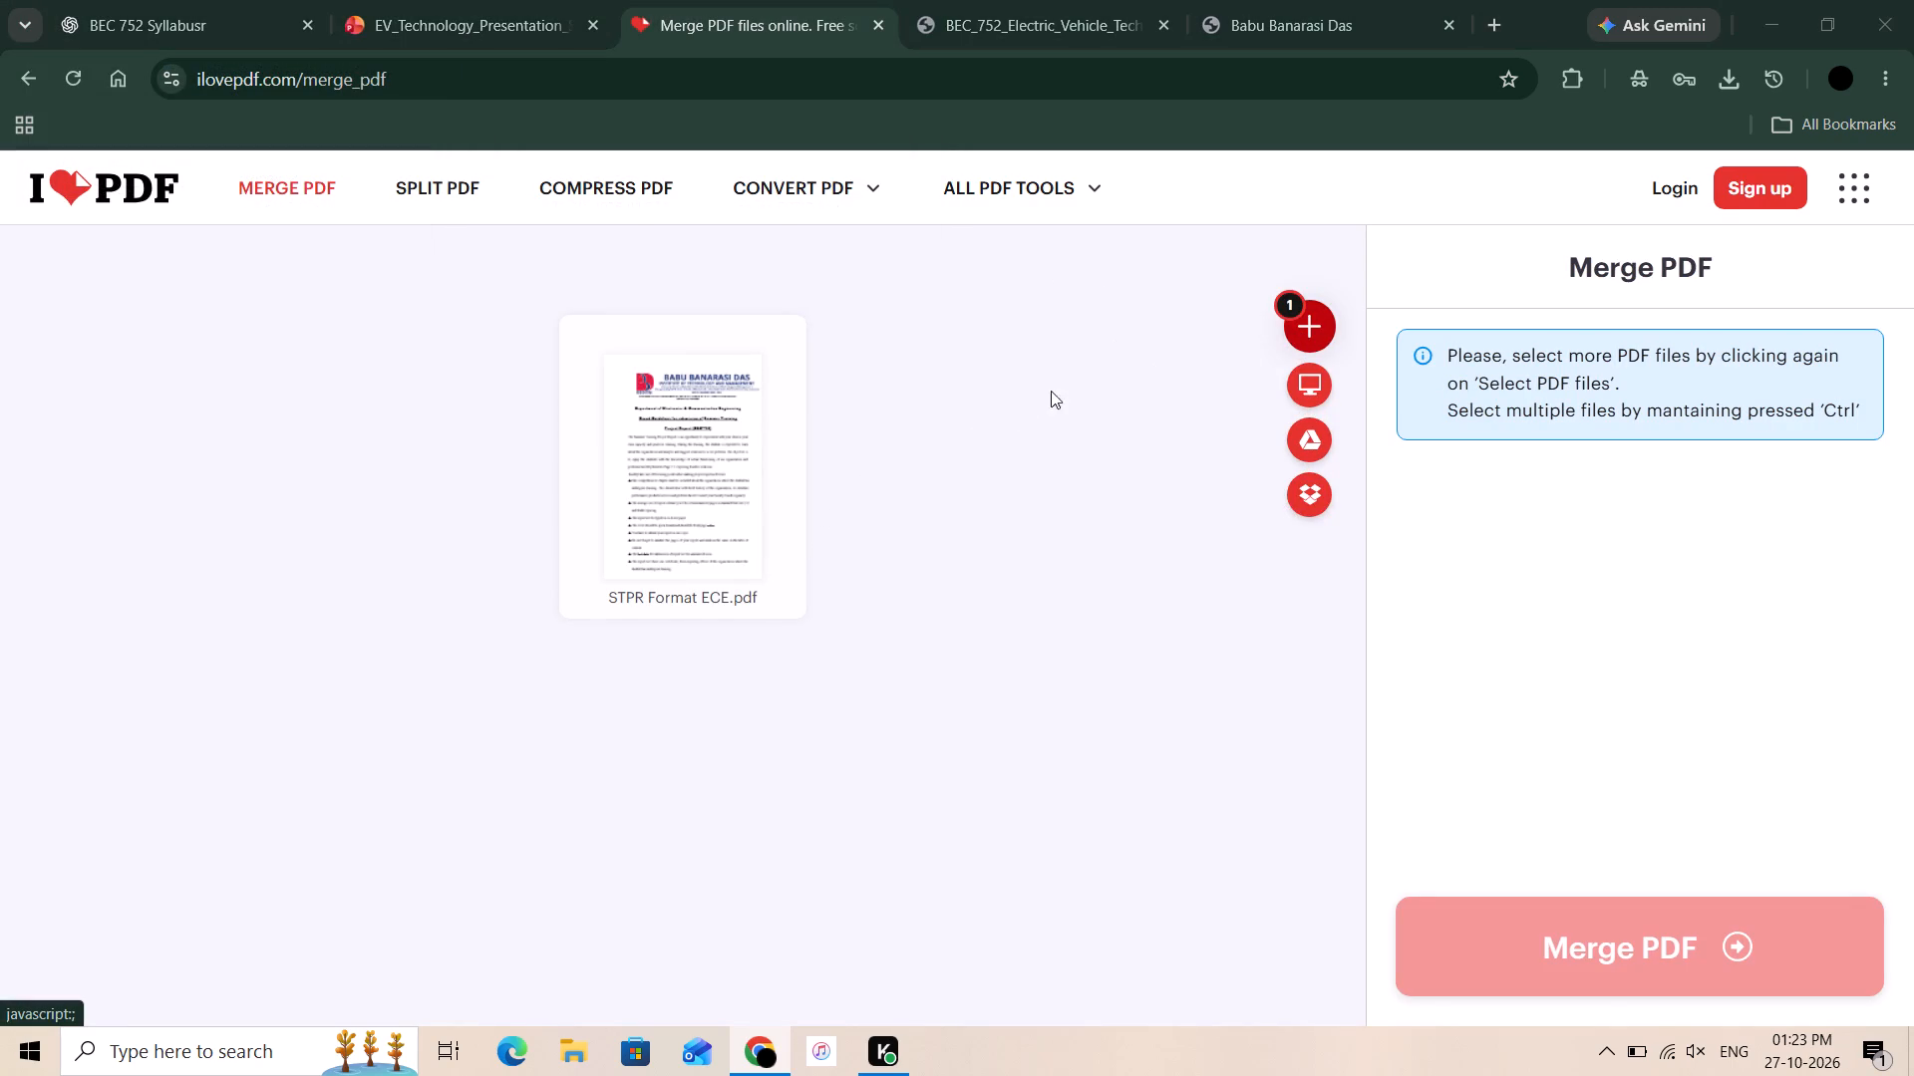
{"action": "left_click", "coordinate": [288, 231]}
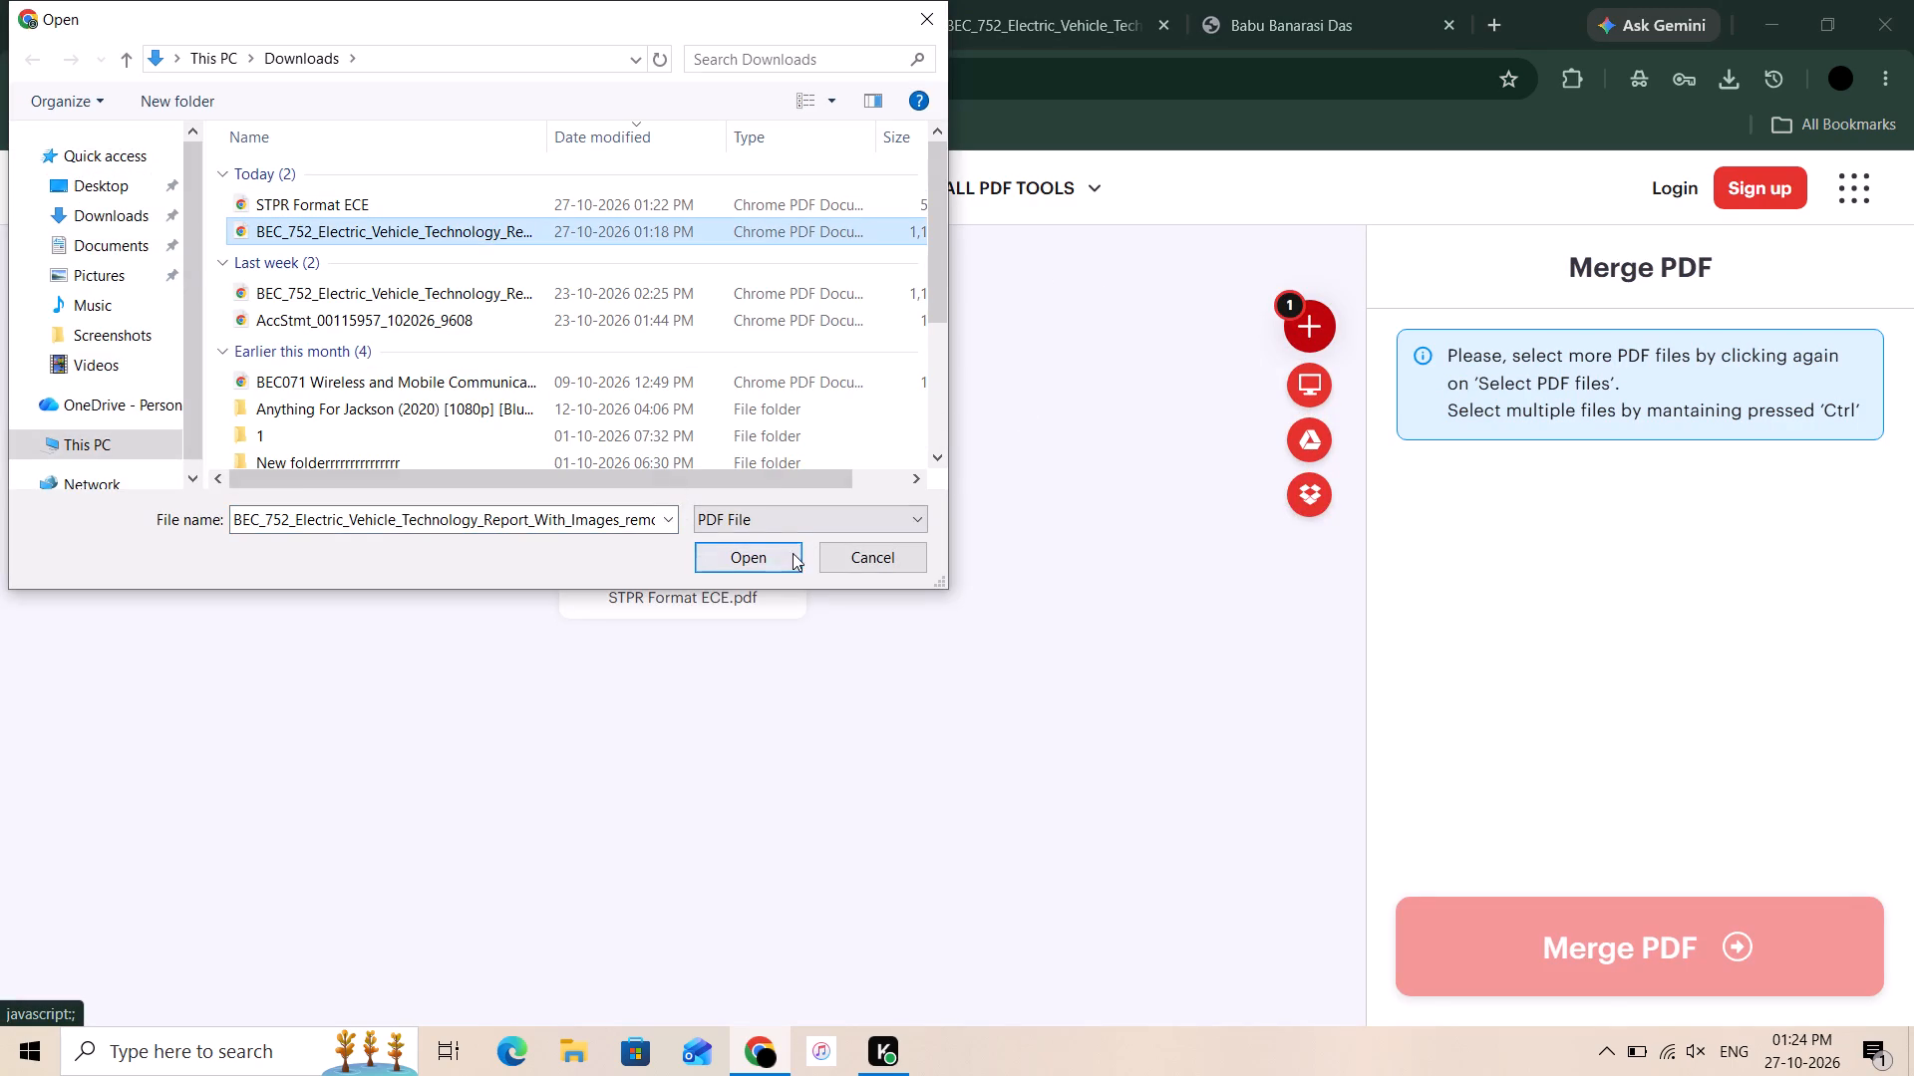
{"action": "left_click", "coordinate": [761, 557]}
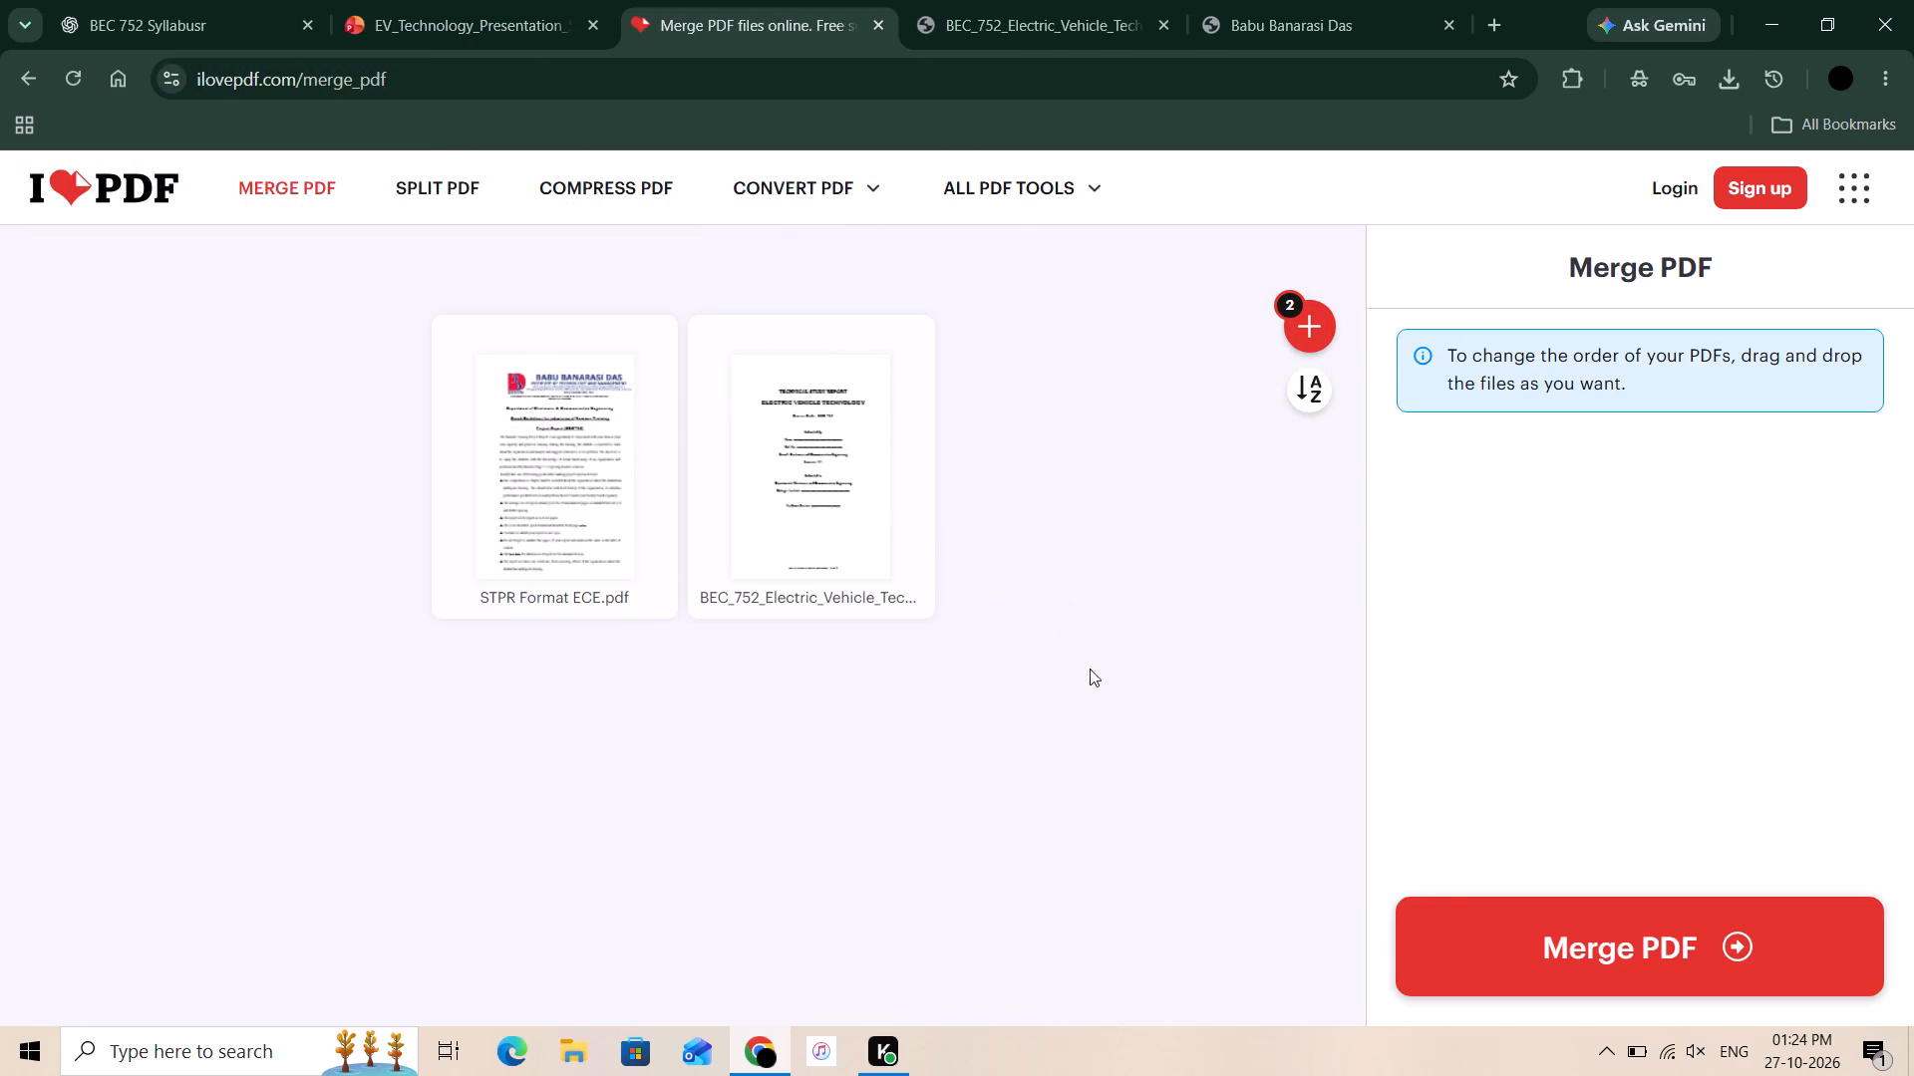
Merge the two PDFs, download the merged file and check it in the recent downloads.
{"action": "left_click", "coordinate": [1545, 953]}
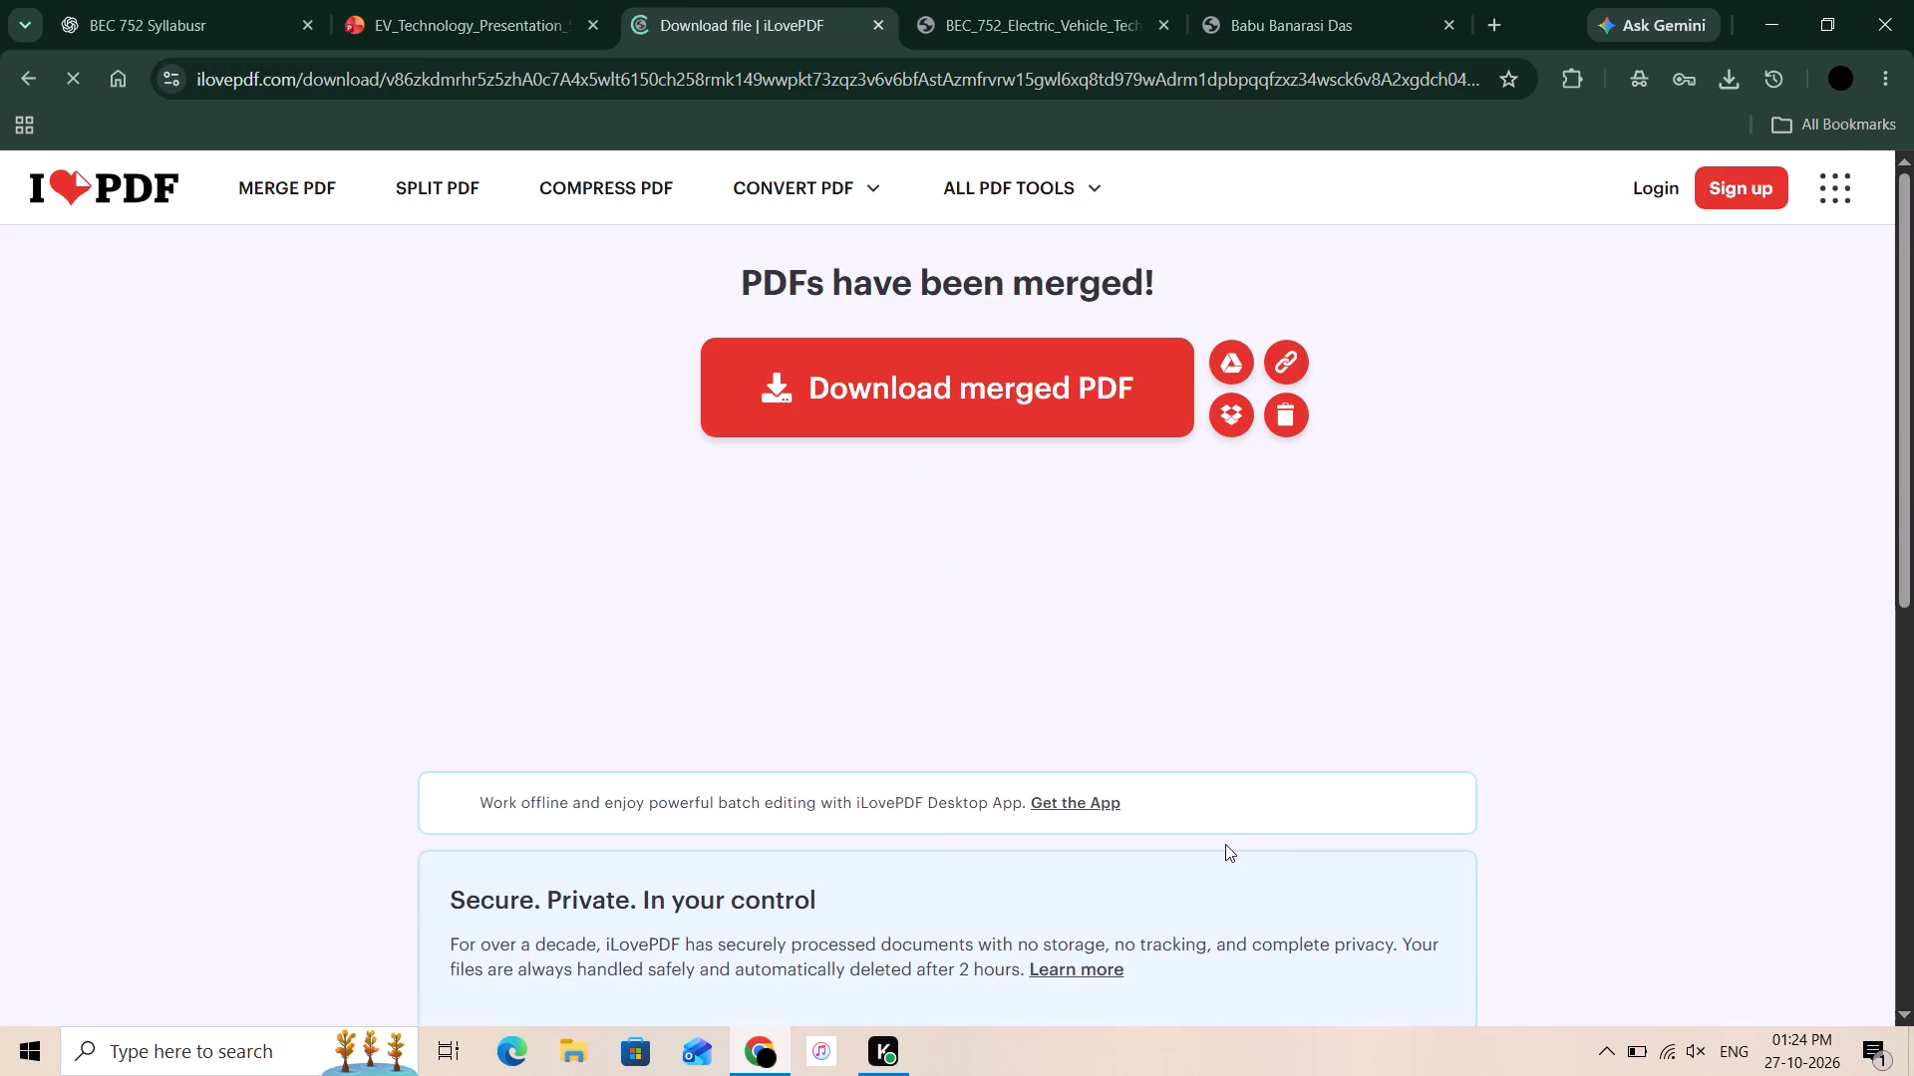
{"action": "scroll", "coordinate": [792, 789], "scroll_direction": "down", "scroll_amount": 2}
{"action": "scroll", "coordinate": [832, 754], "scroll_direction": "up", "scroll_amount": 4}
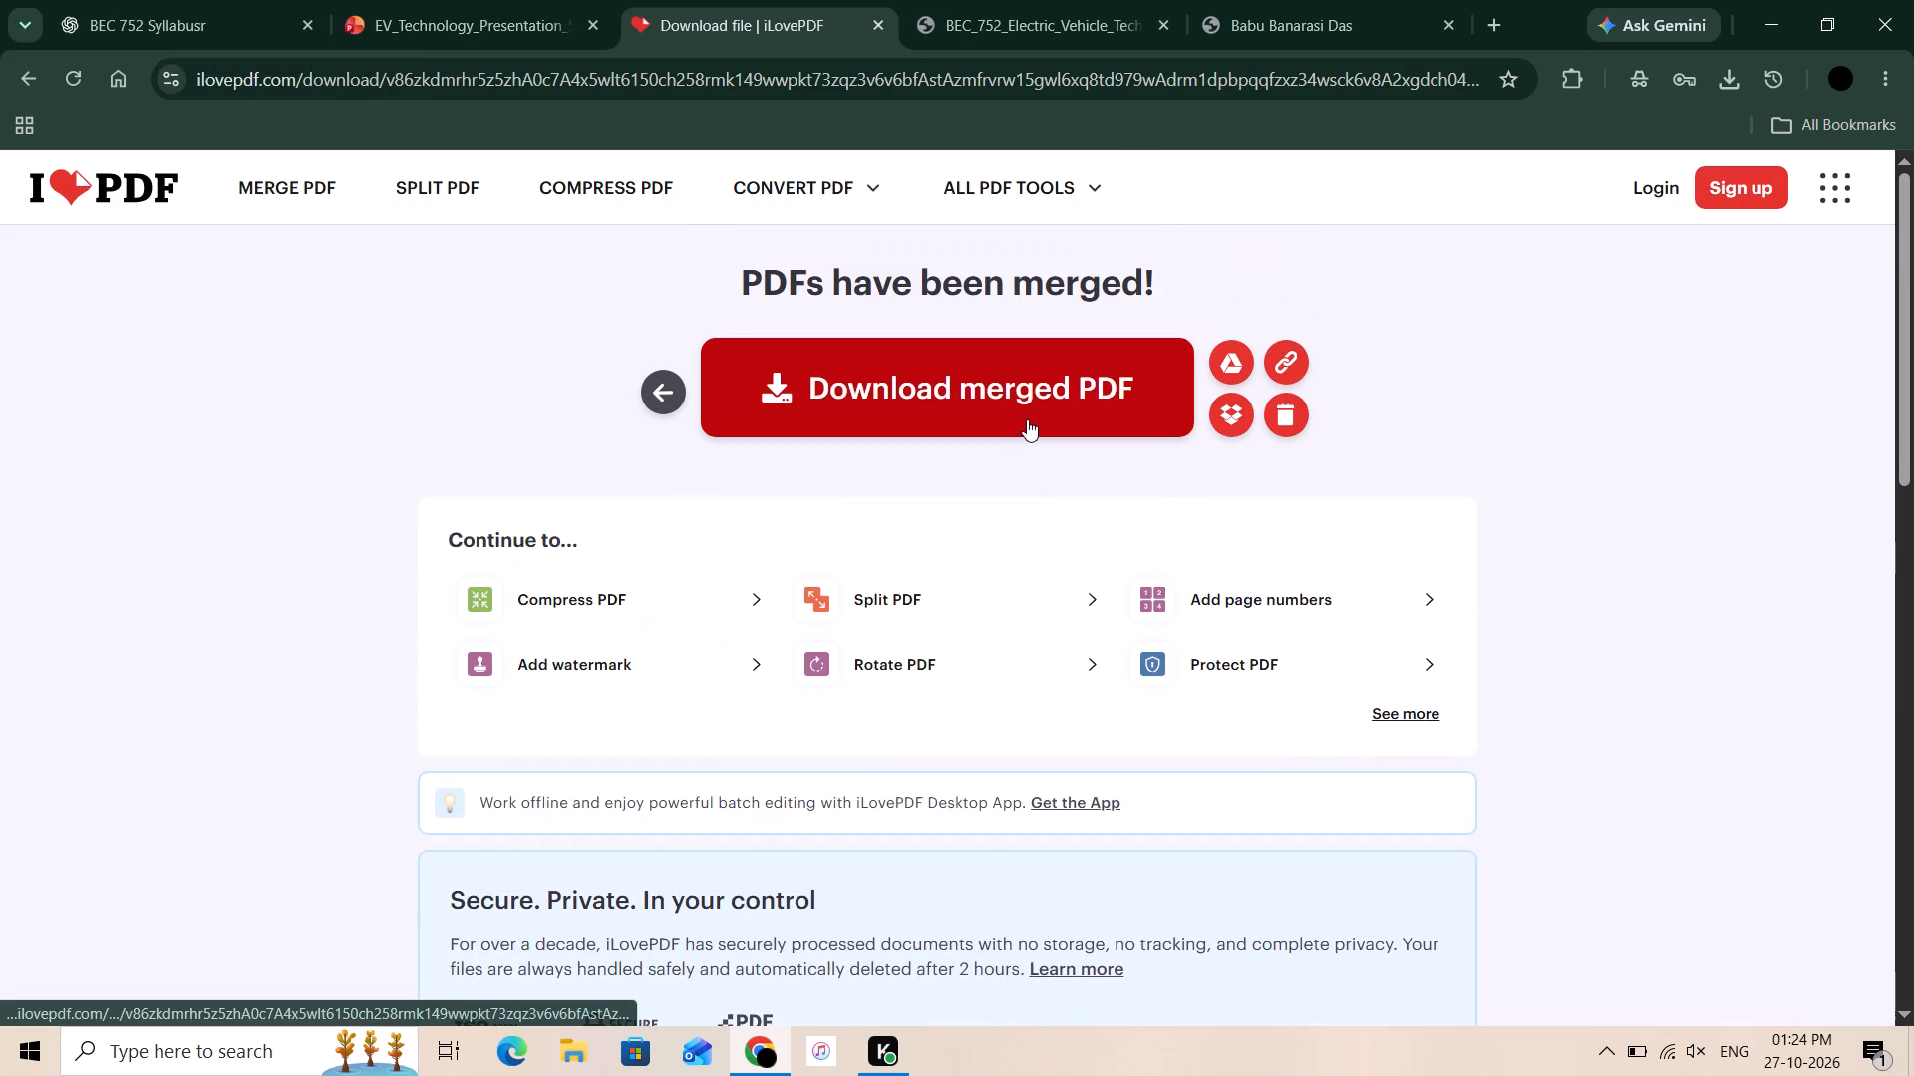
{"action": "left_click", "coordinate": [1025, 415]}
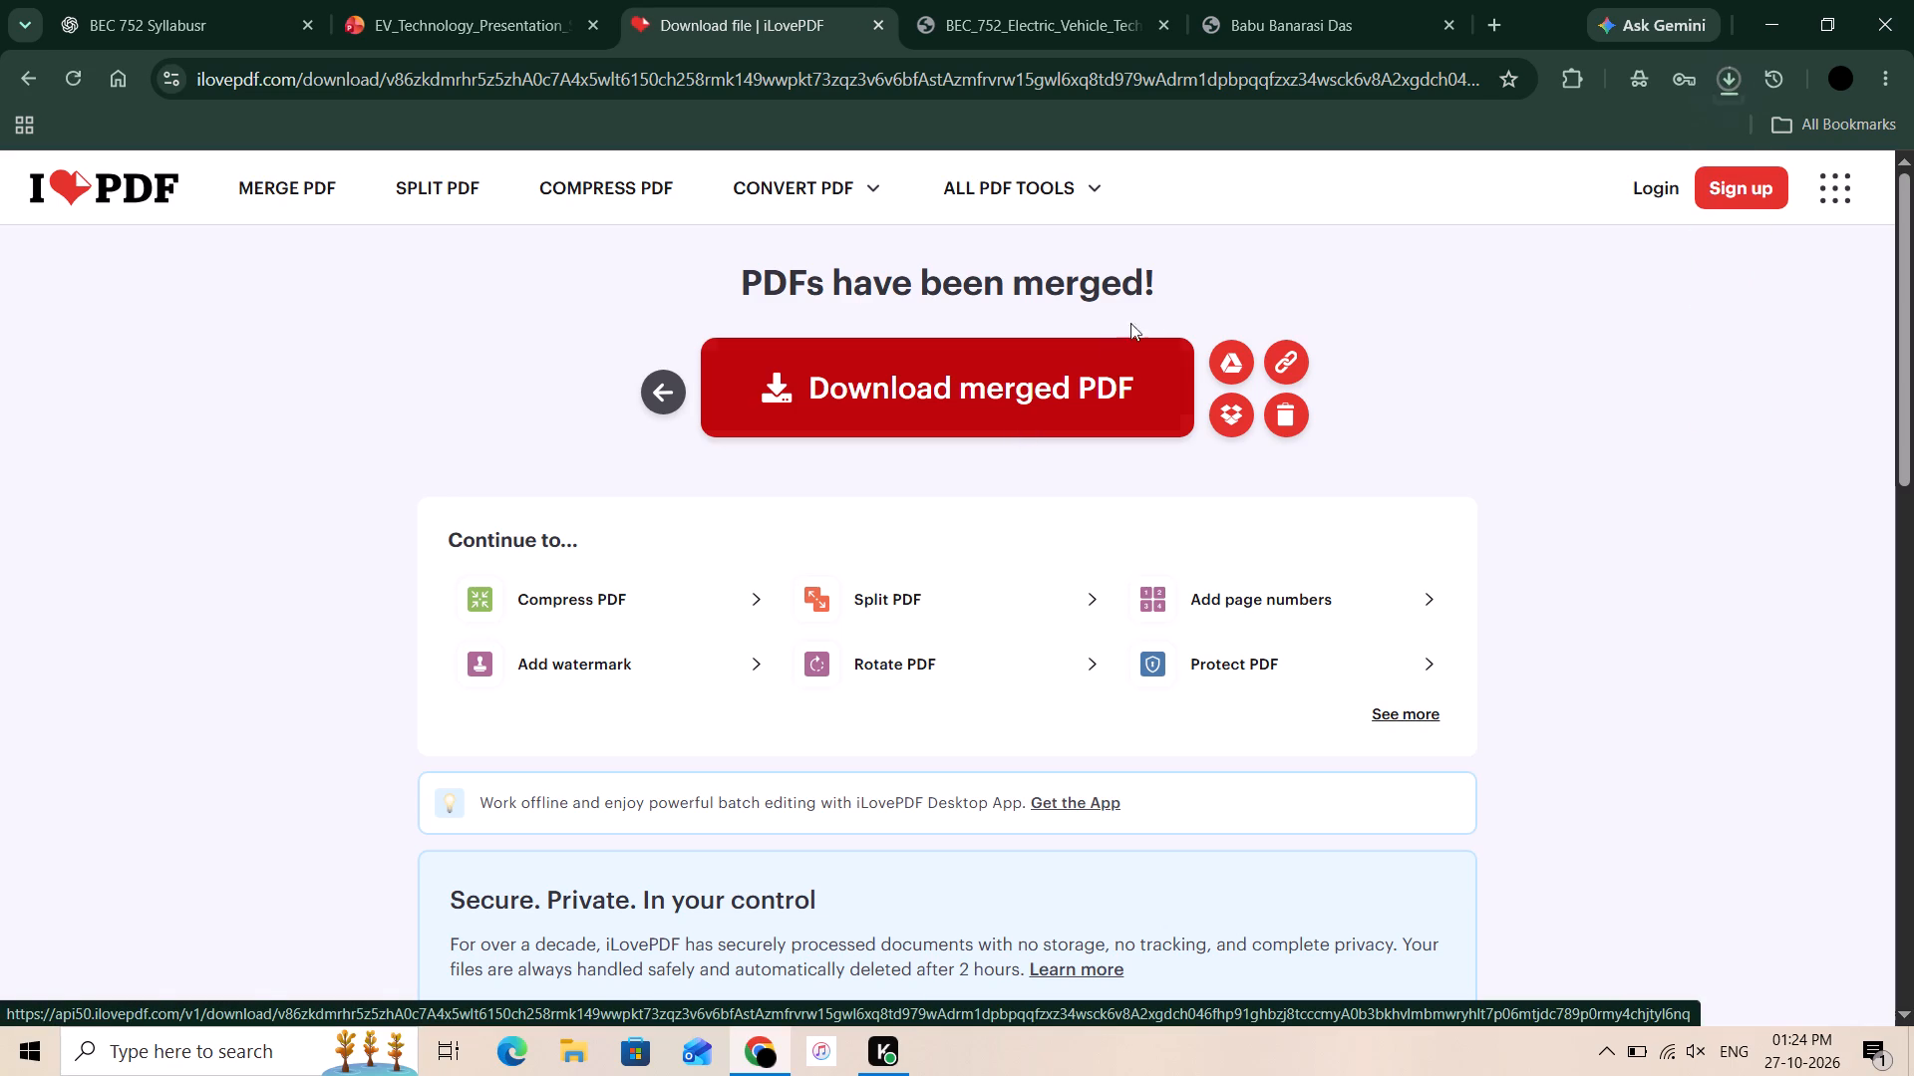
{"action": "left_click", "coordinate": [1733, 95]}
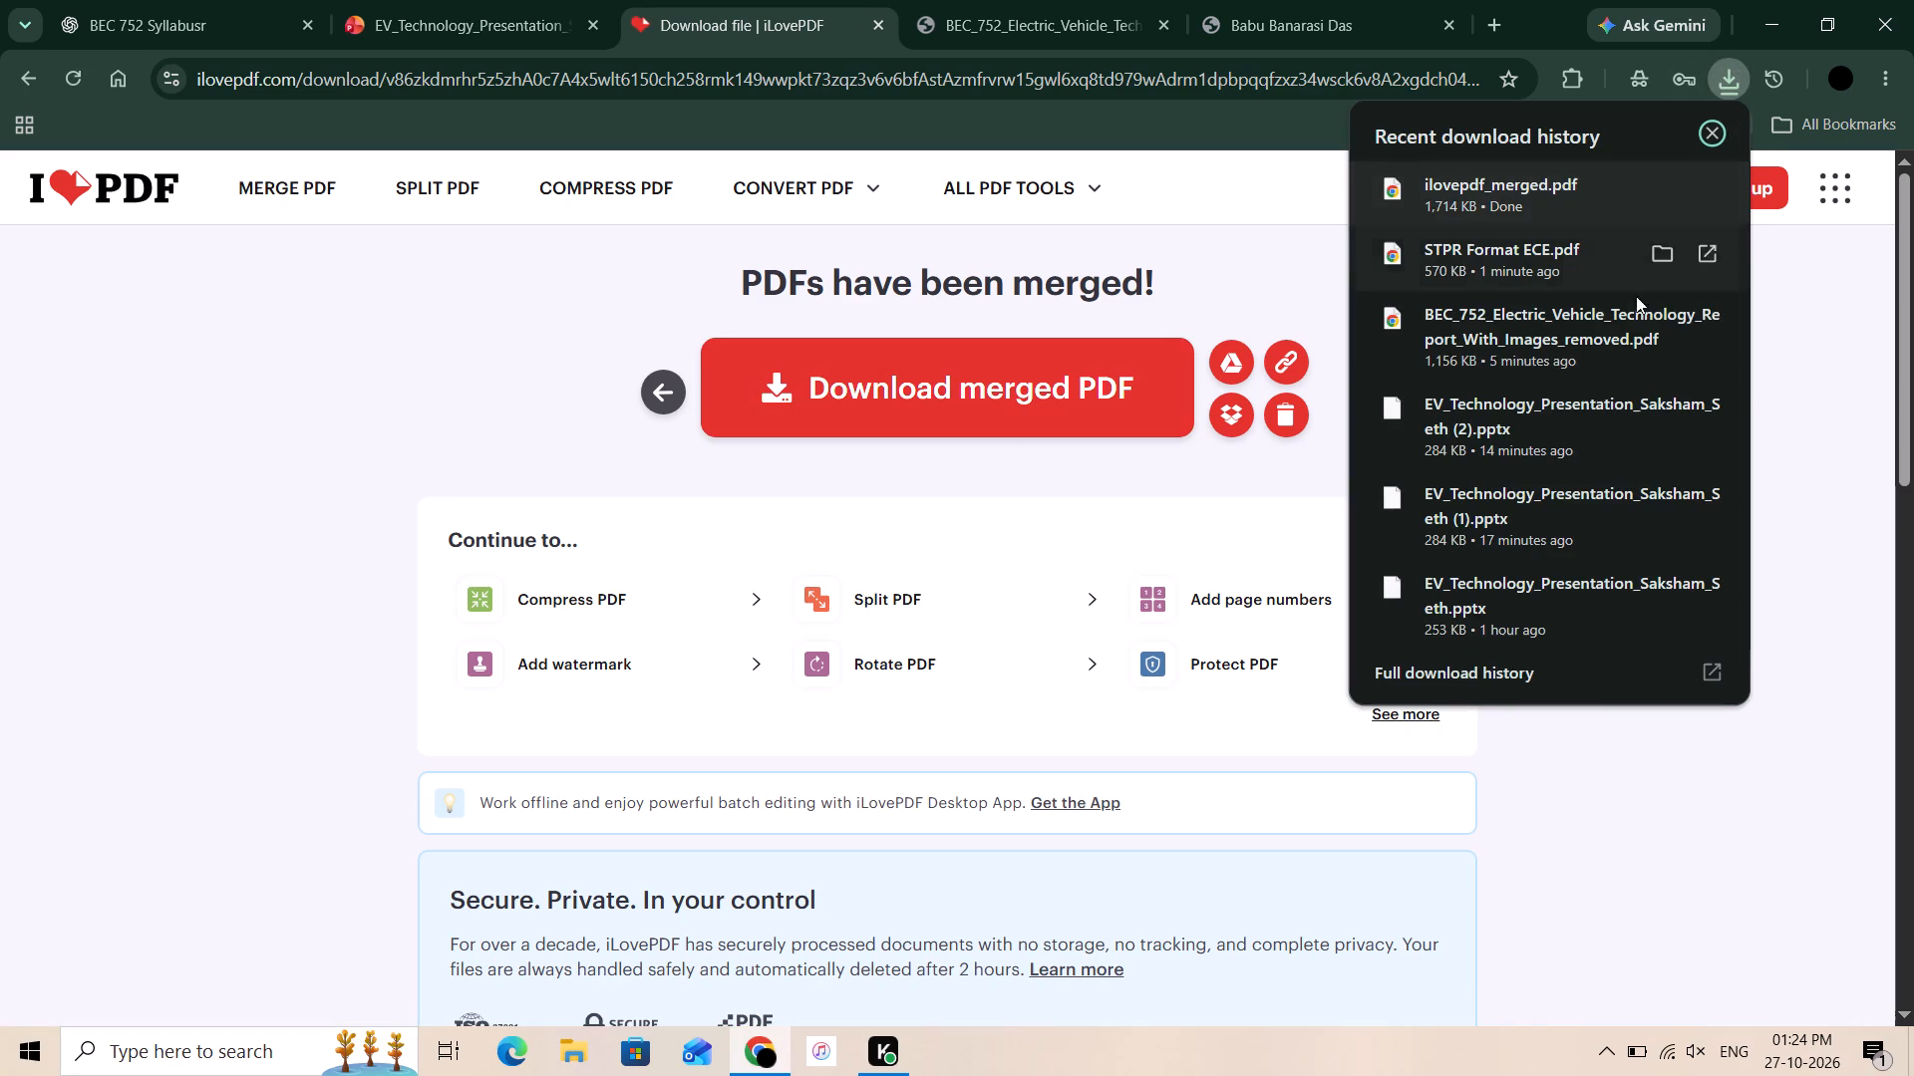
{"action": "left_click", "coordinate": [1796, 393]}
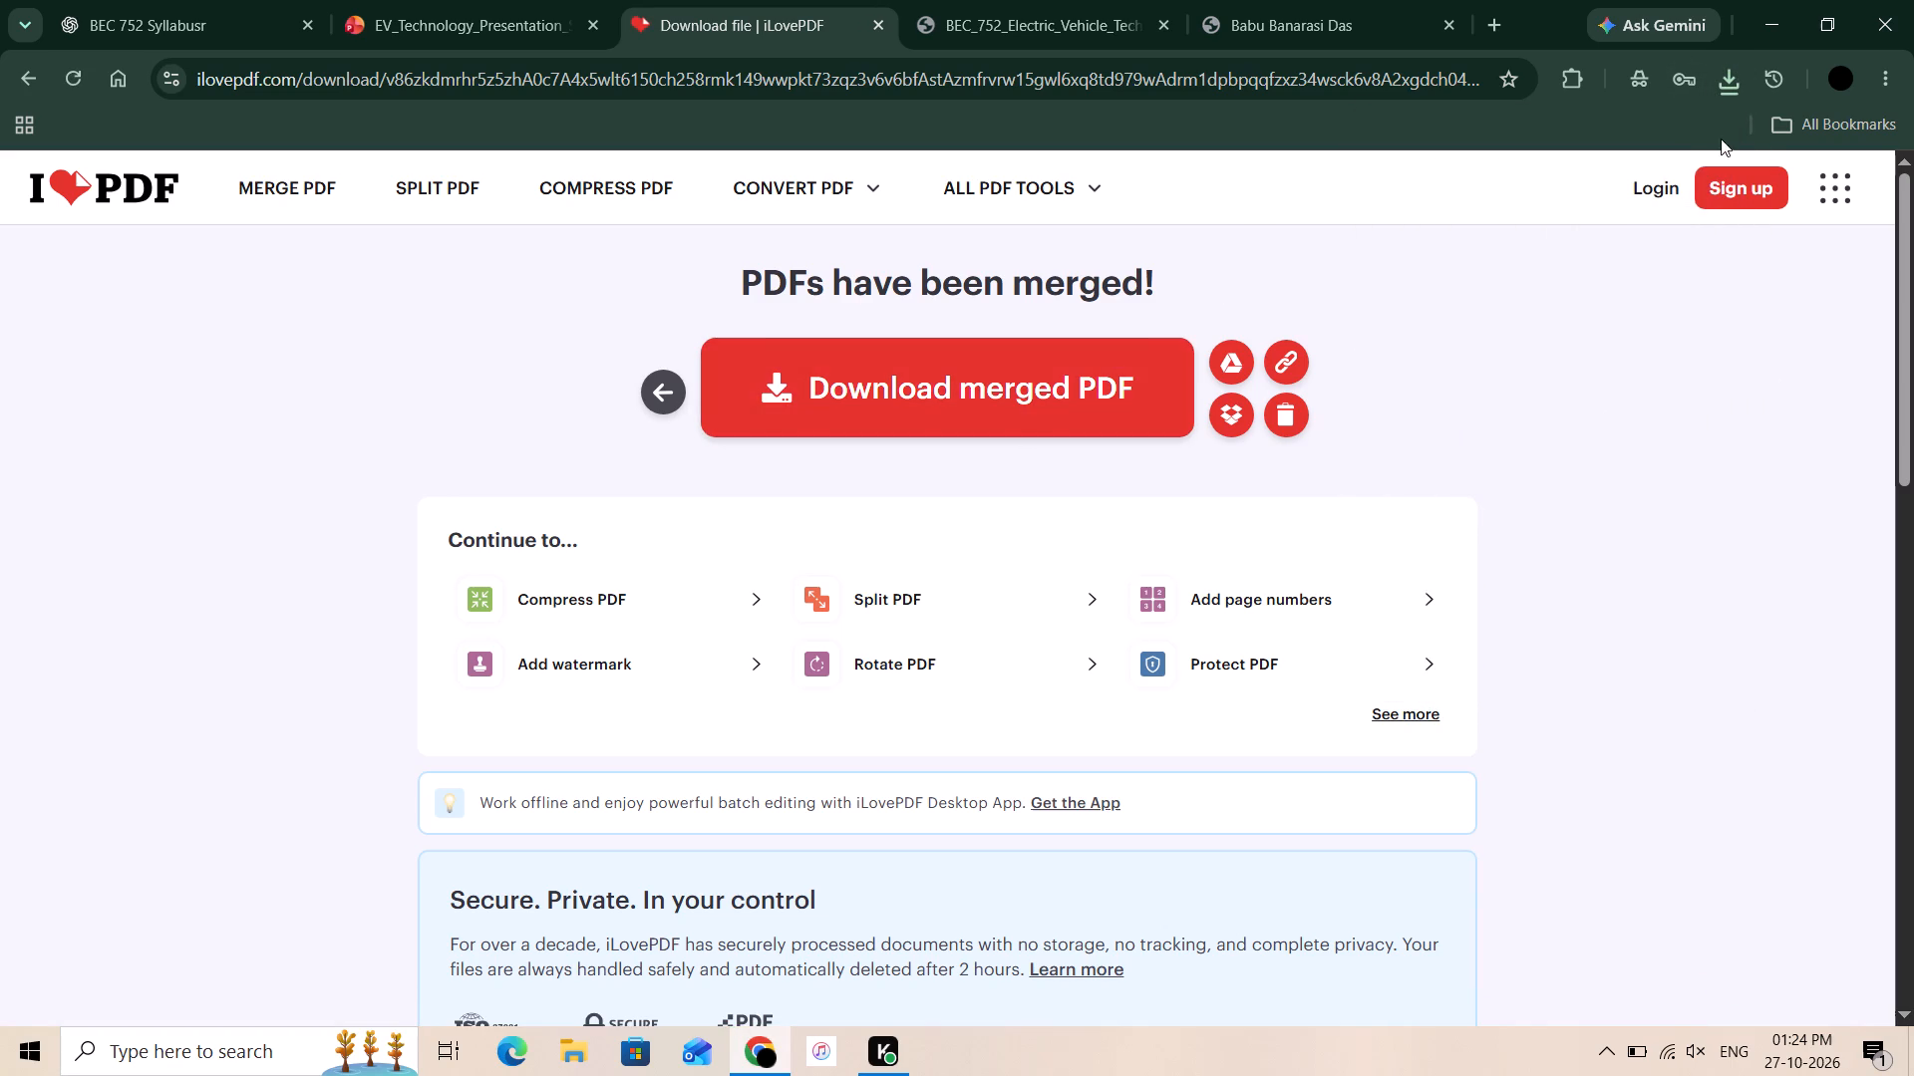
Search the web for "pdf editor online free", open the iLovePDF editor from the results and close the search page.
{"action": "left_click", "coordinate": [819, 72]}
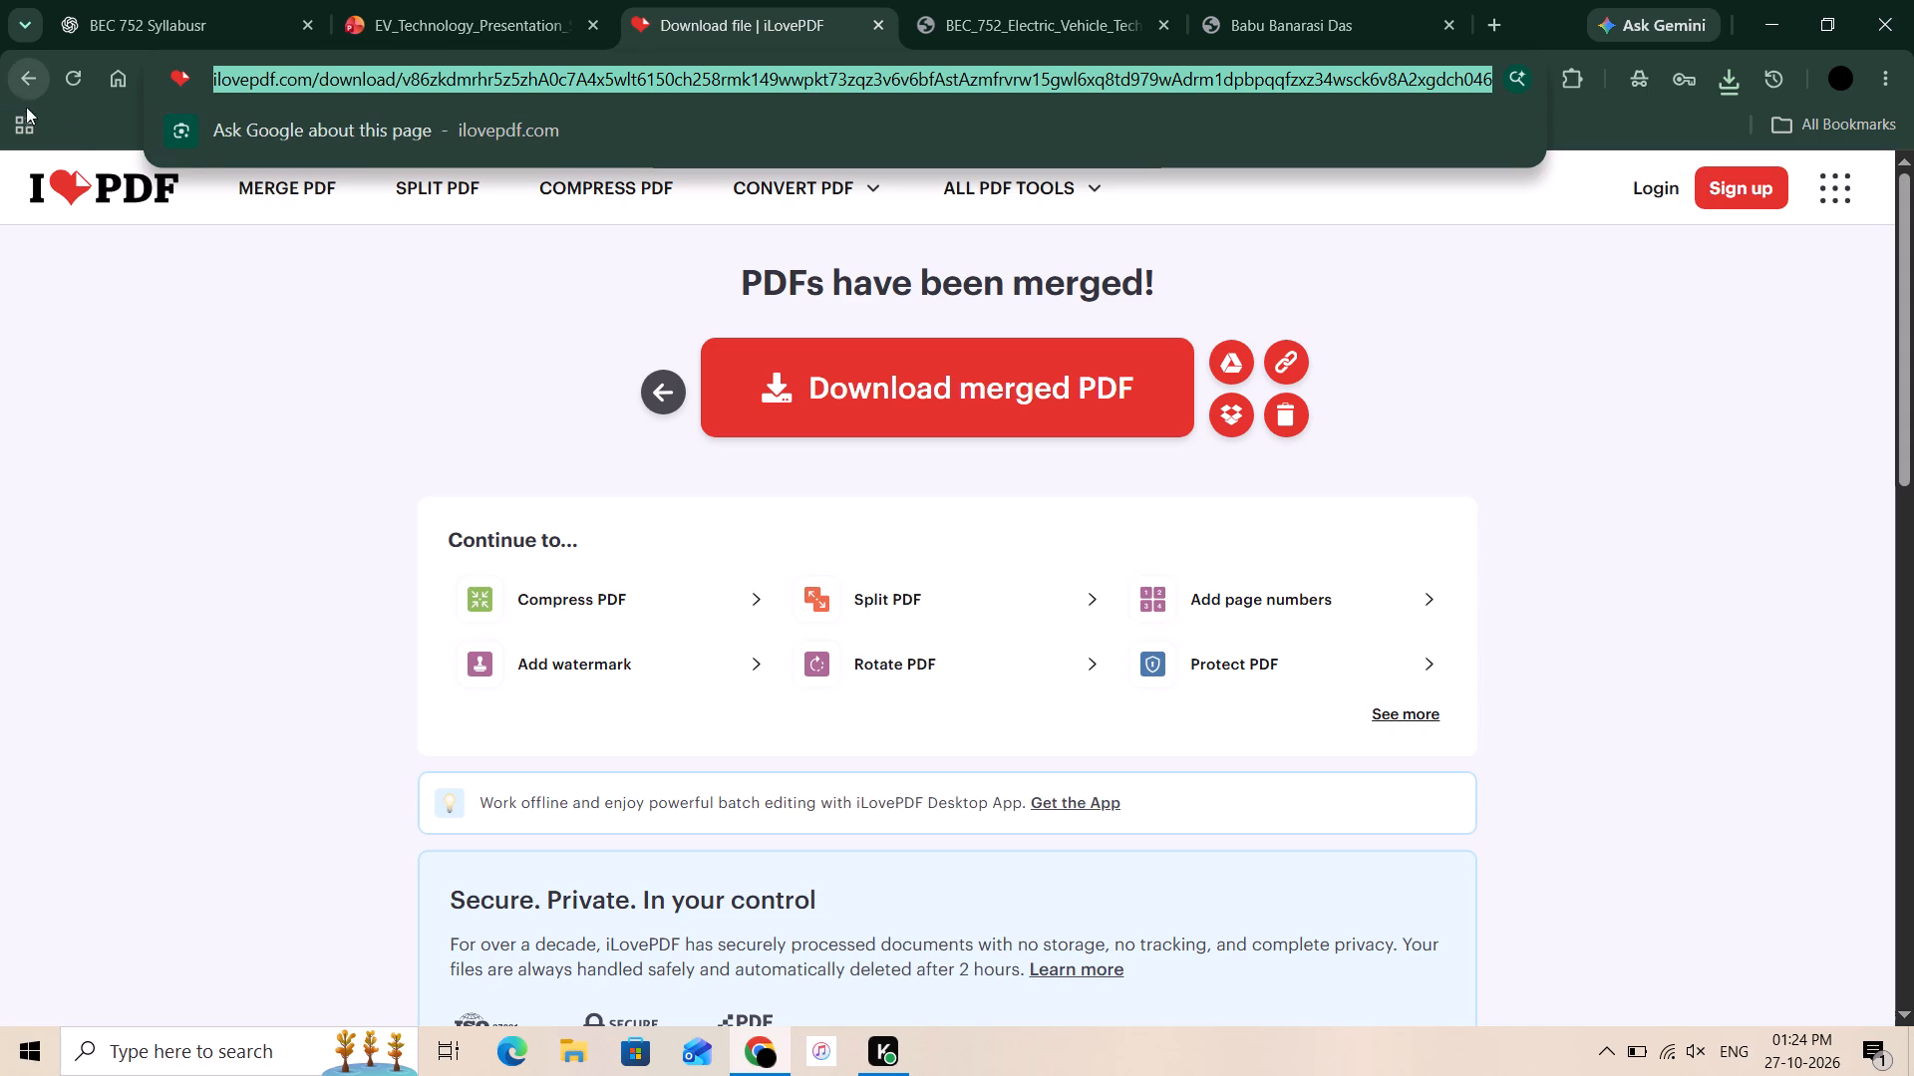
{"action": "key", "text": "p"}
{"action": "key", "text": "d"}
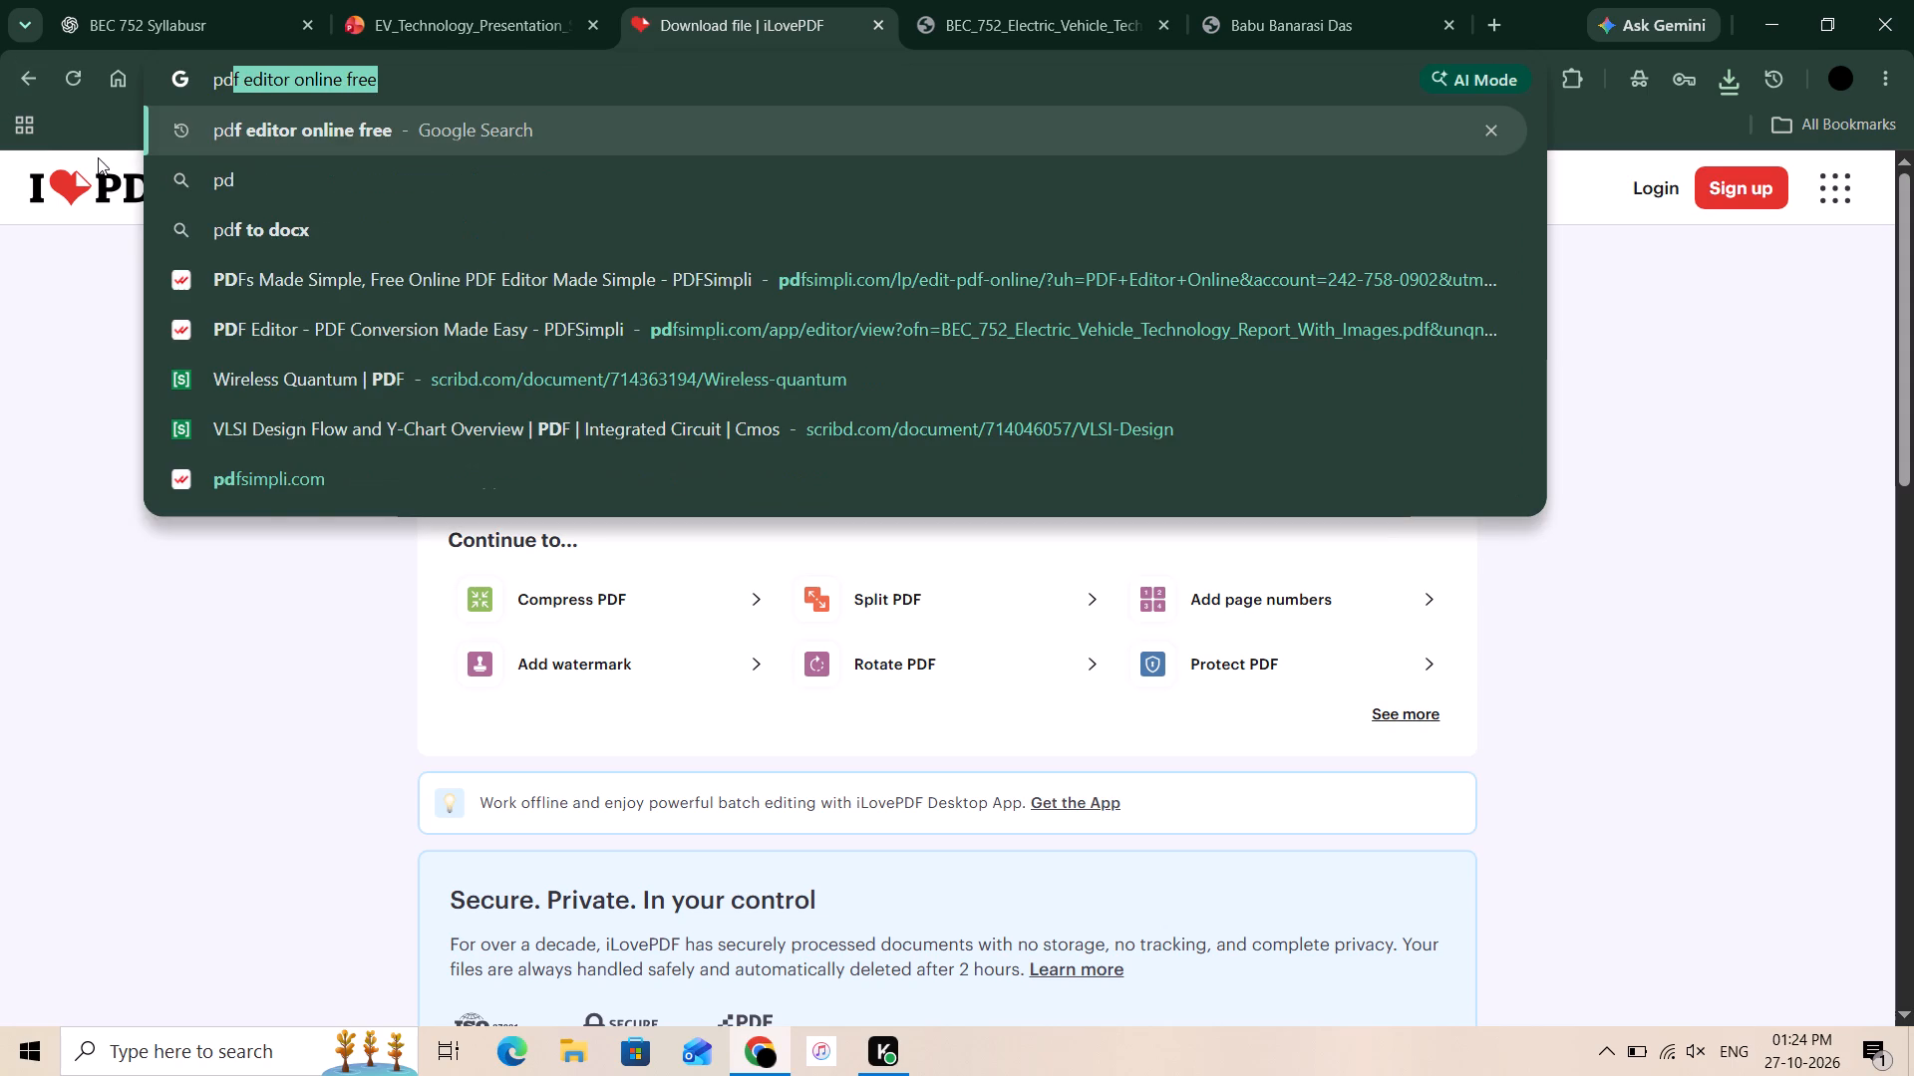
{"action": "key", "text": "Return"}
{"action": "scroll", "coordinate": [389, 613], "scroll_direction": "down", "scroll_amount": 2}
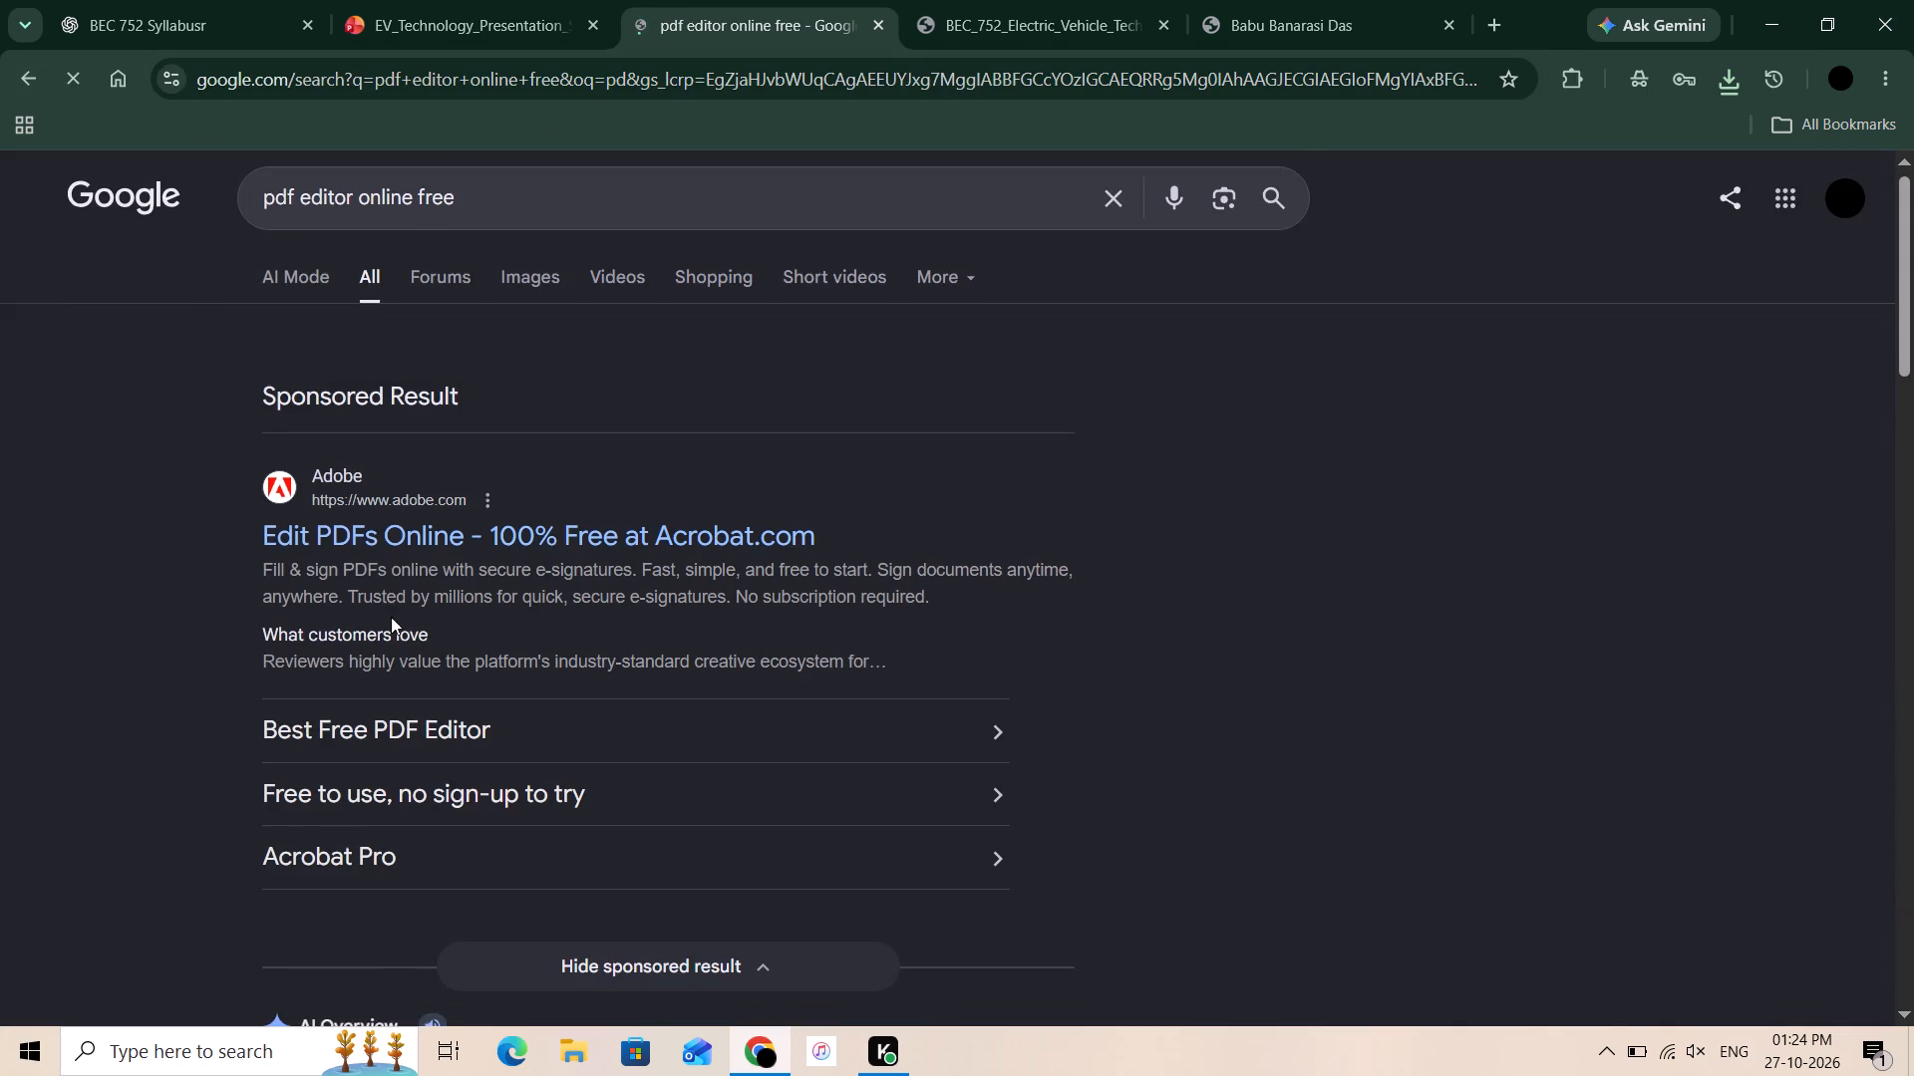
{"action": "scroll", "coordinate": [391, 617], "scroll_direction": "down", "scroll_amount": 2}
{"action": "left_click", "coordinate": [992, 593]}
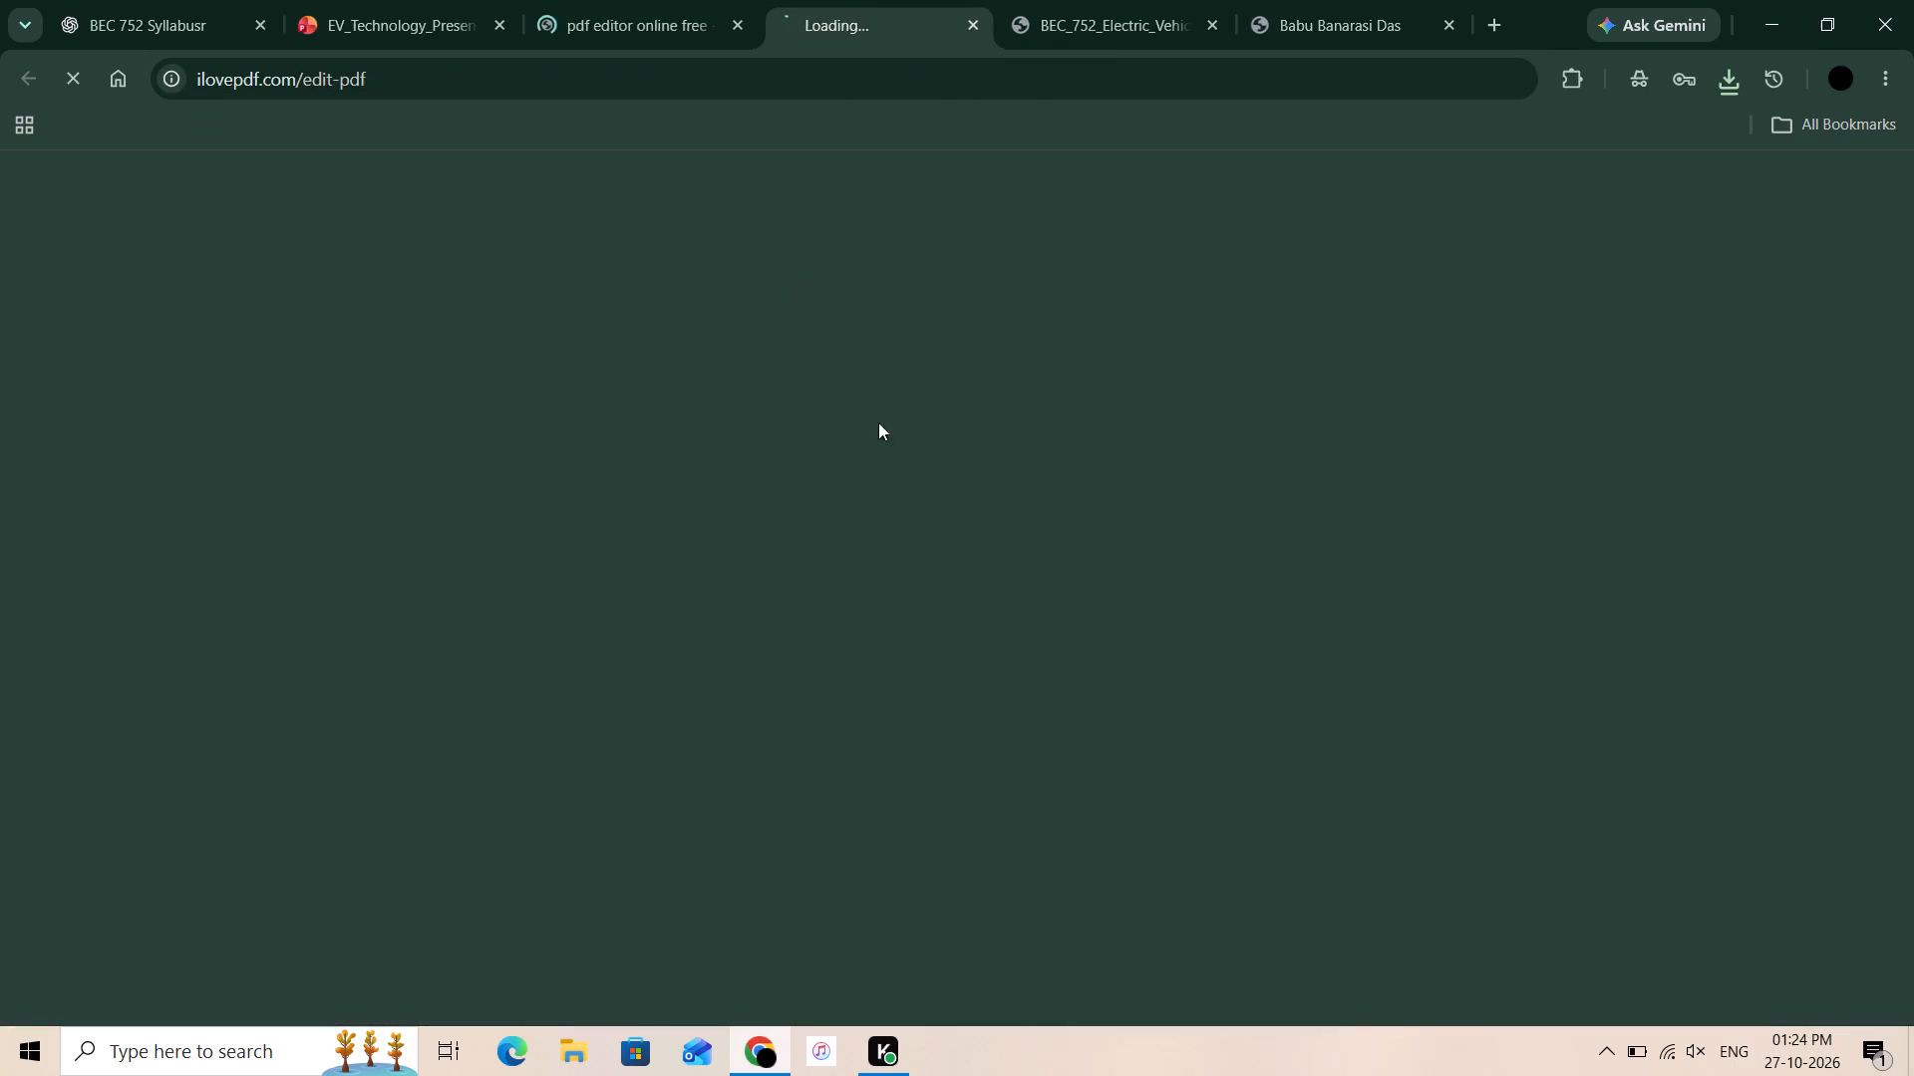
{"action": "left_click", "coordinate": [734, 24]}
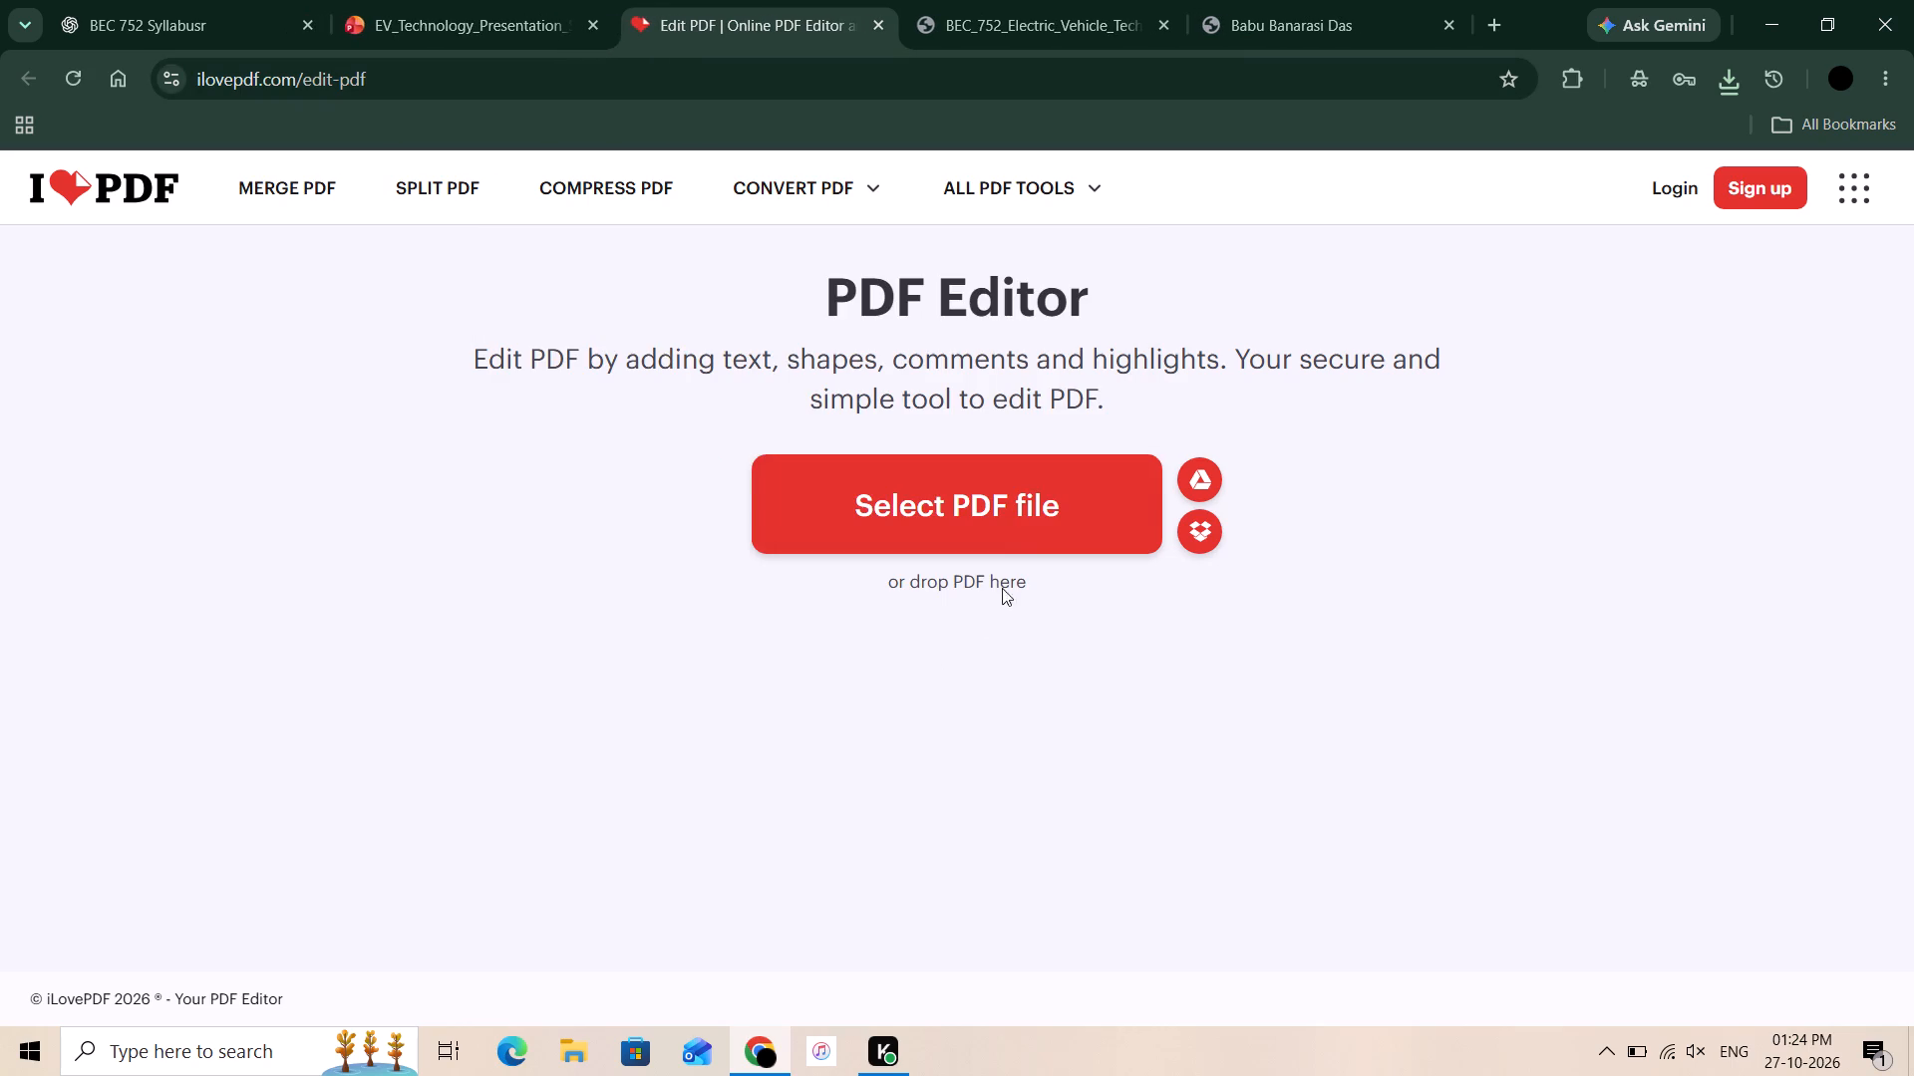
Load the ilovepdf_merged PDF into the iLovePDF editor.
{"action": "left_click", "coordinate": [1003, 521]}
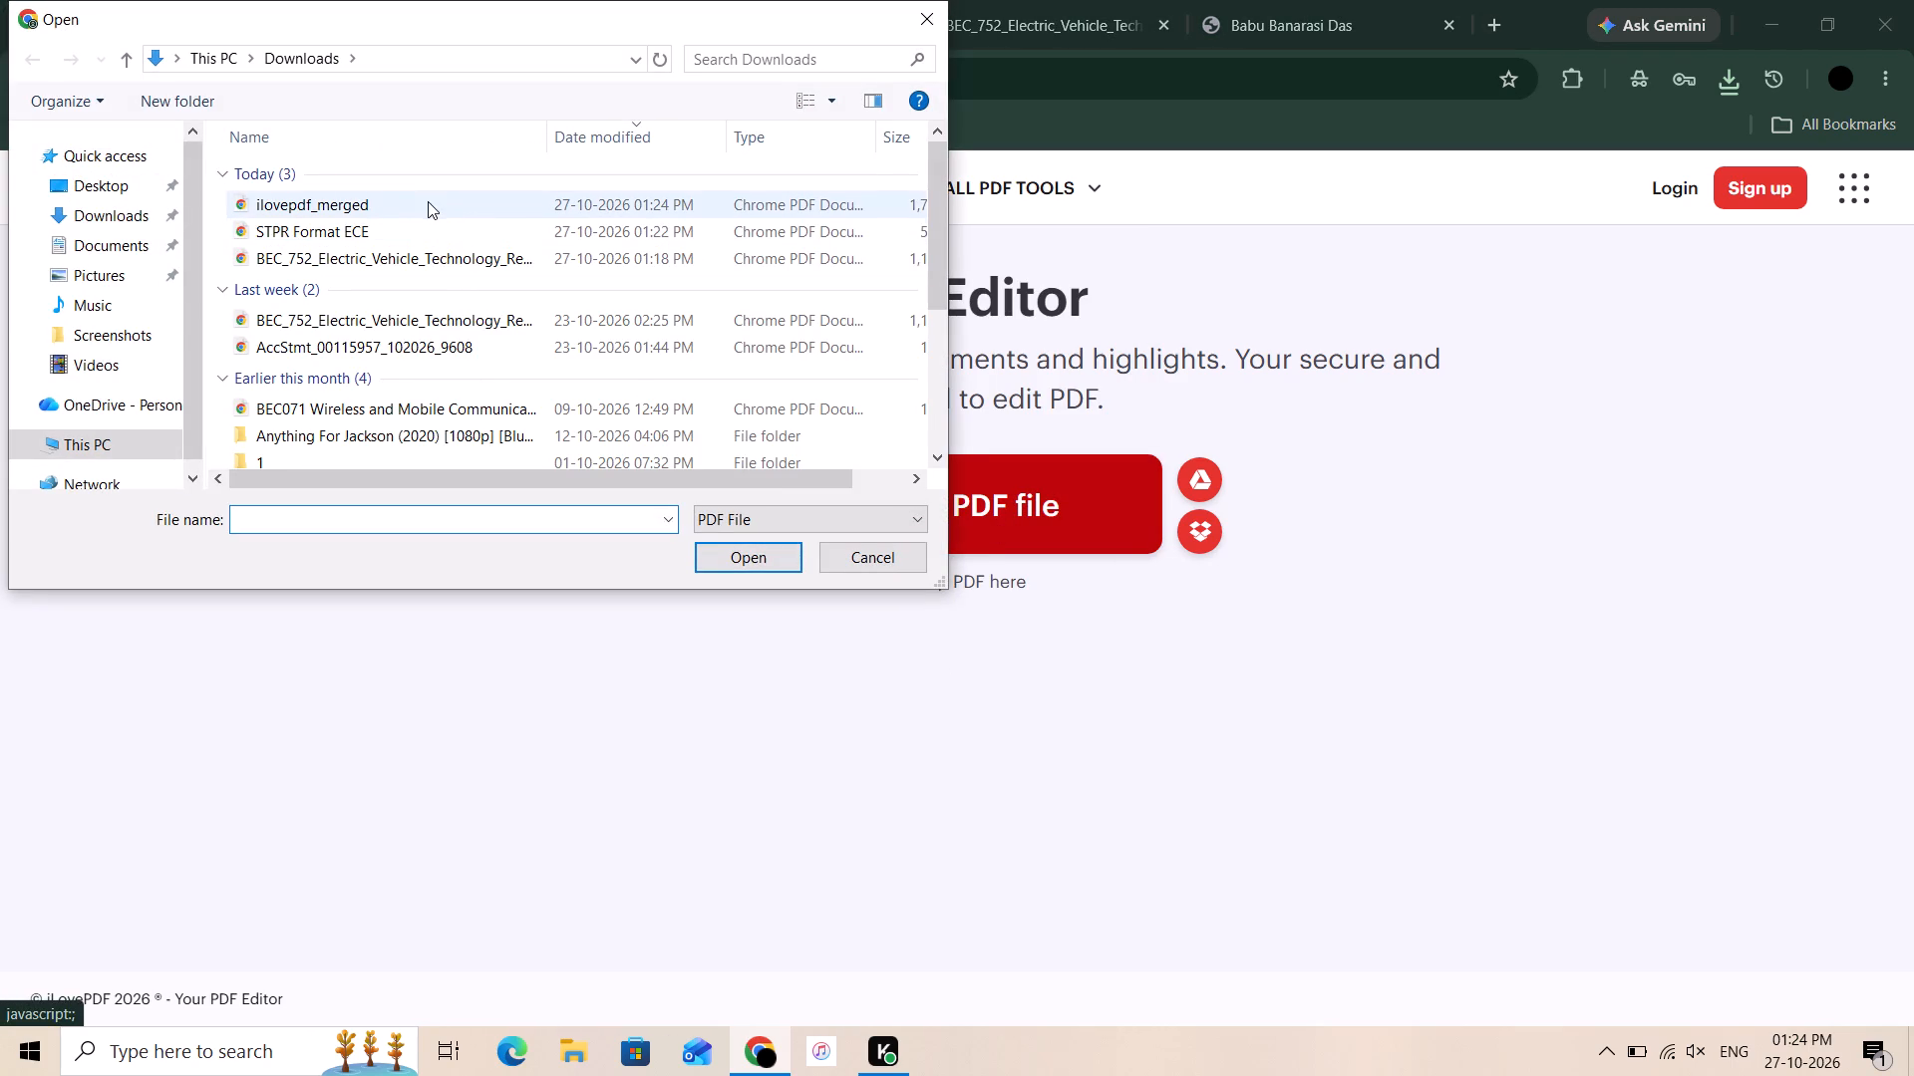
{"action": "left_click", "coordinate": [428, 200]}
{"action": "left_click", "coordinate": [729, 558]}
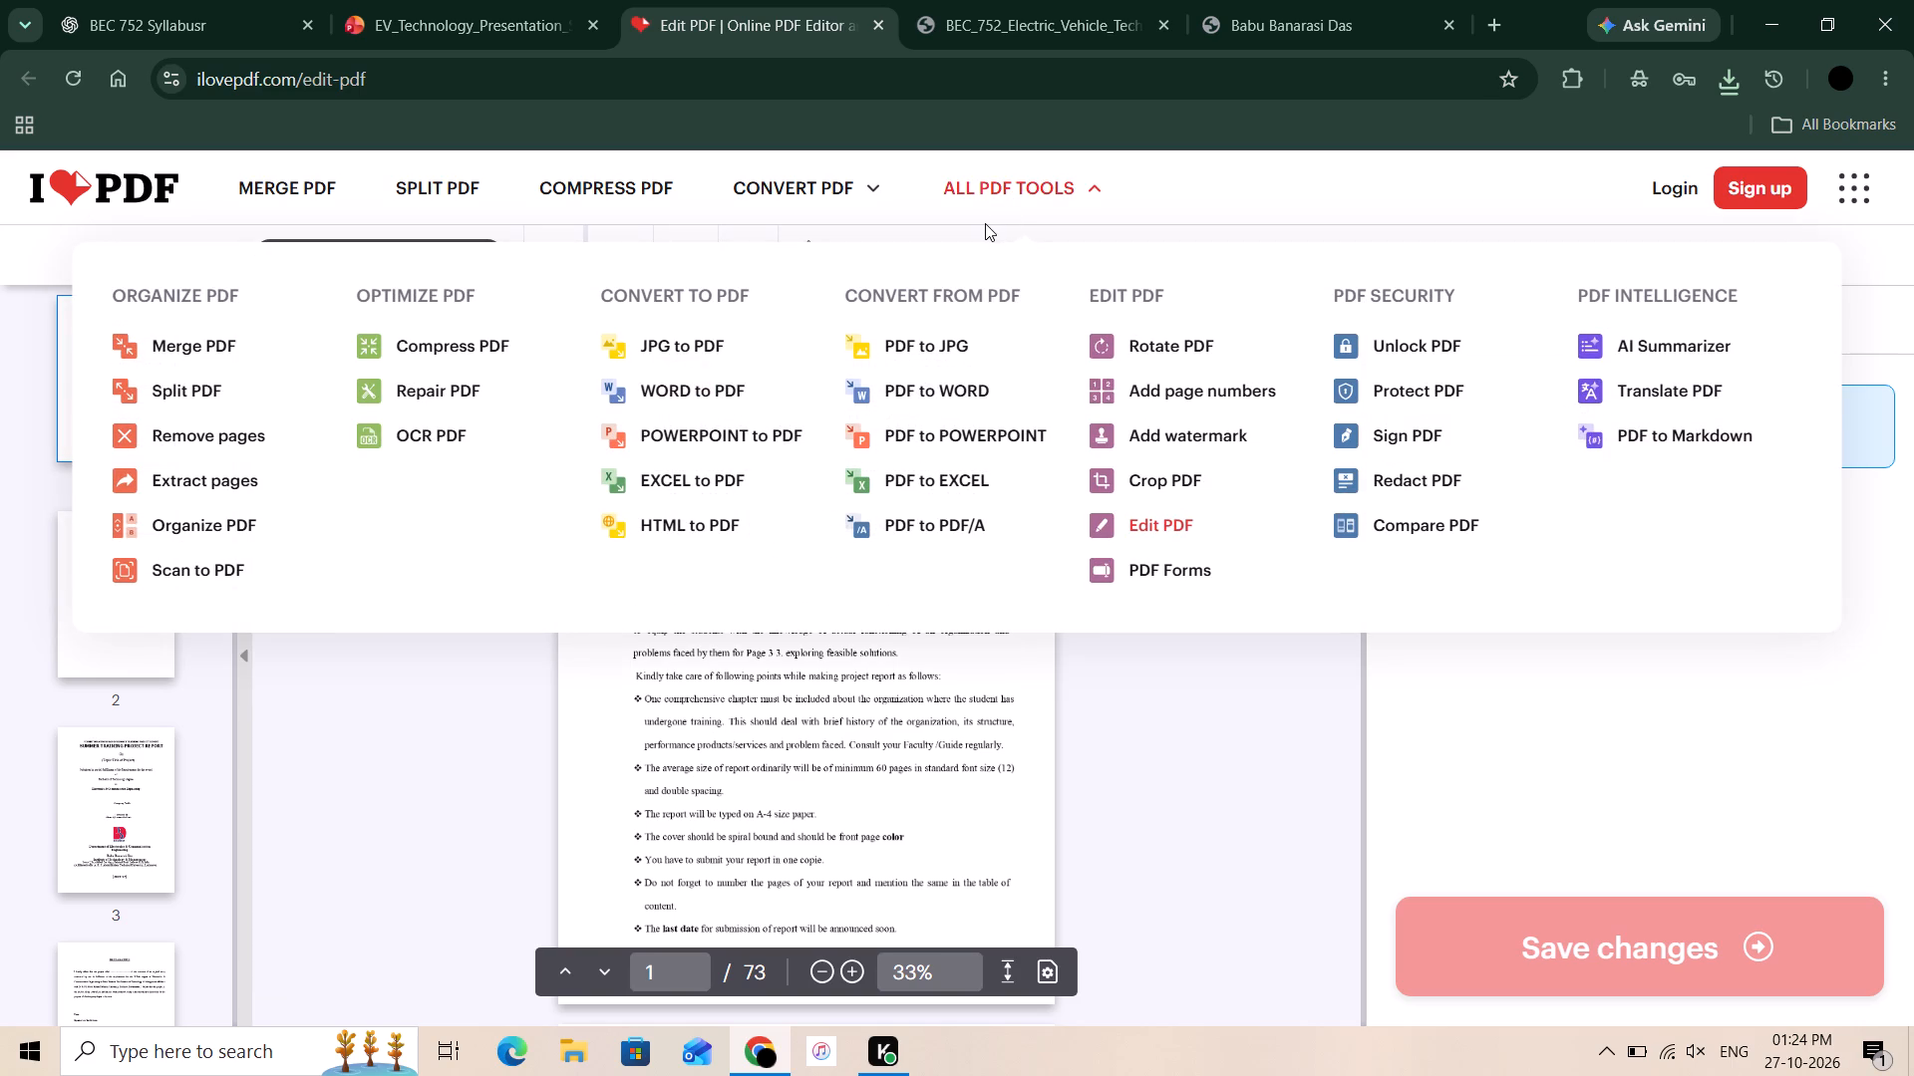
Switch to iLovePDF's Remove pages tool and load the ilovepdf_merged PDF into it.
{"action": "left_click", "coordinate": [219, 442]}
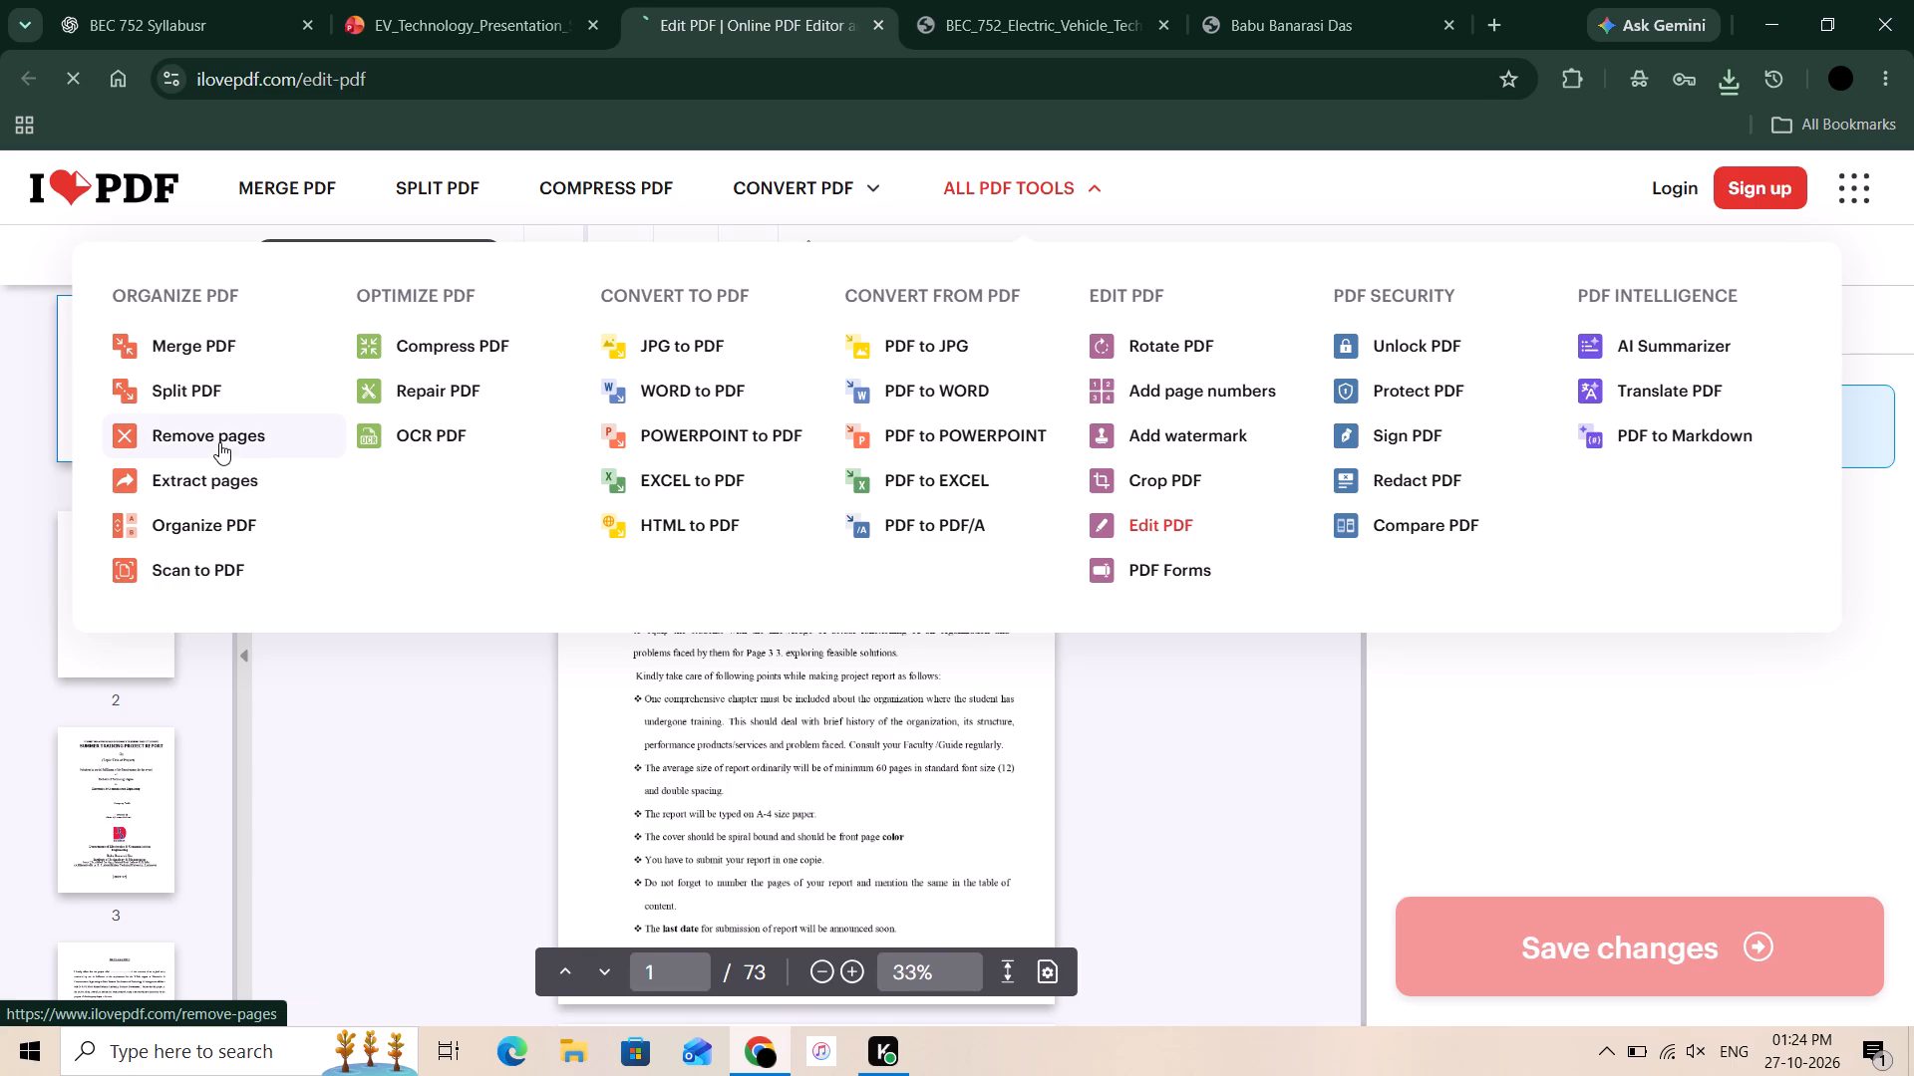
{"action": "left_click", "coordinate": [877, 501]}
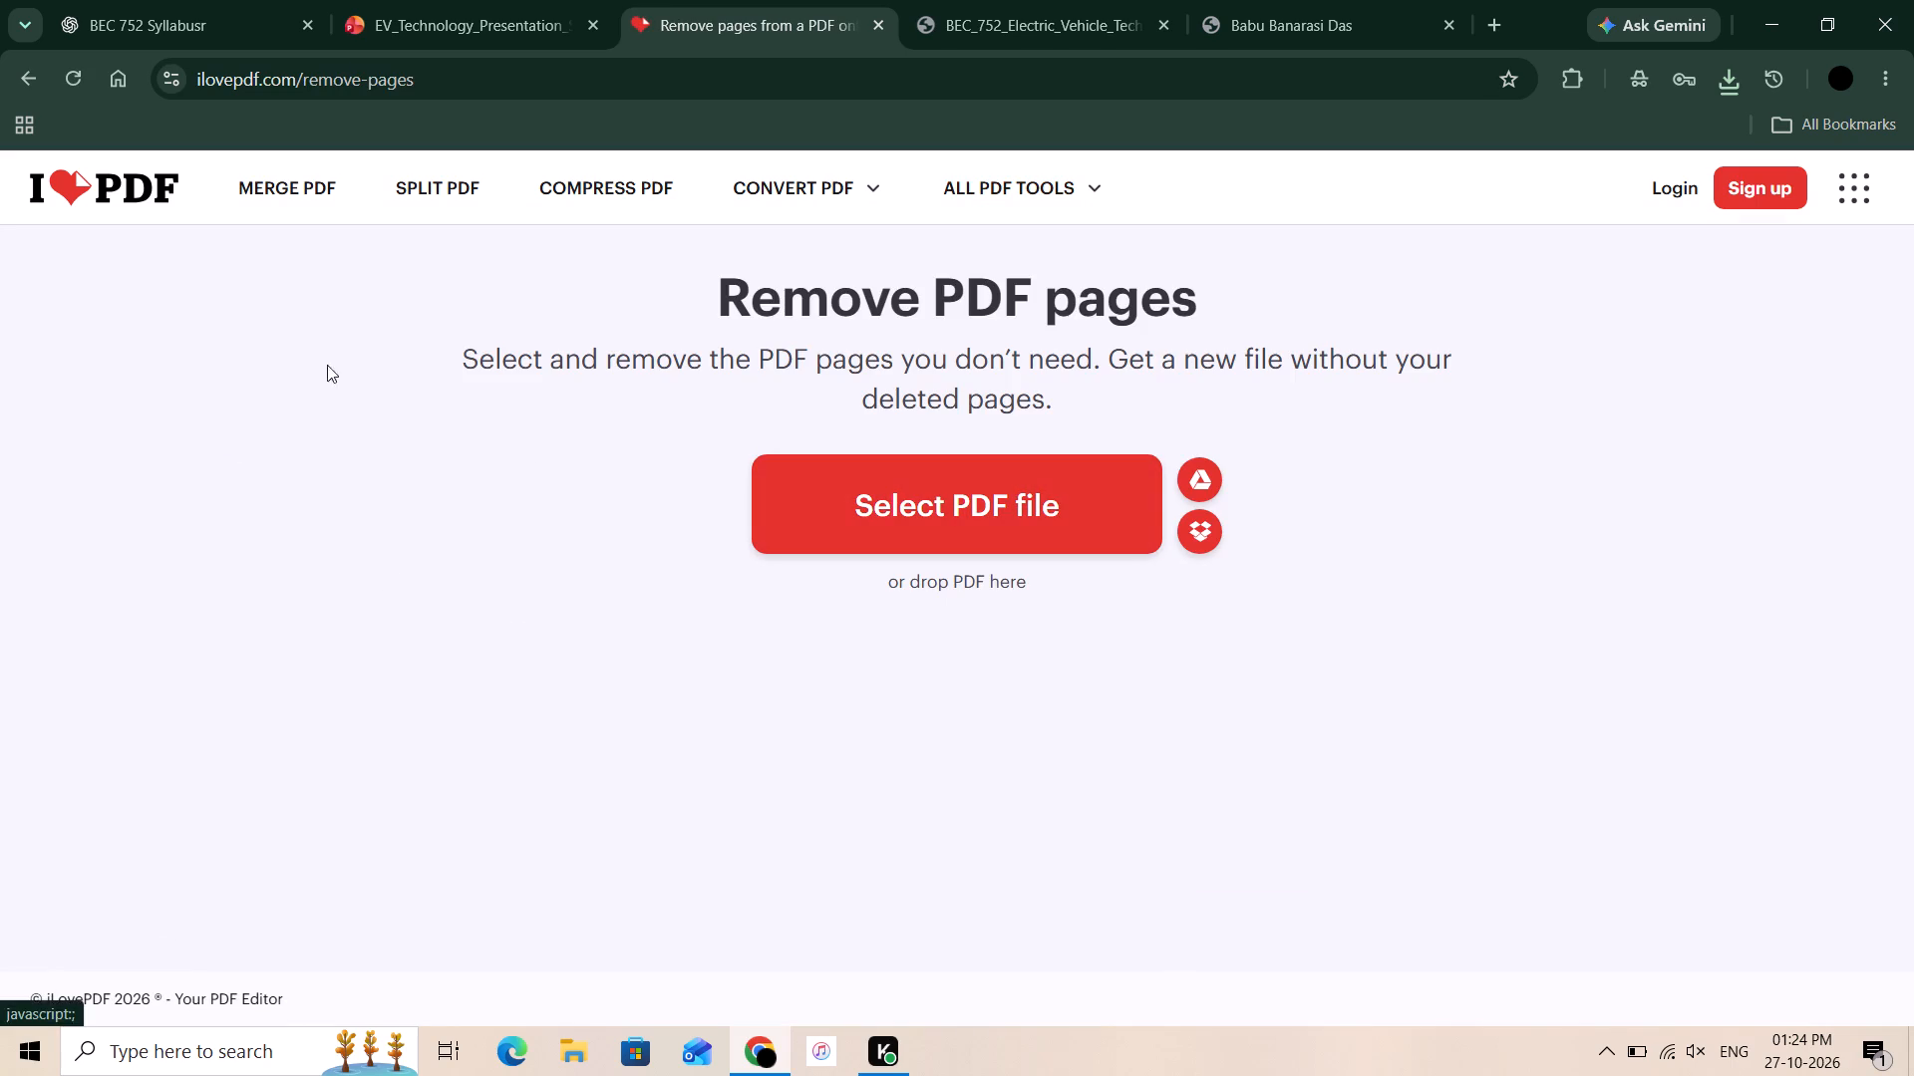
{"action": "left_click", "coordinate": [872, 512]}
{"action": "left_click", "coordinate": [326, 203]}
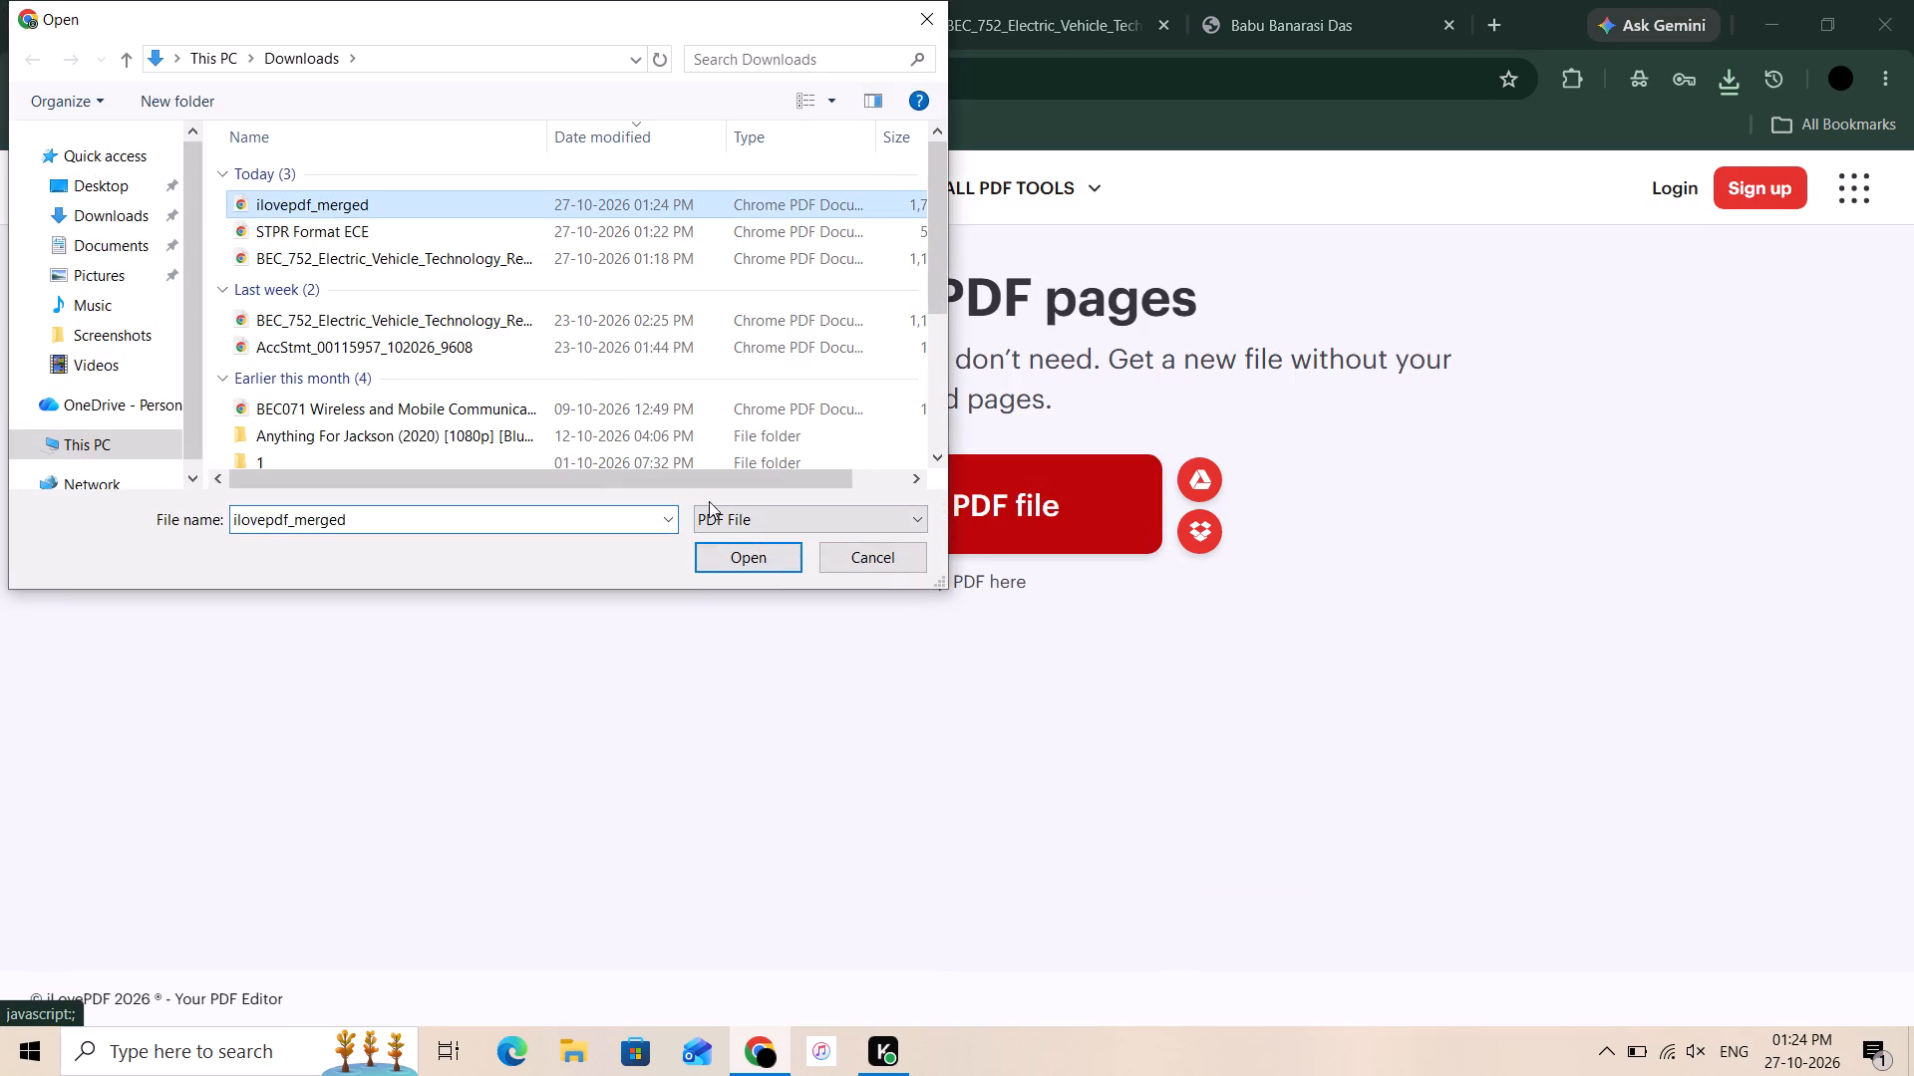
{"action": "left_click", "coordinate": [745, 550]}
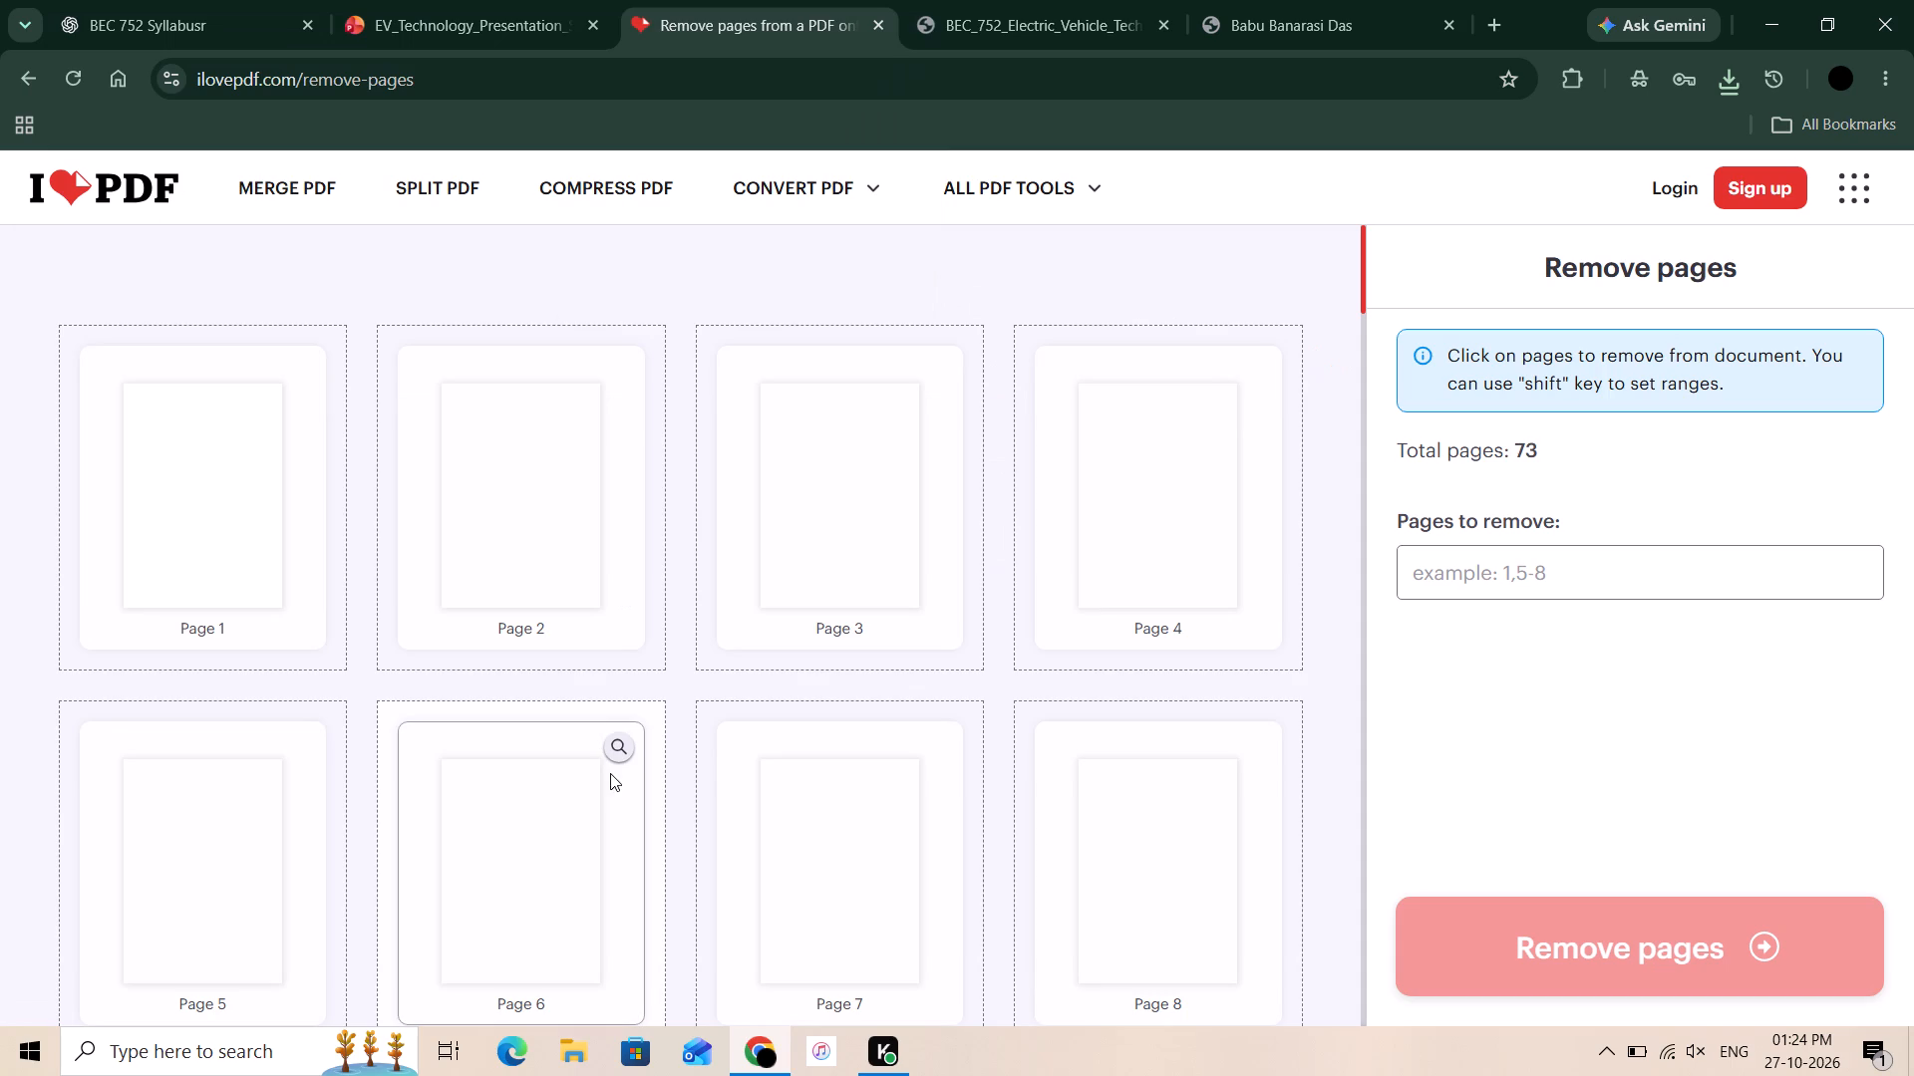
Mark the guideline pages 1-2, the format's contents pages 6-7 and the old report cover on page 8 for removal.
{"action": "left_click", "coordinate": [263, 500]}
{"action": "left_click", "coordinate": [528, 563]}
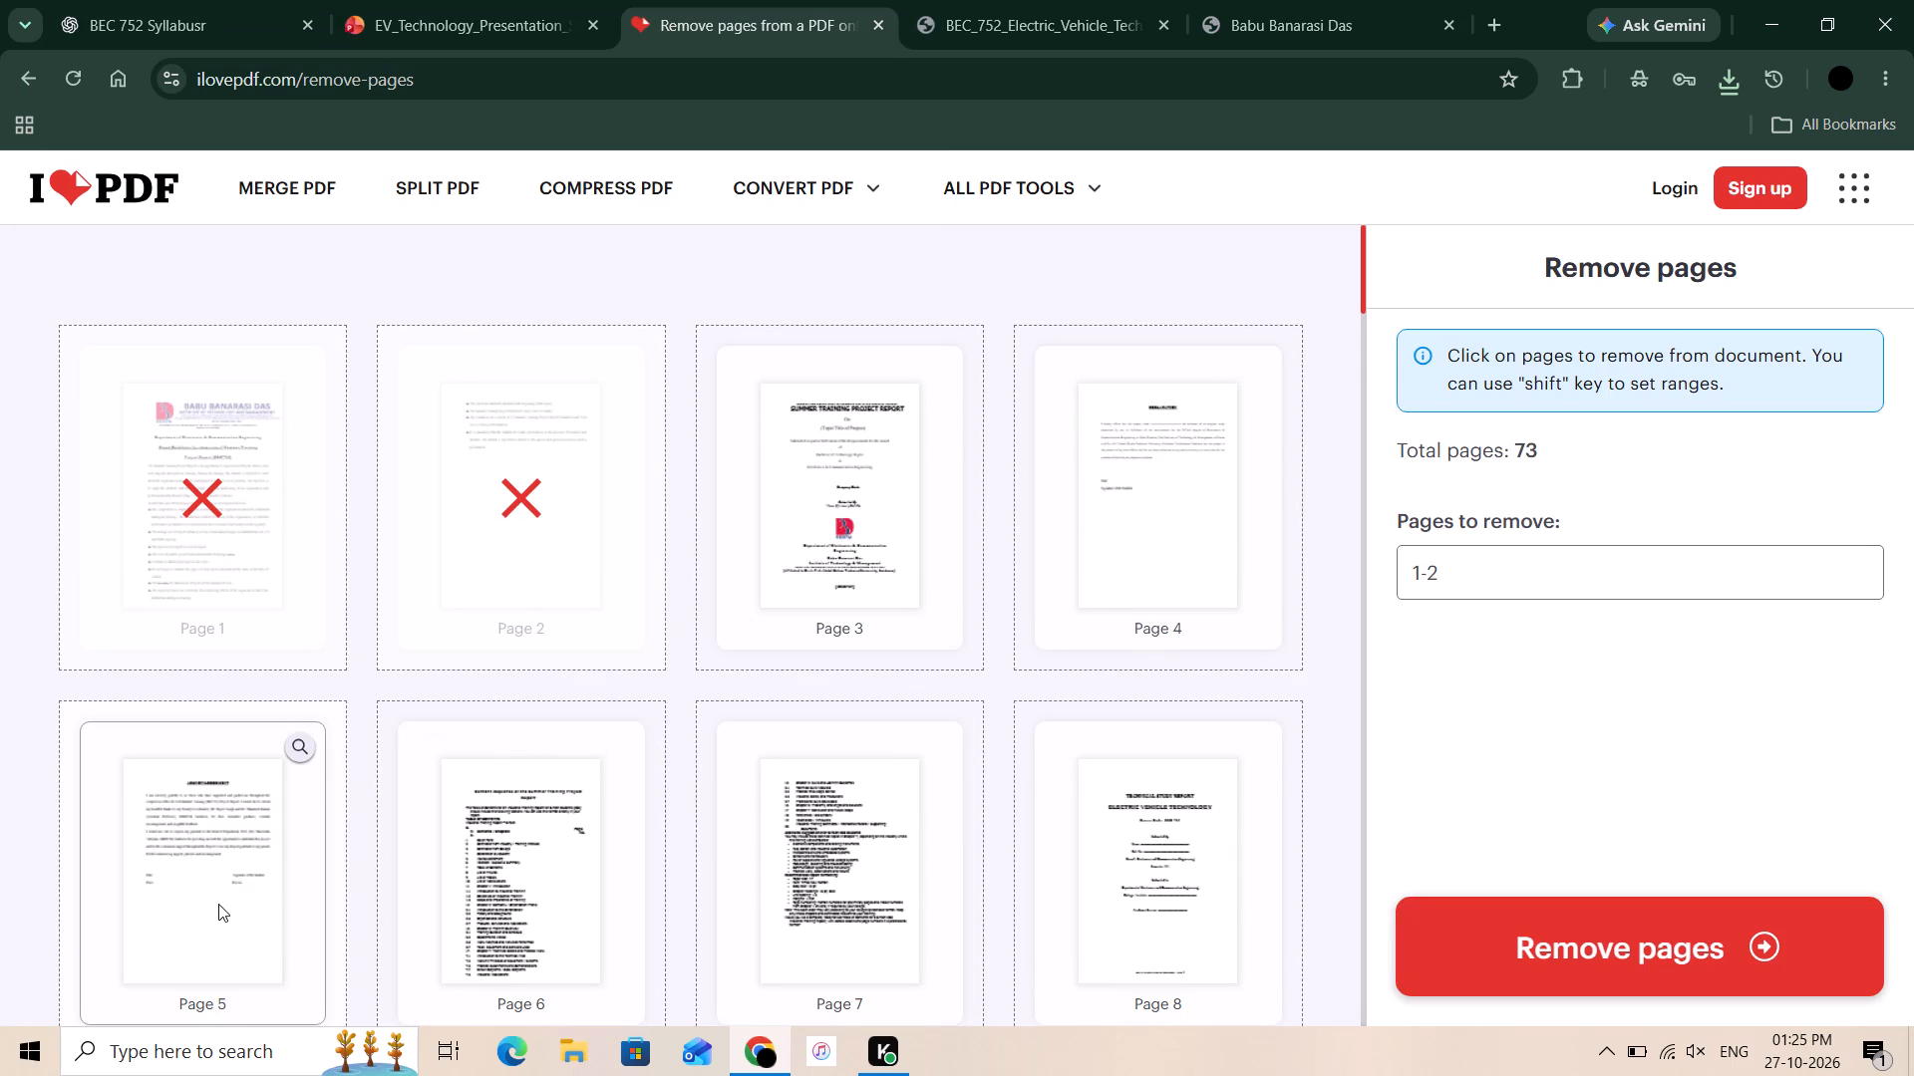
{"action": "left_click", "coordinate": [514, 889]}
{"action": "left_click_drag", "start_coordinate": [787, 891], "coordinate": [801, 891]}
{"action": "left_click", "coordinate": [1145, 912]}
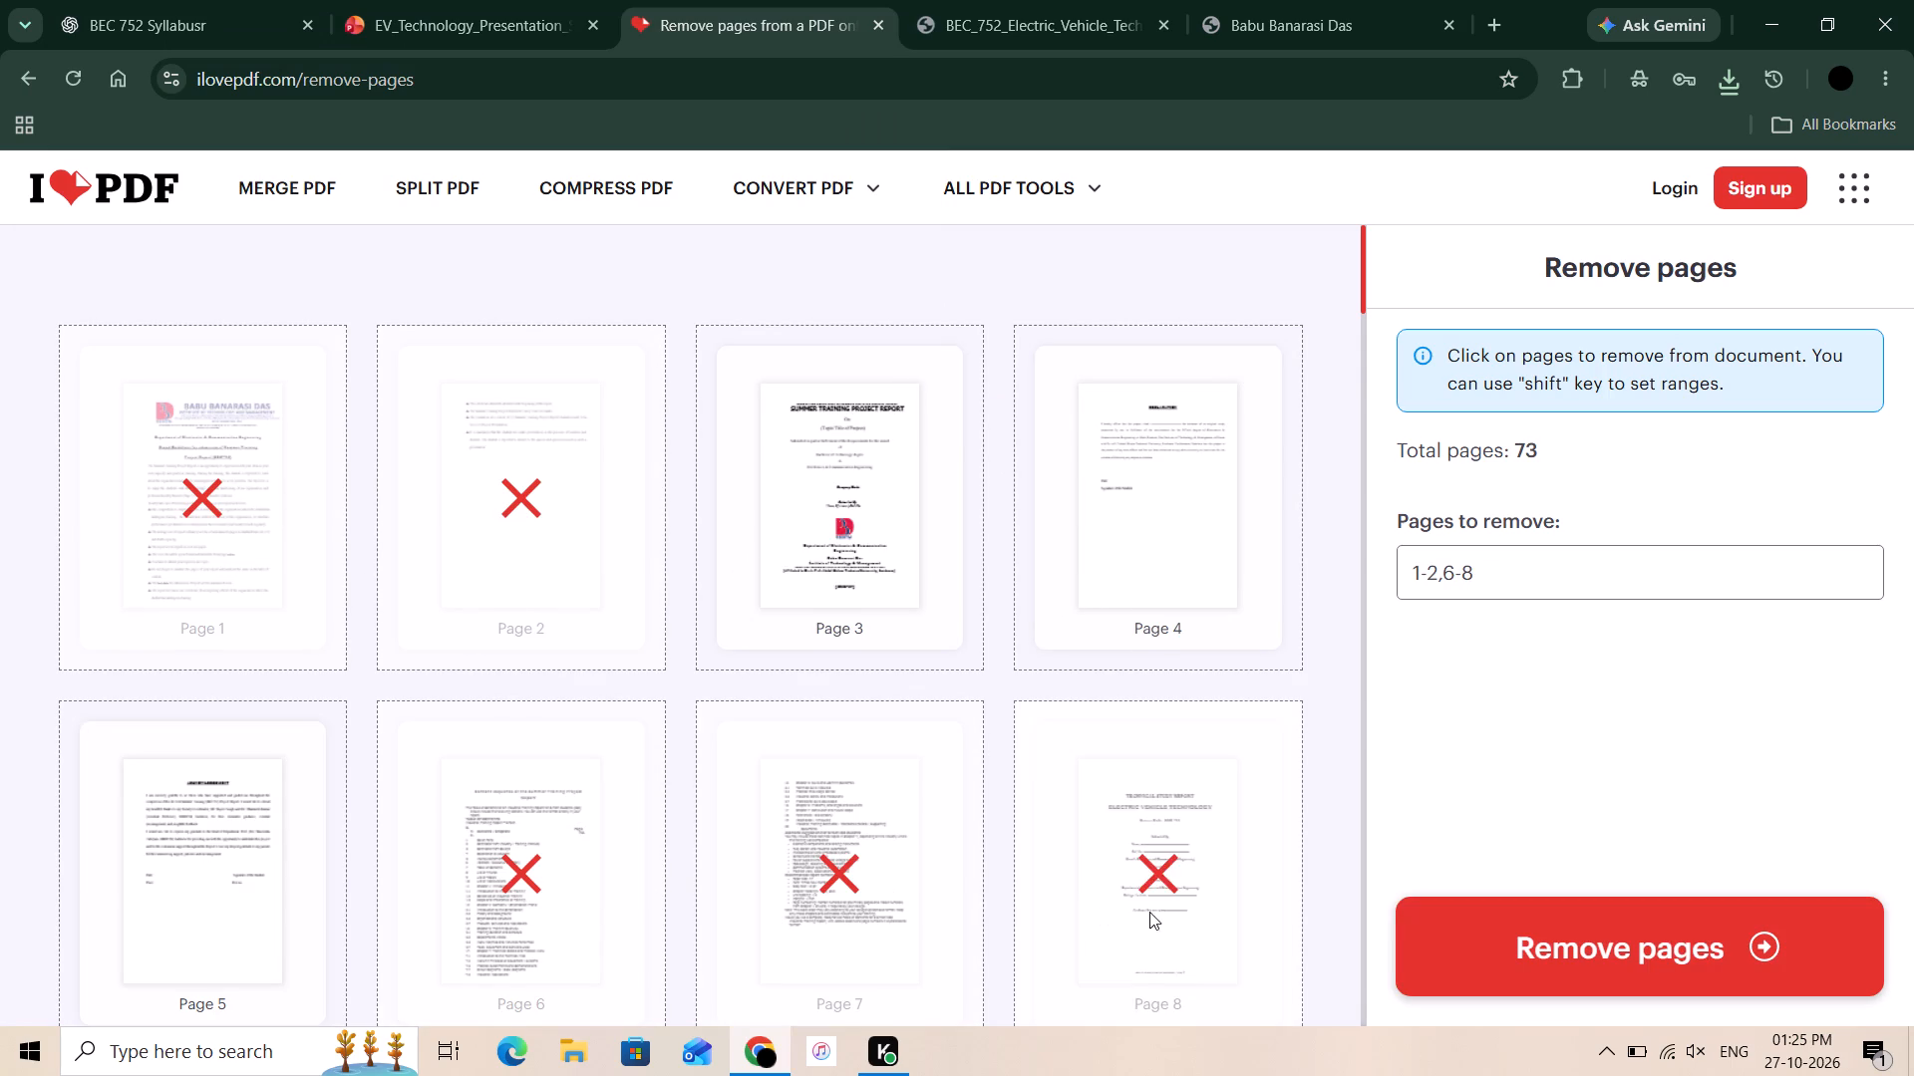
Compare the merged PDF's marked pages with the STPR format's cover page and the original report's opening pages.
{"action": "scroll", "coordinate": [1055, 858], "scroll_direction": "down", "scroll_amount": 2}
{"action": "scroll", "coordinate": [554, 786], "scroll_direction": "down", "scroll_amount": 1}
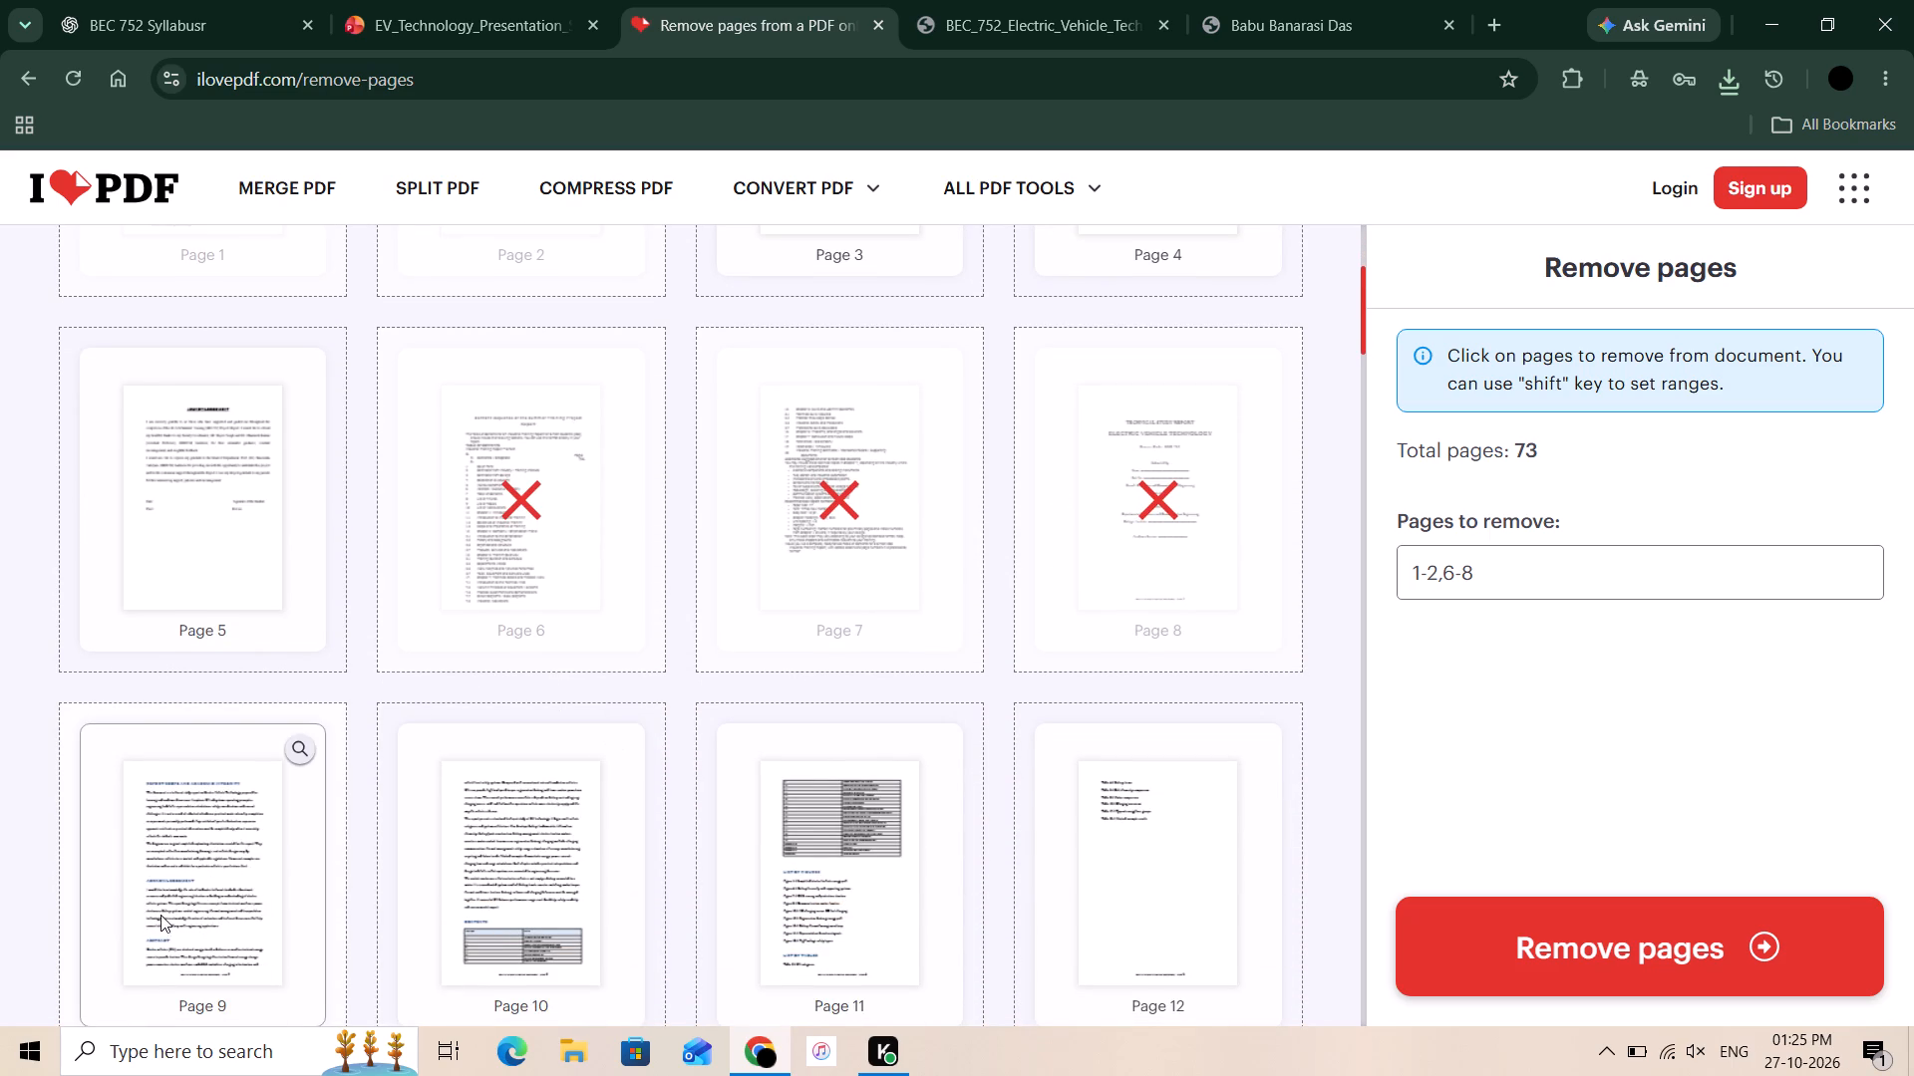
{"action": "left_click", "coordinate": [1231, 0]}
{"action": "left_click", "coordinate": [1016, 0]}
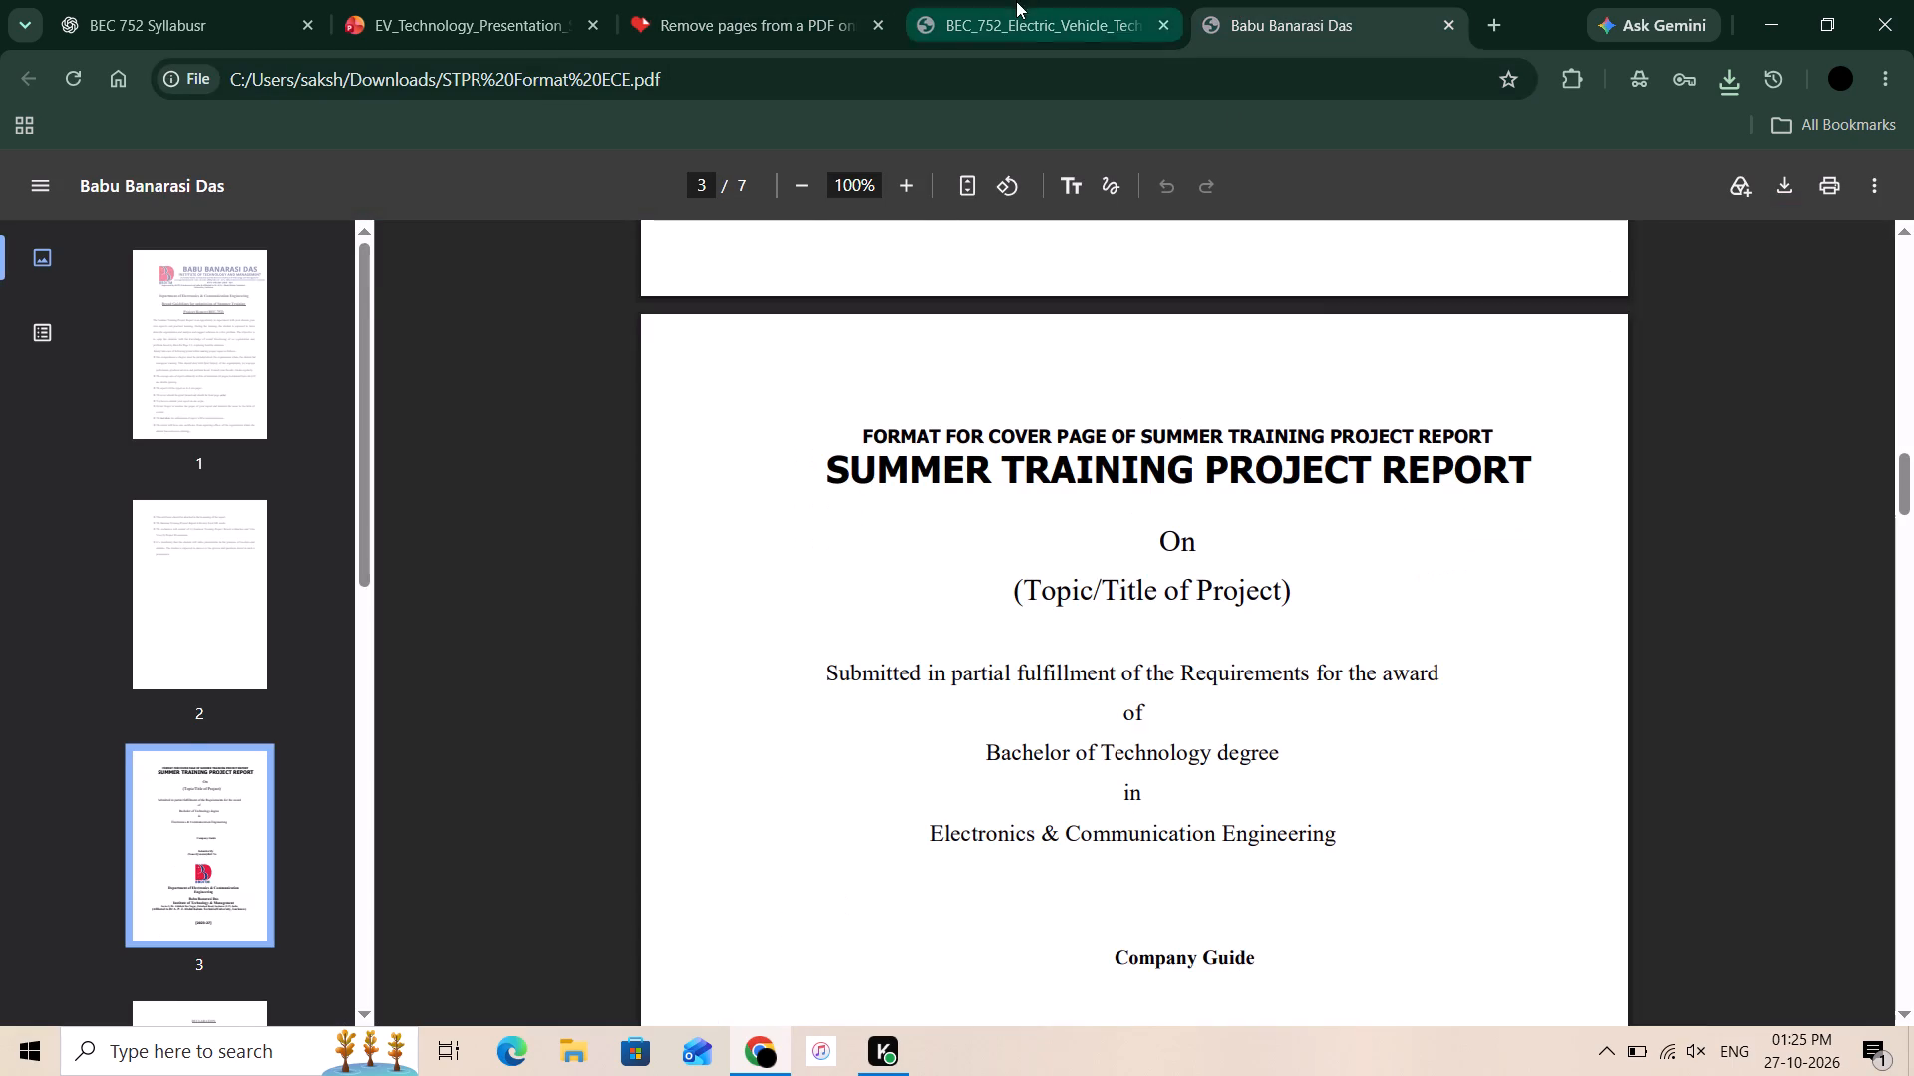
{"action": "scroll", "coordinate": [1084, 702], "scroll_direction": "up", "scroll_amount": 10}
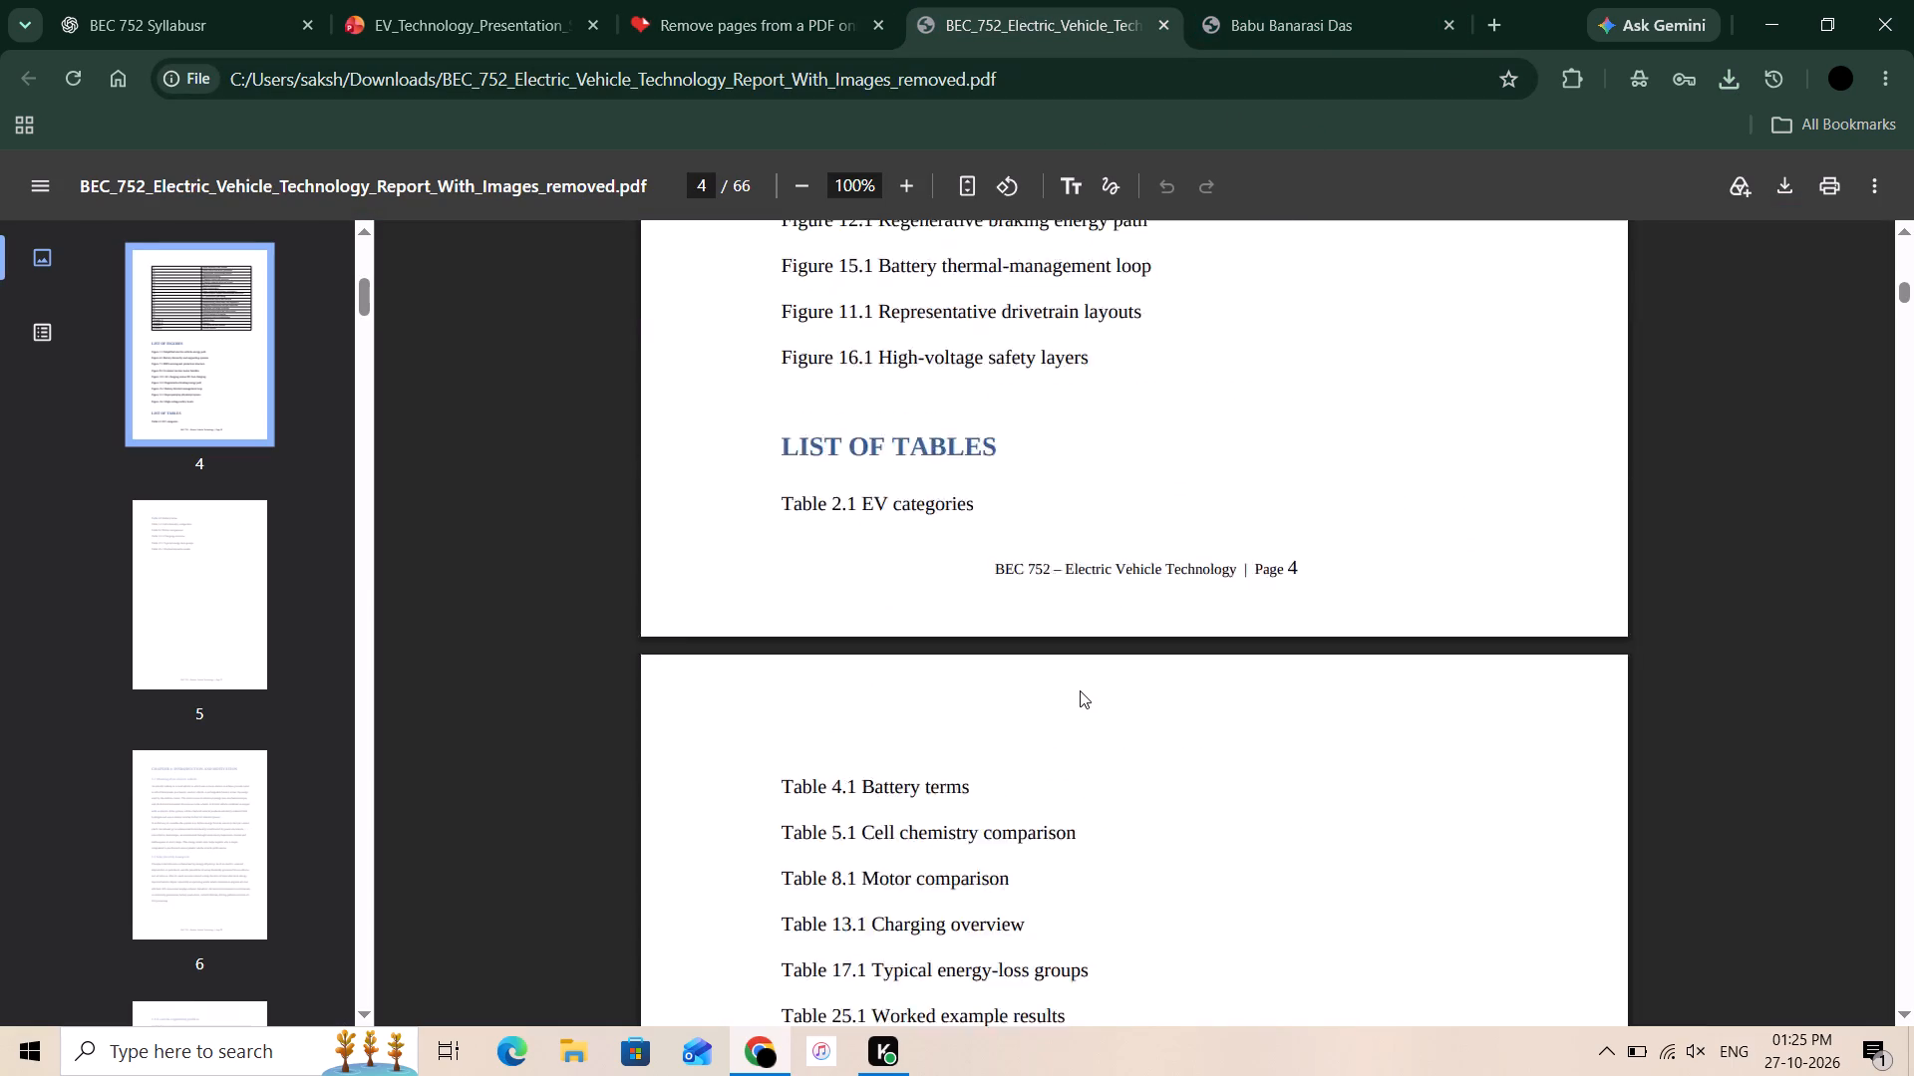
{"action": "scroll", "coordinate": [1080, 690], "scroll_direction": "up", "scroll_amount": 20}
{"action": "scroll", "coordinate": [1080, 690], "scroll_direction": "up", "scroll_amount": 20}
{"action": "scroll", "coordinate": [1080, 690], "scroll_direction": "up", "scroll_amount": 5}
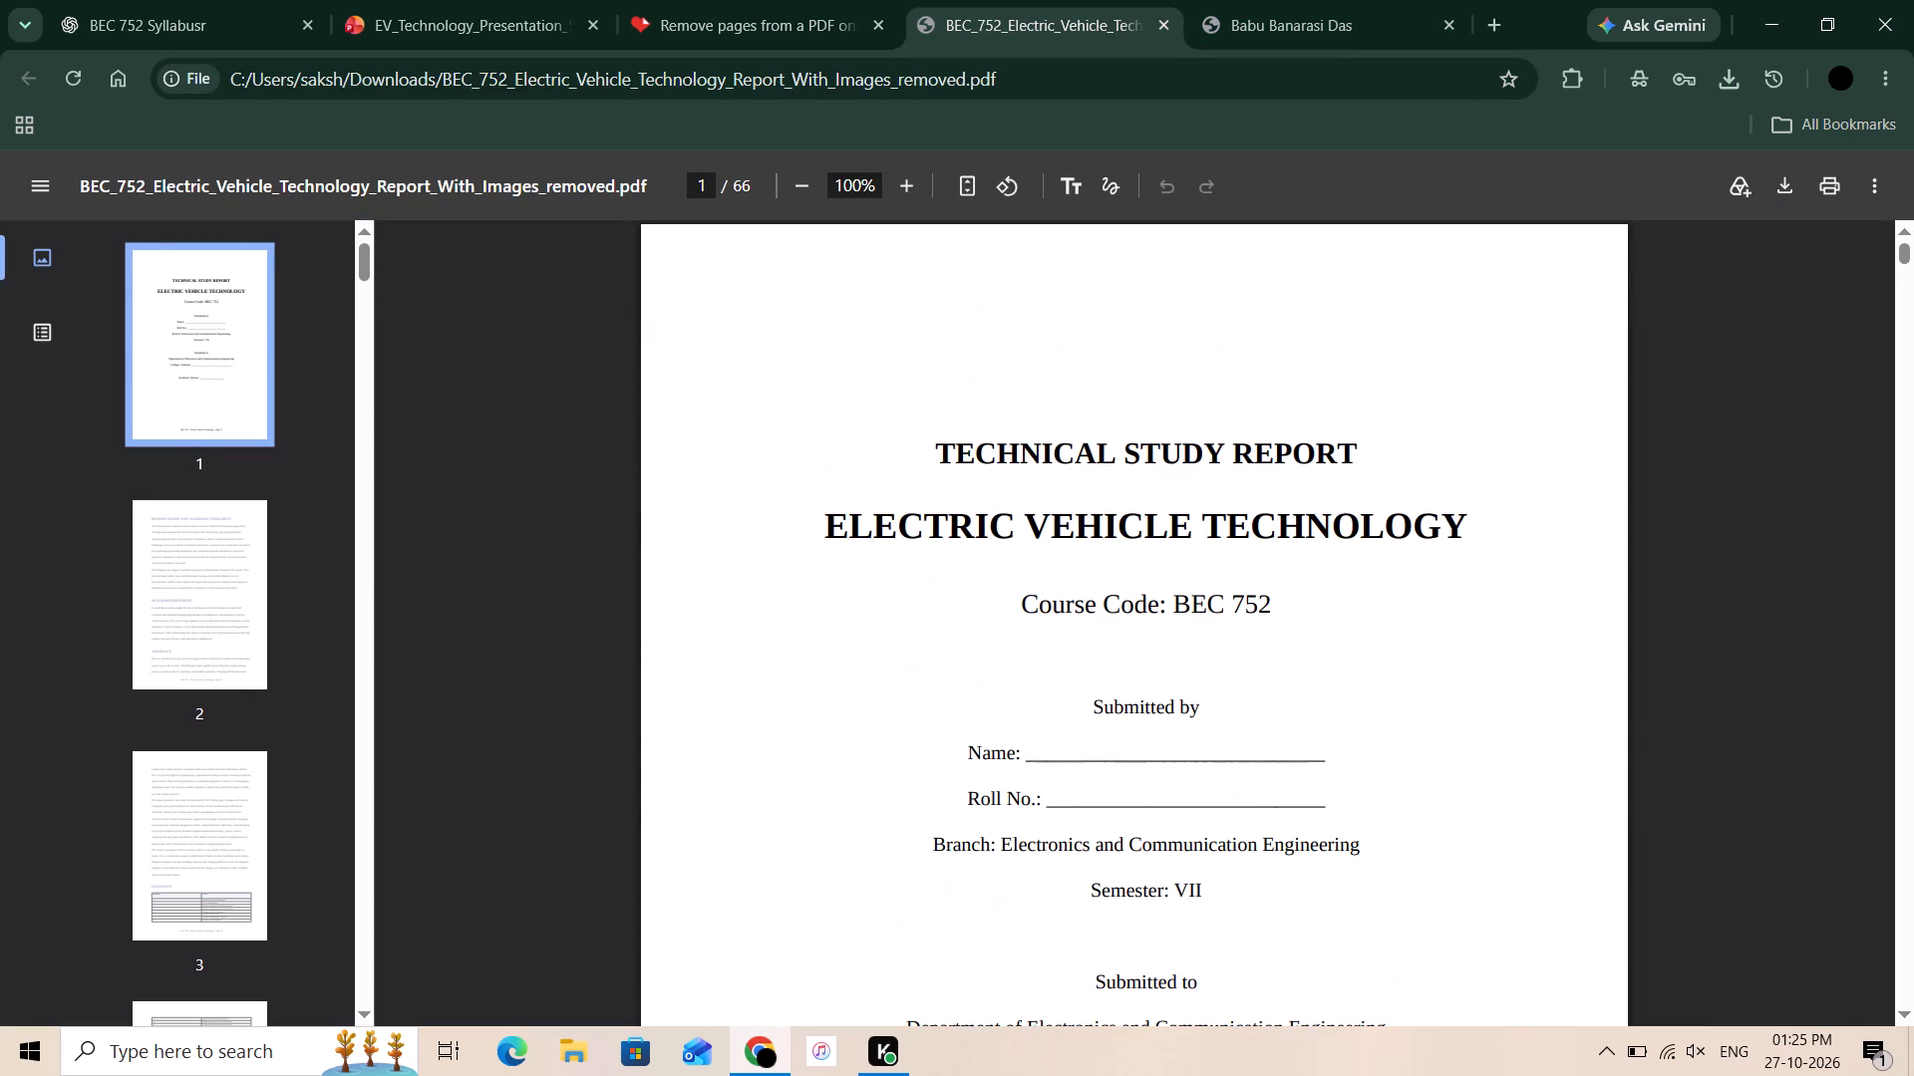
{"action": "scroll", "coordinate": [978, 765], "scroll_direction": "up", "scroll_amount": 5}
{"action": "left_click", "coordinate": [784, 0]}
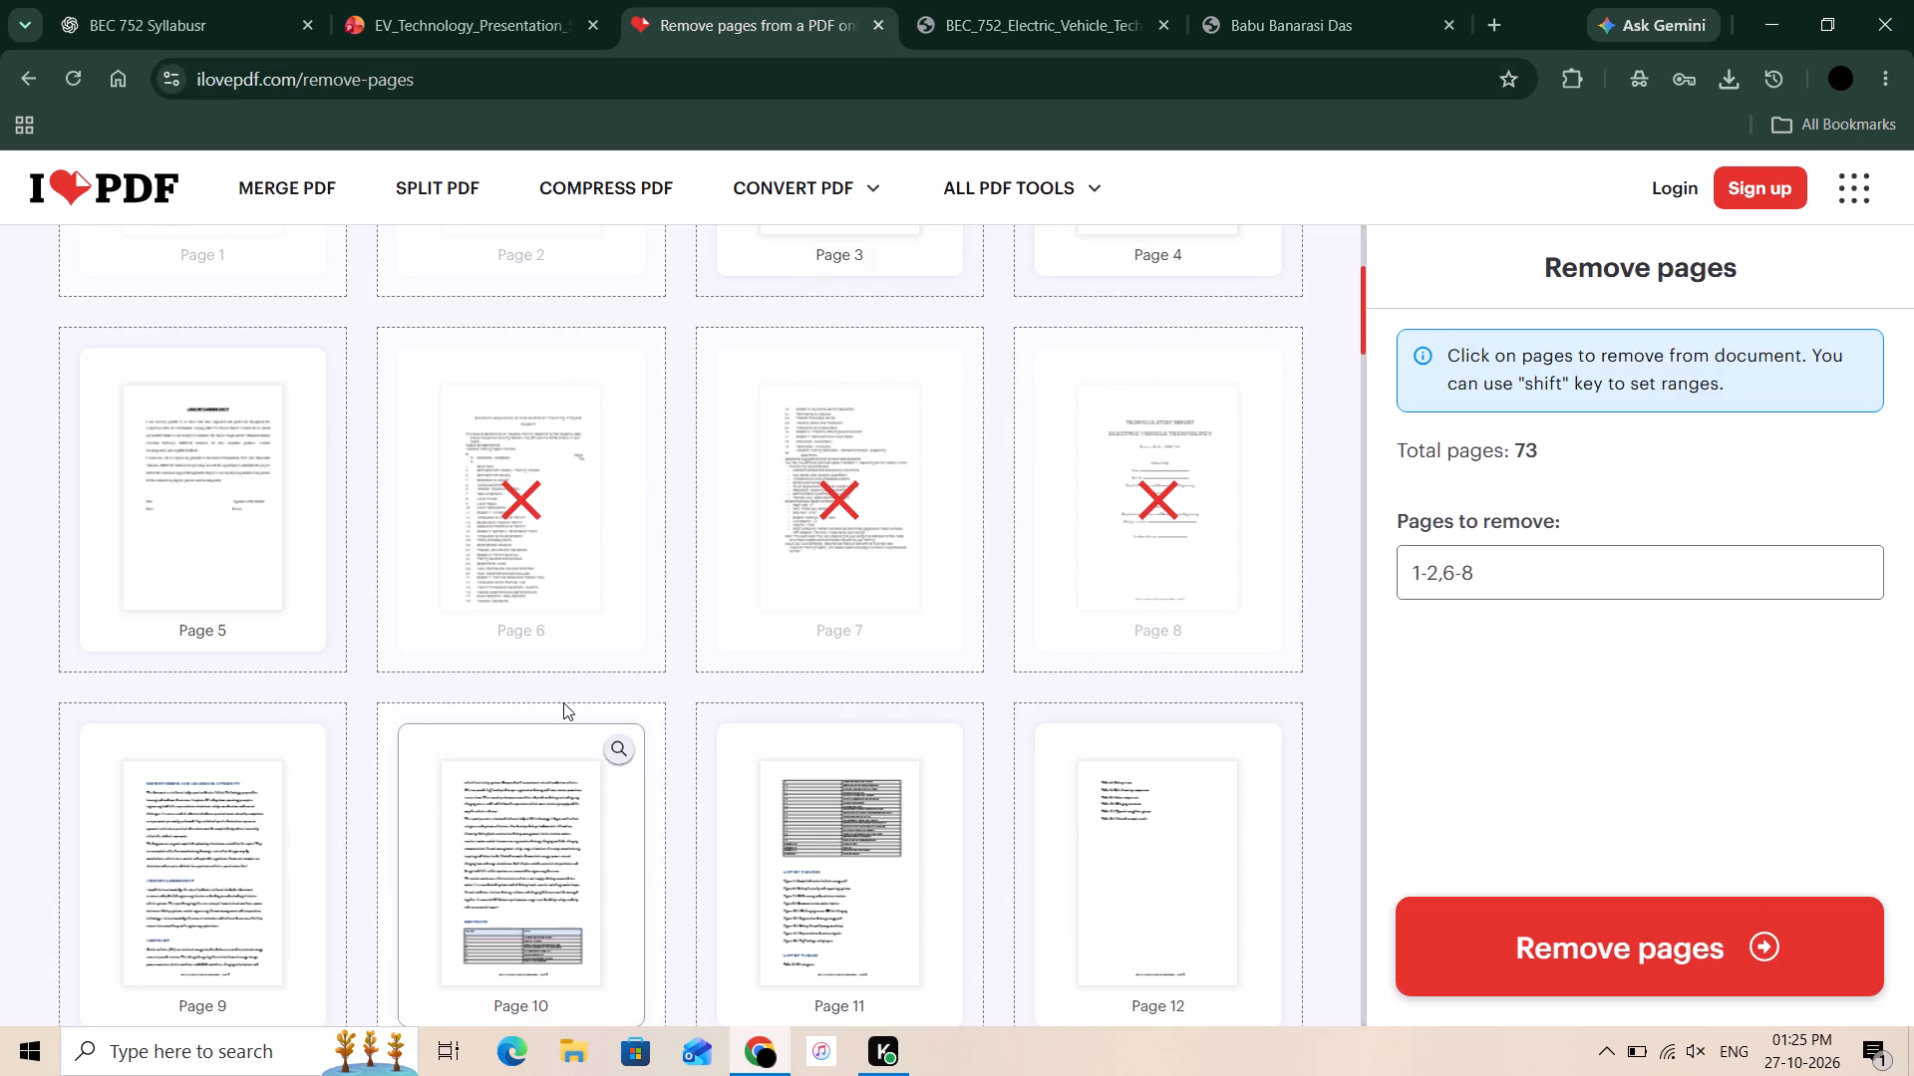
Check the merged PDF's page thumbnails around the marked pages and on into the report's first chapters.
{"action": "scroll", "coordinate": [674, 597], "scroll_direction": "up", "scroll_amount": 3}
{"action": "scroll", "coordinate": [686, 604], "scroll_direction": "down", "scroll_amount": 3}
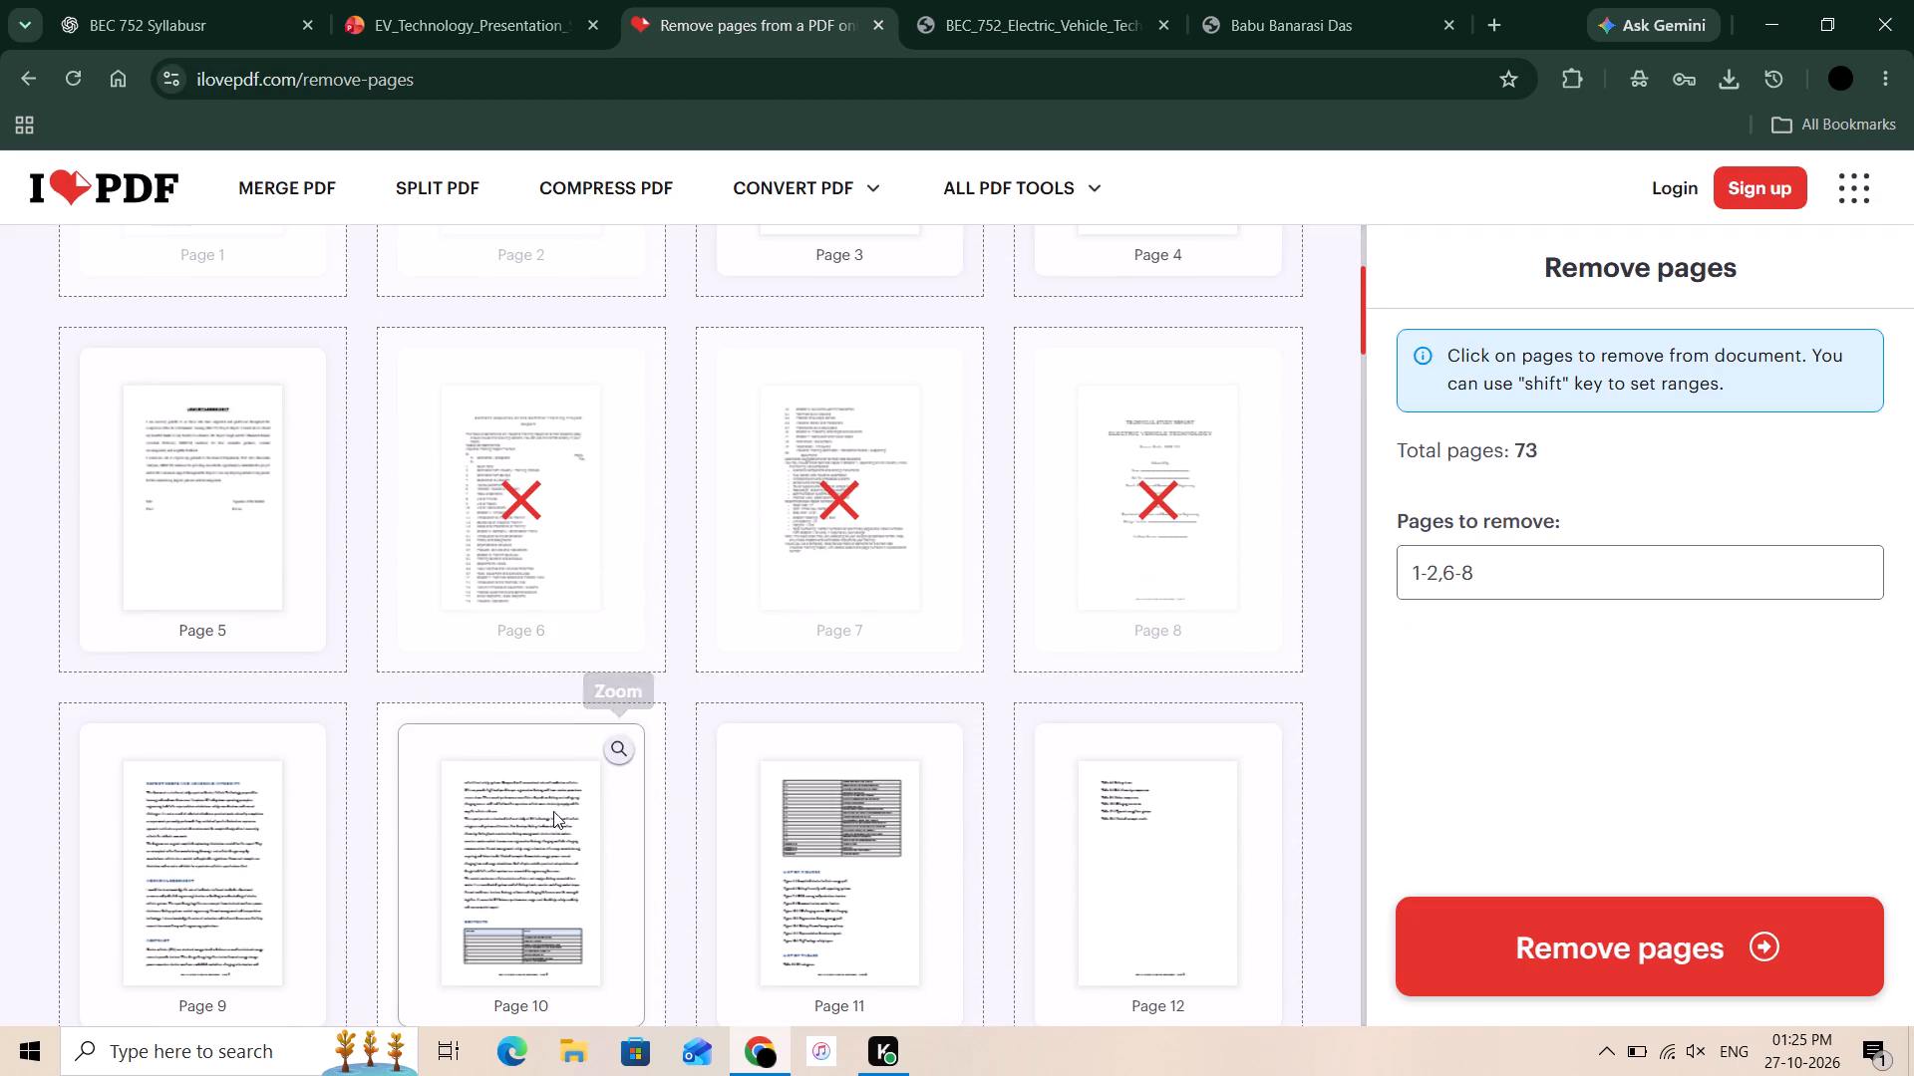
{"action": "scroll", "coordinate": [555, 601], "scroll_direction": "up", "scroll_amount": 2}
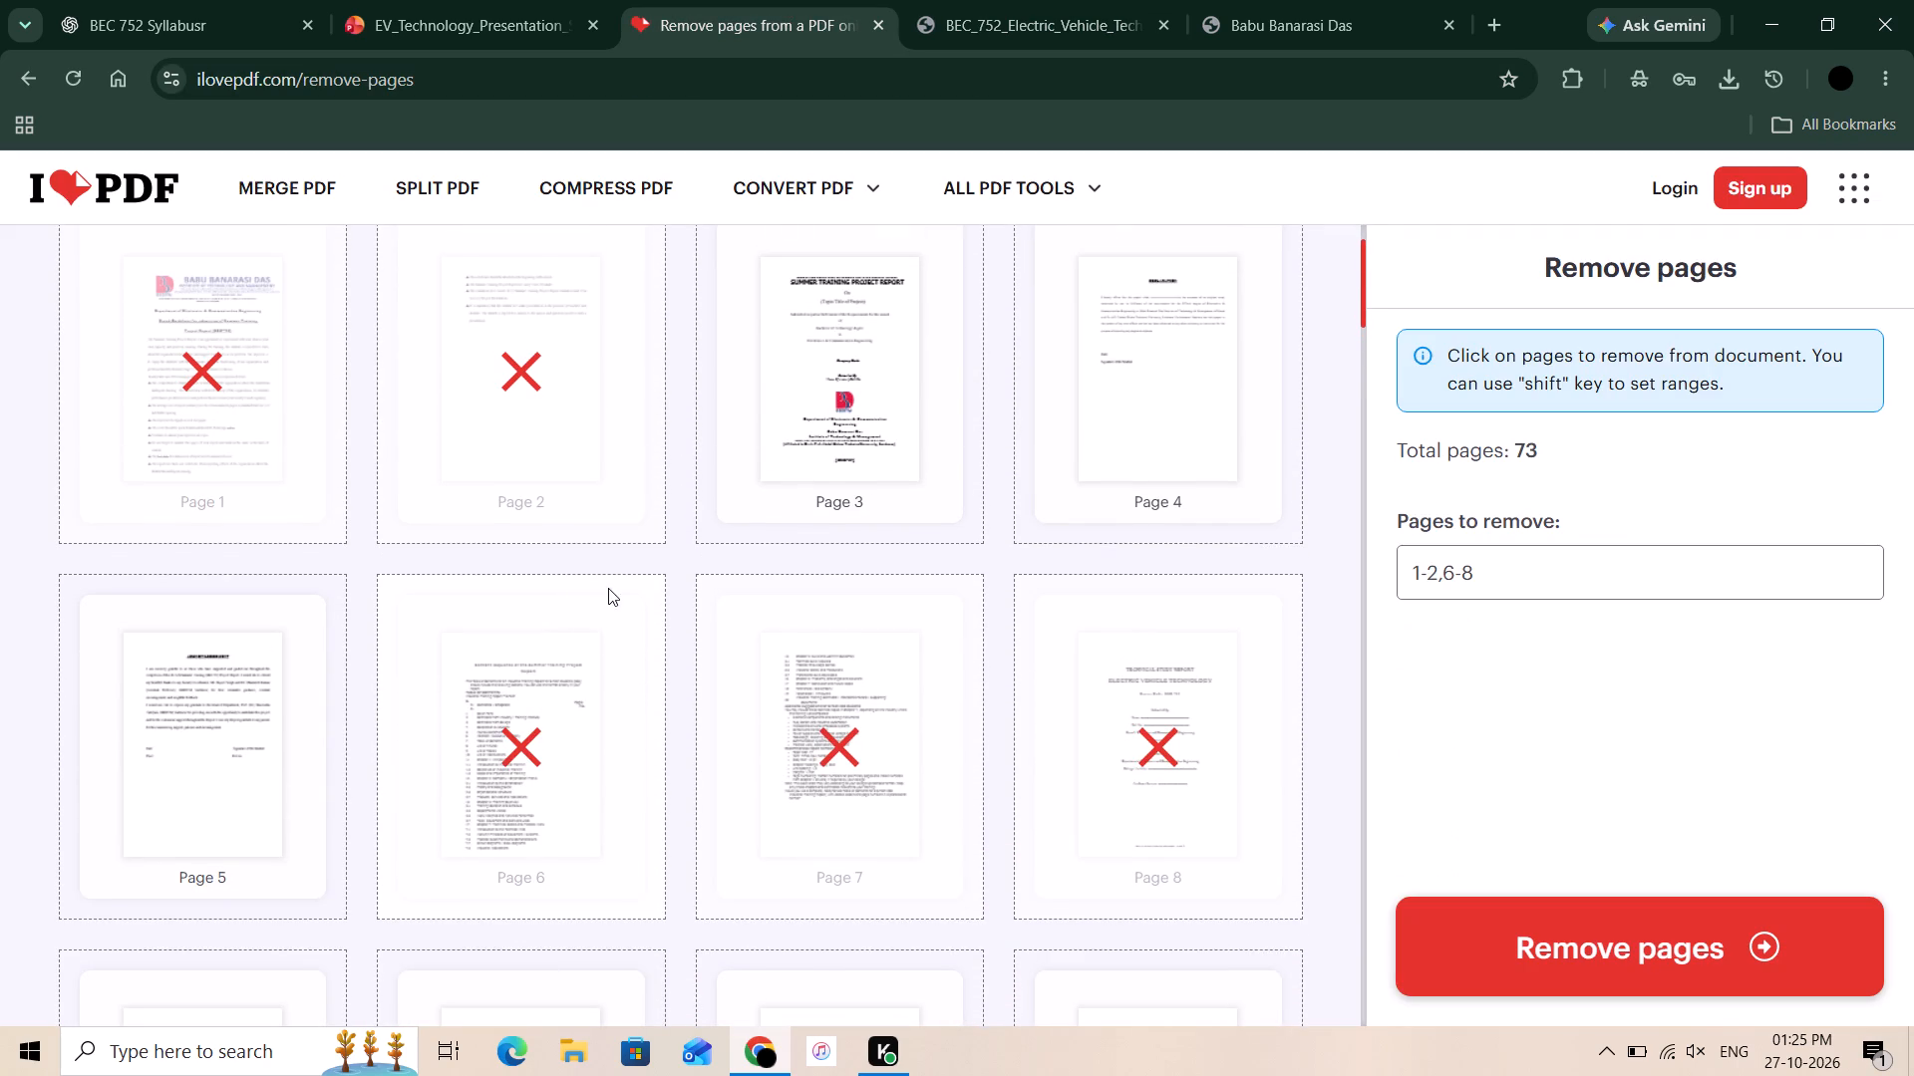
{"action": "scroll", "coordinate": [899, 676], "scroll_direction": "down", "scroll_amount": 2}
{"action": "scroll", "coordinate": [760, 746], "scroll_direction": "down", "scroll_amount": 1}
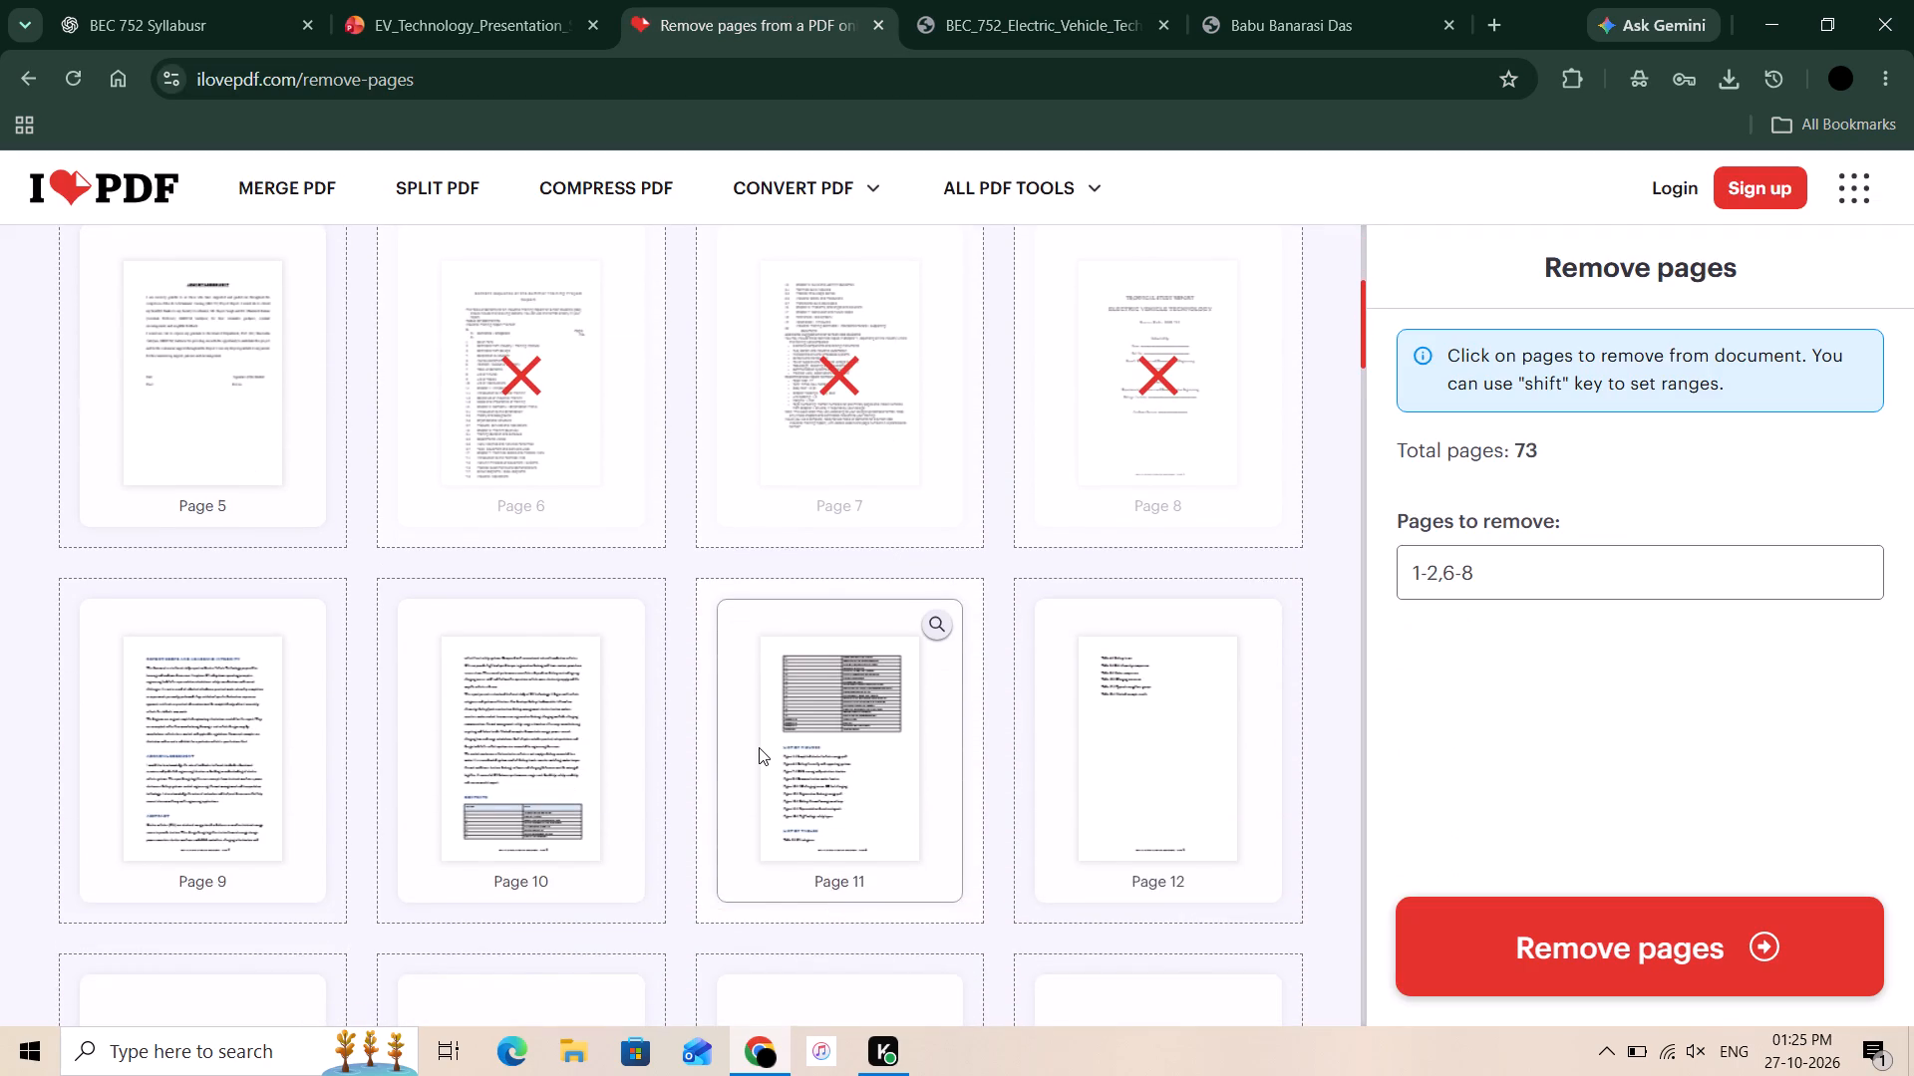
{"action": "scroll", "coordinate": [759, 747], "scroll_direction": "down", "scroll_amount": 4}
{"action": "scroll", "coordinate": [755, 754], "scroll_direction": "up", "scroll_amount": 1}
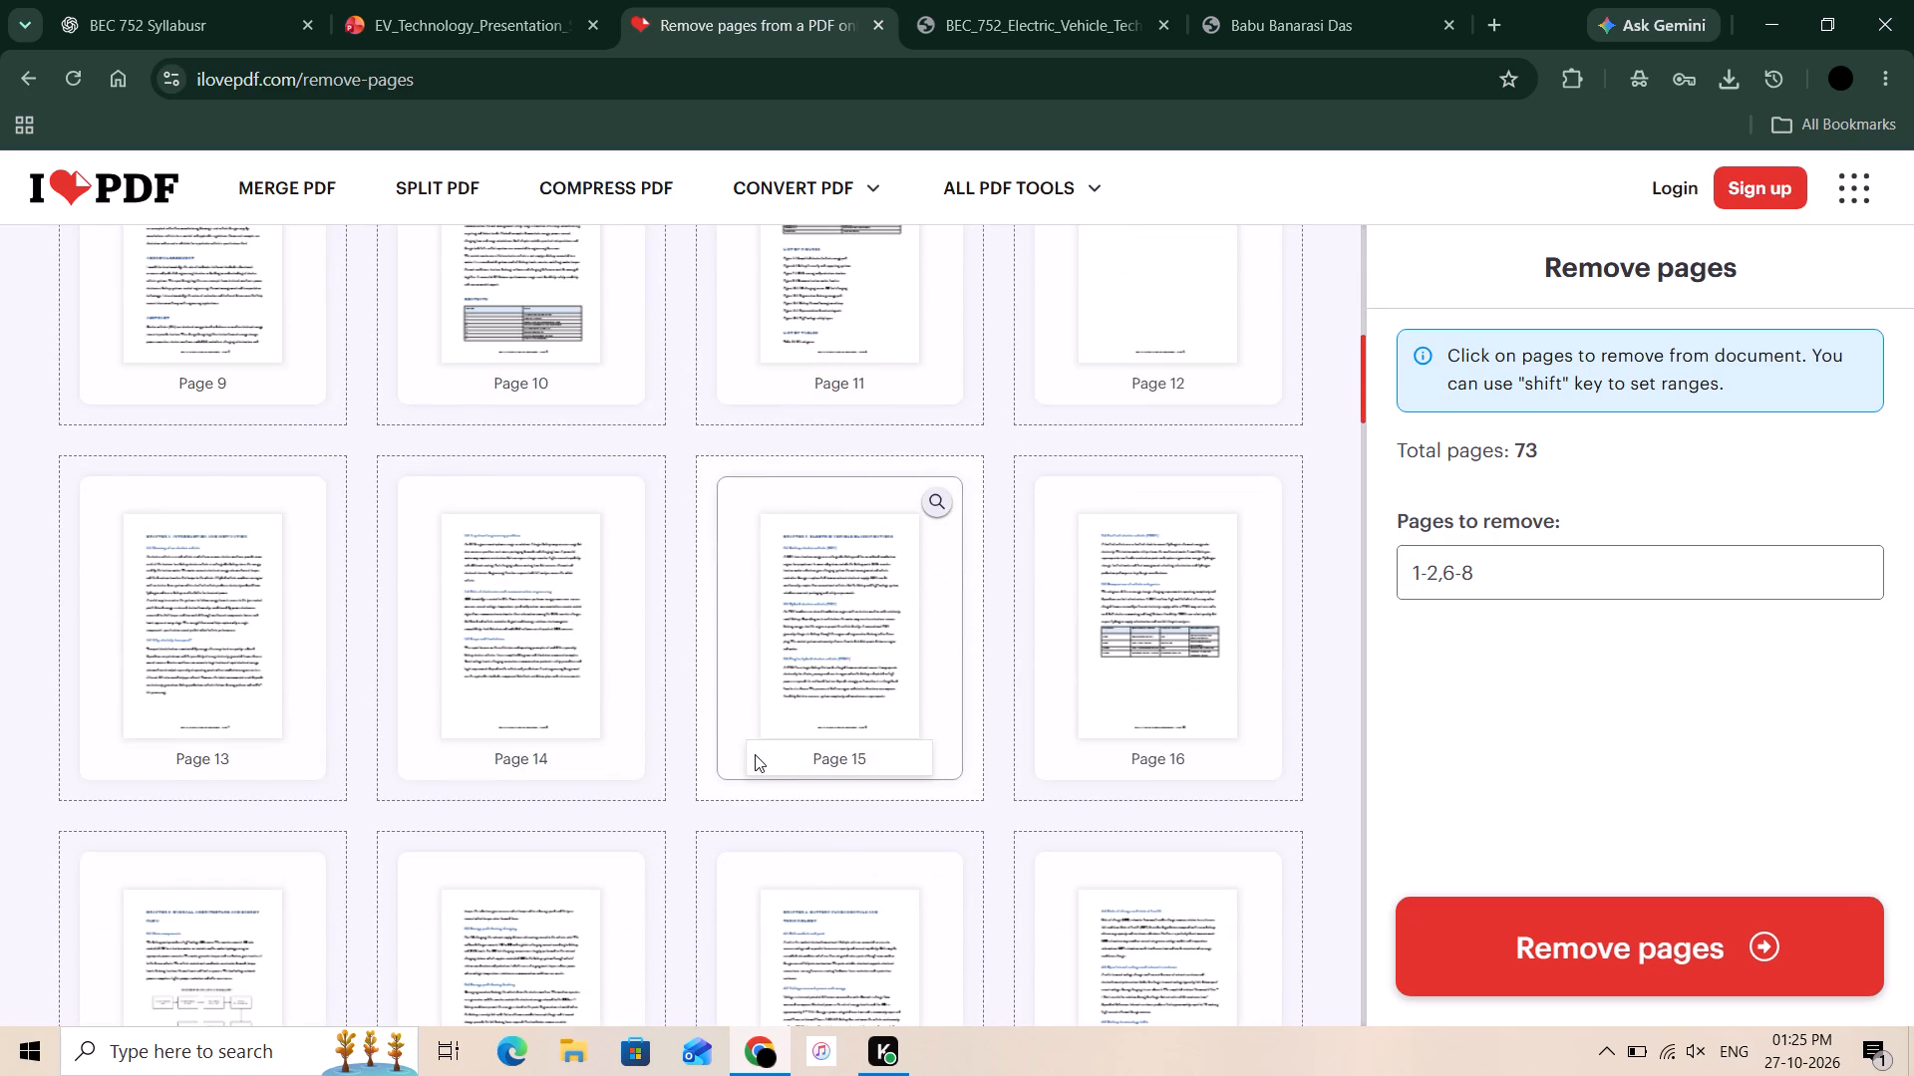
{"action": "scroll", "coordinate": [755, 754], "scroll_direction": "up", "scroll_amount": 1}
{"action": "scroll", "coordinate": [816, 694], "scroll_direction": "down", "scroll_amount": 1}
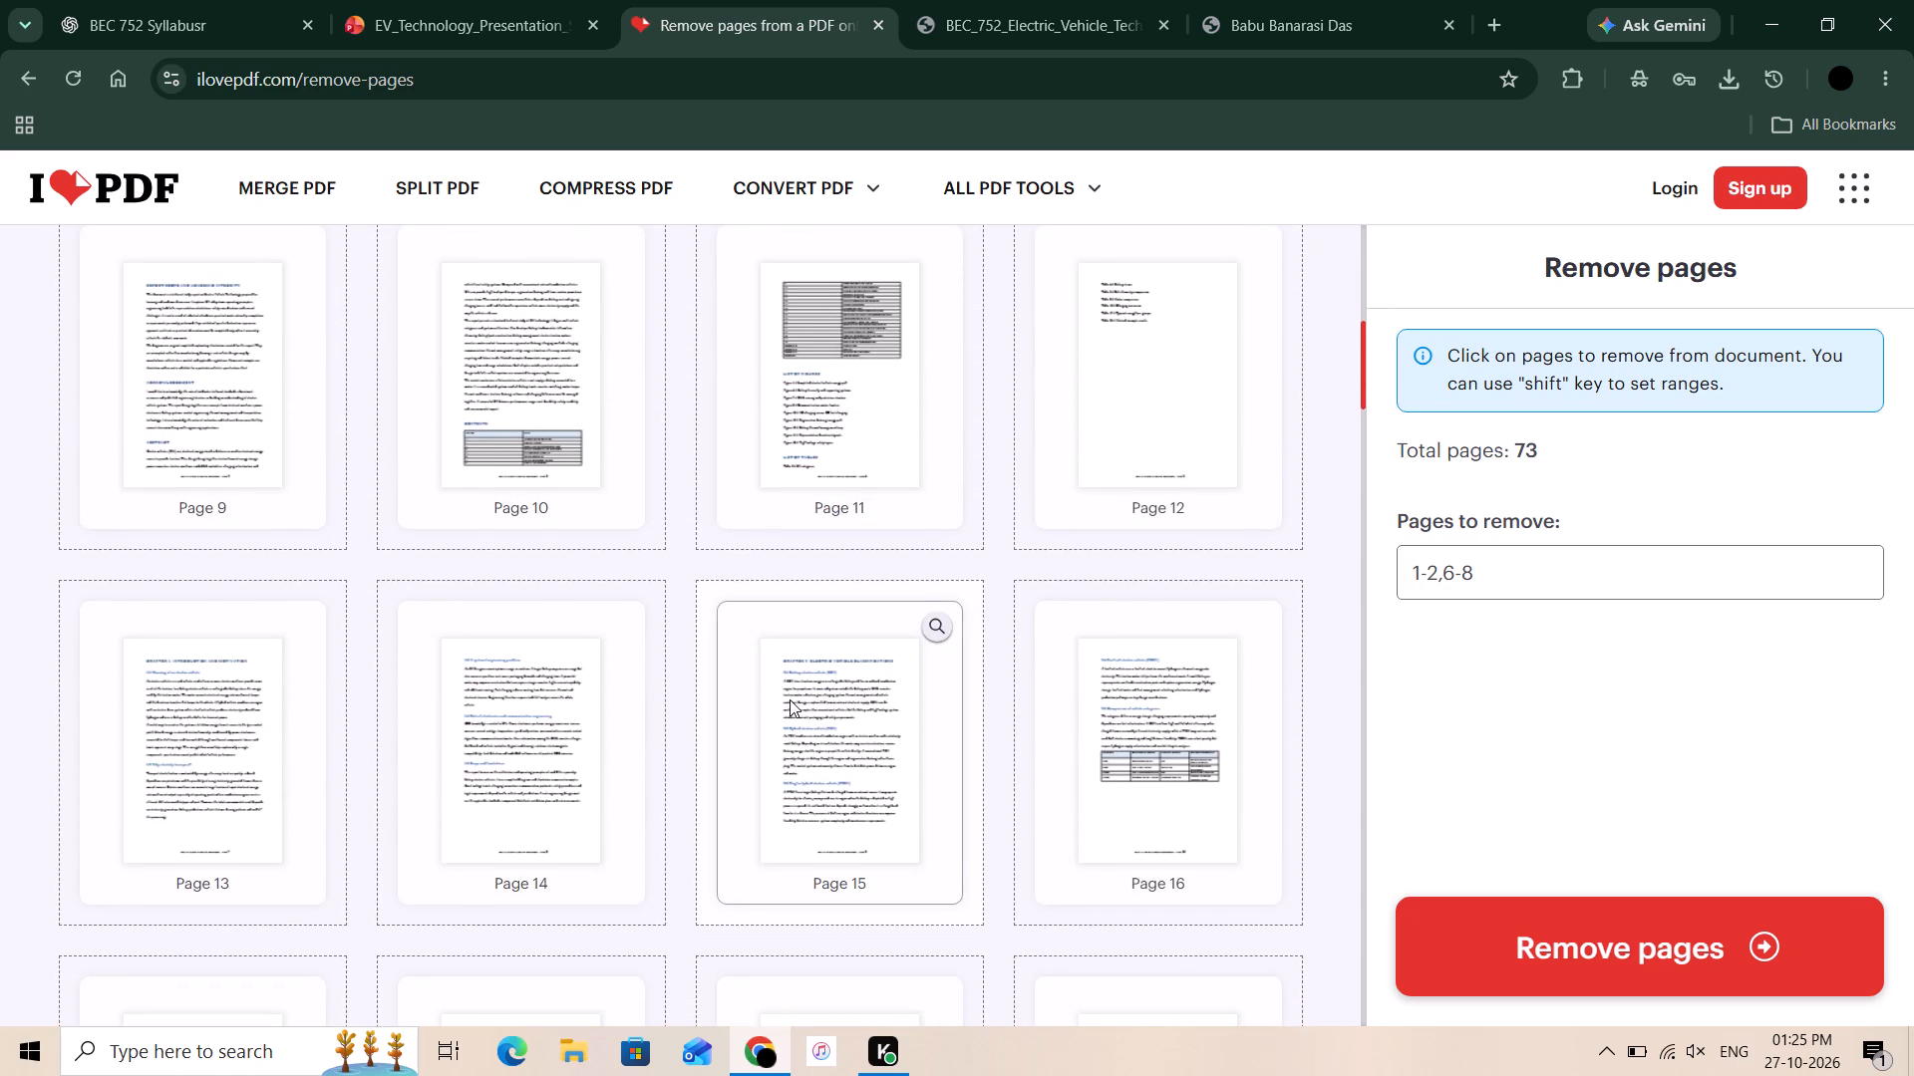
{"action": "scroll", "coordinate": [788, 699], "scroll_direction": "up", "scroll_amount": 1}
{"action": "scroll", "coordinate": [310, 548], "scroll_direction": "up", "scroll_amount": 2}
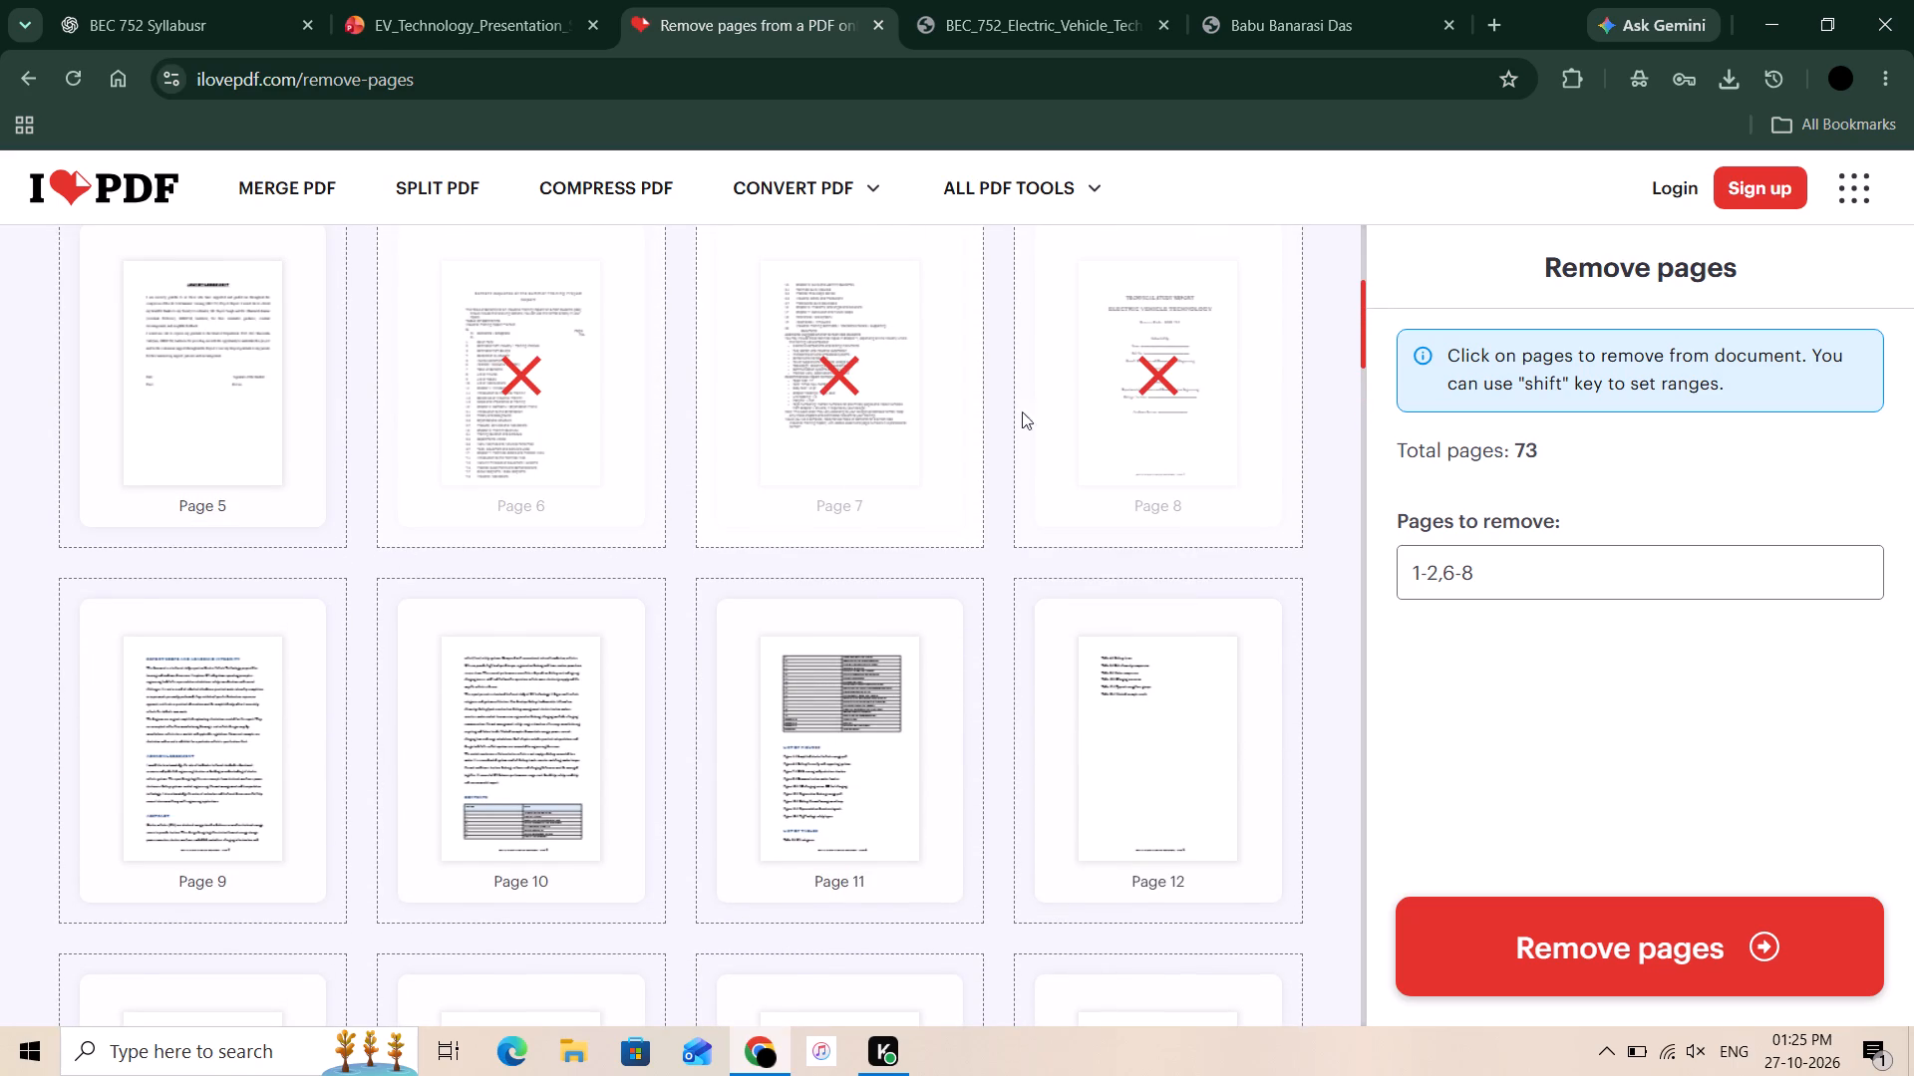
Read the original BEC 752 report's opening pages, from the cover through scope, acknowledgement and abstract to the contents and list of figures.
{"action": "left_click", "coordinate": [994, 18]}
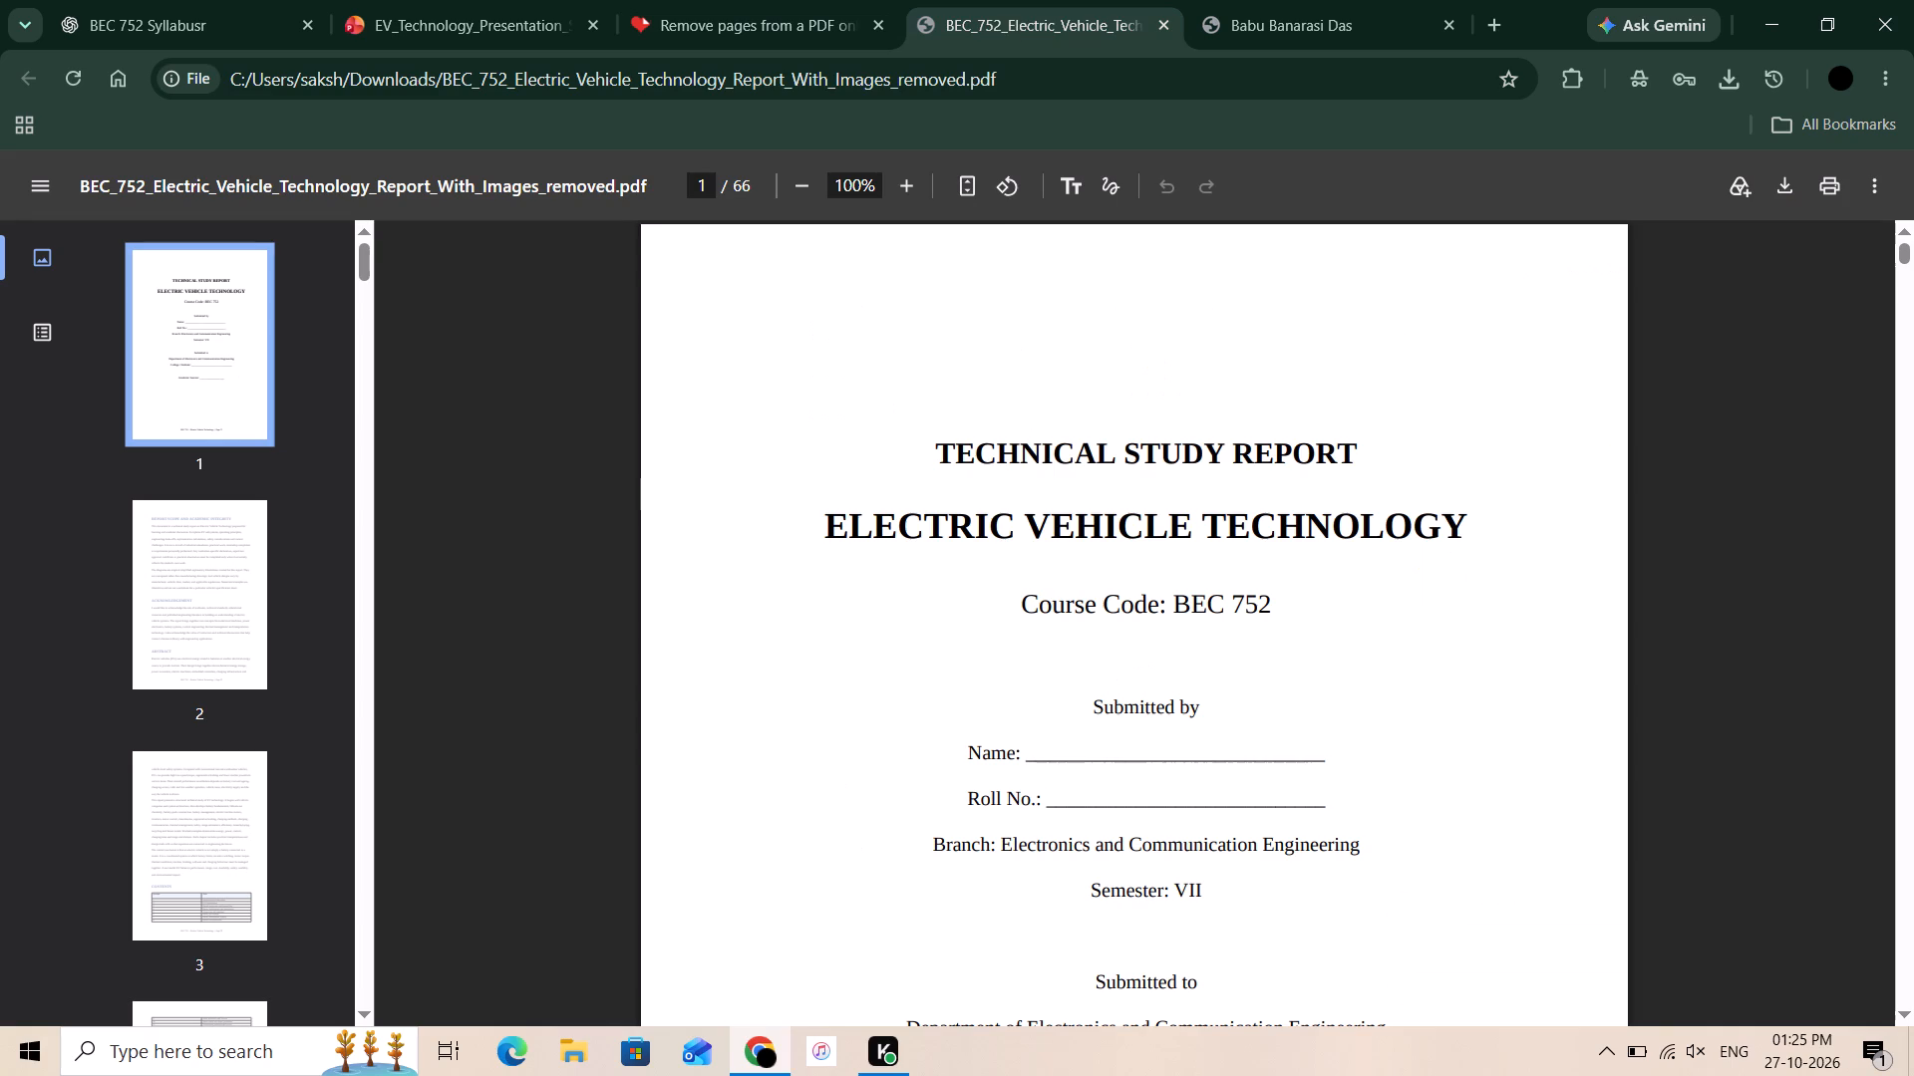
{"action": "scroll", "coordinate": [1029, 564], "scroll_direction": "down", "scroll_amount": 15}
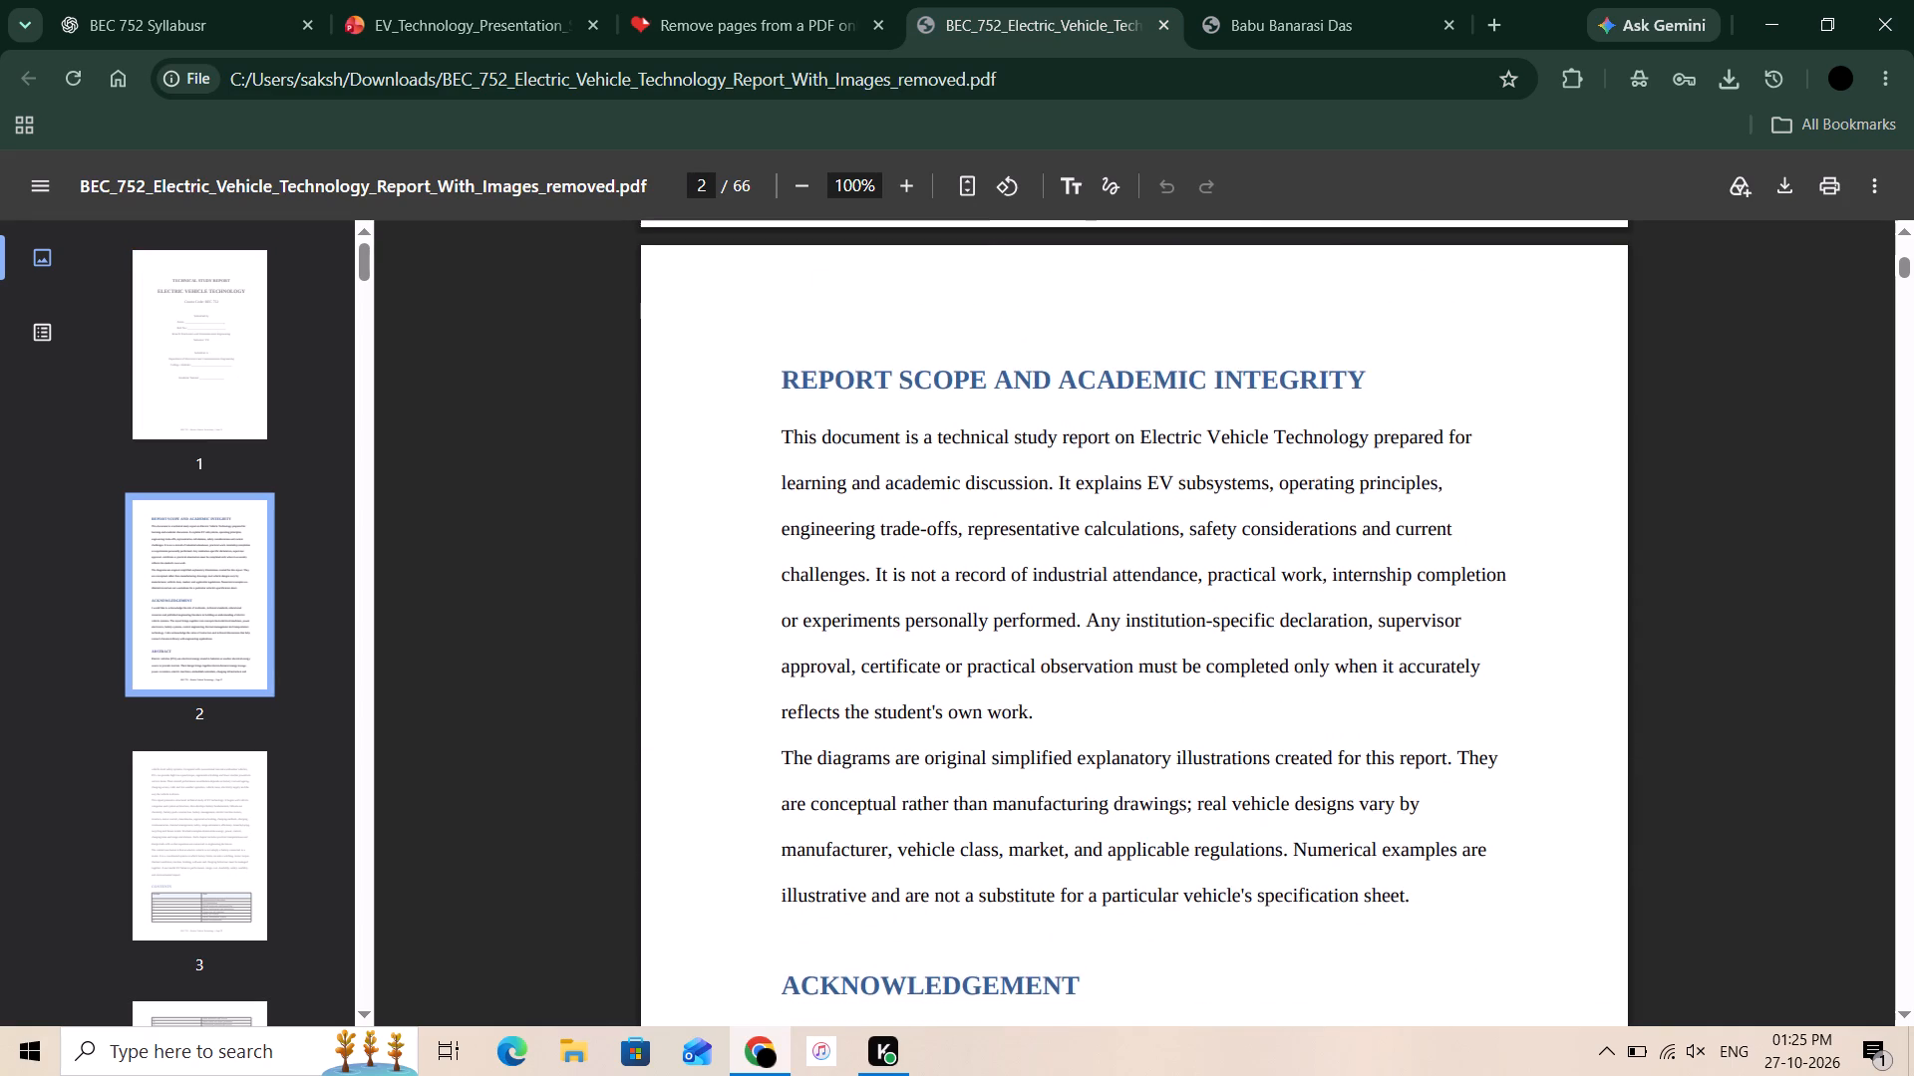
{"action": "scroll", "coordinate": [998, 613], "scroll_direction": "down", "scroll_amount": 4}
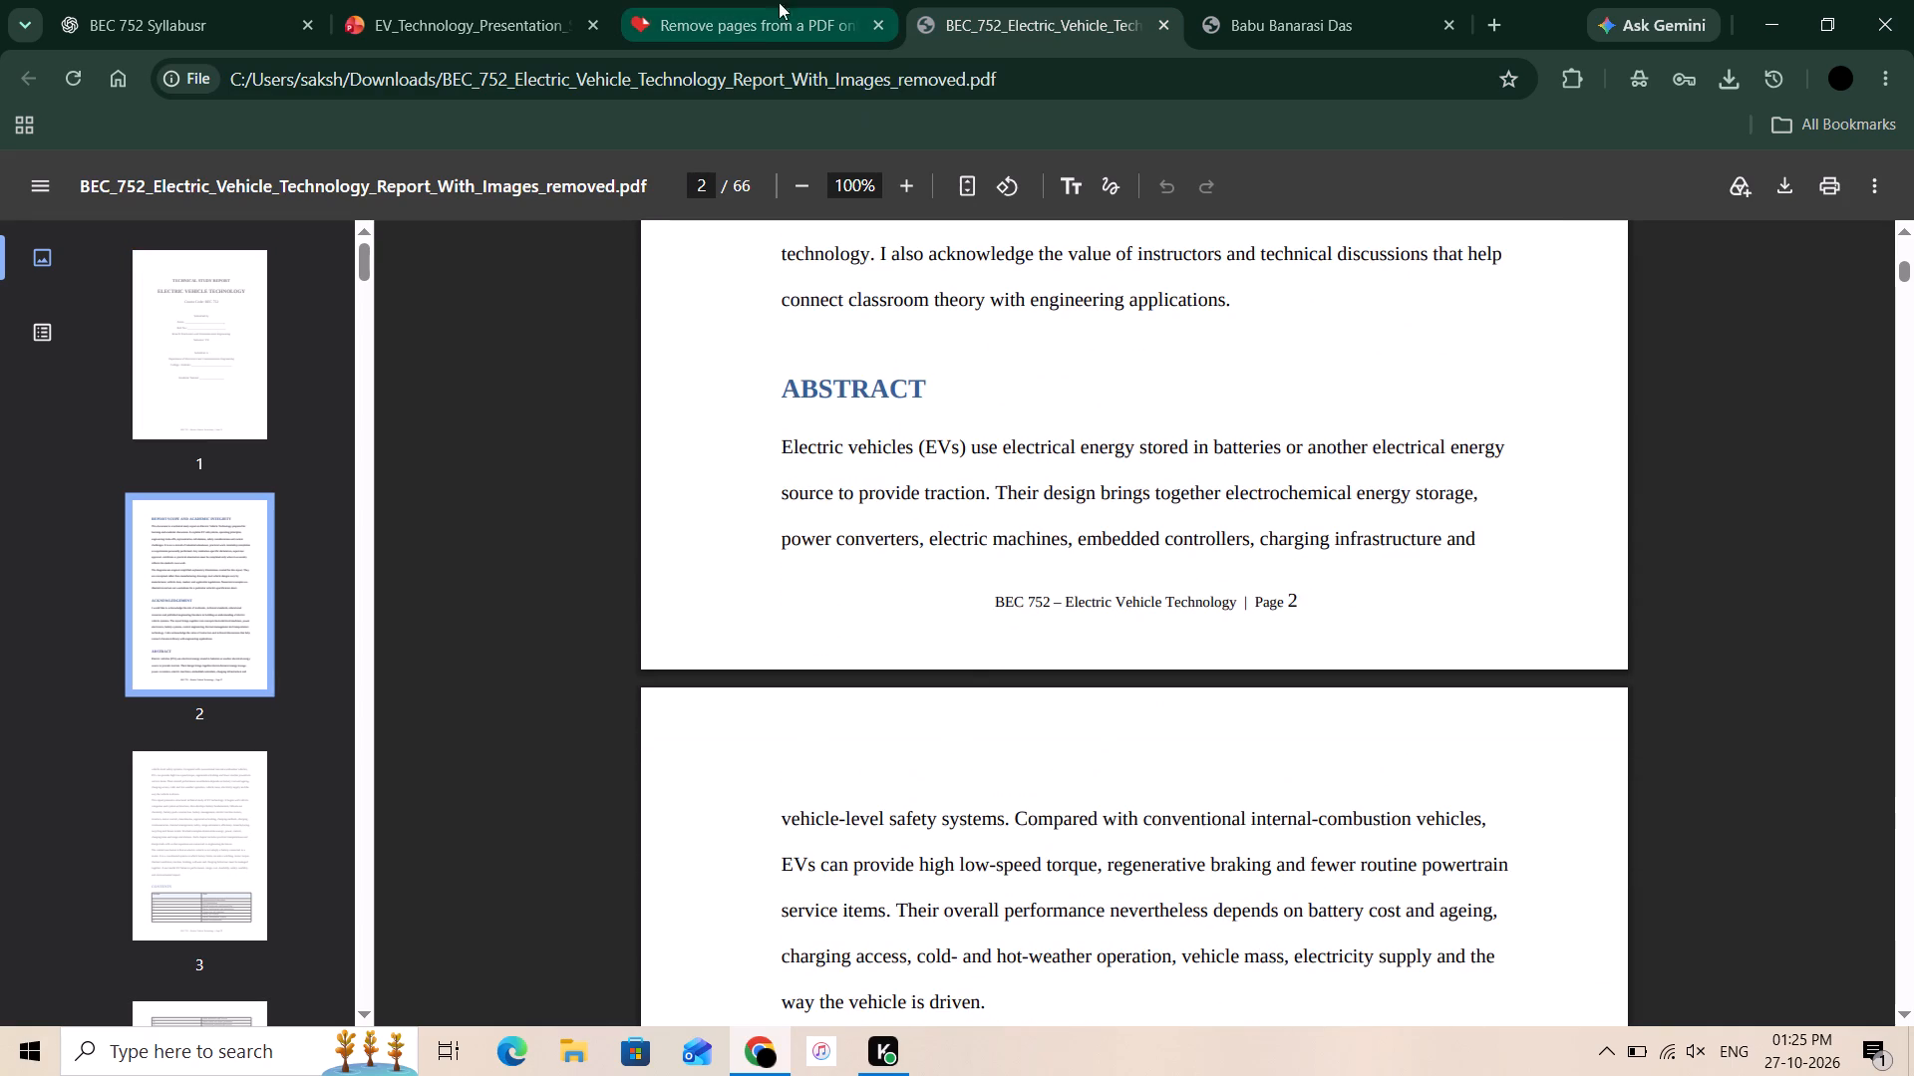
{"action": "scroll", "coordinate": [980, 716], "scroll_direction": "down", "scroll_amount": 9}
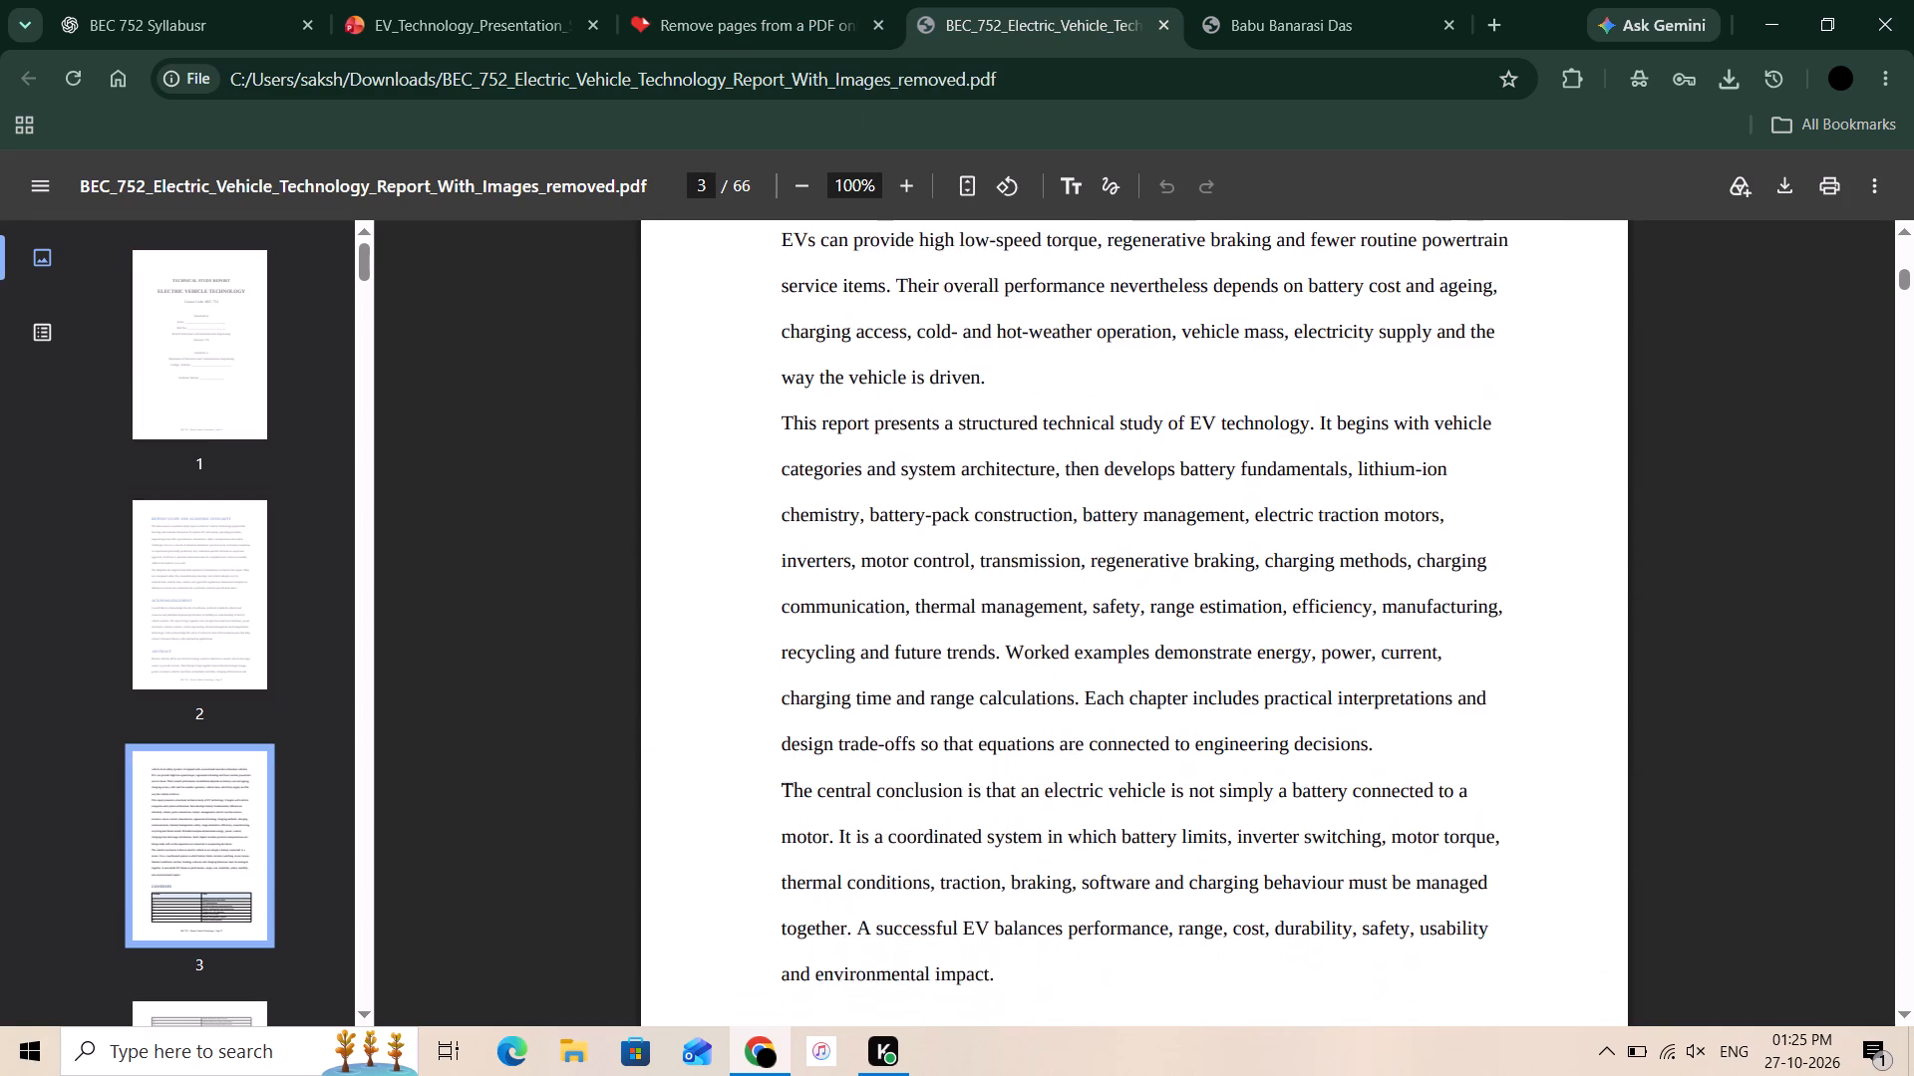
{"action": "scroll", "coordinate": [983, 751], "scroll_direction": "down", "scroll_amount": 6}
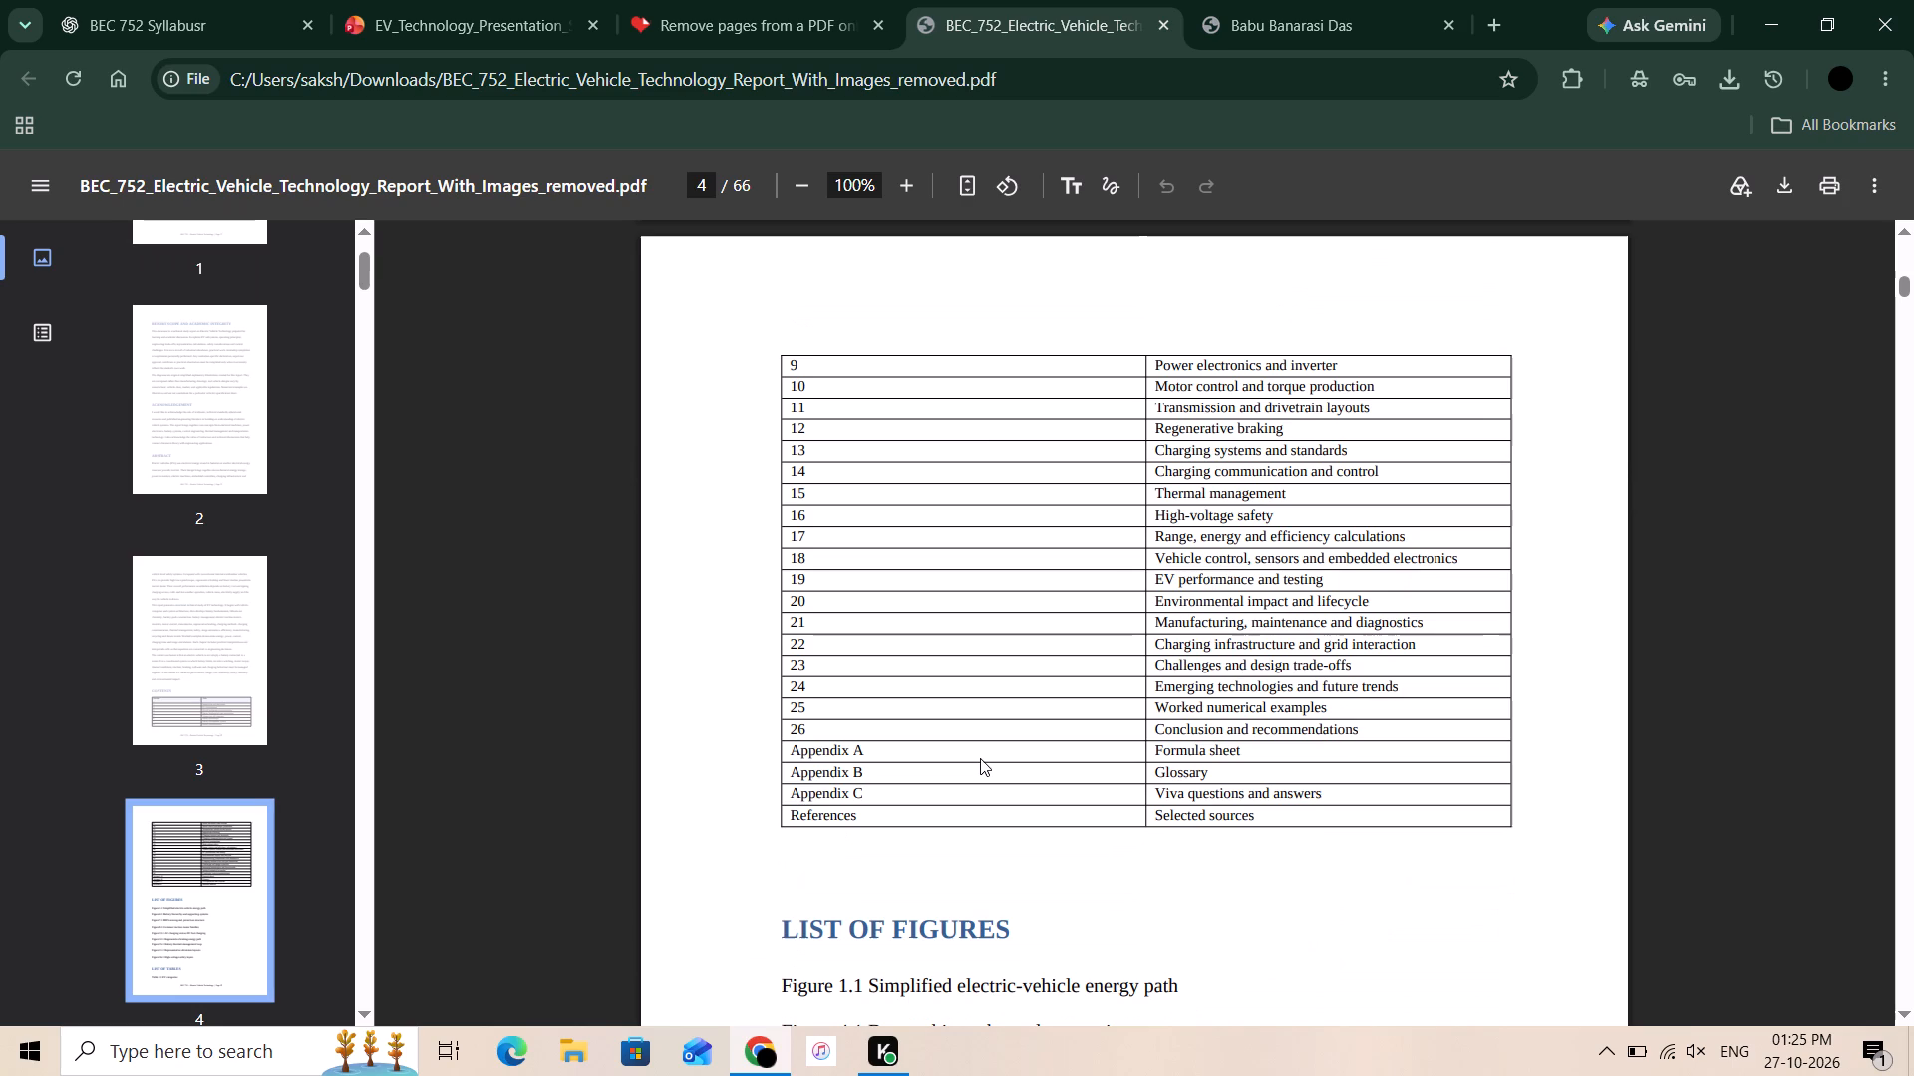
{"action": "scroll", "coordinate": [980, 758], "scroll_direction": "down", "scroll_amount": 4}
{"action": "scroll", "coordinate": [976, 748], "scroll_direction": "up", "scroll_amount": 2}
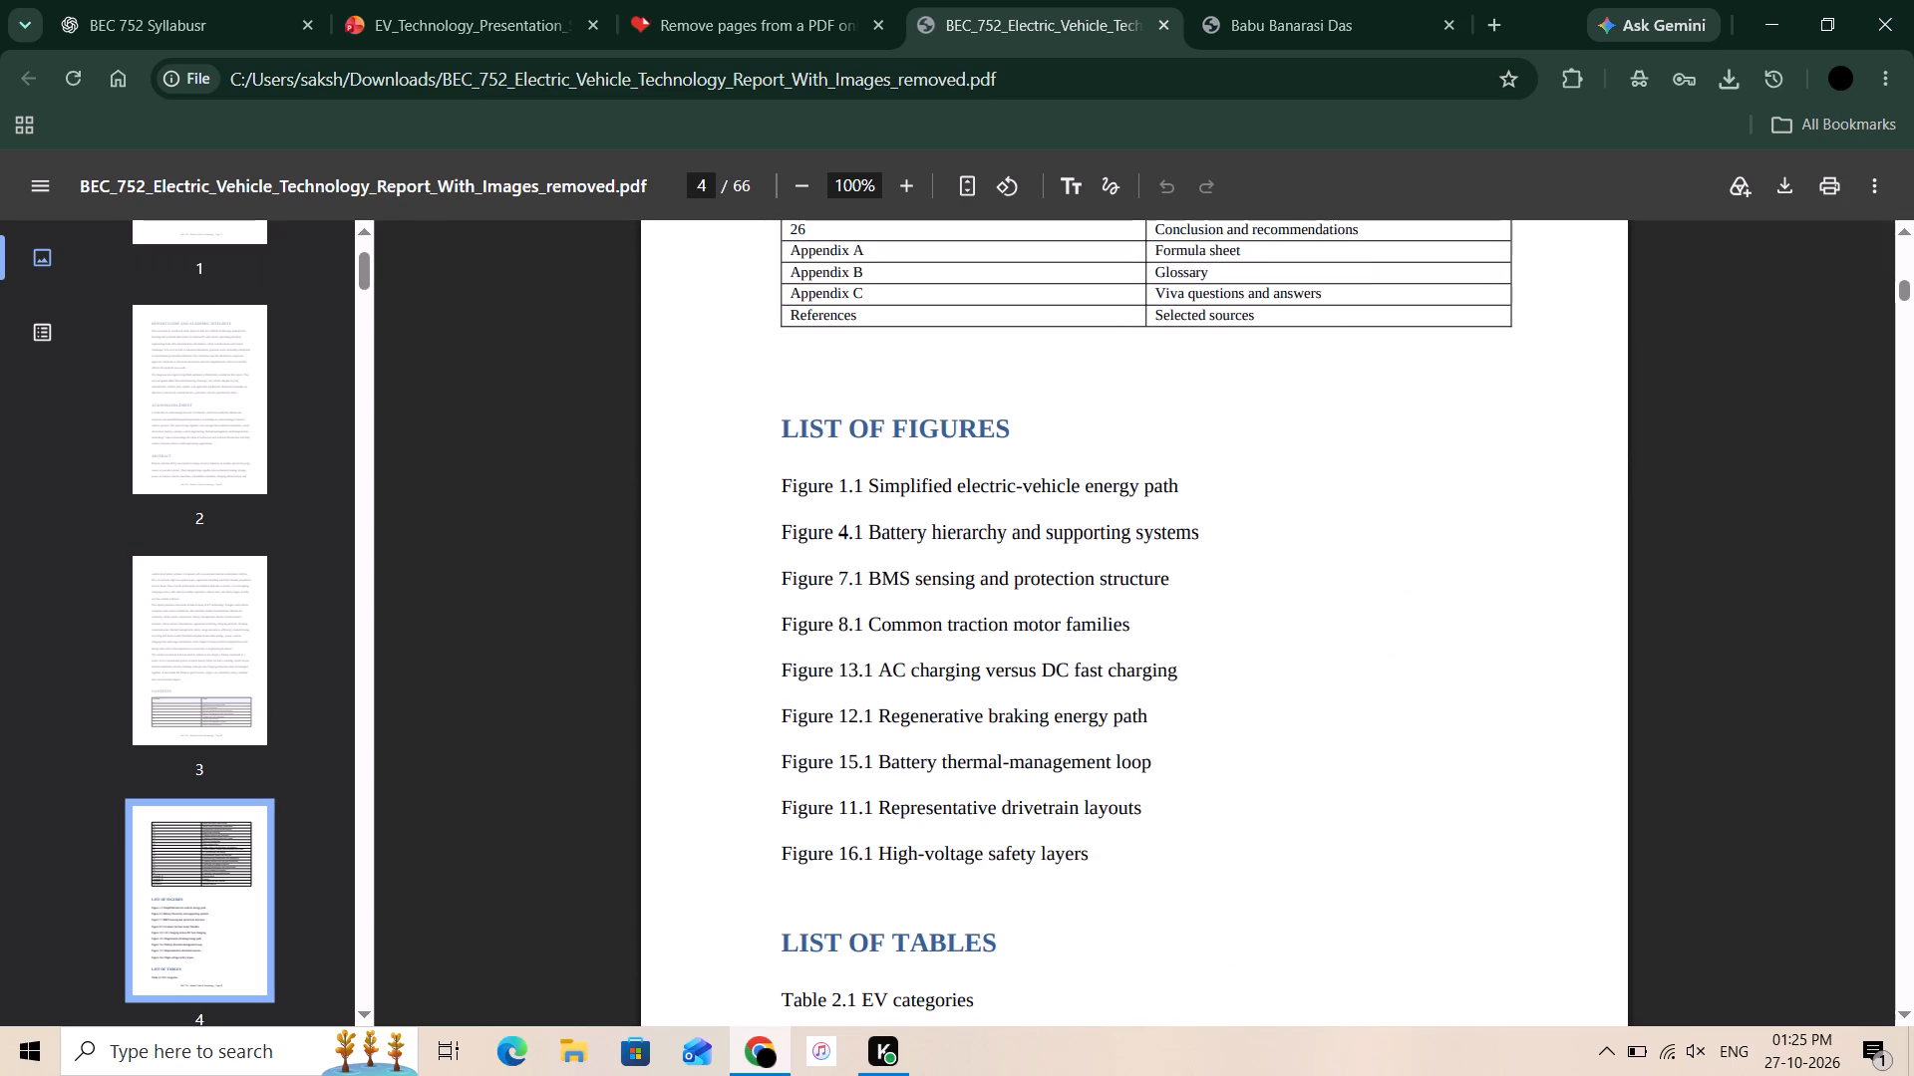
{"action": "scroll", "coordinate": [976, 748], "scroll_direction": "up", "scroll_amount": 14}
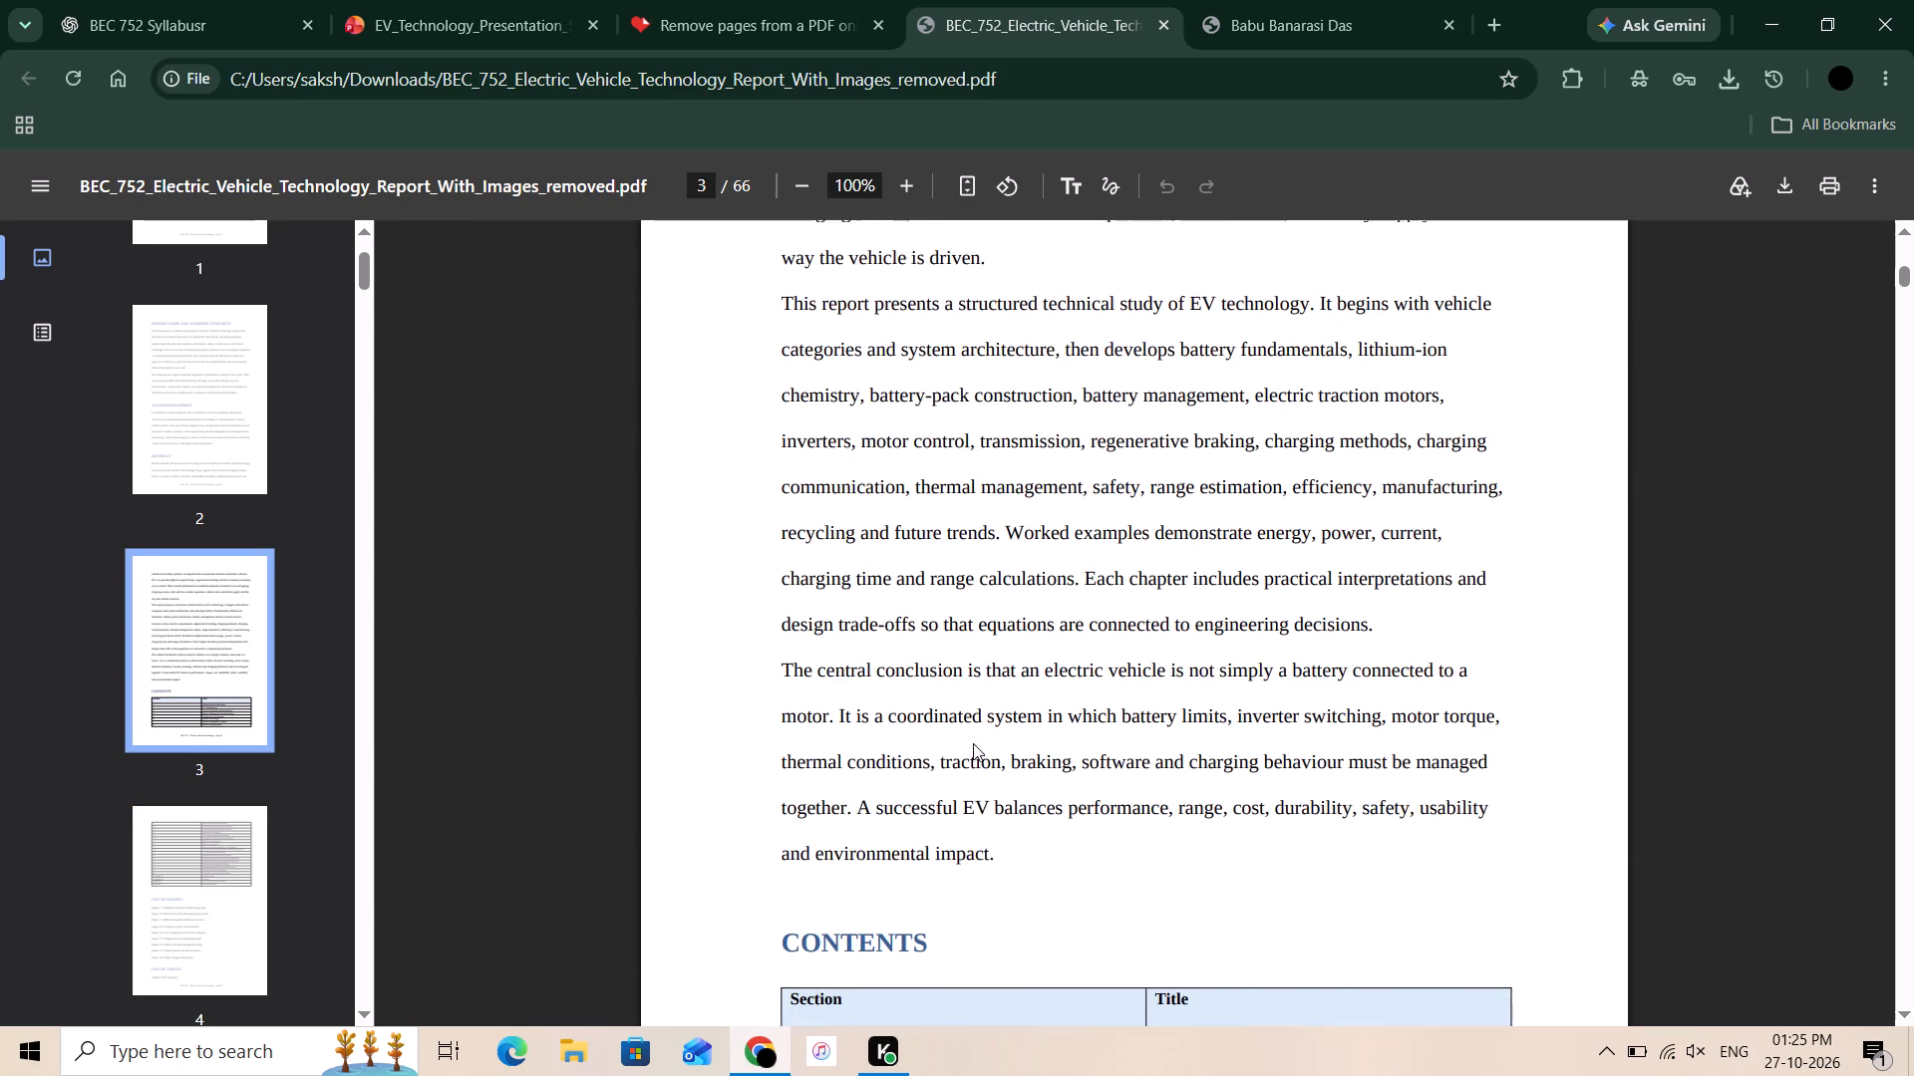
{"action": "scroll", "coordinate": [957, 748], "scroll_direction": "up", "scroll_amount": 11}
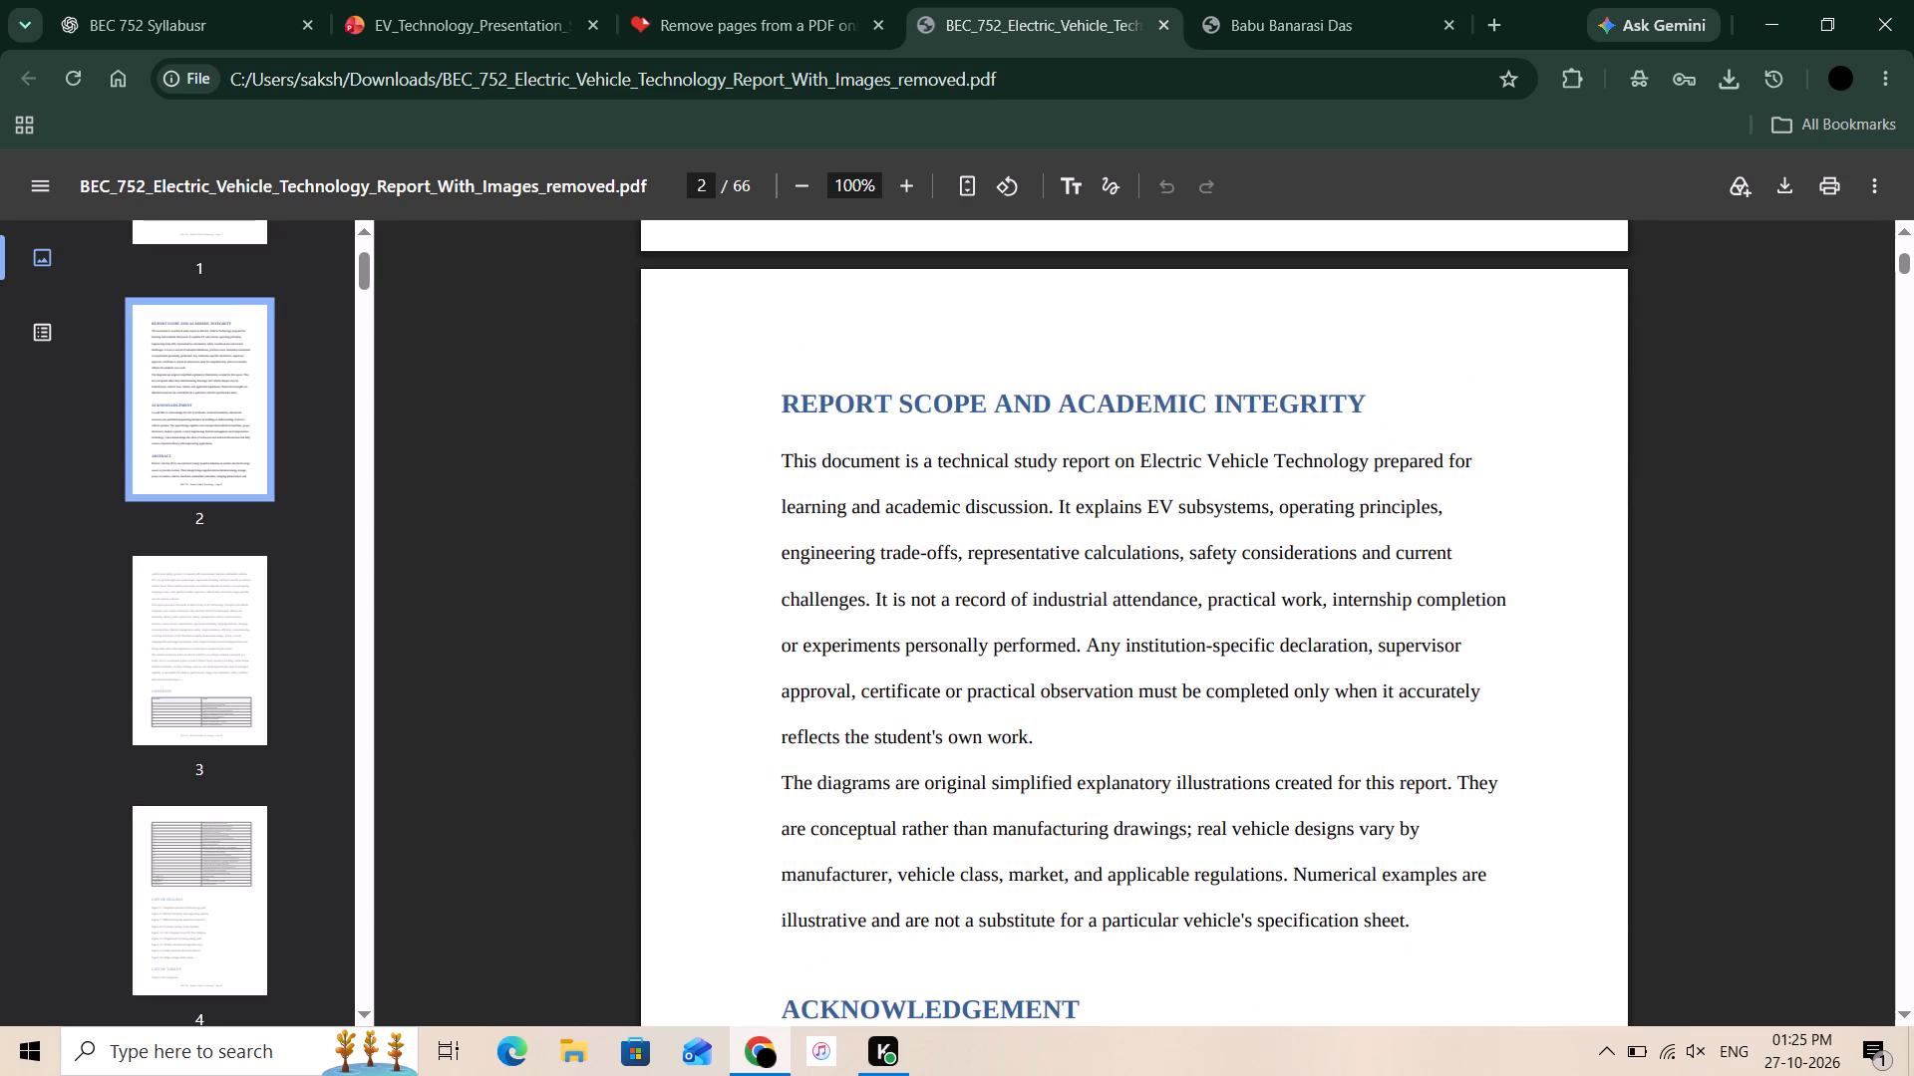
Compare the merged PDF's page thumbnails again with the original report's cover and its scope and acknowledgement page.
{"action": "left_click", "coordinate": [721, 0]}
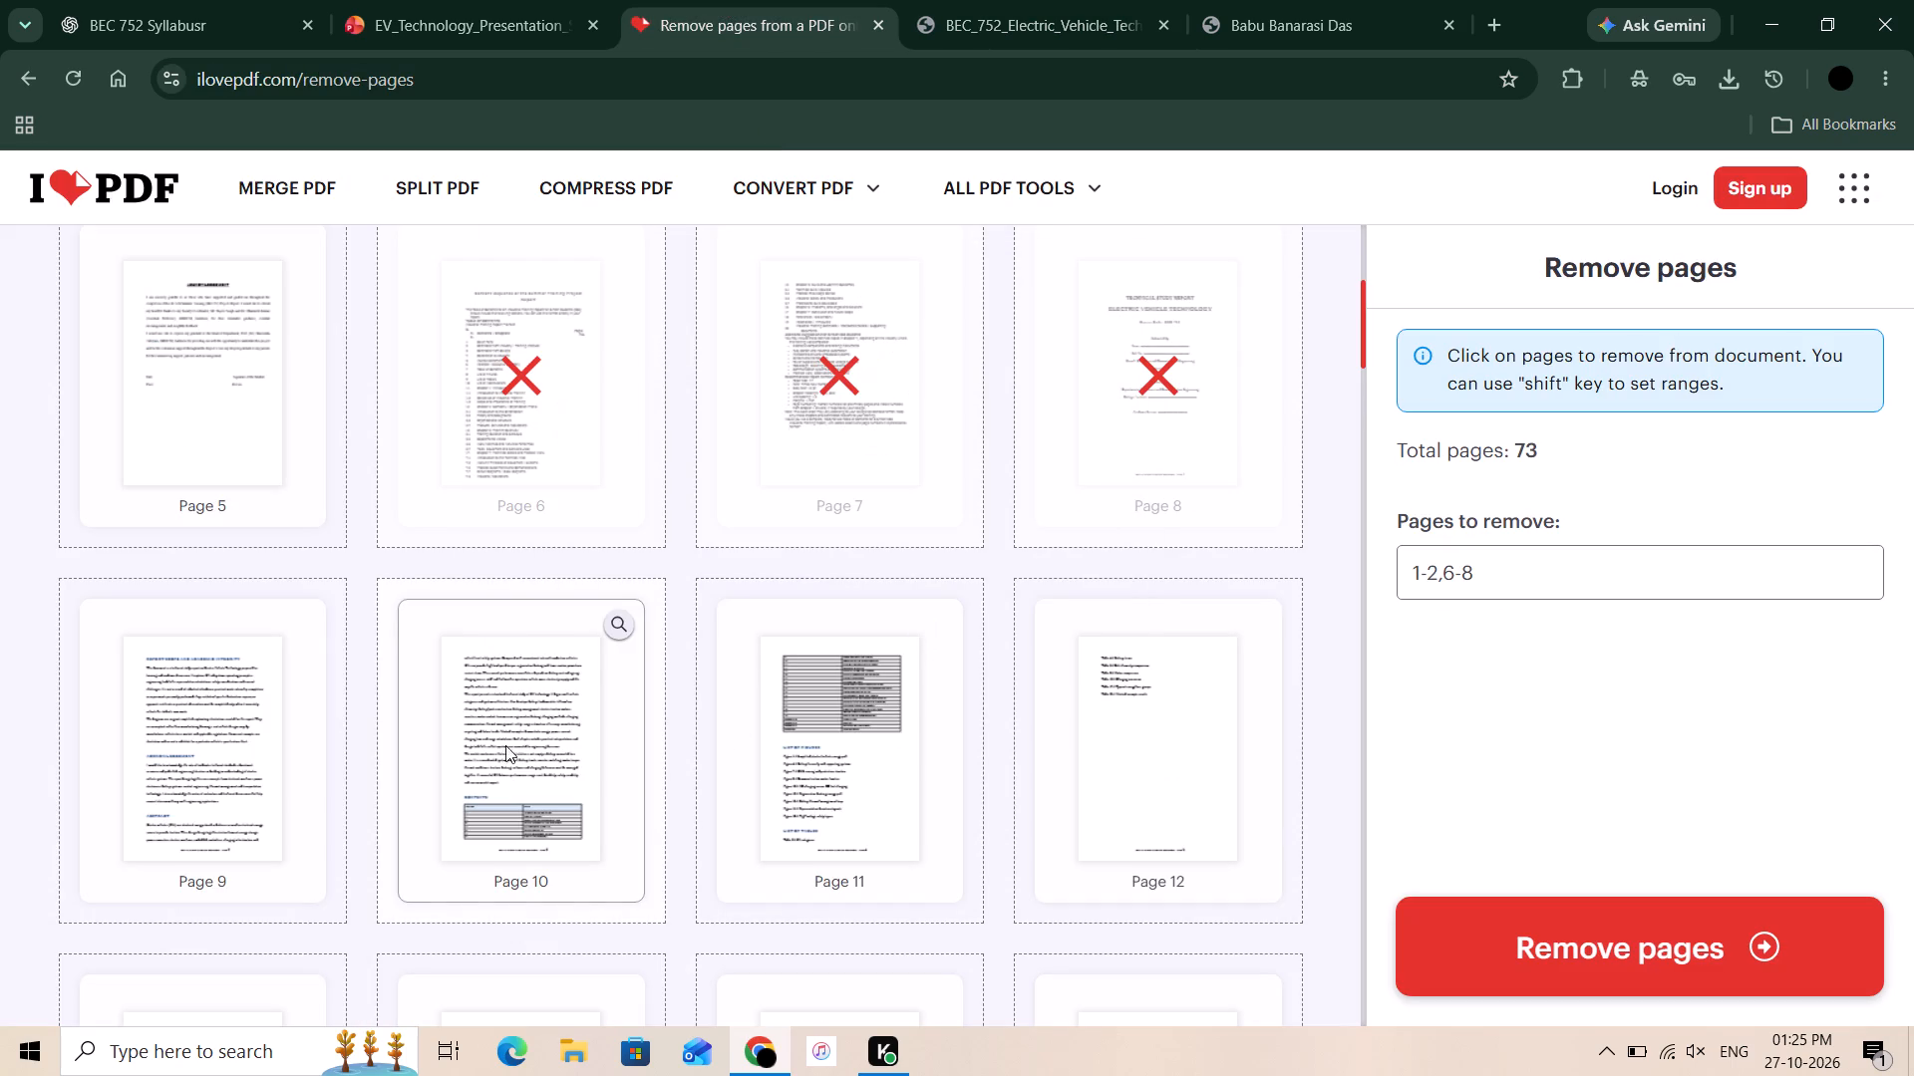
{"action": "left_click", "coordinate": [1042, 0]}
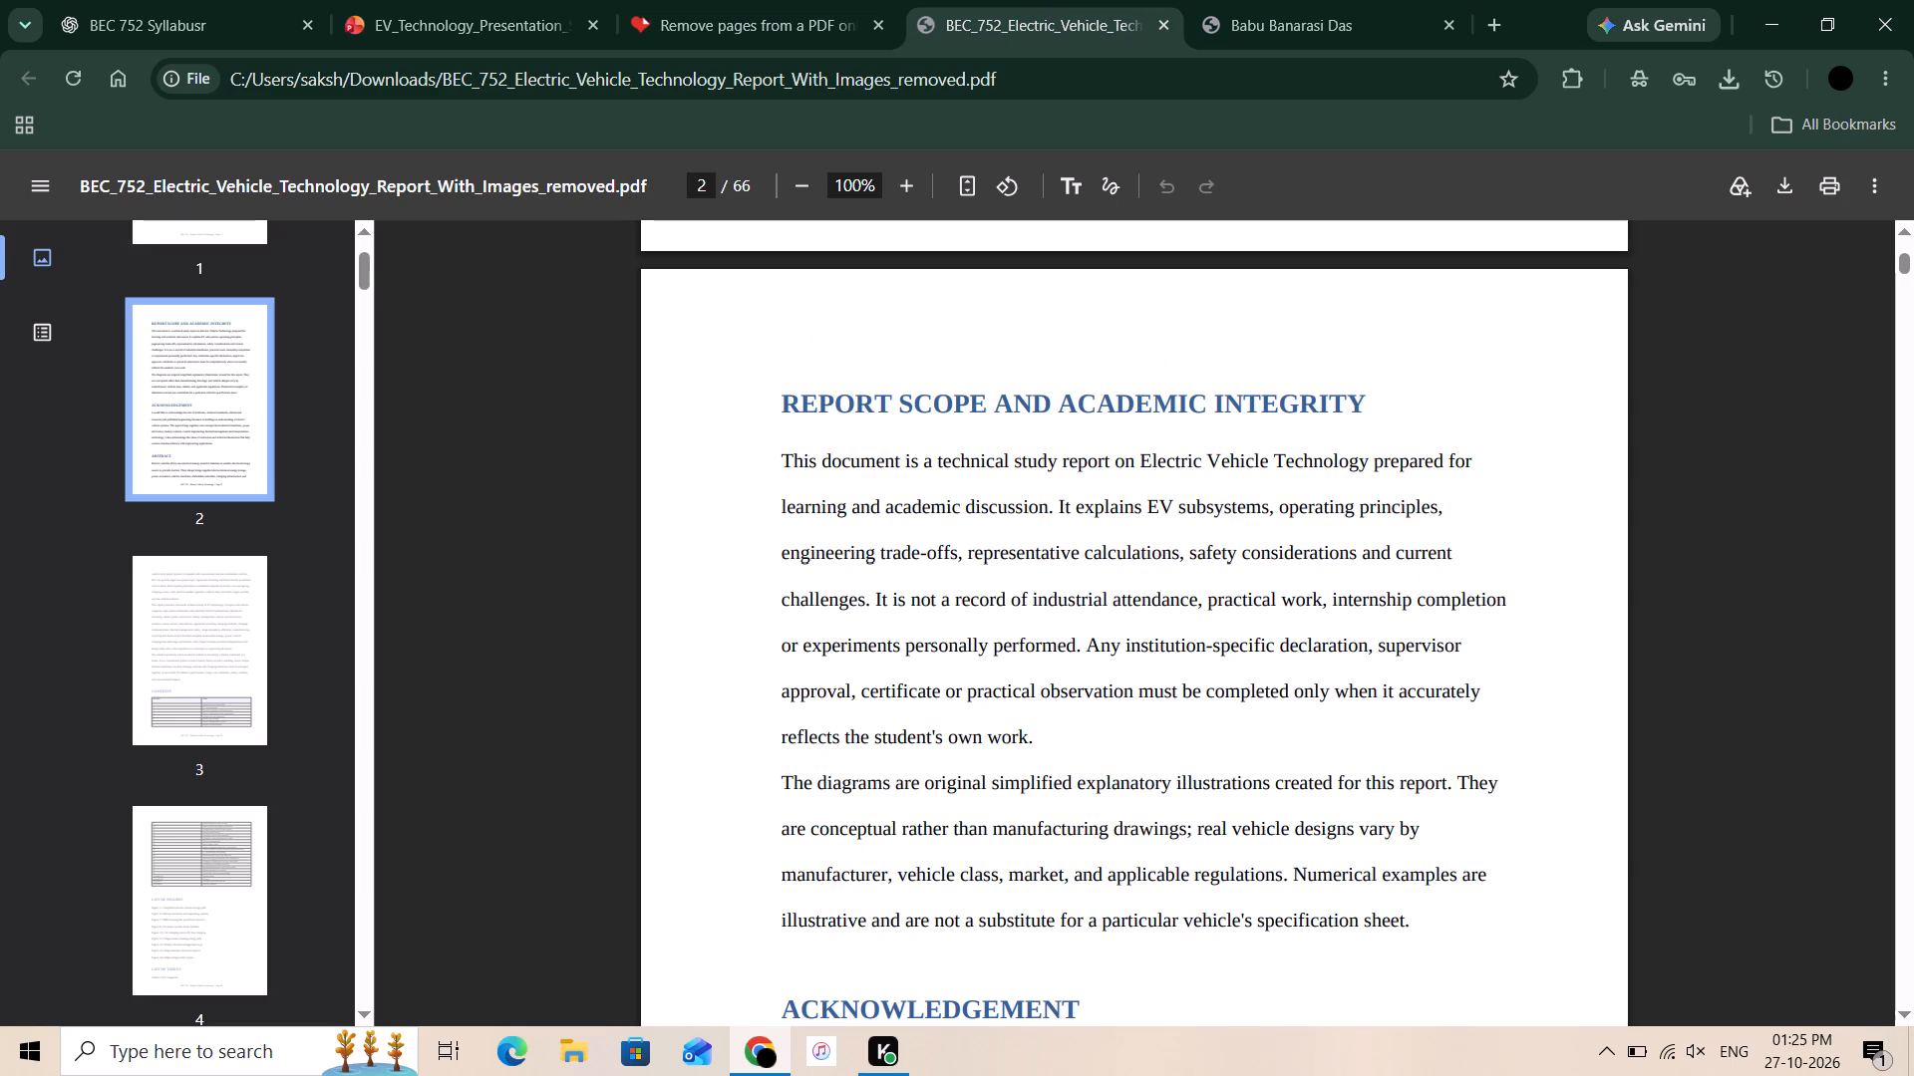
{"action": "scroll", "coordinate": [1178, 718], "scroll_direction": "up", "scroll_amount": 12}
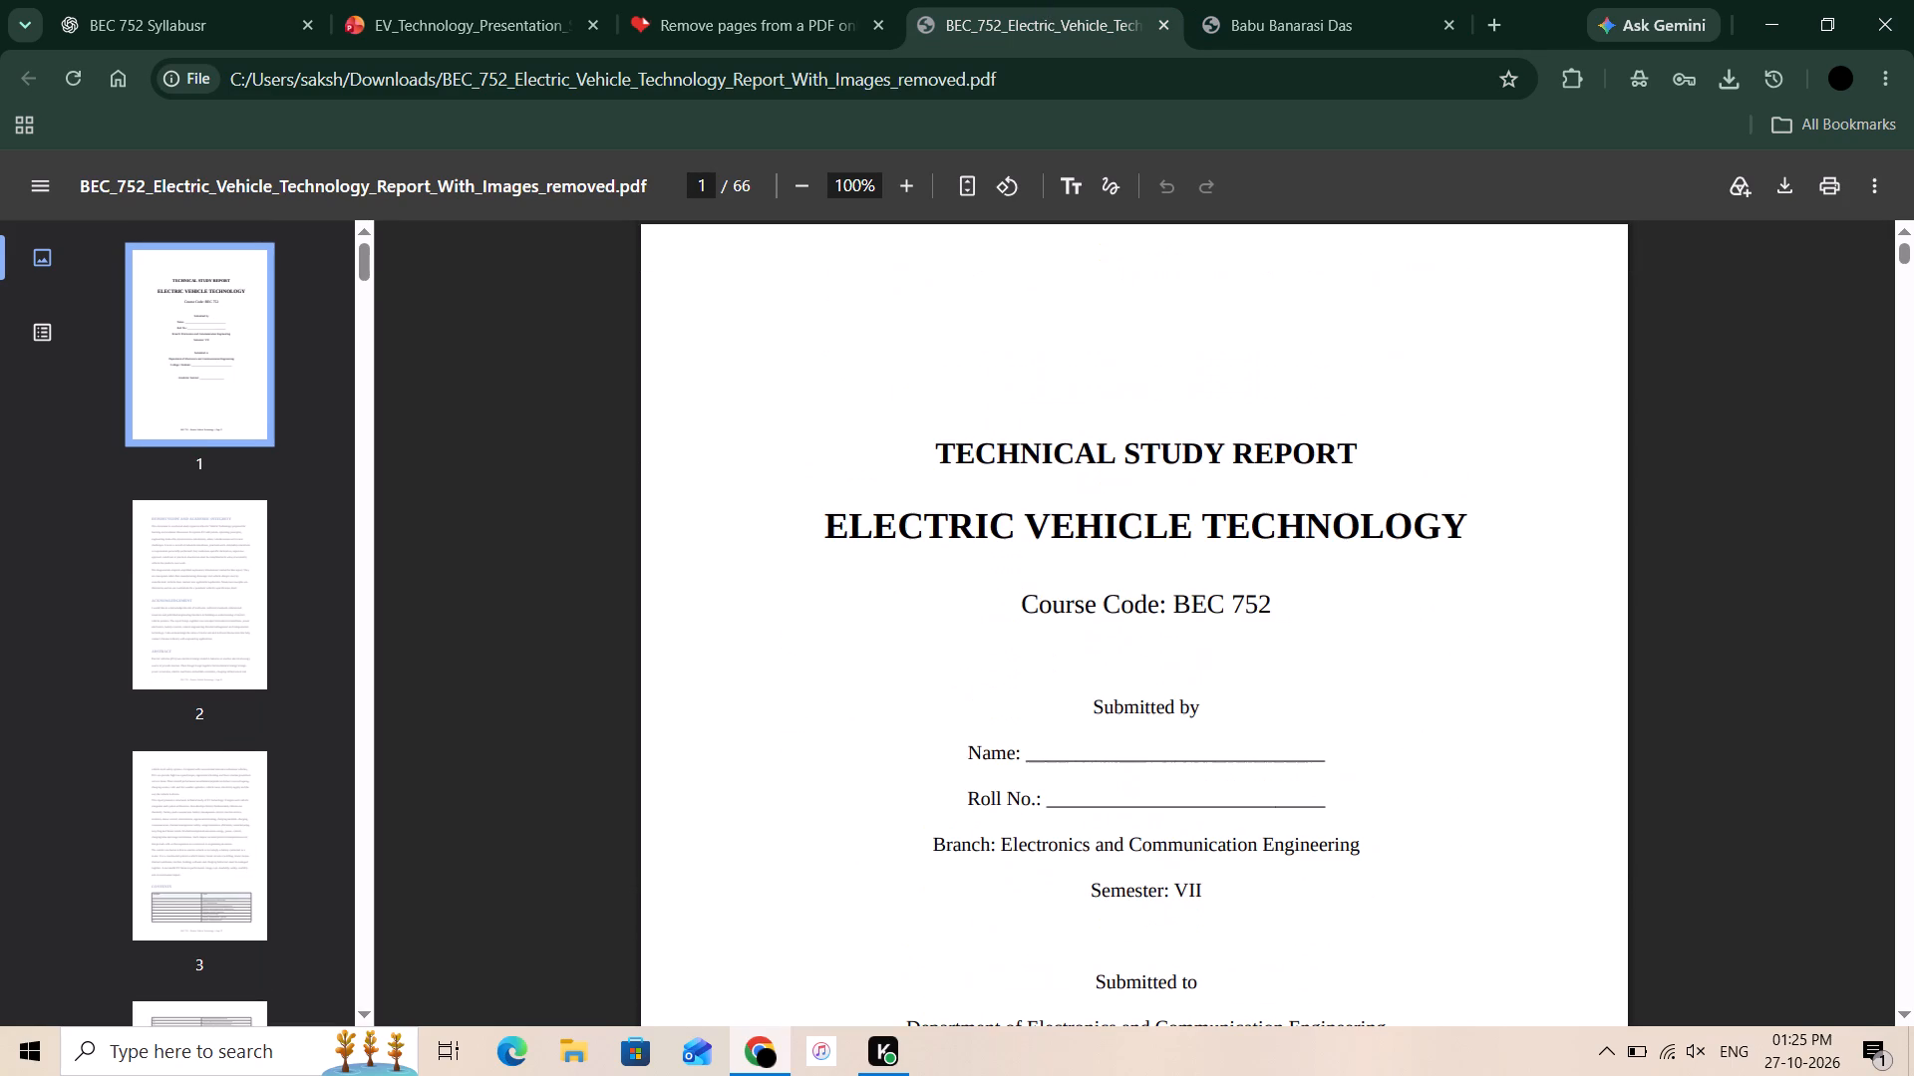
{"action": "scroll", "coordinate": [1188, 701], "scroll_direction": "up", "scroll_amount": 5}
{"action": "scroll", "coordinate": [1187, 698], "scroll_direction": "down", "scroll_amount": 9}
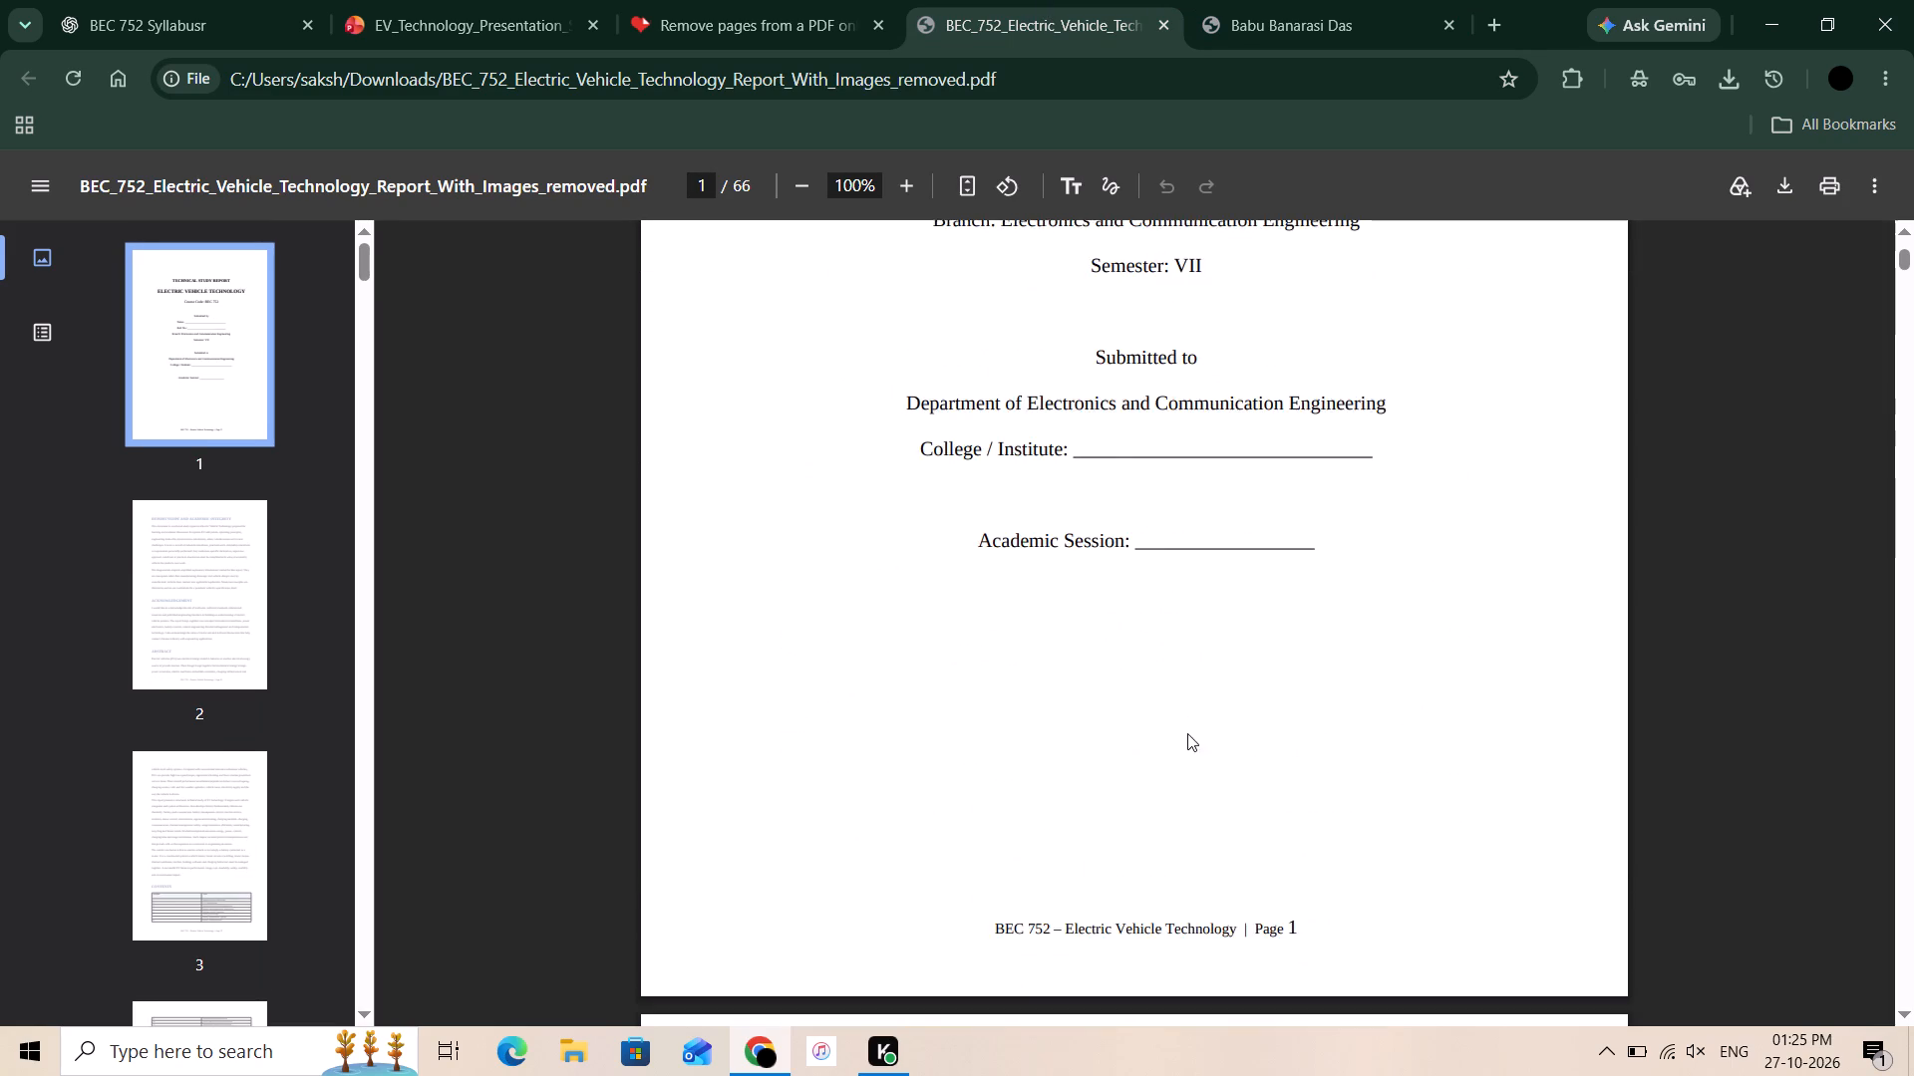
{"action": "scroll", "coordinate": [1187, 738], "scroll_direction": "down", "scroll_amount": 4}
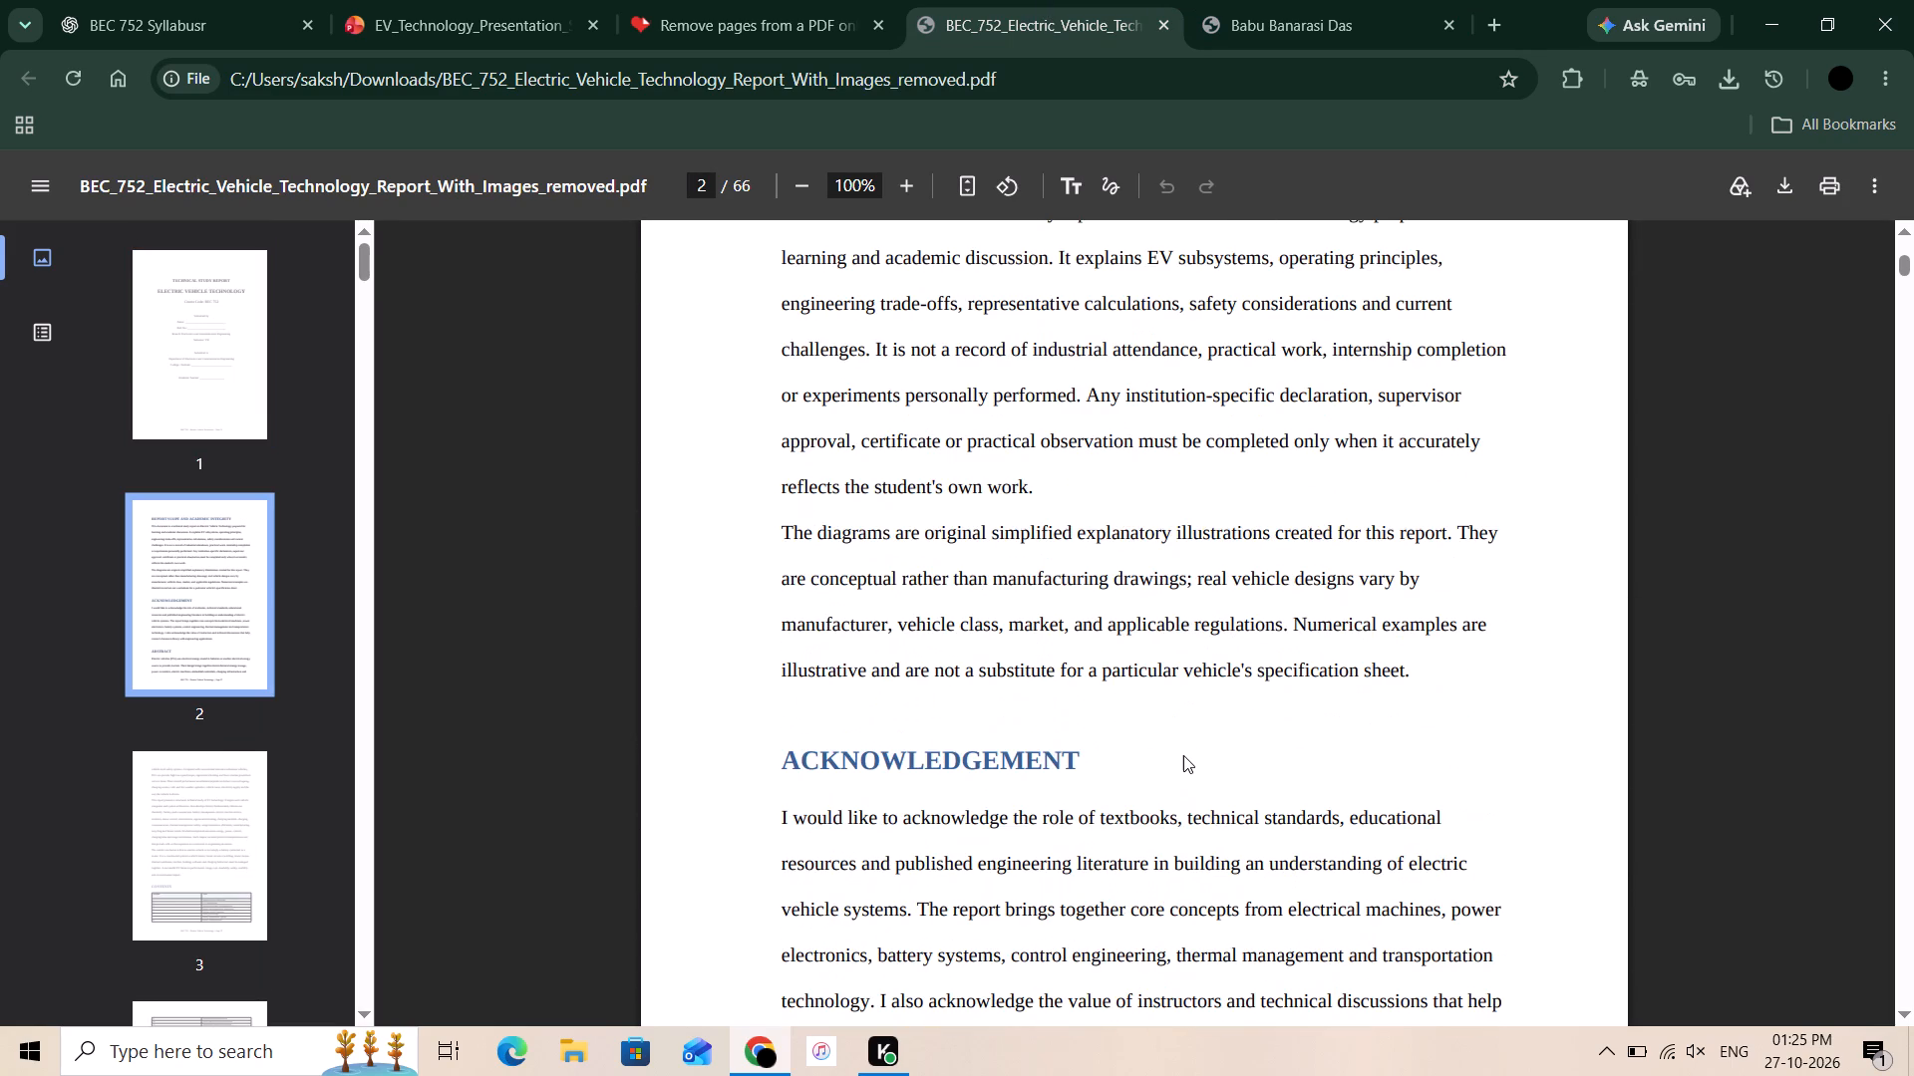
Remove the marked pages 1-2 and 6-8 from the merged PDF in iLovePDF and download the resulting file.
{"action": "left_click", "coordinate": [760, 0]}
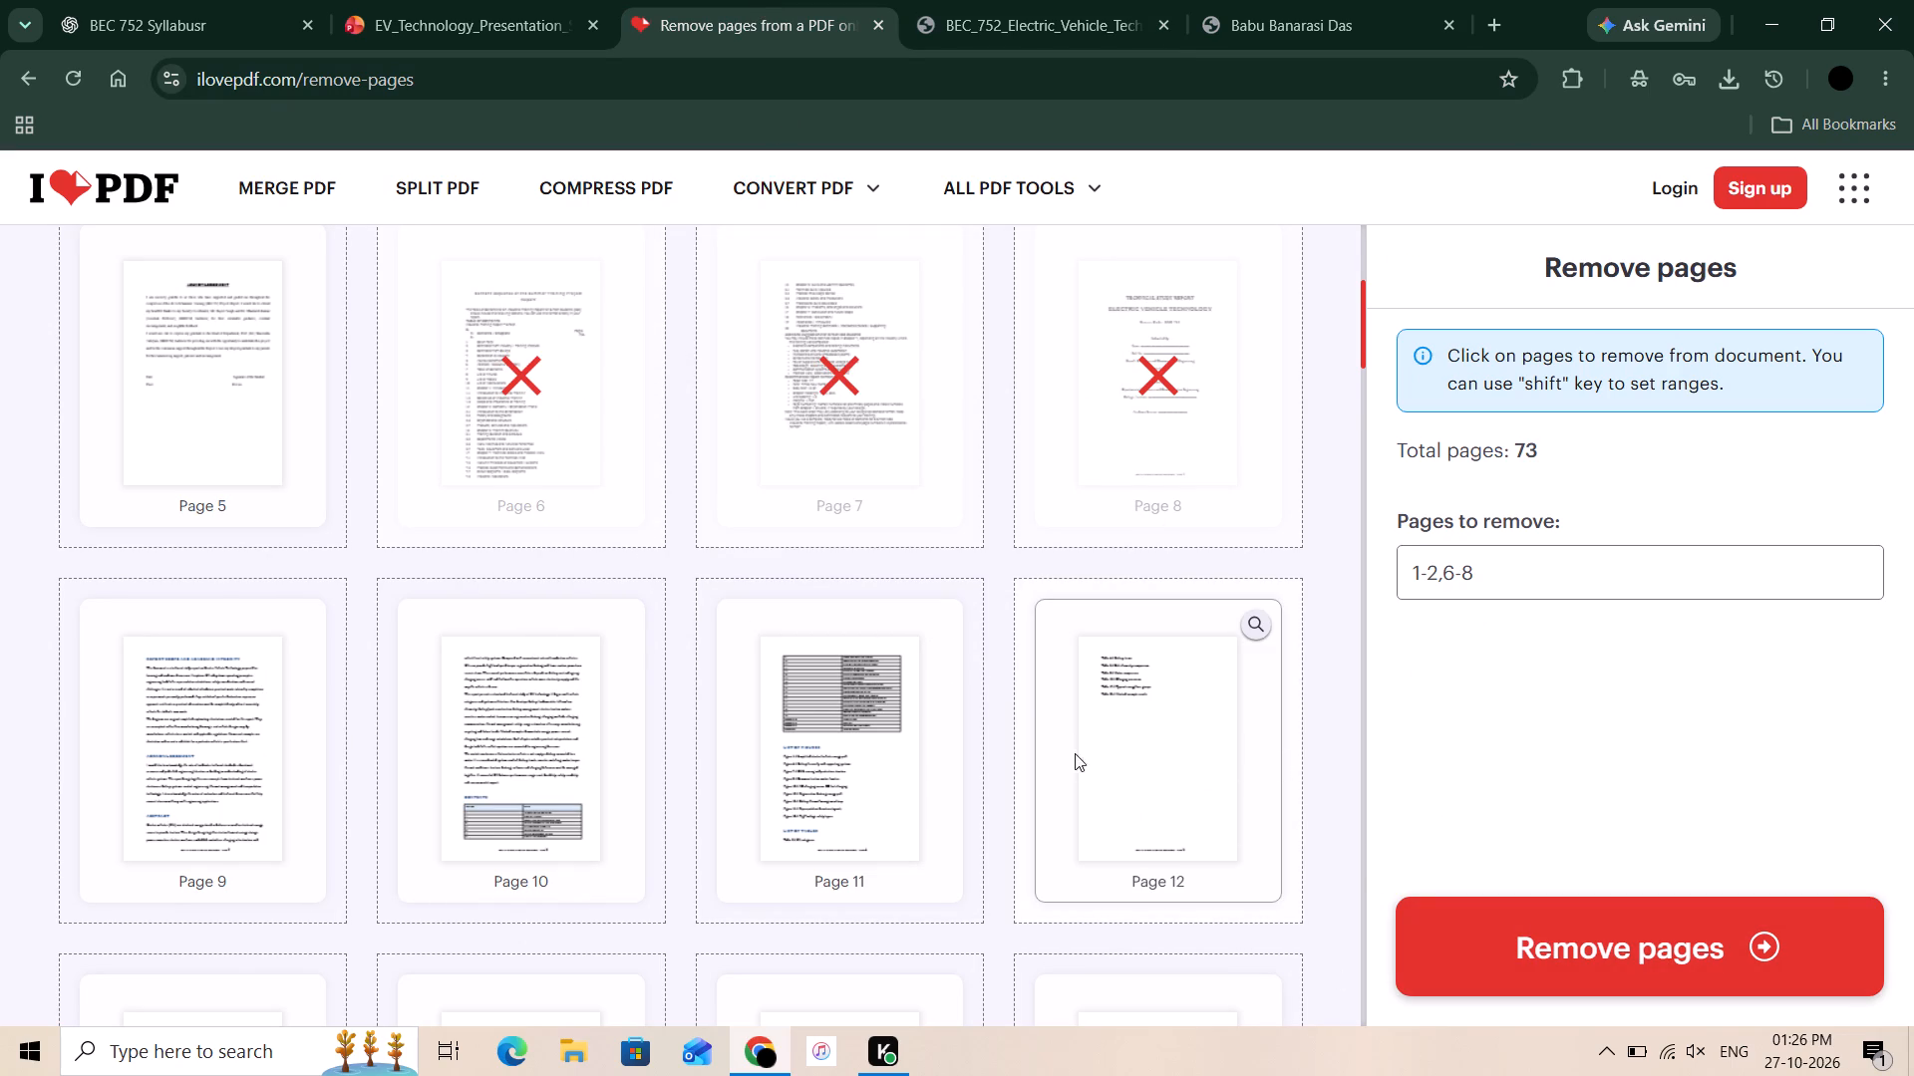
{"action": "scroll", "coordinate": [1046, 737], "scroll_direction": "up", "scroll_amount": 1}
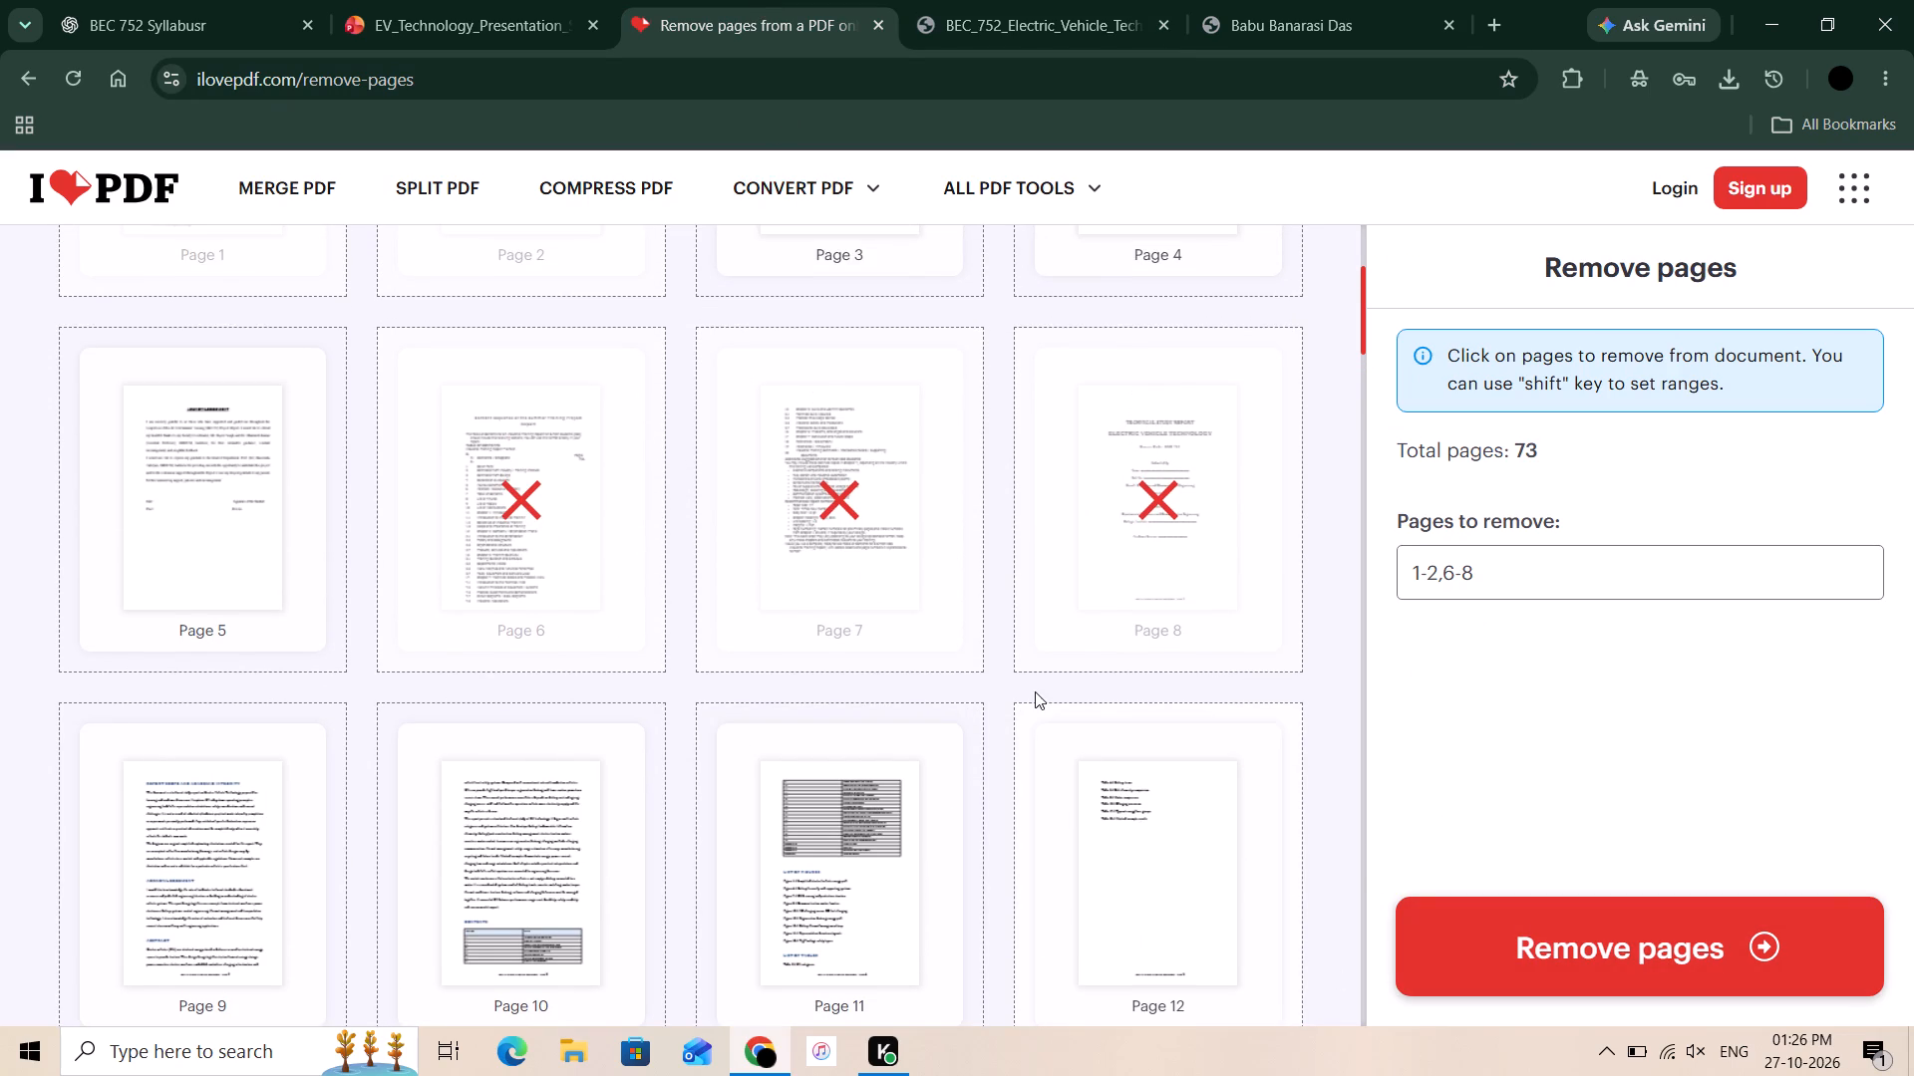
{"action": "scroll", "coordinate": [640, 704], "scroll_direction": "up", "scroll_amount": 2}
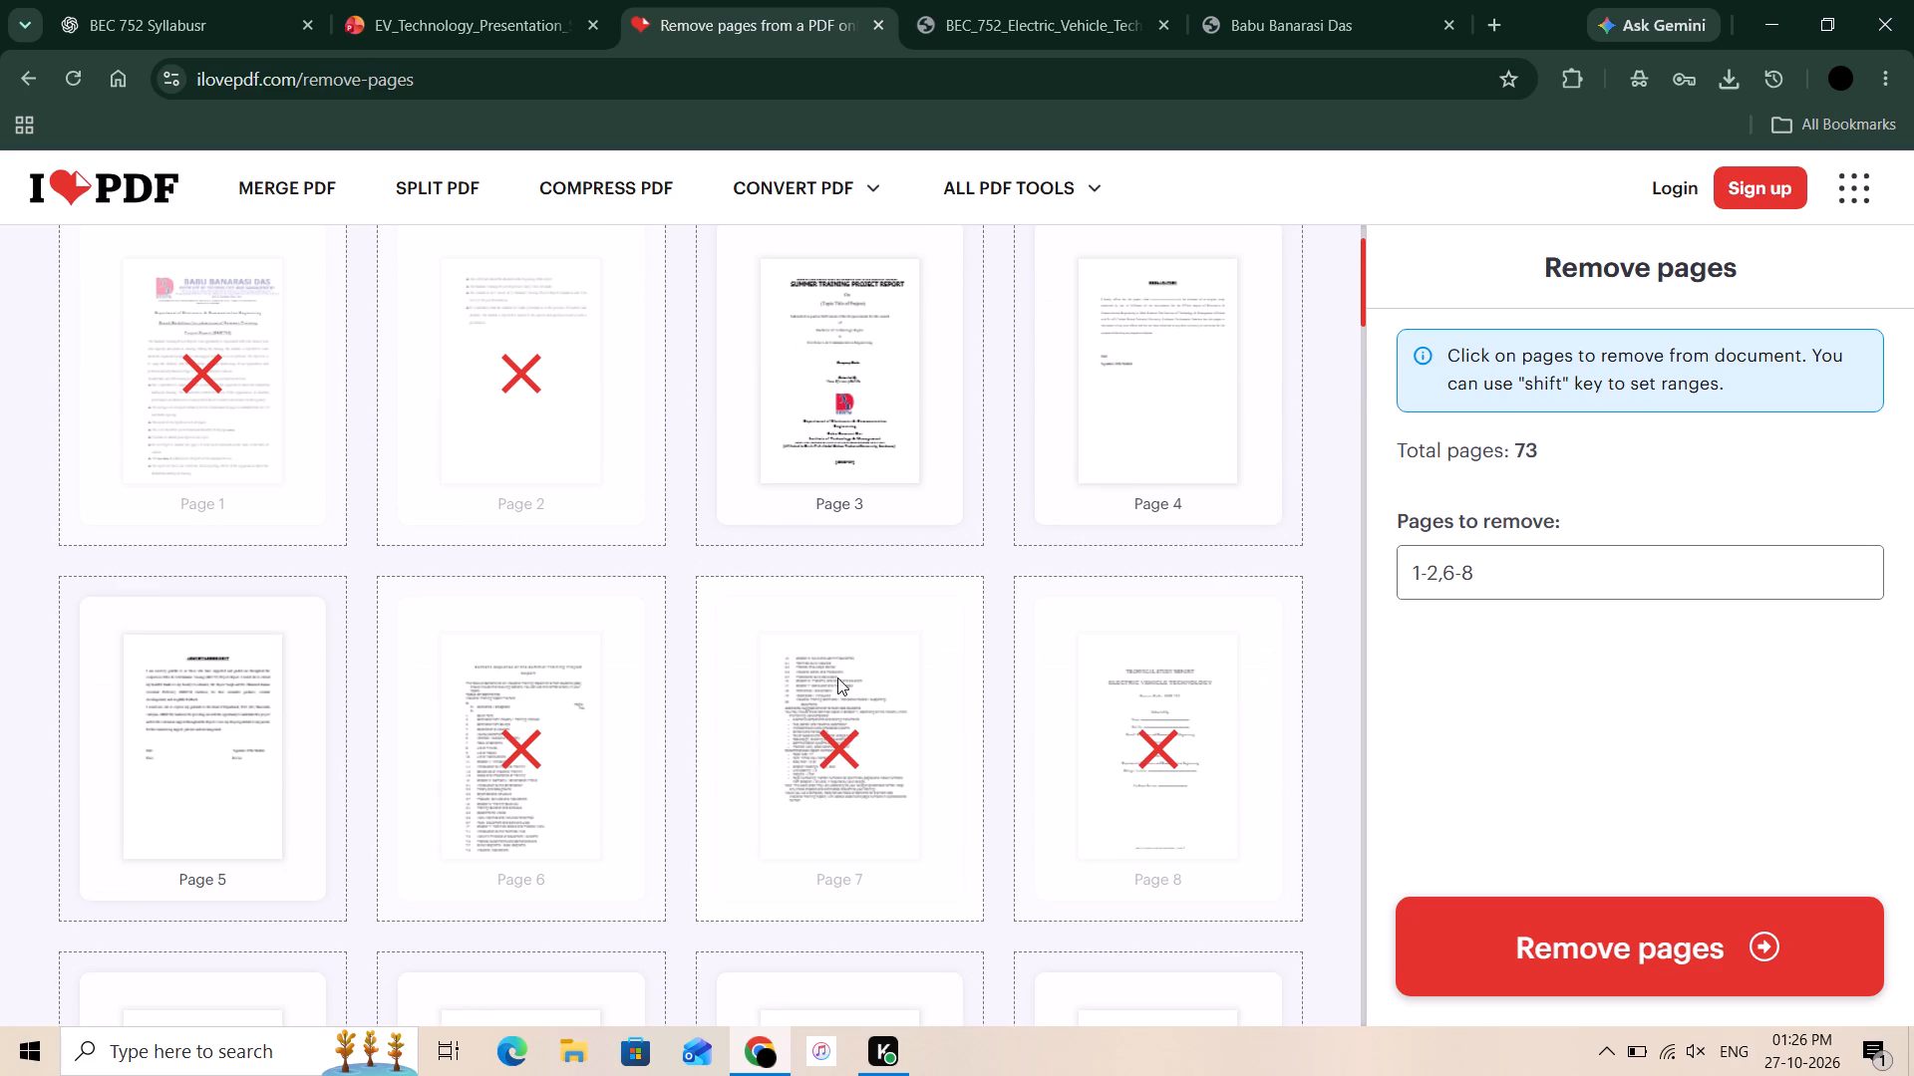
{"action": "left_click", "coordinate": [1706, 956]}
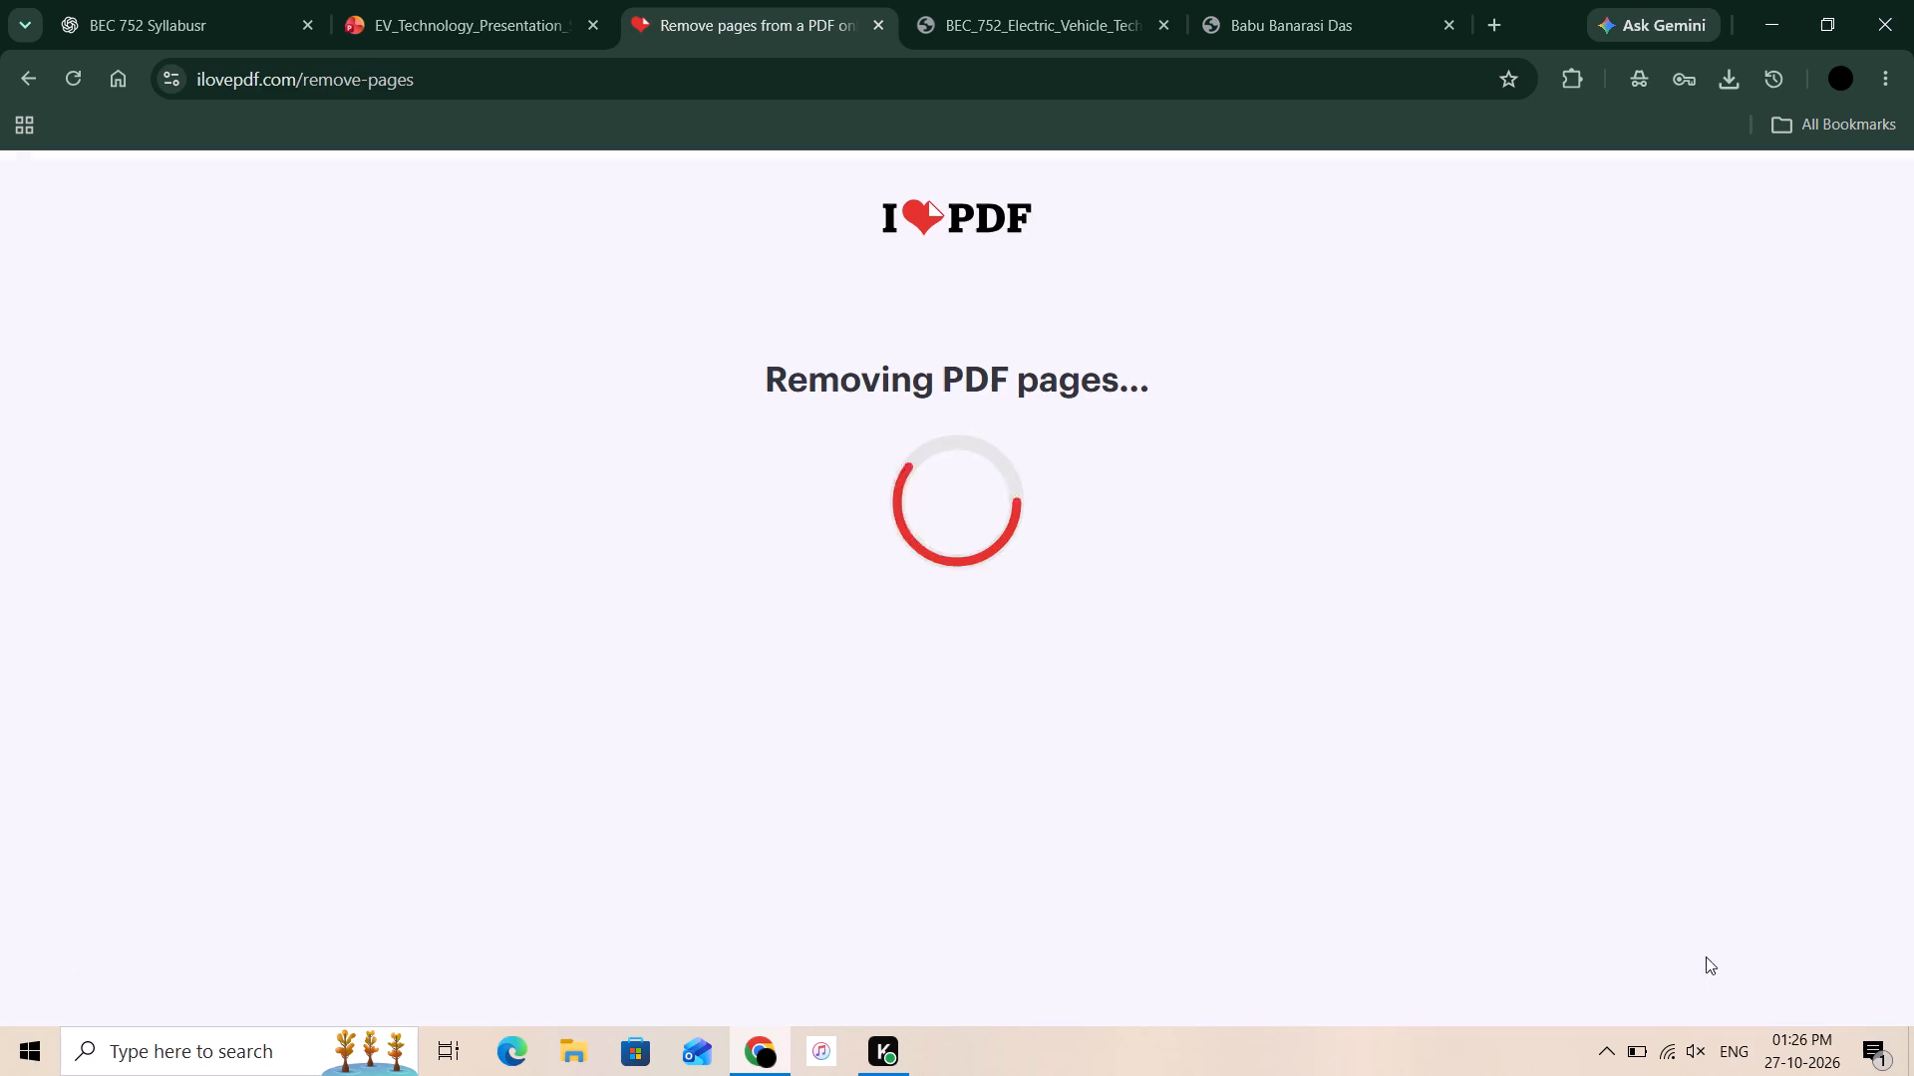
{"action": "left_click", "coordinate": [1000, 392]}
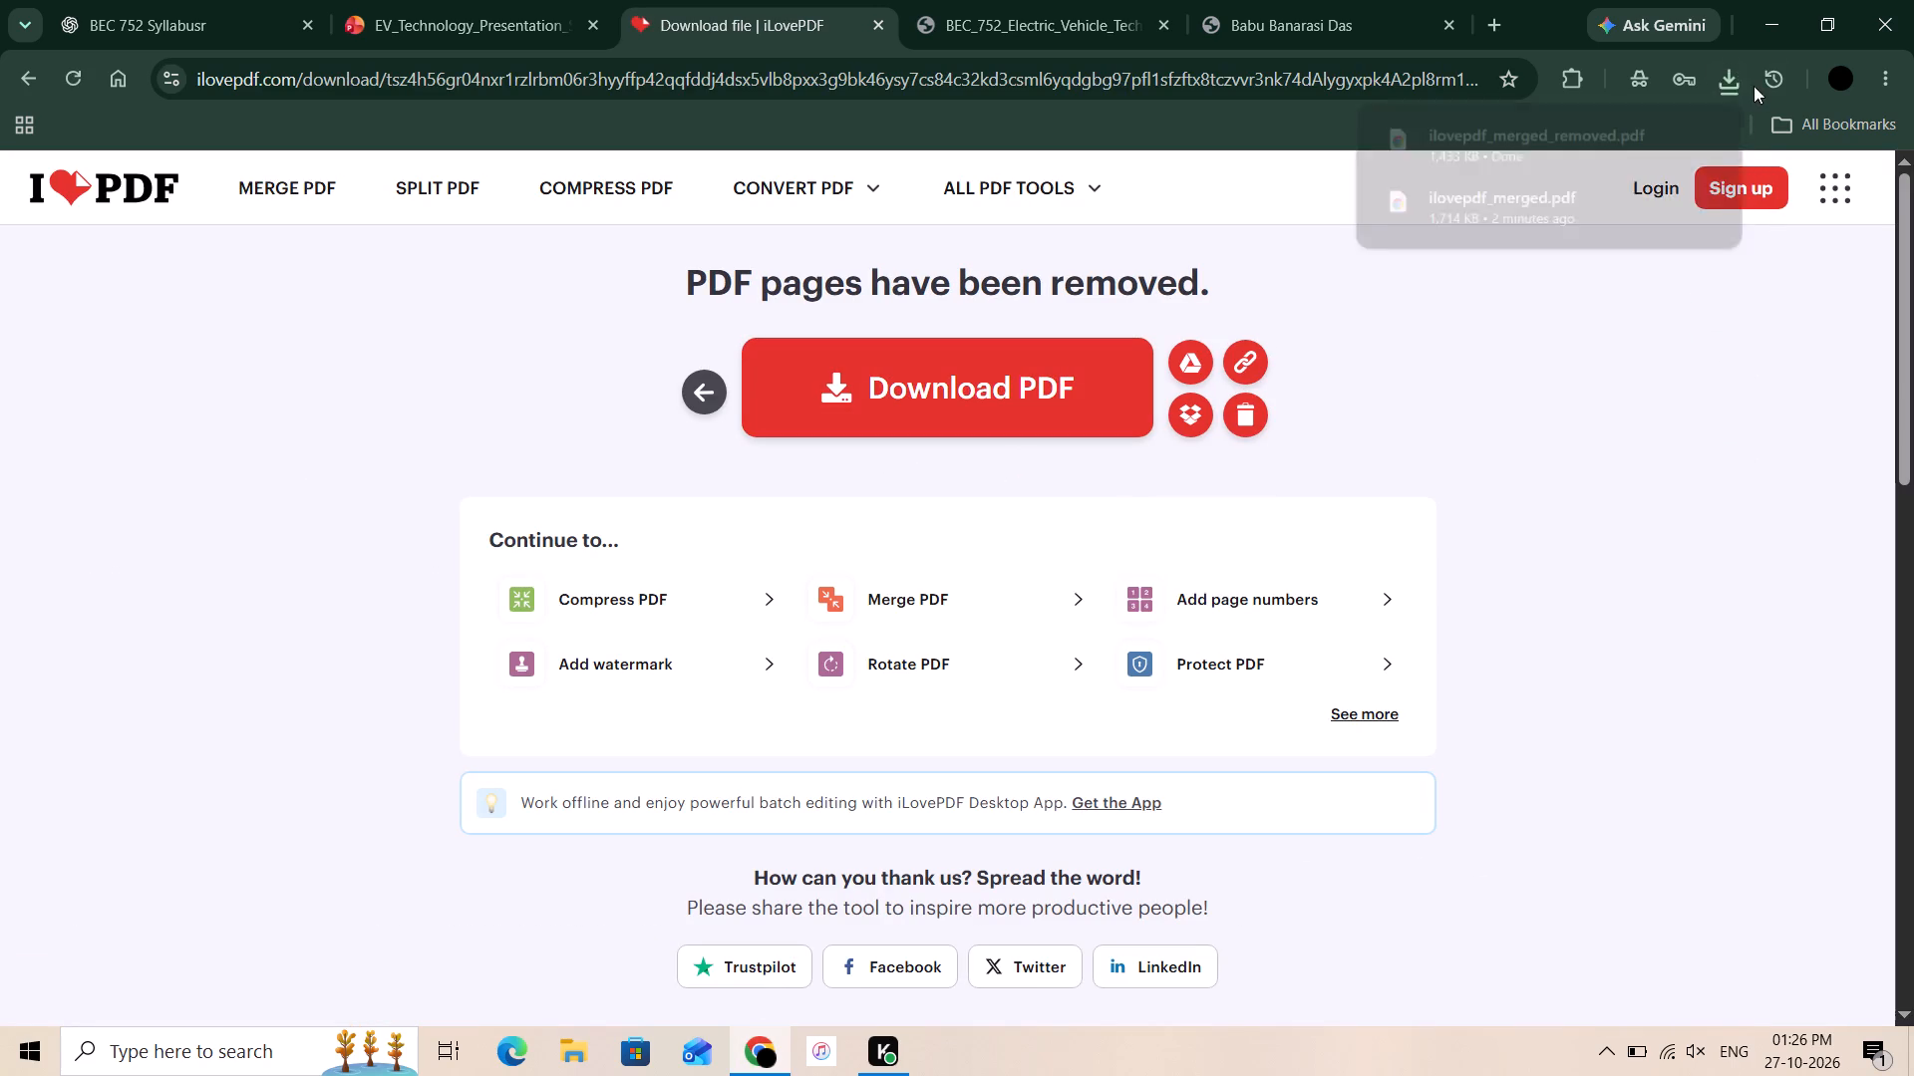
Open the downloaded ilovepdf_merged_removed PDF and review its cover, declaration, acknowledgement, scope, abstract and contents pages.
{"action": "left_click", "coordinate": [1585, 146]}
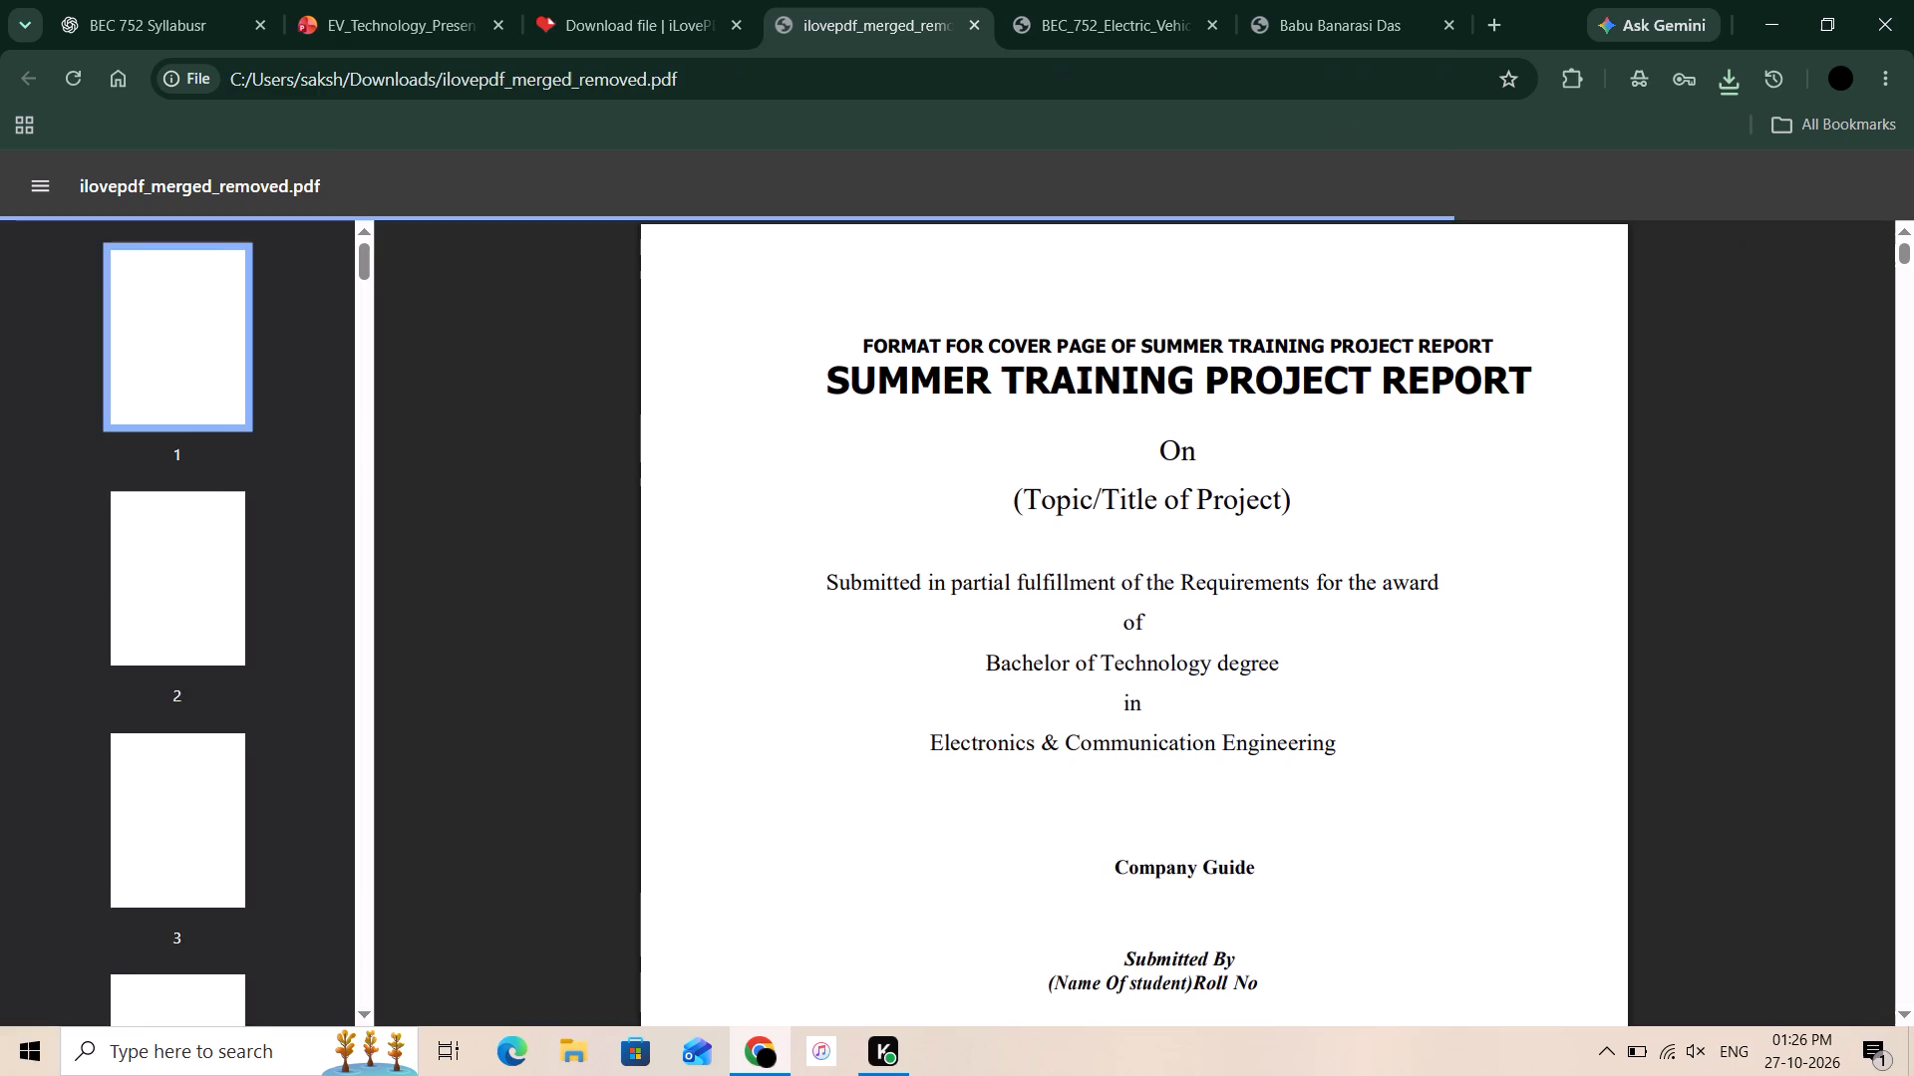
{"action": "scroll", "coordinate": [1172, 562], "scroll_direction": "down", "scroll_amount": 3}
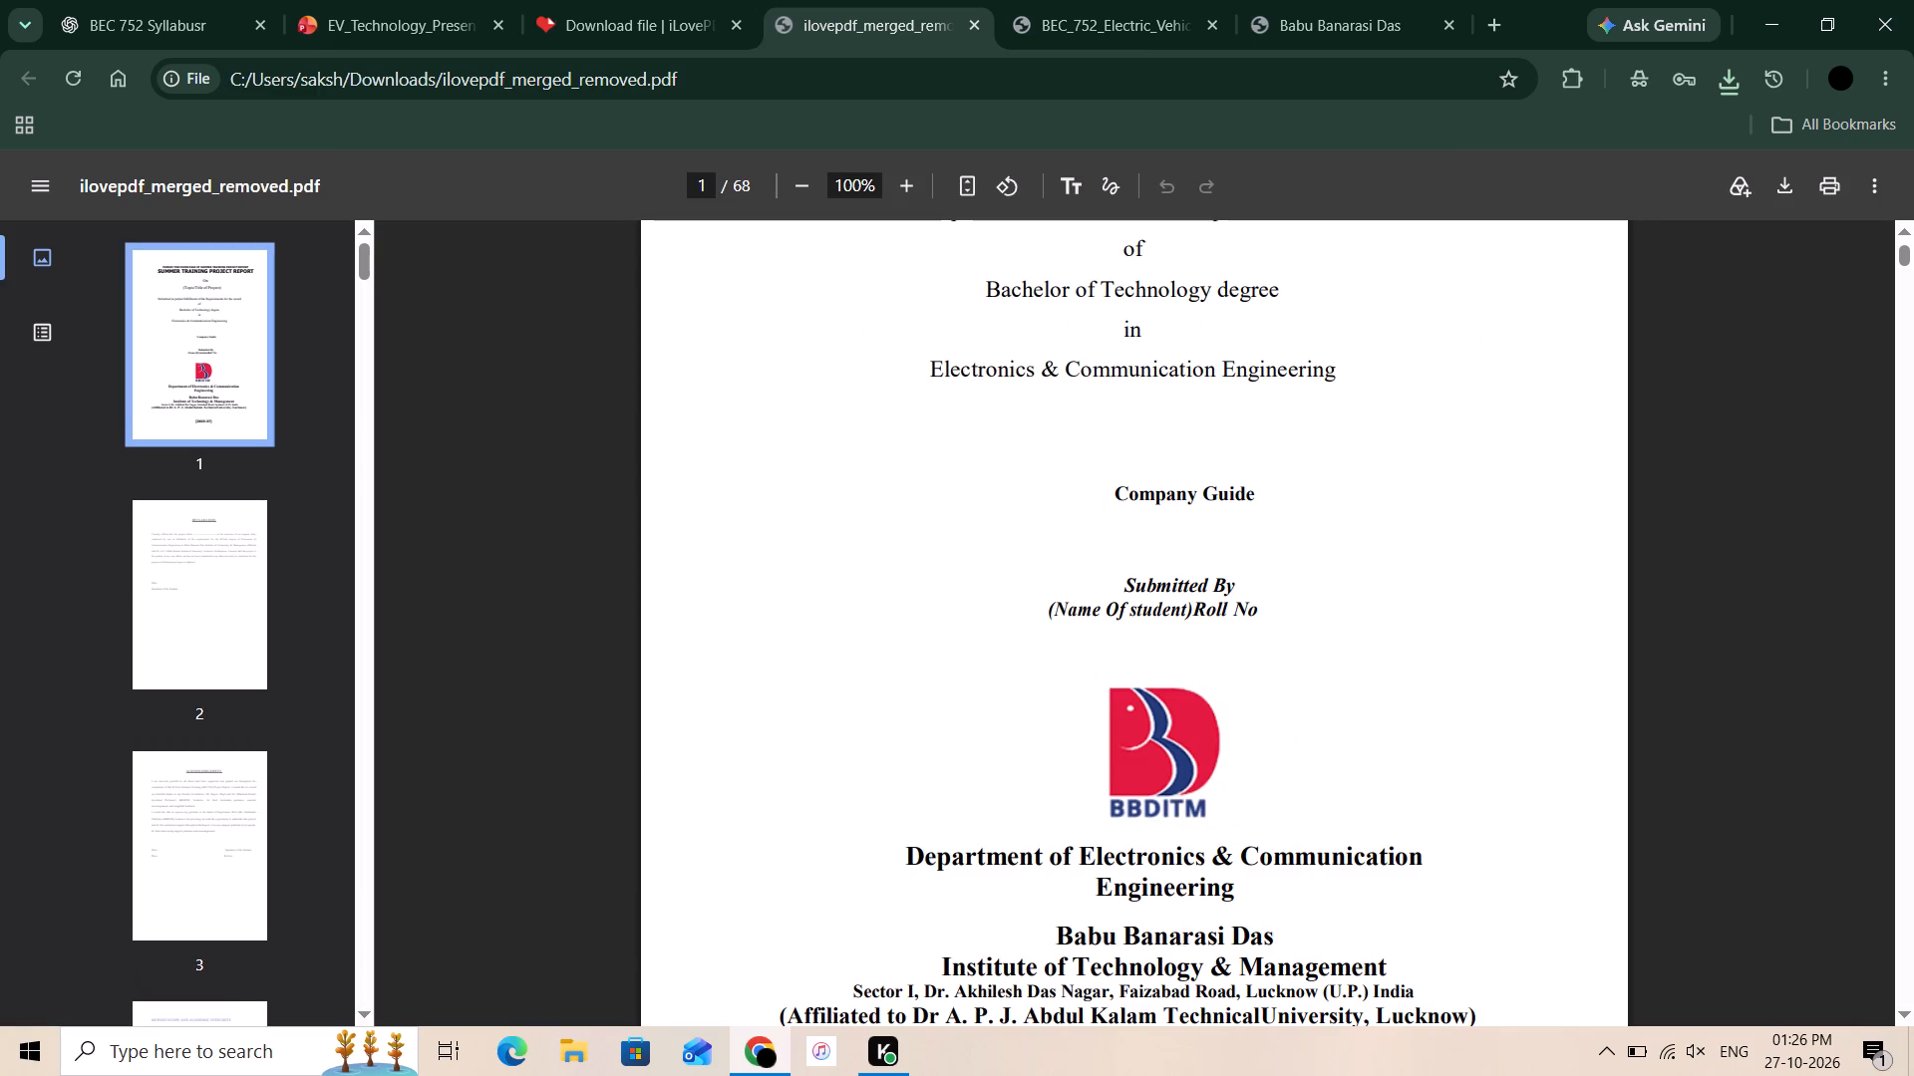
{"action": "scroll", "coordinate": [1224, 625], "scroll_direction": "down", "scroll_amount": 4}
{"action": "scroll", "coordinate": [1358, 652], "scroll_direction": "down", "scroll_amount": 5}
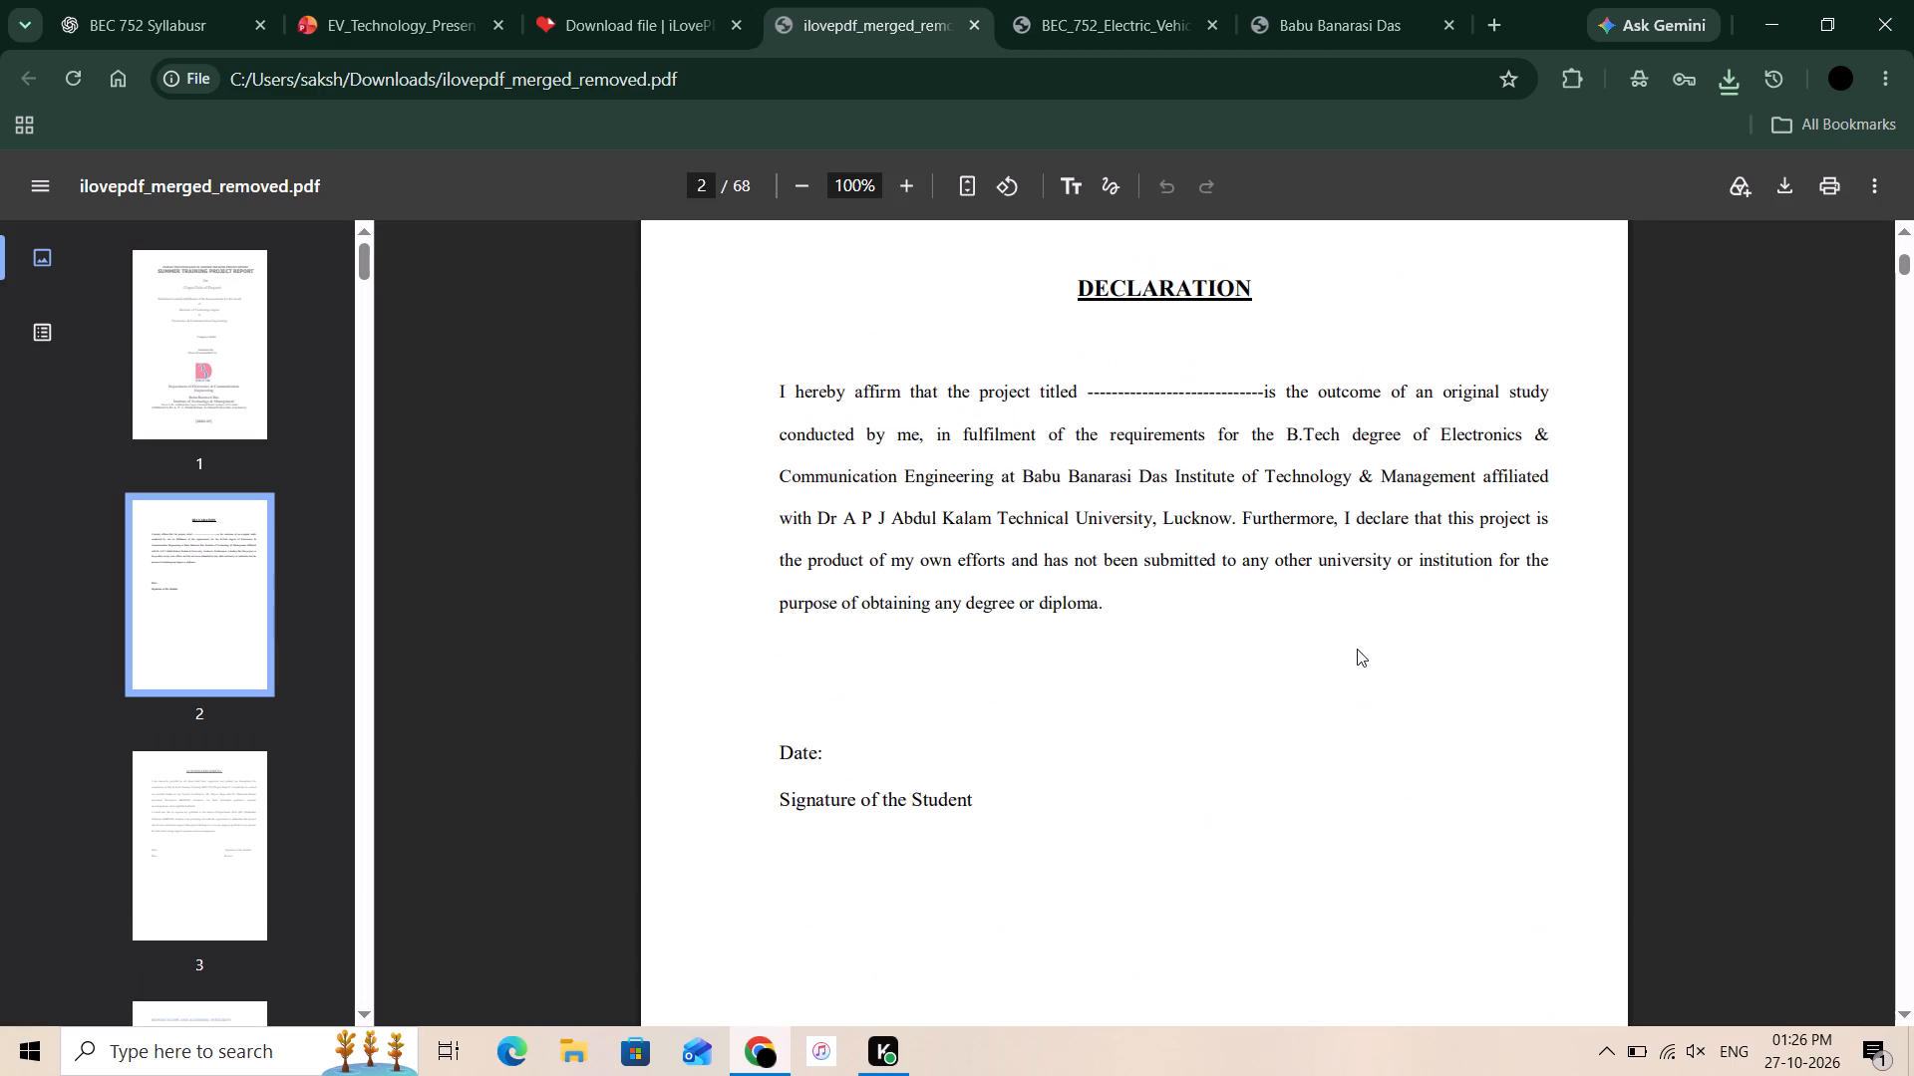
{"action": "double_click", "coordinate": [1178, 389]}
{"action": "left_click", "coordinate": [1186, 394]}
{"action": "scroll", "coordinate": [1166, 658], "scroll_direction": "down", "scroll_amount": 14}
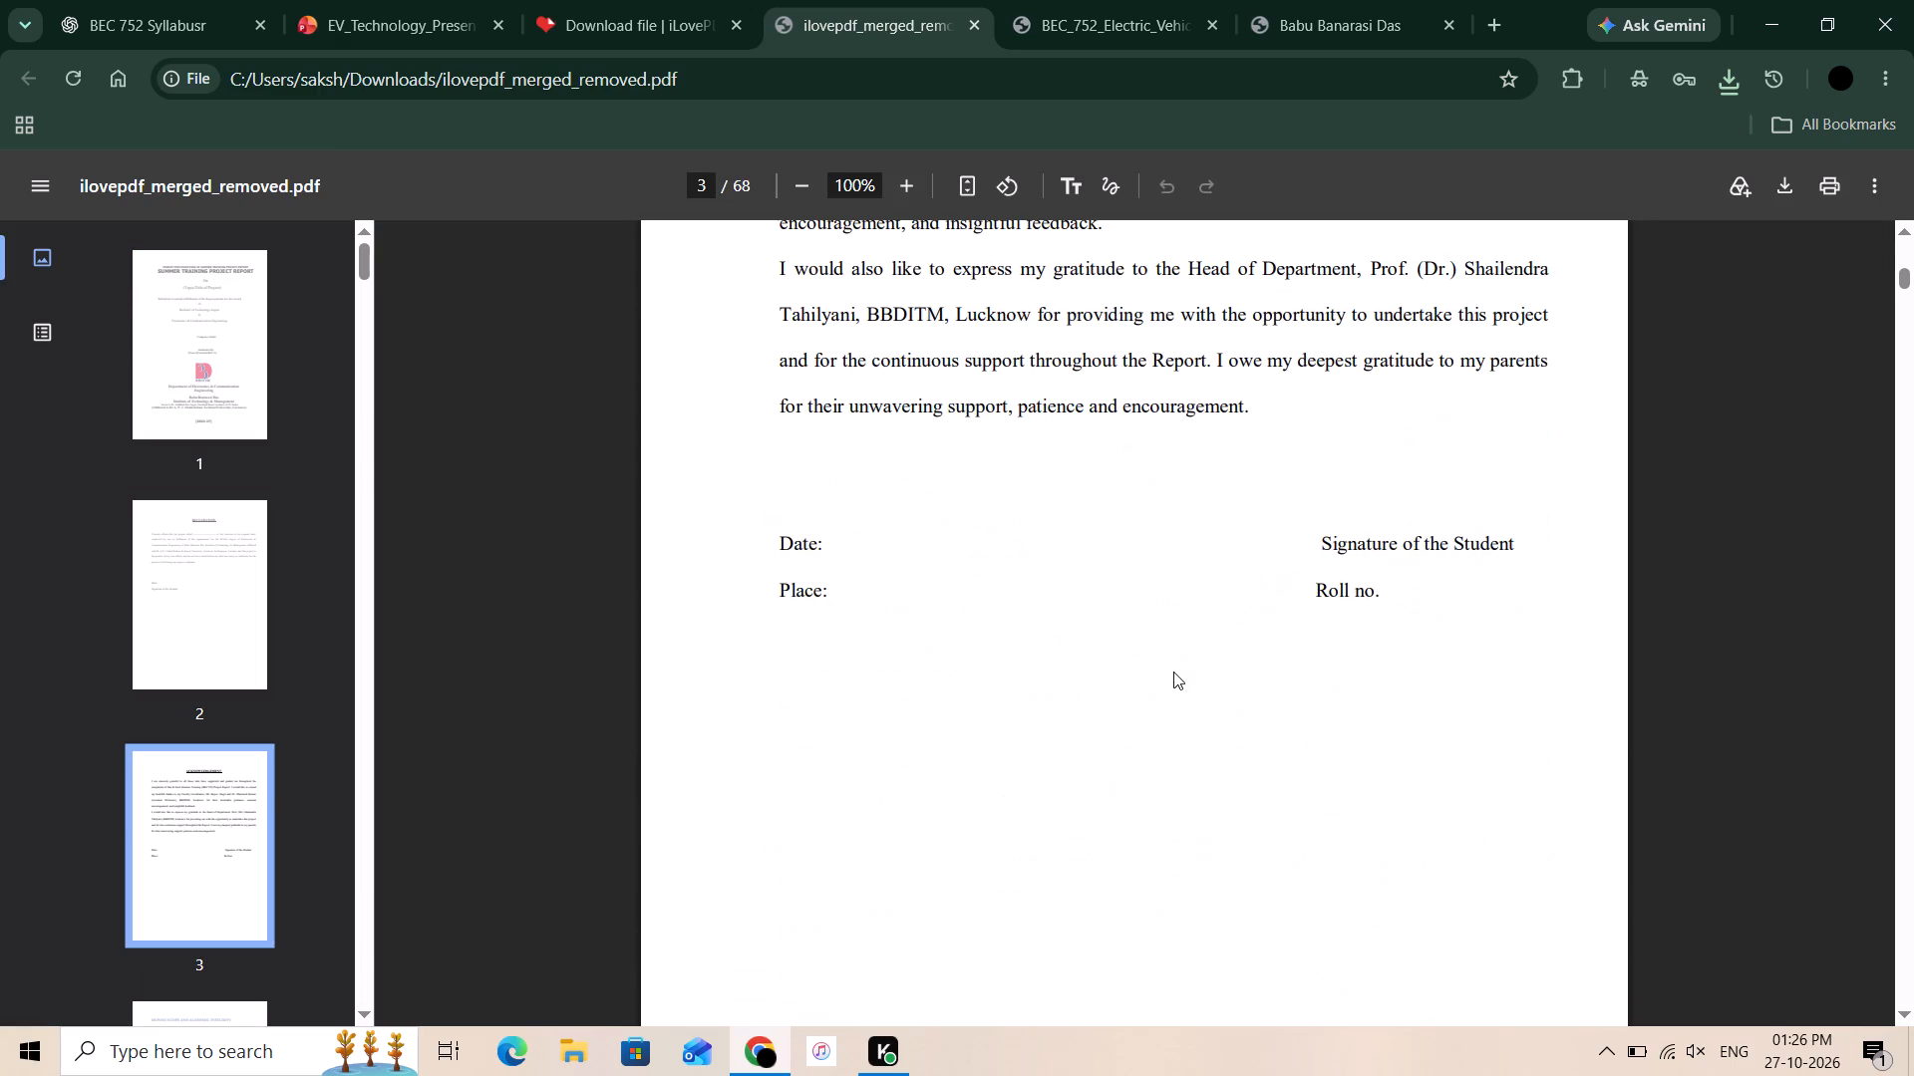
{"action": "scroll", "coordinate": [1173, 669], "scroll_direction": "down", "scroll_amount": 14}
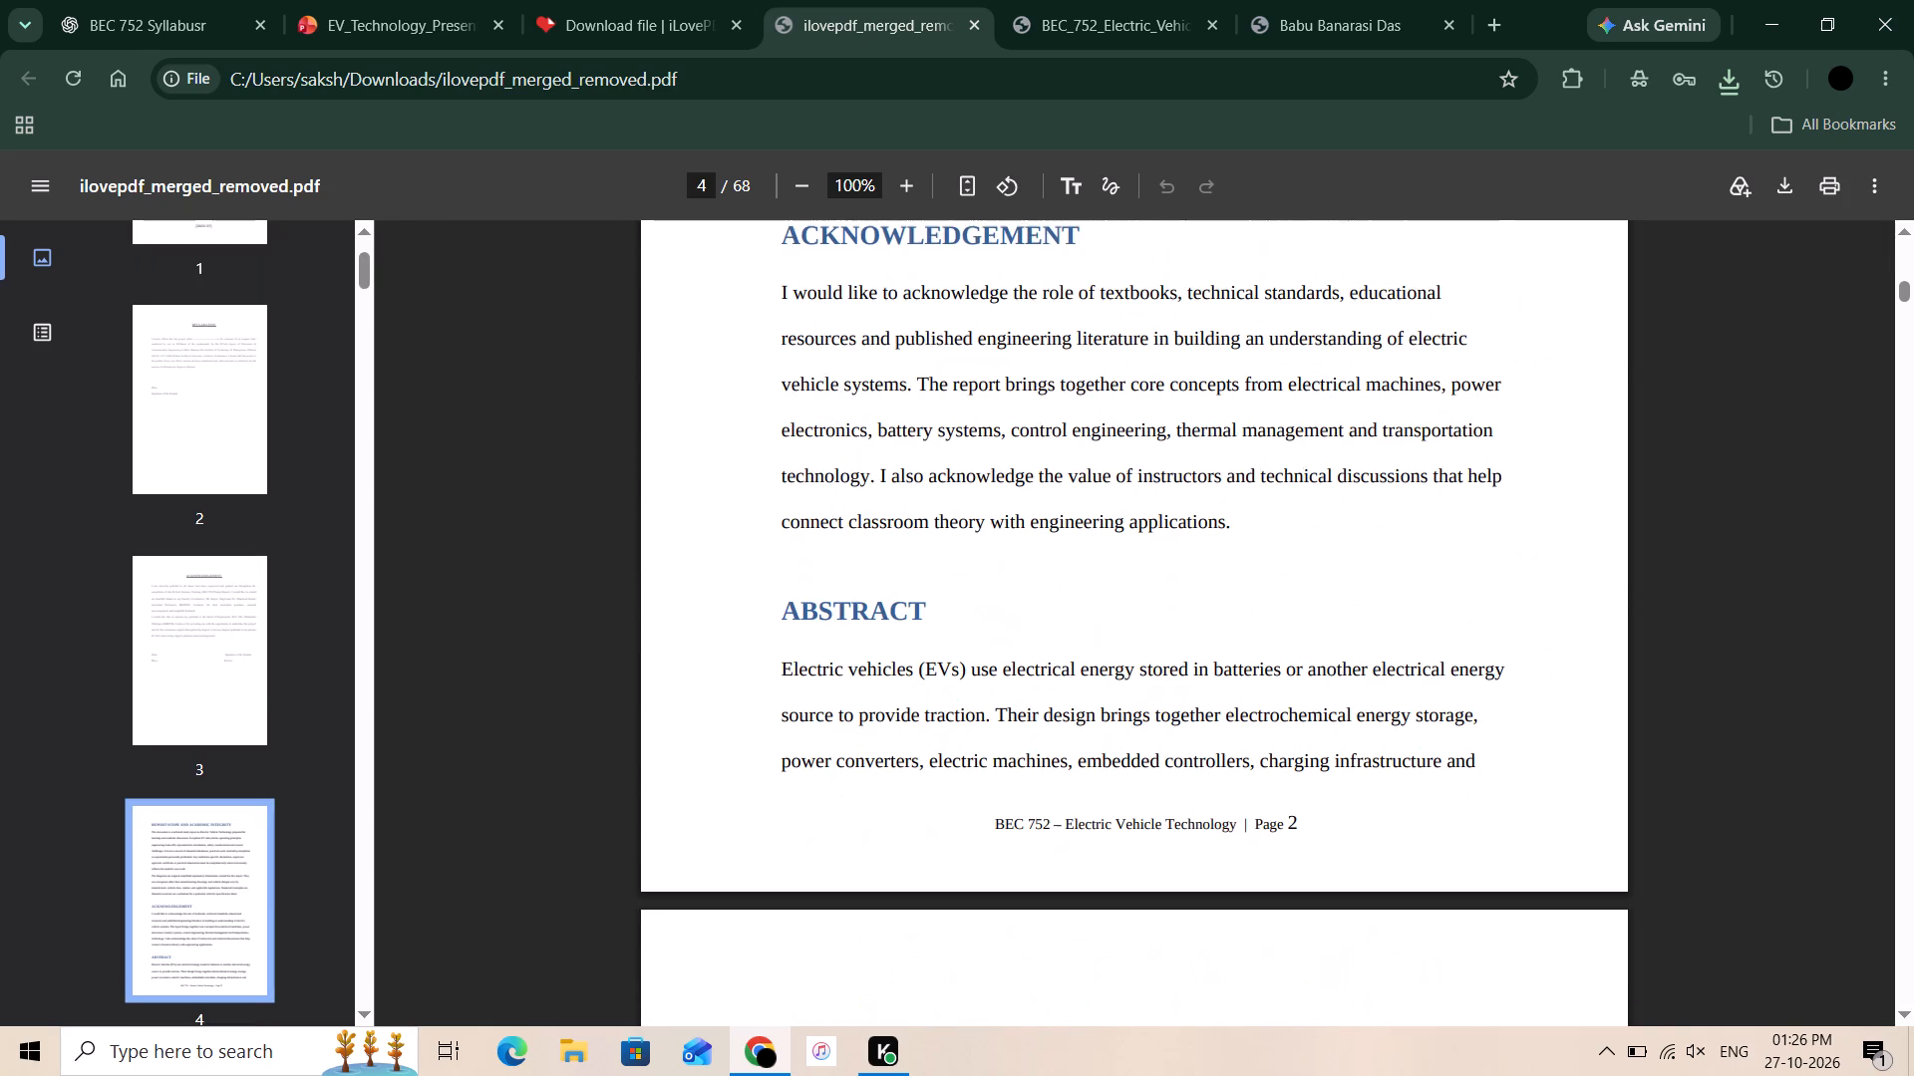
{"action": "scroll", "coordinate": [1177, 674], "scroll_direction": "down", "scroll_amount": 9}
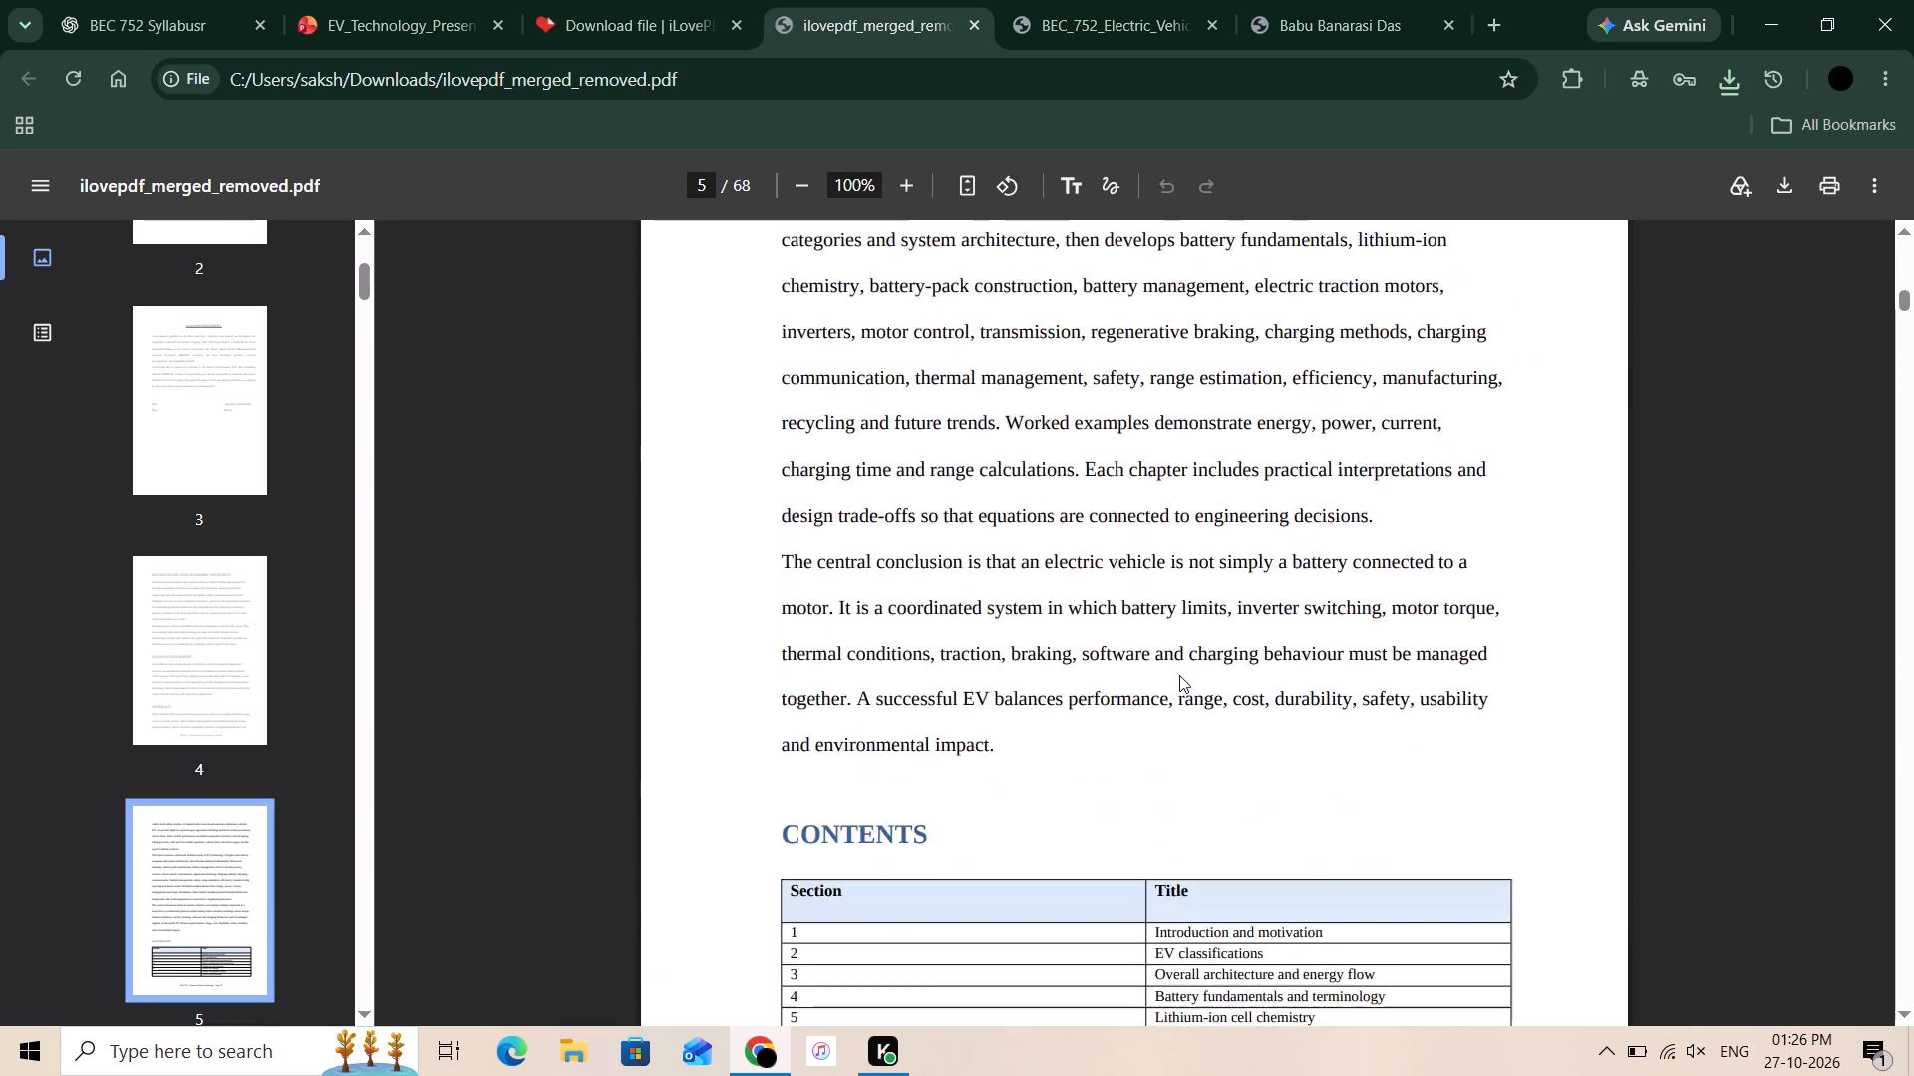
{"action": "scroll", "coordinate": [1179, 671], "scroll_direction": "down", "scroll_amount": 5}
Recheck the format's acknowledgement, declaration and cover pages in the ilovepdf_merged_removed PDF for details that need filling in.
{"action": "scroll", "coordinate": [1179, 671], "scroll_direction": "up", "scroll_amount": 12}
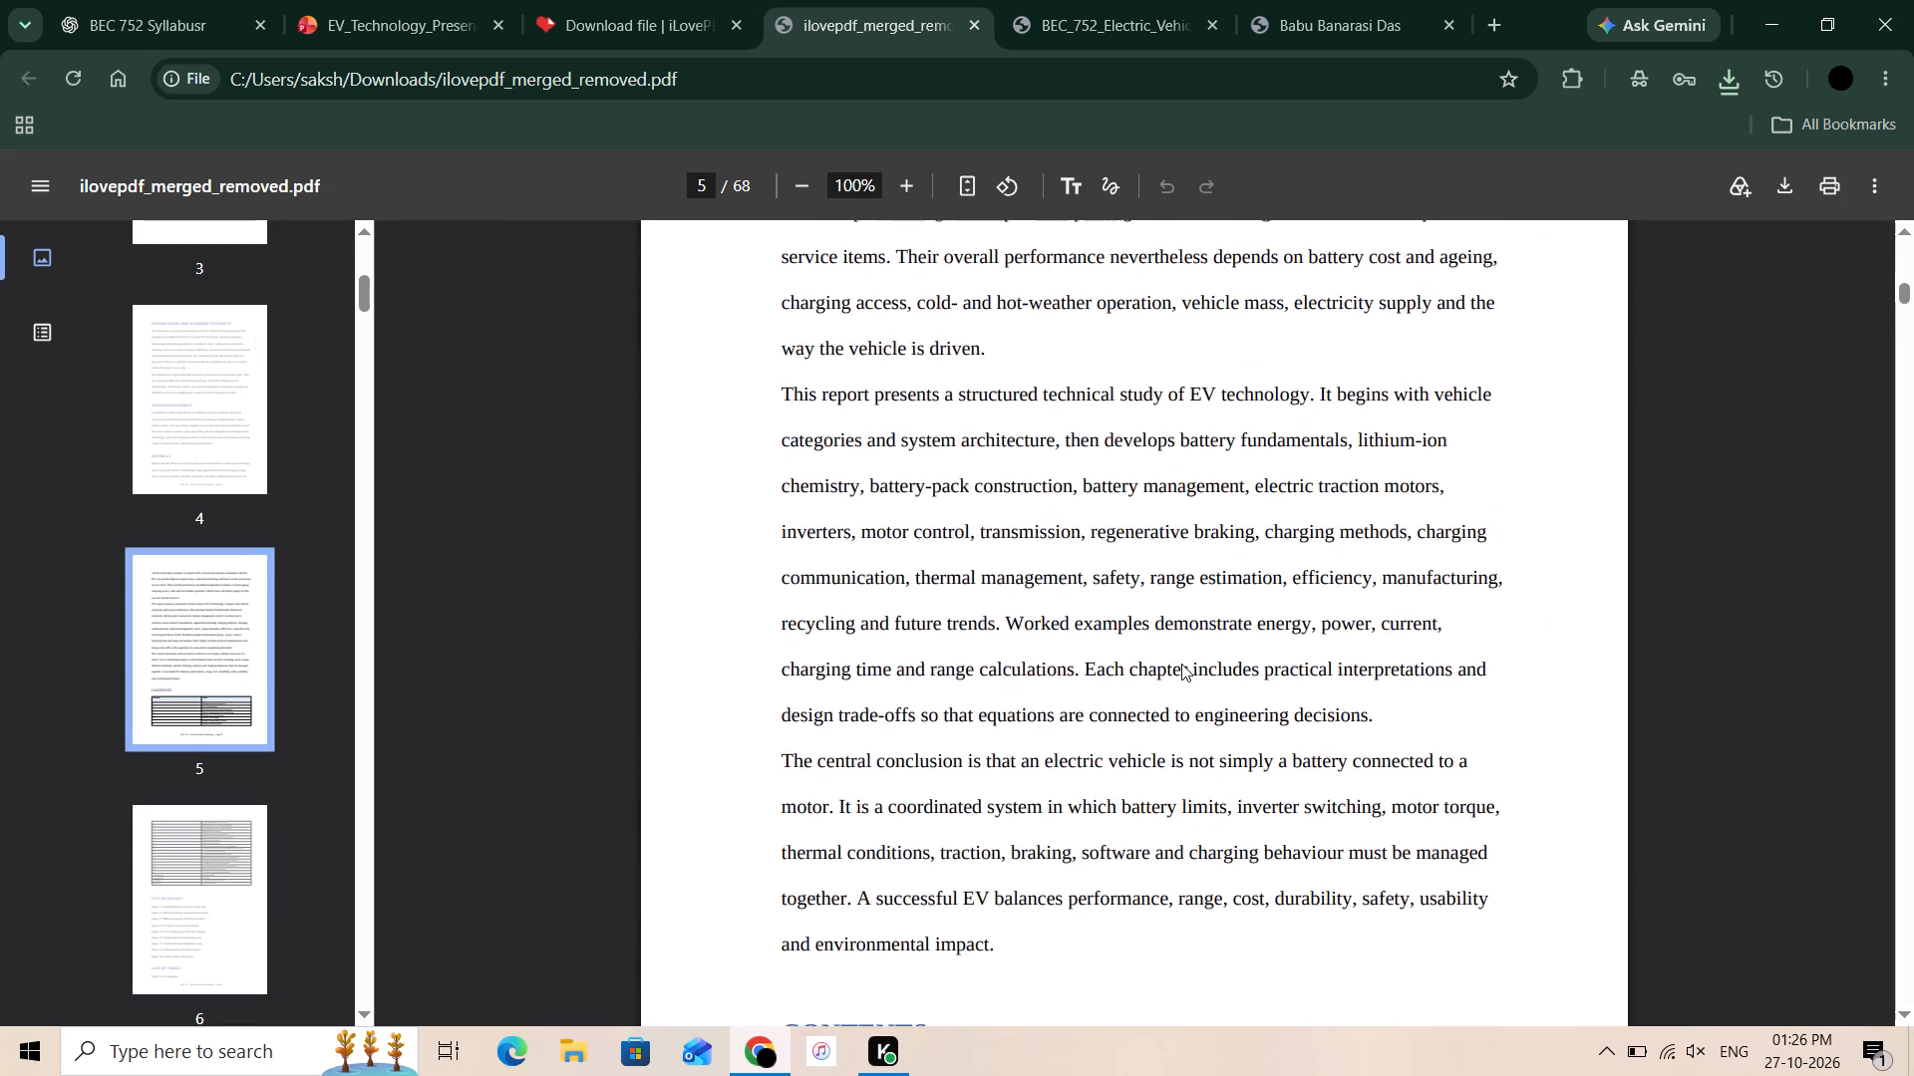
{"action": "scroll", "coordinate": [1181, 664], "scroll_direction": "up", "scroll_amount": 18}
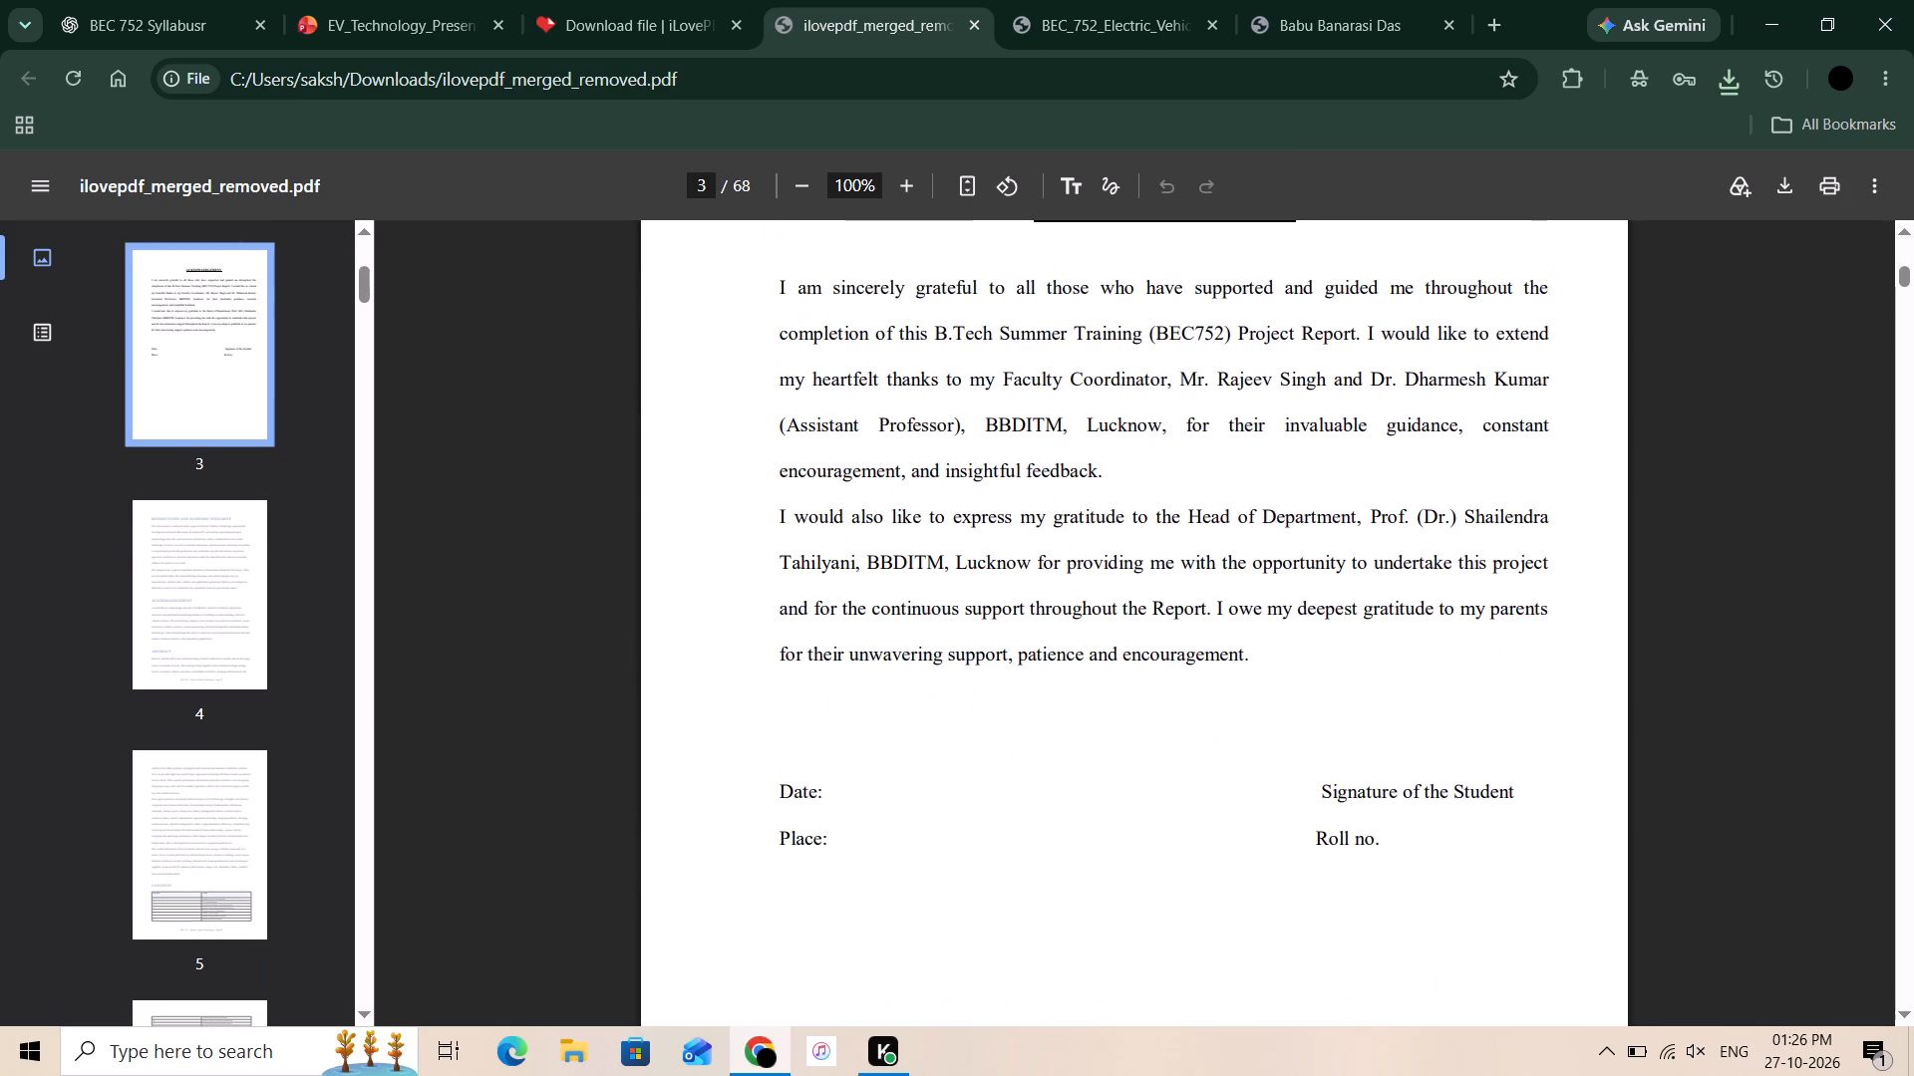
{"action": "scroll", "coordinate": [1201, 797], "scroll_direction": "up", "scroll_amount": 2}
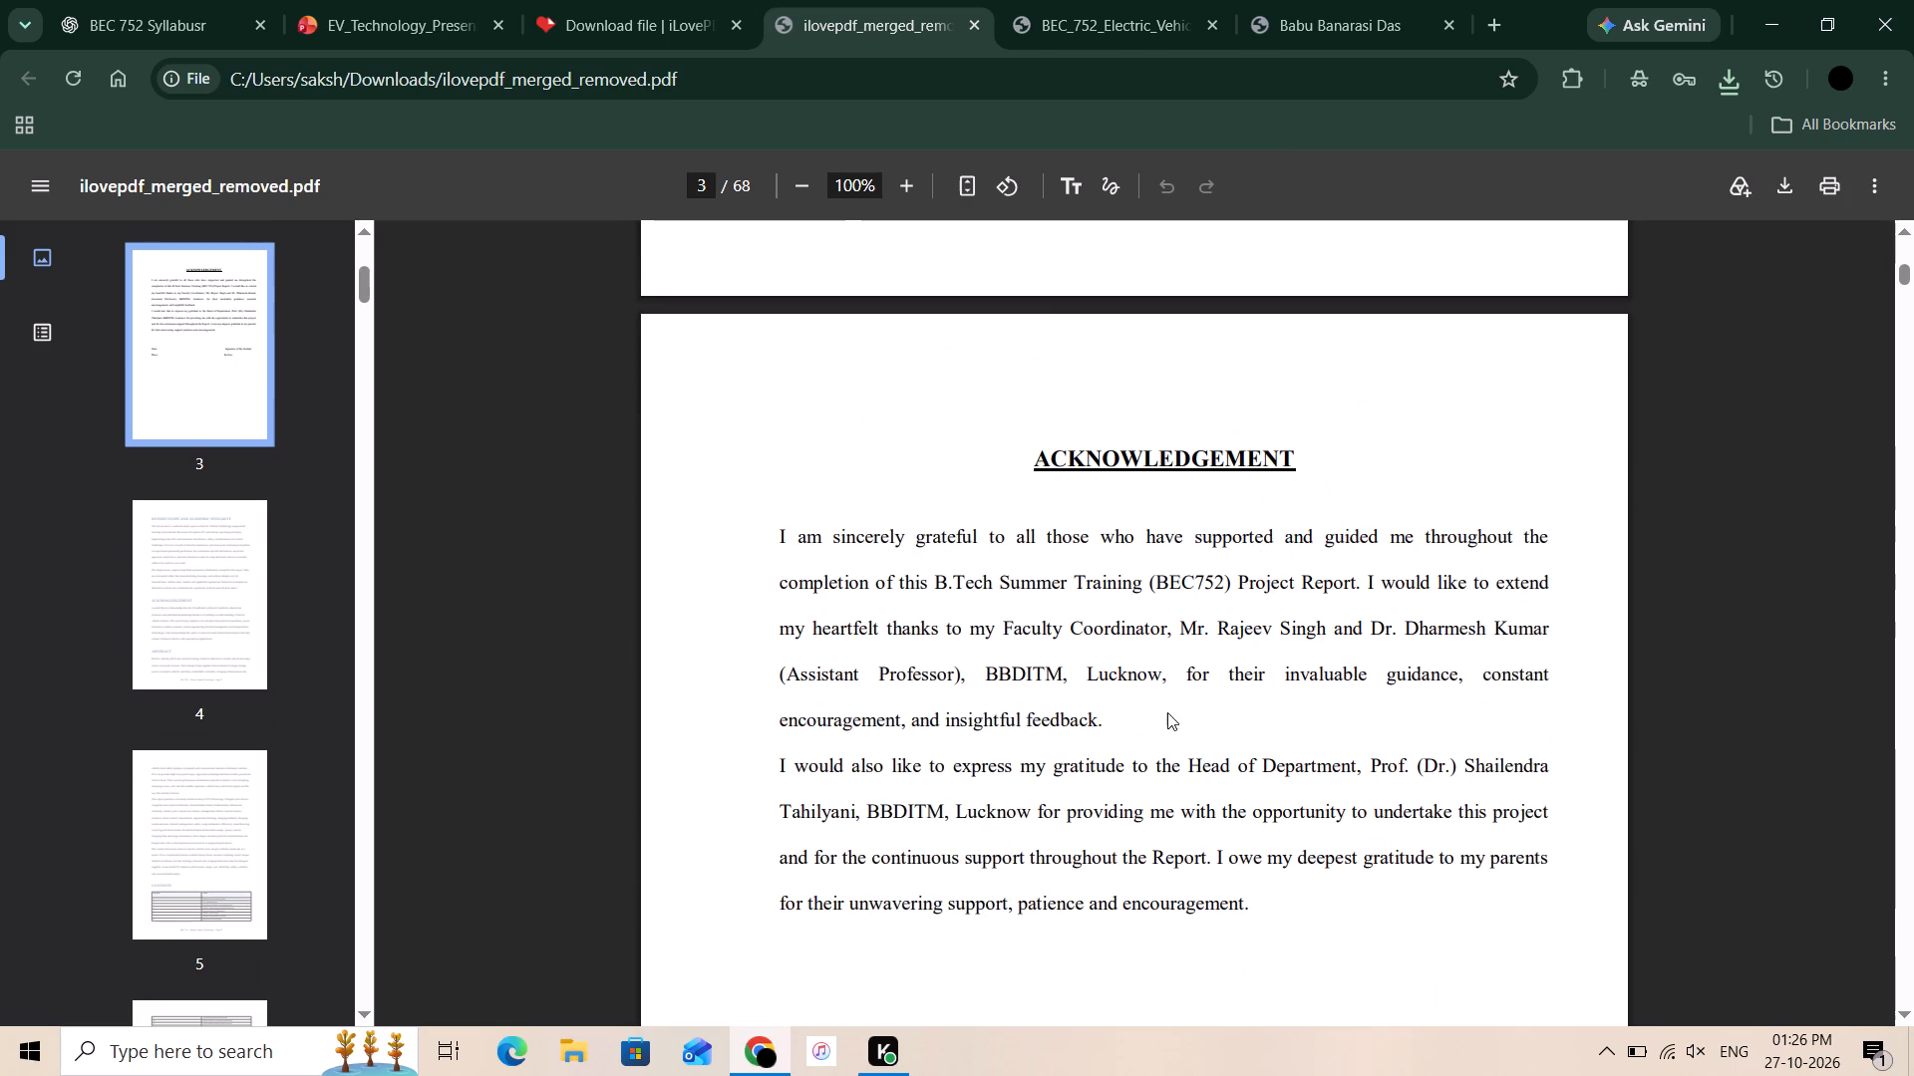
{"action": "scroll", "coordinate": [1146, 700], "scroll_direction": "up", "scroll_amount": 12}
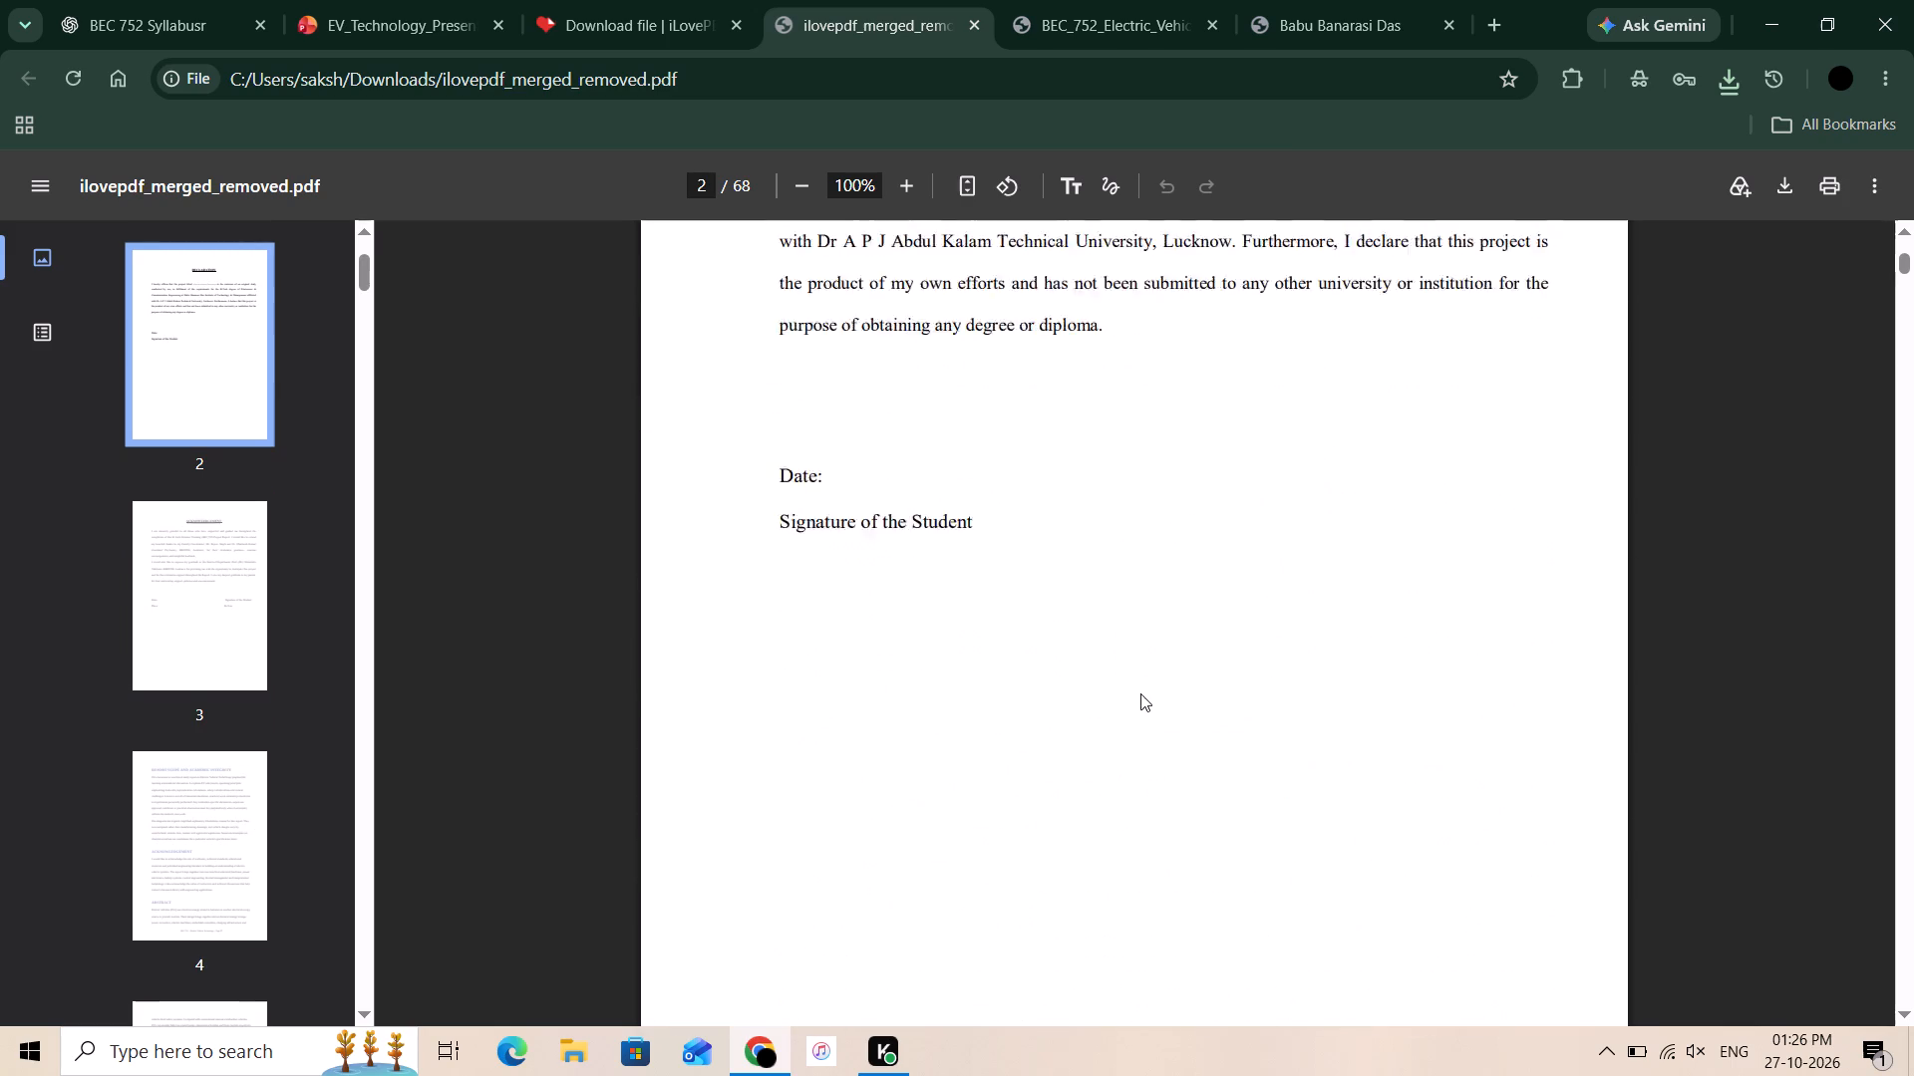
{"action": "scroll", "coordinate": [1140, 693], "scroll_direction": "up", "scroll_amount": 16}
{"action": "scroll", "coordinate": [1146, 668], "scroll_direction": "down", "scroll_amount": 2}
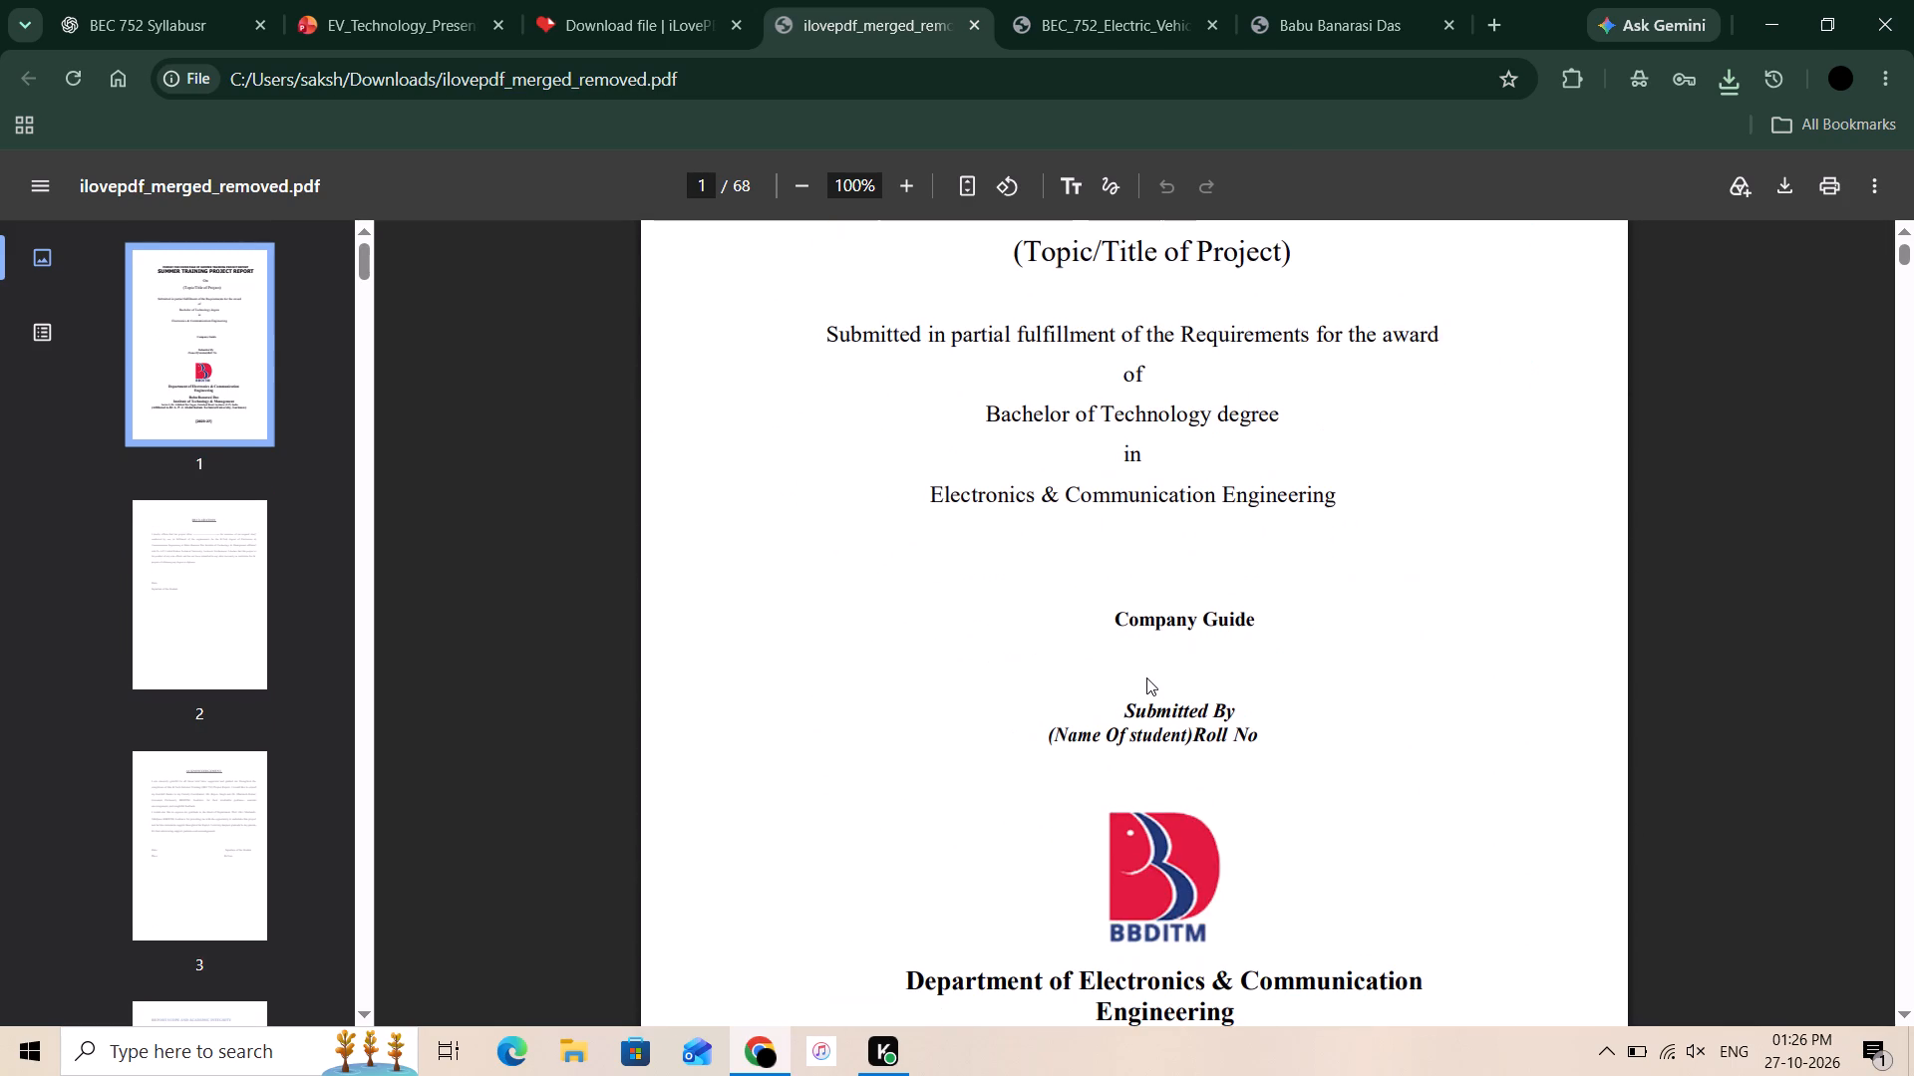
Search for "pdf editor online free", open iLovePDF's PDF Editor from the results and close the search results page.
{"action": "left_click", "coordinate": [1263, 705]}
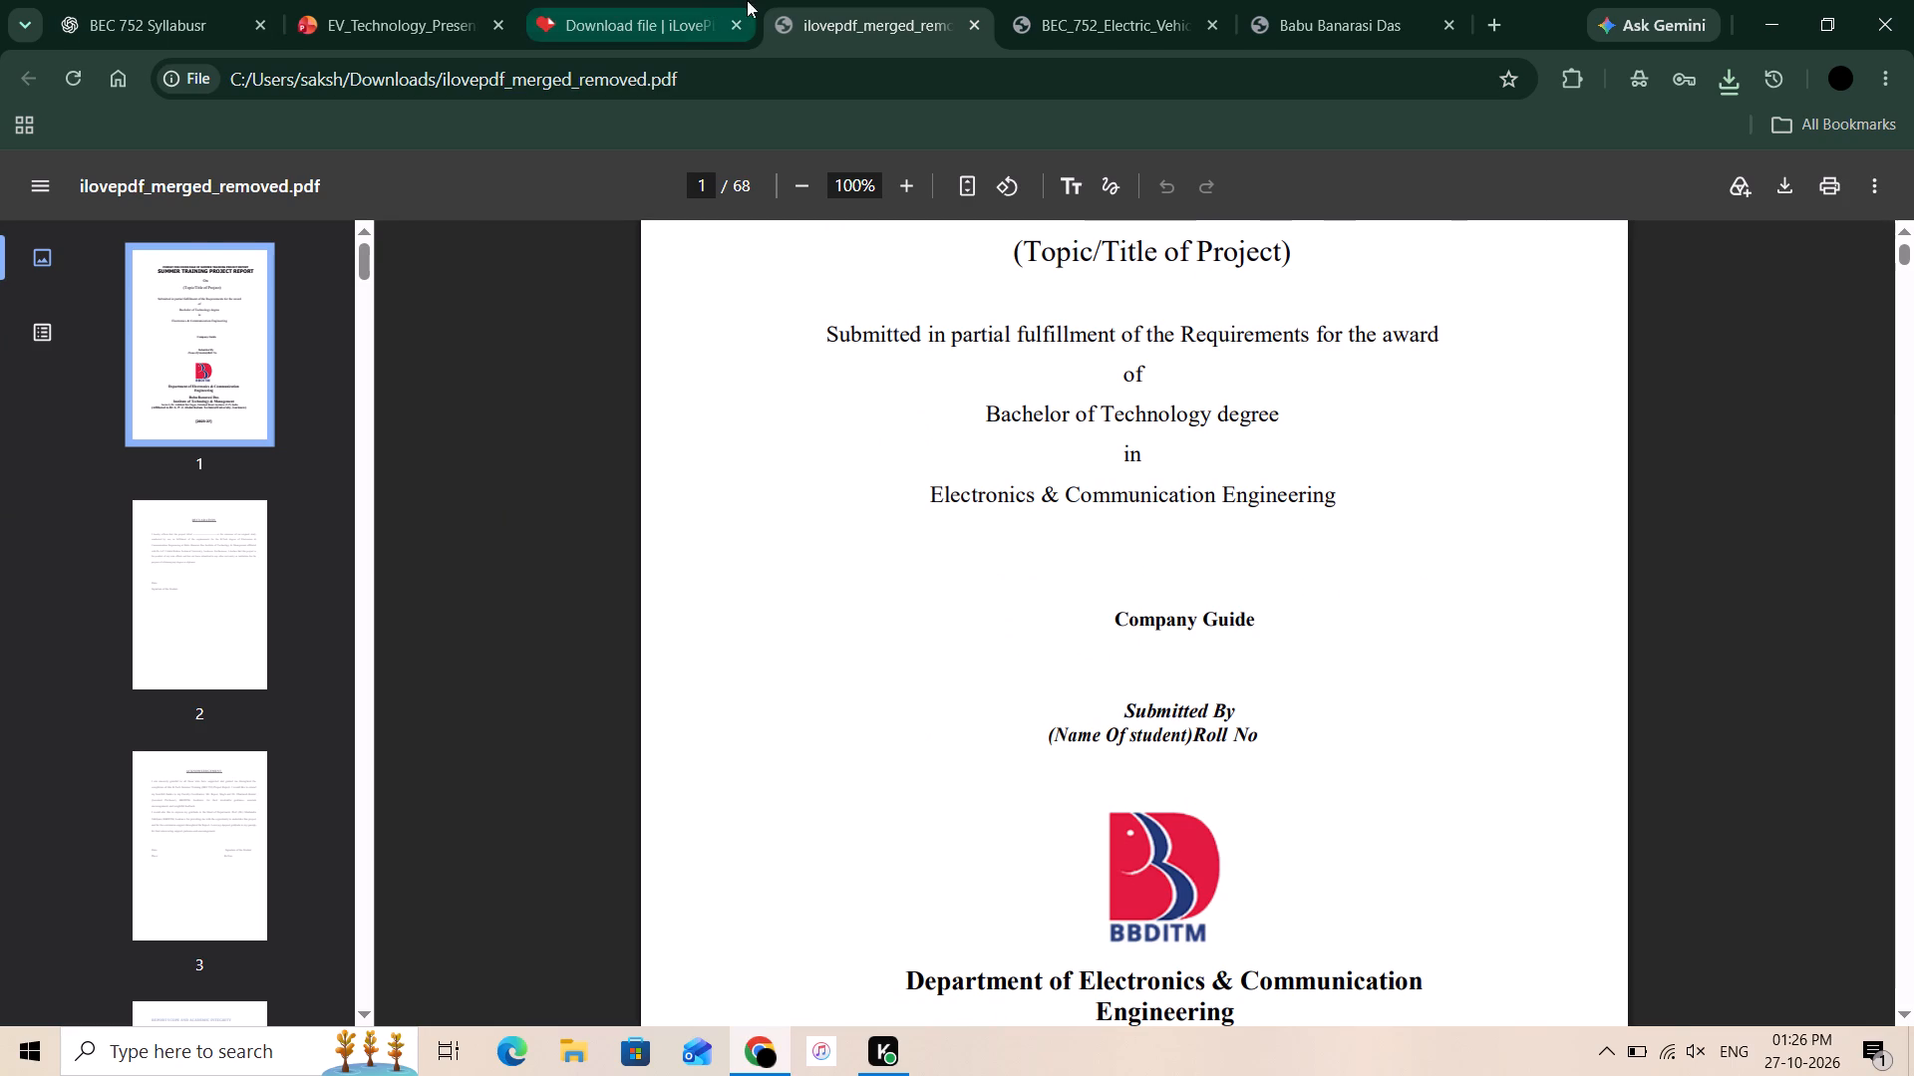
{"action": "left_click", "coordinate": [695, 0]}
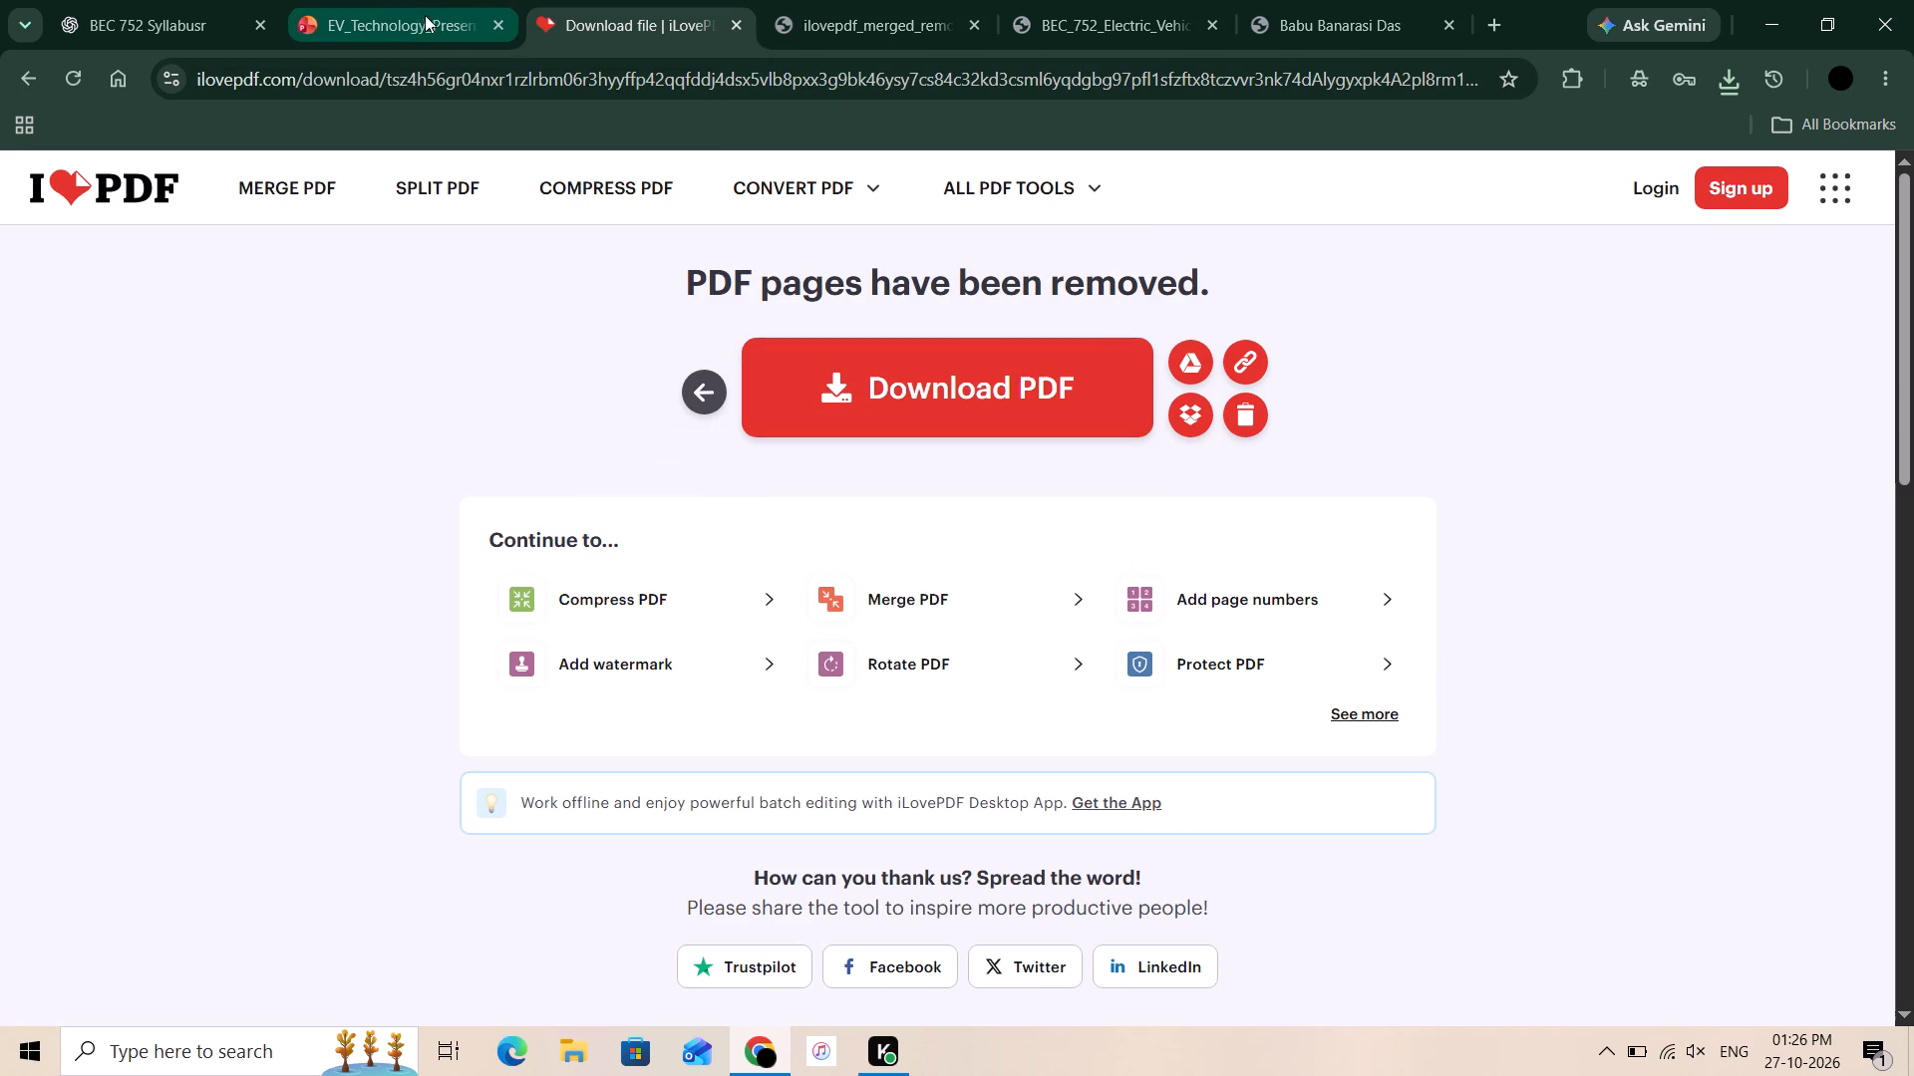
{"action": "left_click", "coordinate": [492, 73]}
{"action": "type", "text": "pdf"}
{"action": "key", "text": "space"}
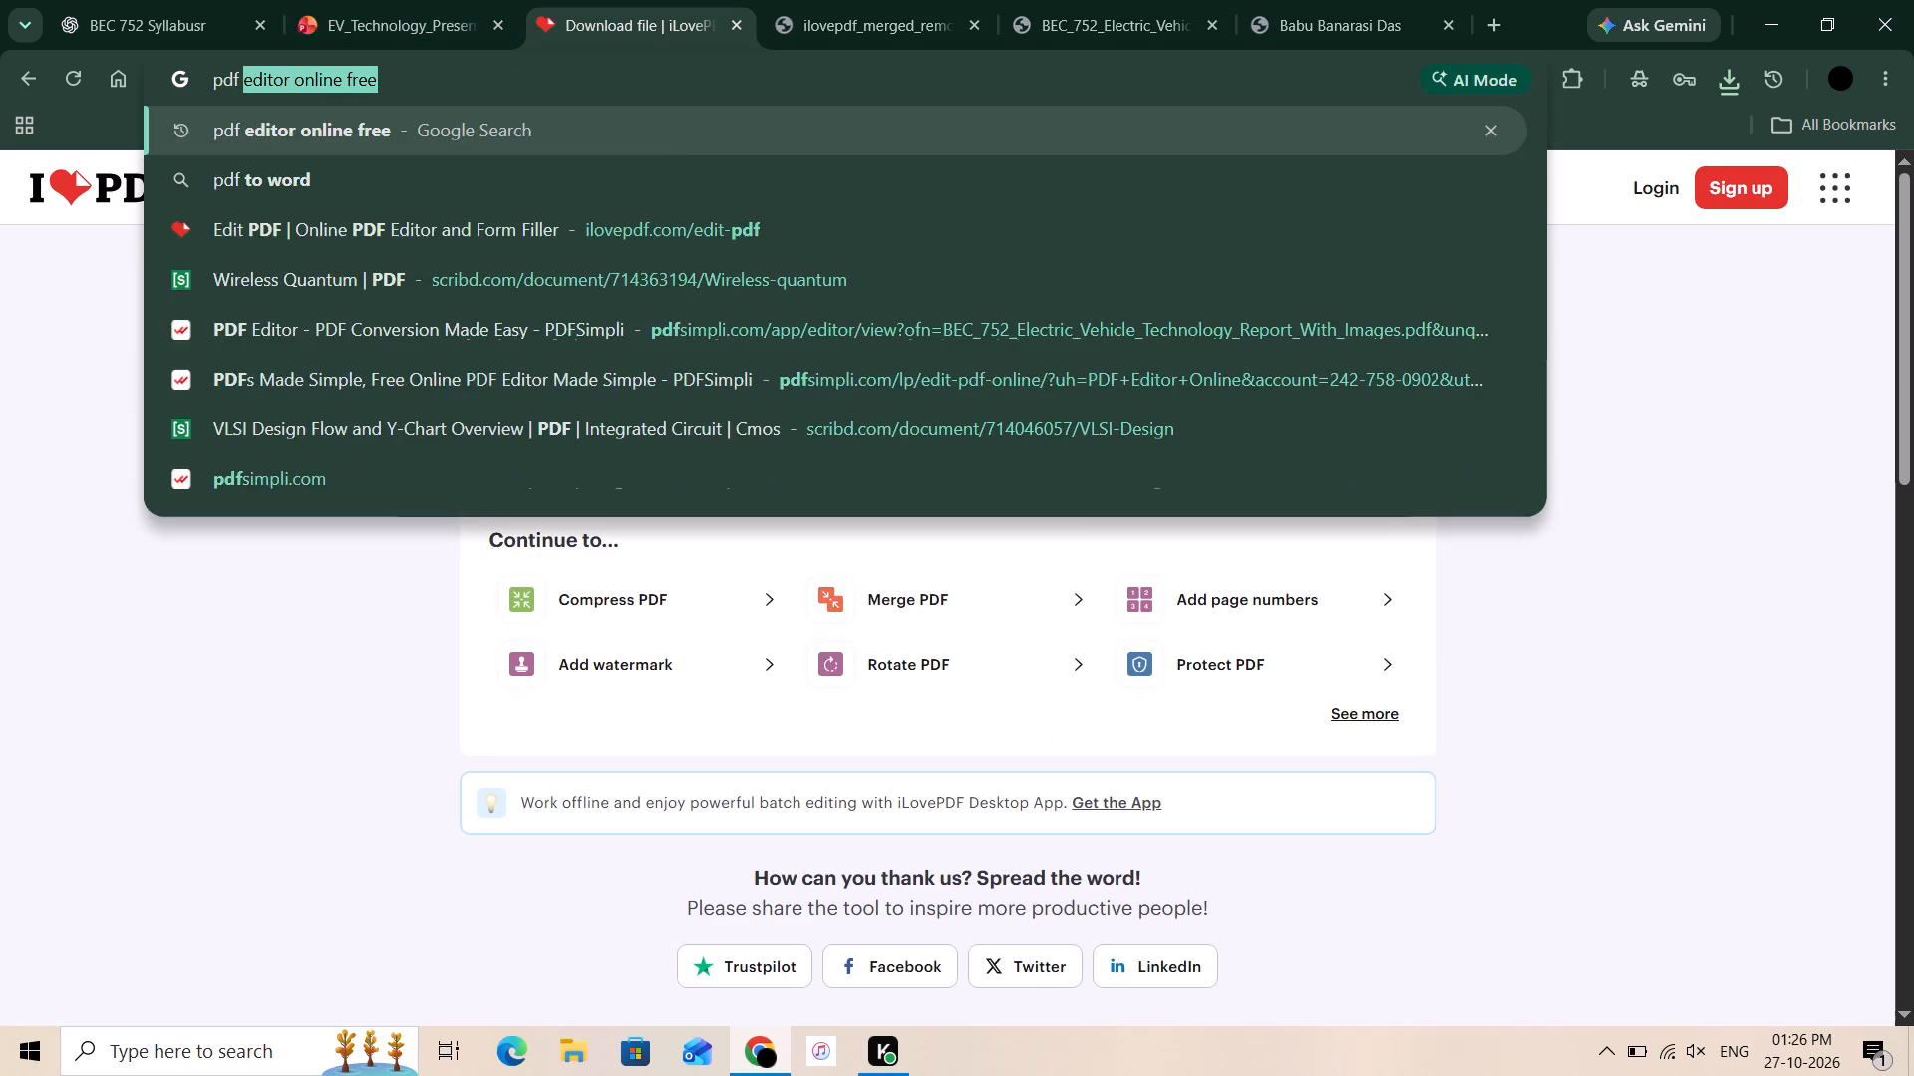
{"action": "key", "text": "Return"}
{"action": "scroll", "coordinate": [548, 722], "scroll_direction": "down", "scroll_amount": 3}
{"action": "scroll", "coordinate": [611, 649], "scroll_direction": "up", "scroll_amount": 2}
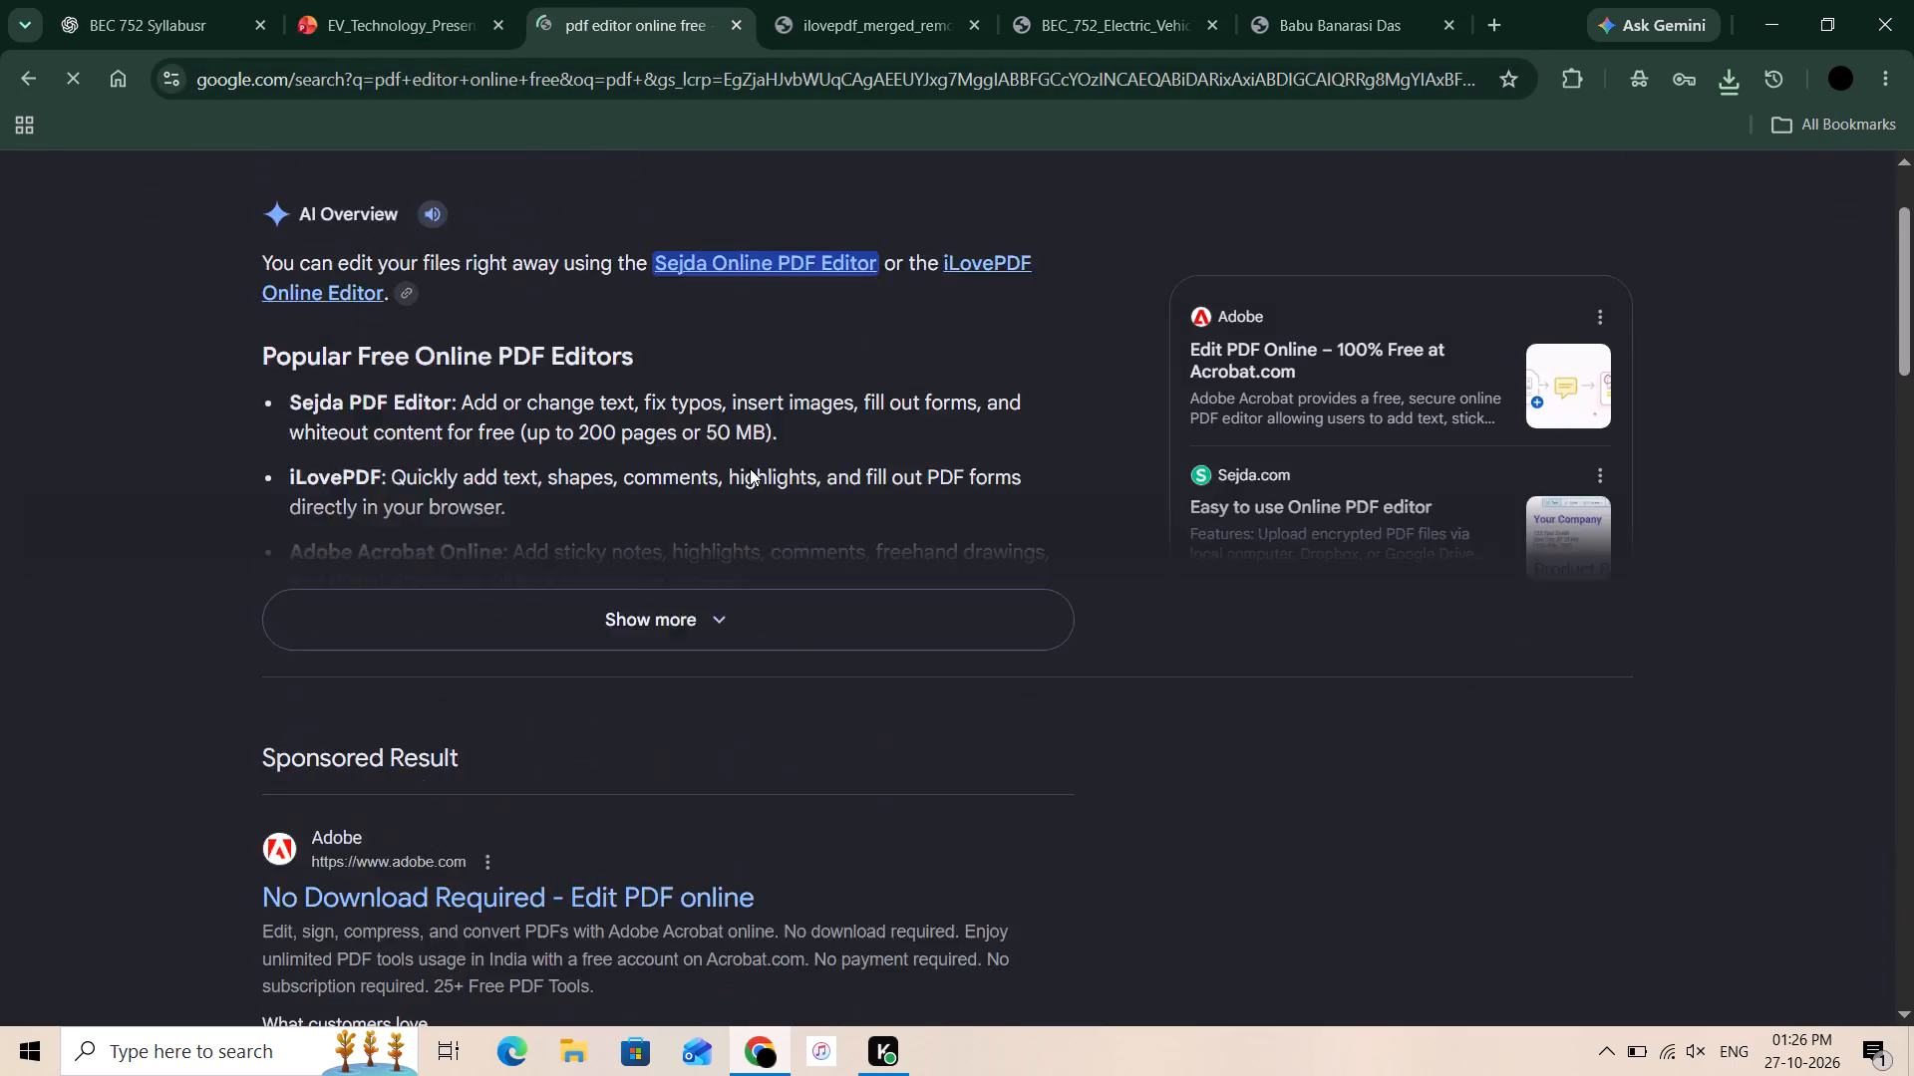
{"action": "left_click", "coordinate": [973, 313]}
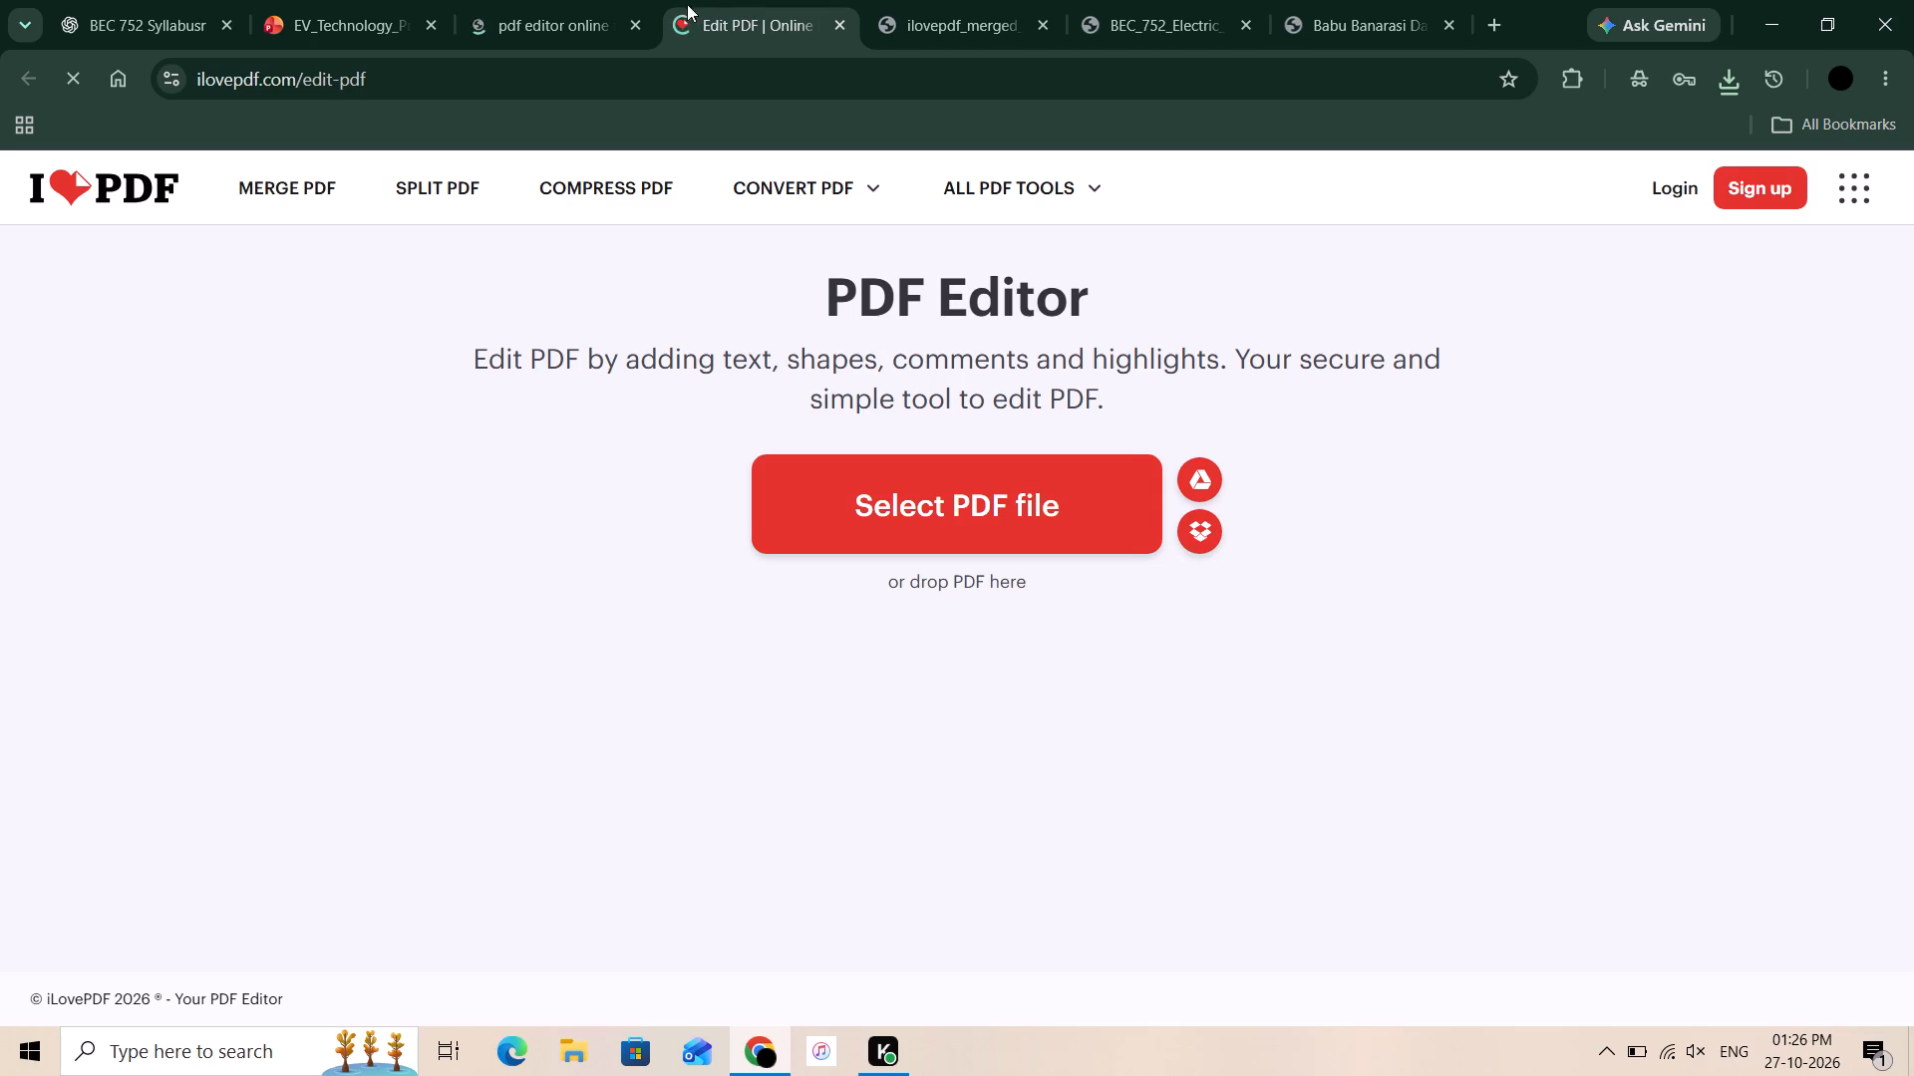
{"action": "left_click", "coordinate": [644, 29]}
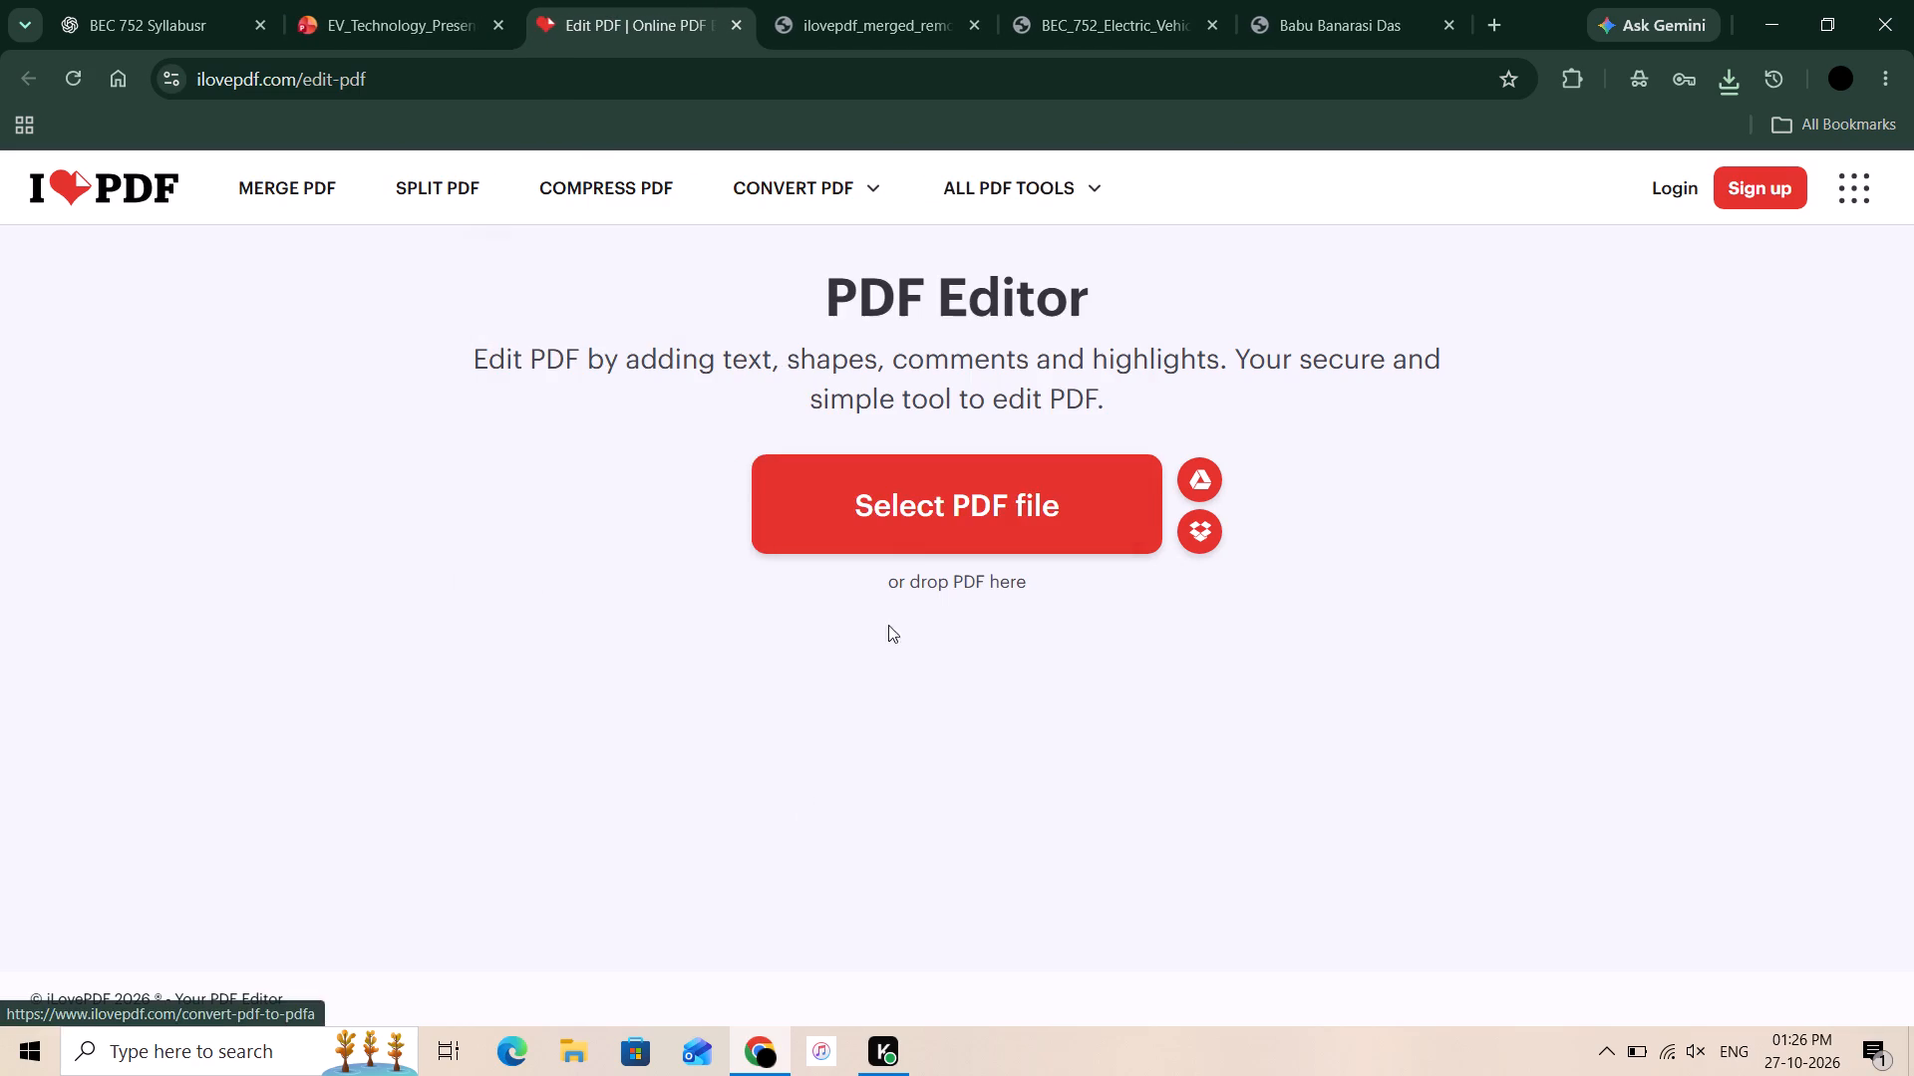
Load ilovepdf_merged_removed from Downloads into the PDF editor.
{"action": "left_click", "coordinate": [923, 528]}
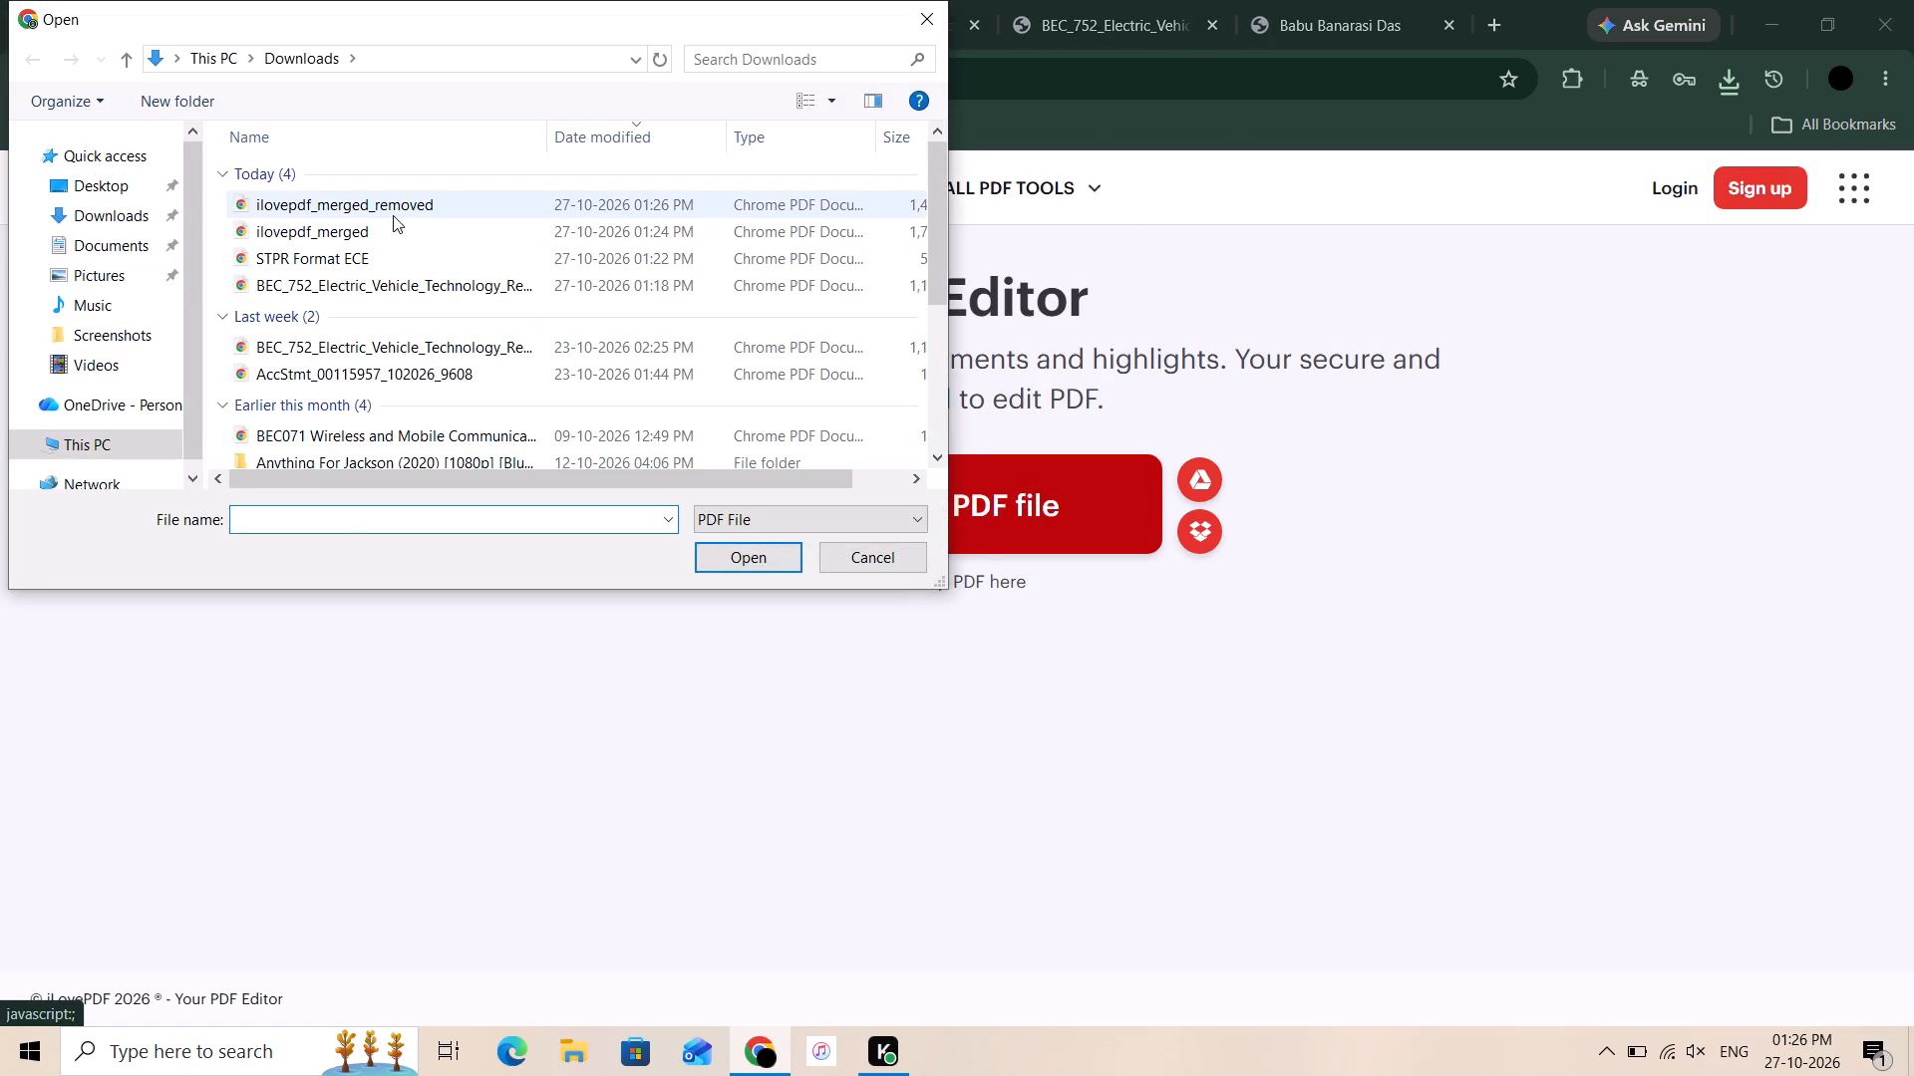
{"action": "left_click", "coordinate": [393, 206]}
{"action": "left_click", "coordinate": [720, 564]}
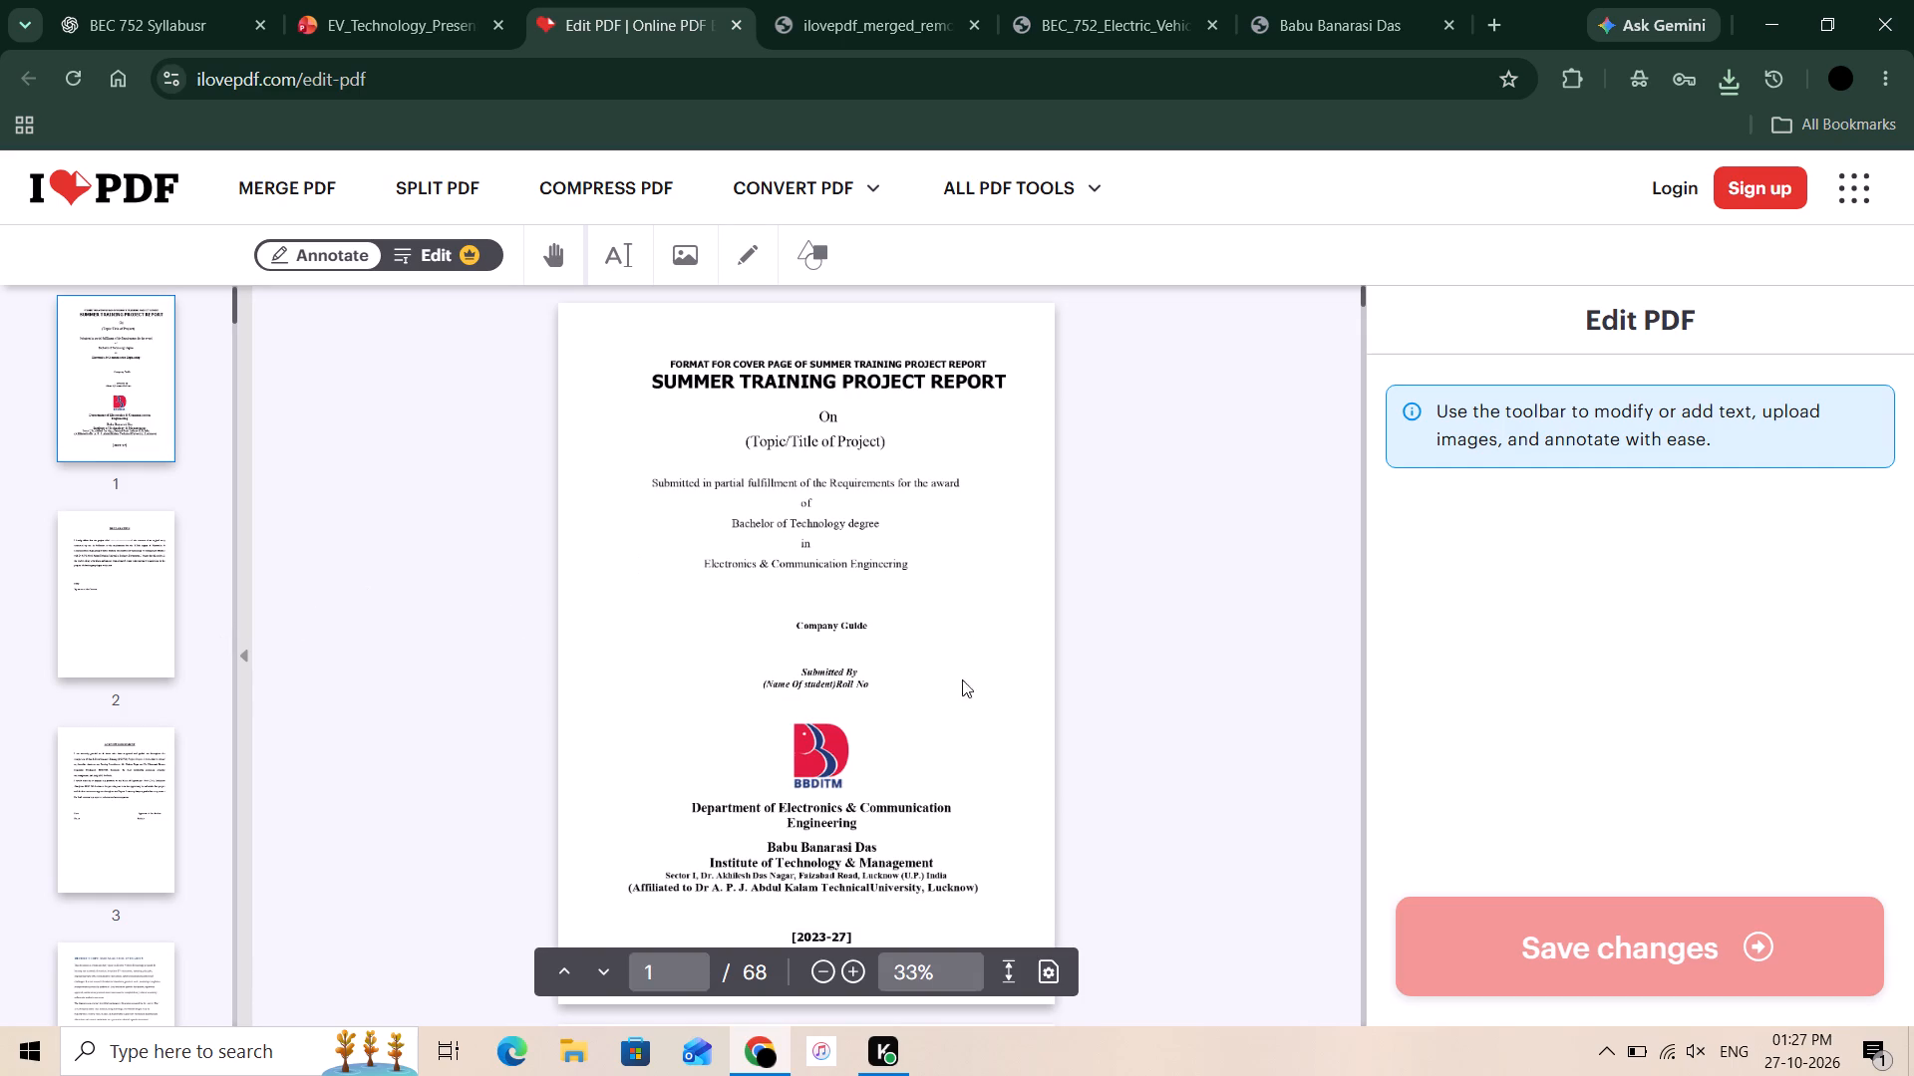
Add a text box for the student's name near "Submitted By" on the cover page.
{"action": "triple_click", "coordinate": [856, 670]}
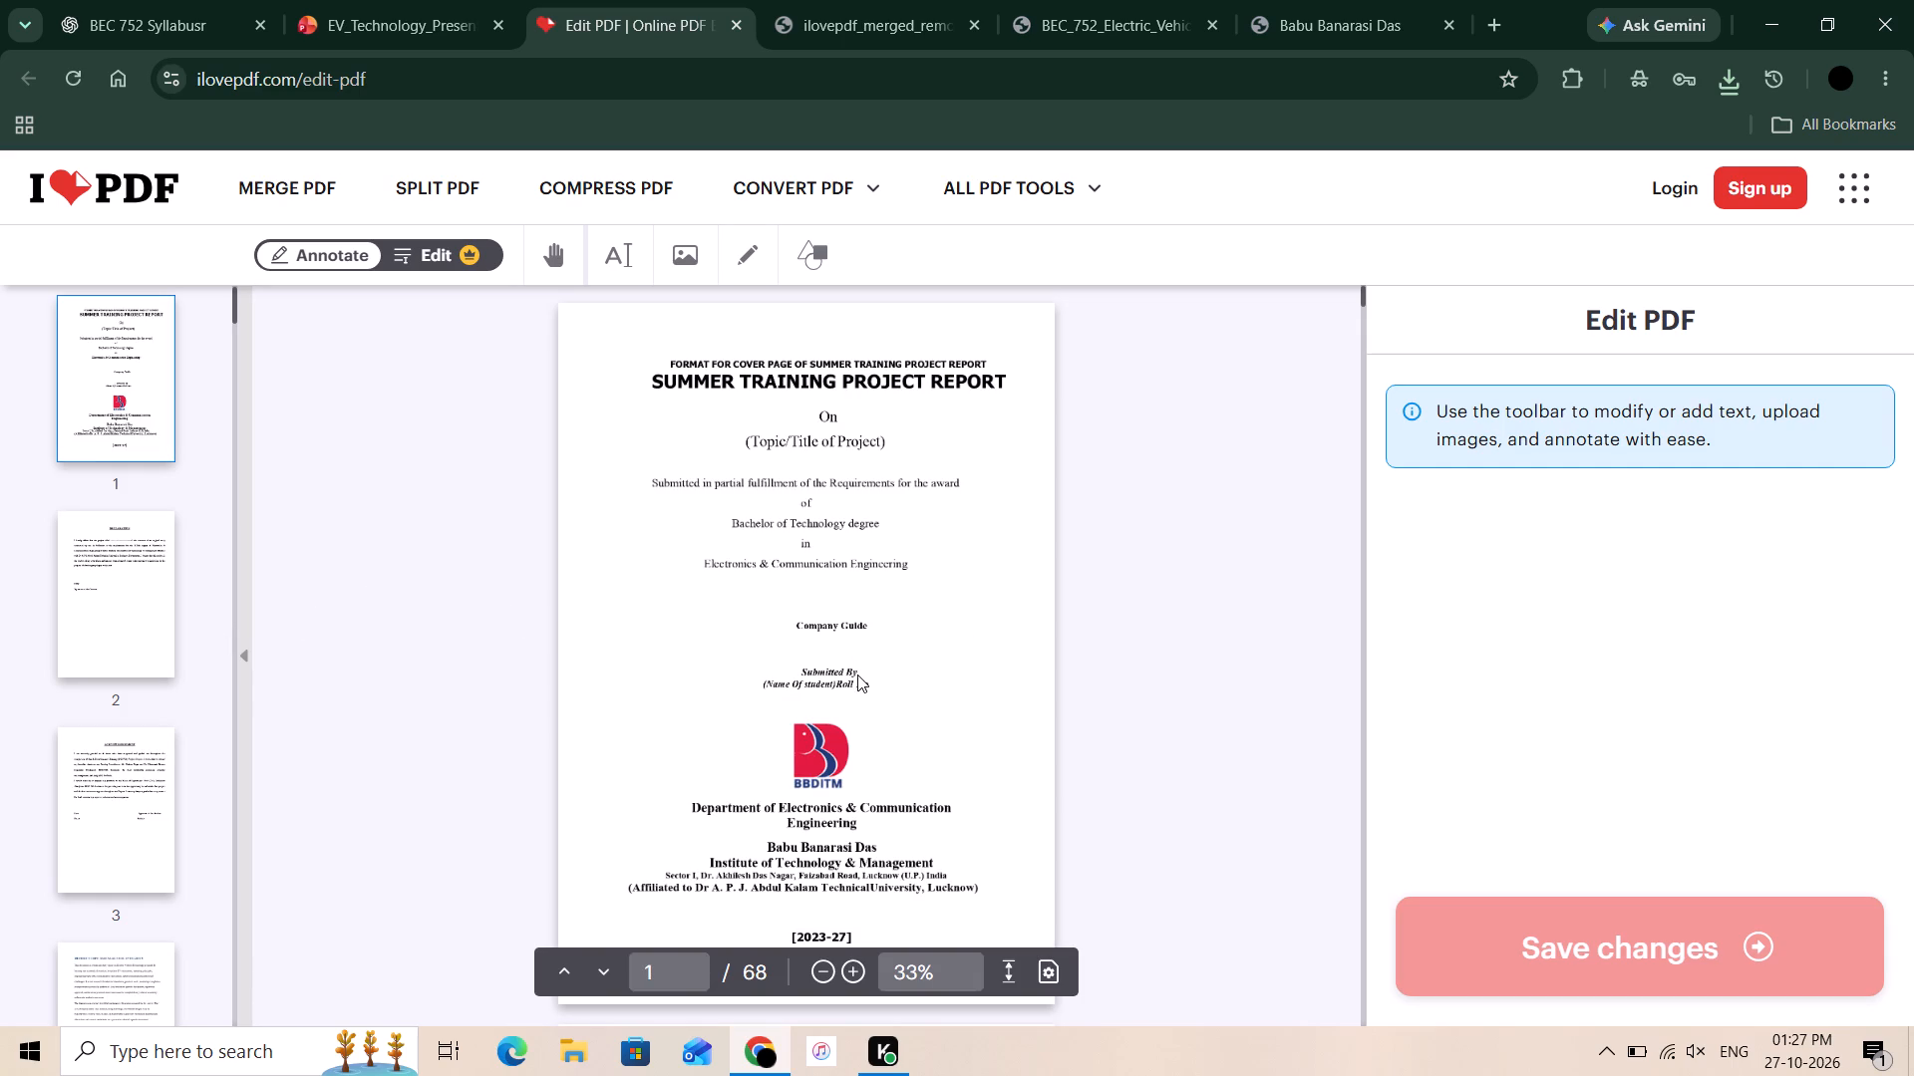
{"action": "triple_click", "coordinate": [857, 674]}
{"action": "left_click", "coordinate": [857, 674]}
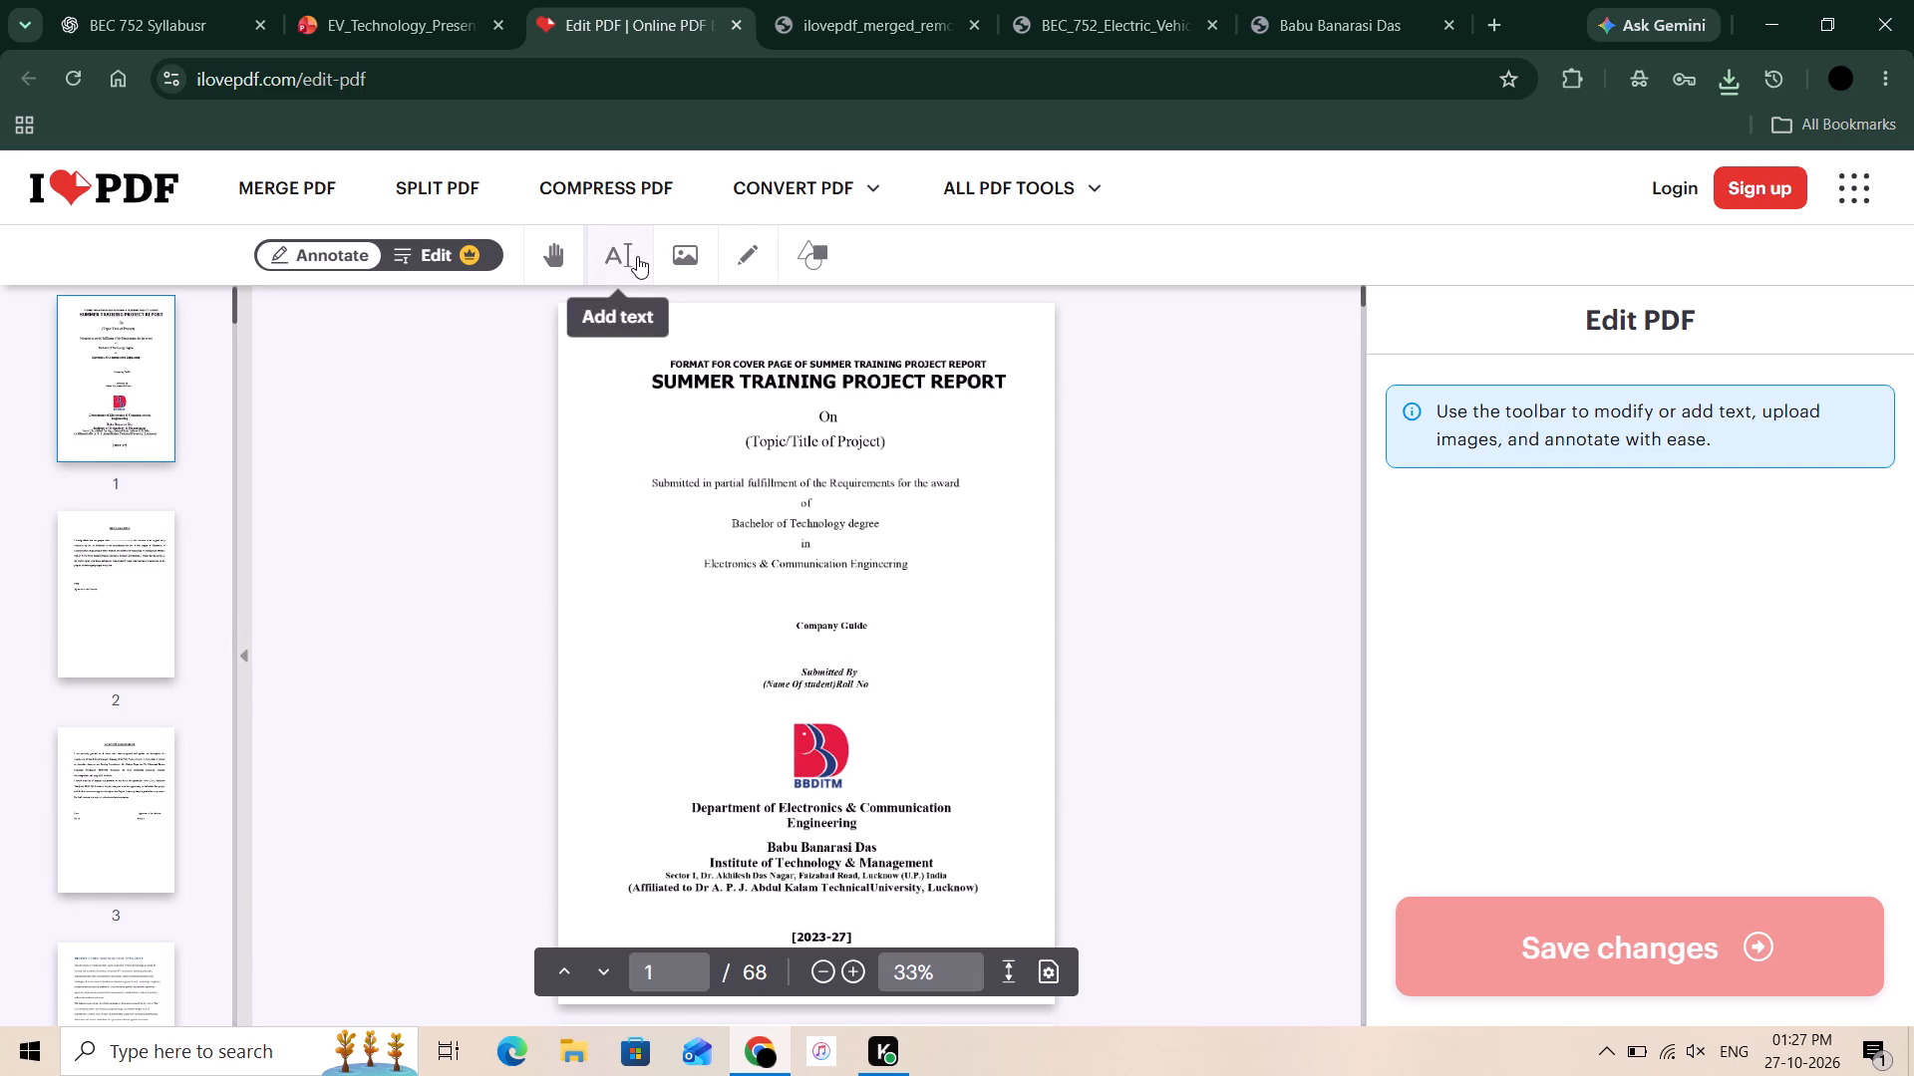
{"action": "left_click", "coordinate": [637, 256]}
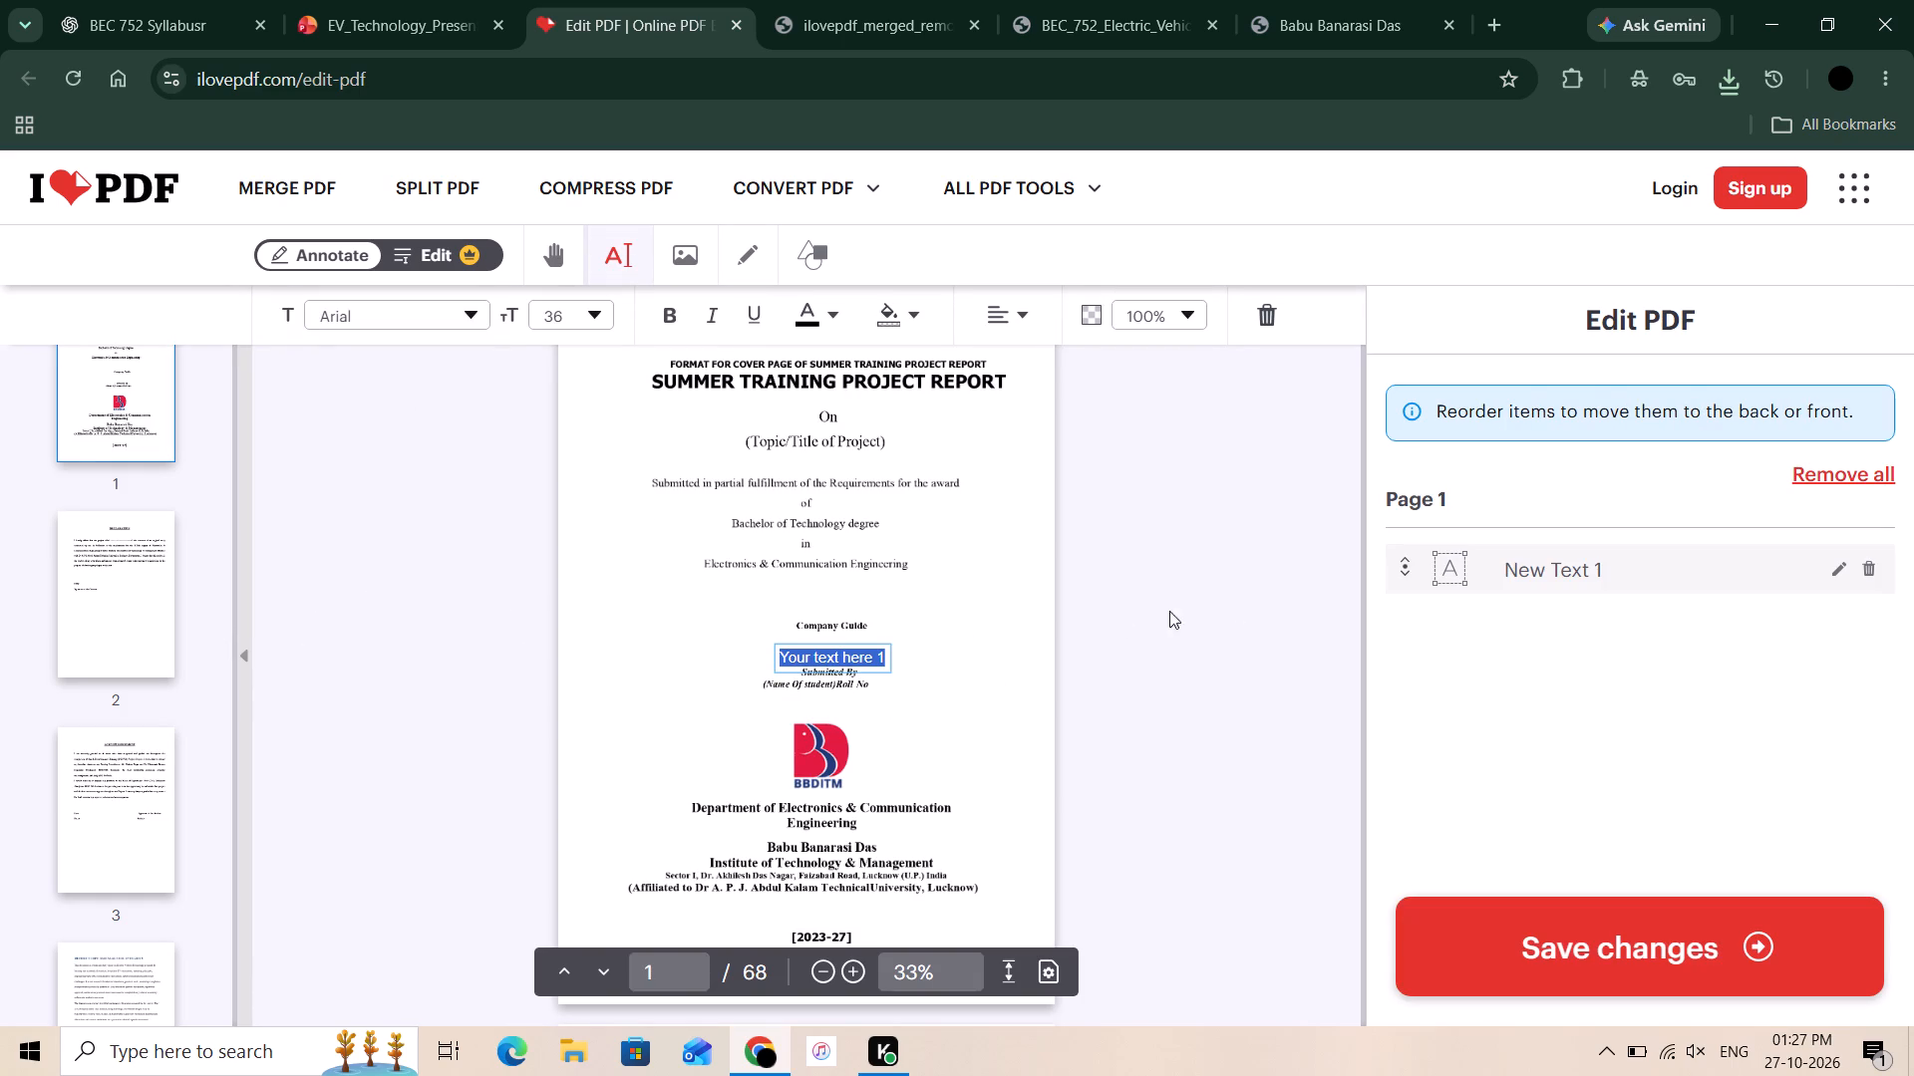
{"action": "scroll", "coordinate": [998, 684], "scroll_direction": "up", "scroll_amount": 3}
{"action": "scroll", "coordinate": [980, 694], "scroll_direction": "down", "scroll_amount": 1}
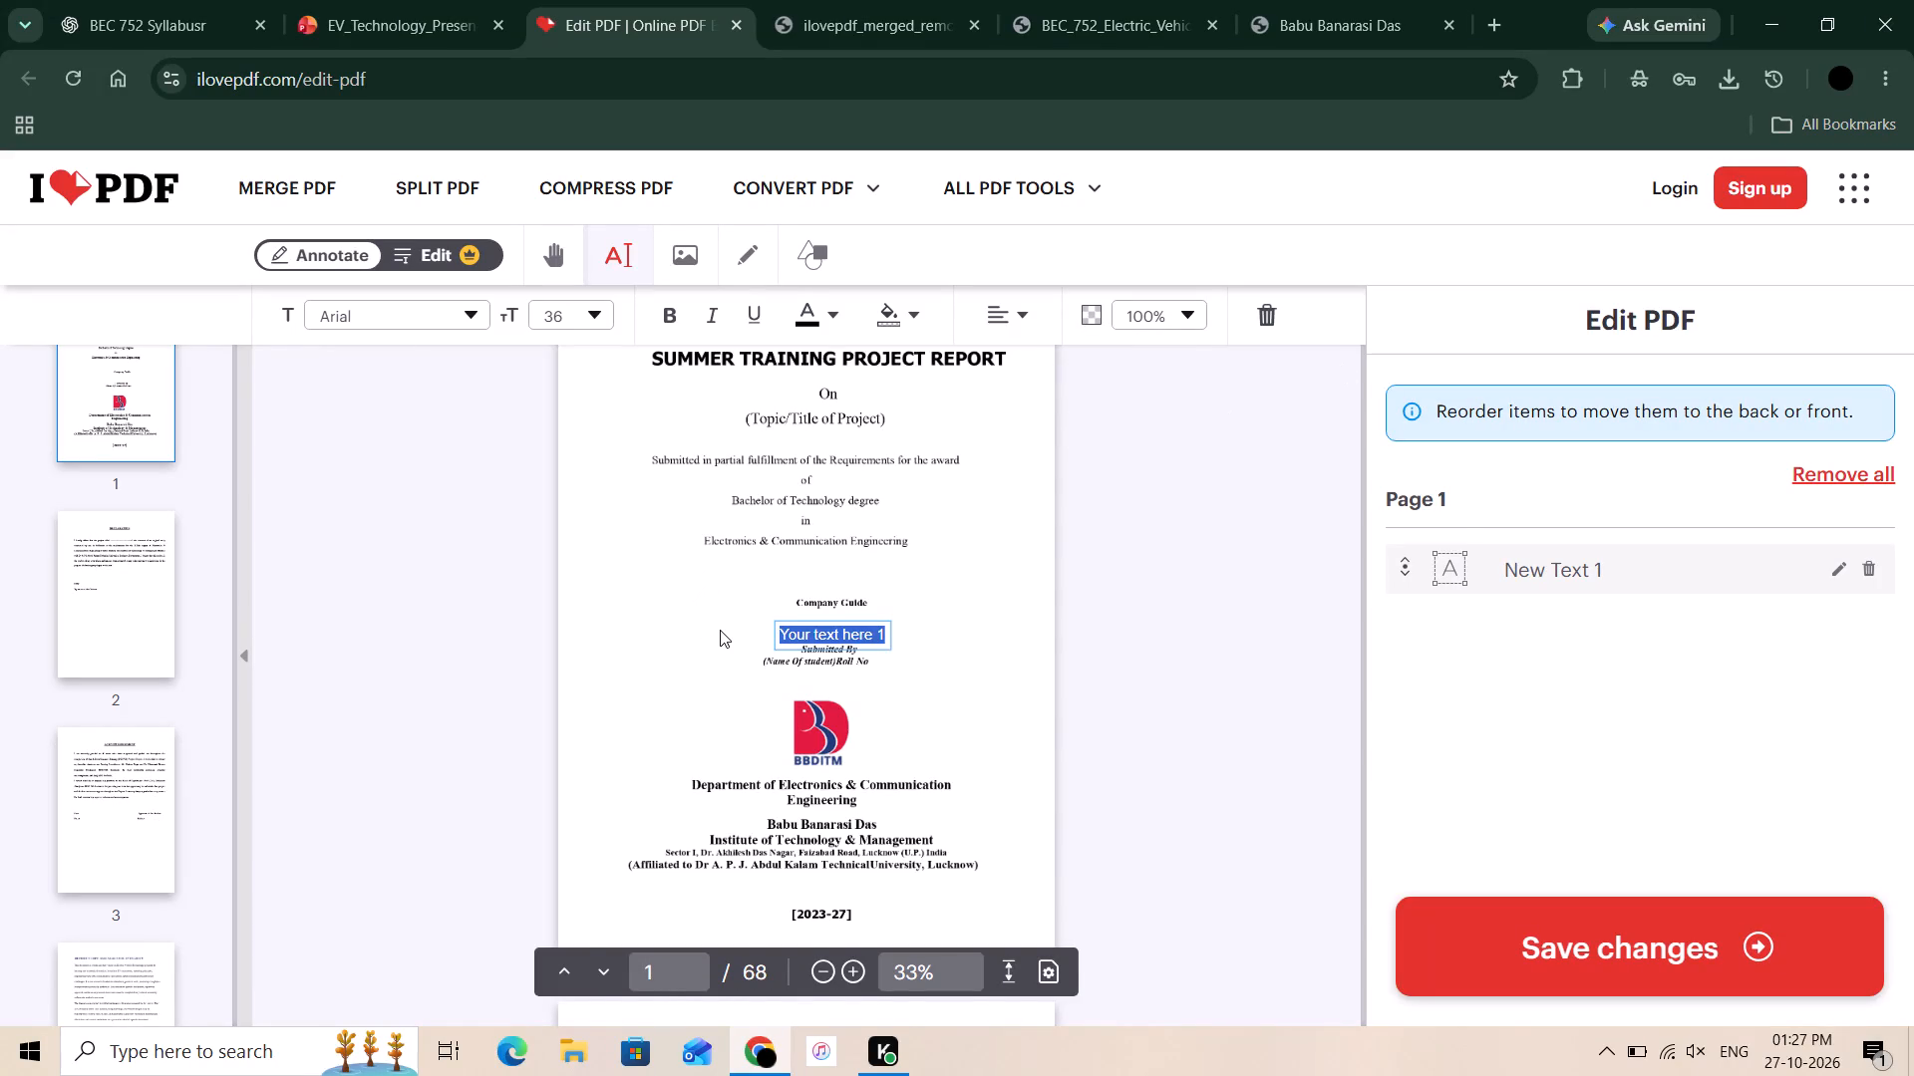
Move the new text box so it sits directly beside "Submitted By" on the cover page.
{"action": "scroll", "coordinate": [720, 630], "scroll_direction": "up", "scroll_amount": 5, "text": "ctrl"}
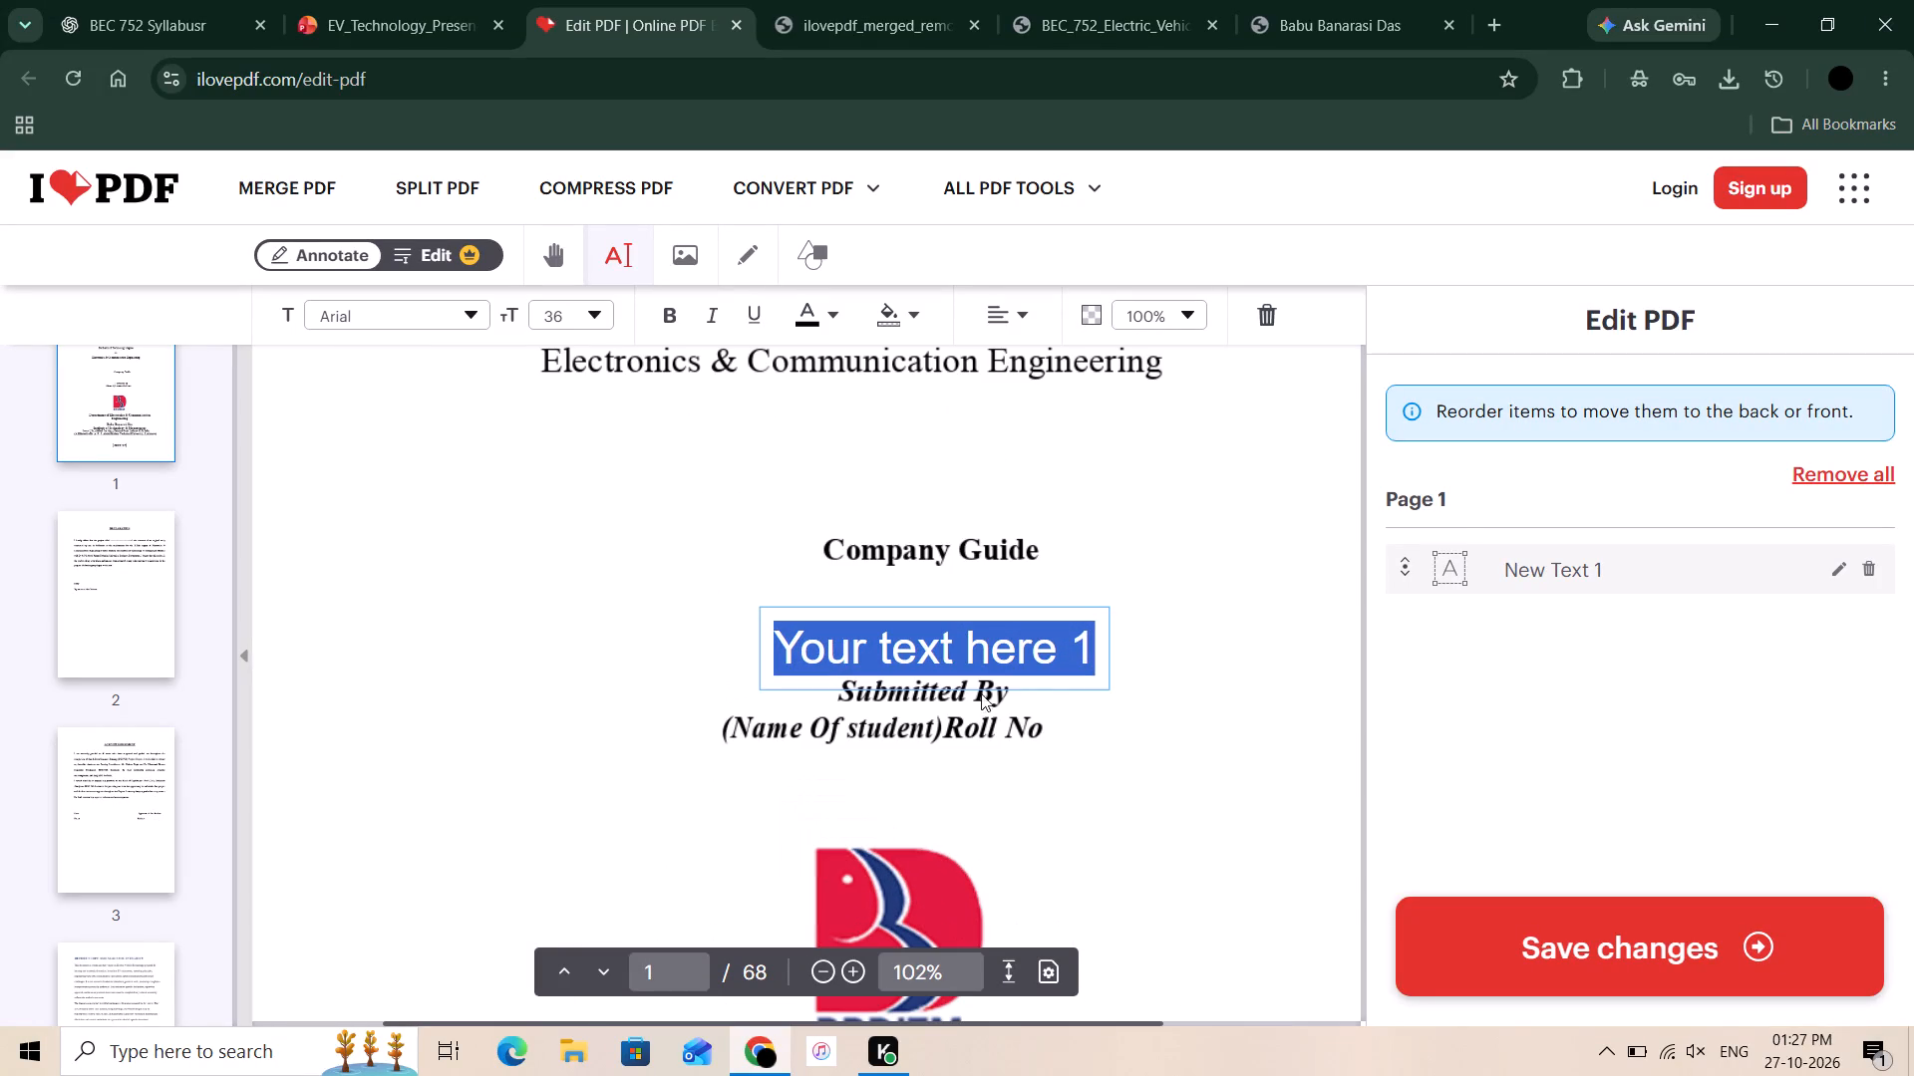
{"action": "left_click", "coordinate": [1043, 694]}
{"action": "left_click_drag", "start_coordinate": [1029, 654], "coordinate": [1077, 677]}
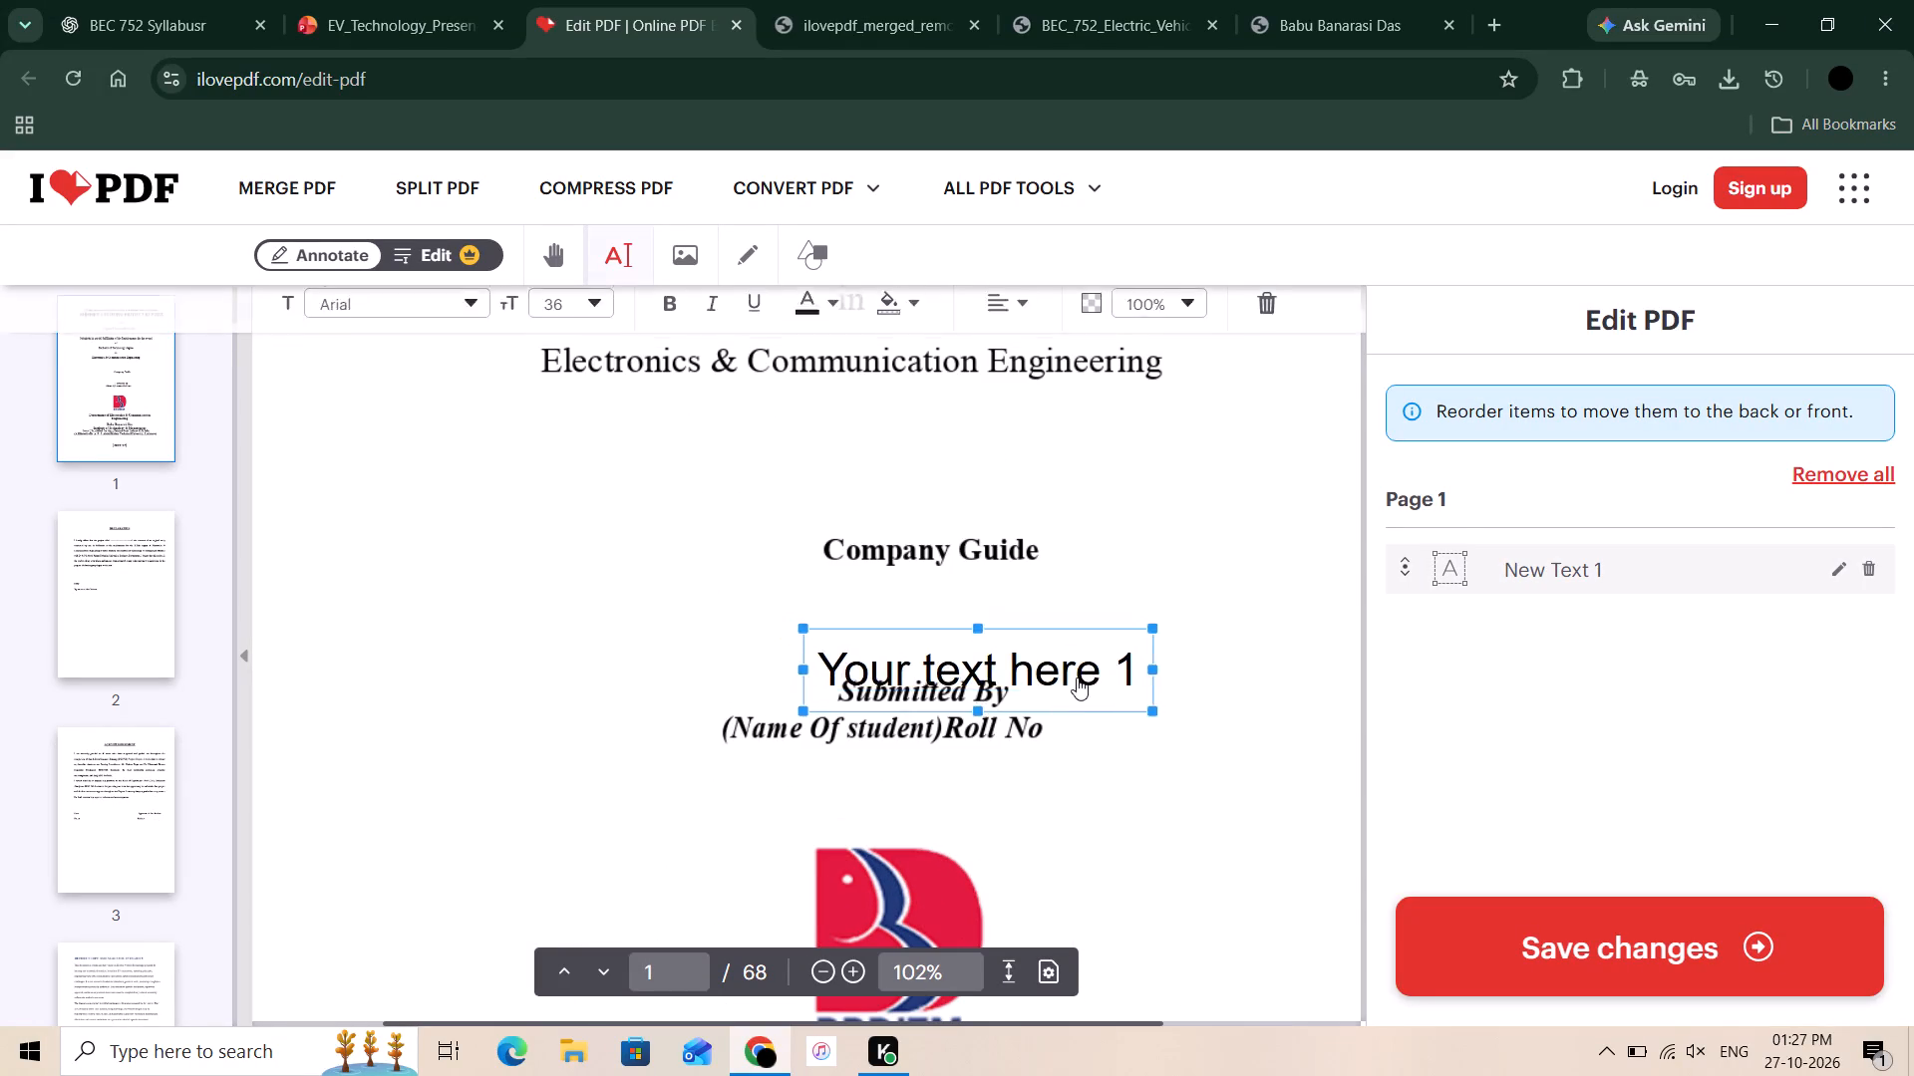
{"action": "left_click_drag", "start_coordinate": [1077, 677], "coordinate": [1279, 688]}
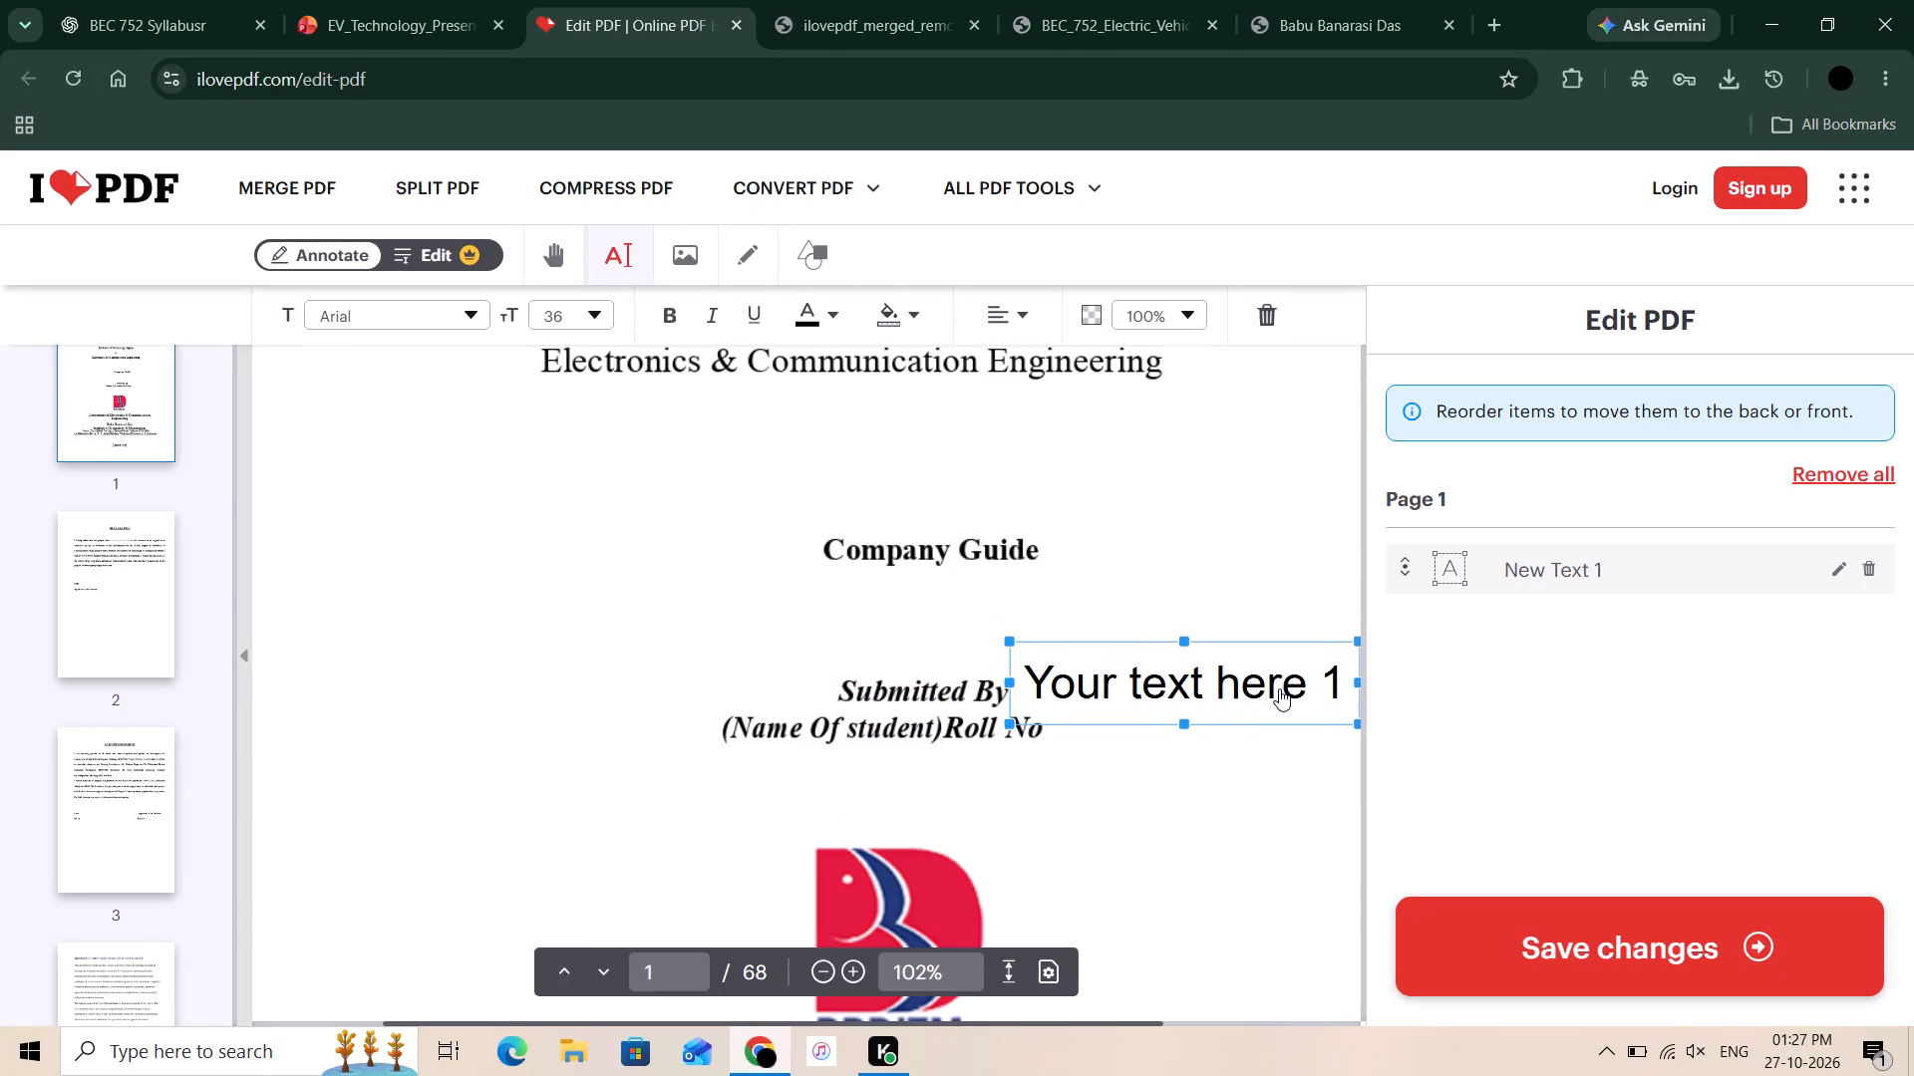
{"action": "left_click_drag", "start_coordinate": [1279, 688], "coordinate": [1281, 688]}
{"action": "right_click_drag", "start_coordinate": [1184, 772], "coordinate": [1042, 787]}
{"action": "scroll", "coordinate": [1084, 787], "scroll_direction": "down", "scroll_amount": 1, "text": "ctrl"}
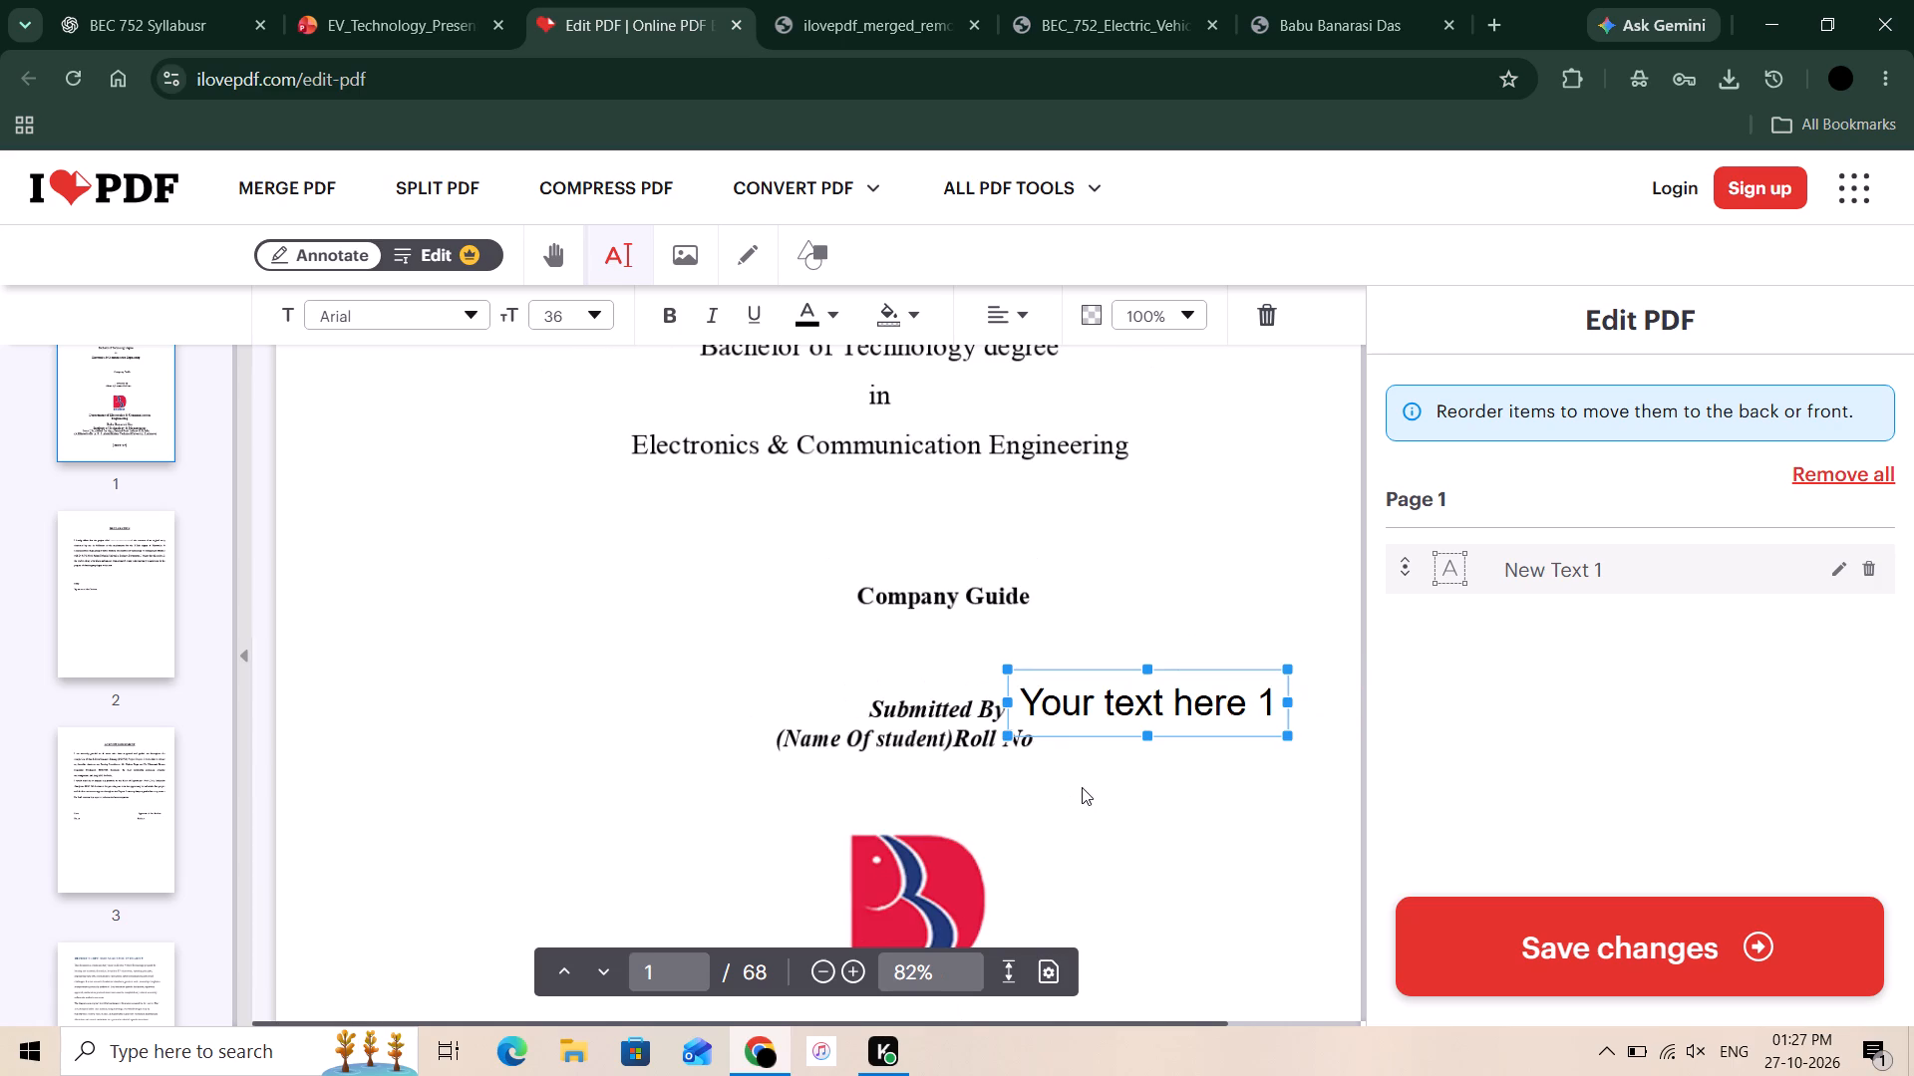
{"action": "left_click", "coordinate": [1263, 700]}
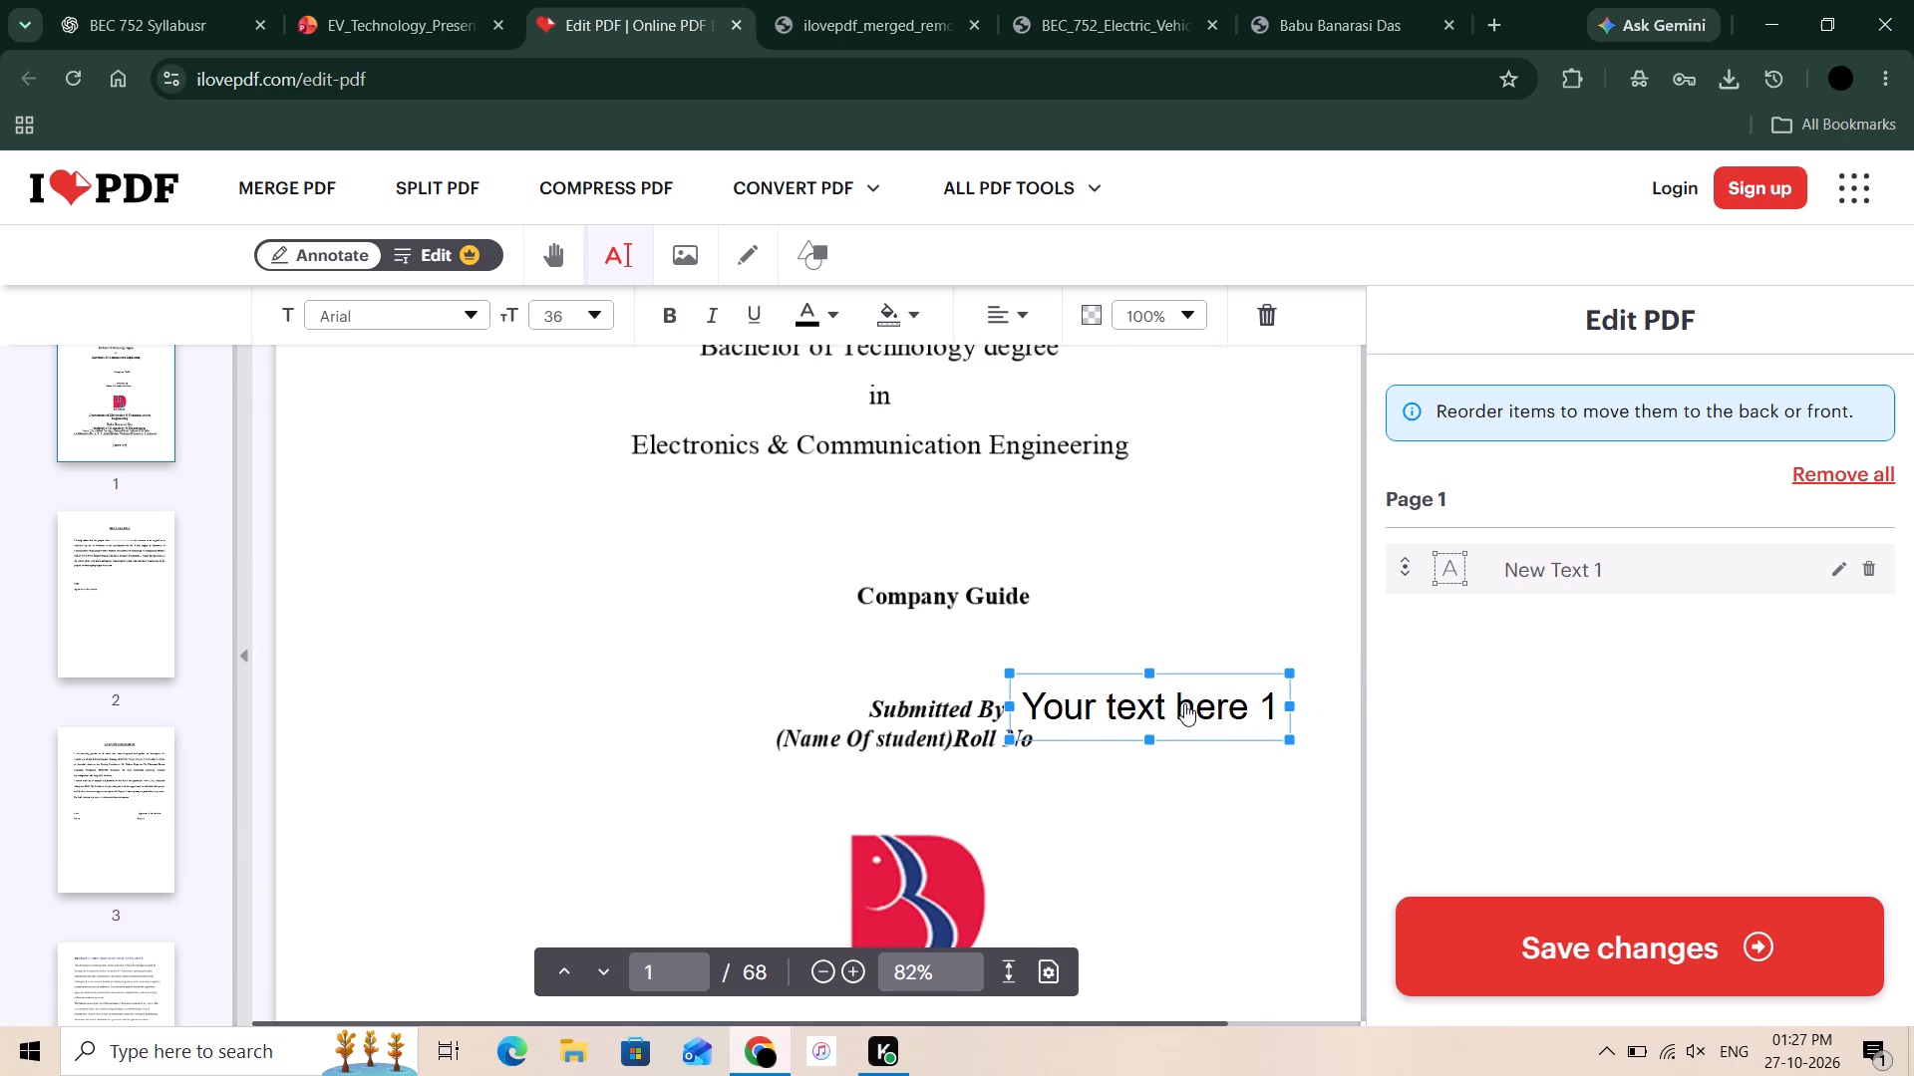
Replace the placeholder text in the box beside "Submitted By" with the student's name.
{"action": "double_click", "coordinate": [1189, 704]}
{"action": "key", "text": "Delete"}
{"action": "key", "text": "Delete"}
{"action": "key", "text": "Delete"}
{"action": "key", "text": "Delete"}
{"action": "key", "text": "Delete"}
{"action": "key", "text": "Delete"}
{"action": "key", "text": "Delete"}
{"action": "key", "text": "Delete"}
{"action": "key", "text": "Delete"}
{"action": "key", "text": "Delete"}
{"action": "key", "text": "Delete"}
{"action": "key", "text": "Delete"}
{"action": "key", "text": "Delete"}
{"action": "key", "text": "Delete"}
{"action": "key", "text": "Delete"}
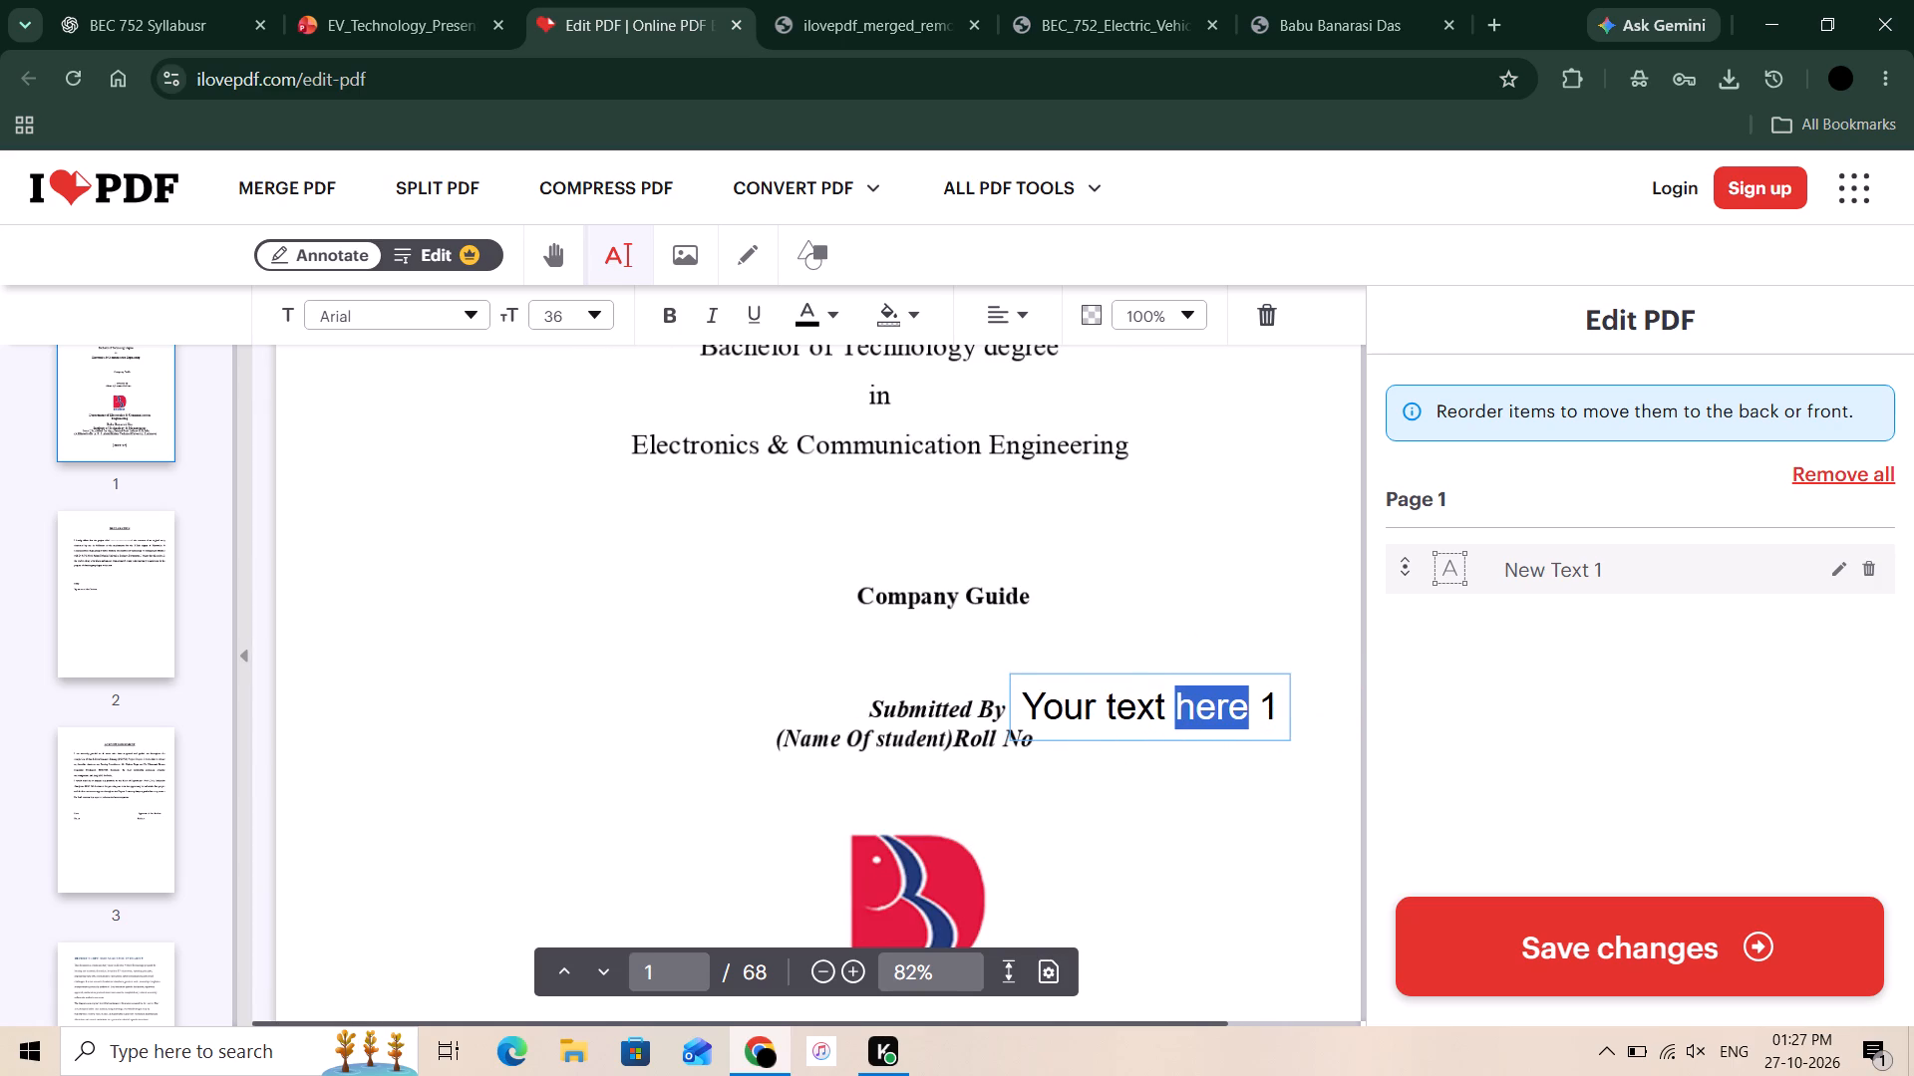
{"action": "key", "text": "BackSpace"}
{"action": "key", "text": "BackSpace"}
{"action": "key", "text": "BackSpace"}
{"action": "key", "text": "BackSpace"}
{"action": "key", "text": "BackSpace"}
{"action": "key", "text": "BackSpace"}
{"action": "key", "text": "BackSpace"}
{"action": "key", "text": "BackSpace"}
{"action": "key", "text": "BackSpace"}
{"action": "key", "text": "BackSpace"}
{"action": "key", "text": "BackSpace"}
{"action": "key", "text": "BackSpace"}
{"action": "key", "text": "BackSpace"}
{"action": "key", "text": "BackSpace"}
{"action": "key", "text": "BackSpace"}
{"action": "key", "text": "BackSpace"}
{"action": "key", "text": "BackSpace"}
{"action": "key", "text": "BackSpace"}
{"action": "key", "text": "BackSpace"}
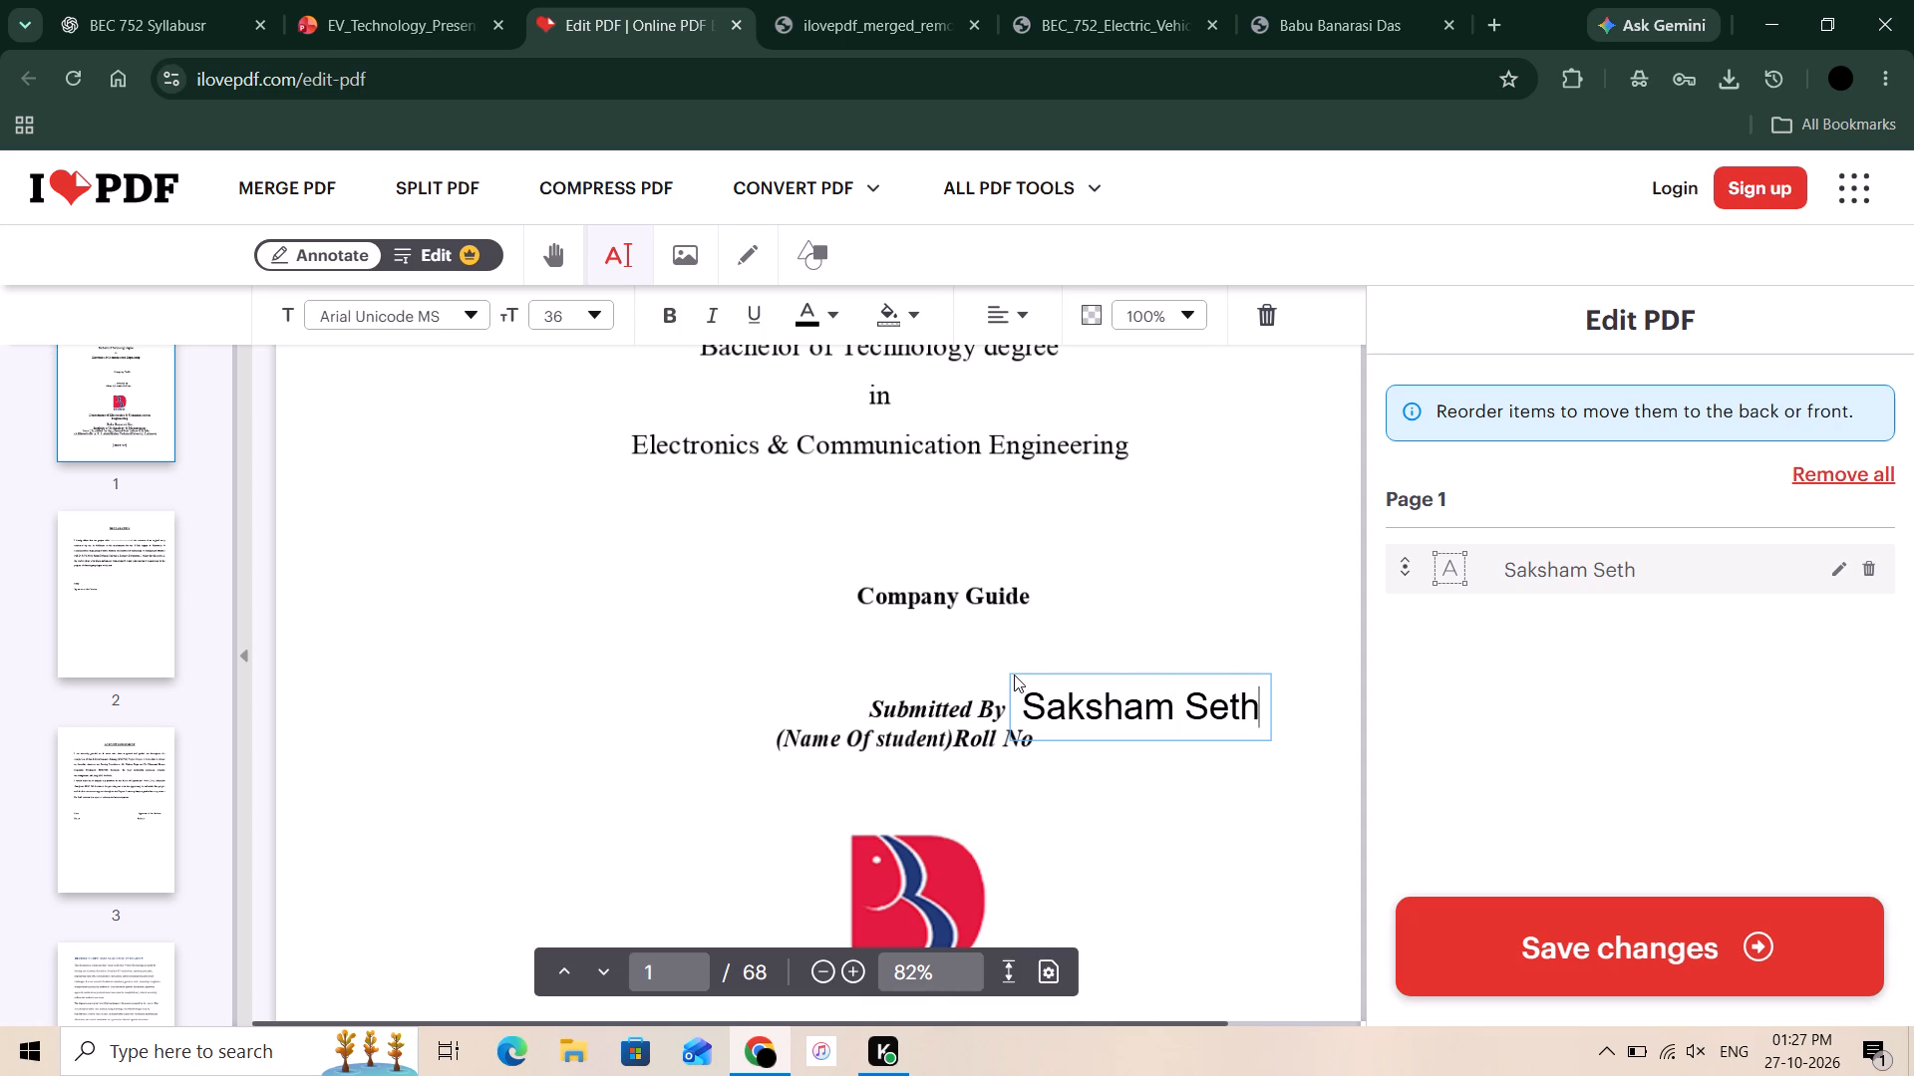
Try to reduce the height of the student's name text box and line it up with "Submitted By".
{"action": "left_click", "coordinate": [1069, 705]}
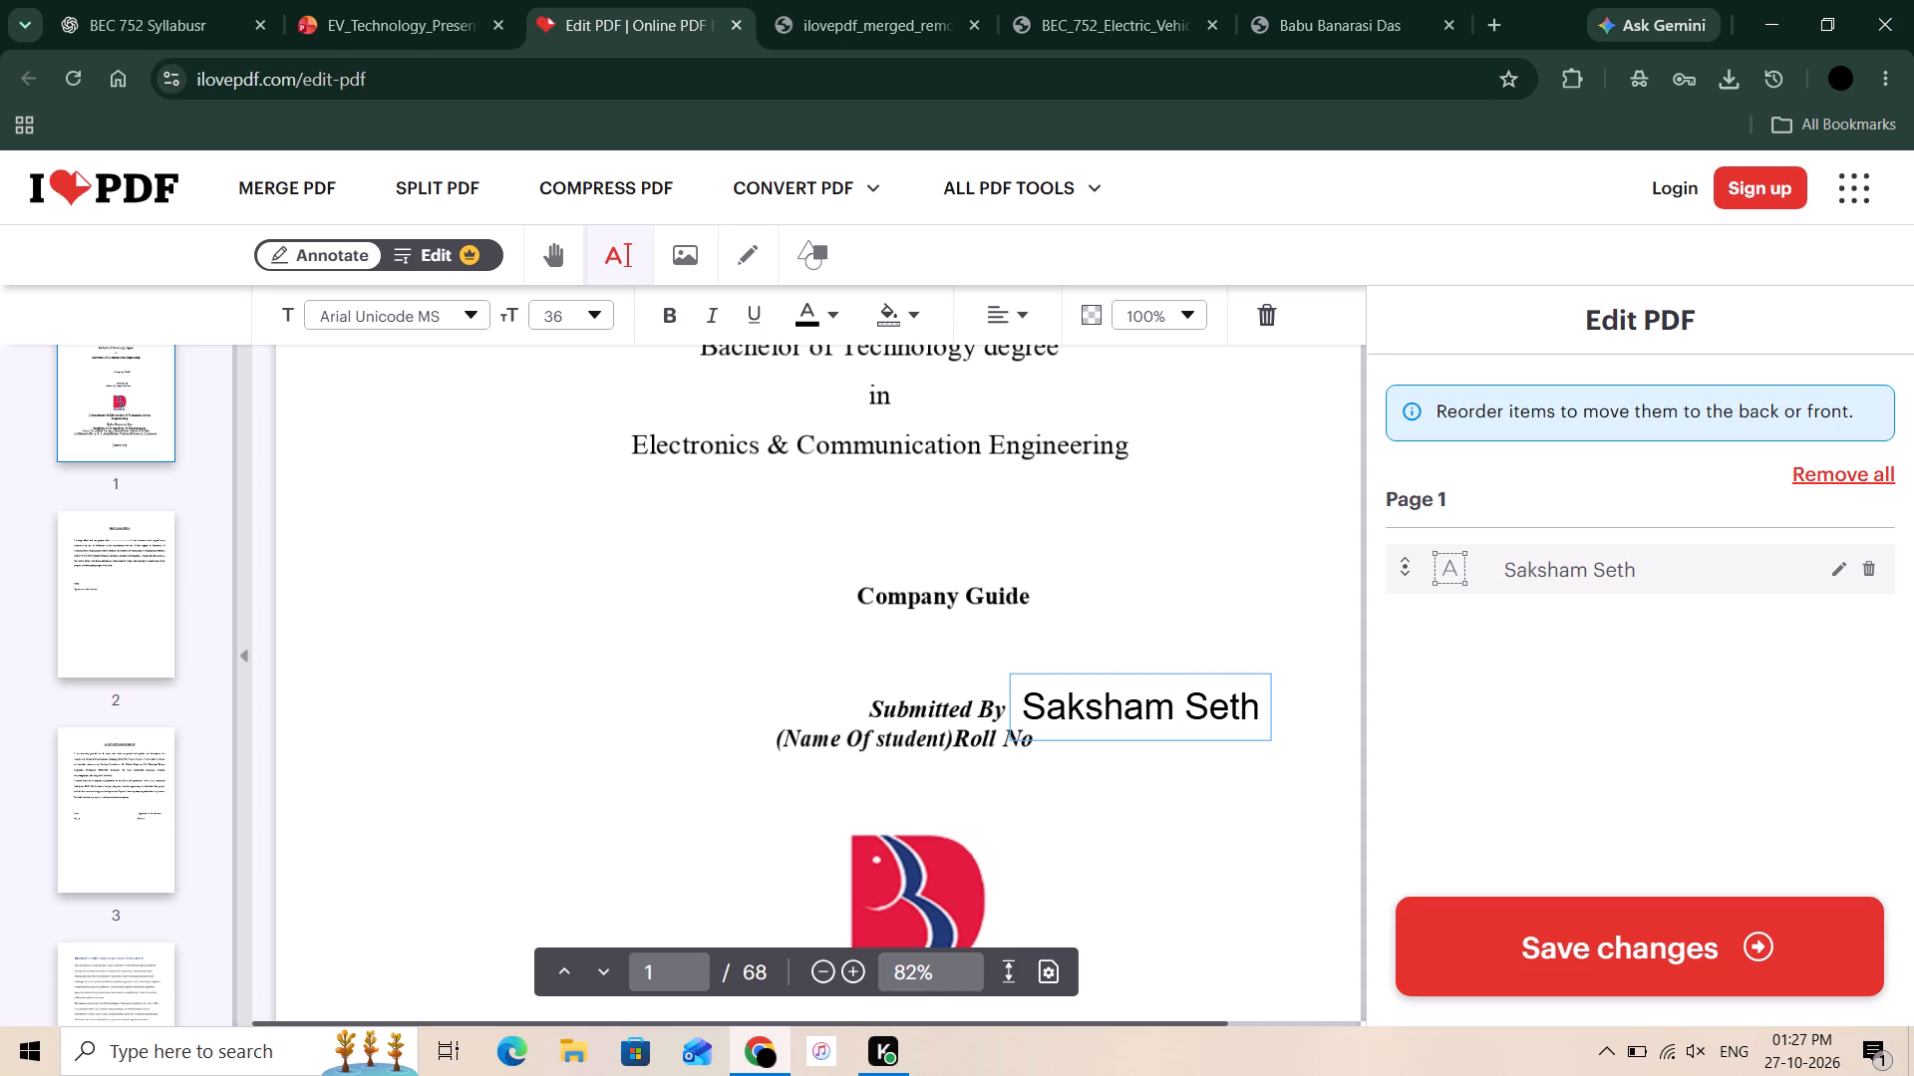
{"action": "left_click", "coordinate": [1257, 750]}
{"action": "left_click", "coordinate": [1192, 714]}
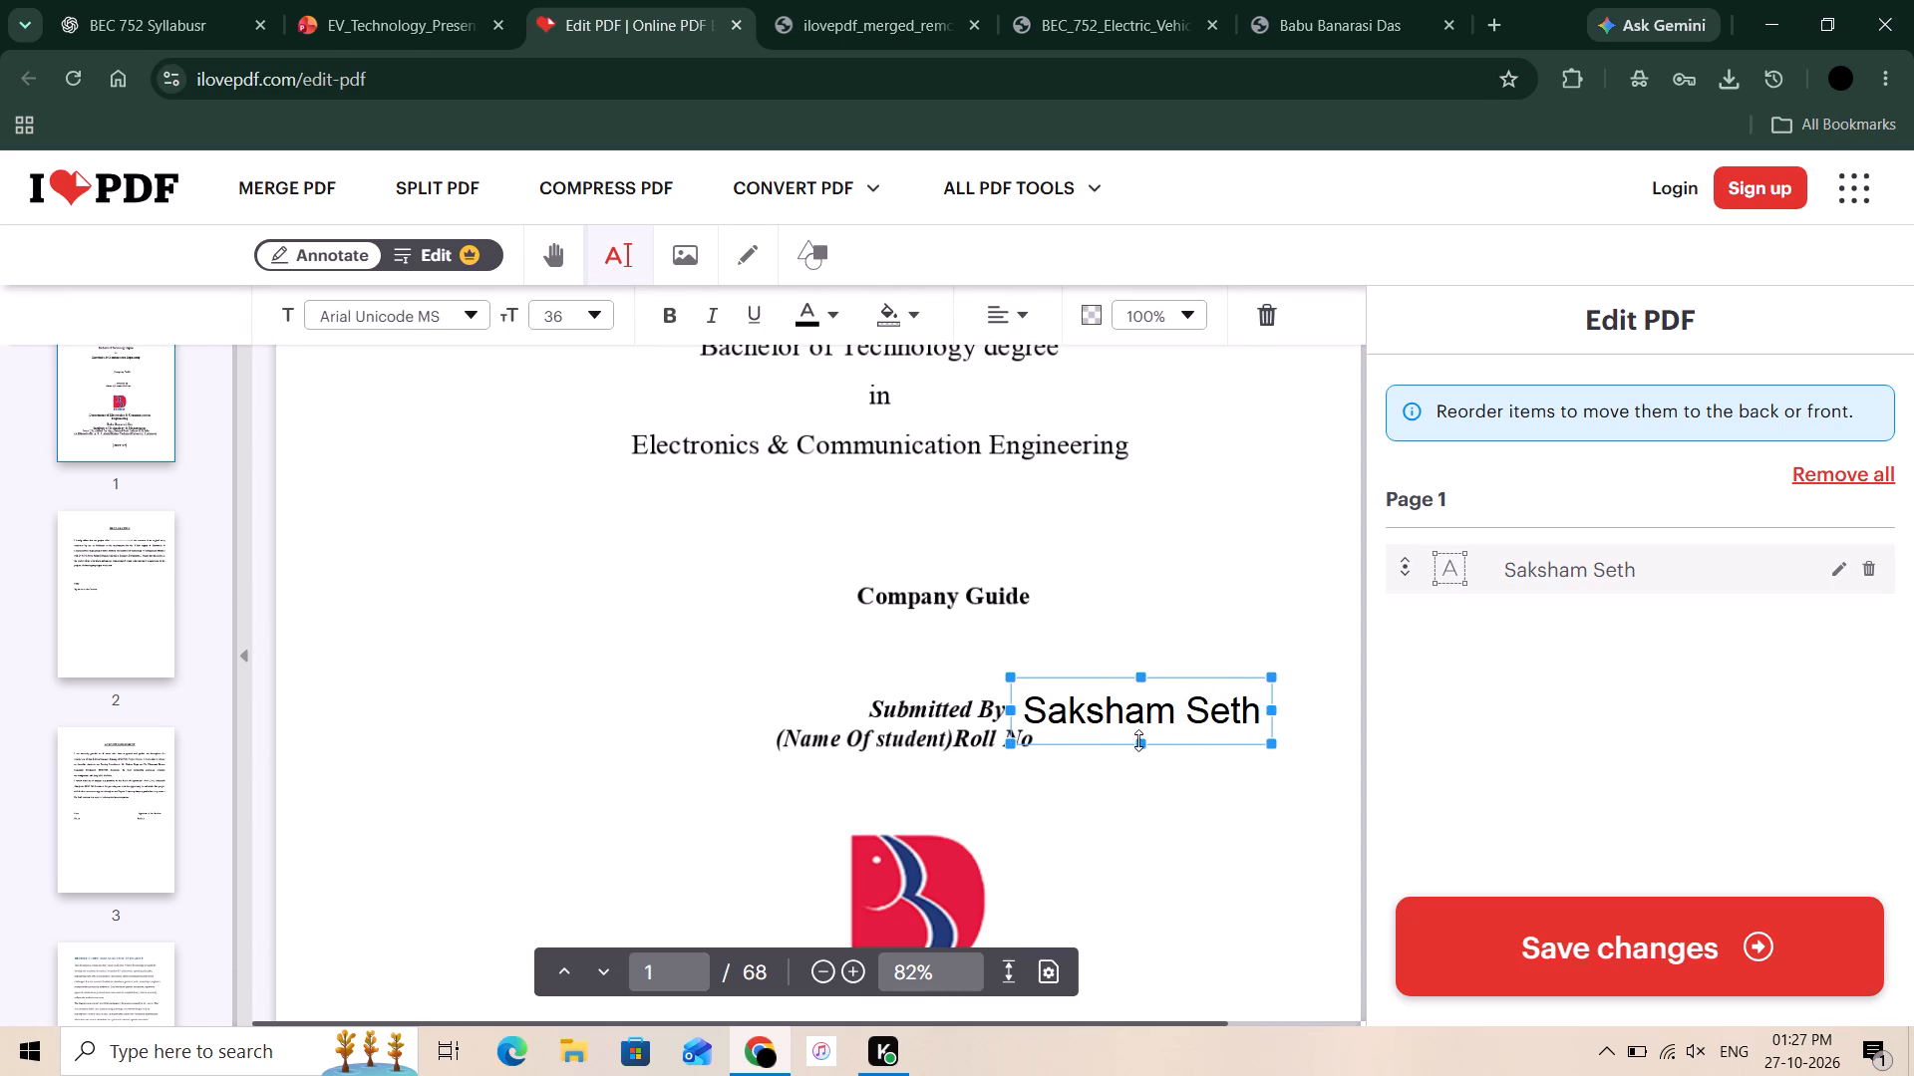
{"action": "left_click_drag", "start_coordinate": [1137, 740], "coordinate": [1131, 721]}
{"action": "left_click_drag", "start_coordinate": [1141, 677], "coordinate": [1142, 705]}
{"action": "left_click", "coordinate": [1119, 717]}
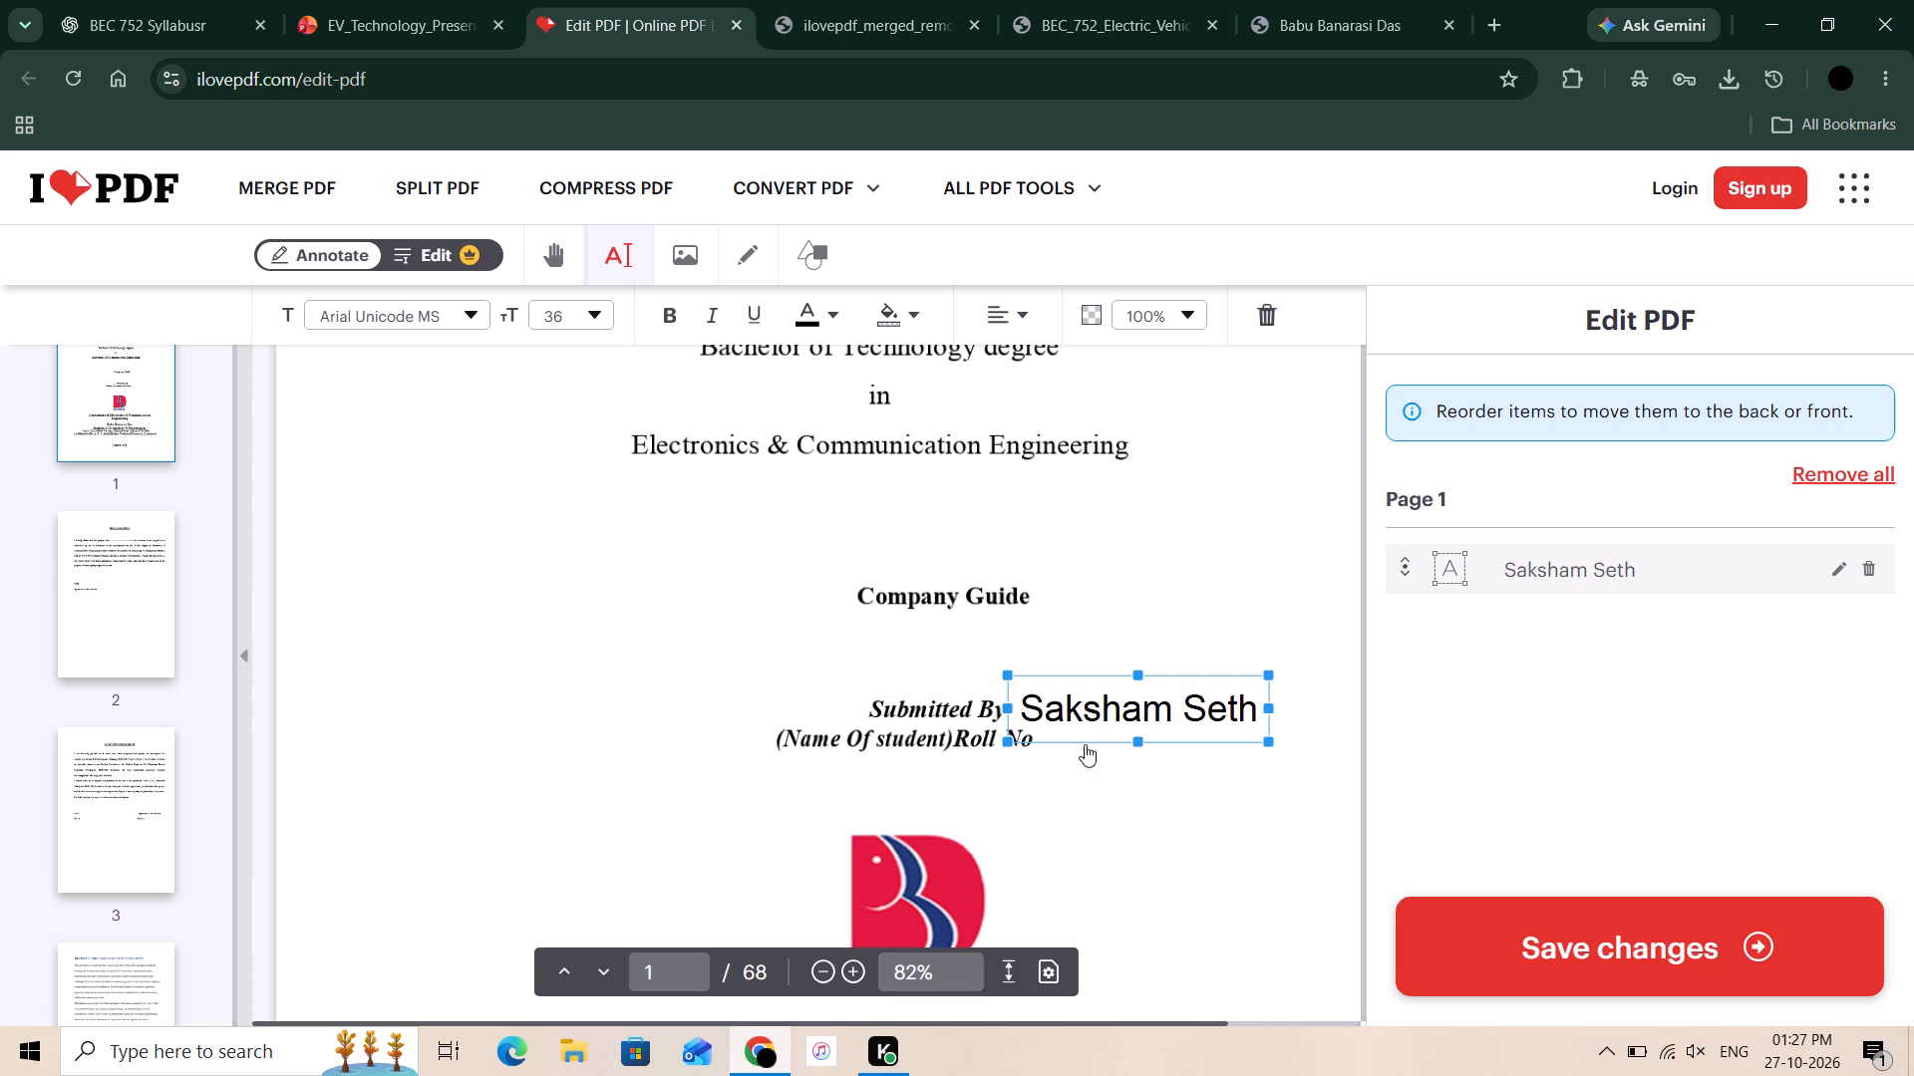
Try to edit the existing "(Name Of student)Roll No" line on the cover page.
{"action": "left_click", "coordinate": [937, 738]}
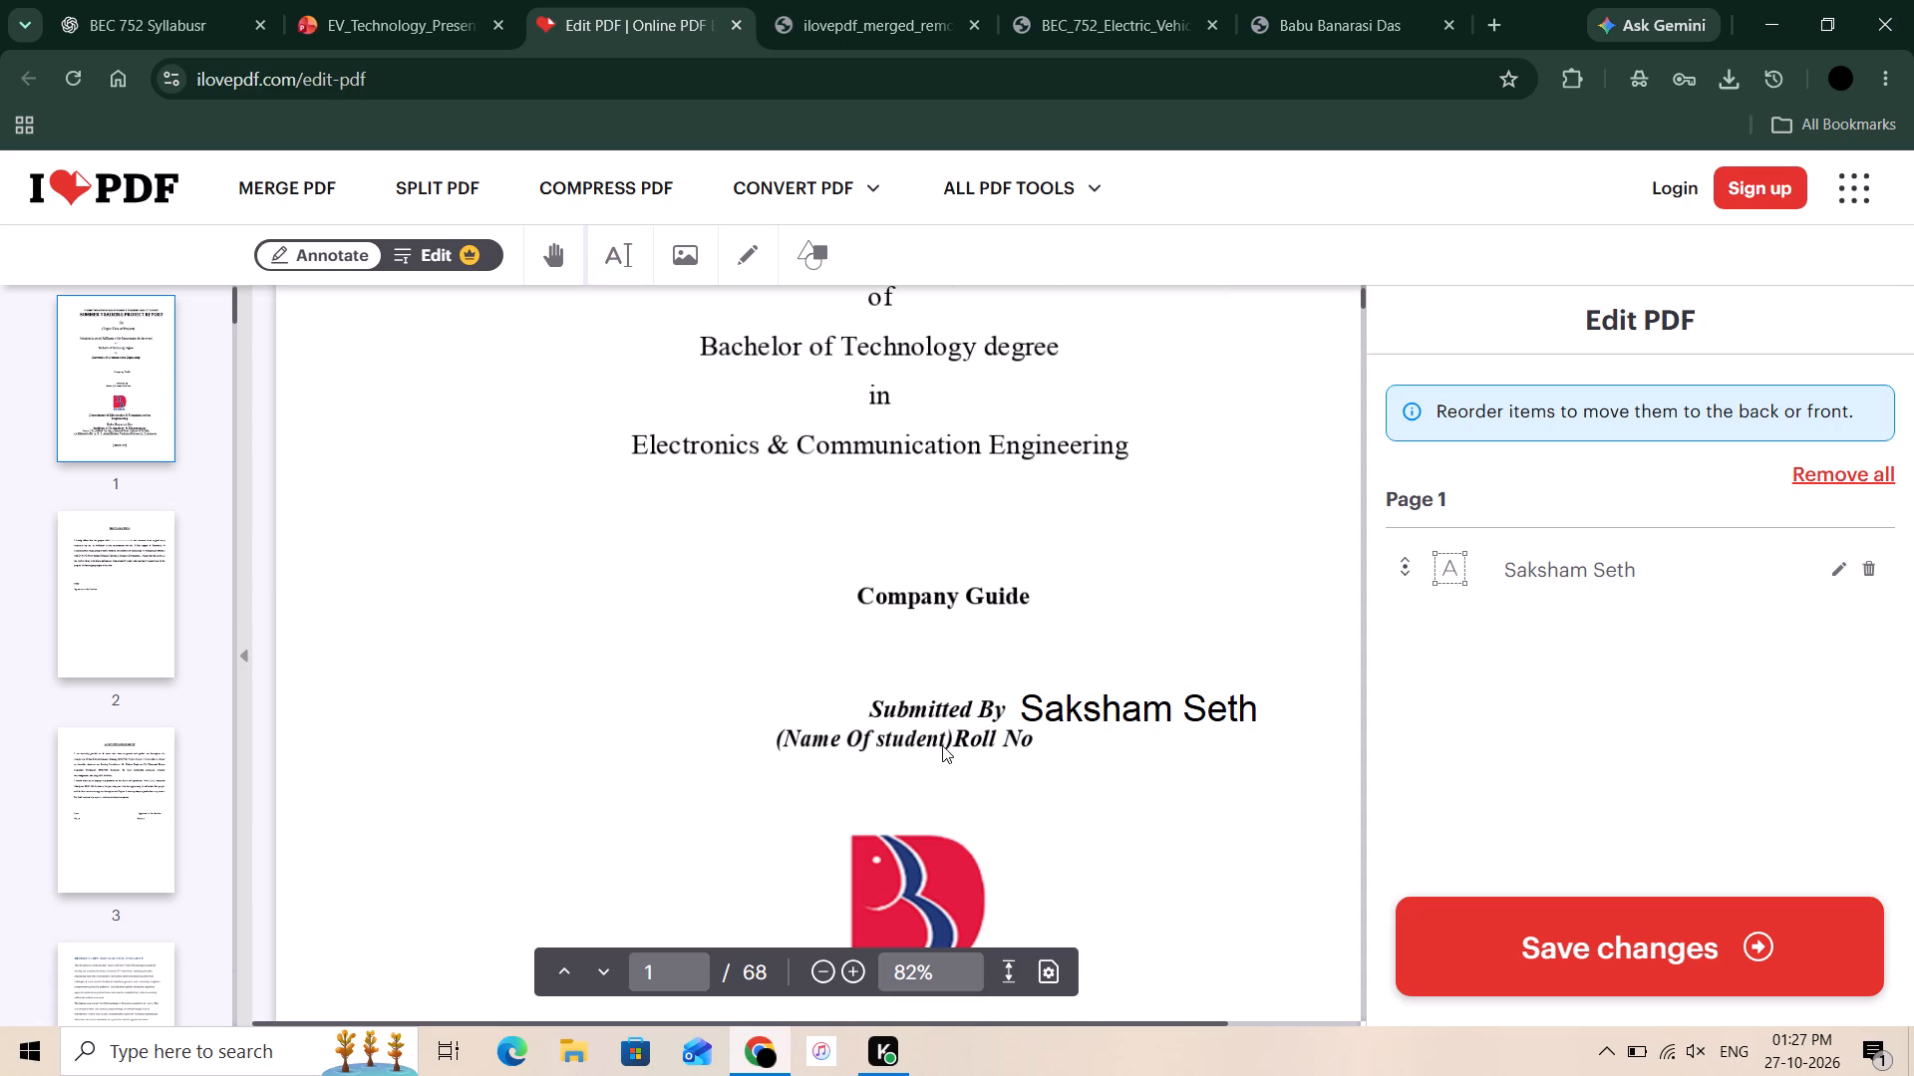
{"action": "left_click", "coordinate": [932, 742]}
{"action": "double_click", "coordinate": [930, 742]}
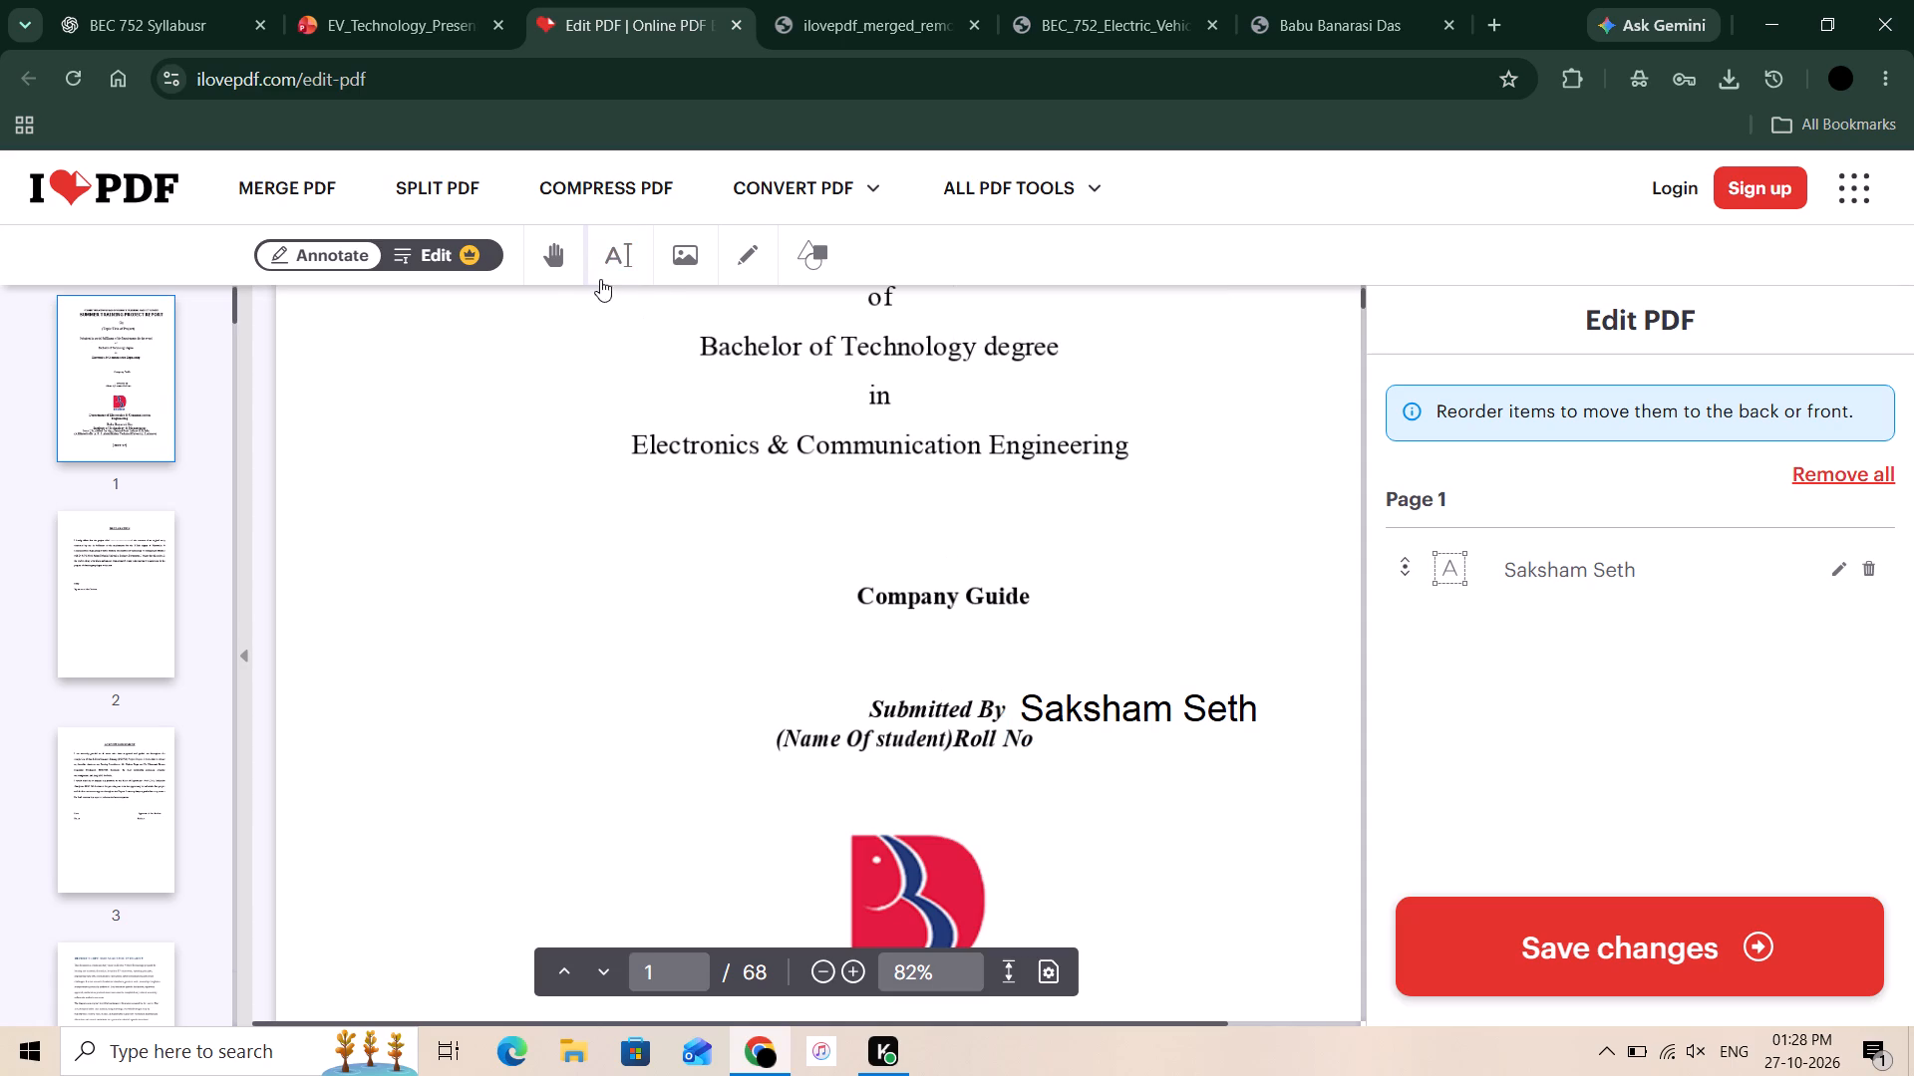
Add a second text box on the cover page and place it just below the student's name, near "Roll No".
{"action": "left_click", "coordinate": [614, 266]}
{"action": "left_click", "coordinate": [1072, 743]}
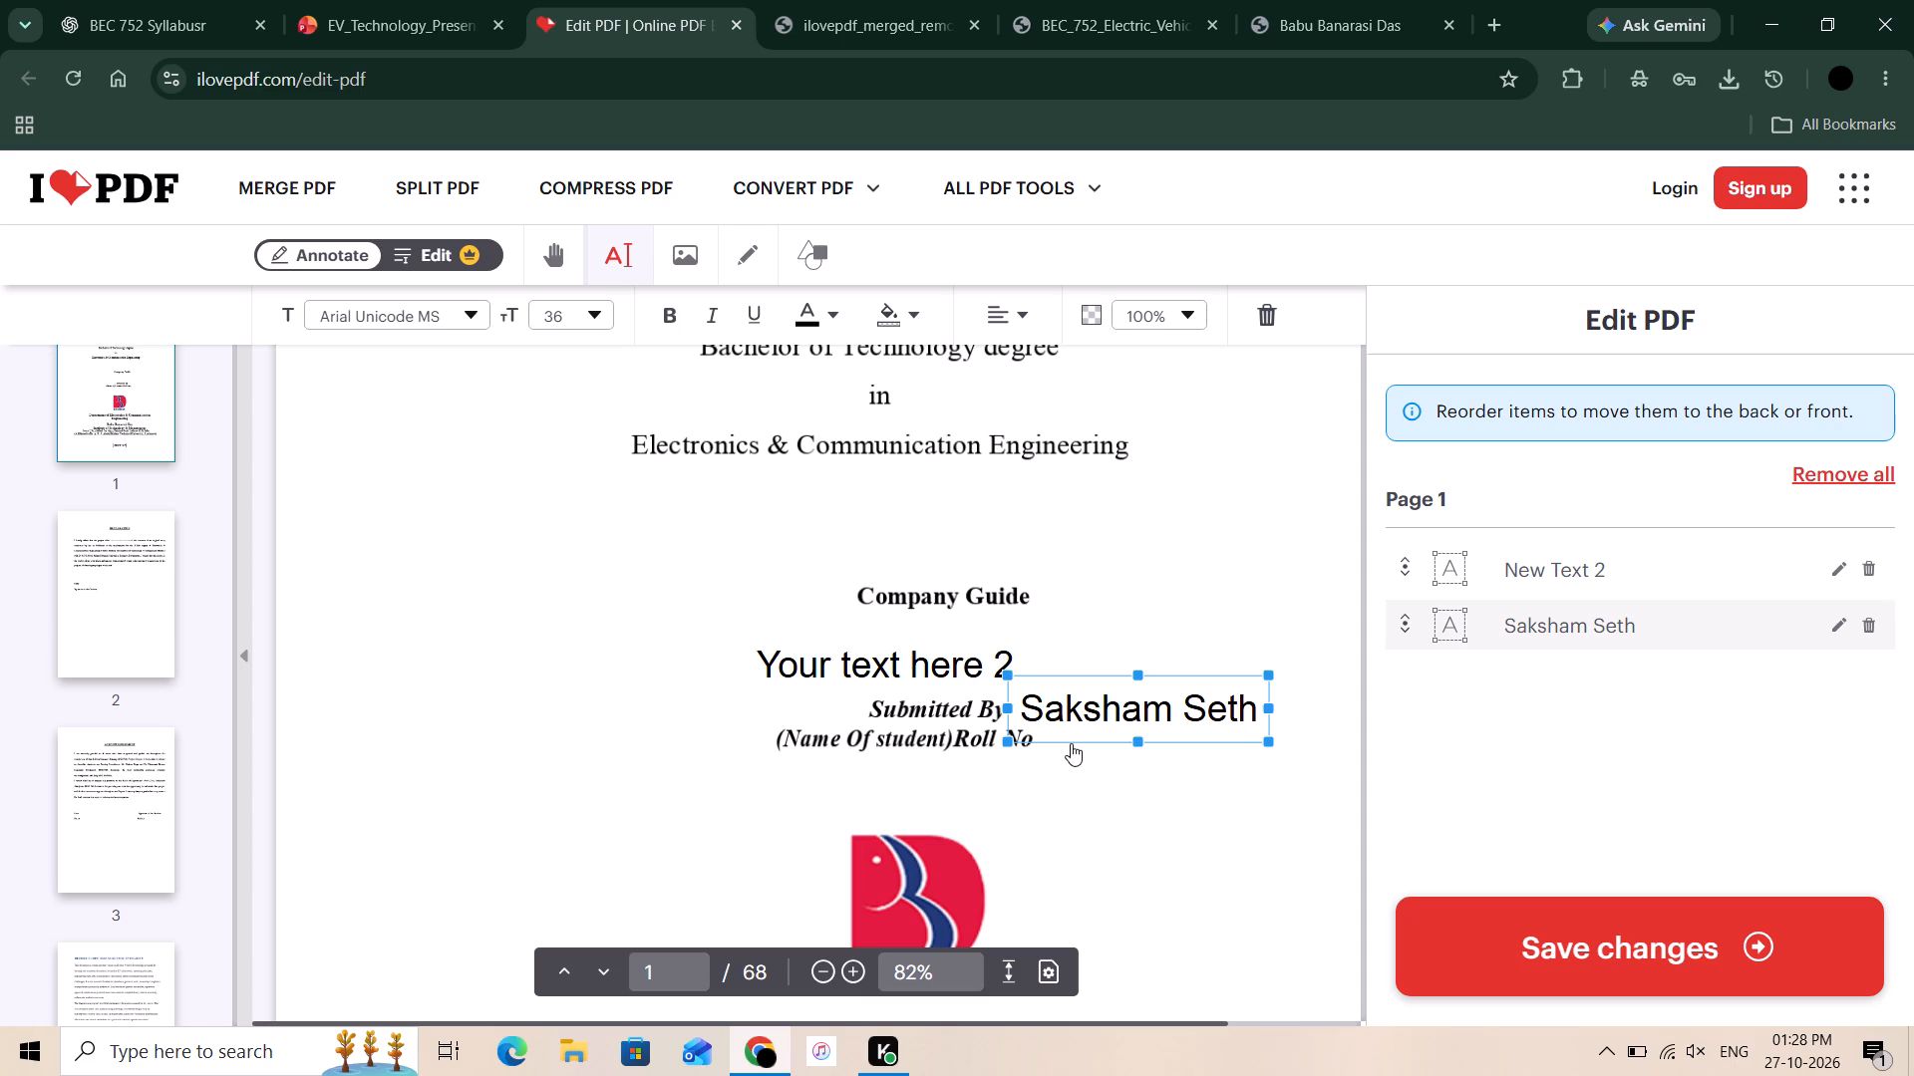
{"action": "left_click", "coordinate": [1085, 759]}
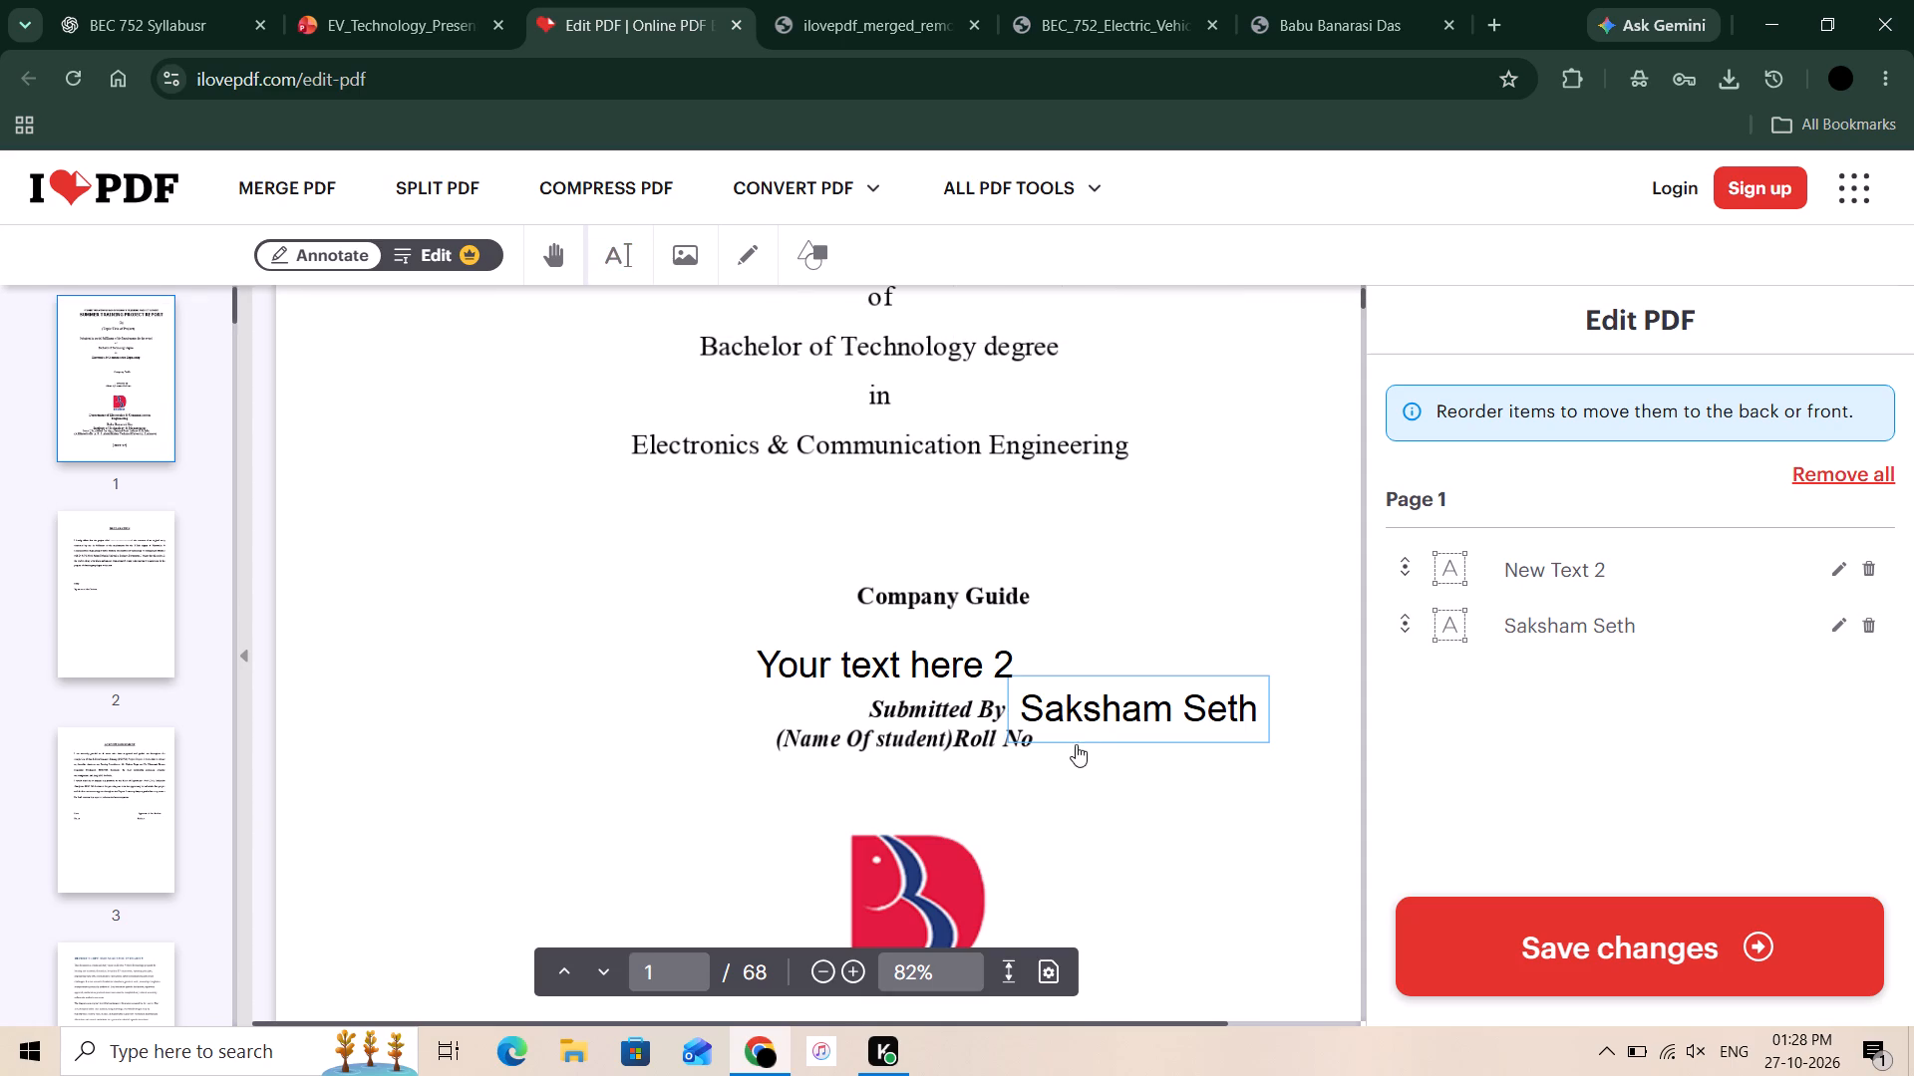
{"action": "left_click_drag", "start_coordinate": [936, 686], "coordinate": [1197, 788]}
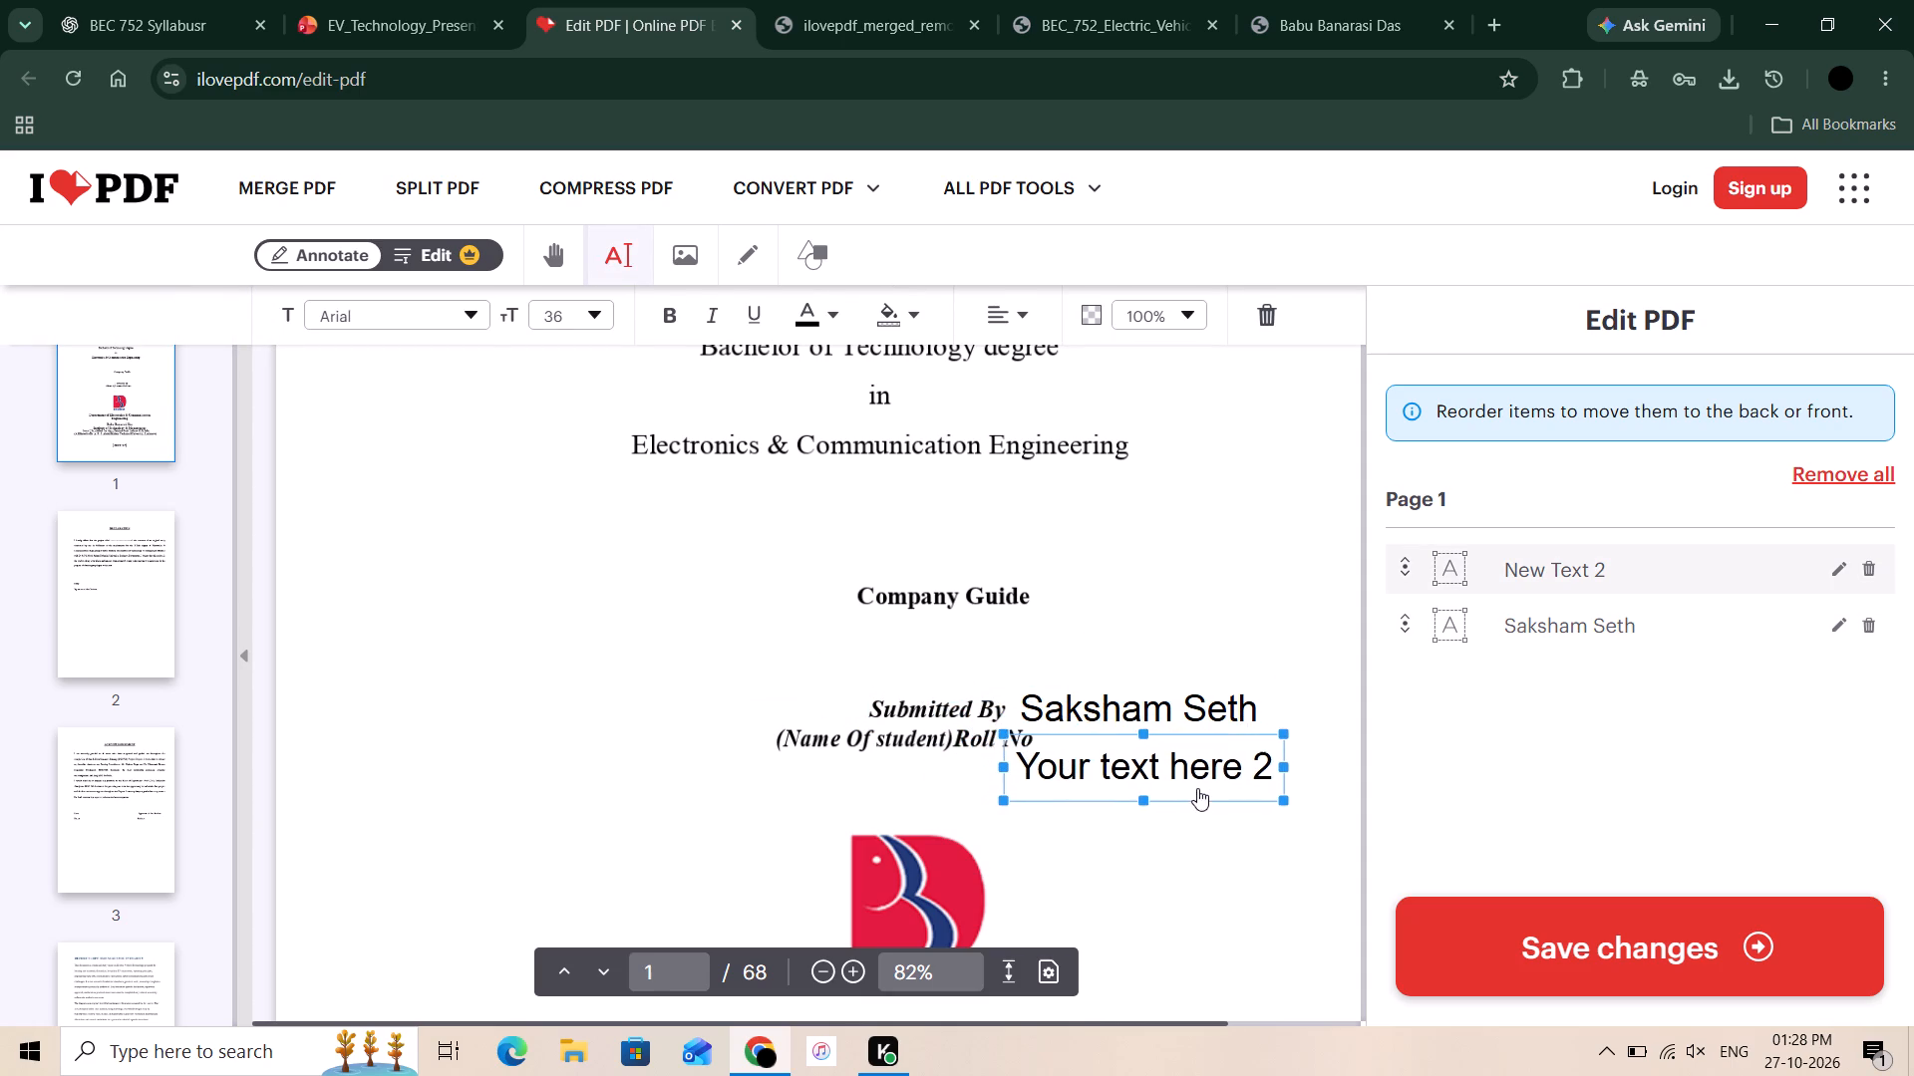
Move the second text box up beside the "Roll No" line on the cover page.
{"action": "left_click_drag", "start_coordinate": [1197, 788], "coordinate": [1211, 775]}
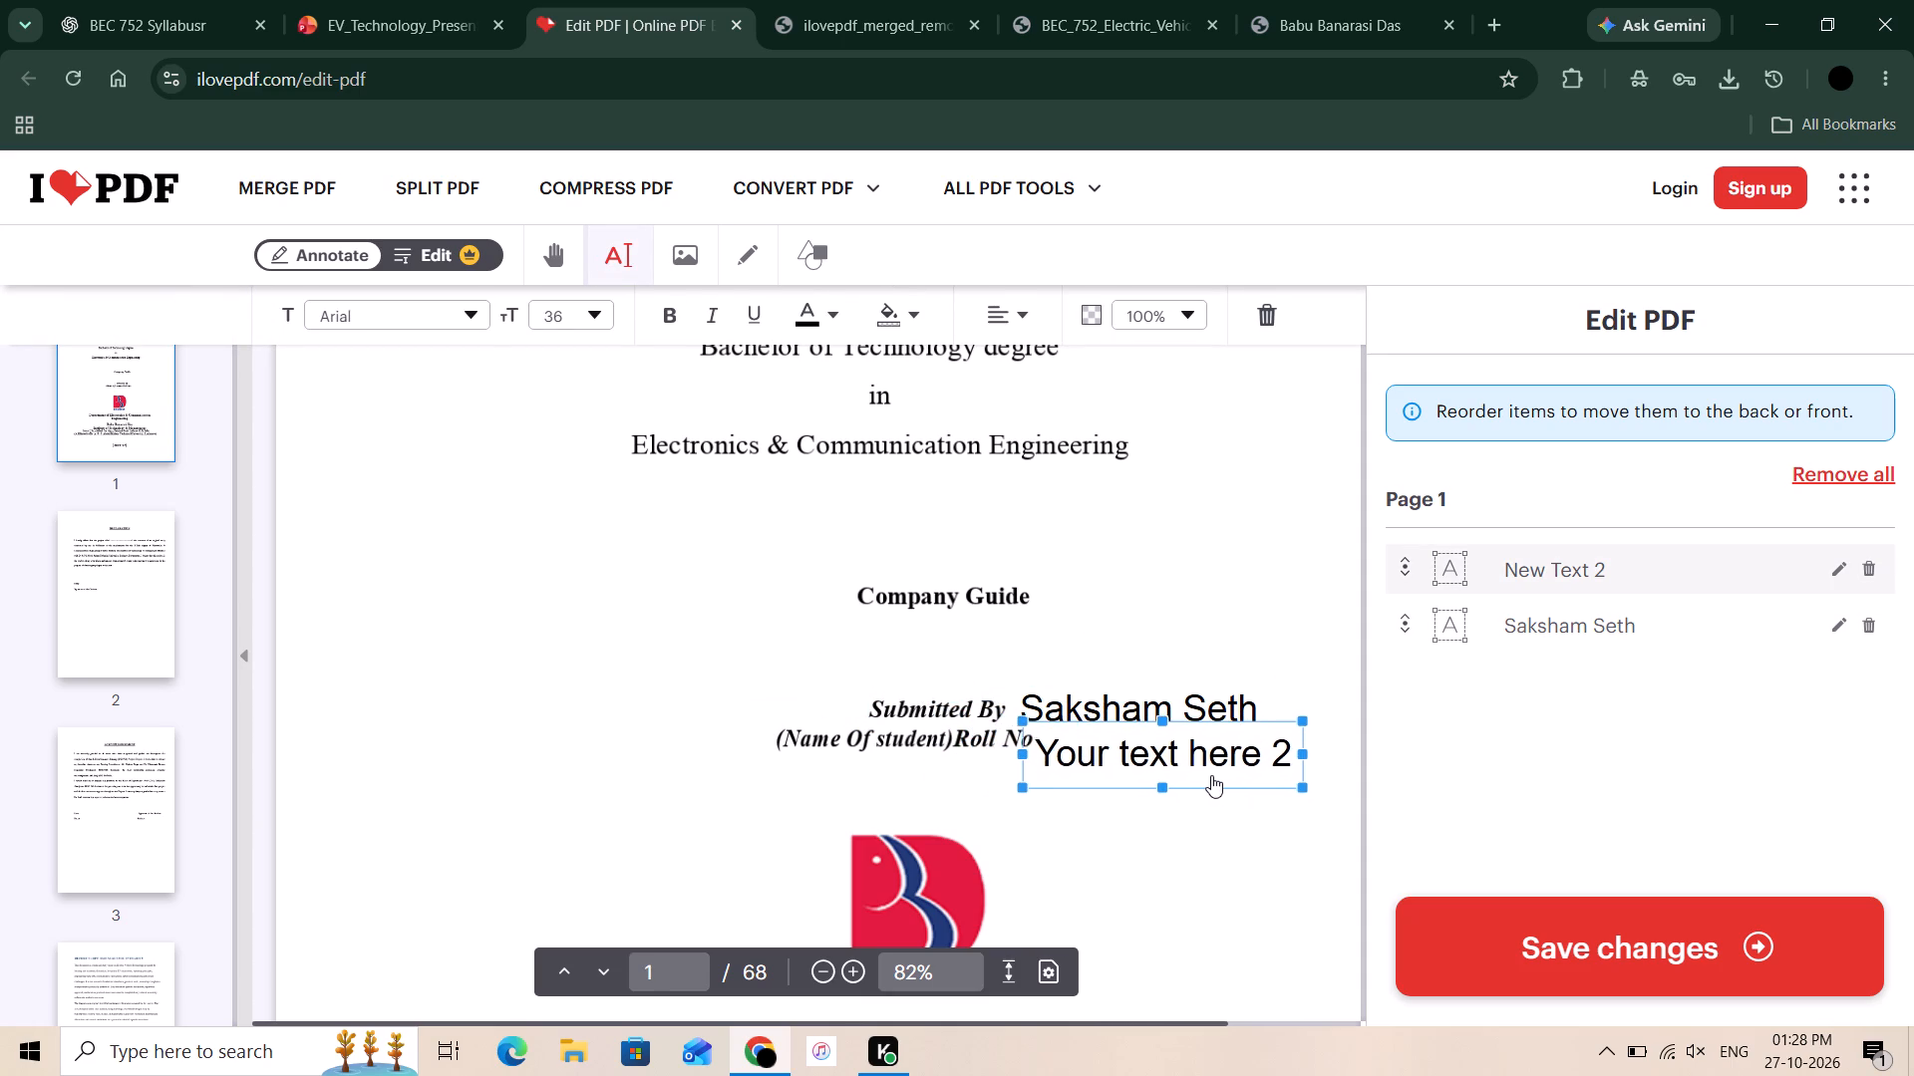
{"action": "left_click_drag", "start_coordinate": [1211, 775], "coordinate": [1208, 767]}
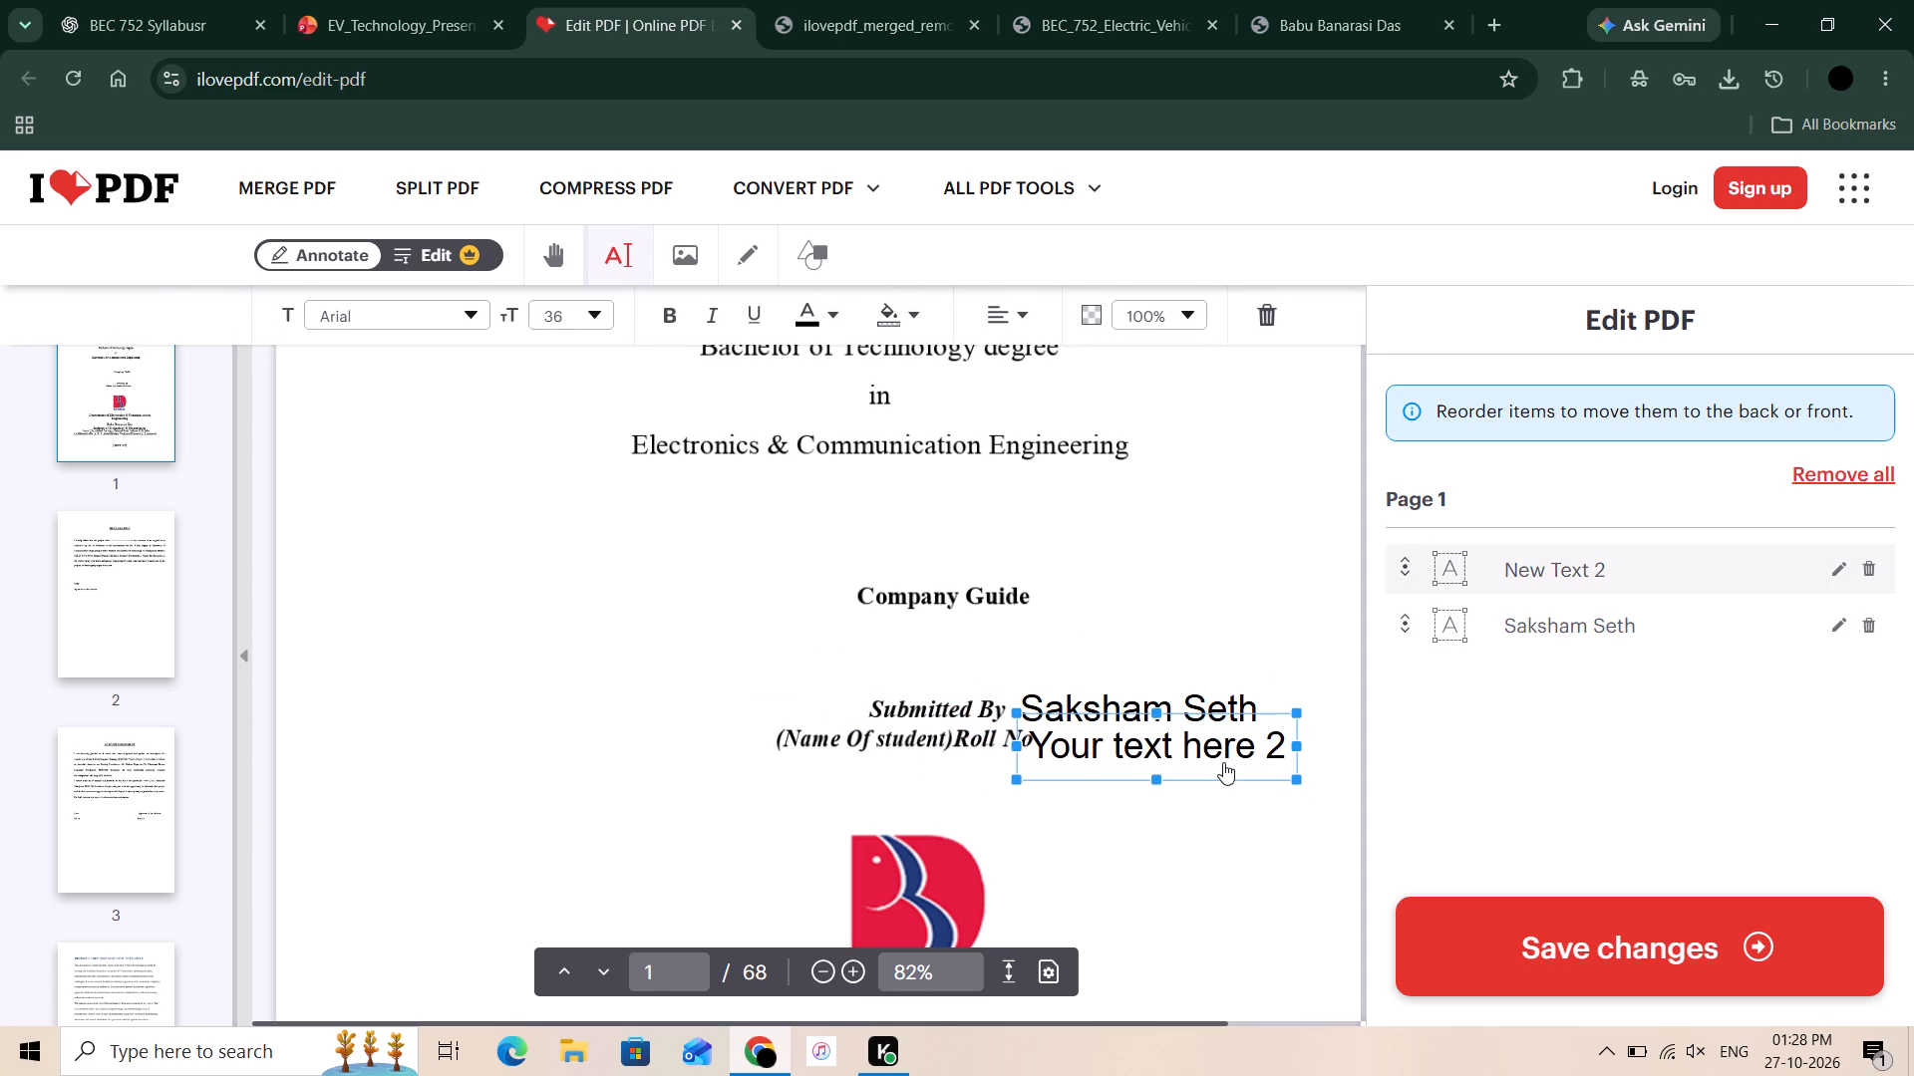
Replace the second text box's placeholder with the student's roll number.
{"action": "double_click", "coordinate": [1221, 754]}
{"action": "key", "text": "Delete"}
{"action": "key", "text": "BackSpace"}
{"action": "key", "text": "BackSpace"}
{"action": "key", "text": "BackSpace"}
{"action": "key", "text": "BackSpace"}
{"action": "key", "text": "BackSpace"}
{"action": "key", "text": "BackSpace"}
{"action": "key", "text": "BackSpace"}
{"action": "key", "text": "BackSpace"}
{"action": "key", "text": "BackSpace"}
{"action": "key", "text": "BackSpace"}
{"action": "key", "text": "BackSpace"}
{"action": "key", "text": "BackSpace"}
{"action": "key", "text": "BackSpace"}
{"action": "key", "text": "BackSpace"}
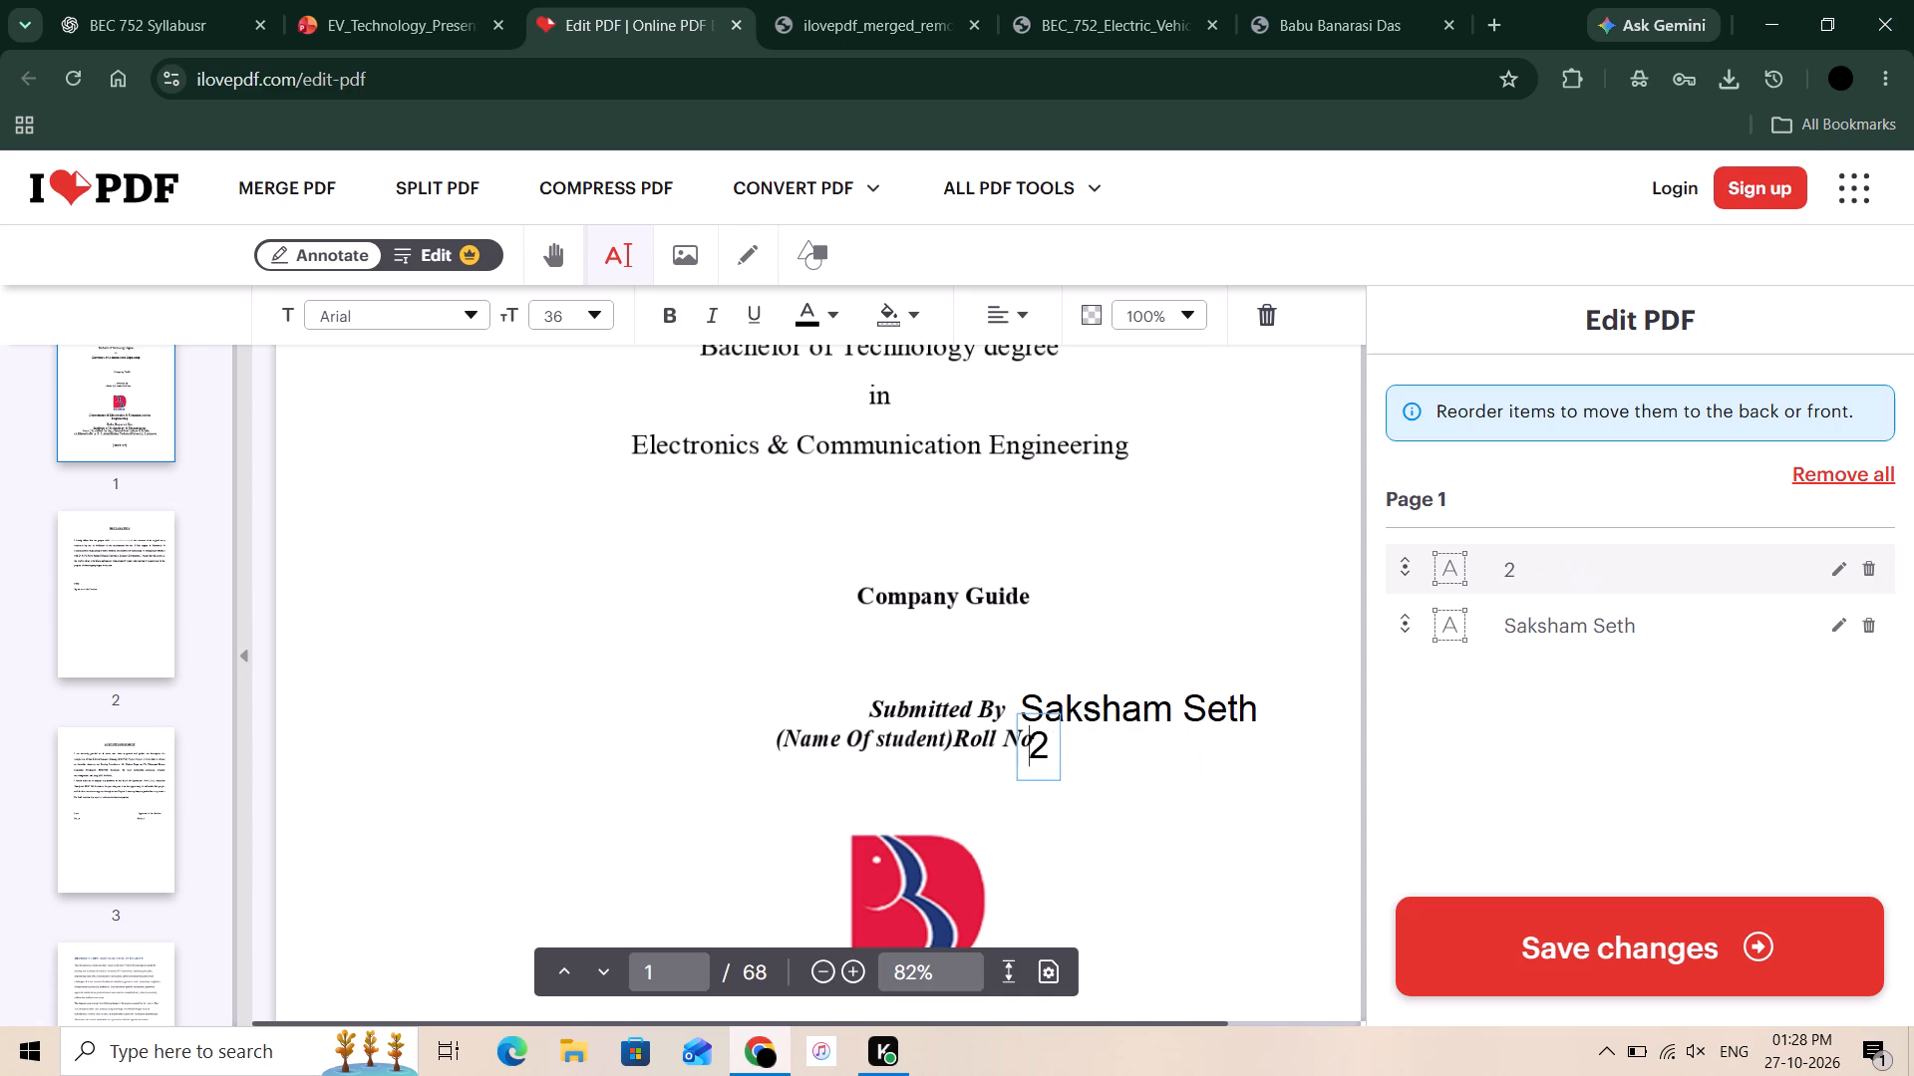
{"action": "key", "text": "Right"}
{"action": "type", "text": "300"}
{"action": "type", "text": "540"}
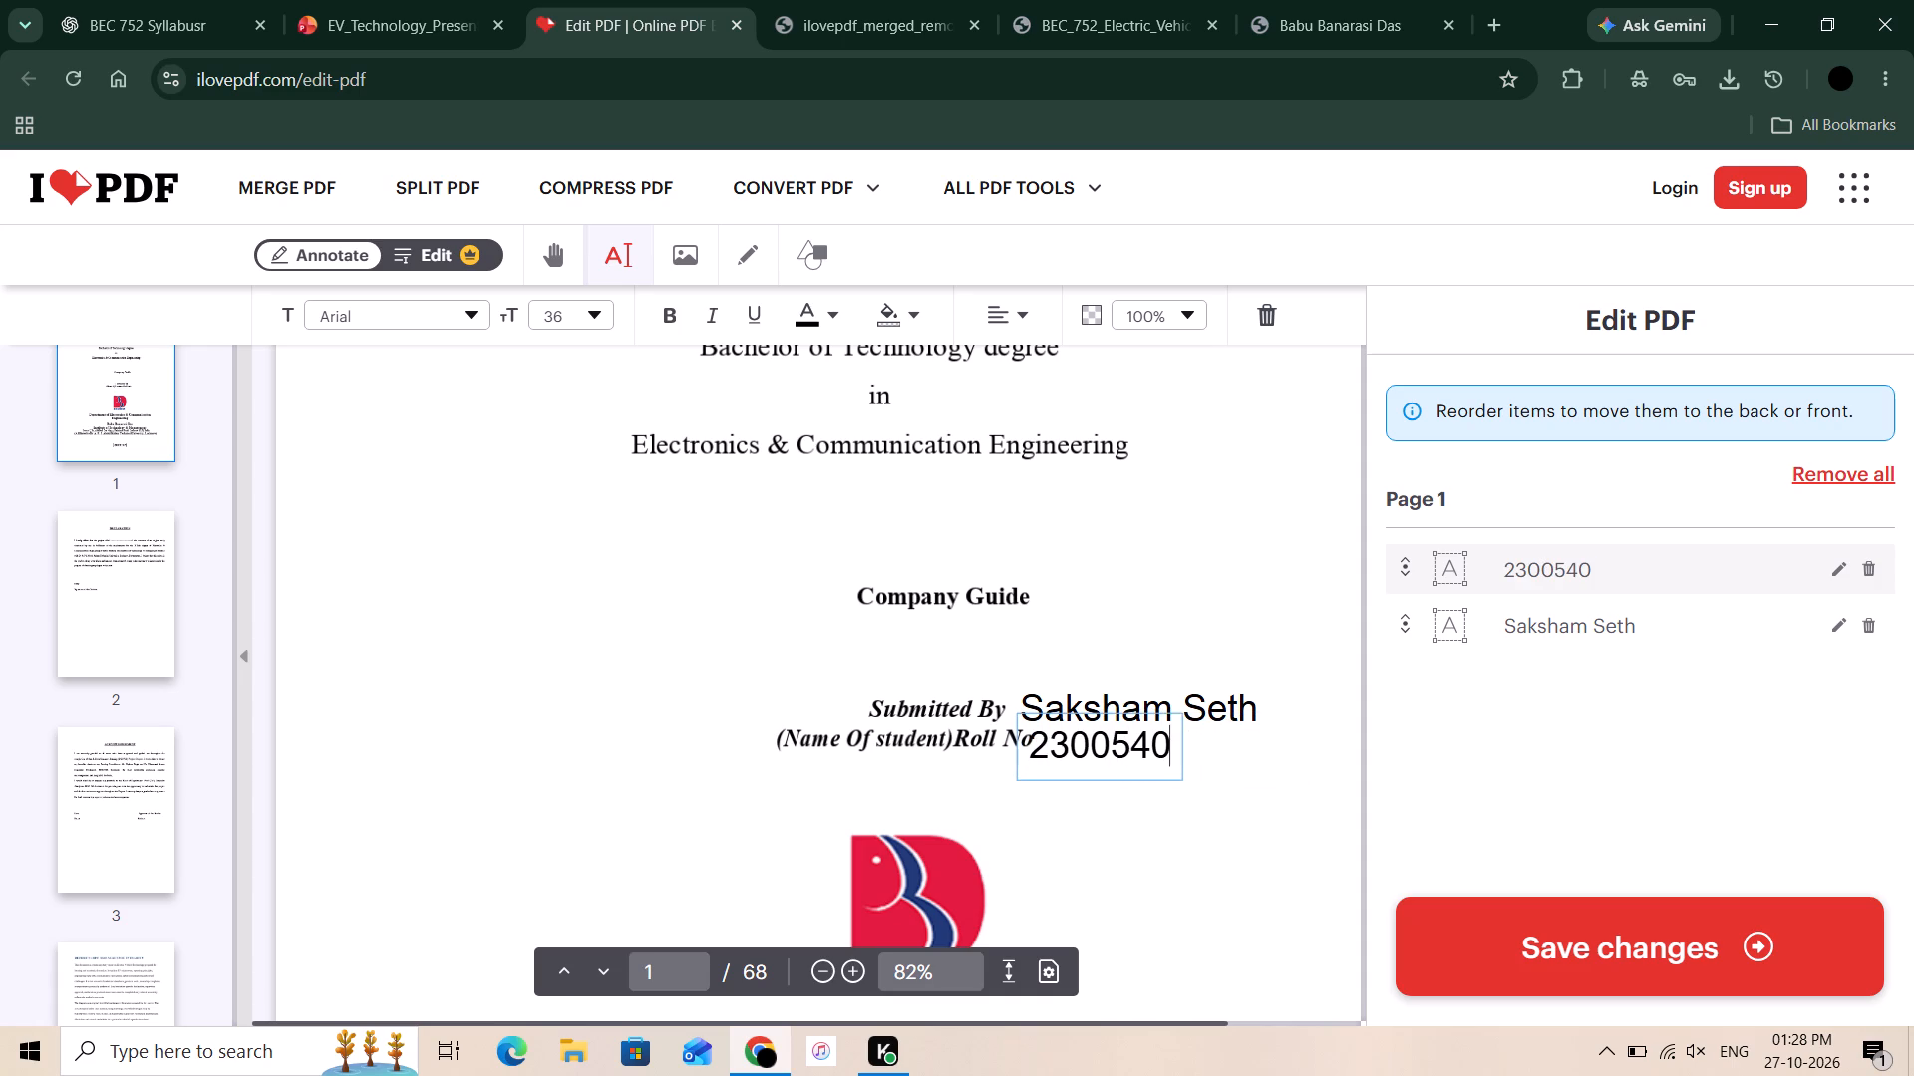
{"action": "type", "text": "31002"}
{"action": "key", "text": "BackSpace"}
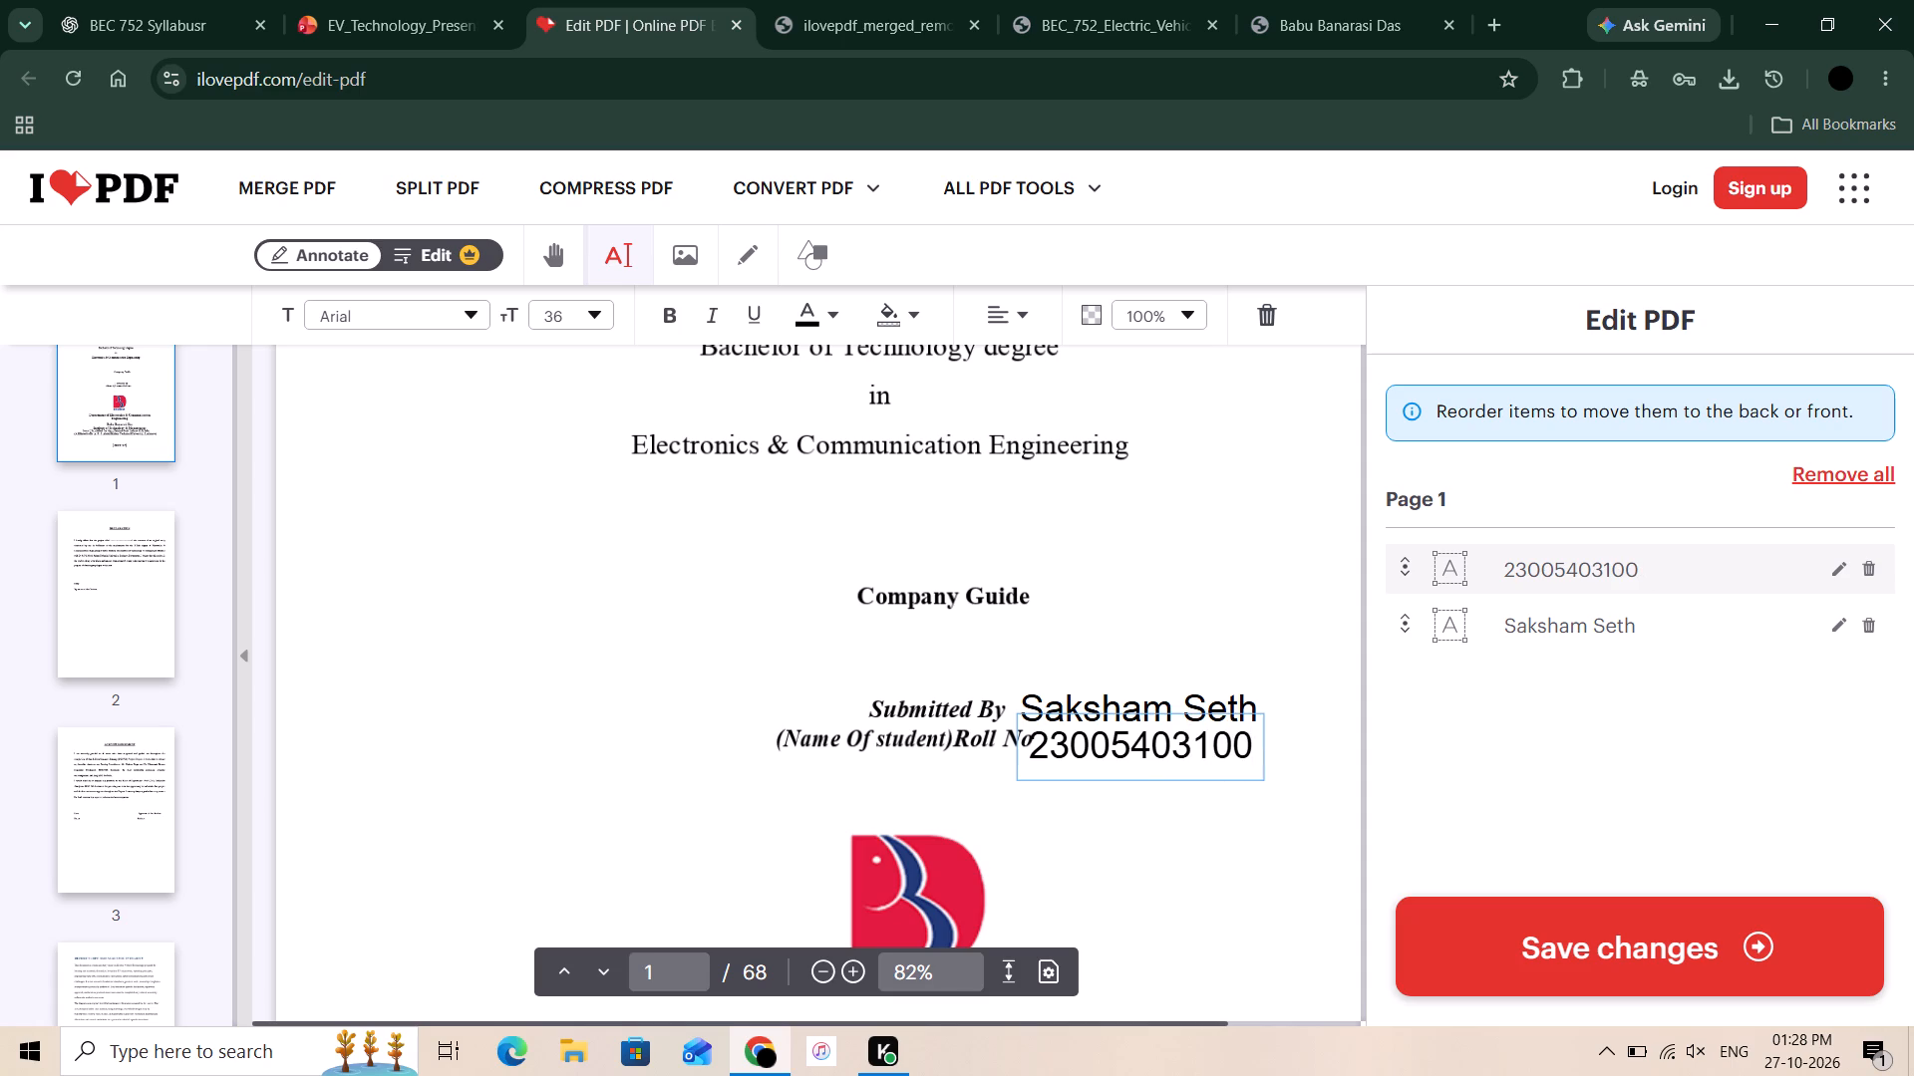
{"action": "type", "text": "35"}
{"action": "left_click", "coordinate": [1169, 905]}
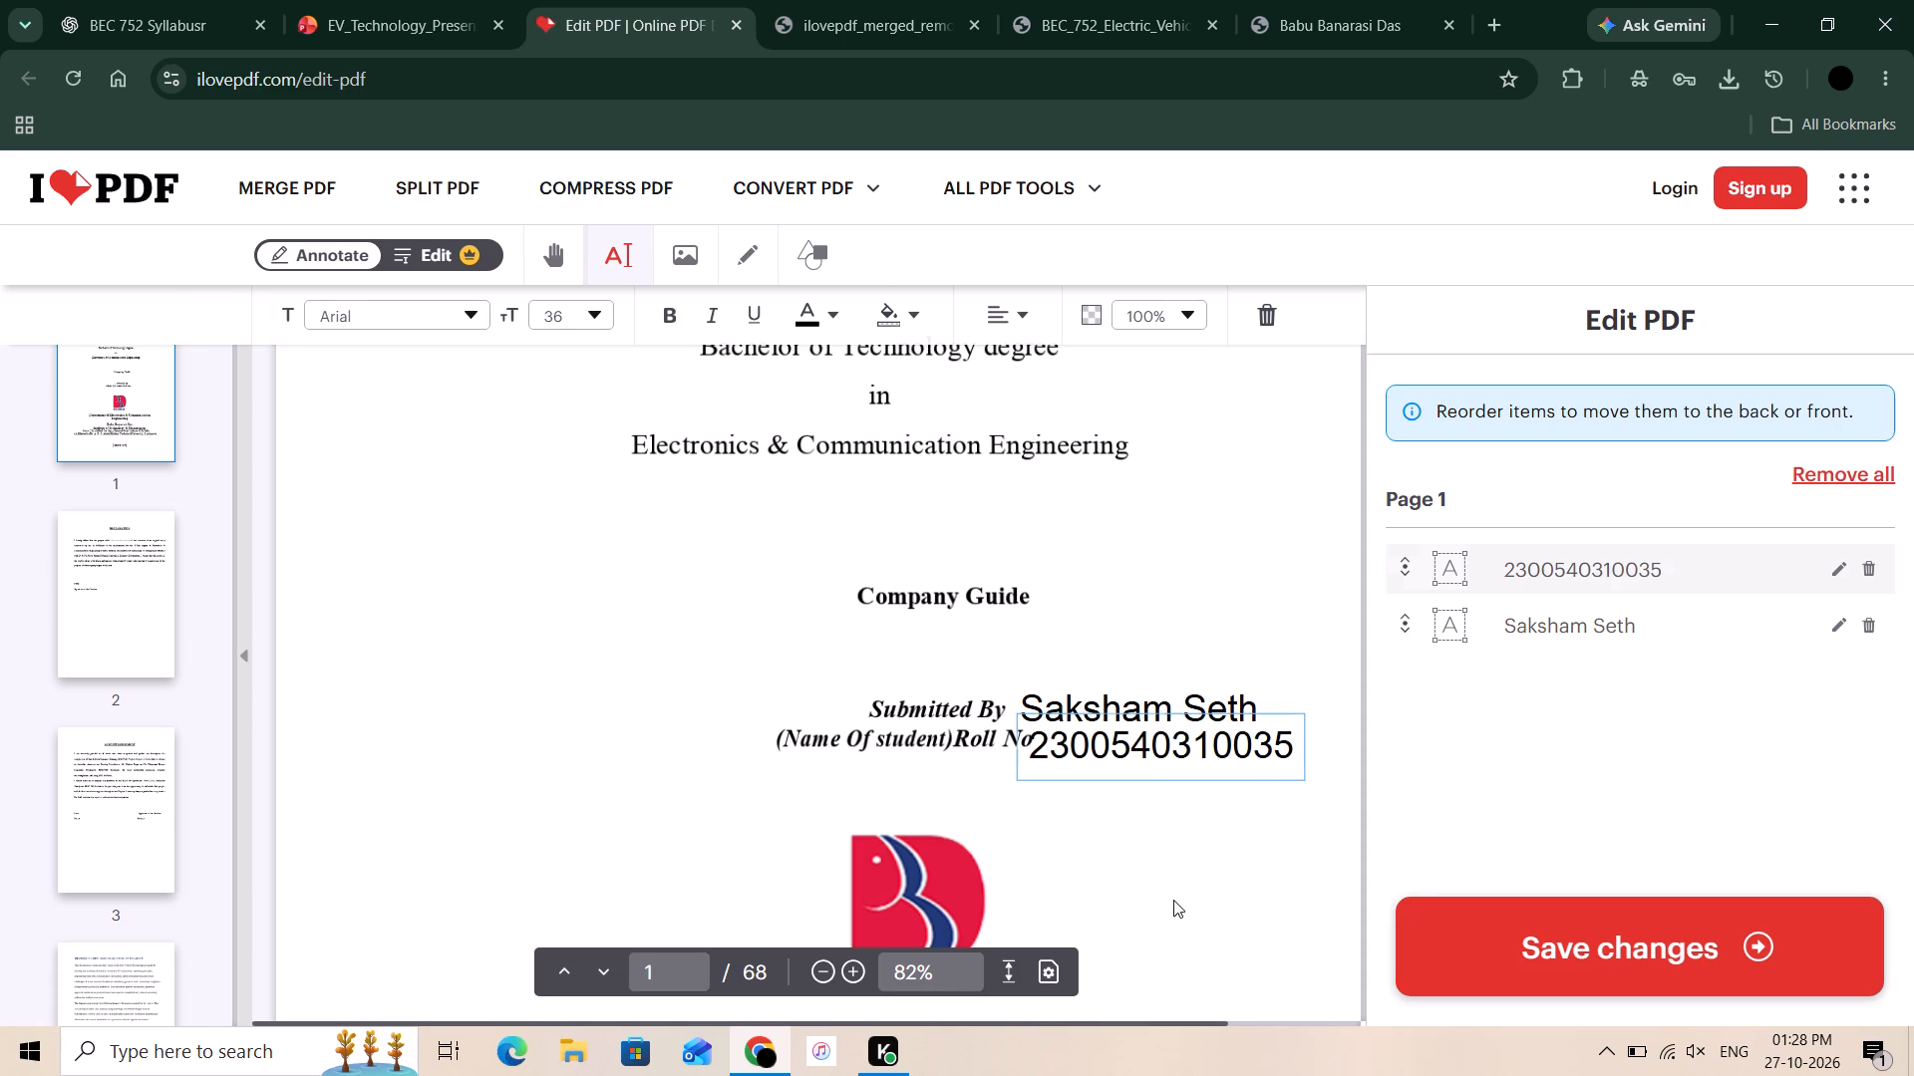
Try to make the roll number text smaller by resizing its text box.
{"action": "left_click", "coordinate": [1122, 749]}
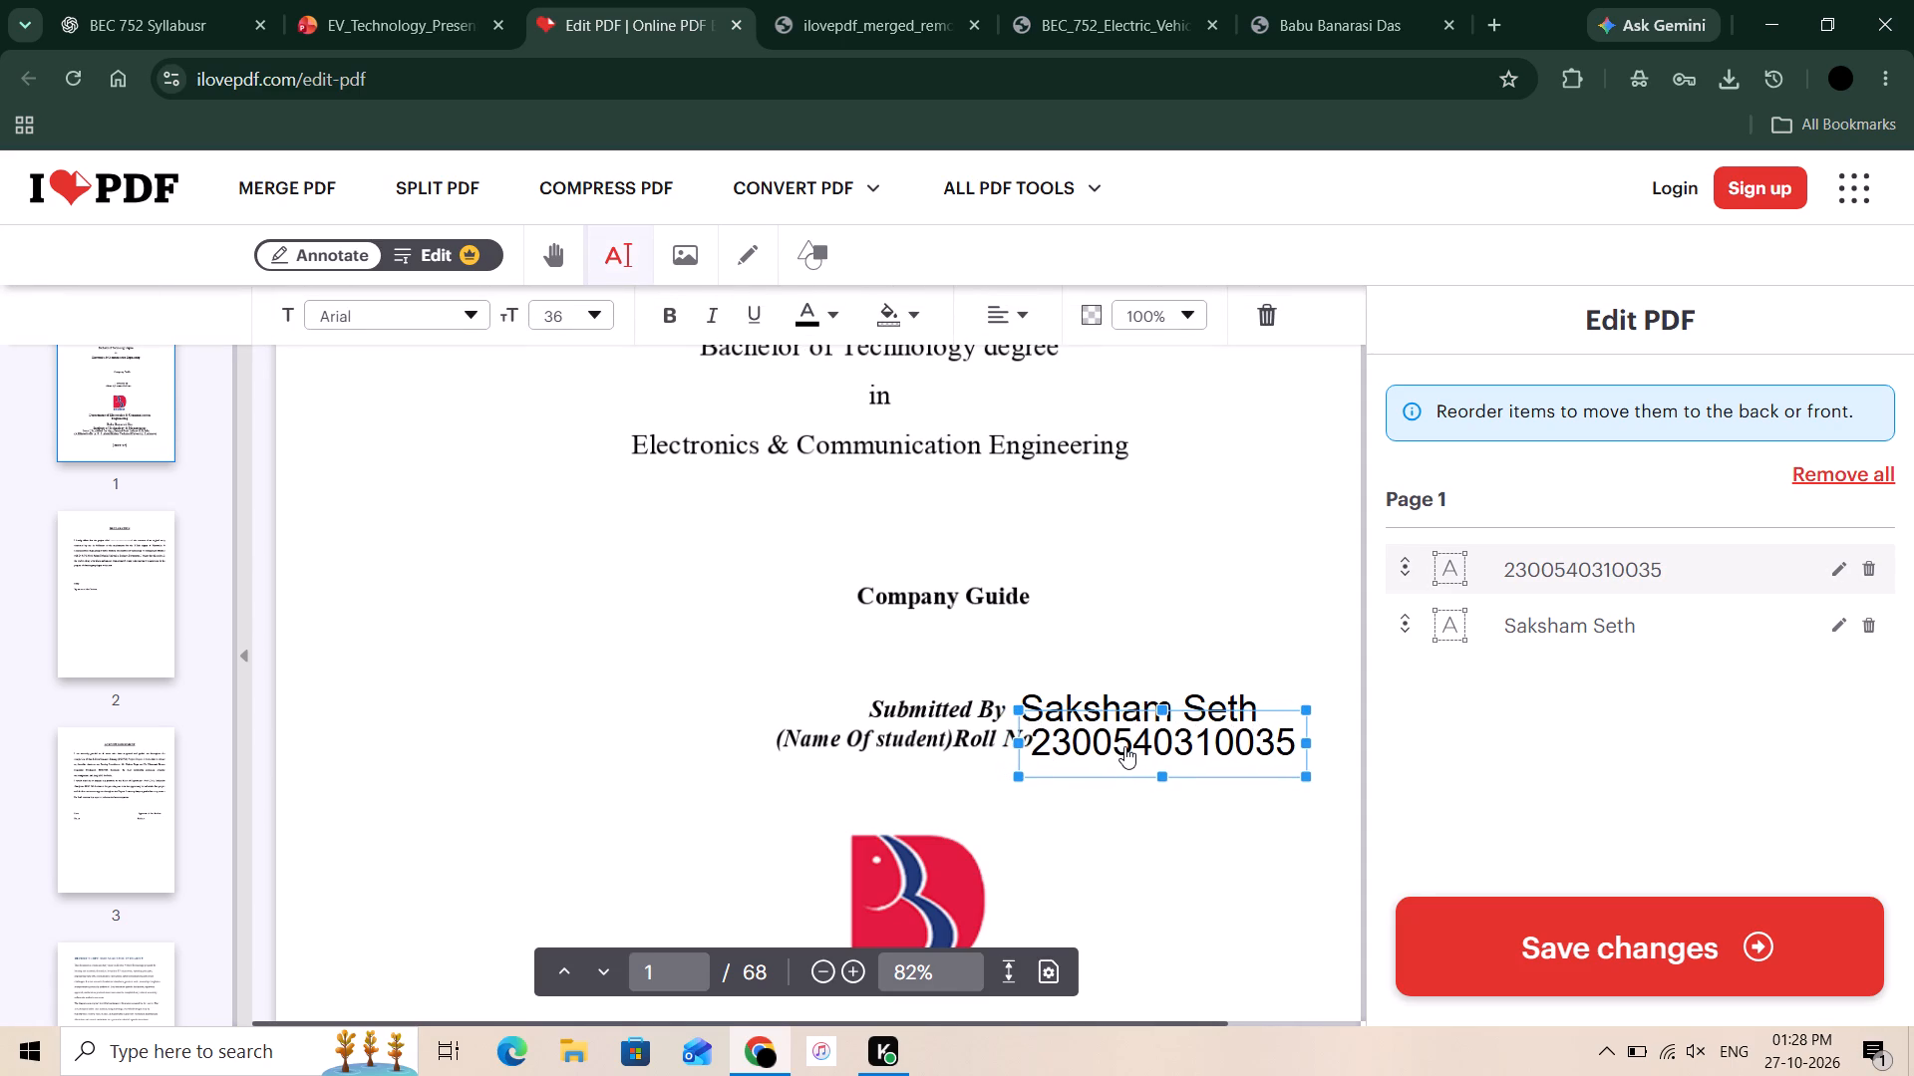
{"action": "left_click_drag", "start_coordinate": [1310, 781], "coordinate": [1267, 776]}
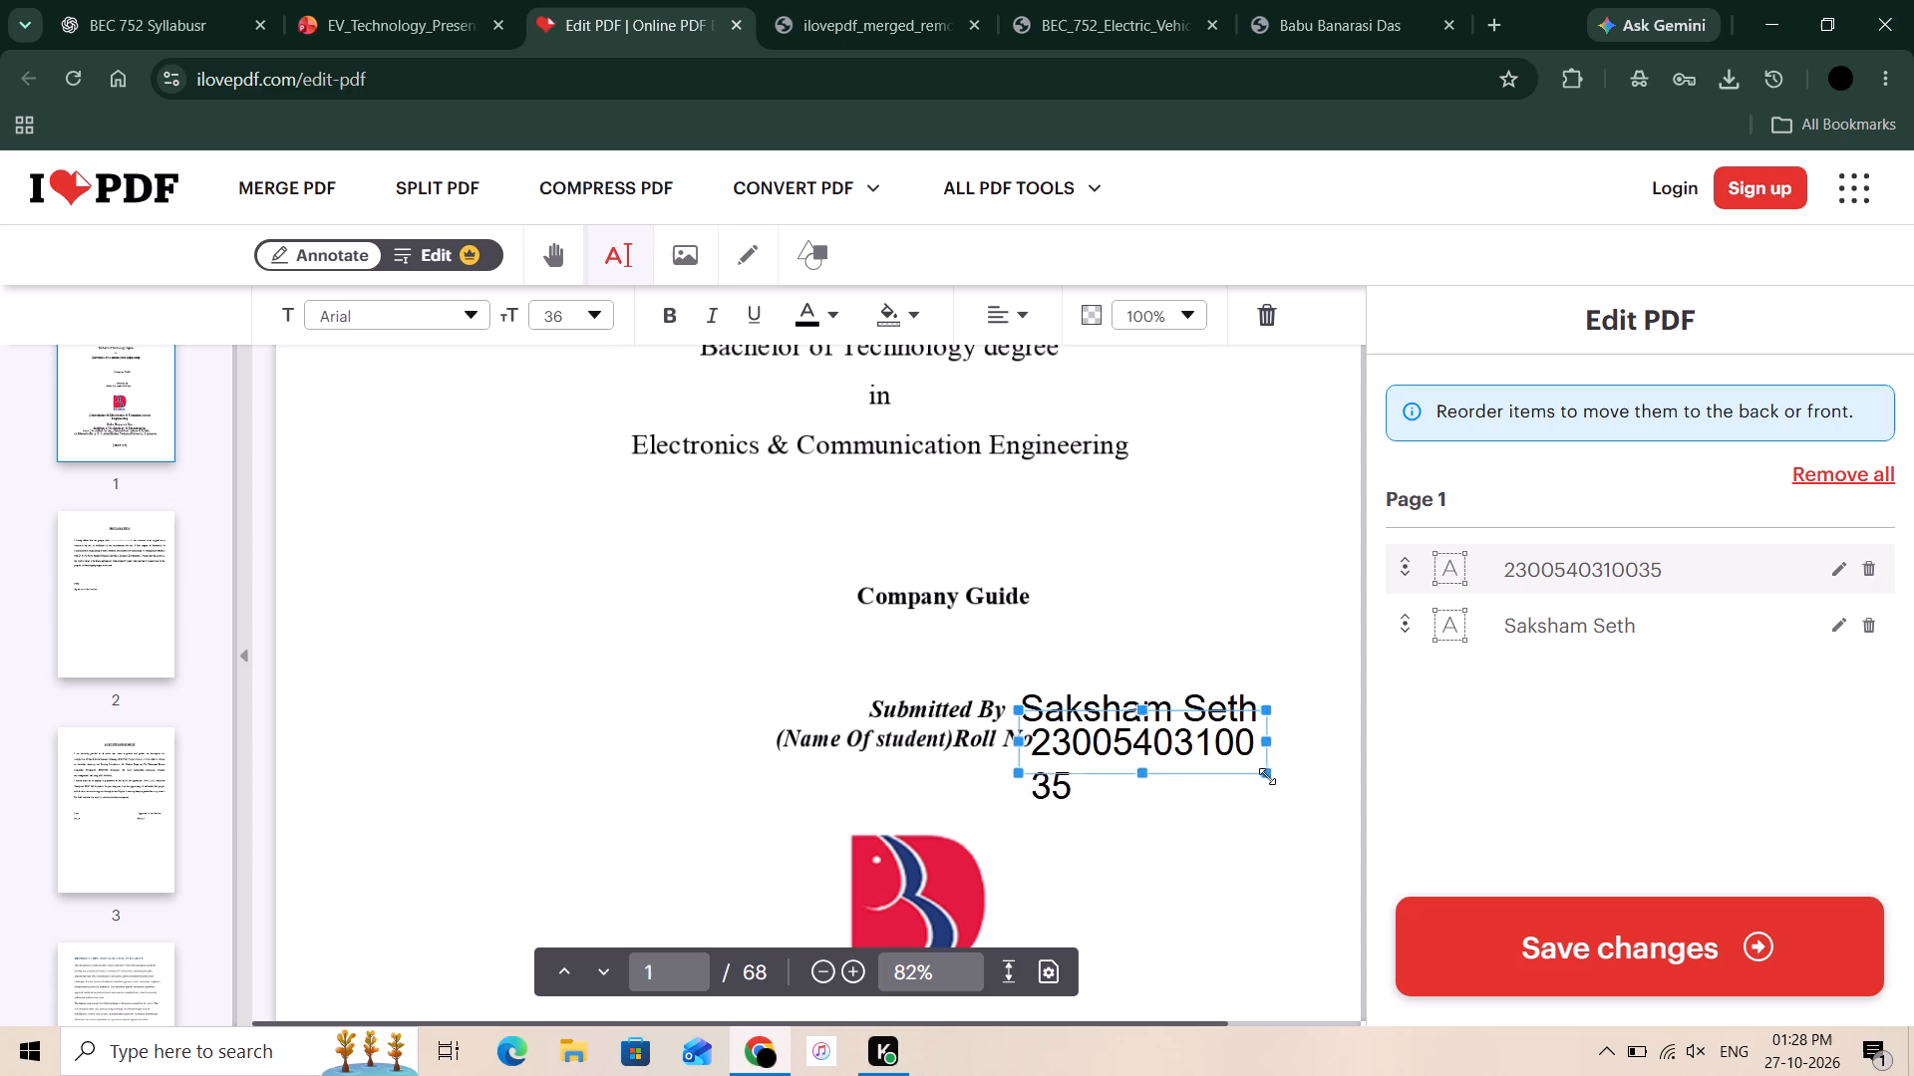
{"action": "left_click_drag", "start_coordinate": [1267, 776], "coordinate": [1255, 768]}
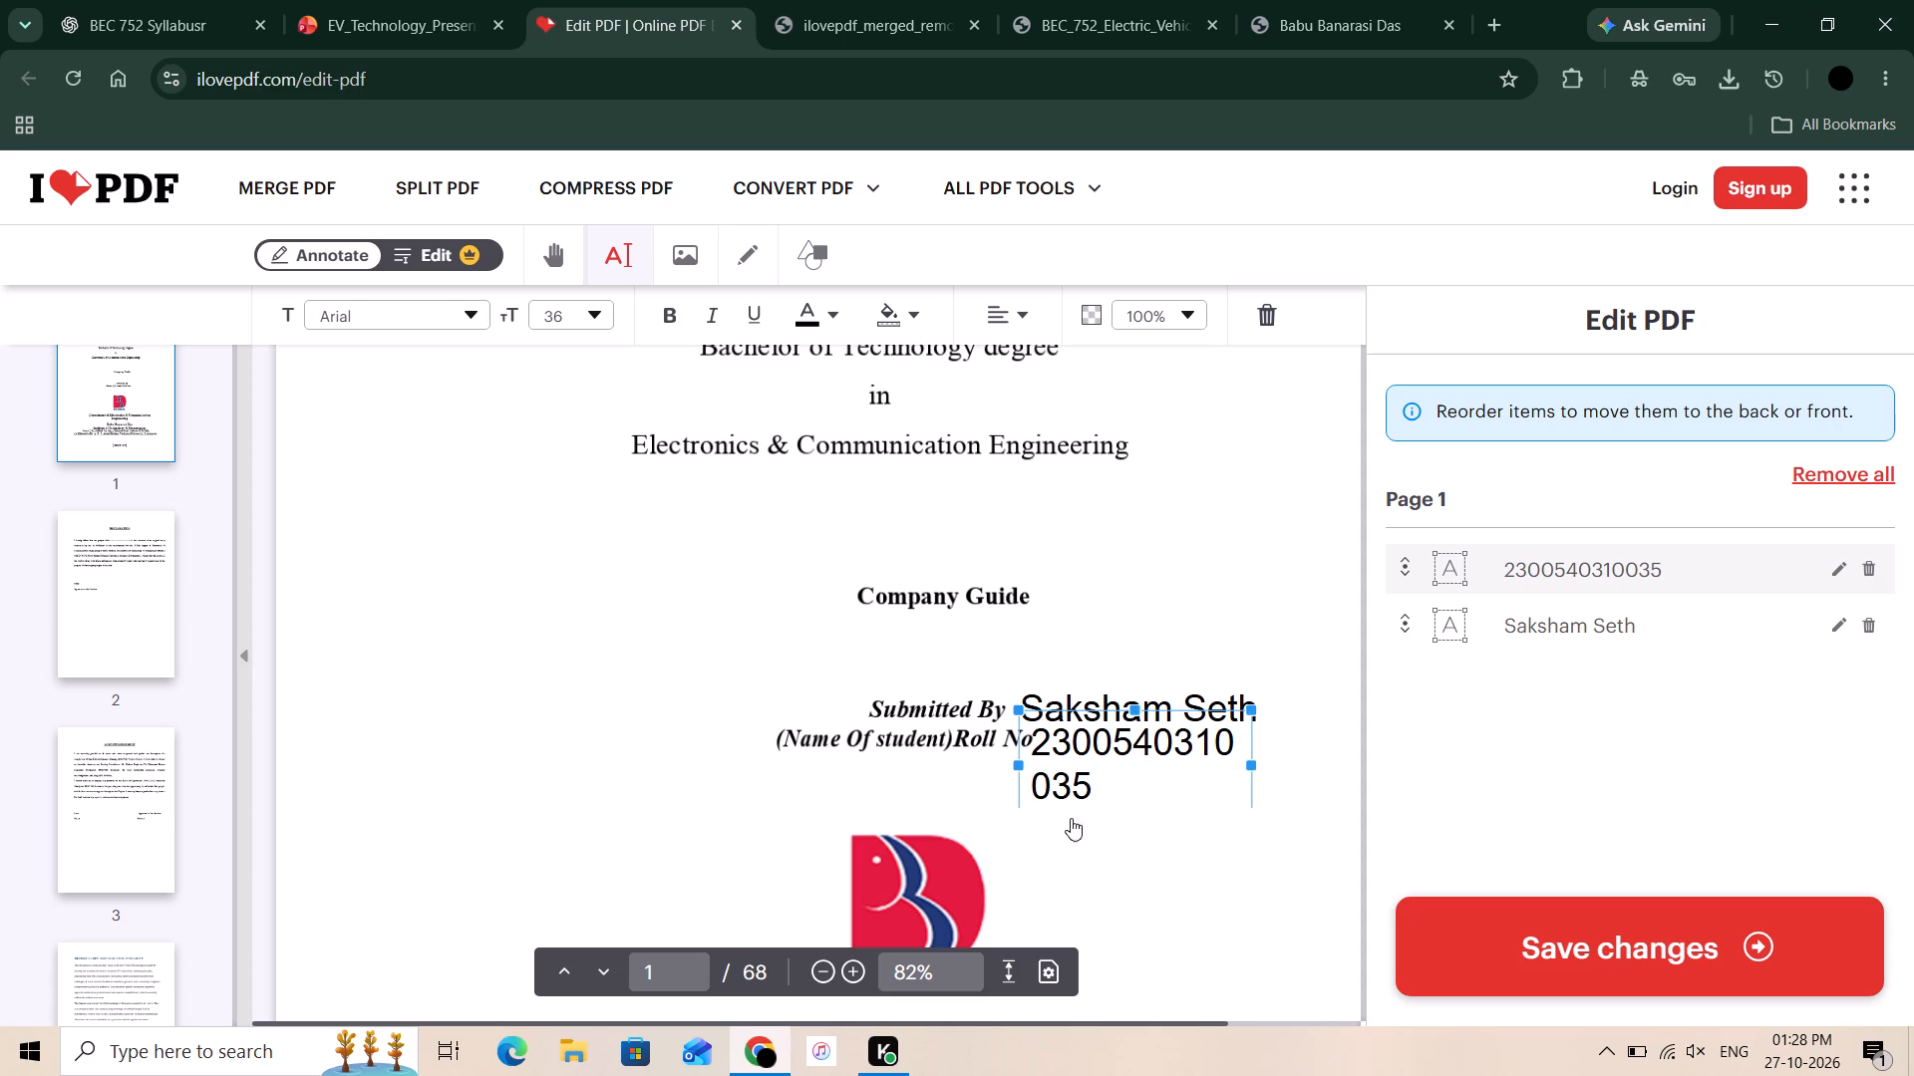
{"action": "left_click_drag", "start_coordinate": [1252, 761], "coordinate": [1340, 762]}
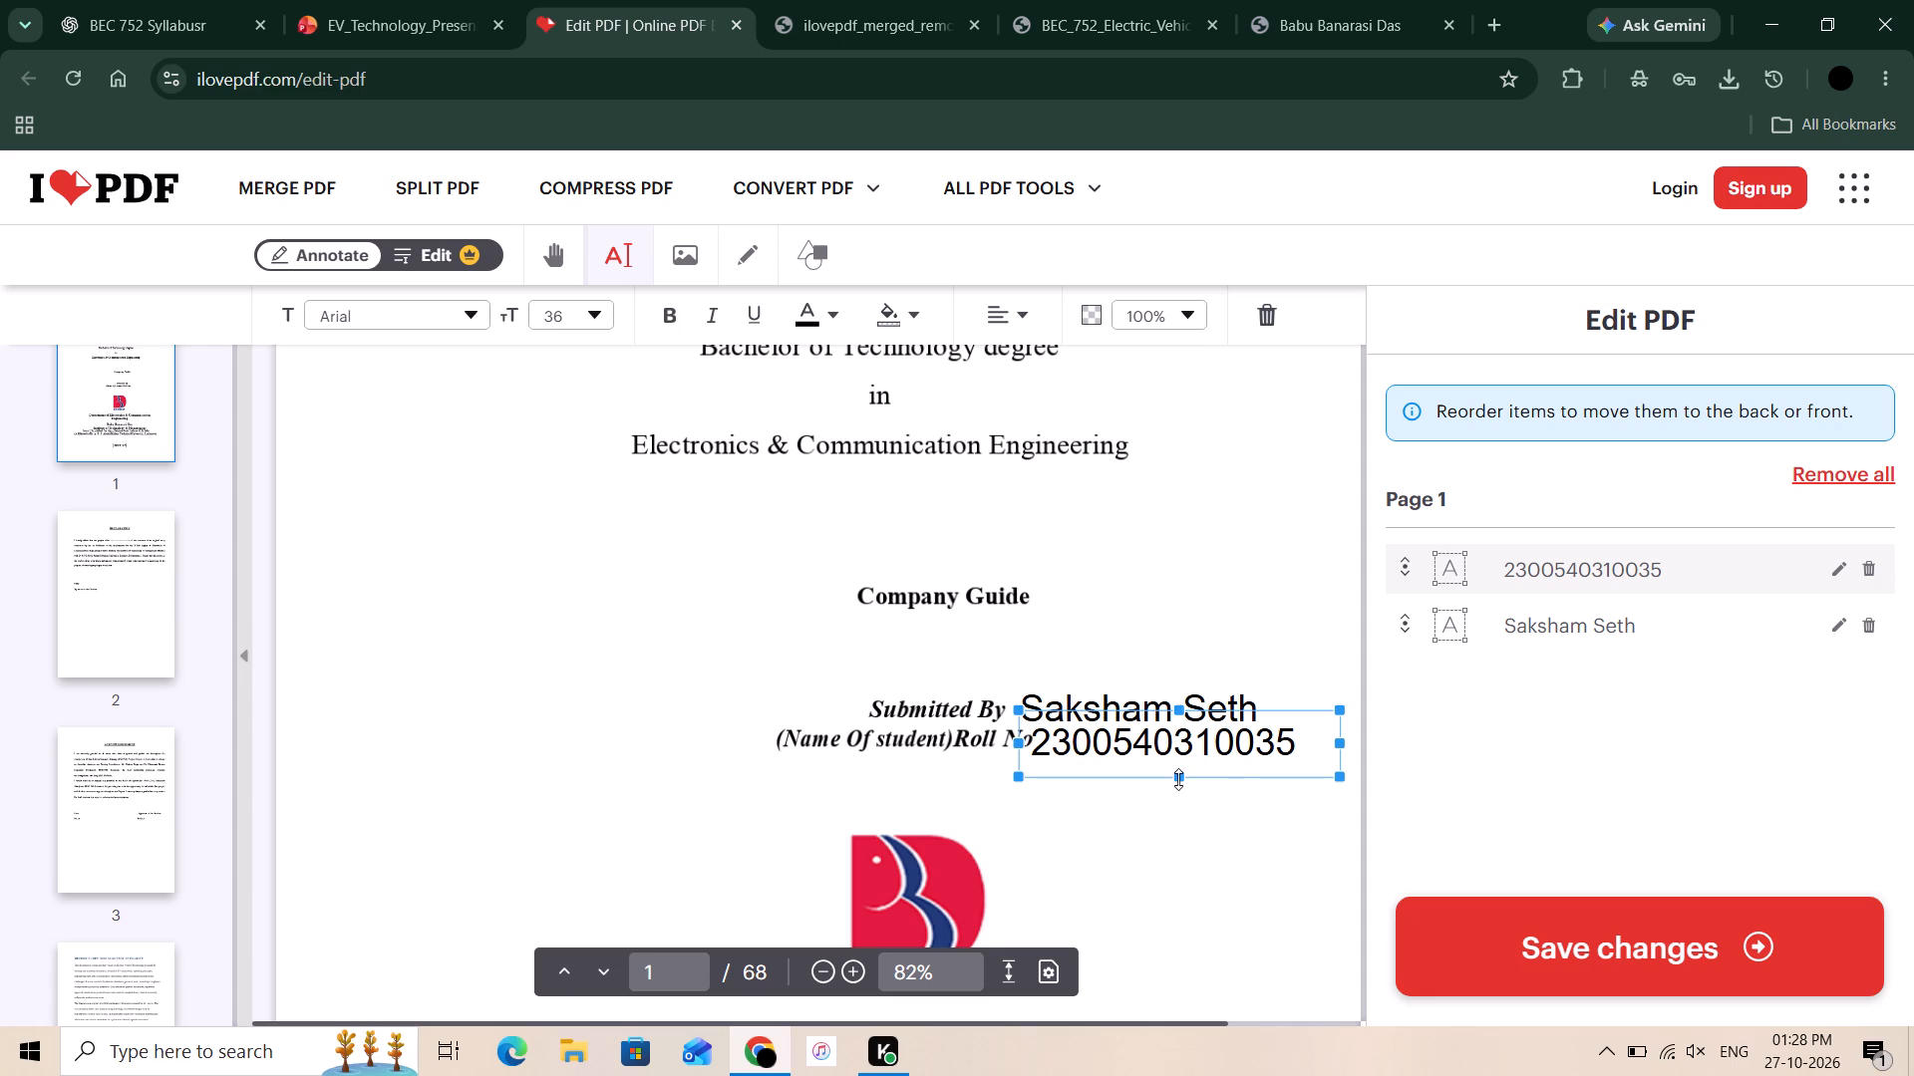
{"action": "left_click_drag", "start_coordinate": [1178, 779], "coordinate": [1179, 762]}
Set the roll number text to font size 24, trying 18 first, and align it right after "Roll No".
{"action": "left_click", "coordinate": [600, 318]}
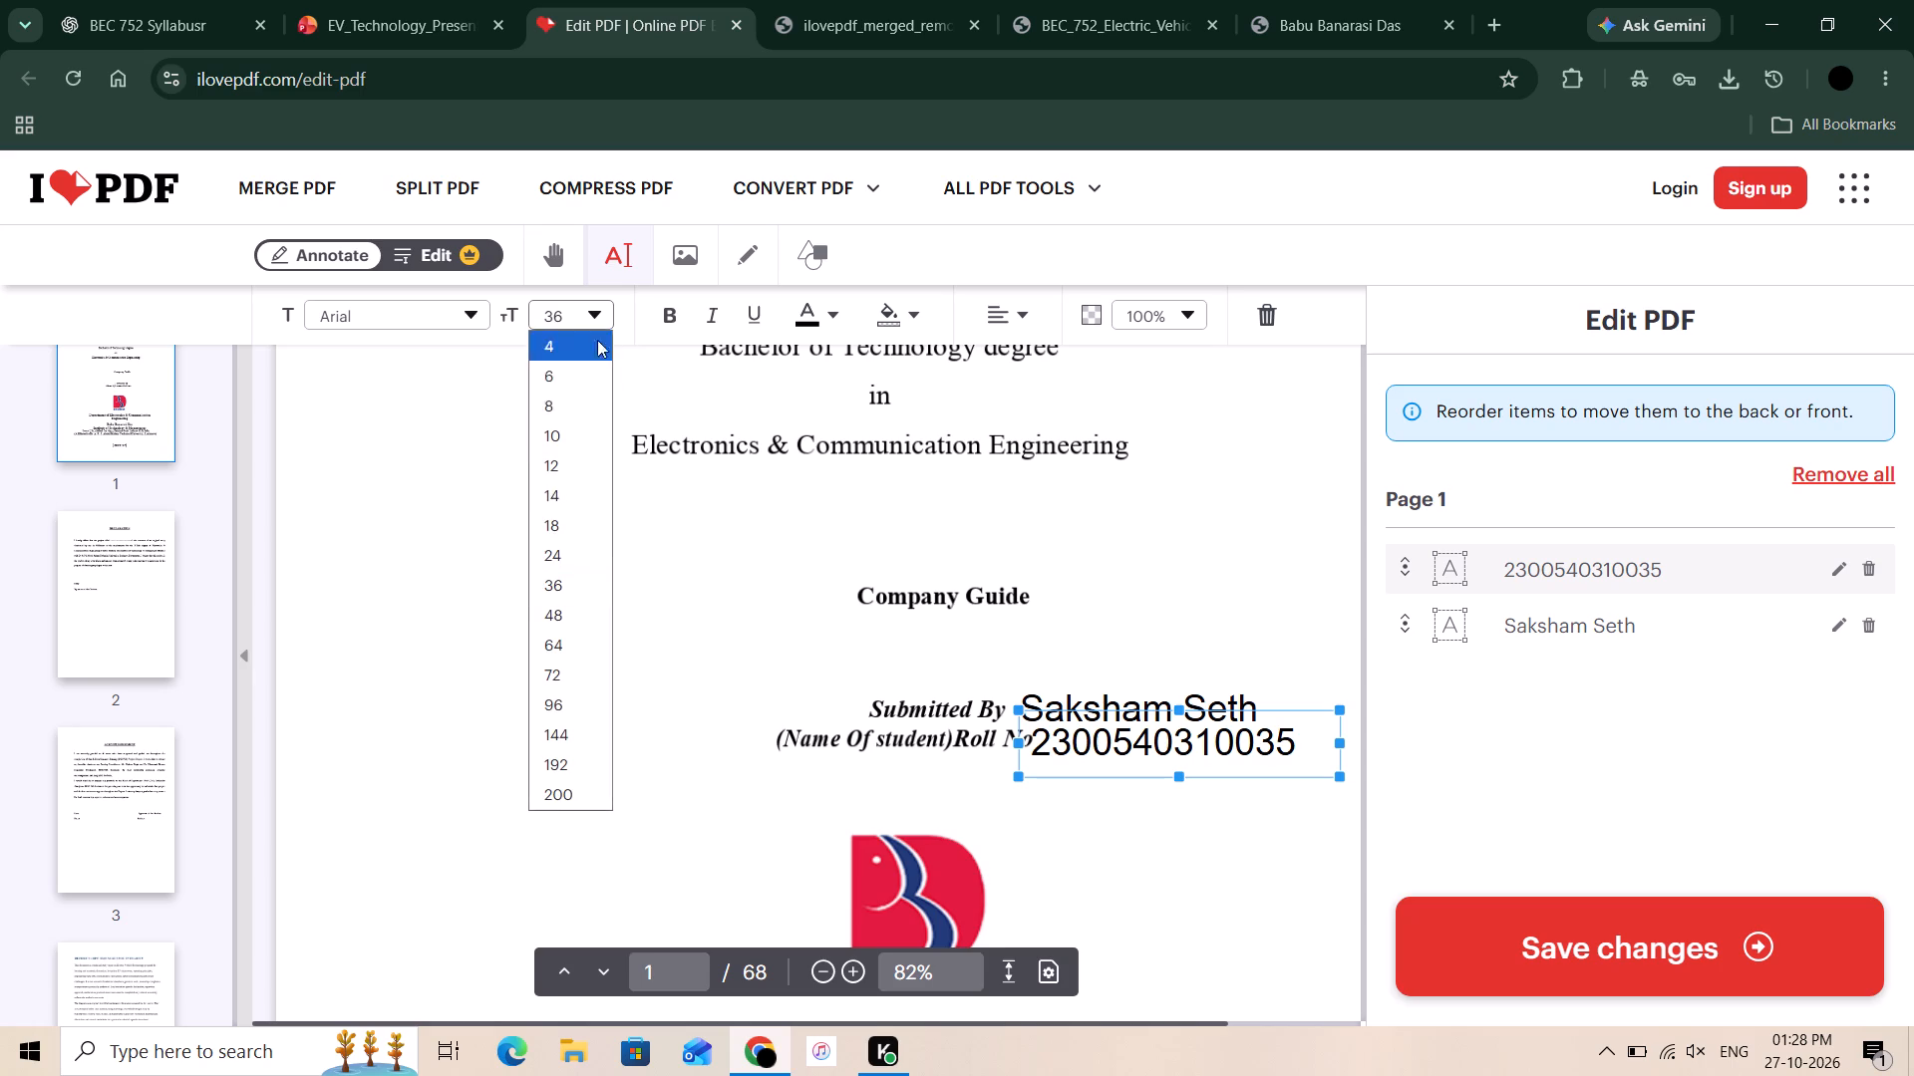
{"action": "left_click", "coordinate": [579, 528]}
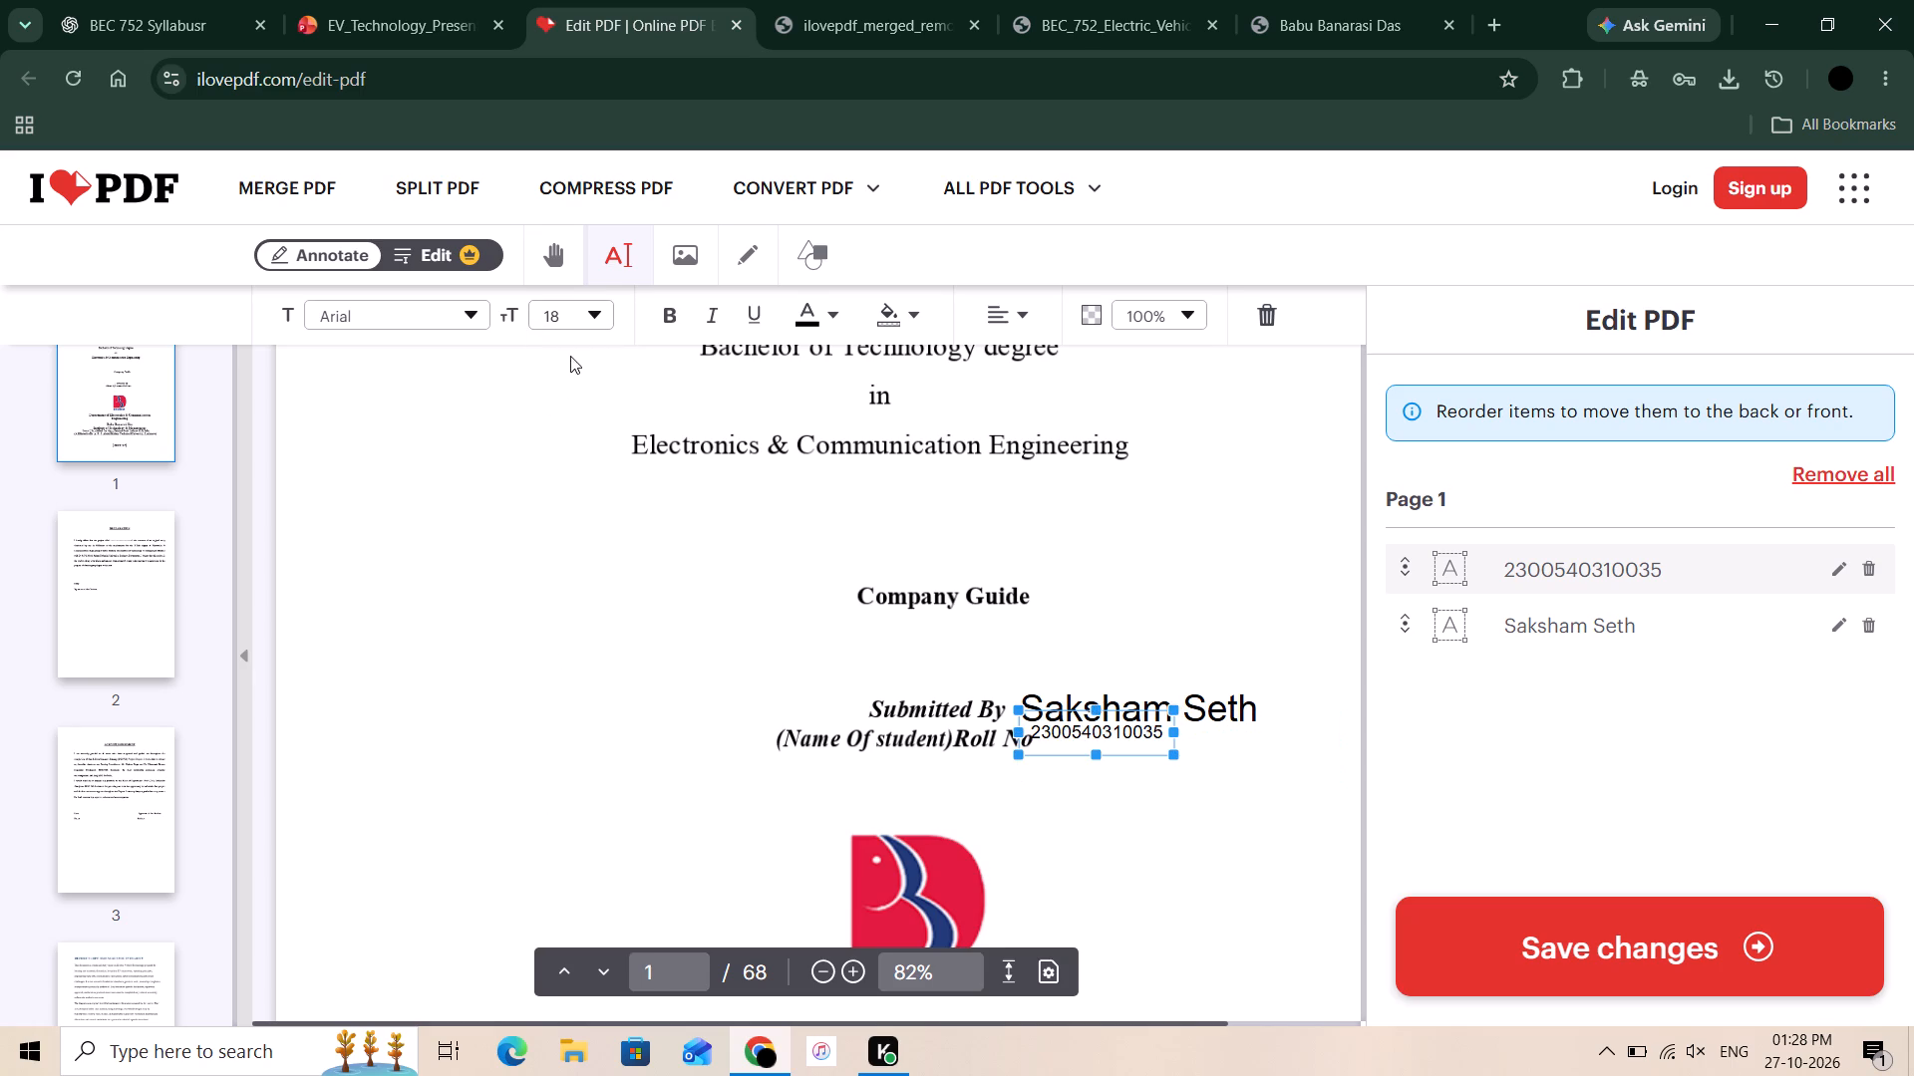
{"action": "left_click", "coordinate": [601, 307]}
{"action": "left_click", "coordinate": [570, 551]}
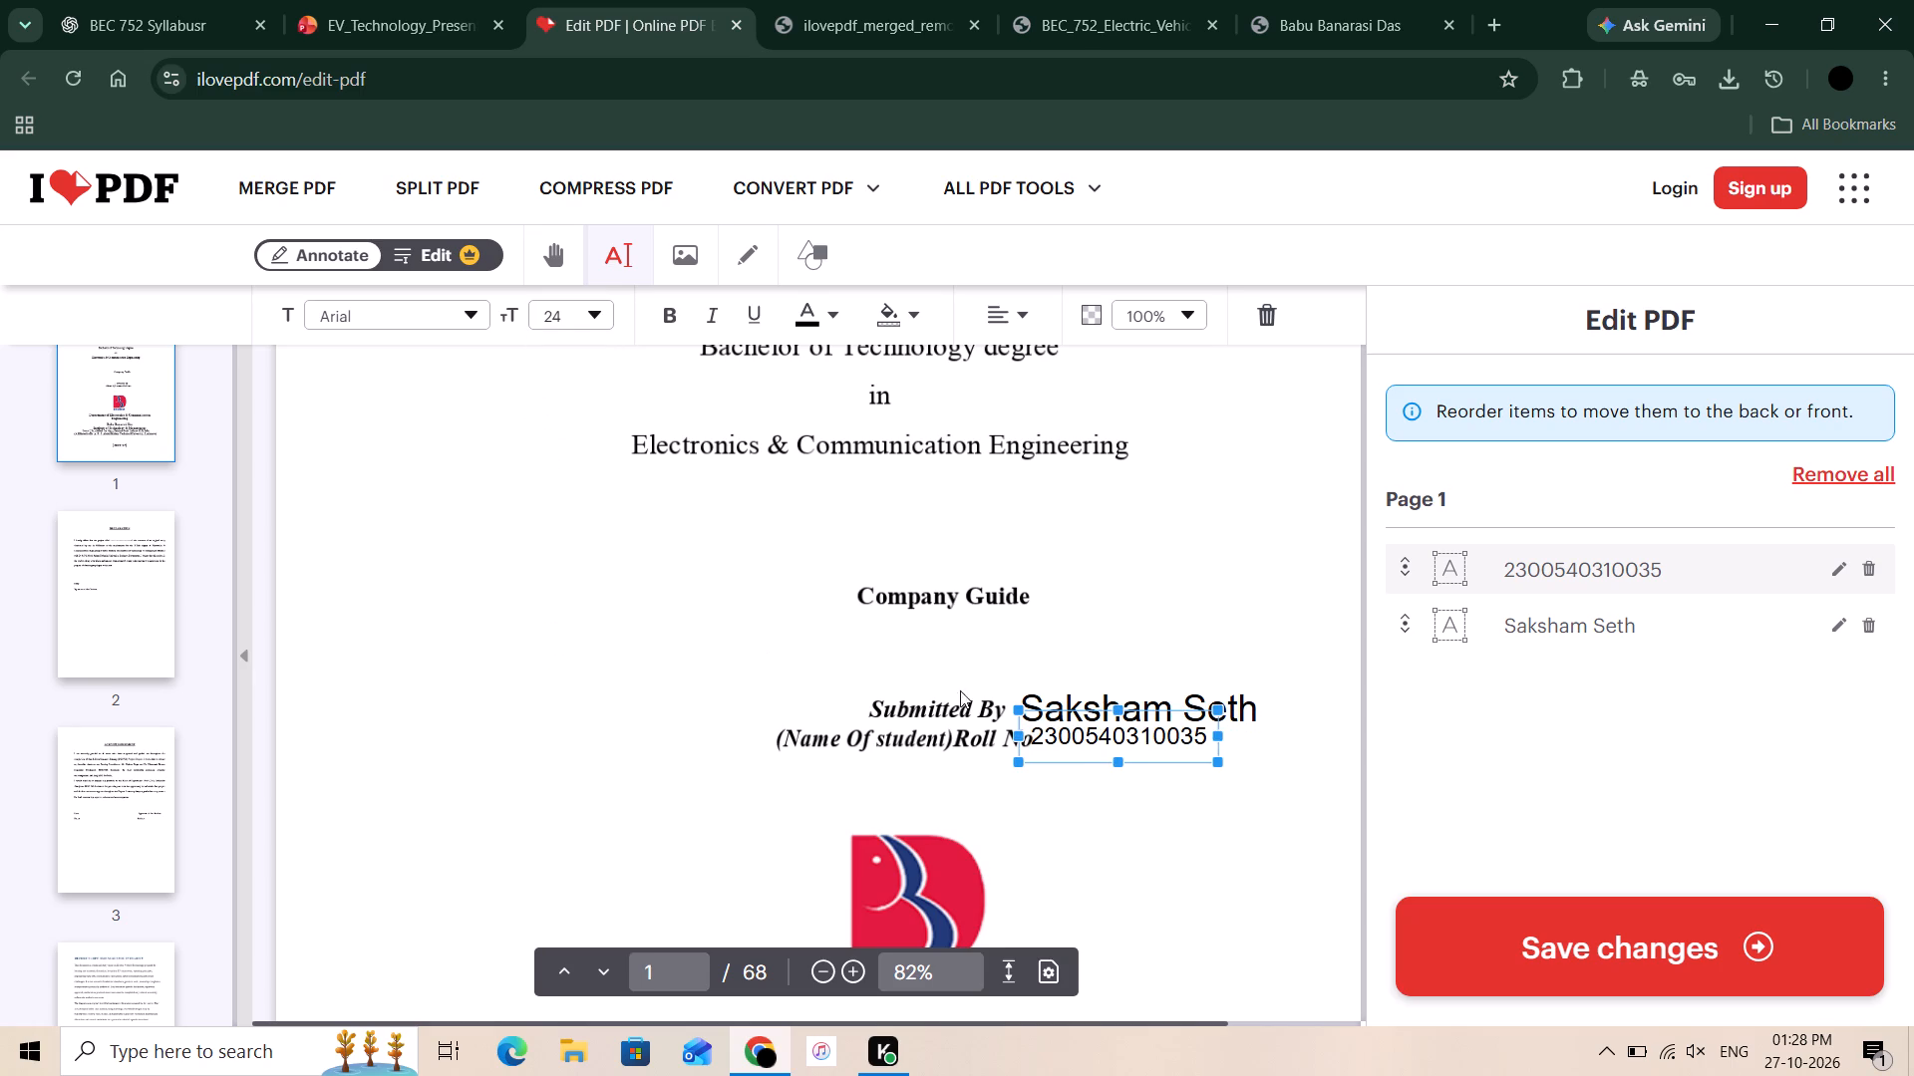
{"action": "left_click", "coordinate": [1077, 737]}
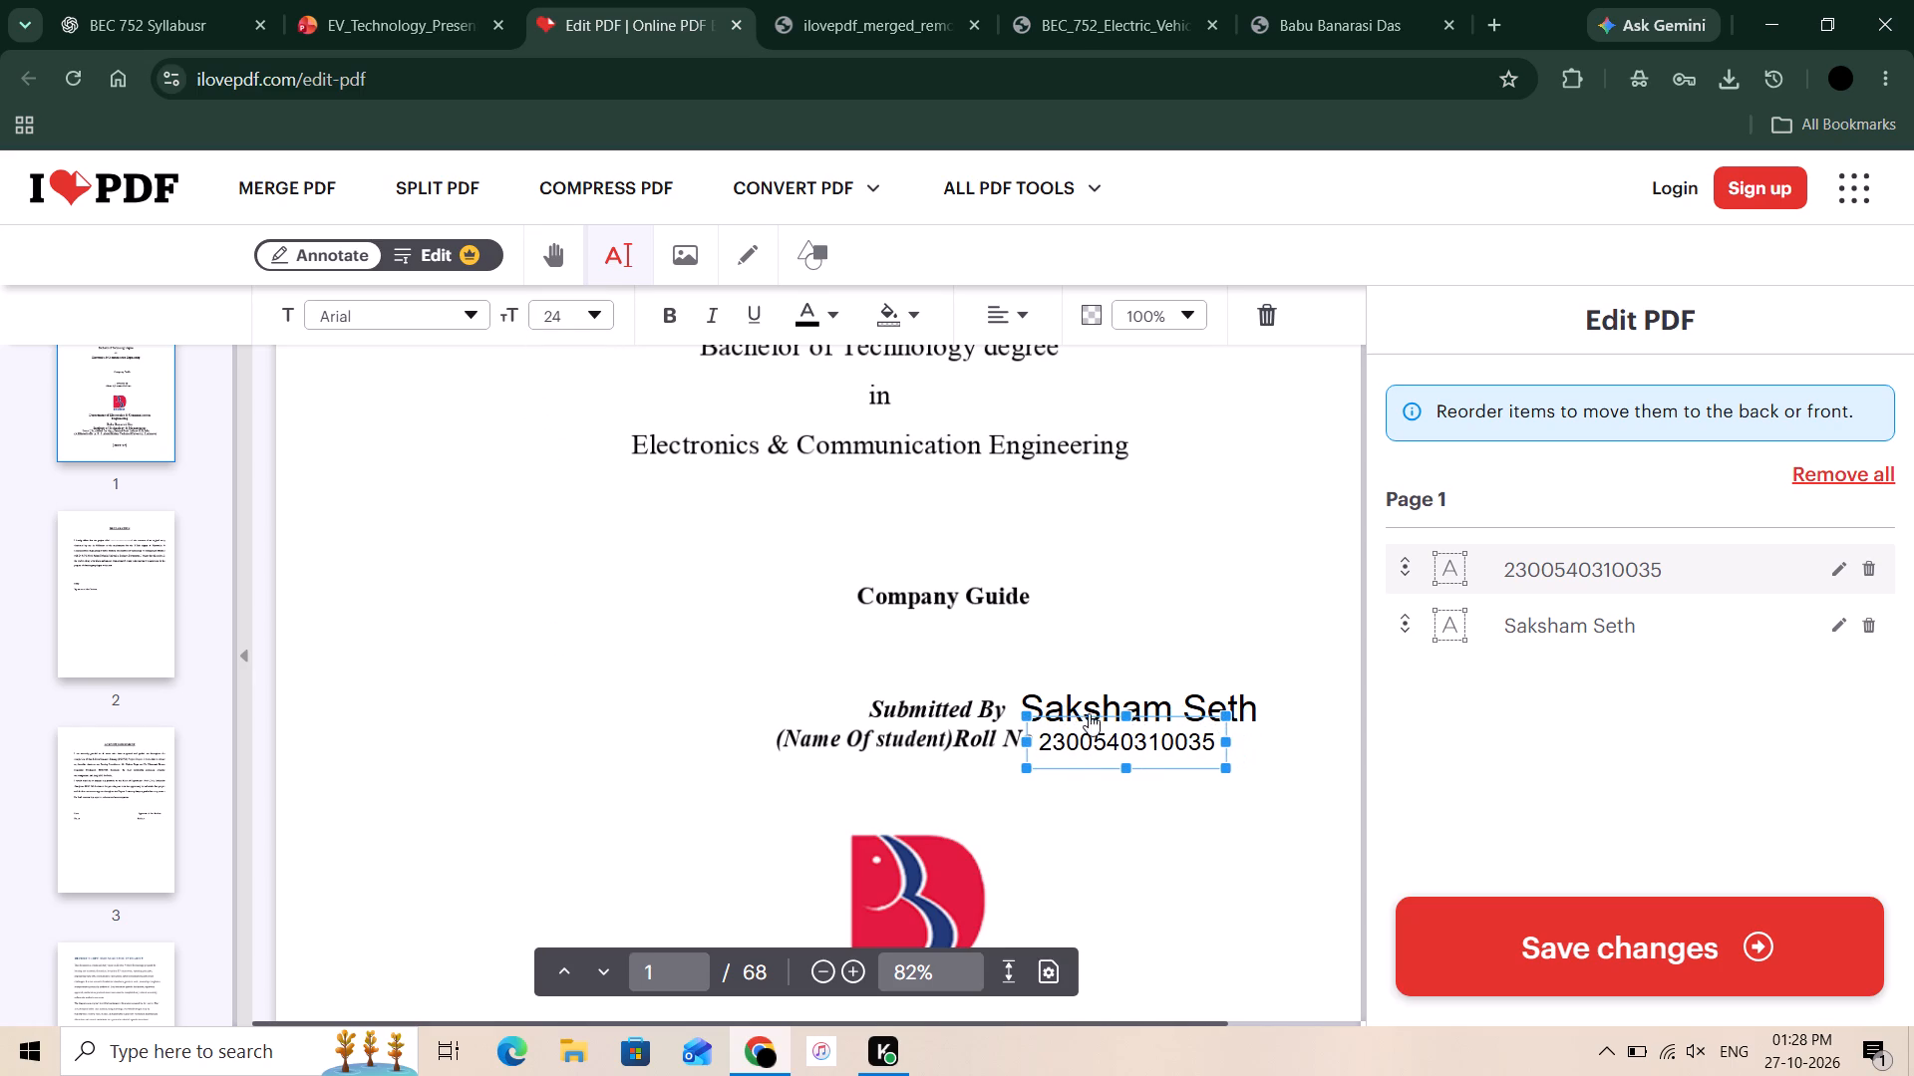
Set the student's name text to font size 24 and align it with the "Submitted By" line.
{"action": "left_click", "coordinate": [1087, 697]}
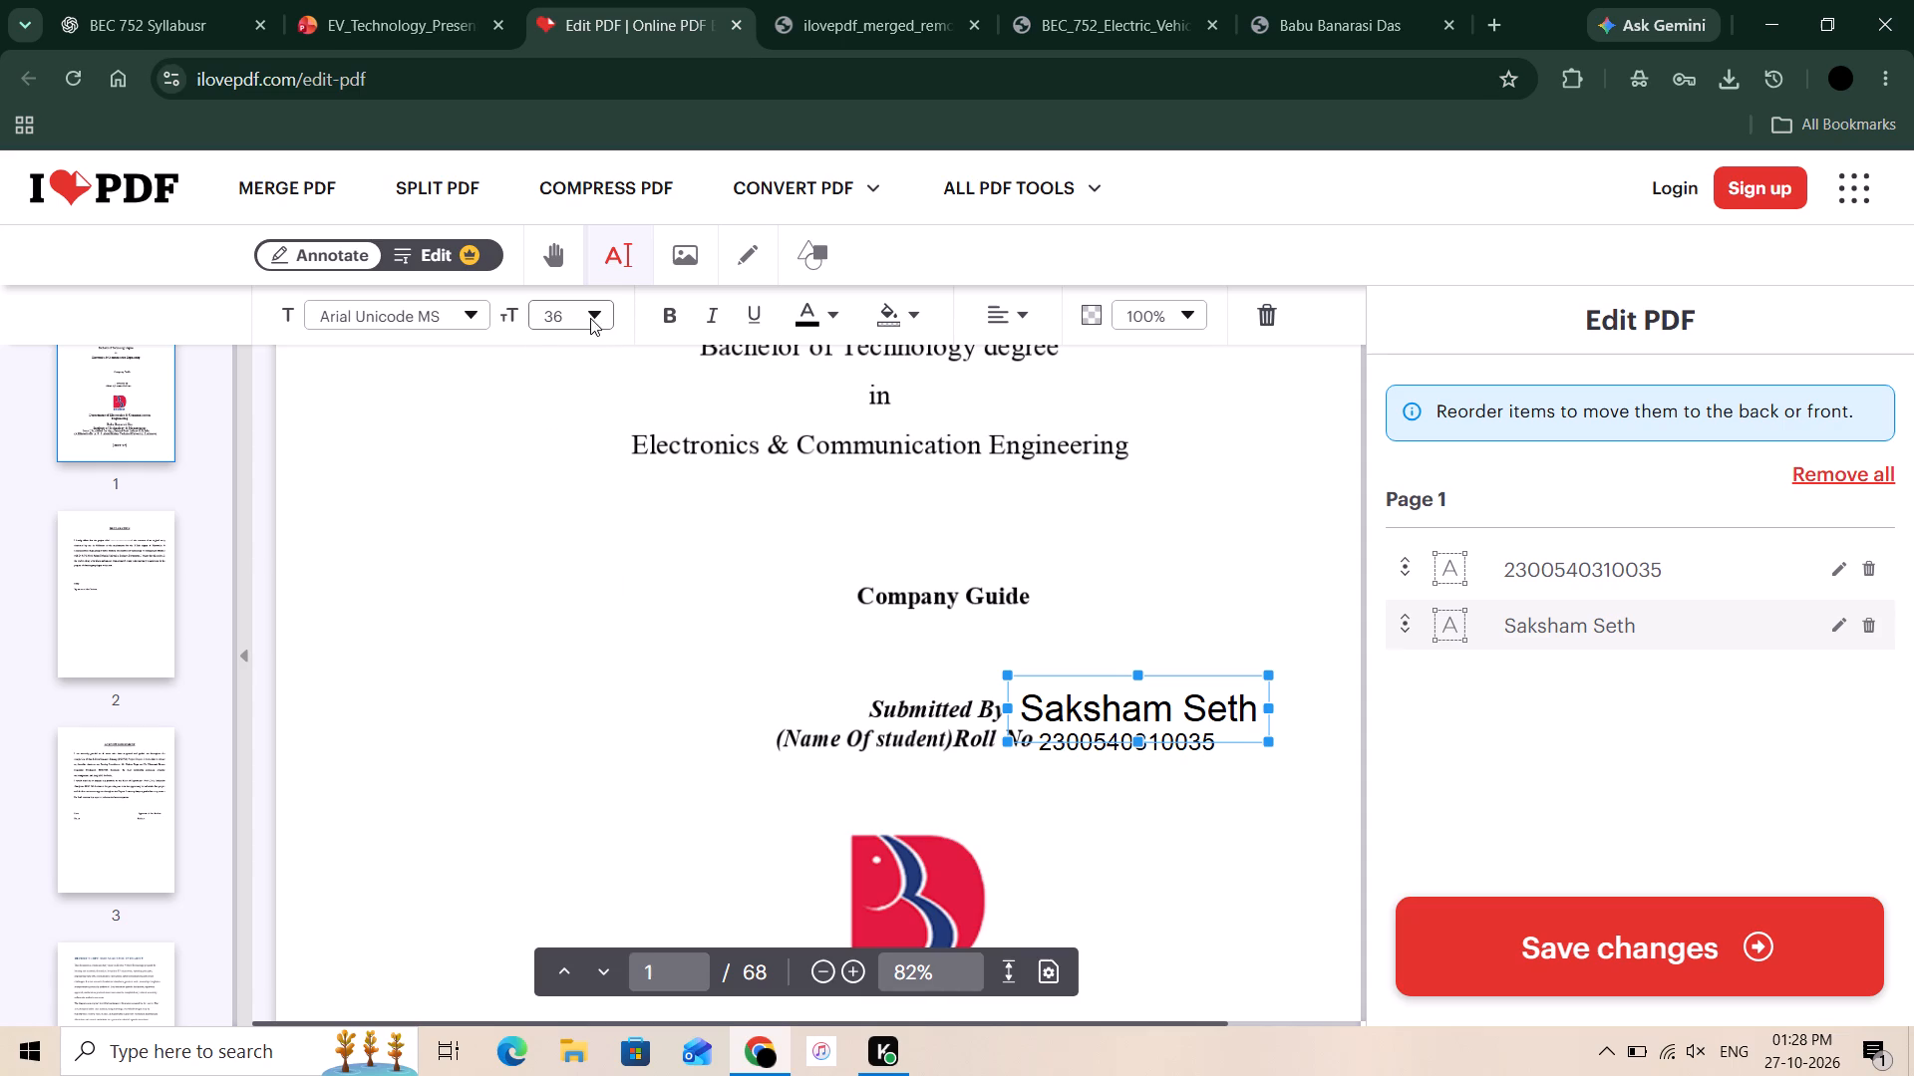
{"action": "left_click", "coordinate": [590, 318]}
{"action": "left_click", "coordinate": [589, 560]}
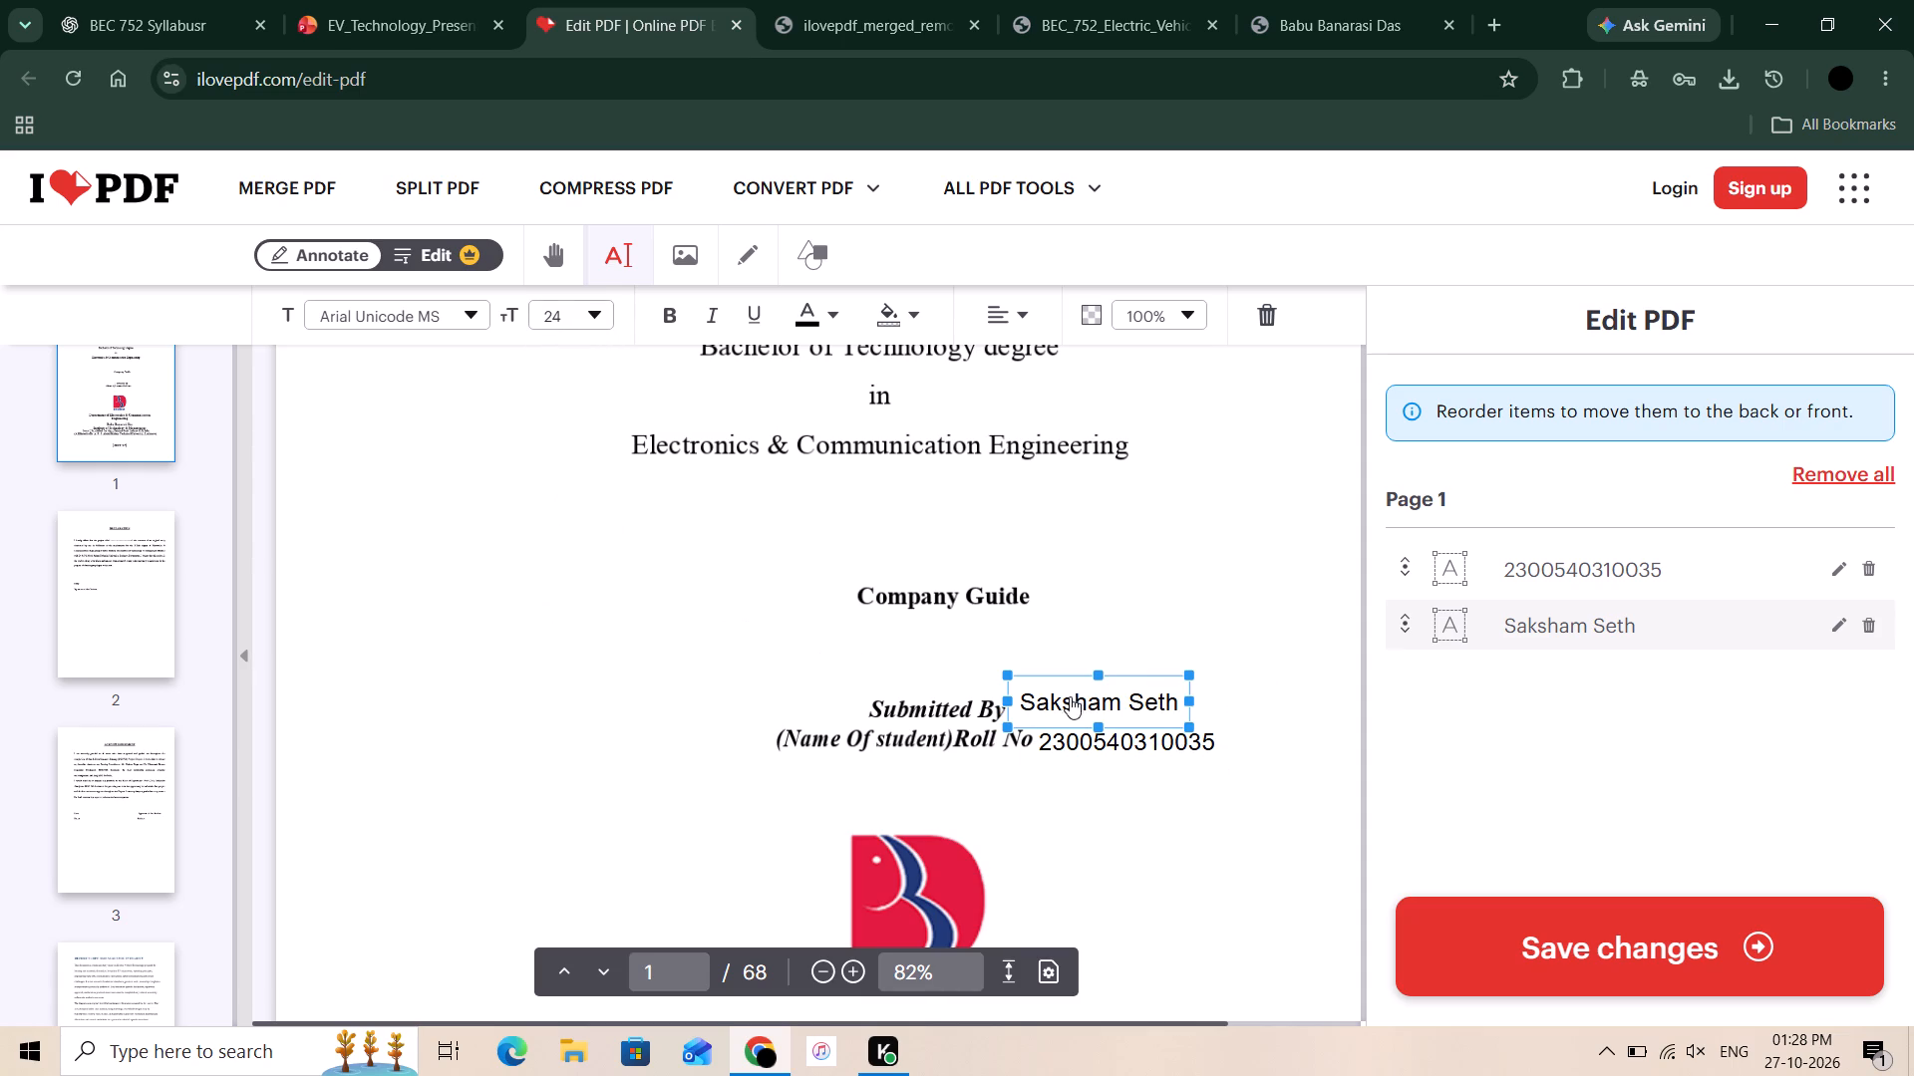
{"action": "left_click", "coordinate": [1068, 693]}
{"action": "left_click", "coordinate": [1331, 658]}
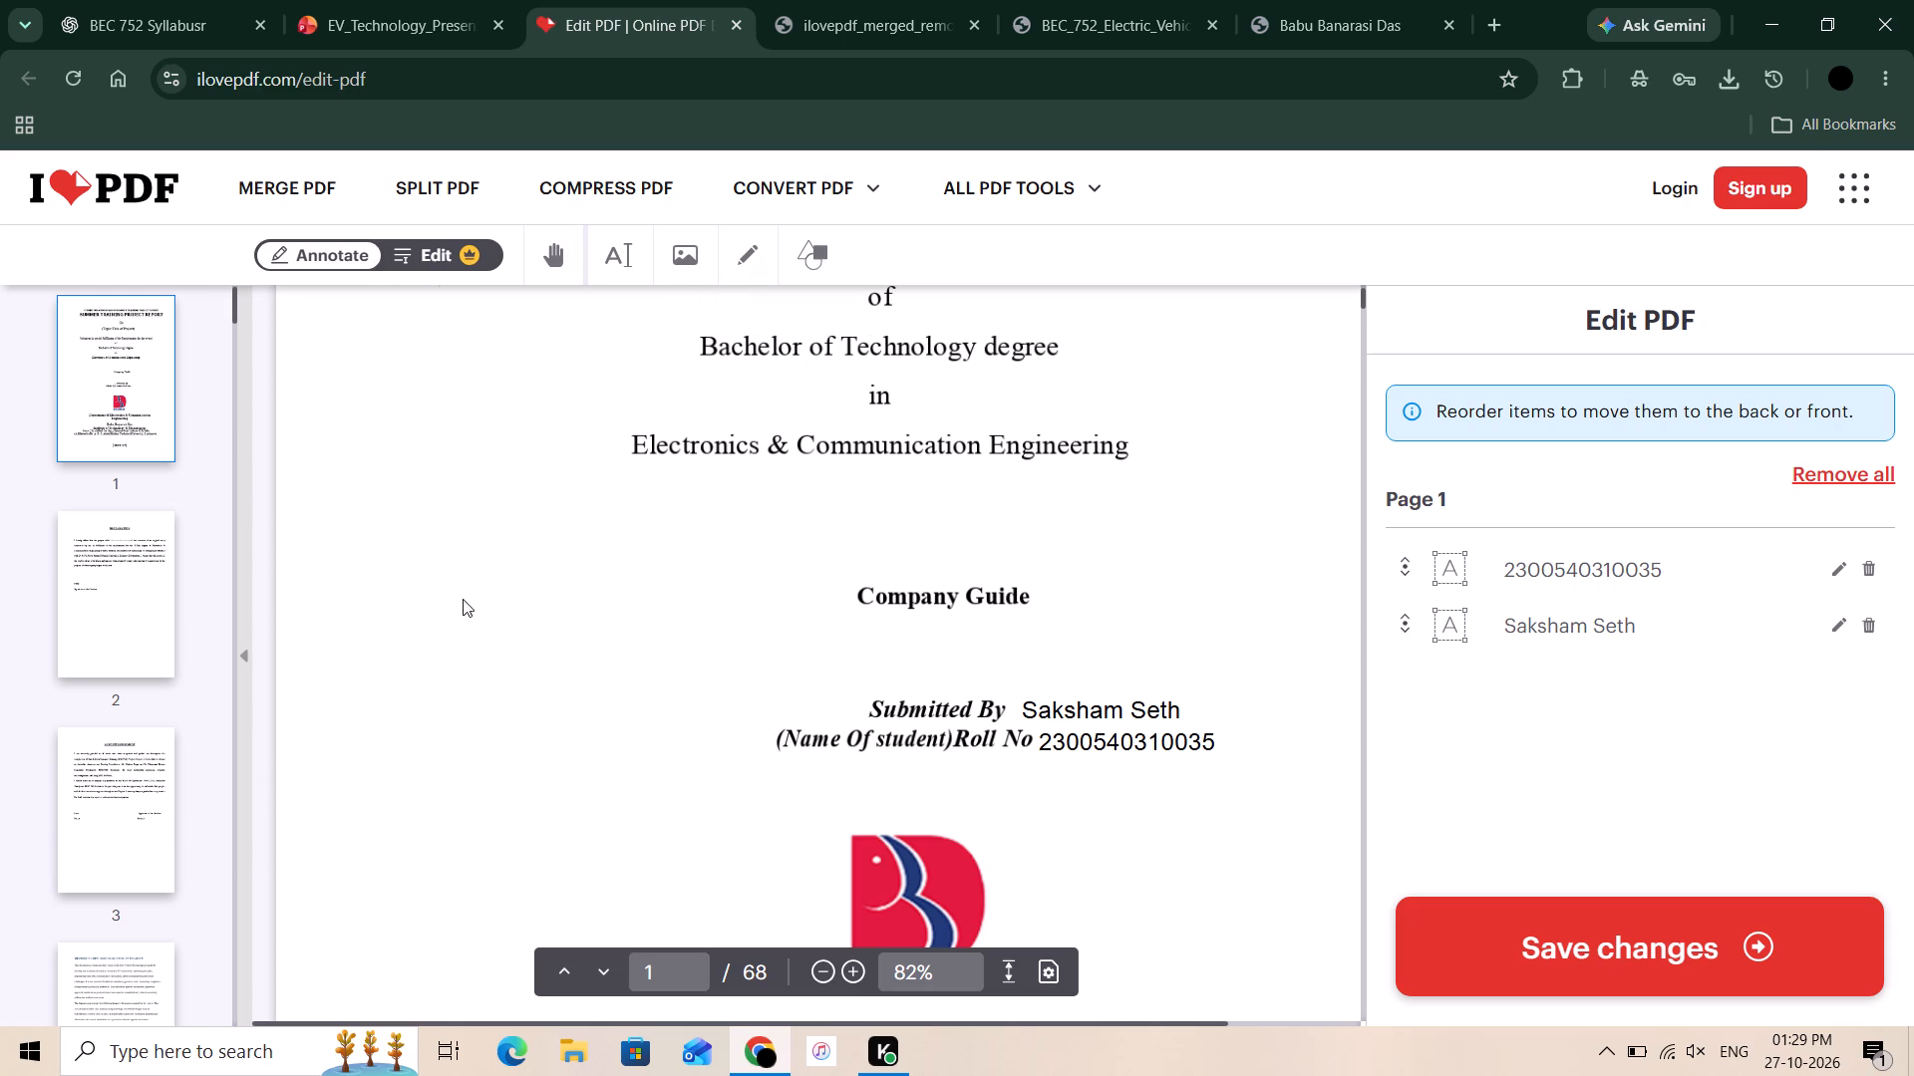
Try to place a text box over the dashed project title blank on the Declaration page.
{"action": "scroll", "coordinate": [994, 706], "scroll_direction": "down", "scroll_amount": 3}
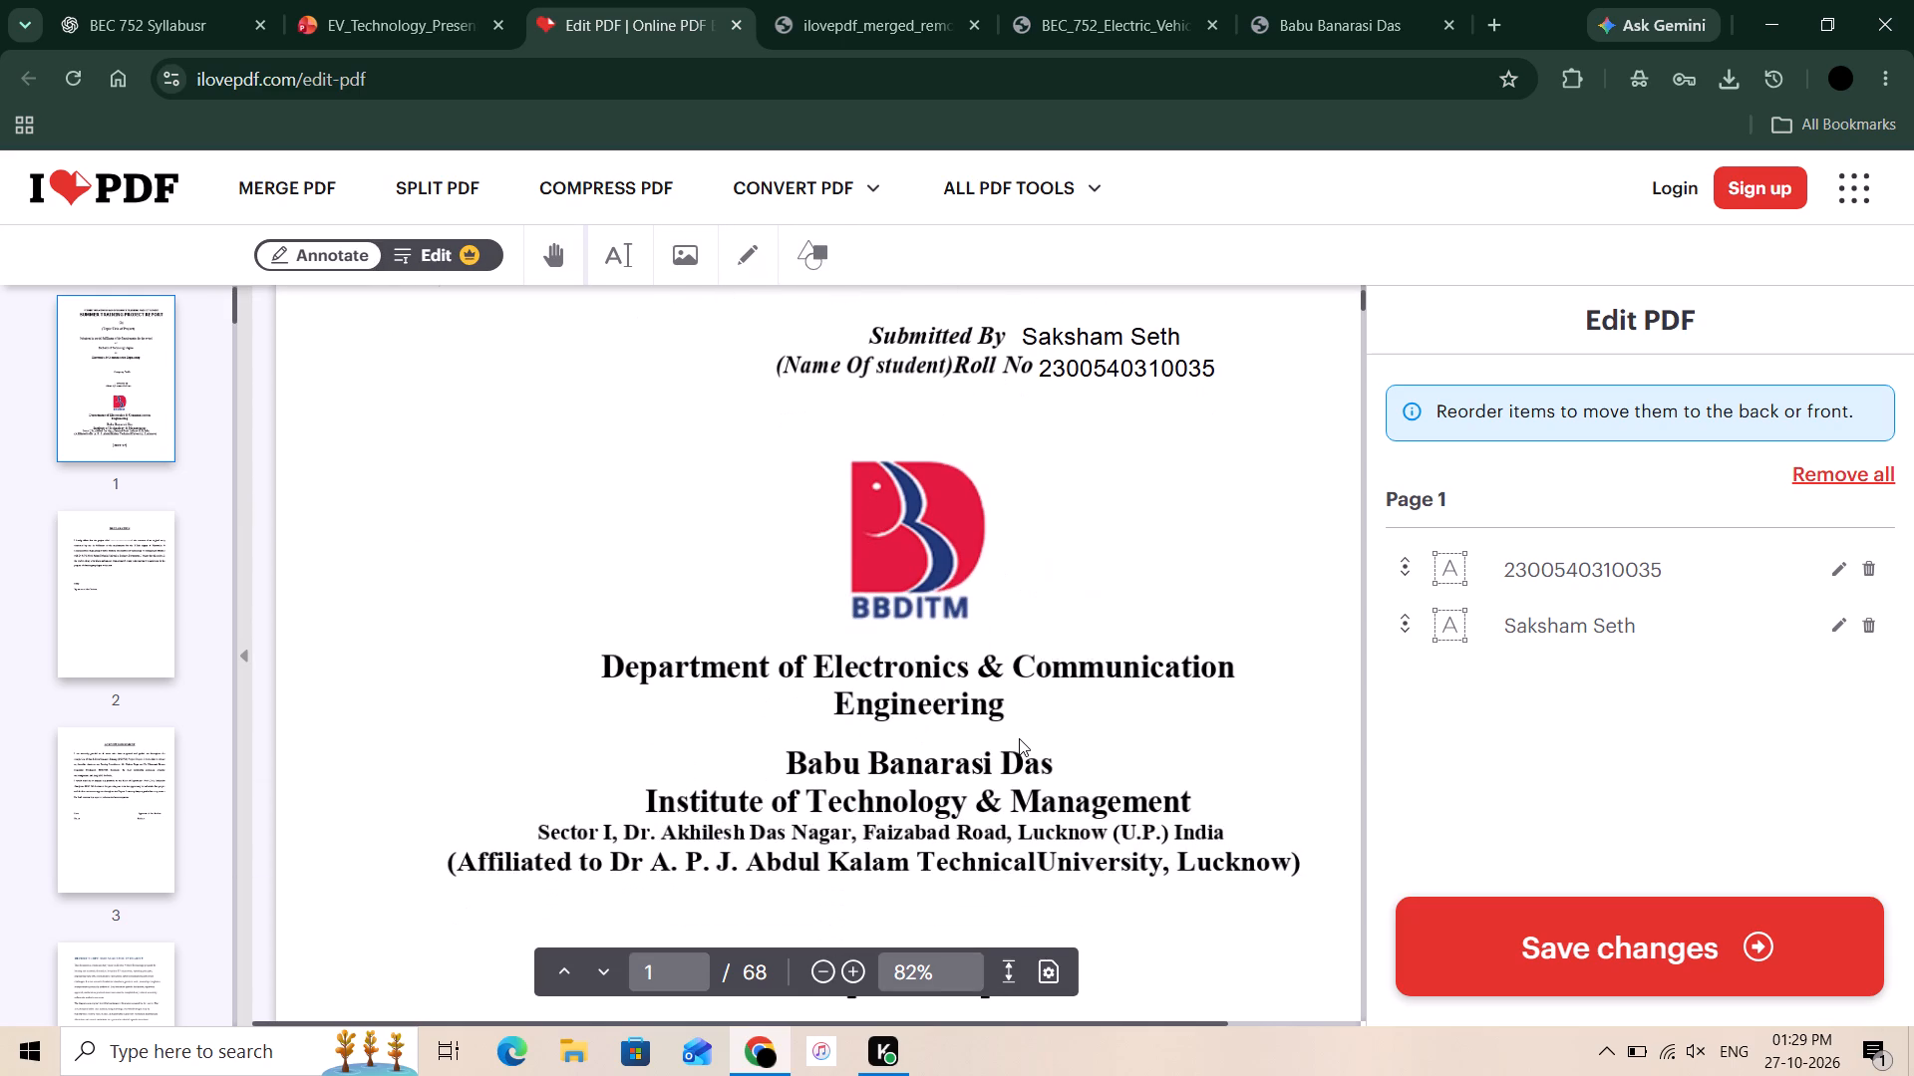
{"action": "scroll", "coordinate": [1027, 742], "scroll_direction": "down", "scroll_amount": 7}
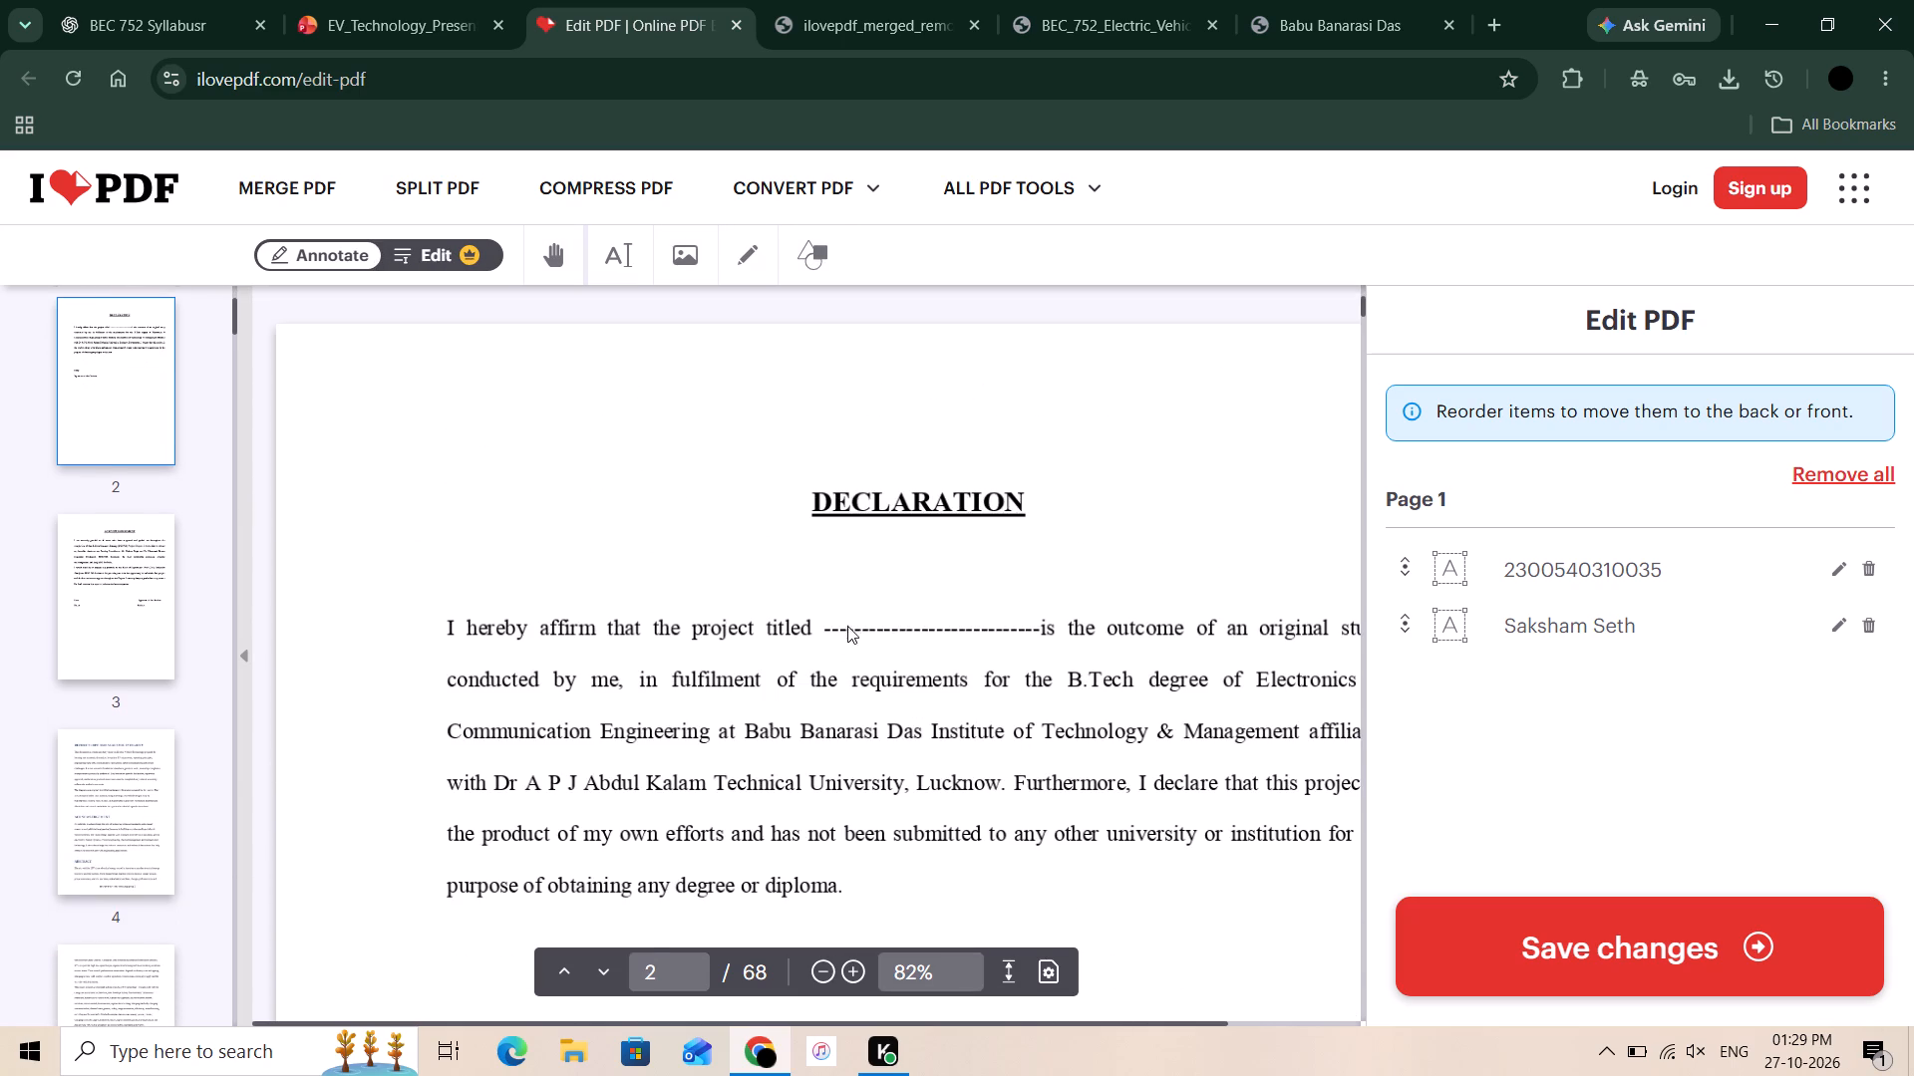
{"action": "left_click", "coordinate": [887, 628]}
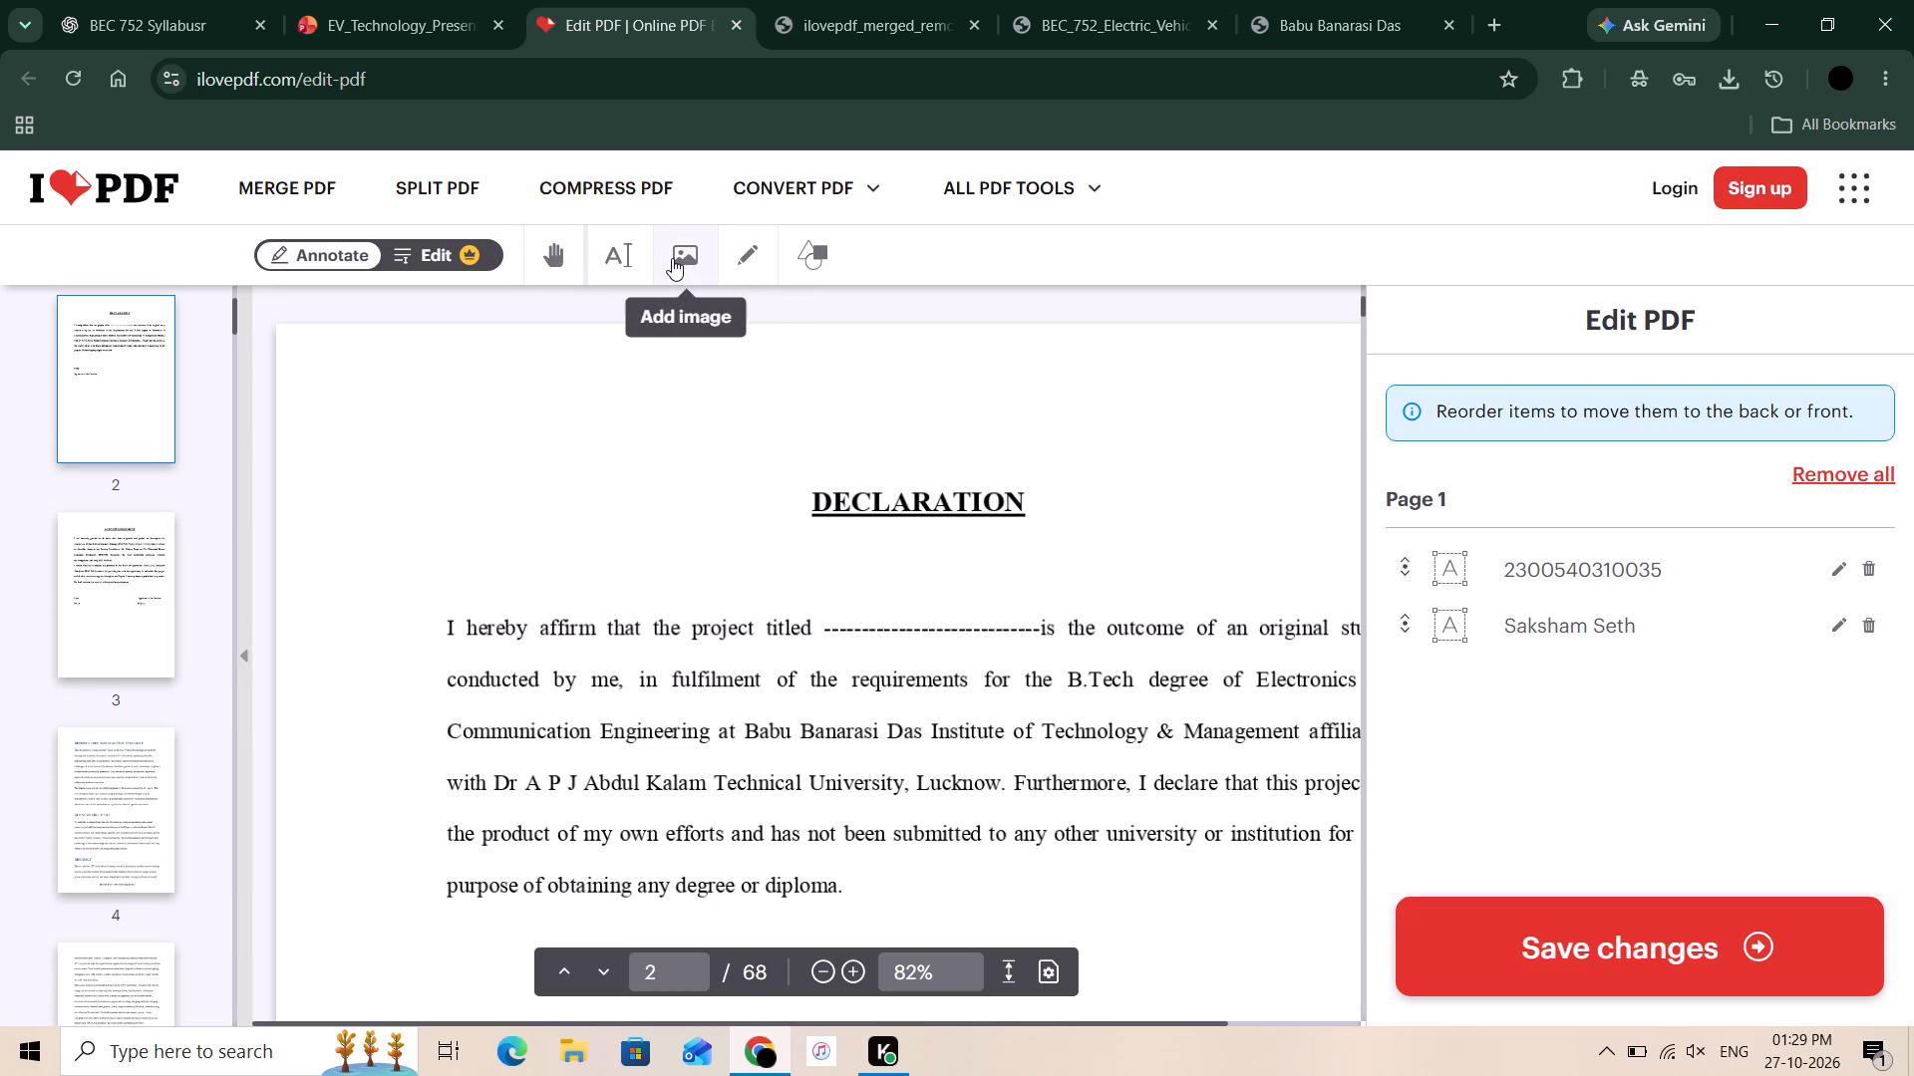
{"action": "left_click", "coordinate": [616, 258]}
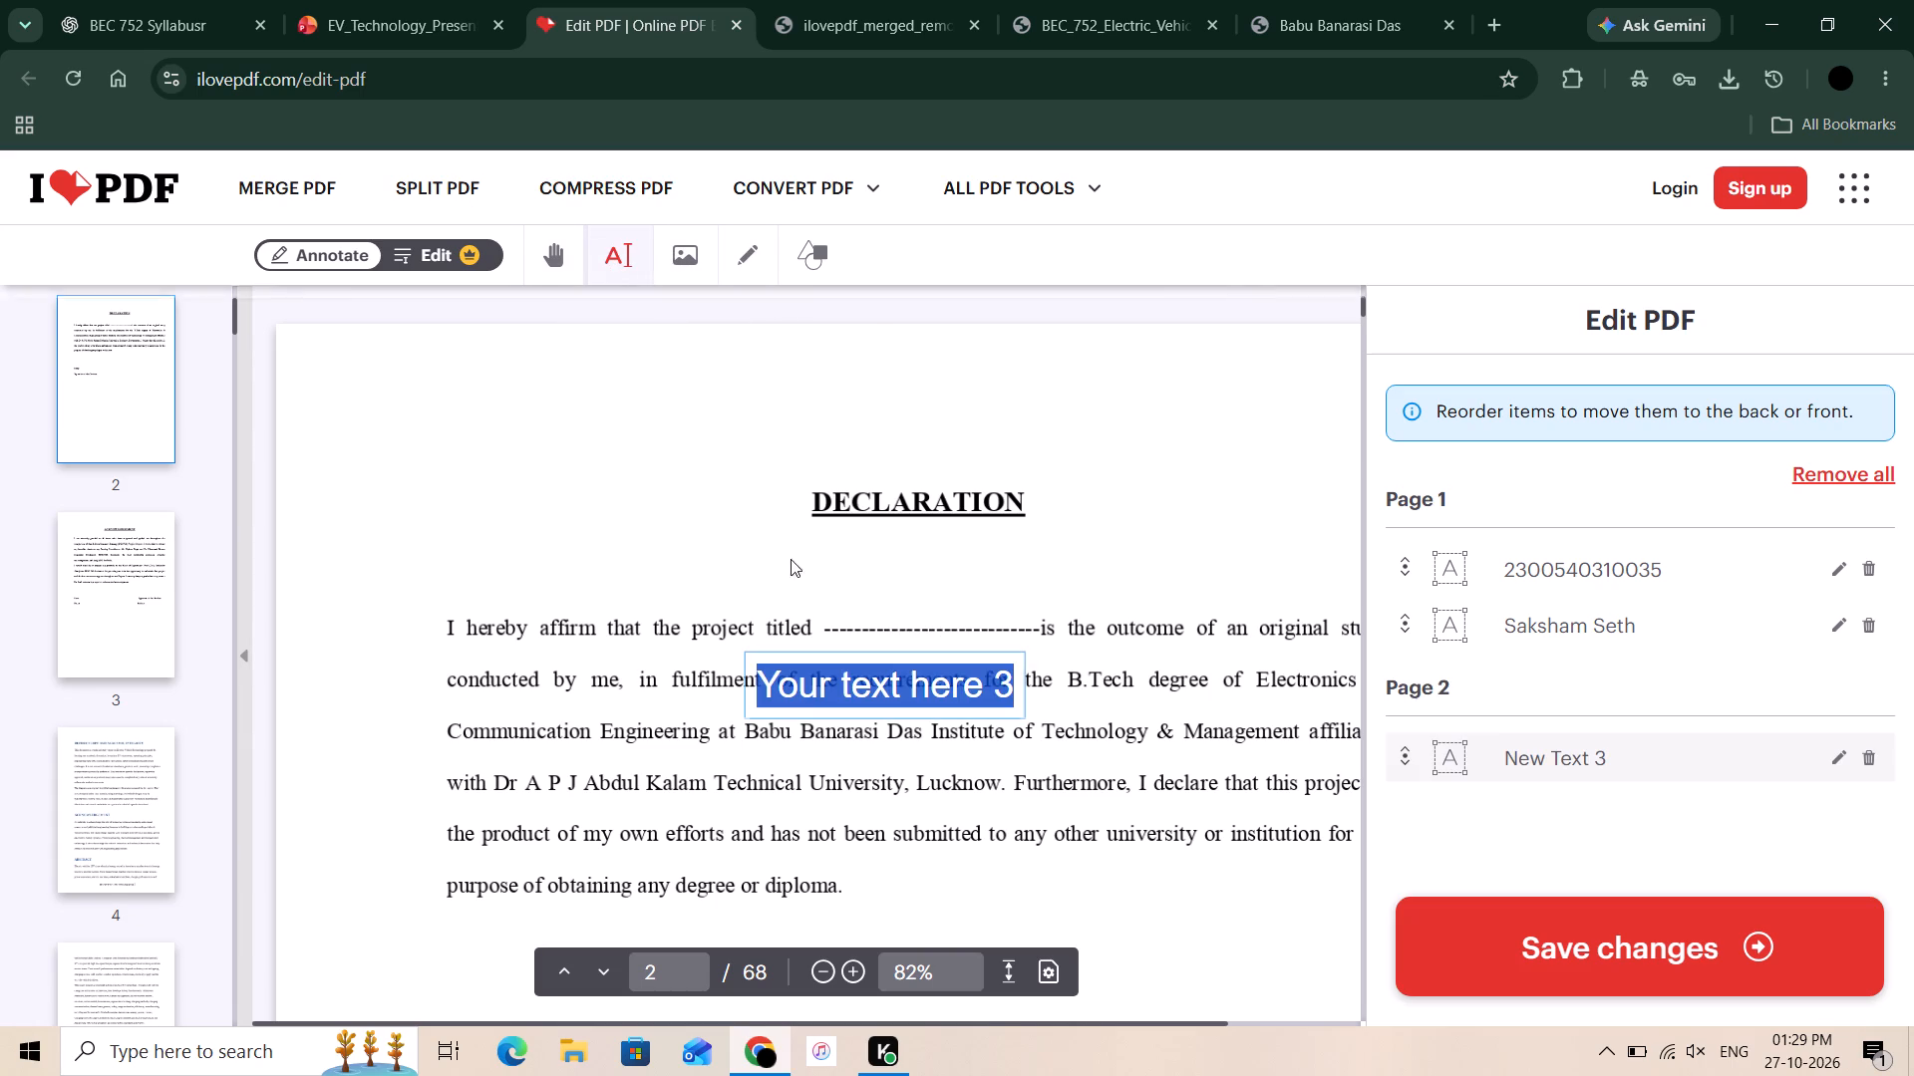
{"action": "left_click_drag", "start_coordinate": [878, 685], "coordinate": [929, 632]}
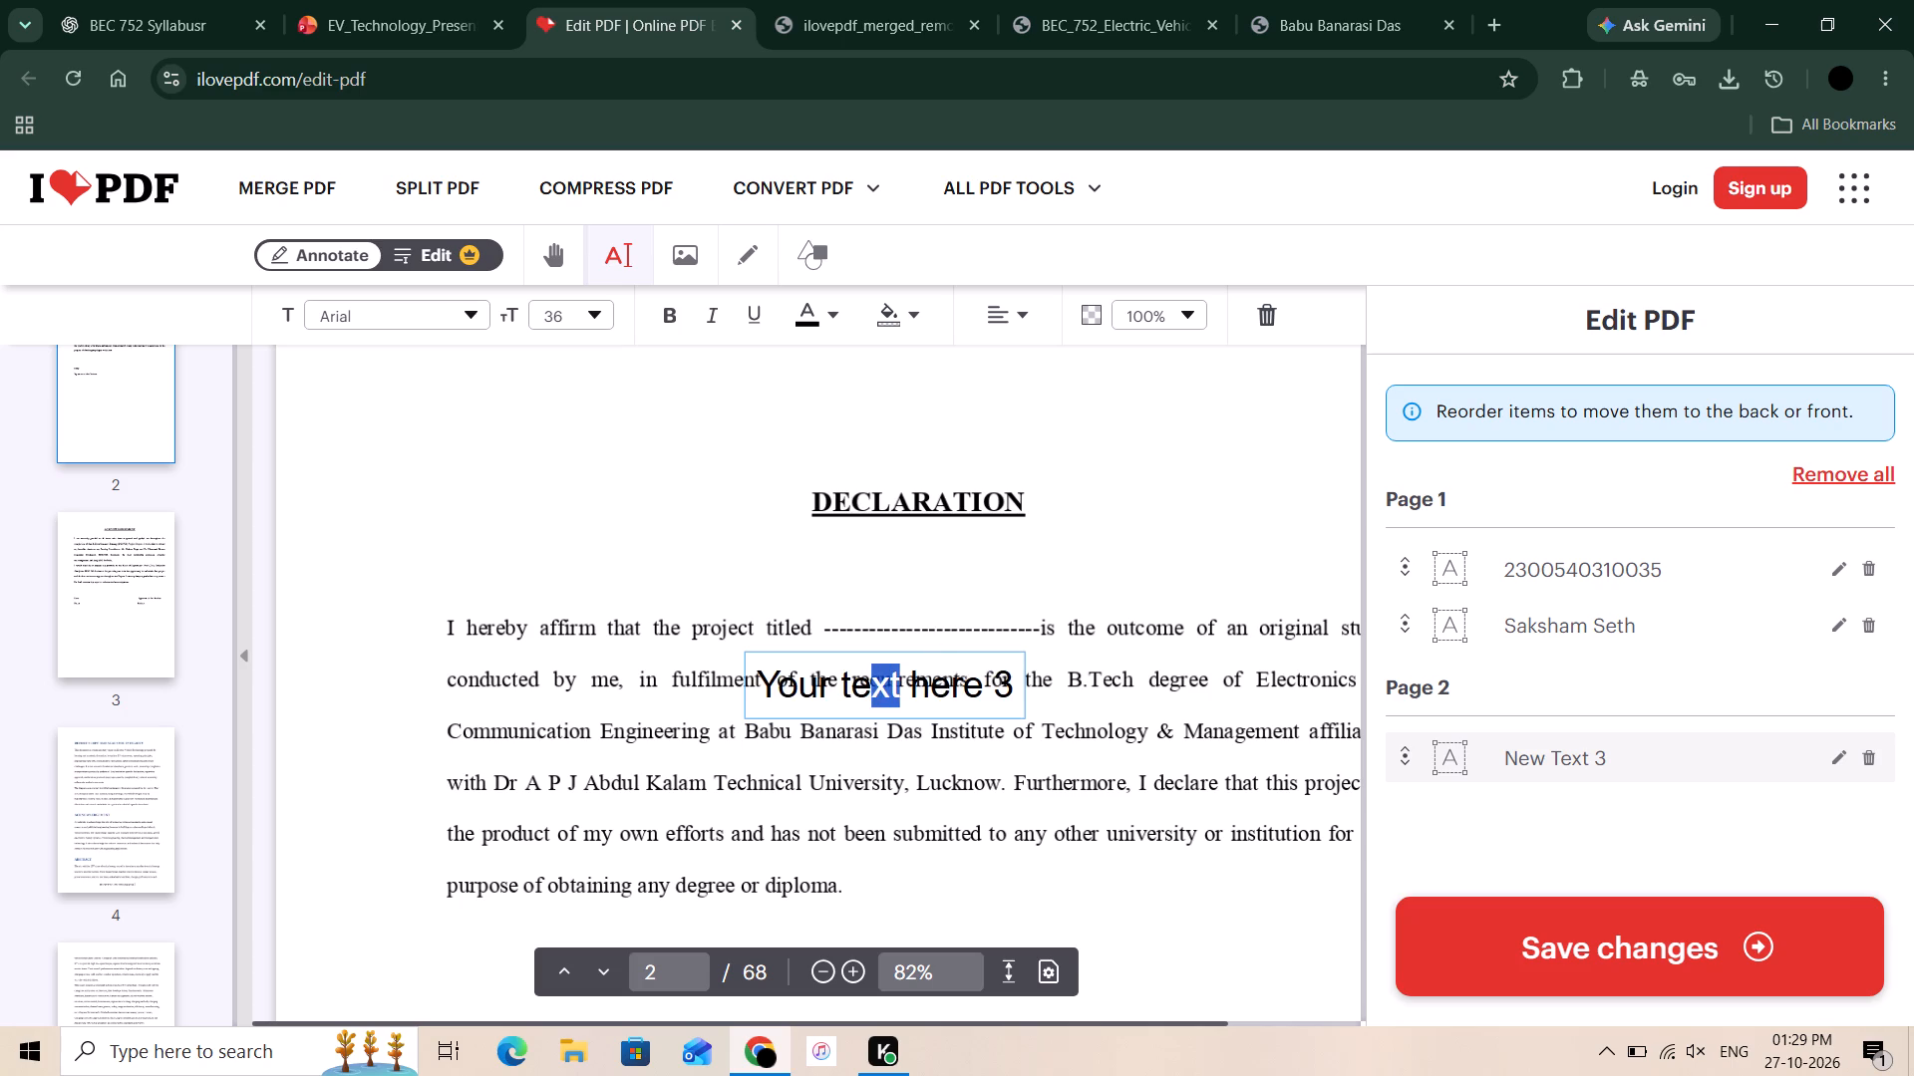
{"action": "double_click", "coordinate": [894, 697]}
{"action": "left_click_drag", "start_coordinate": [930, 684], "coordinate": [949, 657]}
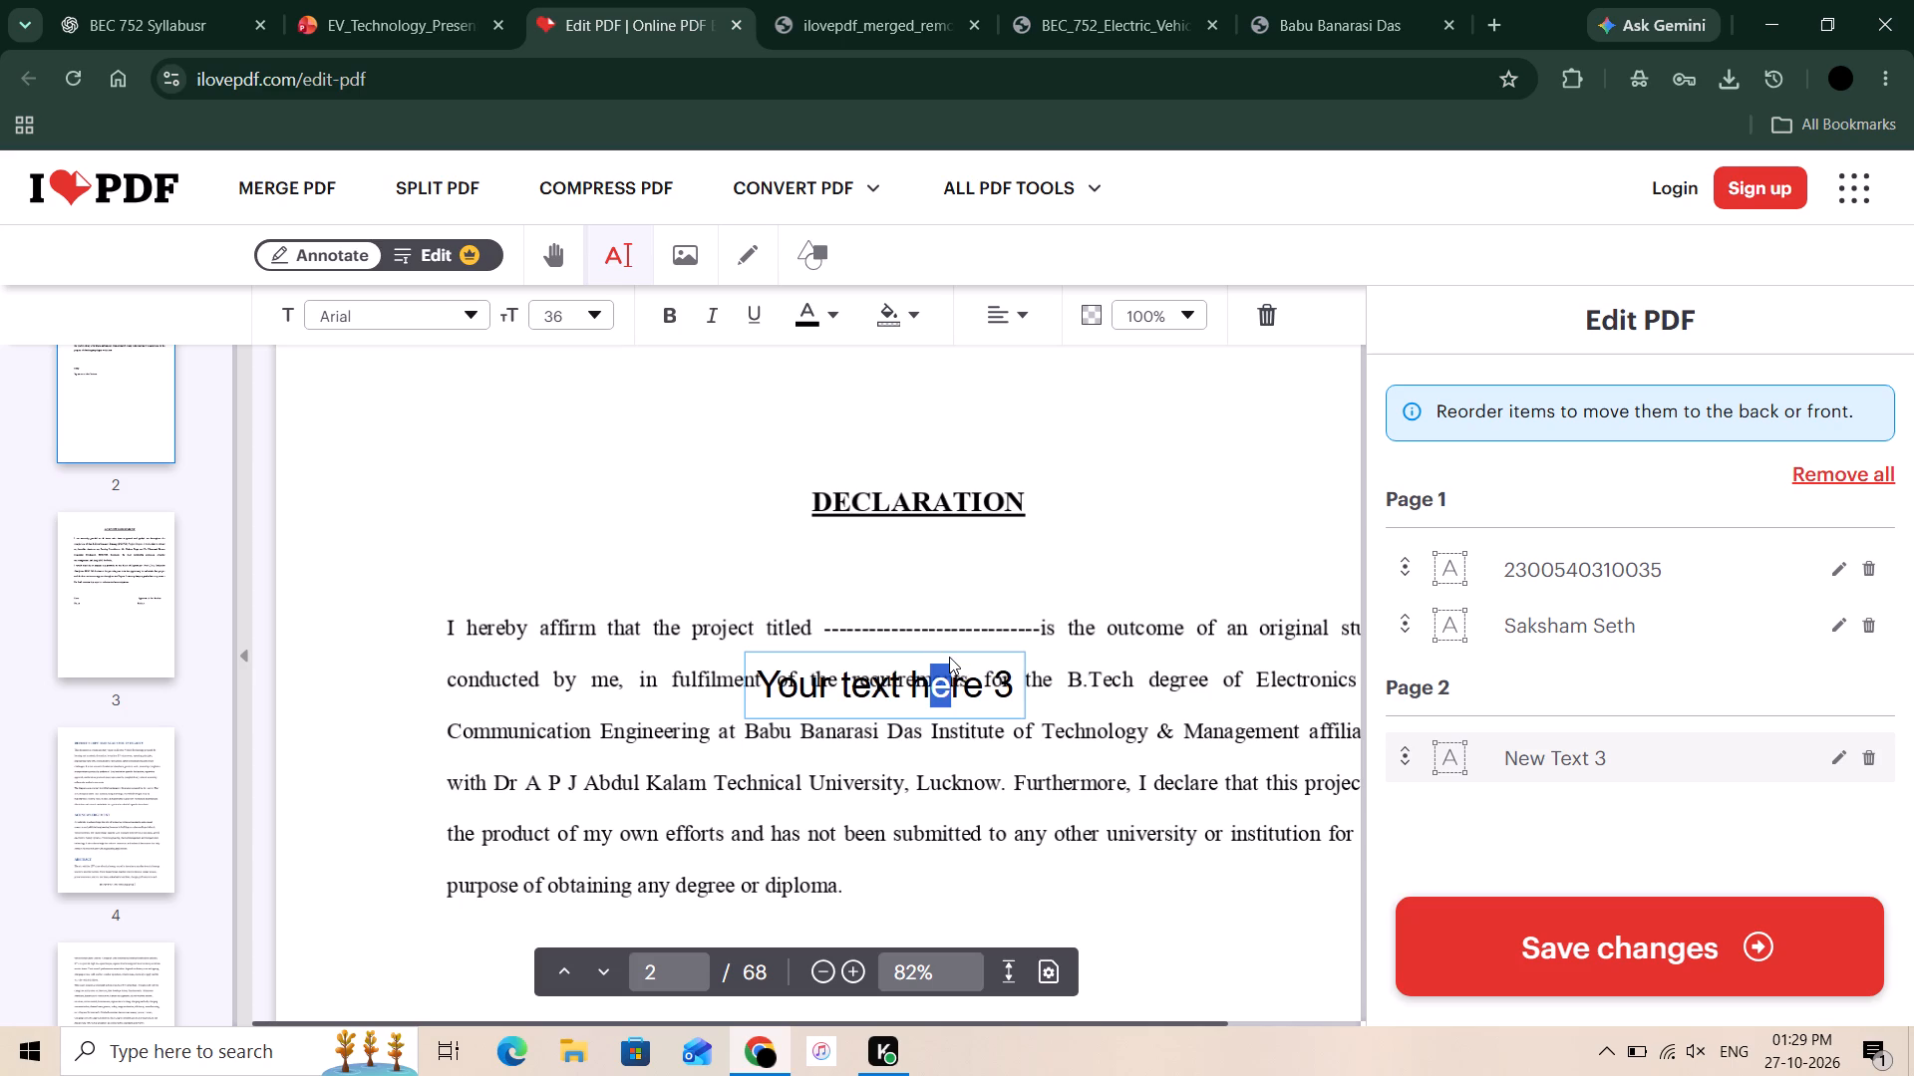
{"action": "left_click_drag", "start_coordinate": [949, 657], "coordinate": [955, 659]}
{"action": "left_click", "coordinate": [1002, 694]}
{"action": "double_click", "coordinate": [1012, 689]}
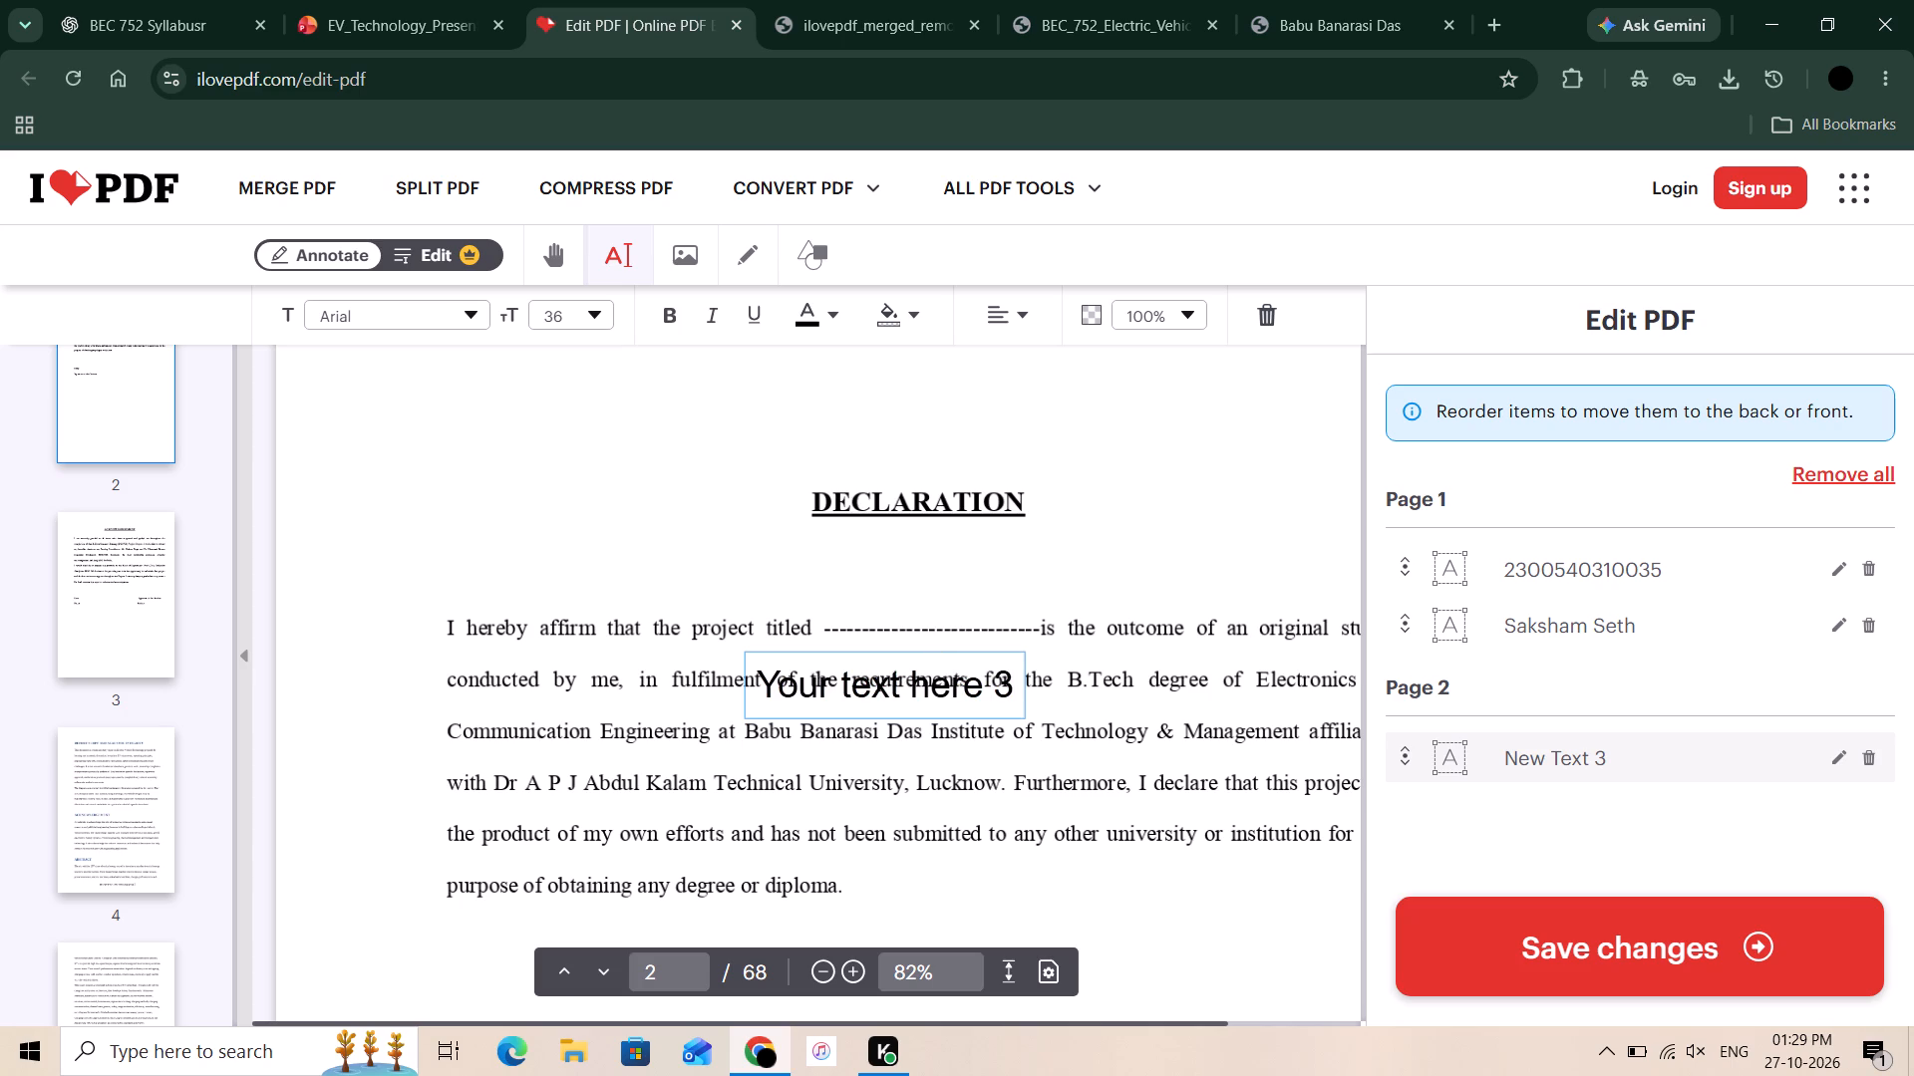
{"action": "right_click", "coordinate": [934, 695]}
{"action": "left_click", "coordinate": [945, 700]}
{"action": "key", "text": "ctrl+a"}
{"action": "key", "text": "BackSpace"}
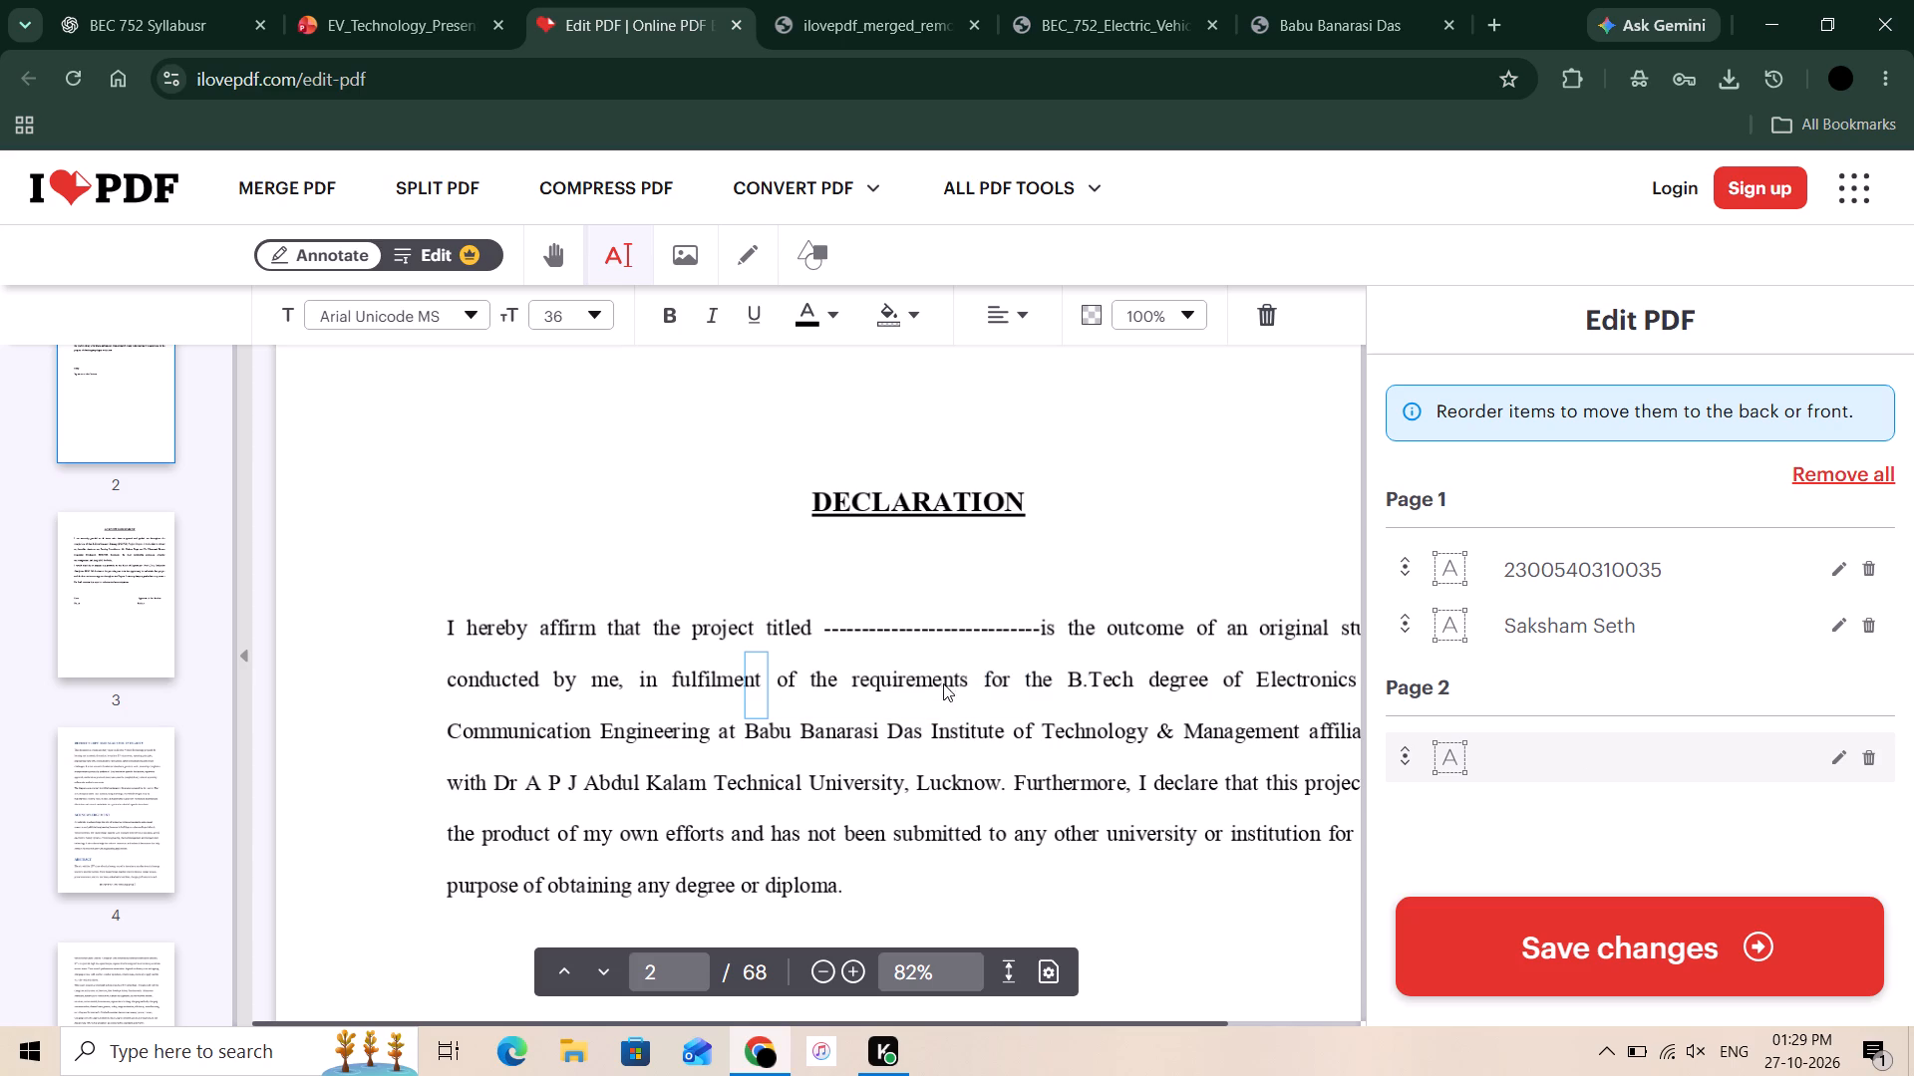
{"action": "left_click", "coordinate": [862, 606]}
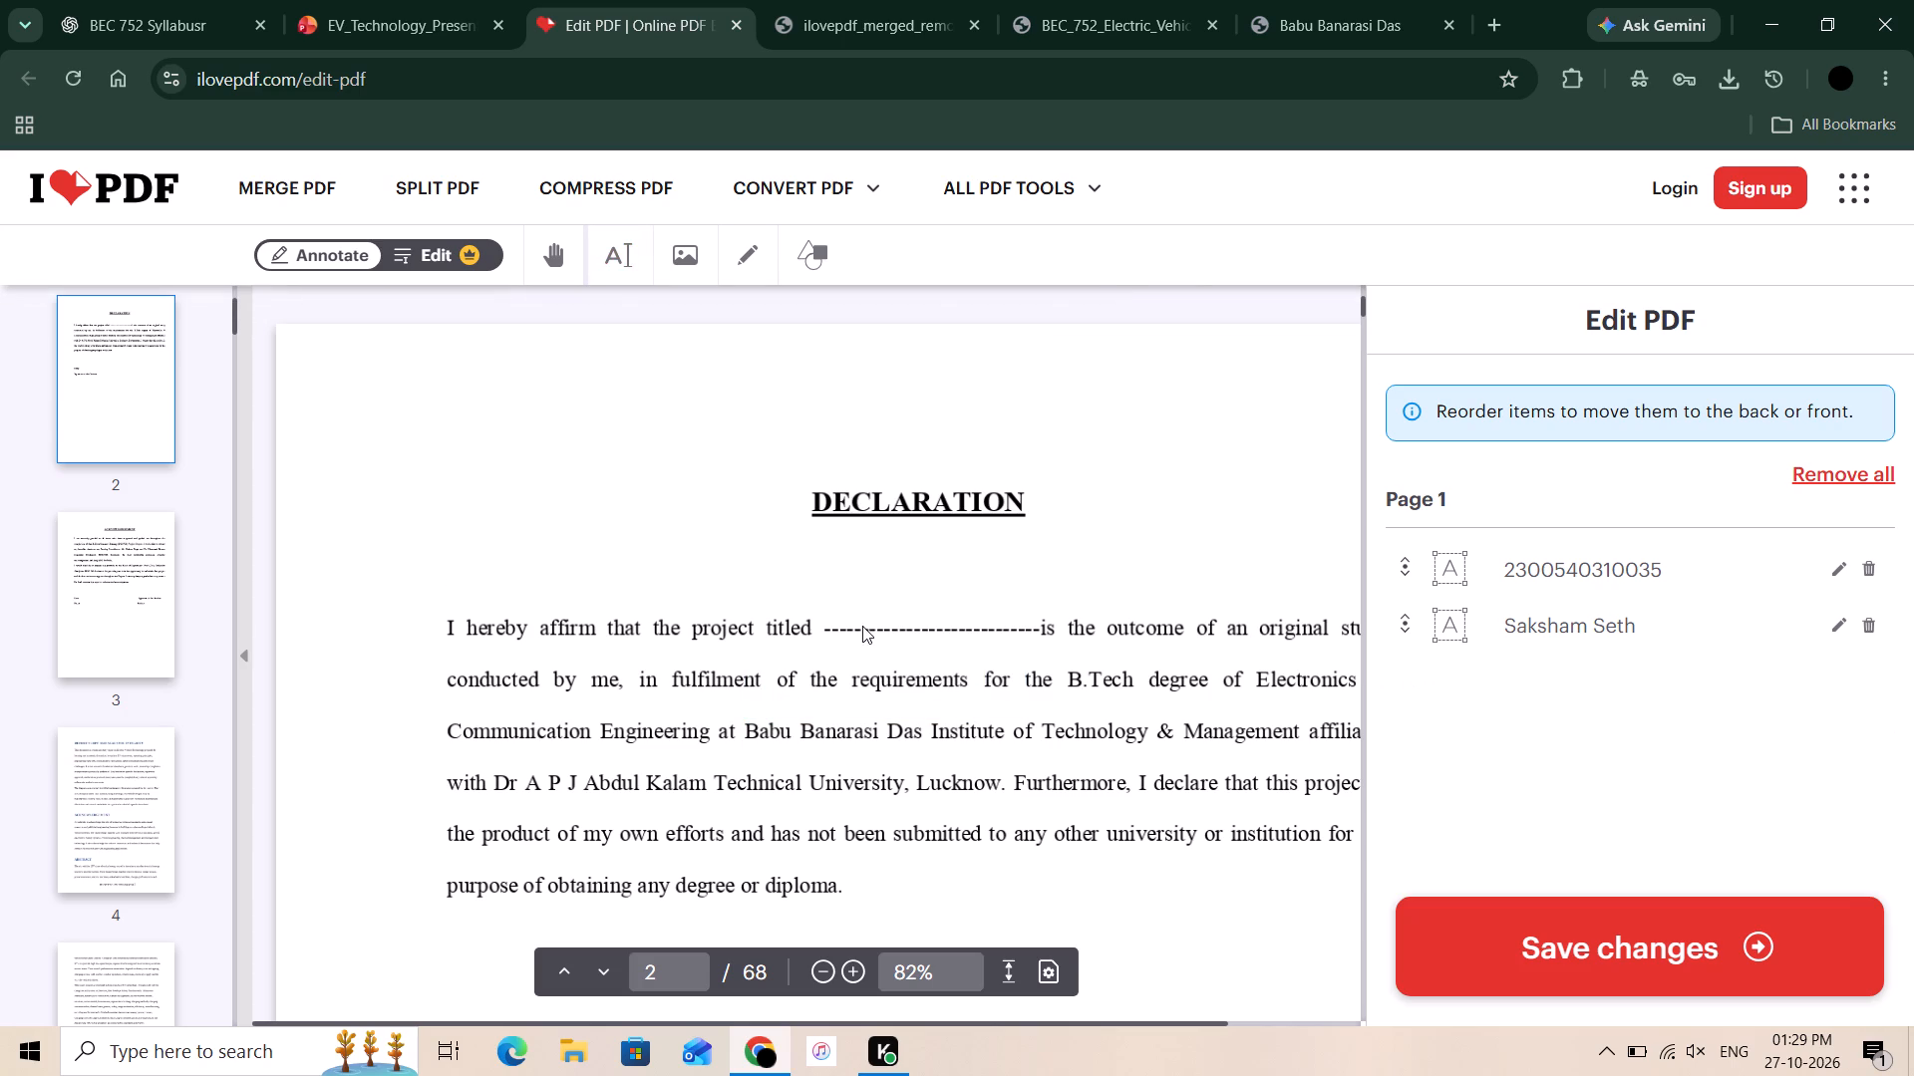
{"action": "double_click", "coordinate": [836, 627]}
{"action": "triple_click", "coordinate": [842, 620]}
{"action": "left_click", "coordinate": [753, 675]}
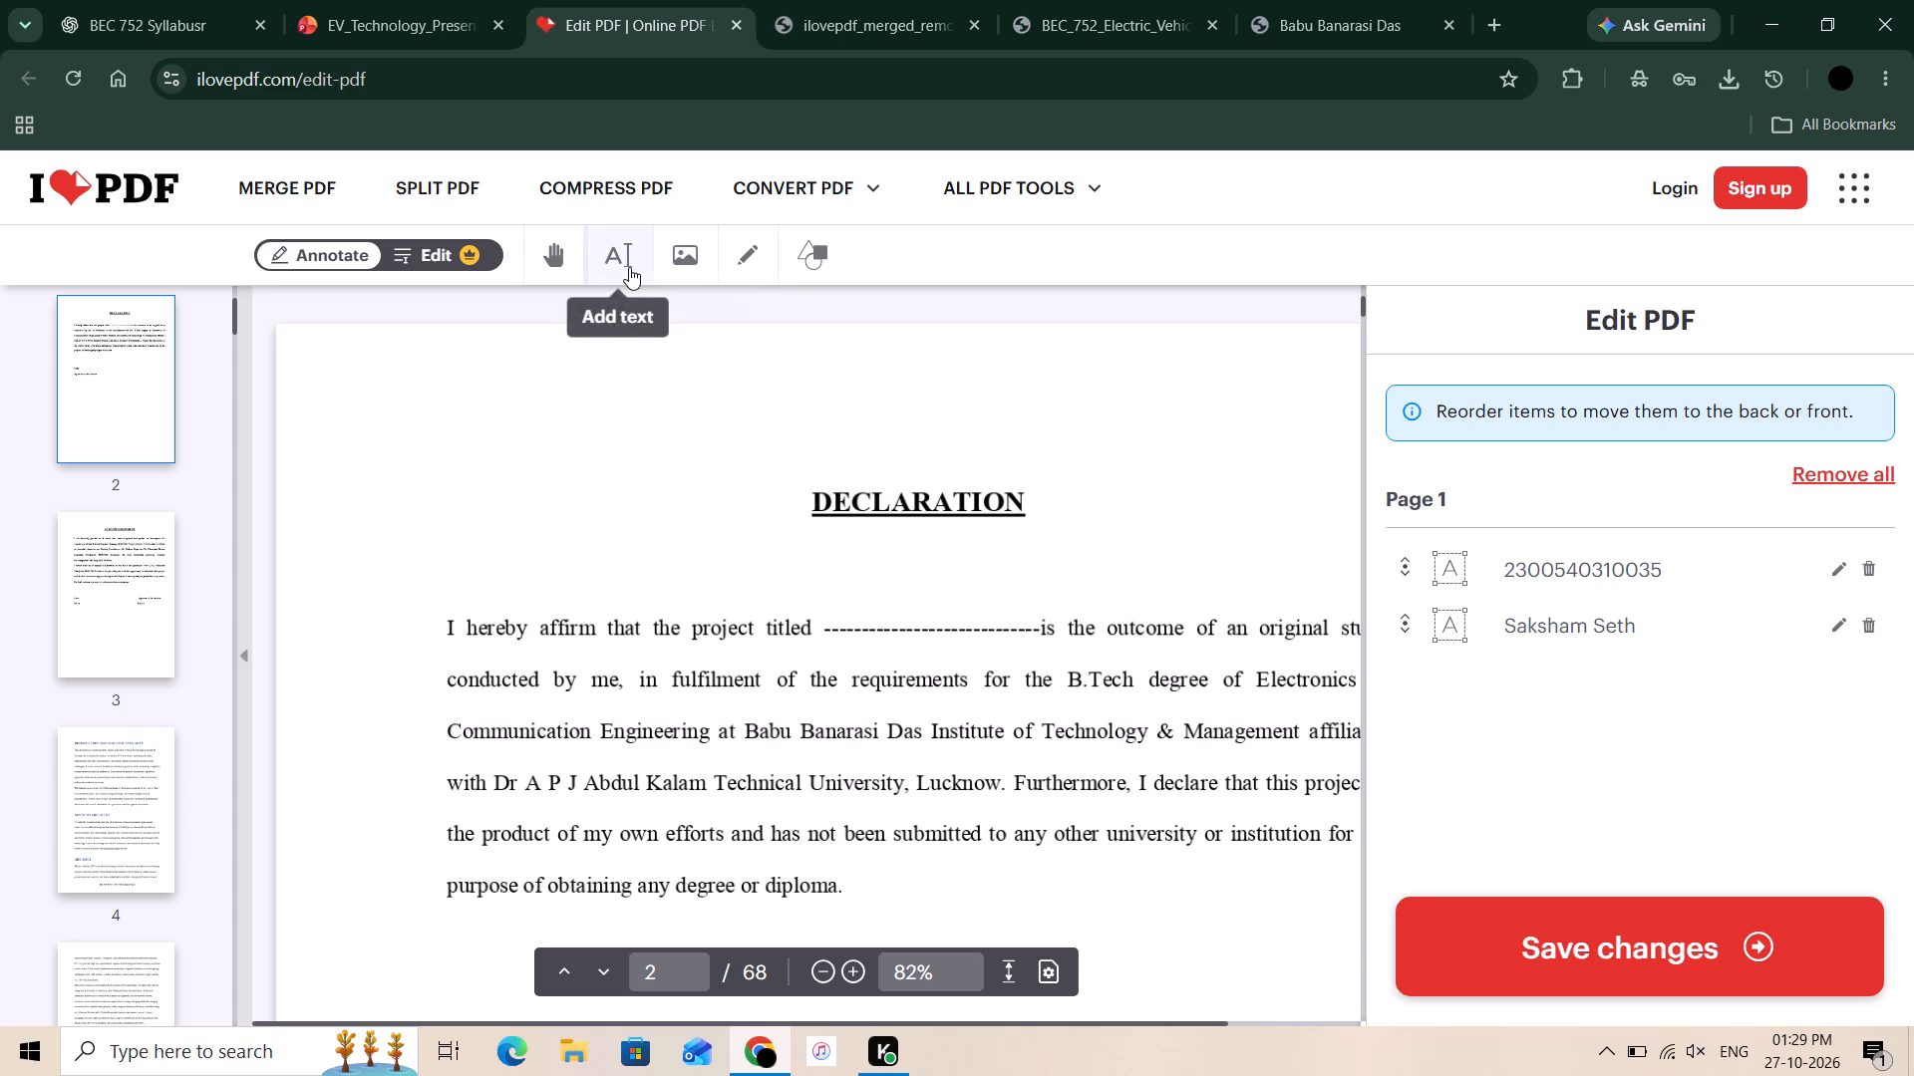
Add a text box on the Declaration page, move it over the dashed project title blank and set its font size to 24.
{"action": "left_click", "coordinate": [629, 267]}
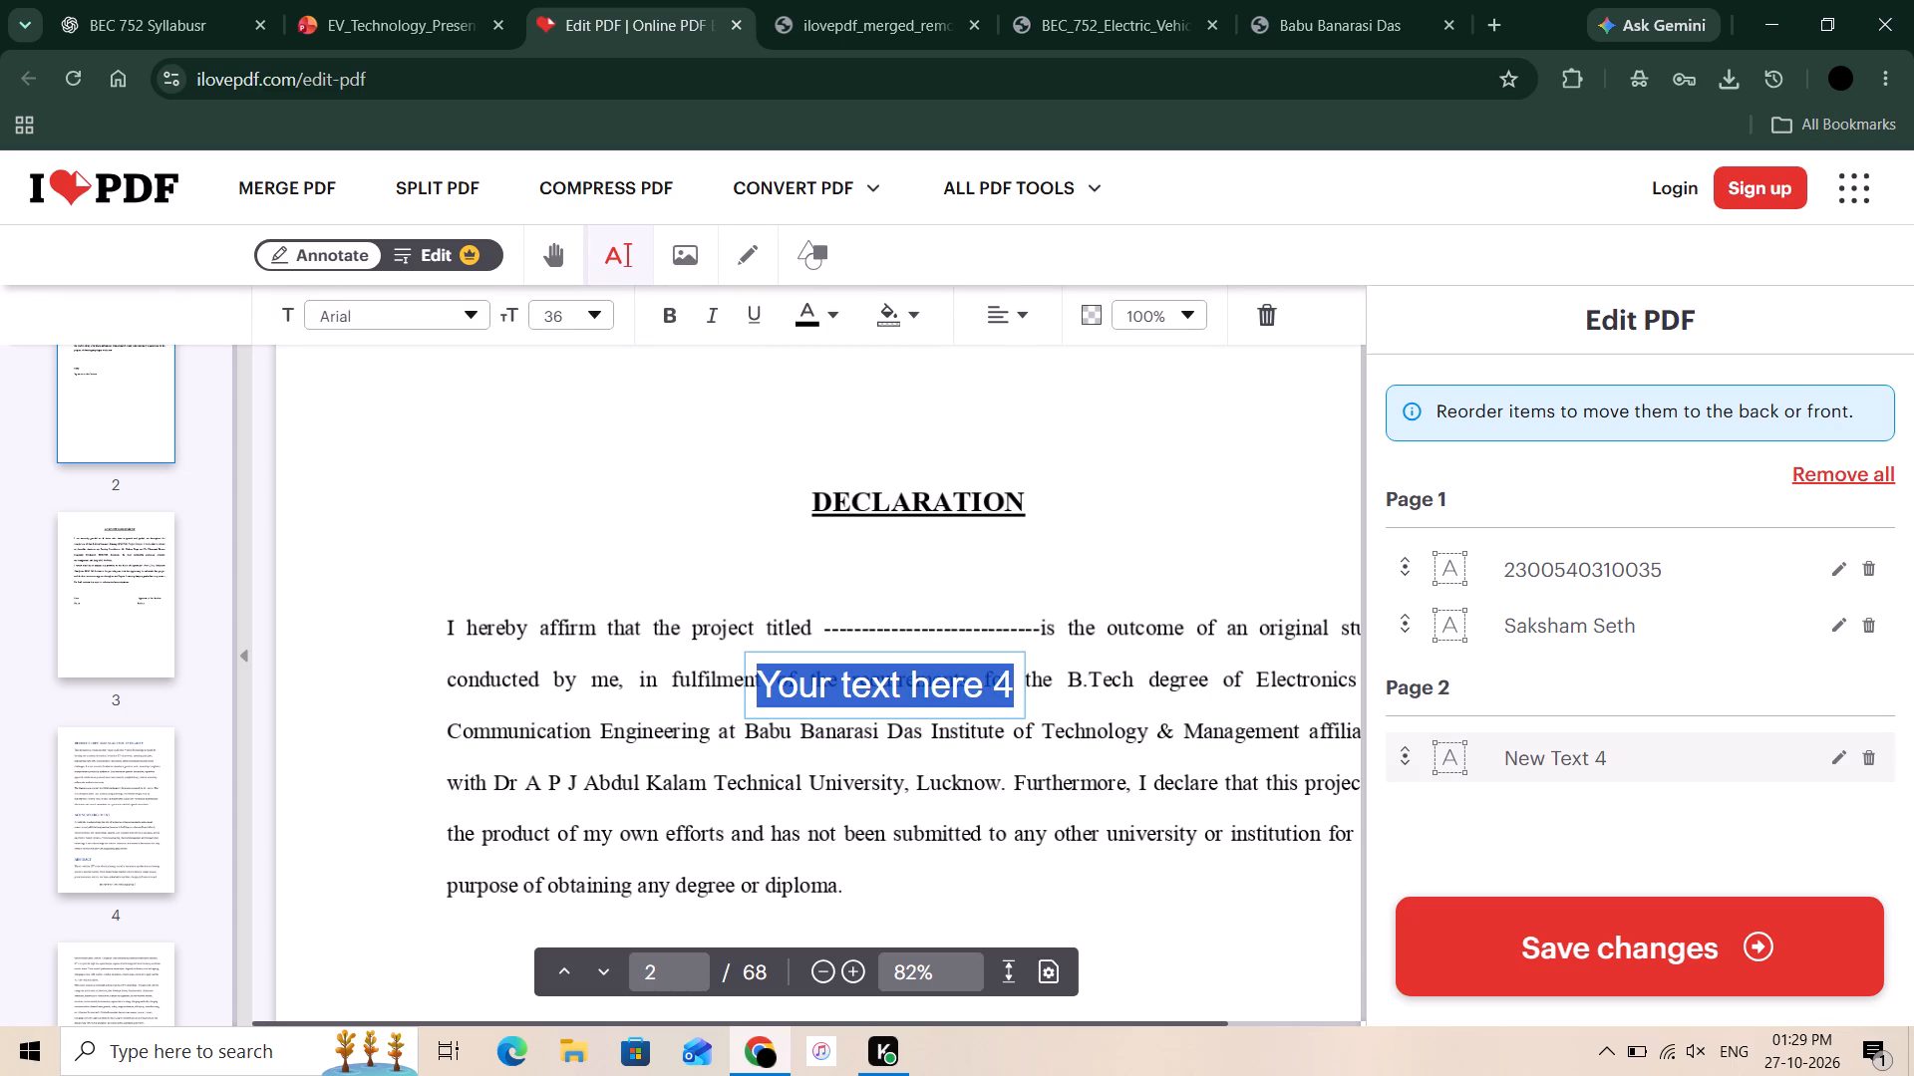
{"action": "left_click_drag", "start_coordinate": [988, 712], "coordinate": [991, 687]}
{"action": "left_click_drag", "start_coordinate": [991, 687], "coordinate": [993, 685]}
{"action": "left_click", "coordinate": [897, 718]}
{"action": "left_click_drag", "start_coordinate": [897, 718], "coordinate": [898, 703]}
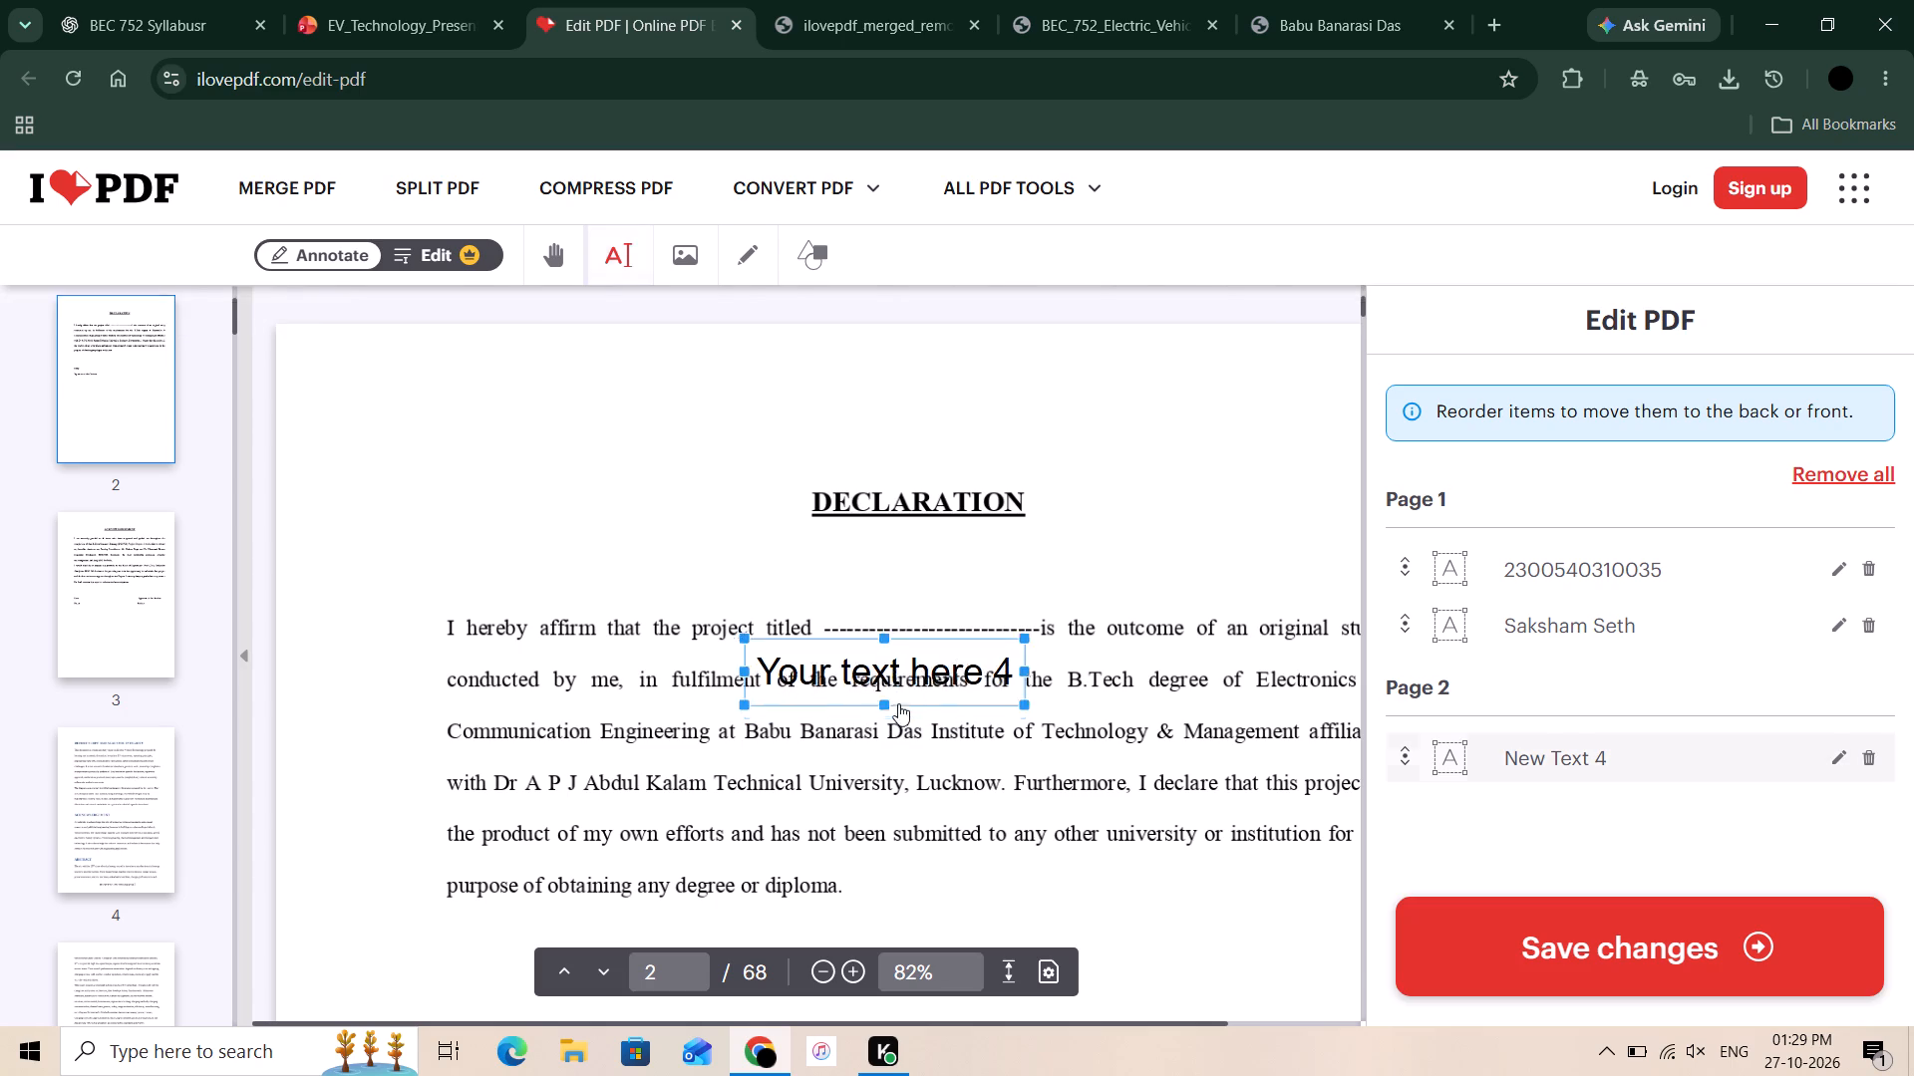
{"action": "left_click_drag", "start_coordinate": [898, 703], "coordinate": [945, 654]}
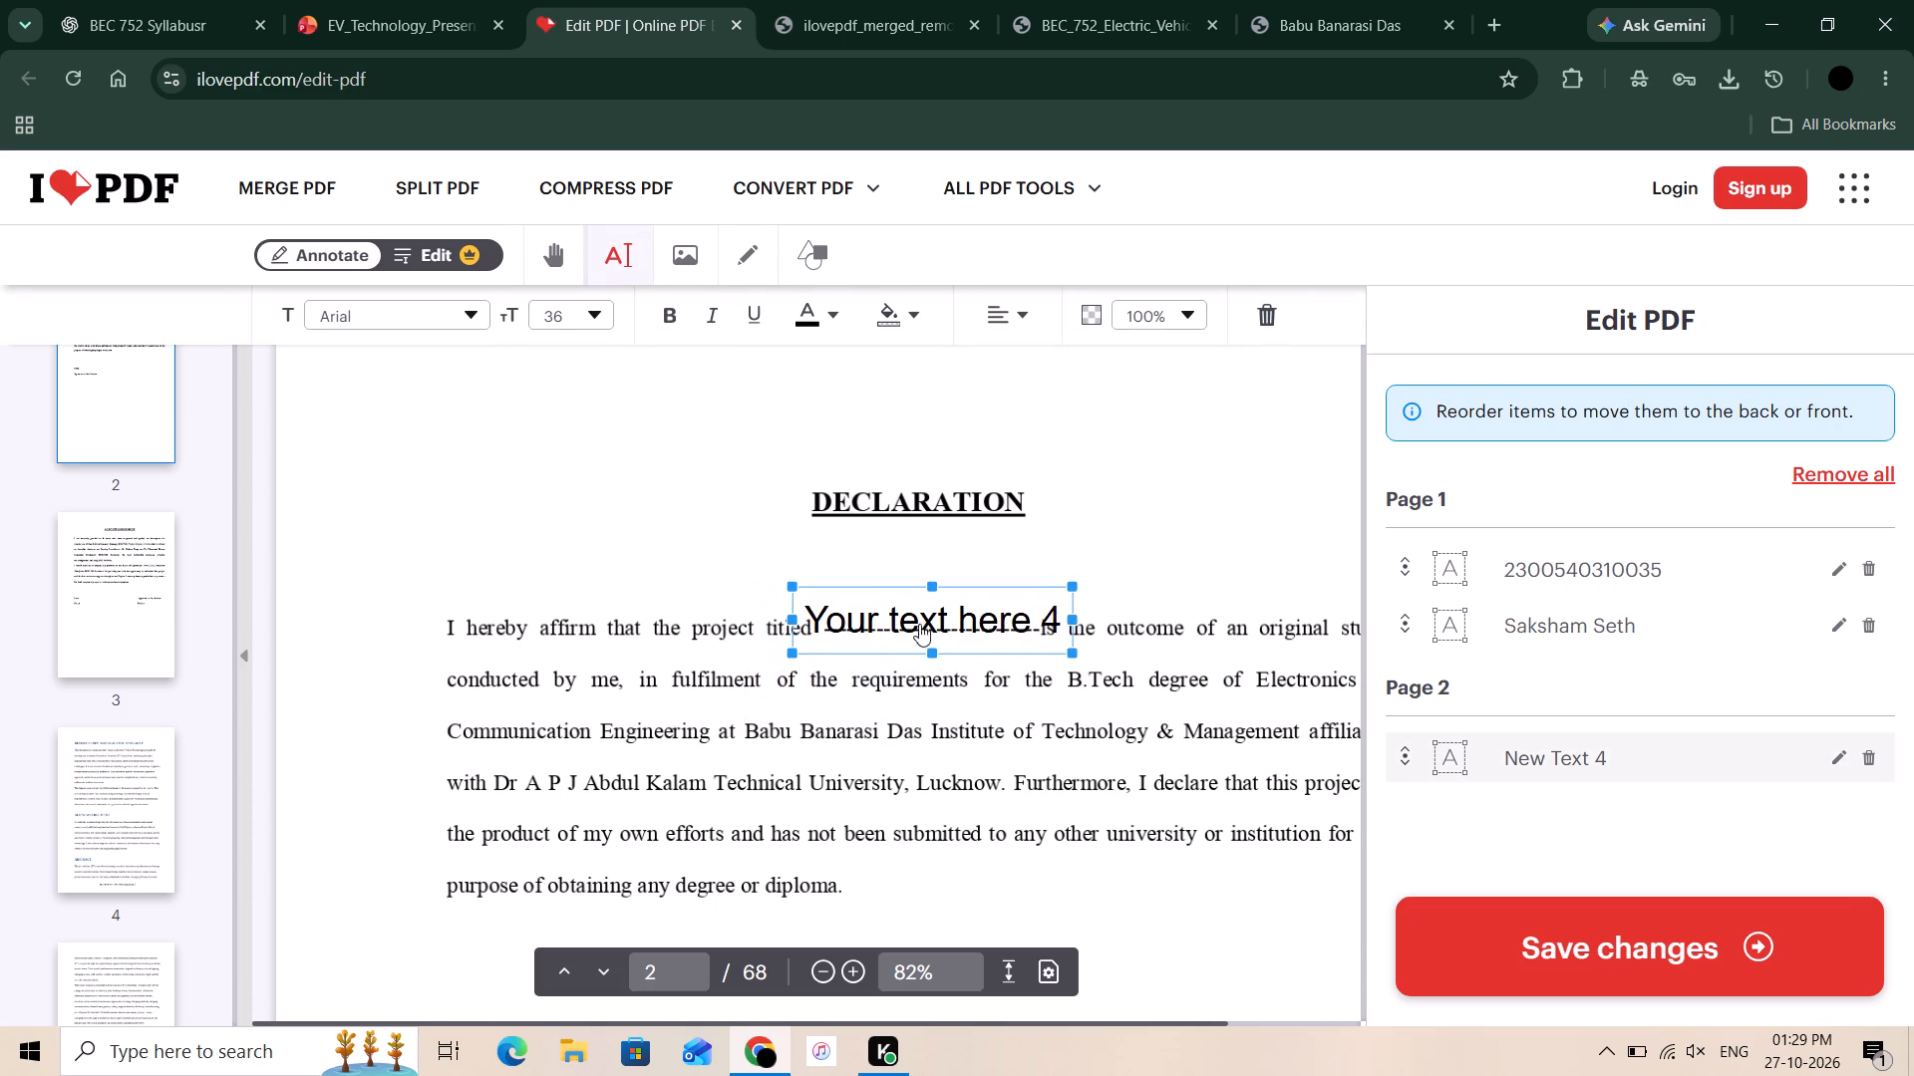
{"action": "left_click", "coordinate": [587, 323]}
{"action": "left_click", "coordinate": [571, 547]}
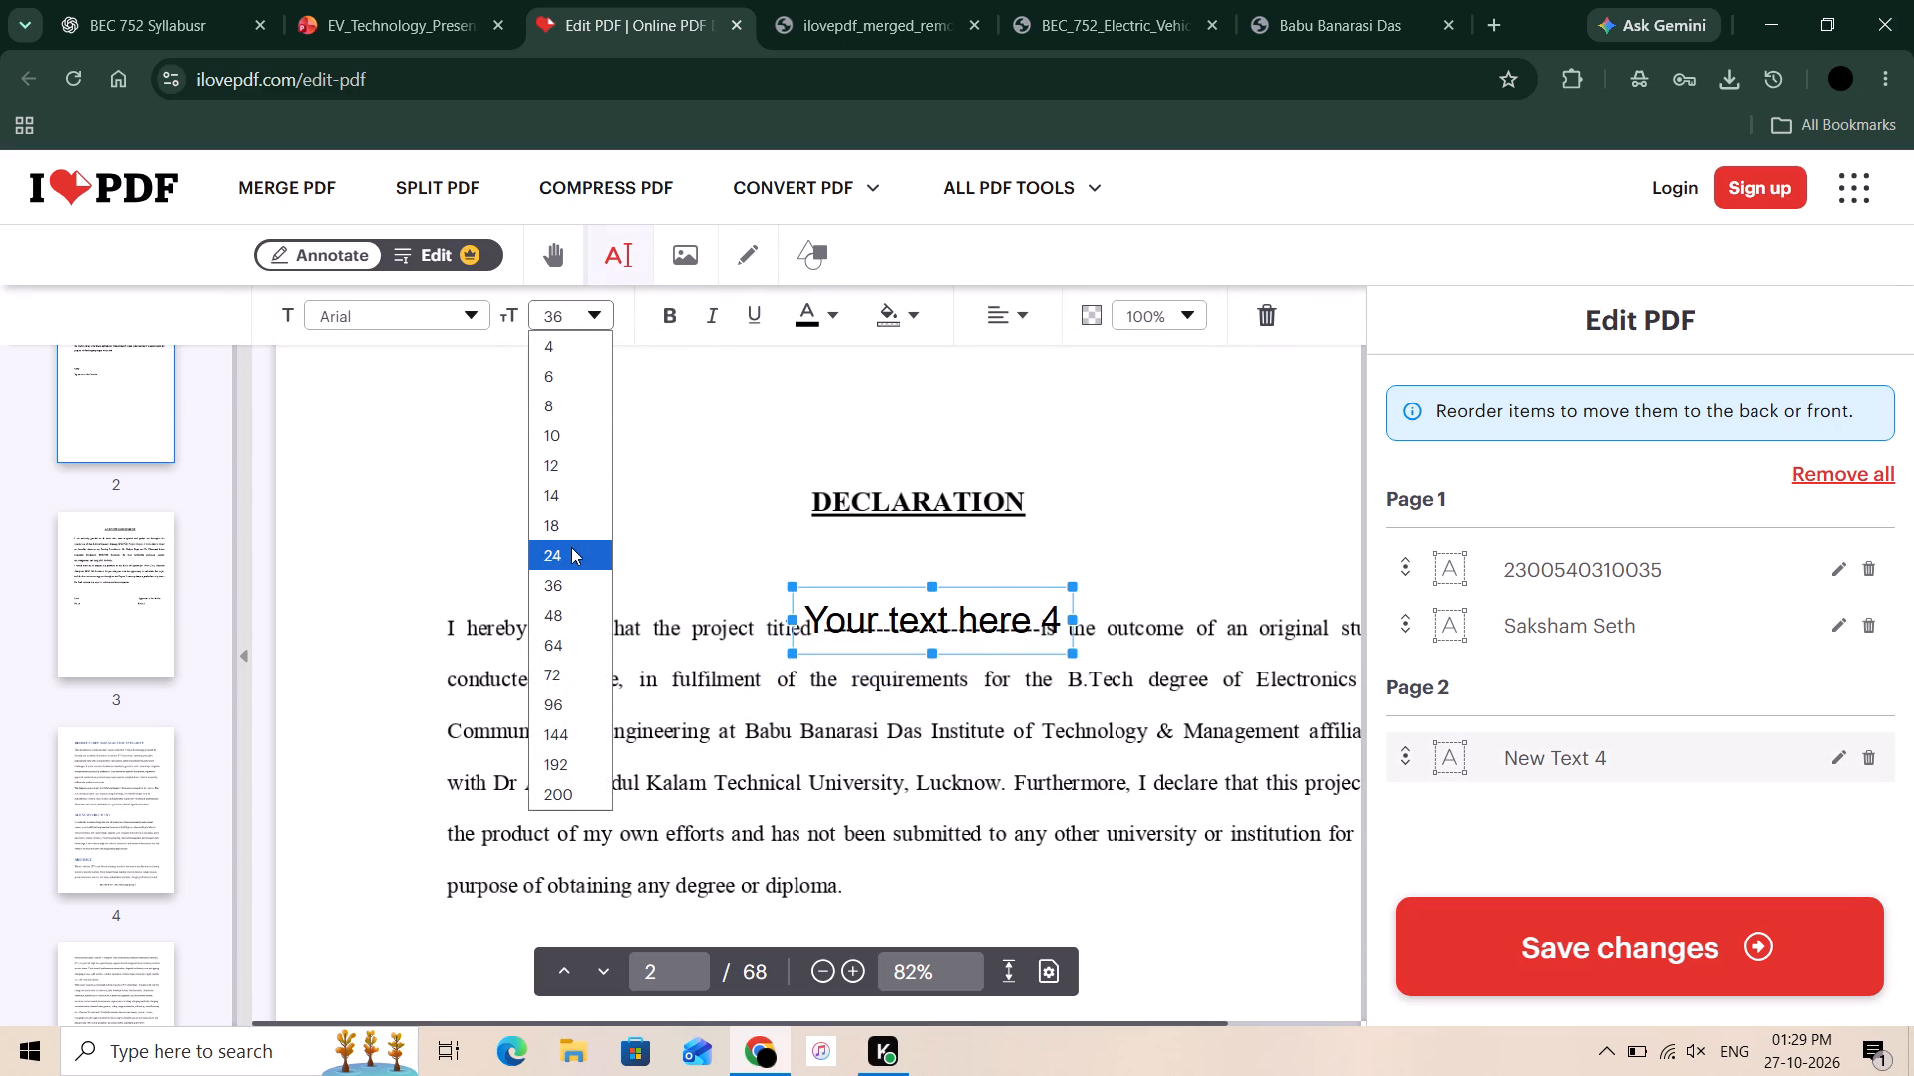
{"action": "left_click_drag", "start_coordinate": [844, 605], "coordinate": [866, 604]}
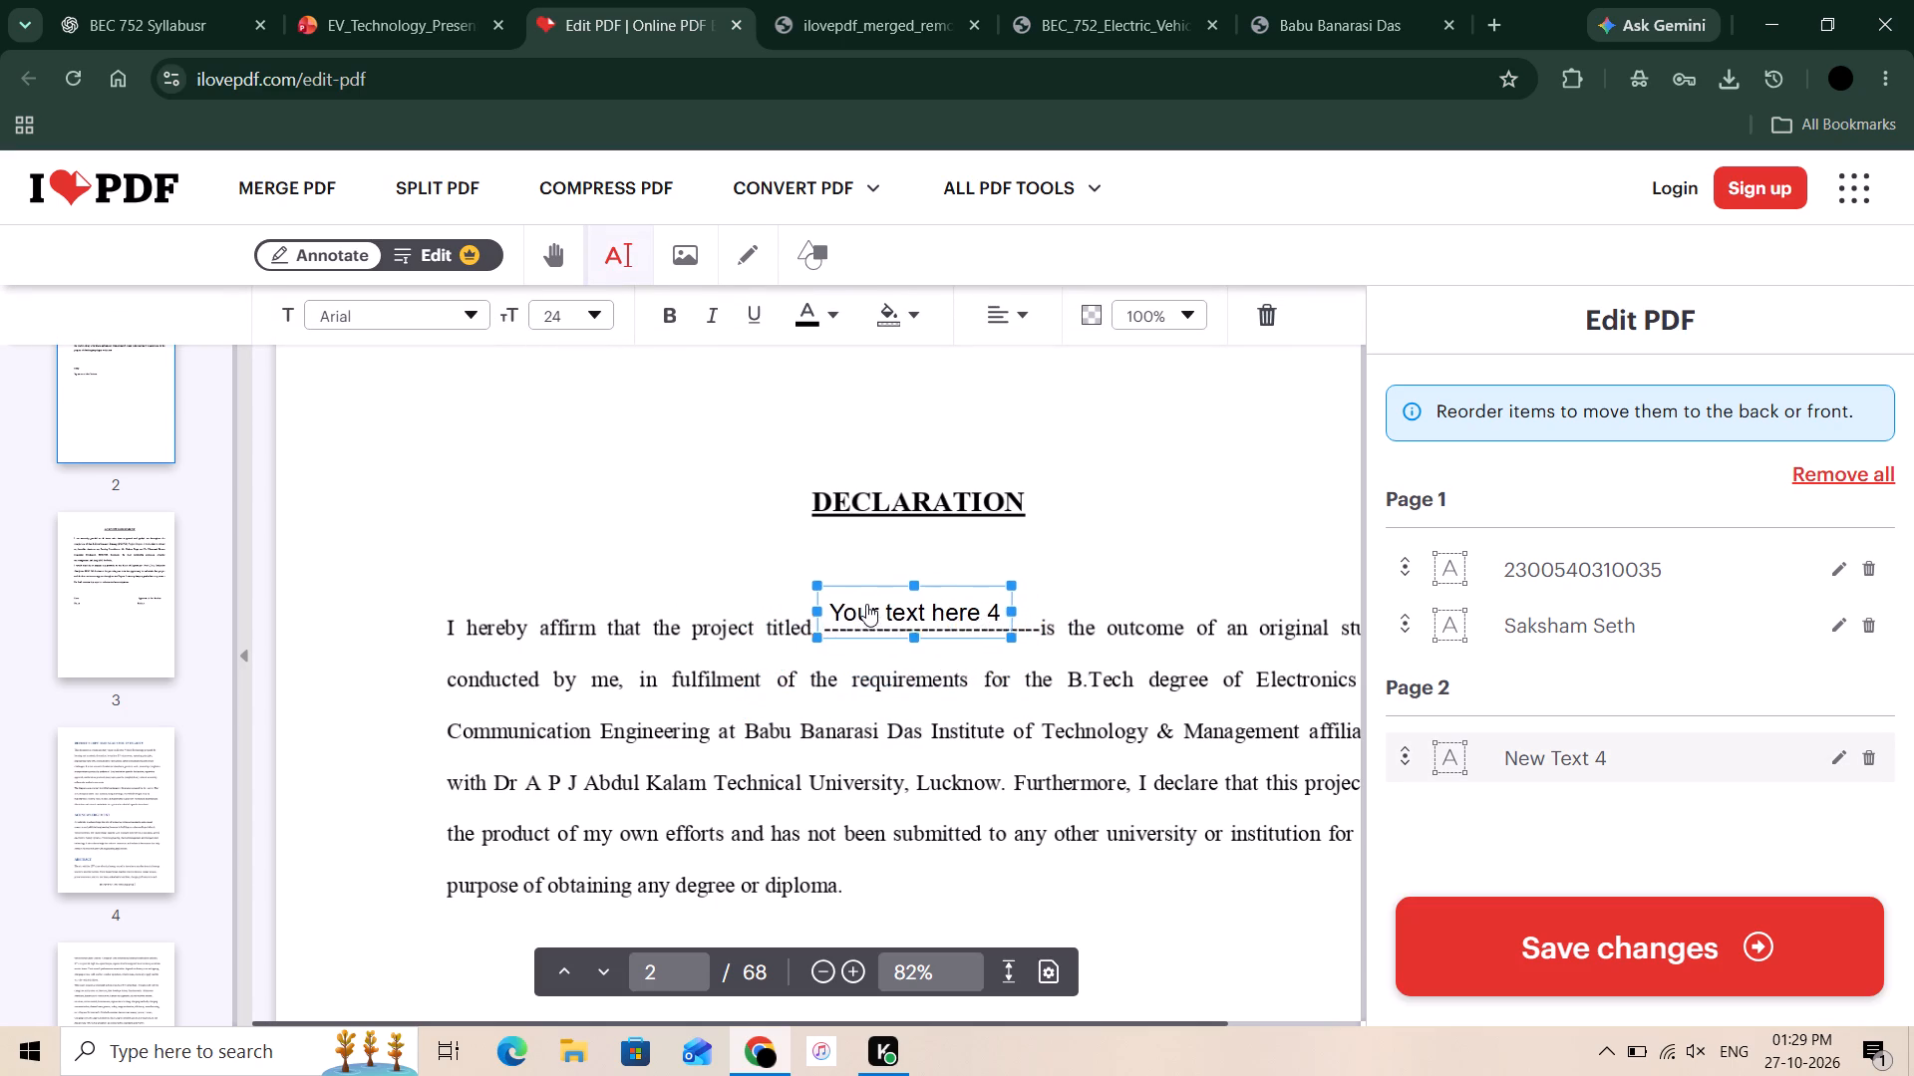
{"action": "left_click_drag", "start_coordinate": [866, 604], "coordinate": [867, 611]}
Replace the placeholder in the Declaration page's text box with "EV Technology".
{"action": "double_click", "coordinate": [912, 612]}
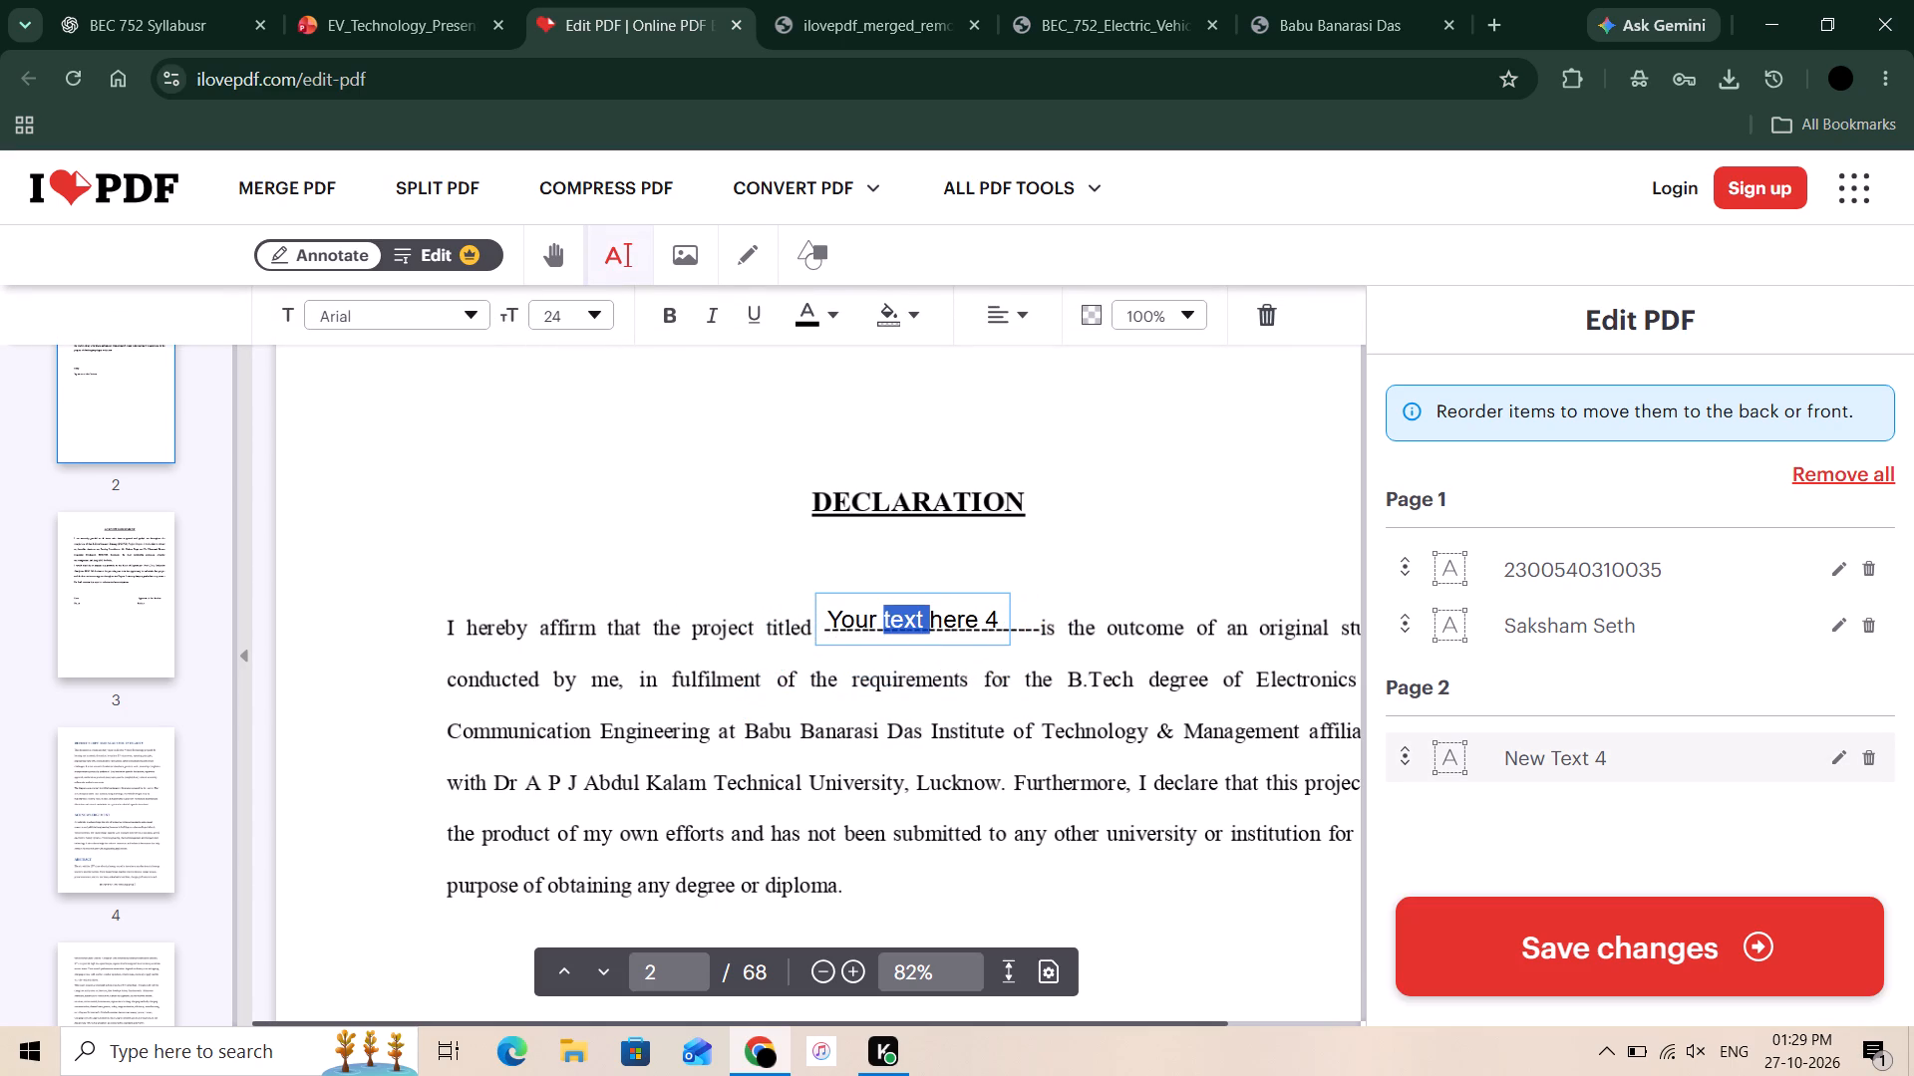
{"action": "key", "text": "ctrl+a"}
{"action": "key", "text": "BackSpace"}
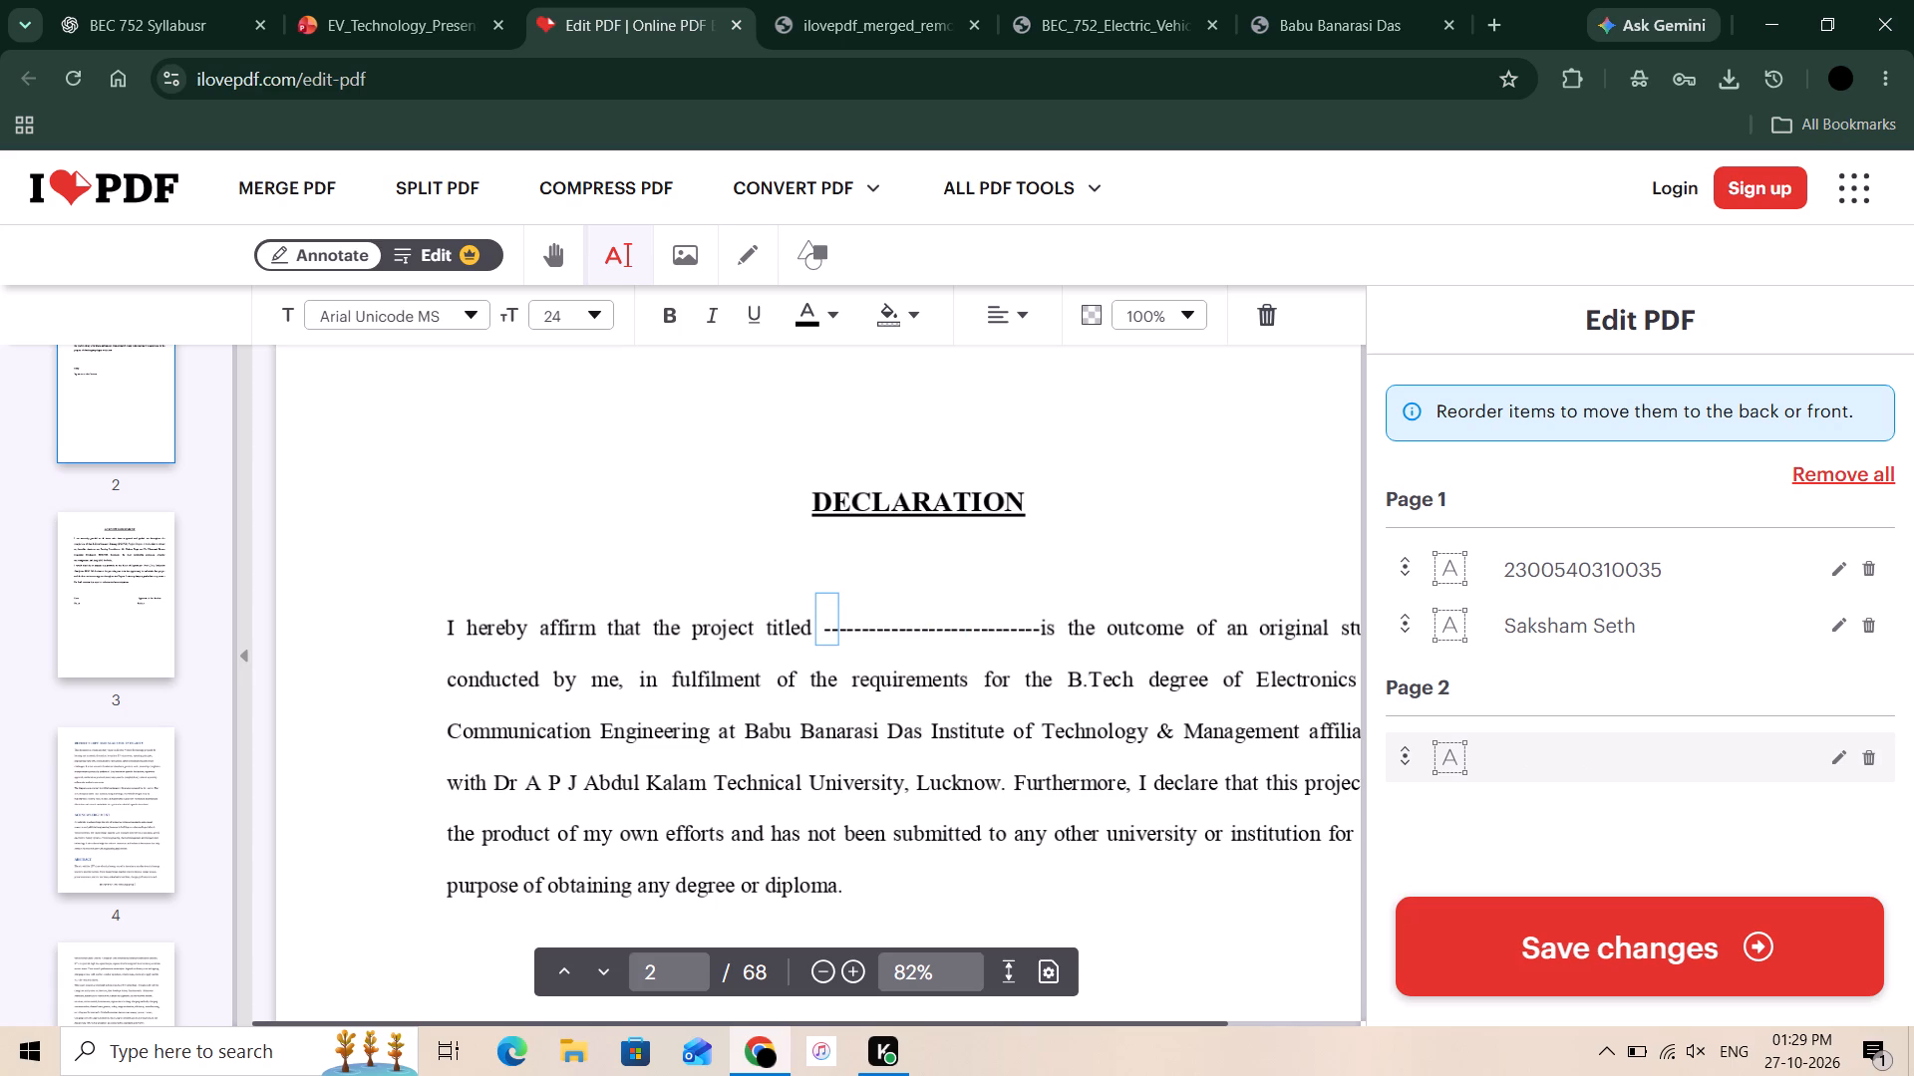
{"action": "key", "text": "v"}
{"action": "key", "text": "BackSpace"}
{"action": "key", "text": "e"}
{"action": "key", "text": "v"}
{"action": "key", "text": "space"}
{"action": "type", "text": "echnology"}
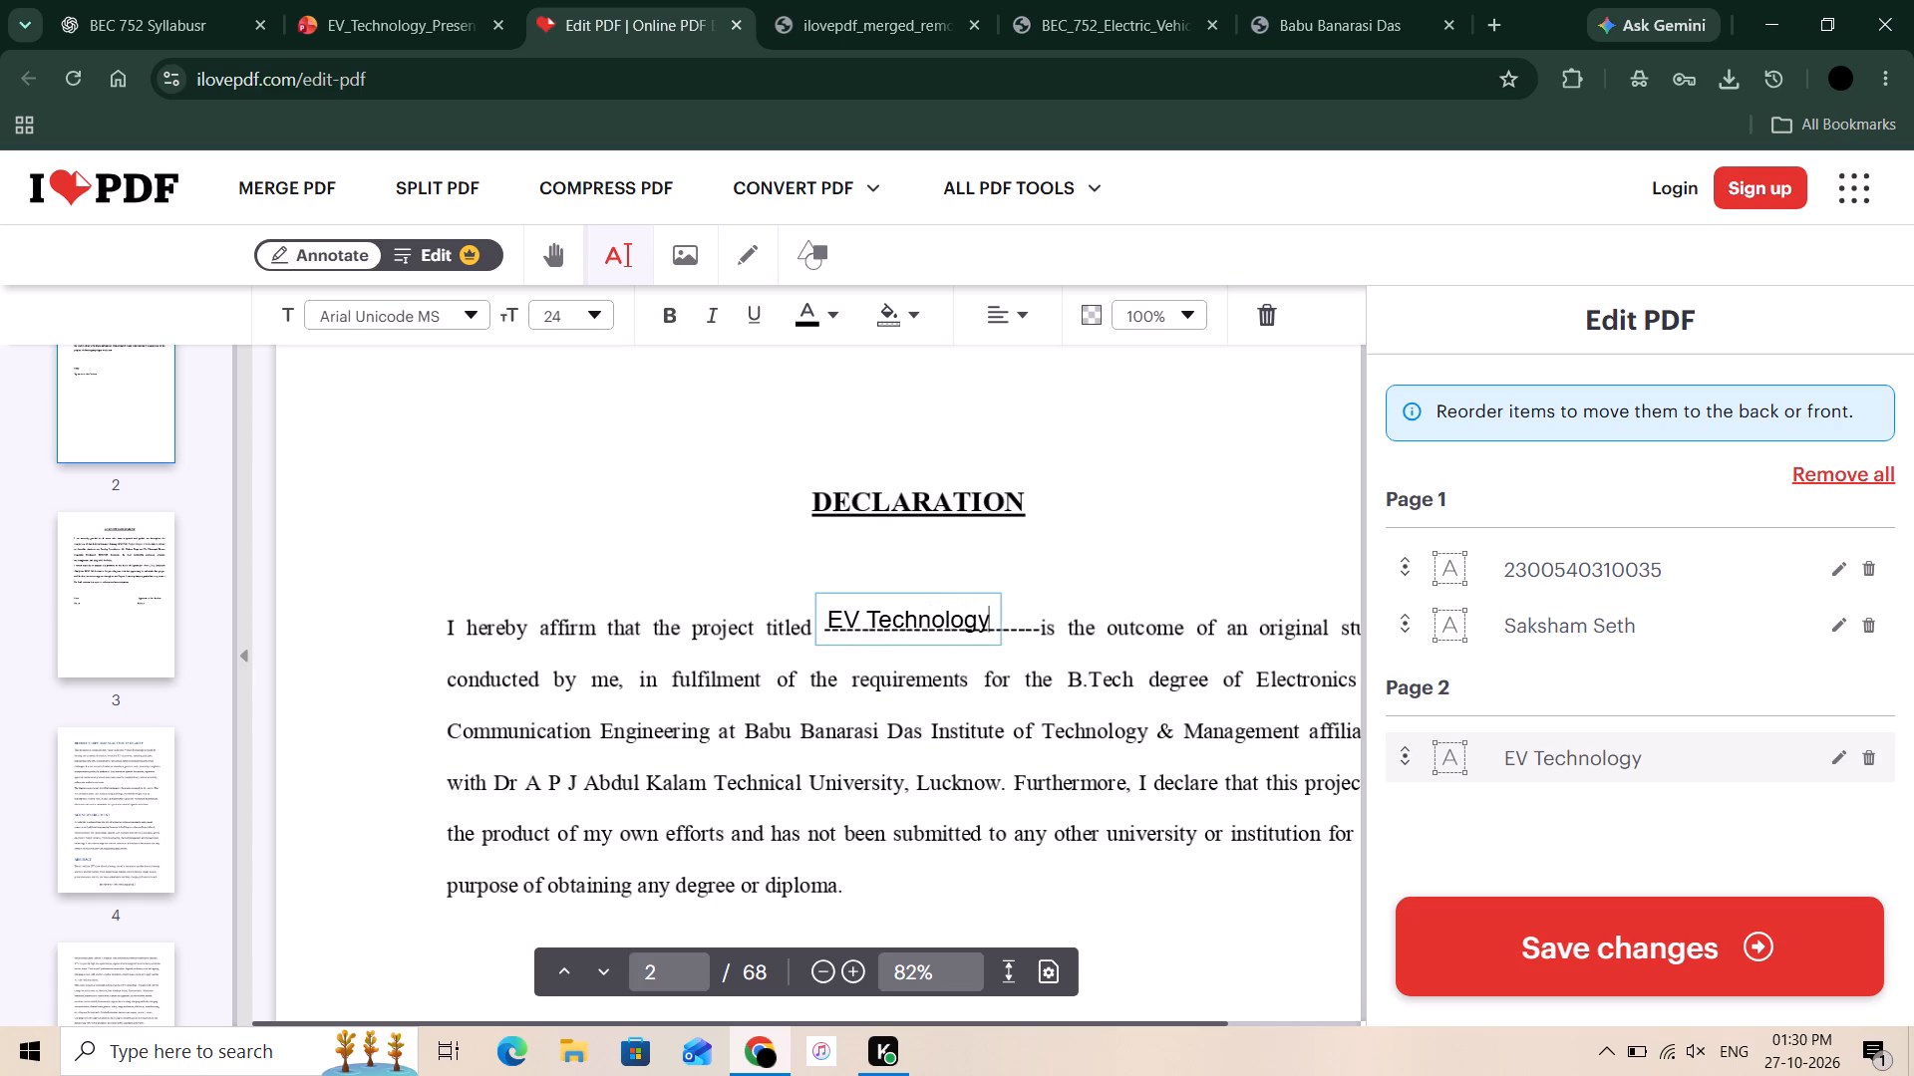
Centre the "EV Technology" text just above the dashed line after "project titled".
{"action": "left_click", "coordinate": [999, 622]}
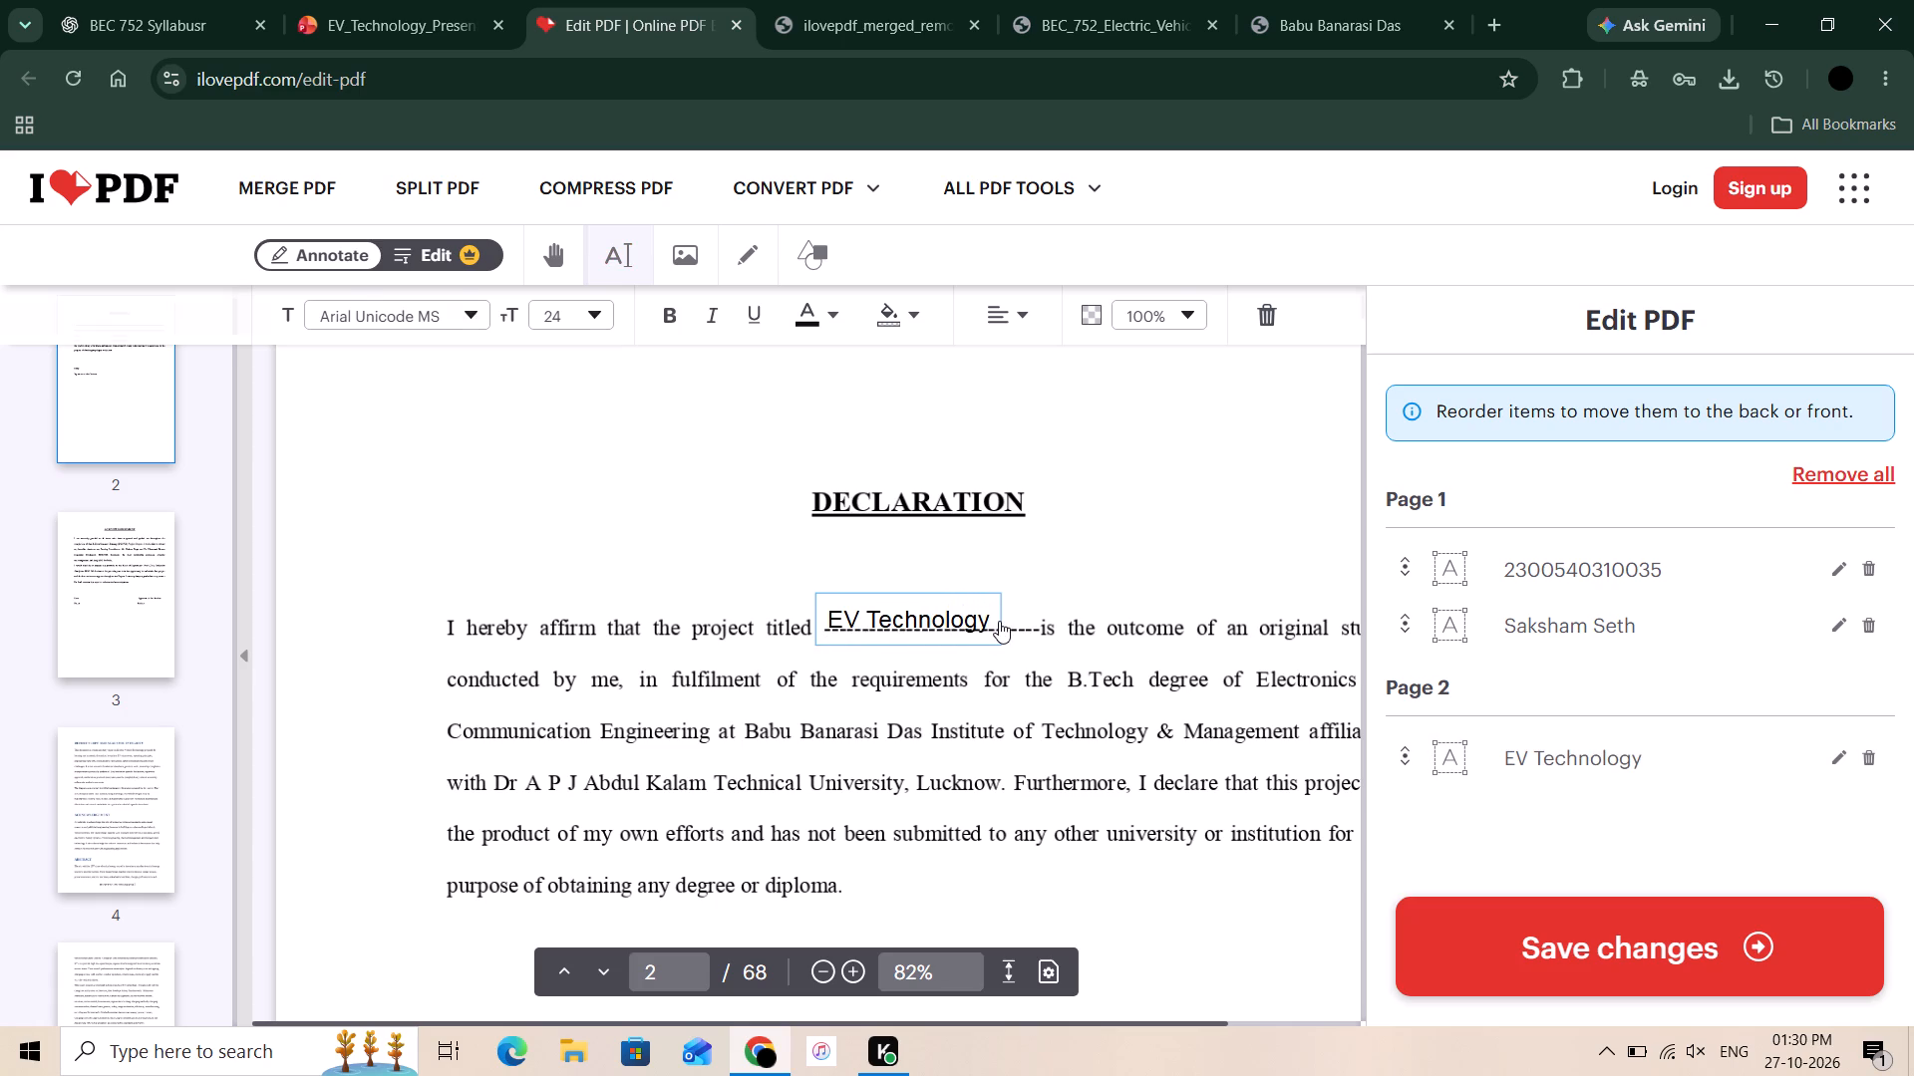
{"action": "left_click_drag", "start_coordinate": [1001, 619], "coordinate": [1007, 622]}
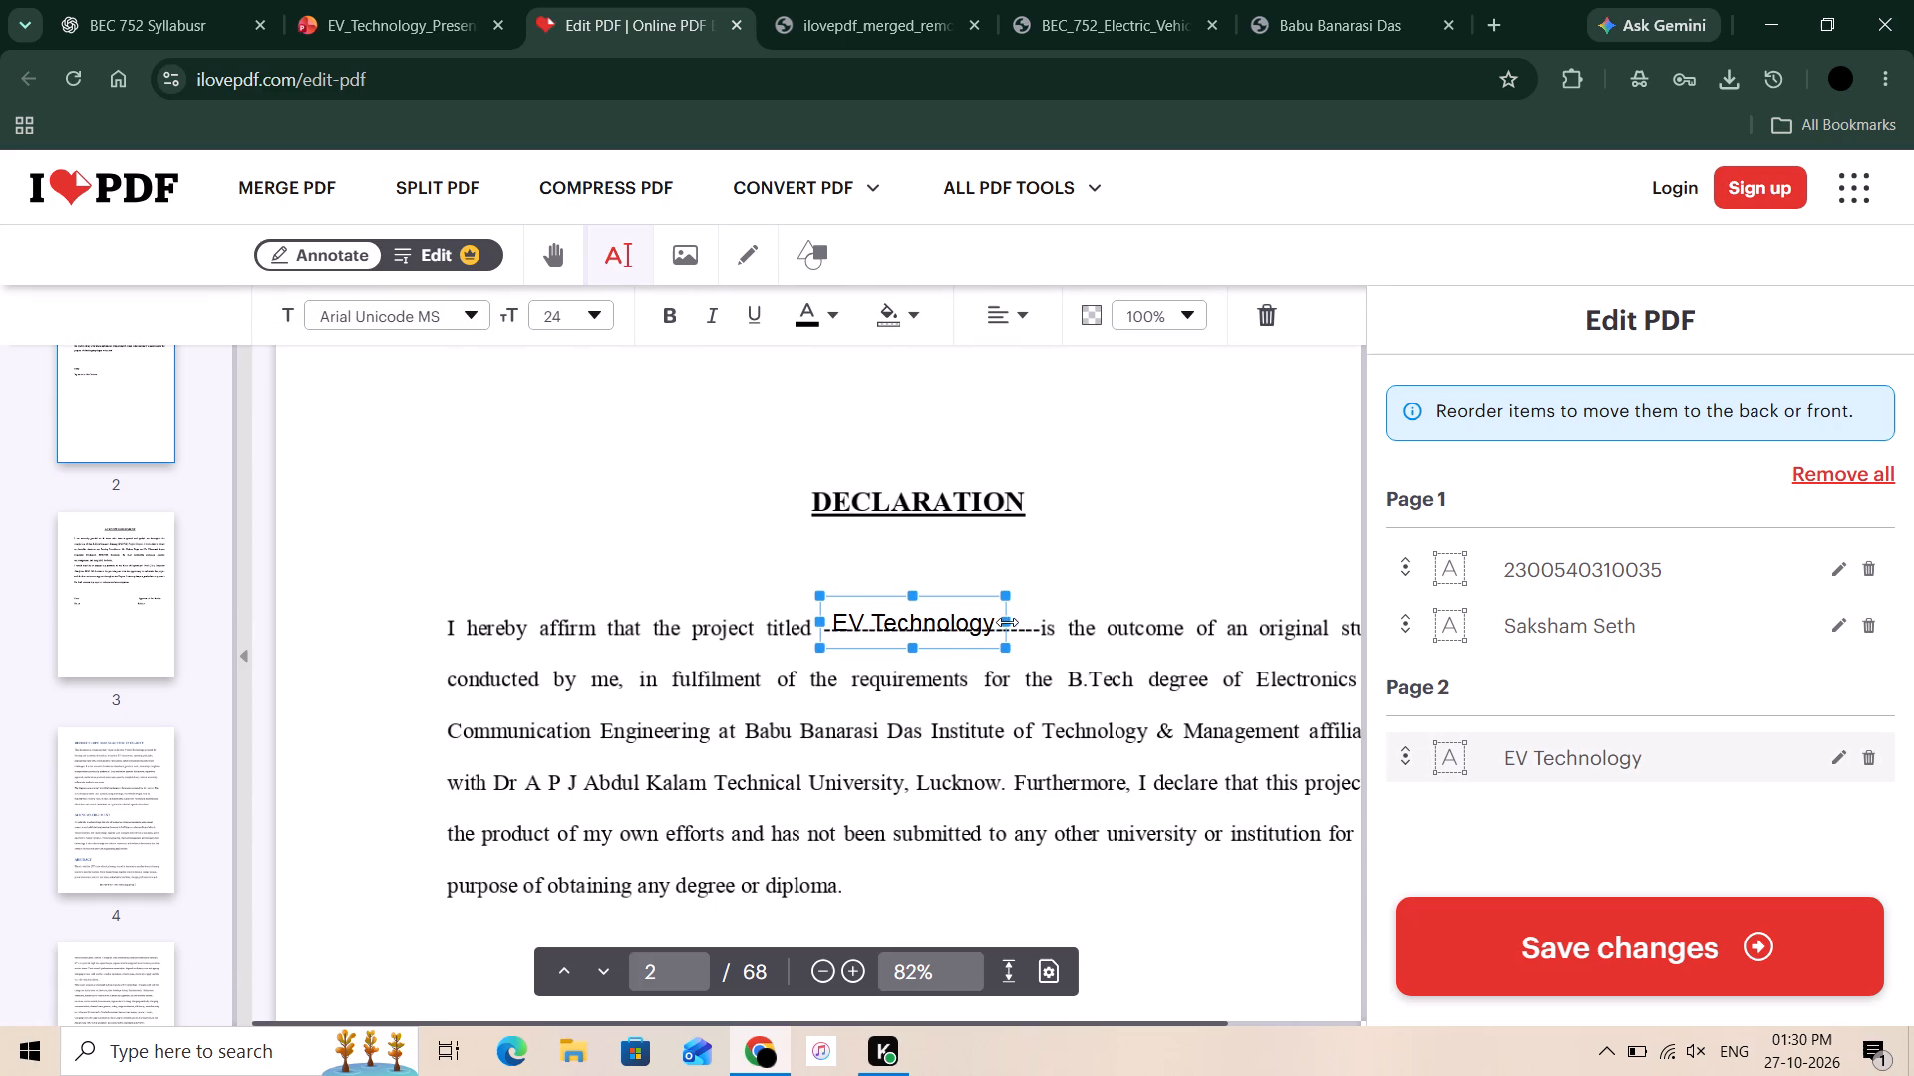
{"action": "left_click_drag", "start_coordinate": [1007, 622], "coordinate": [1020, 624]}
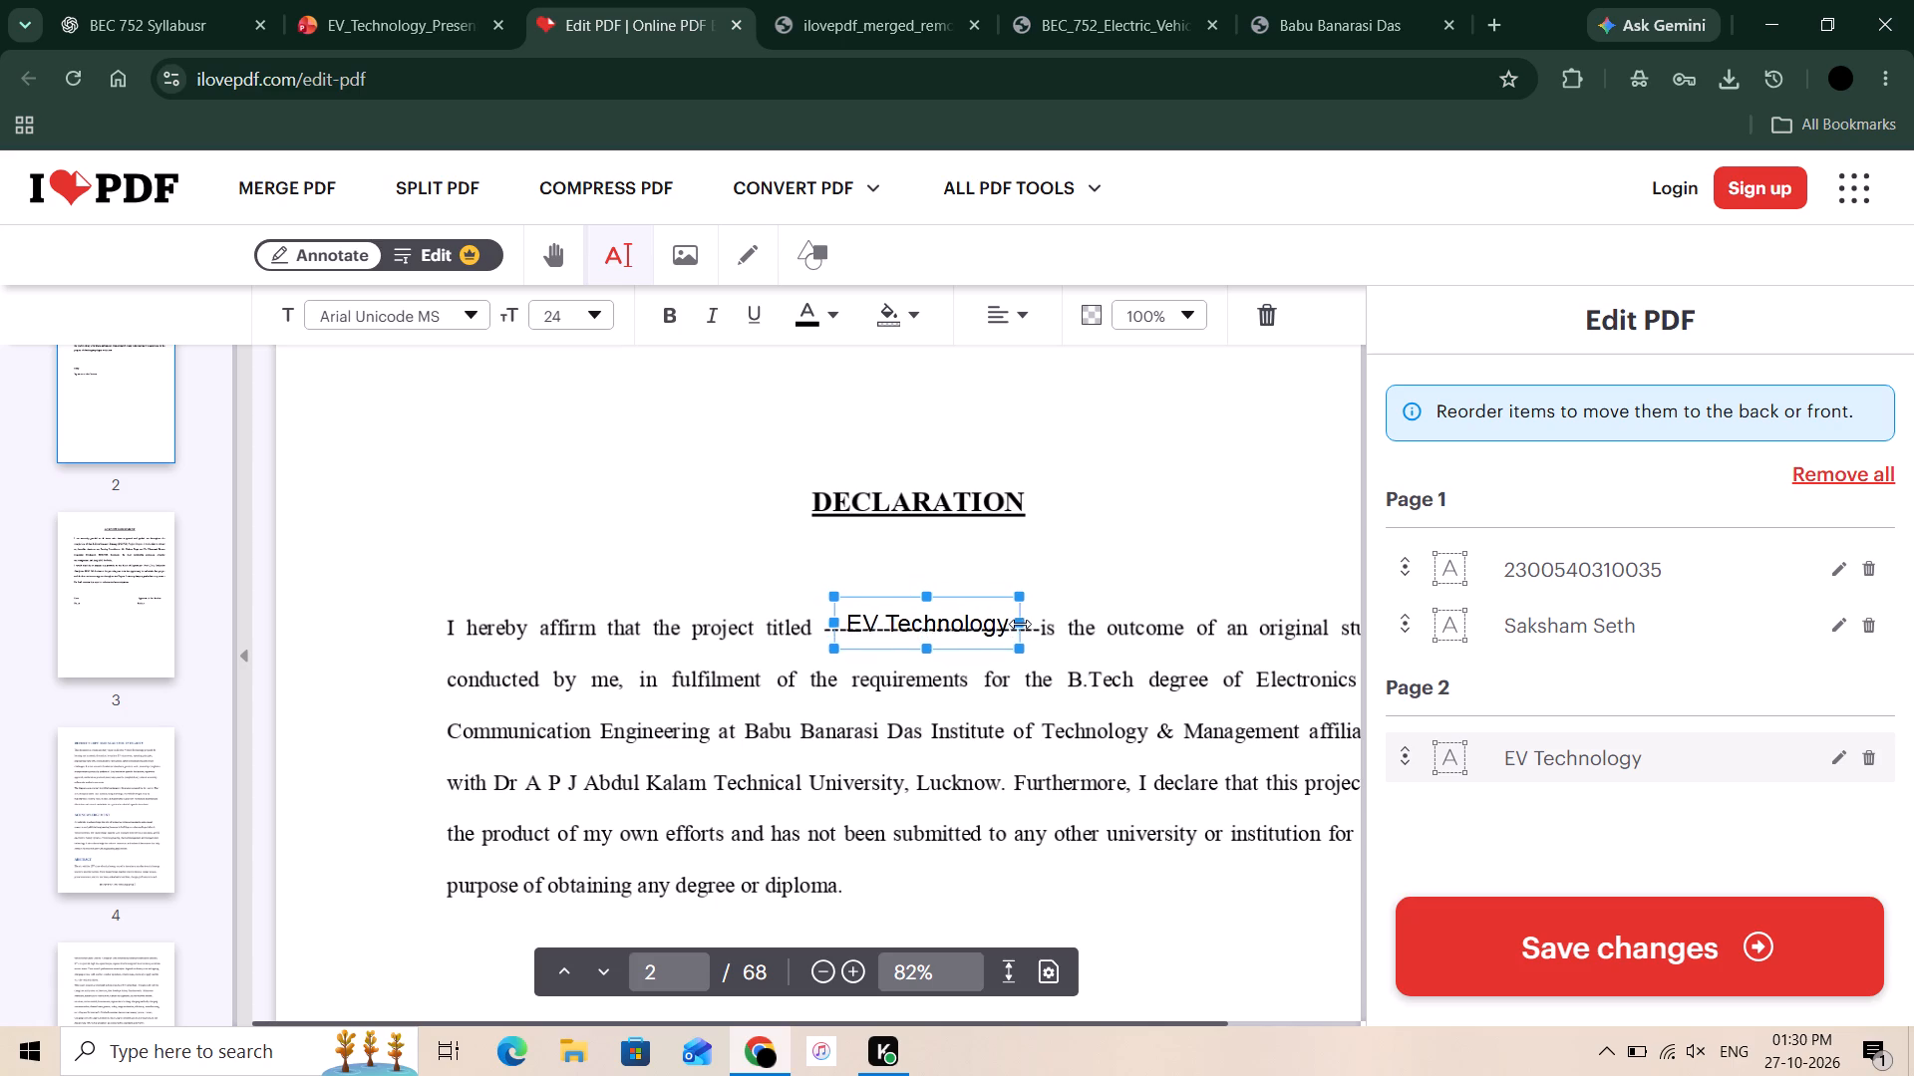
{"action": "left_click_drag", "start_coordinate": [1020, 624], "coordinate": [1017, 618]}
{"action": "left_click", "coordinate": [1135, 556]}
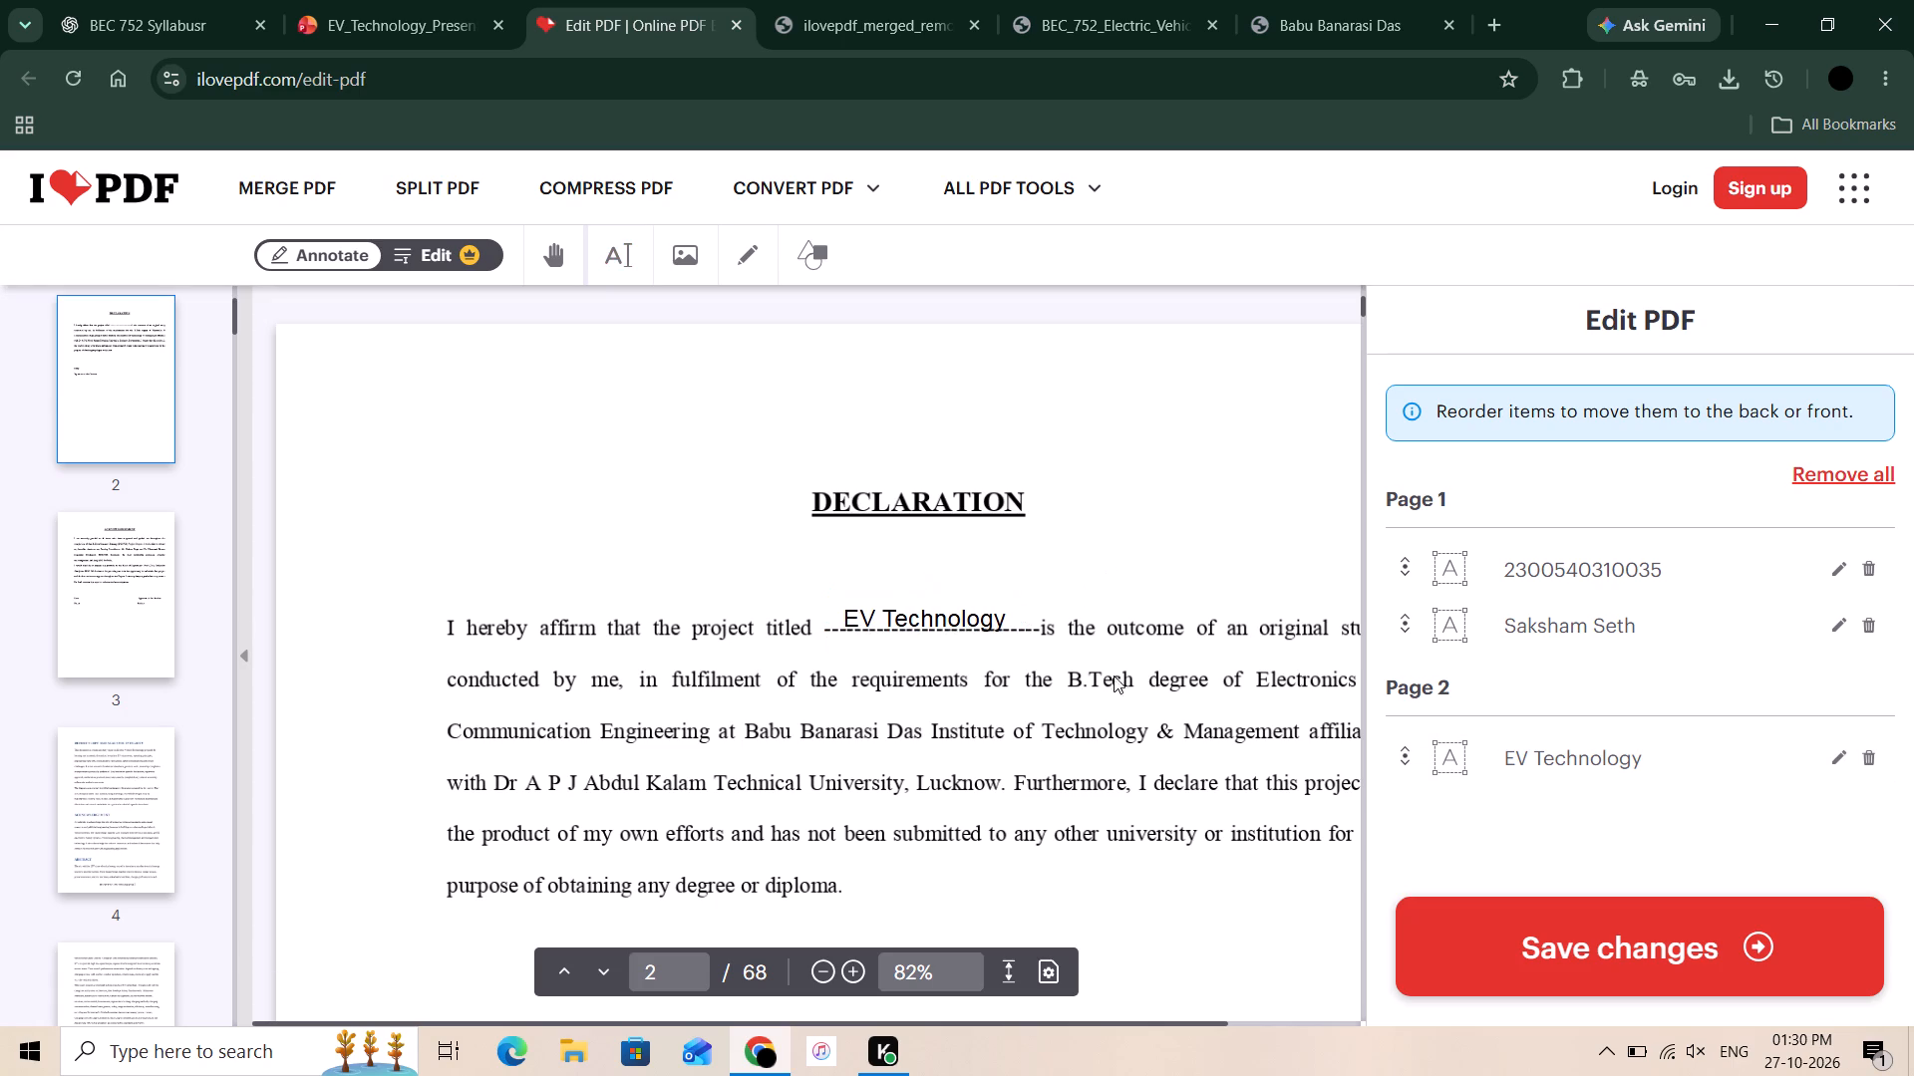
Add a text box near the "Roll no." label on the Acknowledgement page and enter the student's roll number in it.
{"action": "scroll", "coordinate": [1106, 876], "scroll_direction": "down", "scroll_amount": 3}
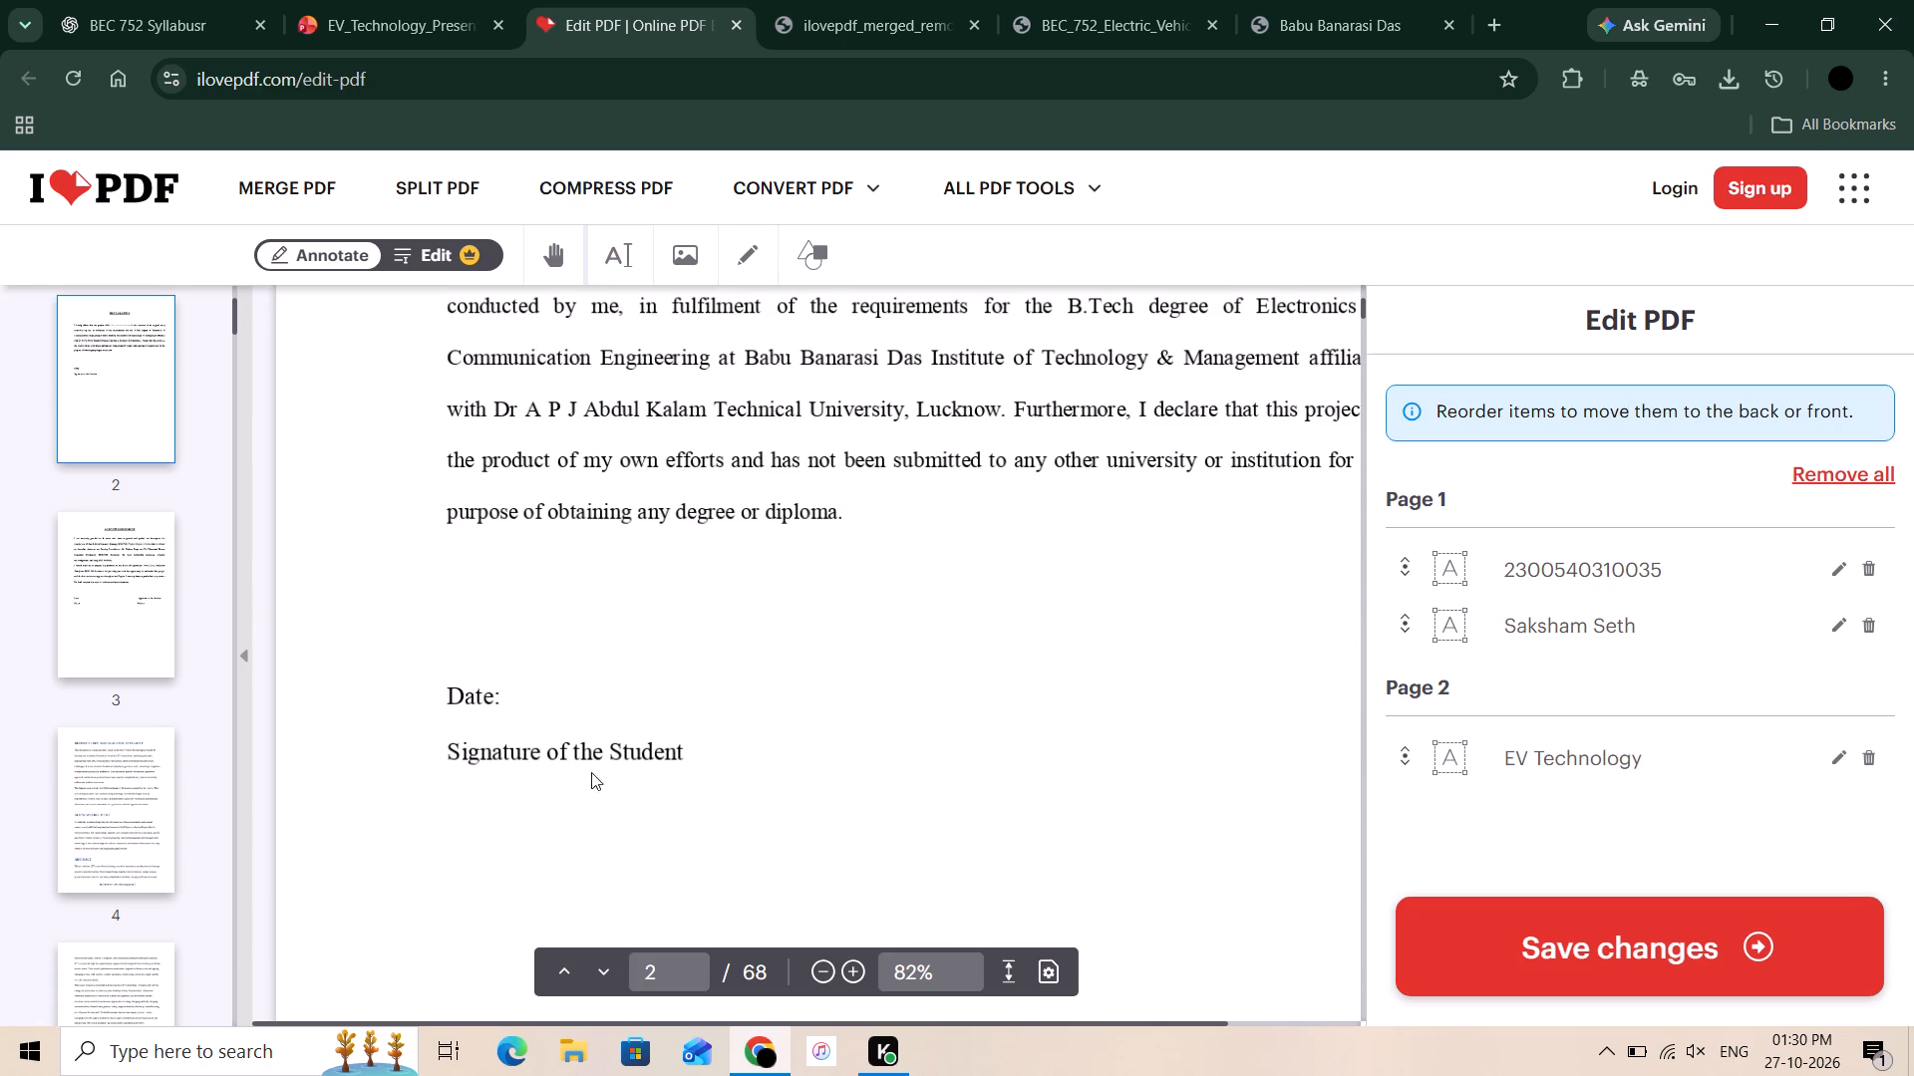
{"action": "left_click", "coordinate": [516, 696]}
{"action": "scroll", "coordinate": [943, 684], "scroll_direction": "down", "scroll_amount": 5}
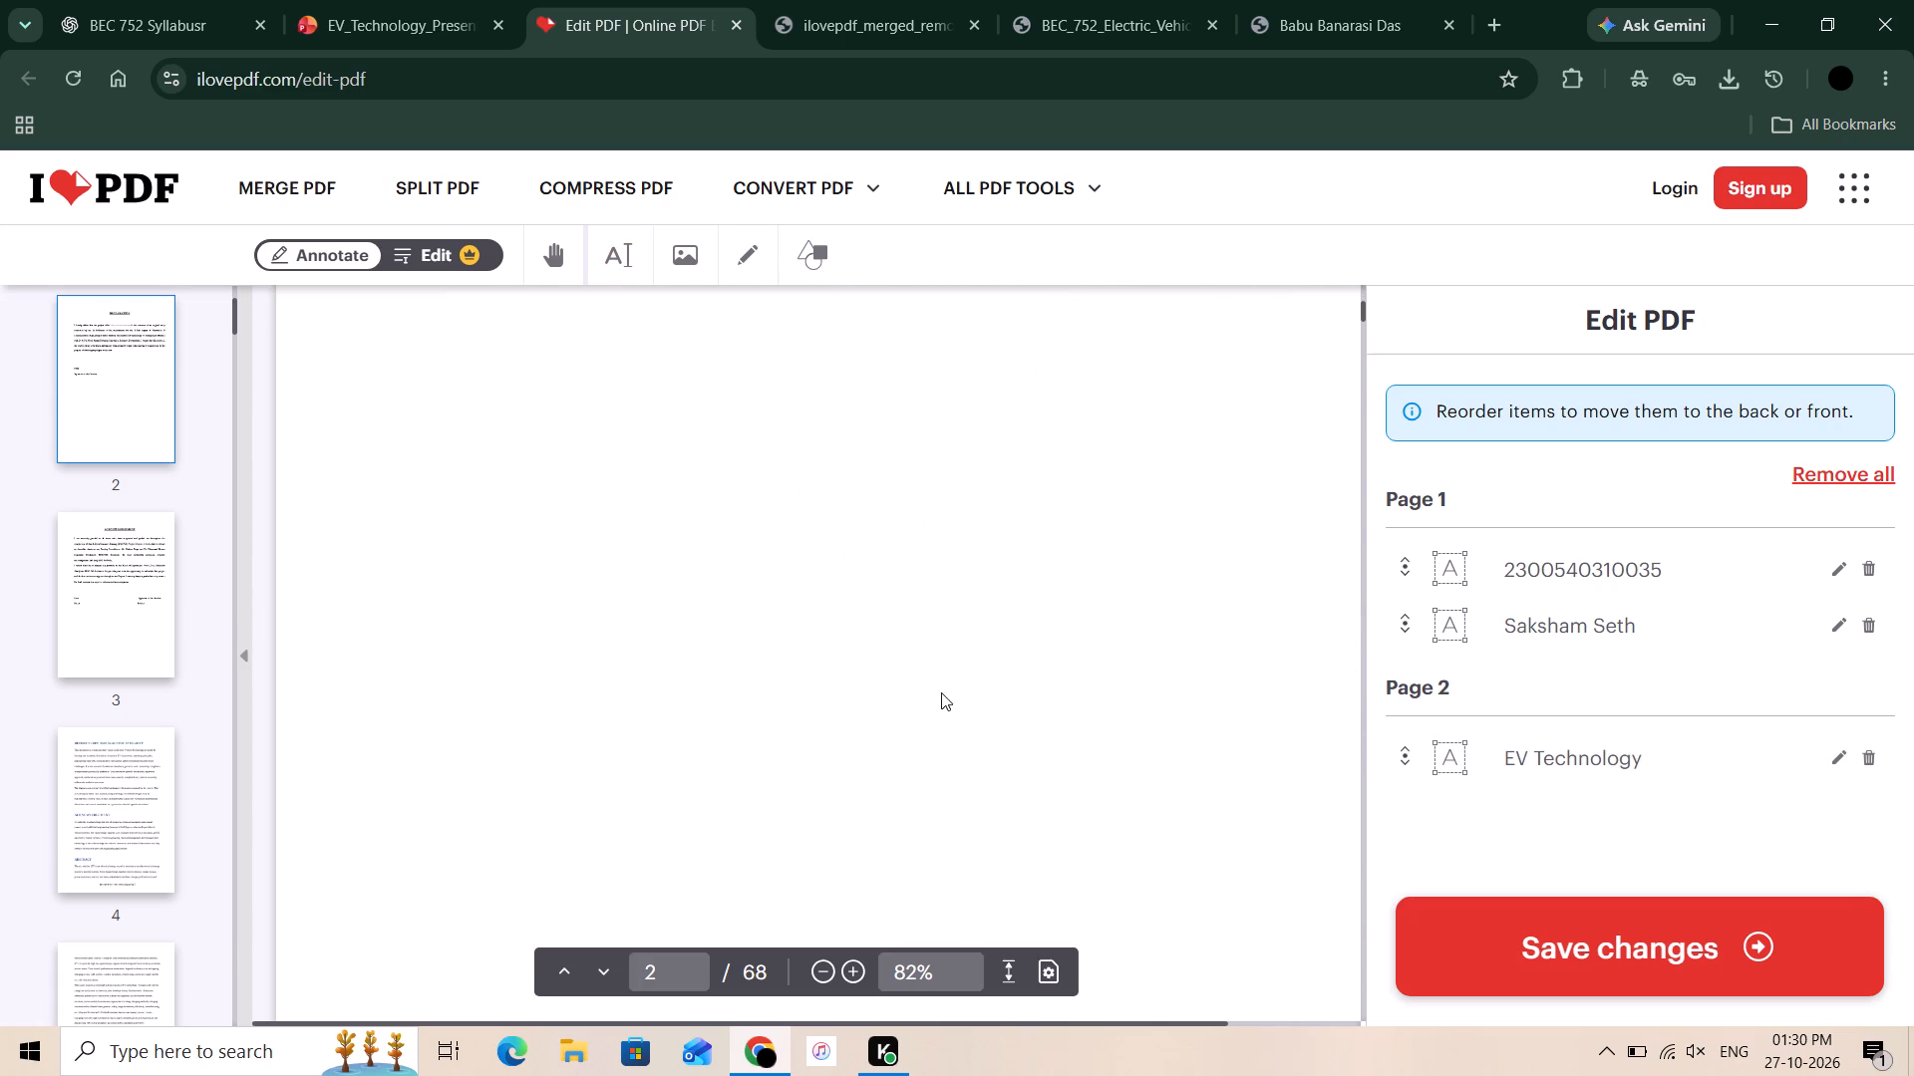
{"action": "scroll", "coordinate": [941, 692], "scroll_direction": "down", "scroll_amount": 8}
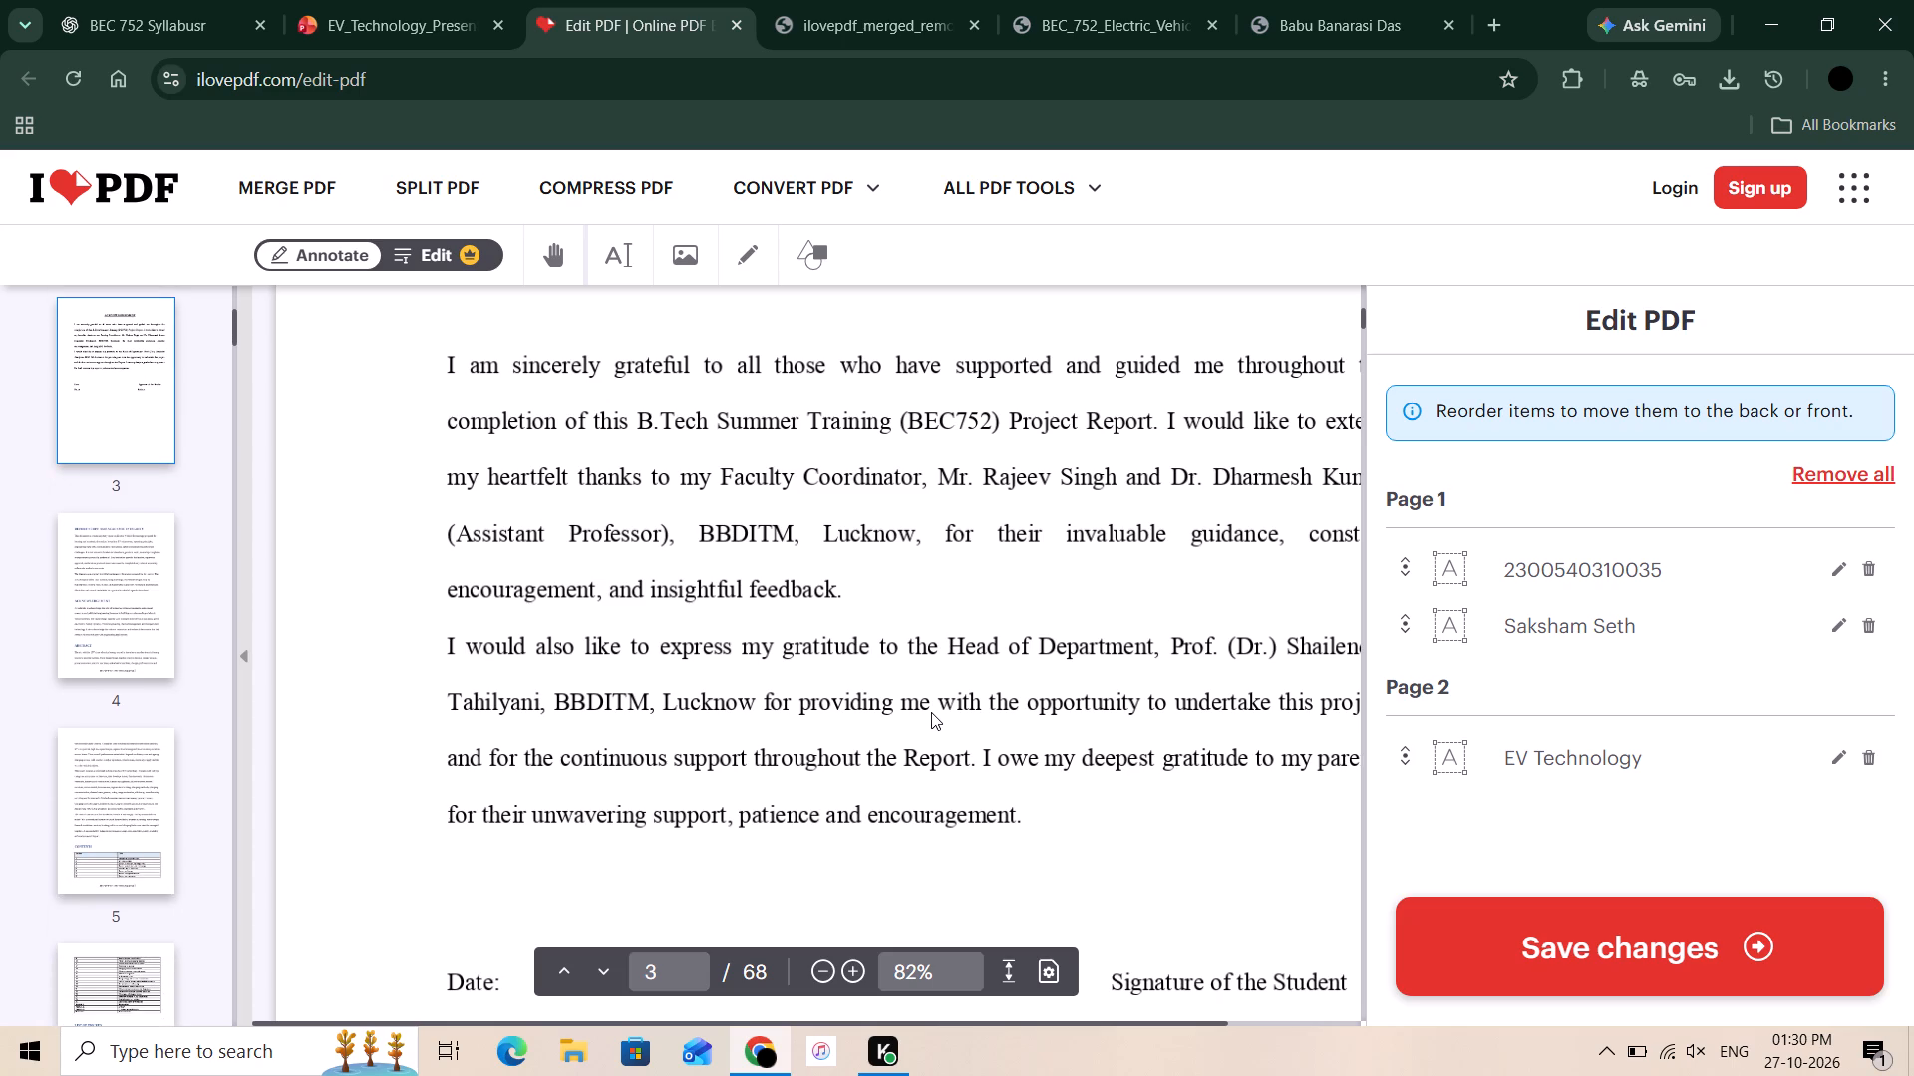
{"action": "scroll", "coordinate": [916, 713], "scroll_direction": "down", "scroll_amount": 3}
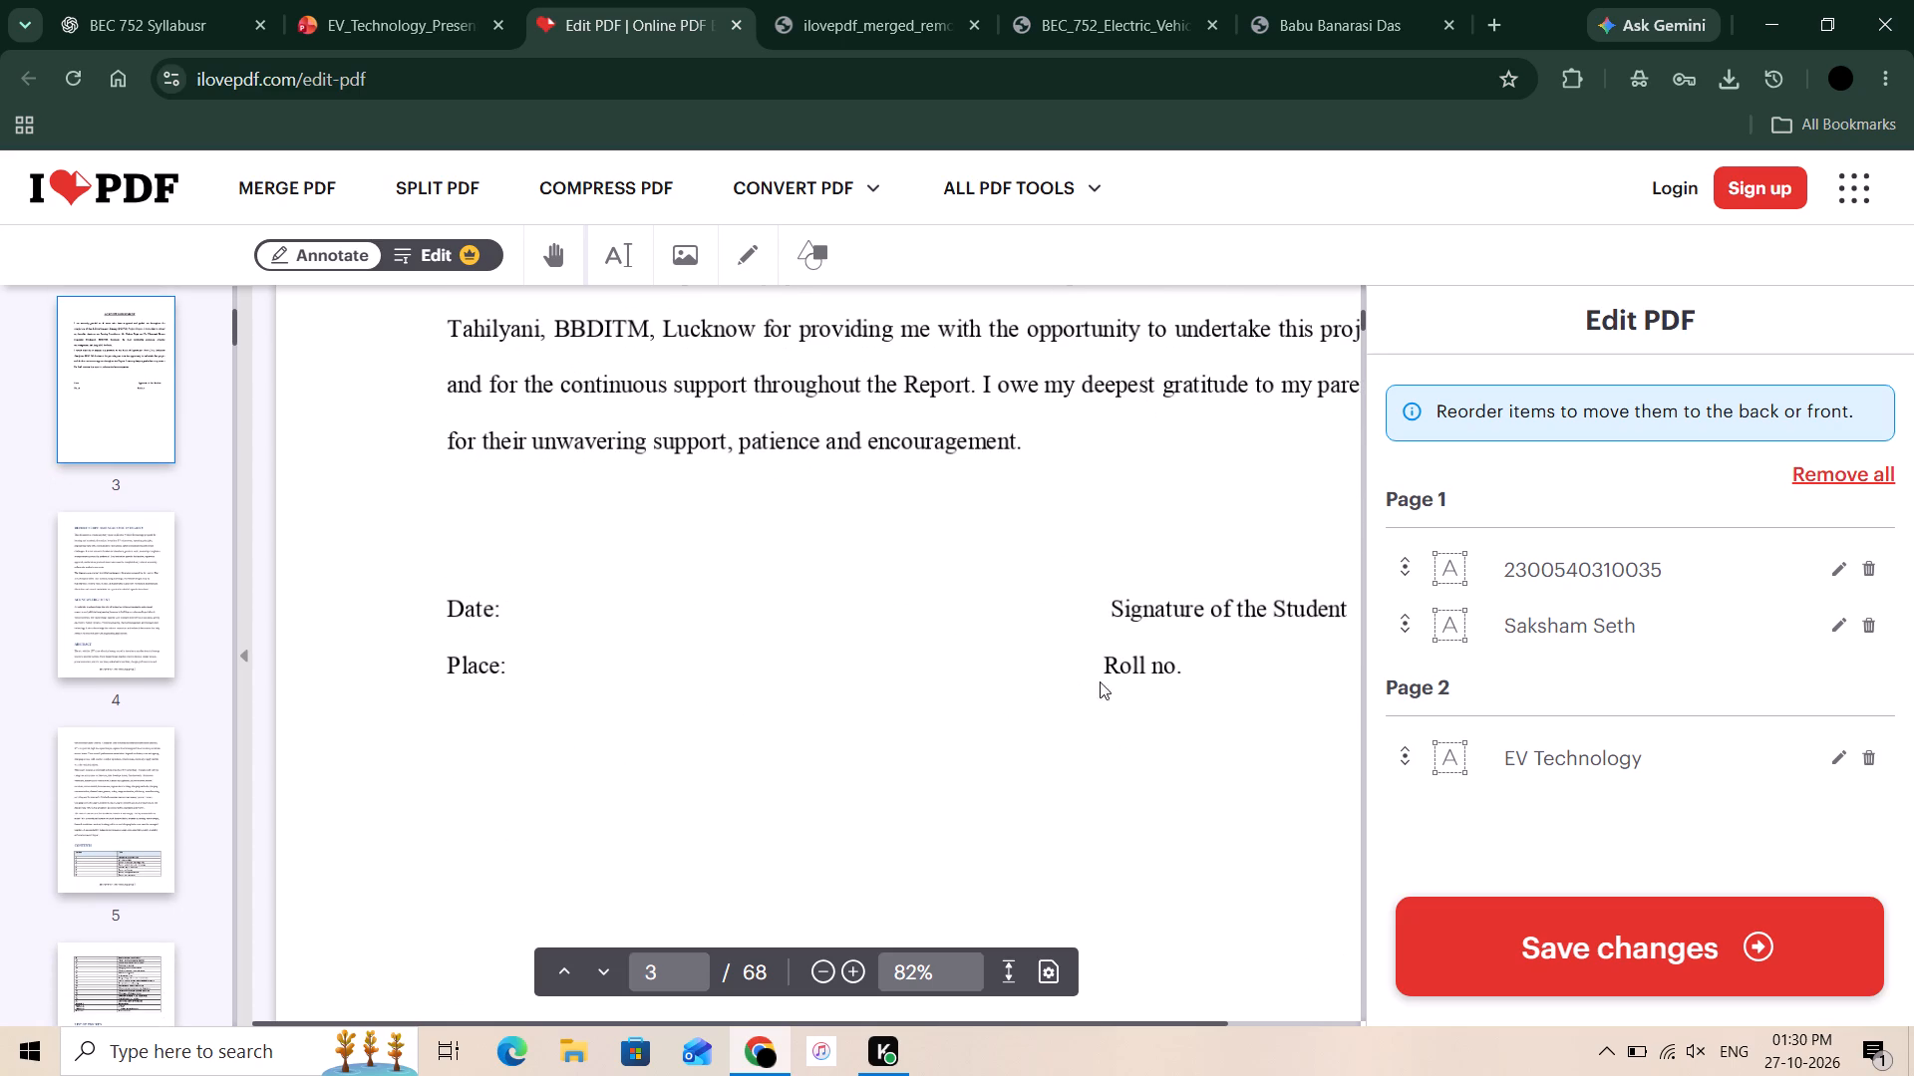
{"action": "left_click", "coordinate": [1201, 673]}
{"action": "left_click", "coordinate": [1201, 673]}
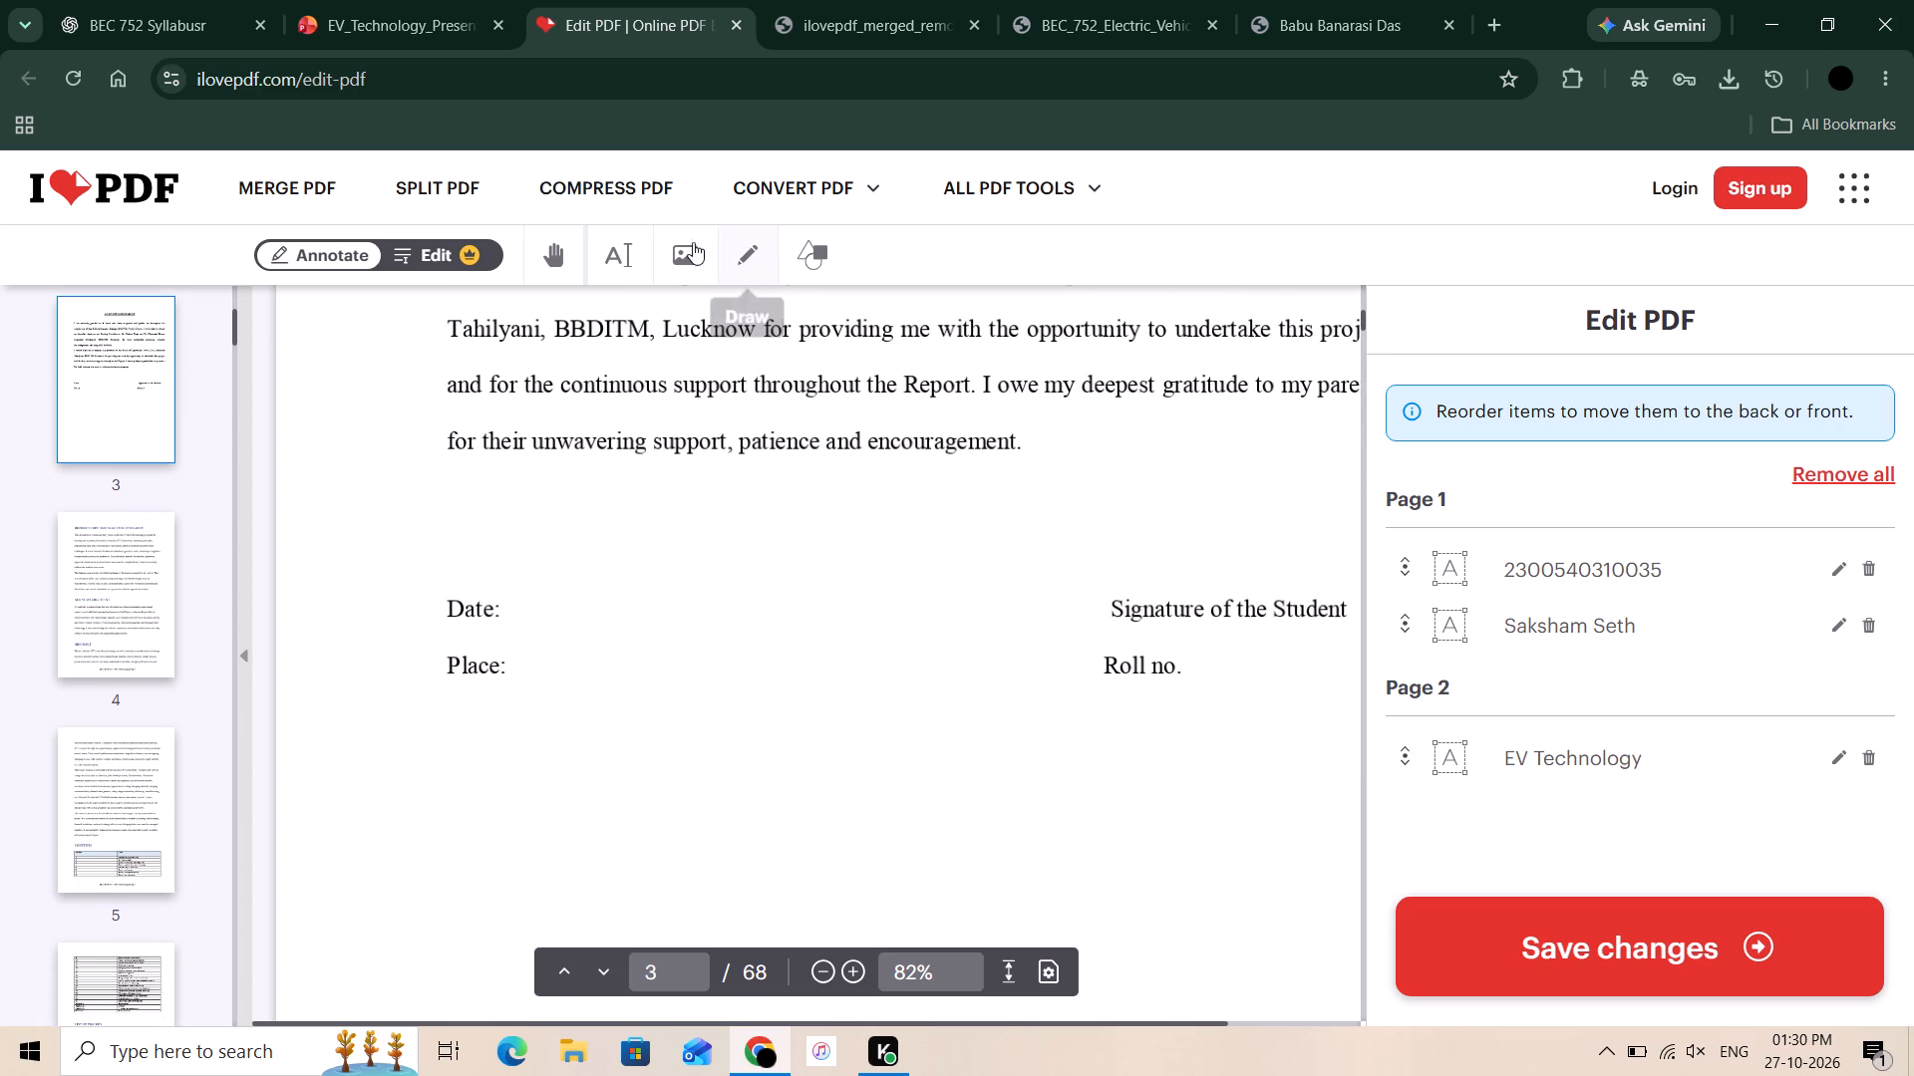
{"action": "left_click", "coordinate": [600, 265]}
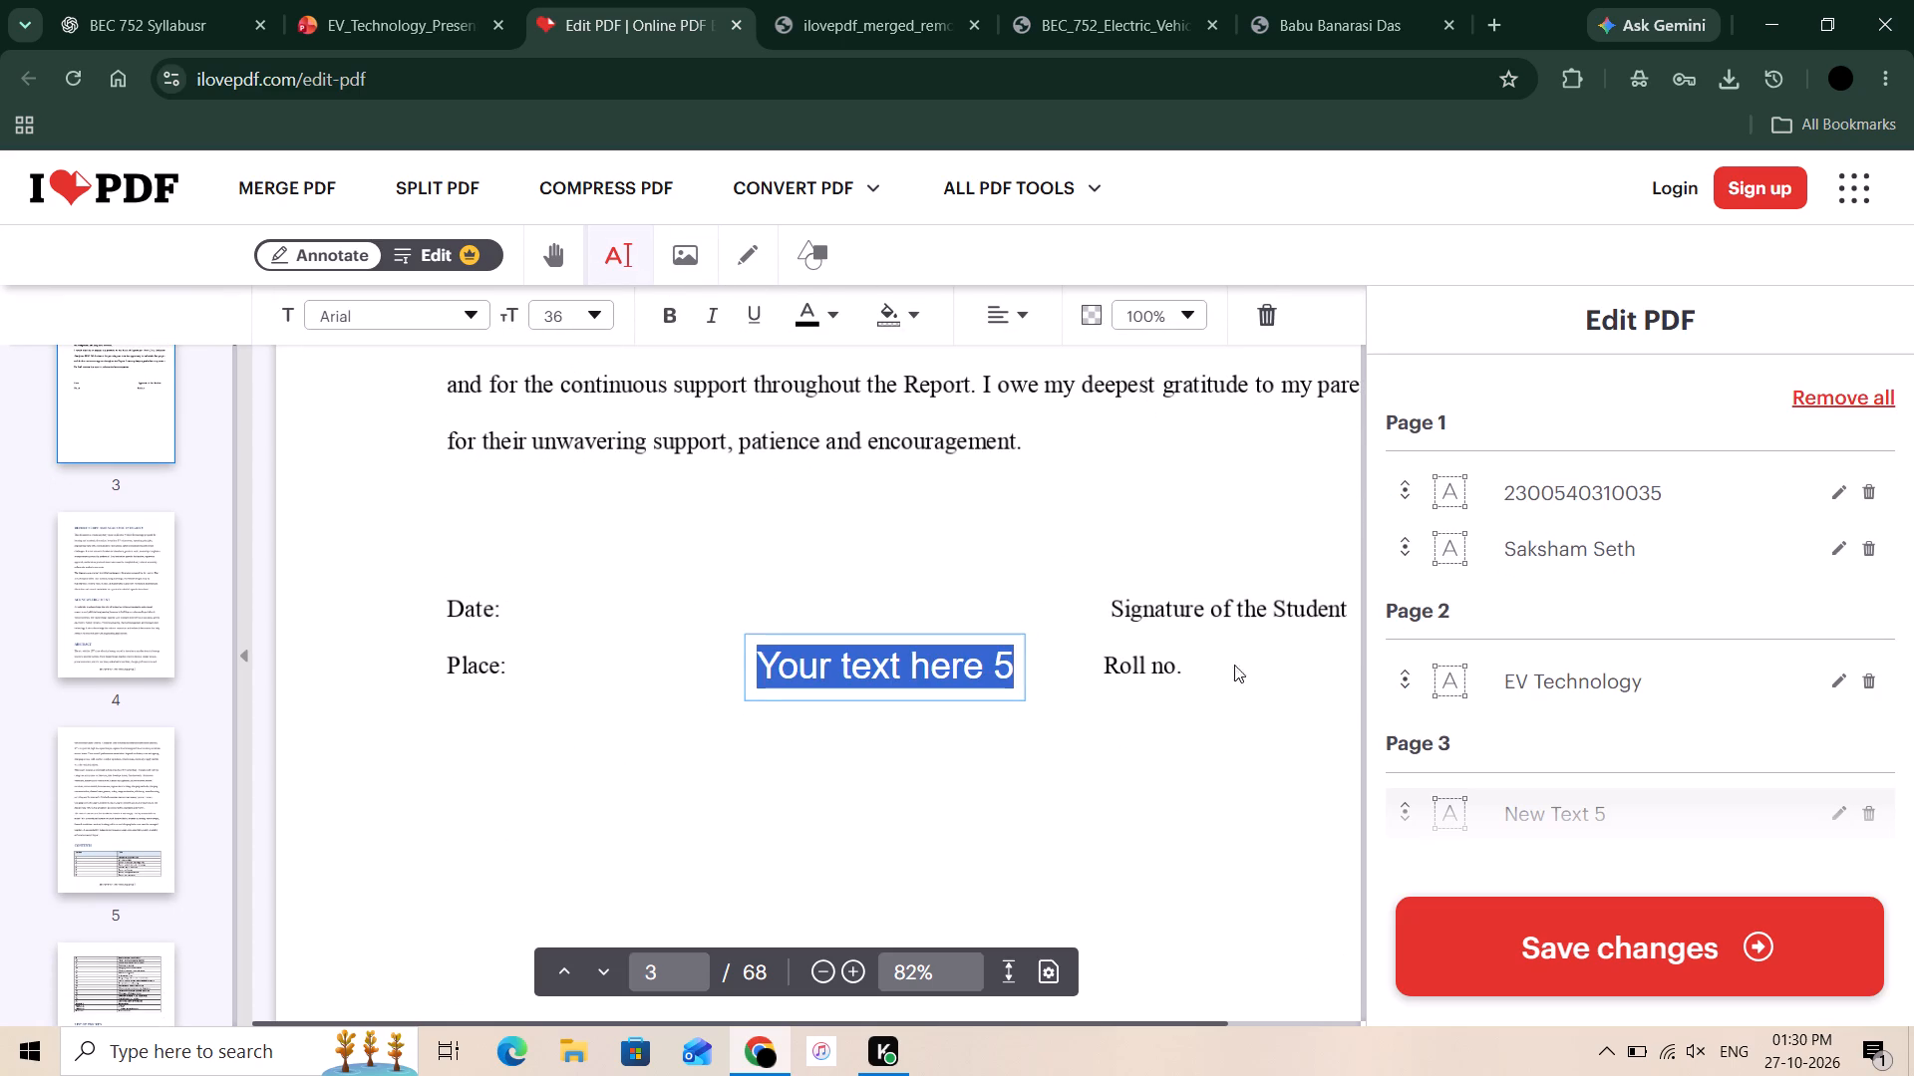
{"action": "left_click_drag", "start_coordinate": [919, 673], "coordinate": [1206, 690]}
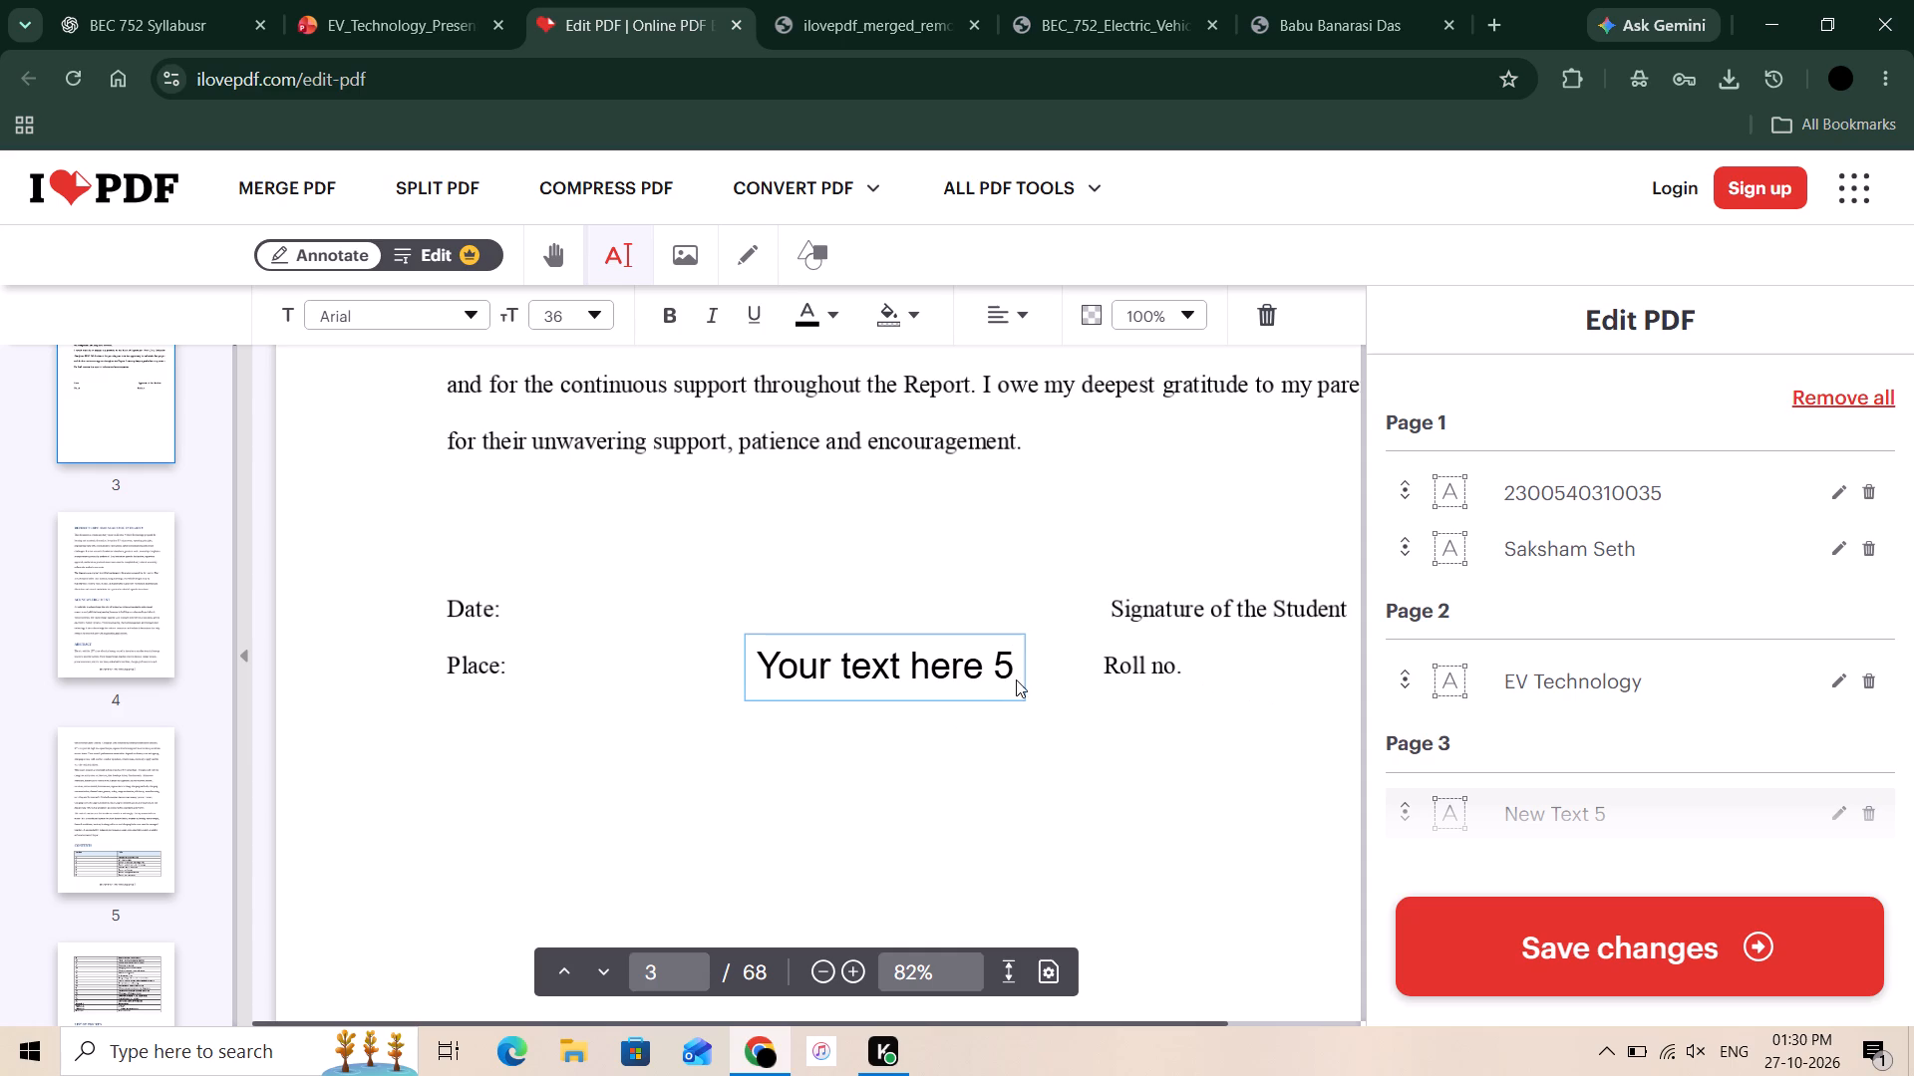
{"action": "key", "text": "ctrl+a"}
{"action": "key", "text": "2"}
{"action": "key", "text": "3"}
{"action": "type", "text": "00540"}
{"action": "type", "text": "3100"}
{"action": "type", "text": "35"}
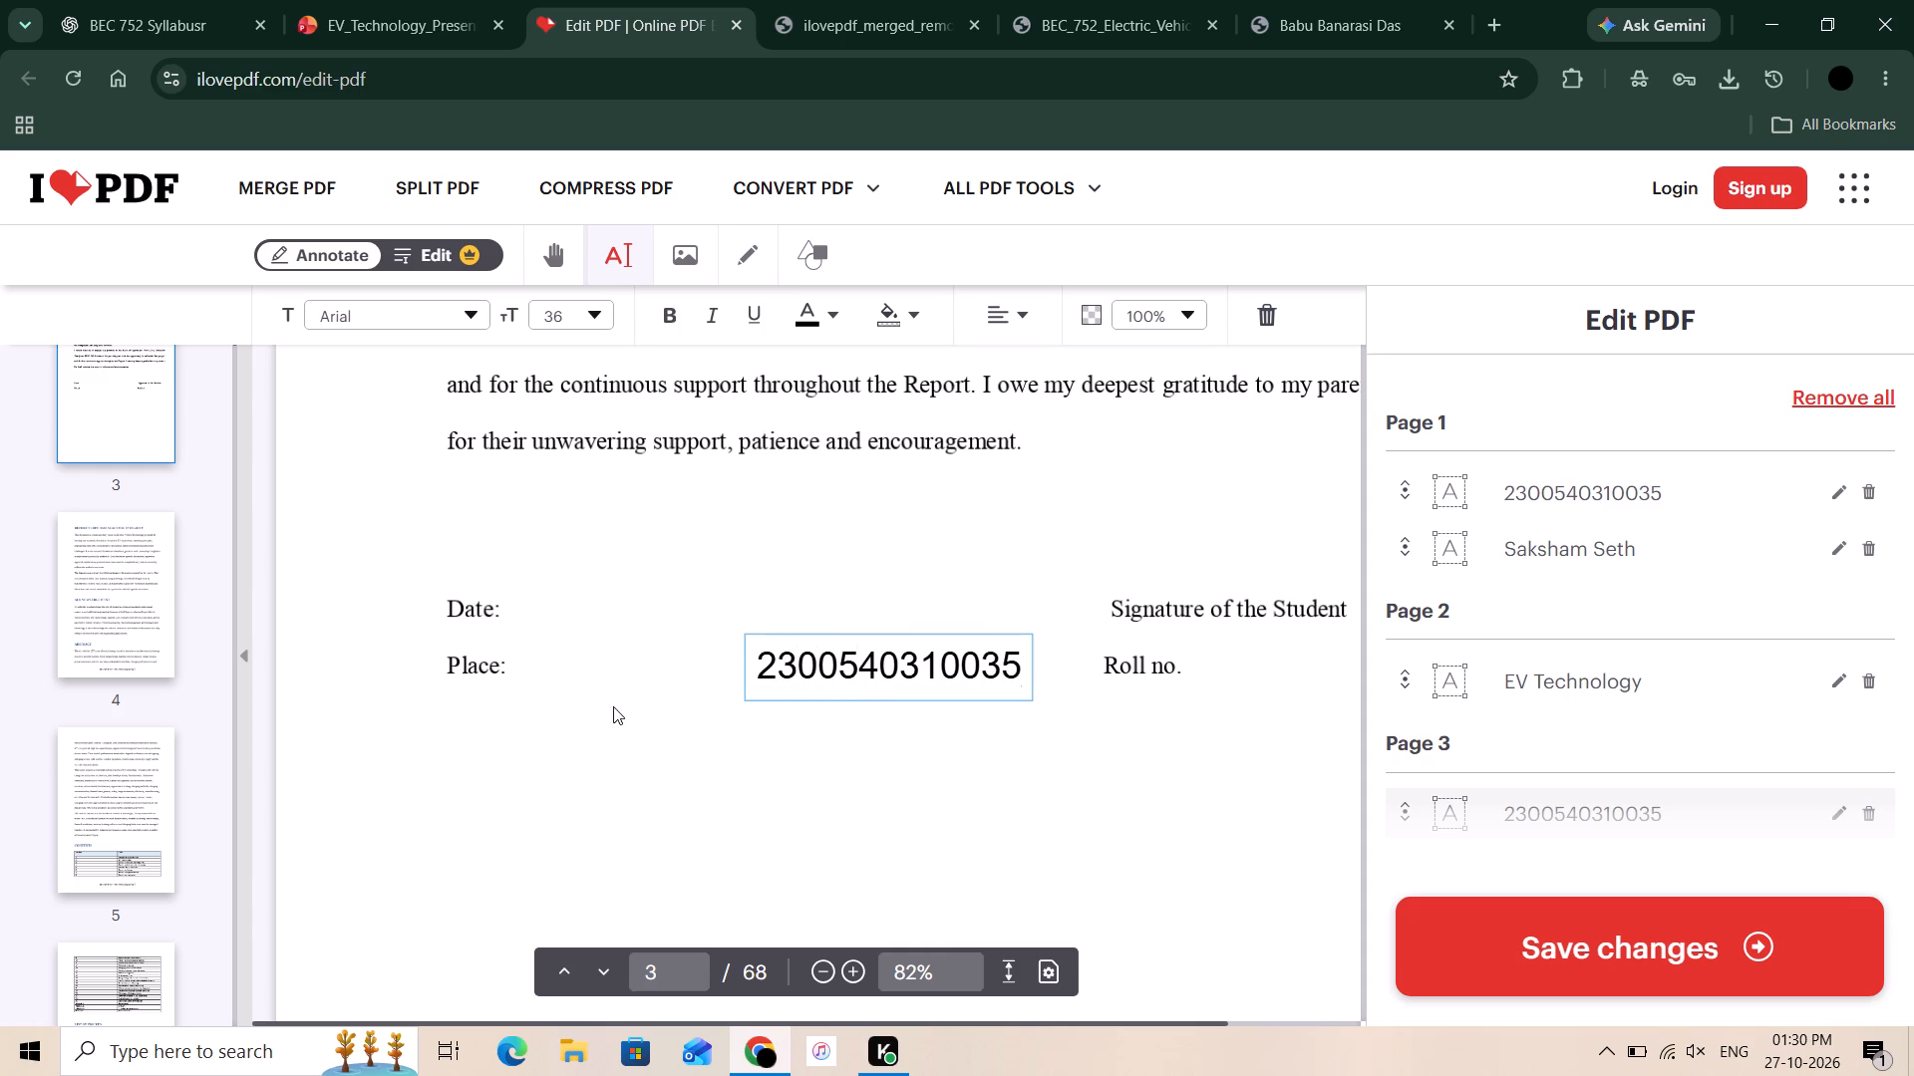
Set the roll number text's font size to 24 and place it directly after the "Roll no." label.
{"action": "left_click", "coordinate": [588, 314]}
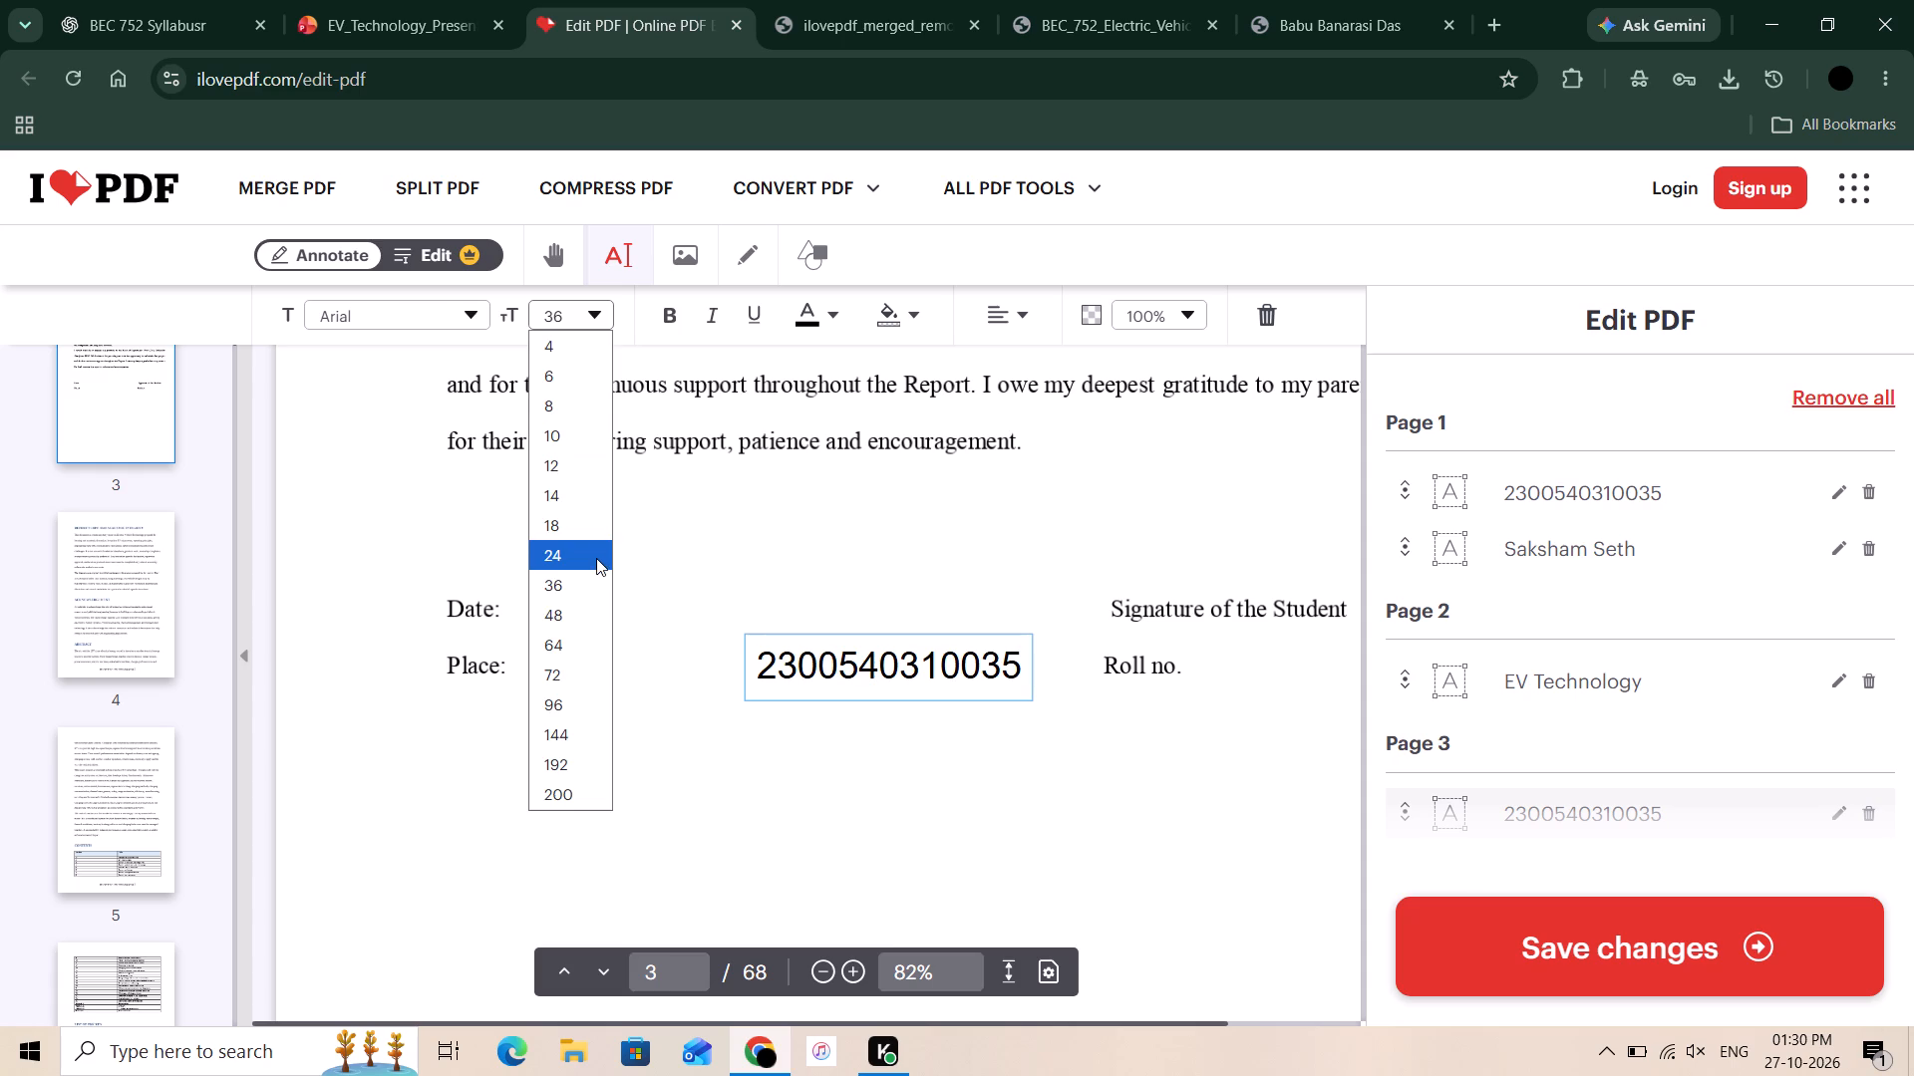
{"action": "left_click", "coordinate": [596, 558]}
{"action": "left_click_drag", "start_coordinate": [824, 658], "coordinate": [964, 675]}
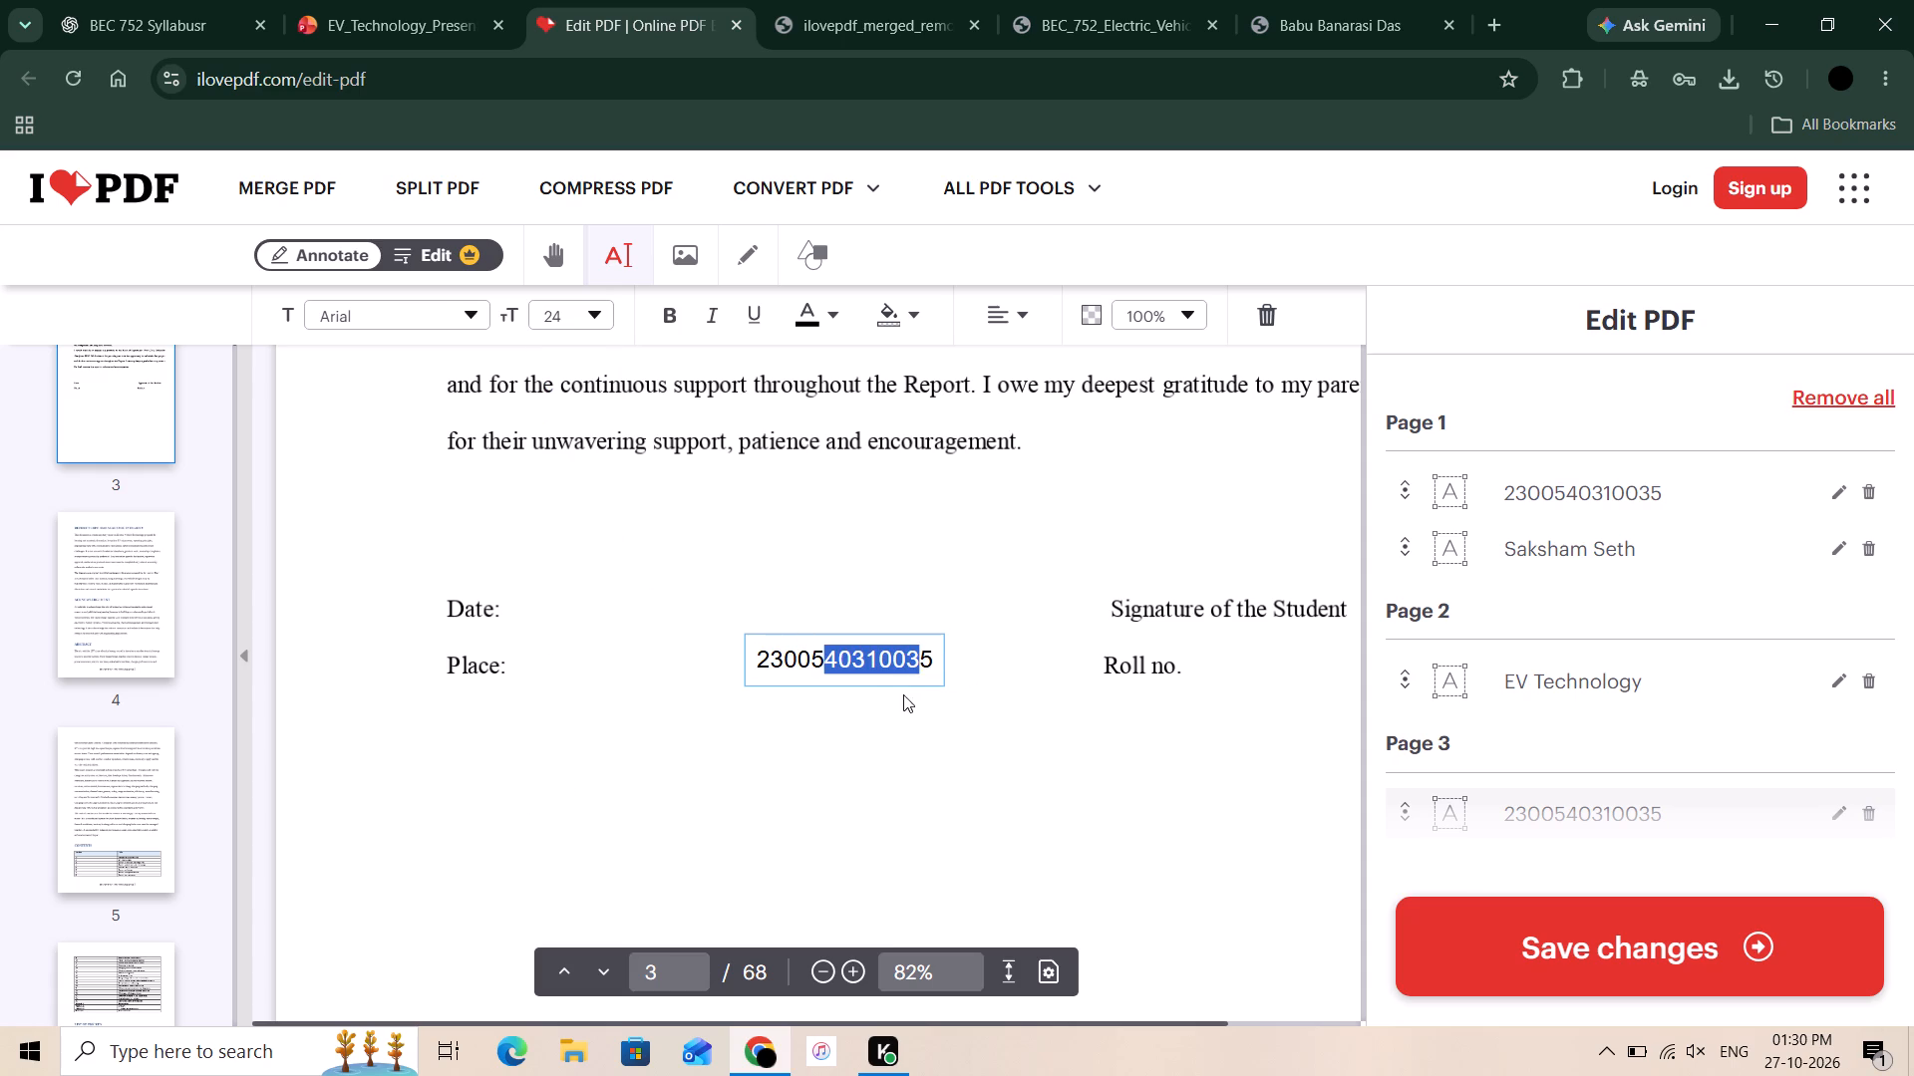
{"action": "left_click", "coordinate": [926, 680]}
{"action": "left_click_drag", "start_coordinate": [937, 681], "coordinate": [1238, 702]}
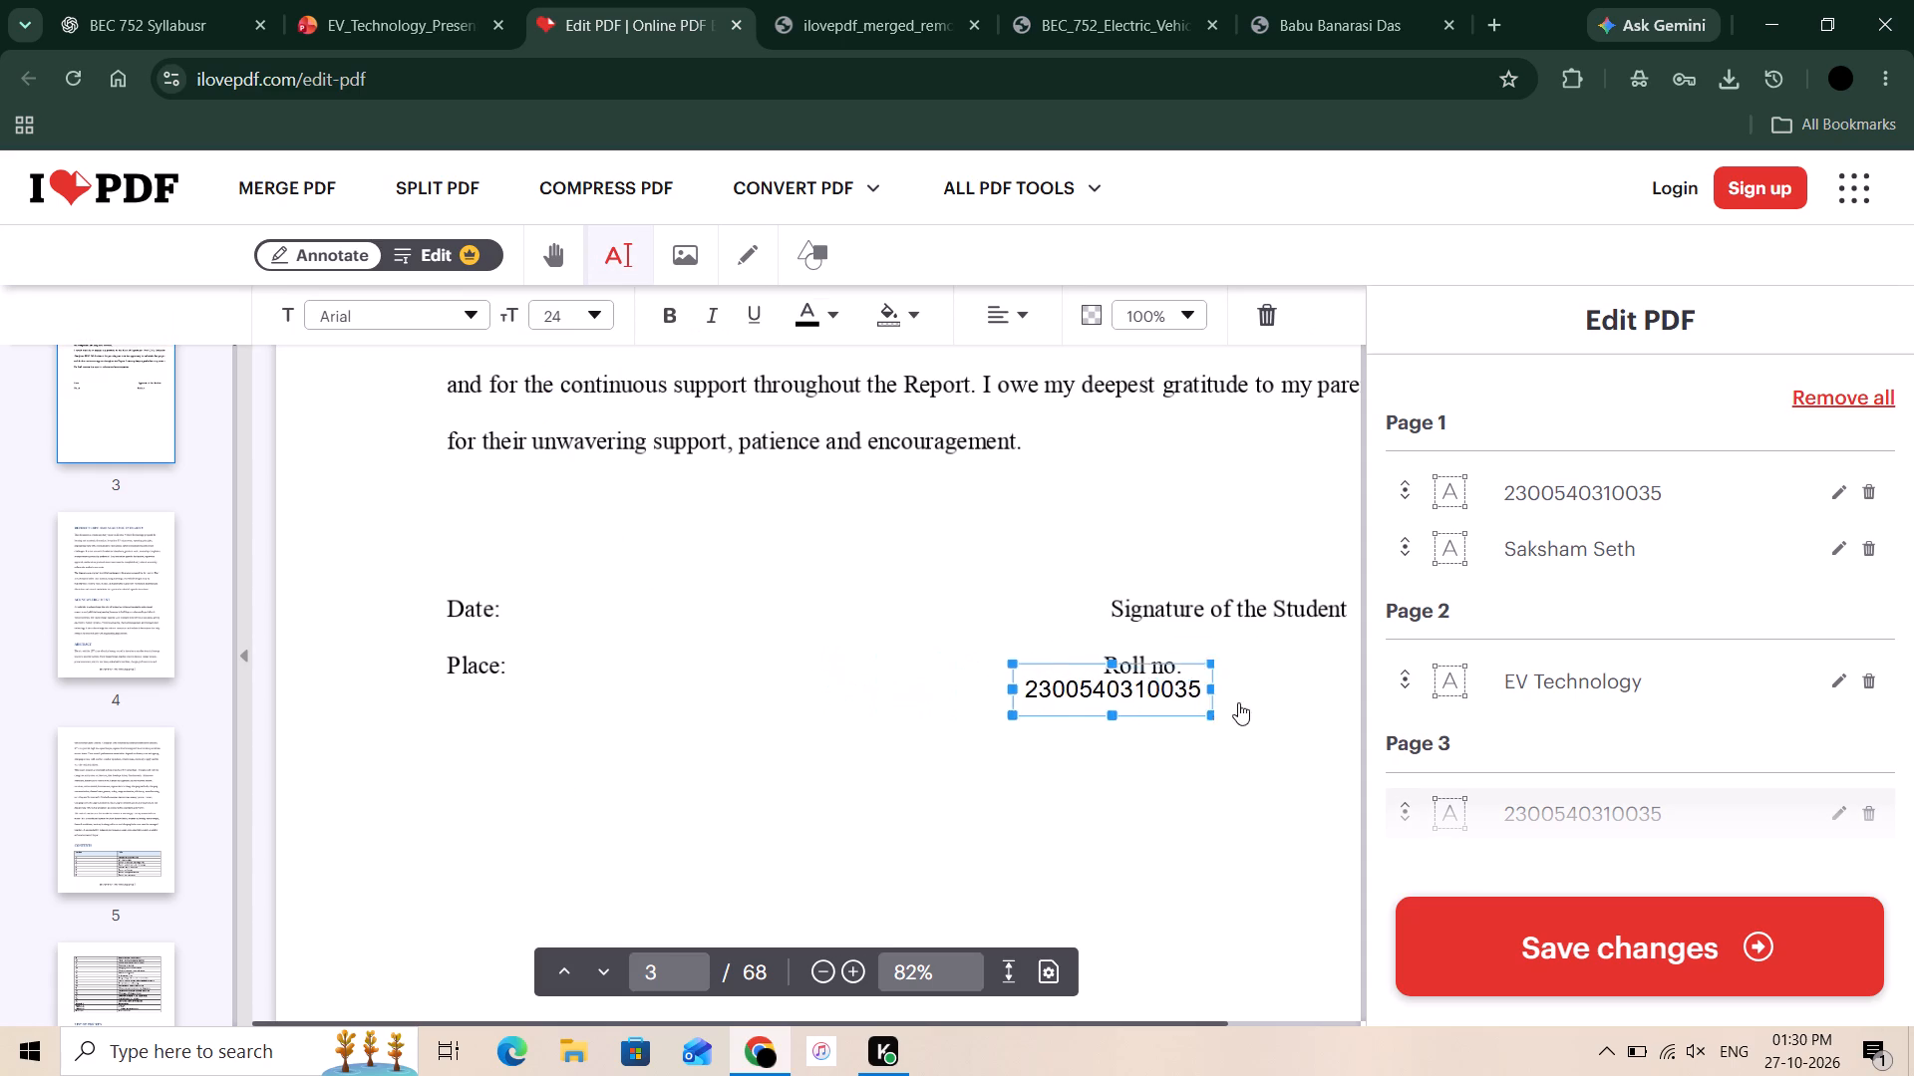
{"action": "left_click_drag", "start_coordinate": [1238, 702], "coordinate": [1297, 713]}
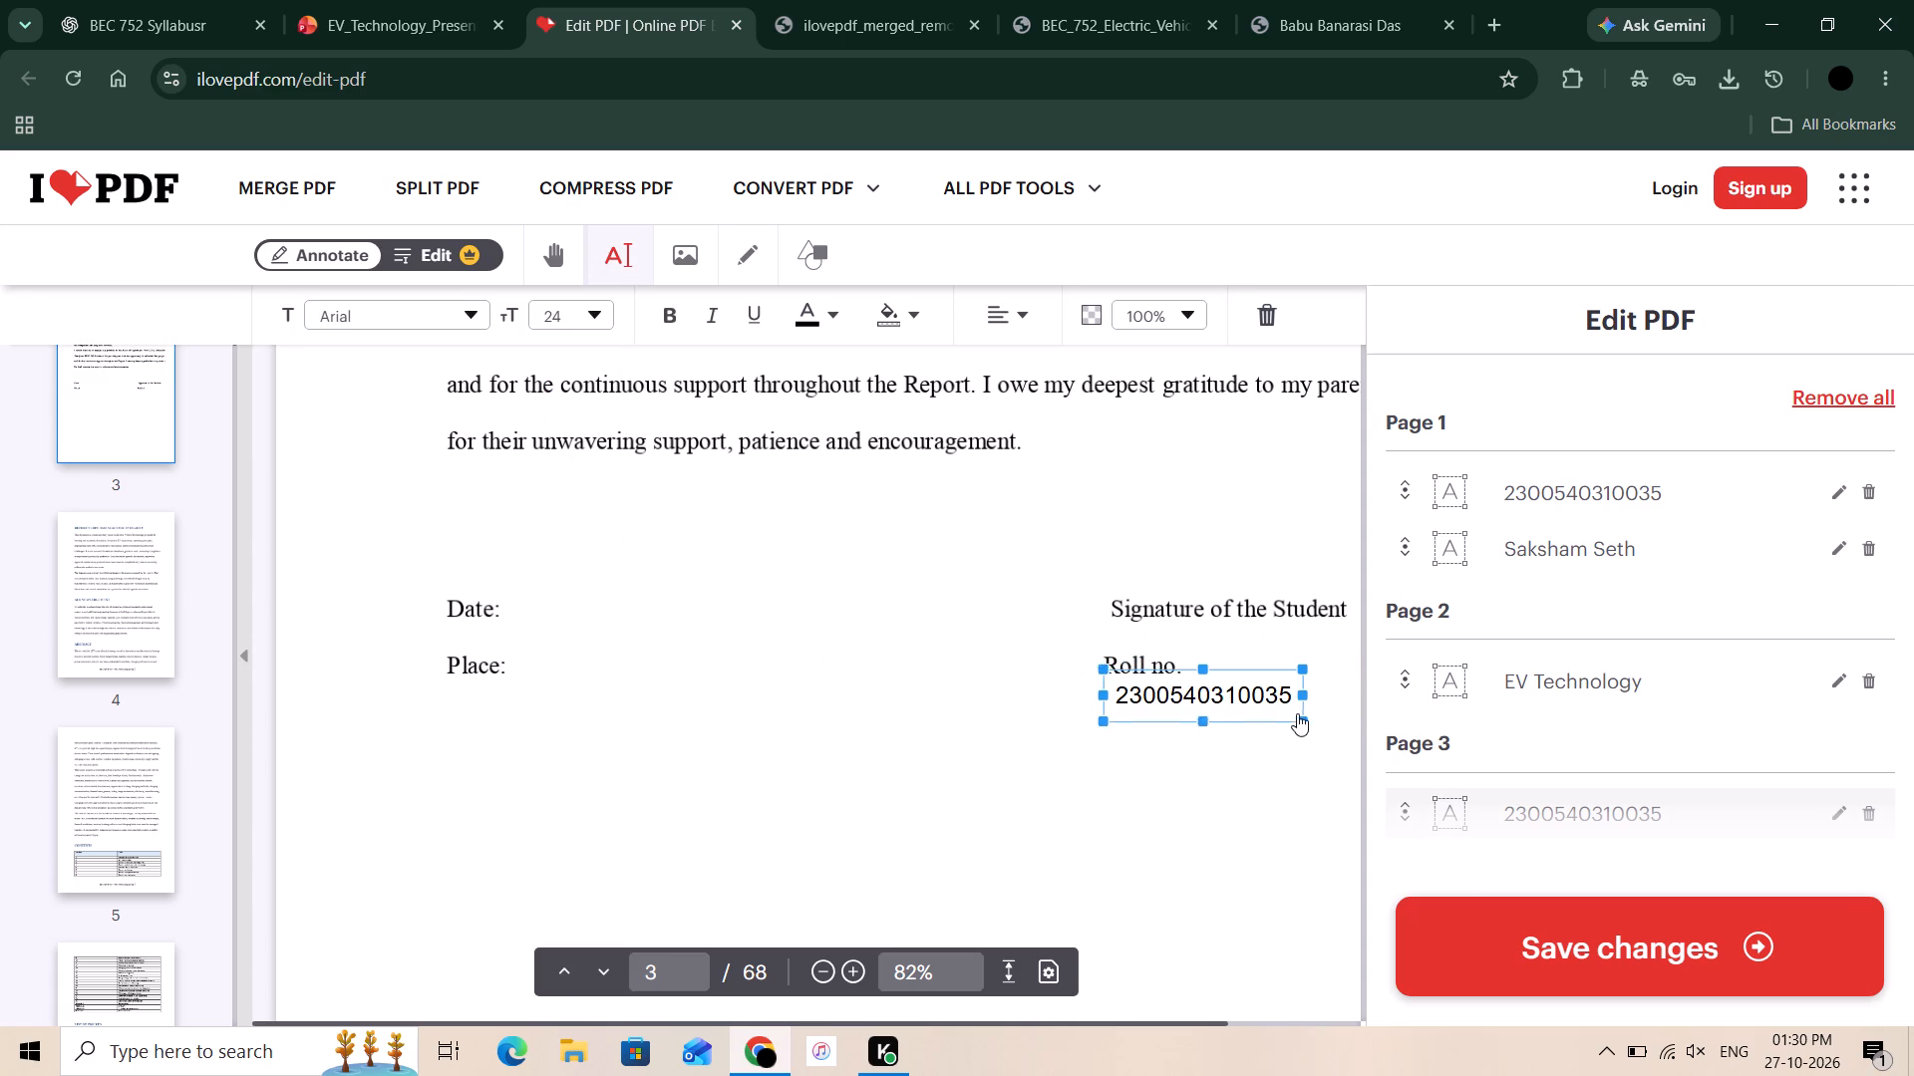
{"action": "left_click_drag", "start_coordinate": [1297, 713], "coordinate": [1312, 716]}
{"action": "right_click_drag", "start_coordinate": [1169, 807], "coordinate": [1140, 804]}
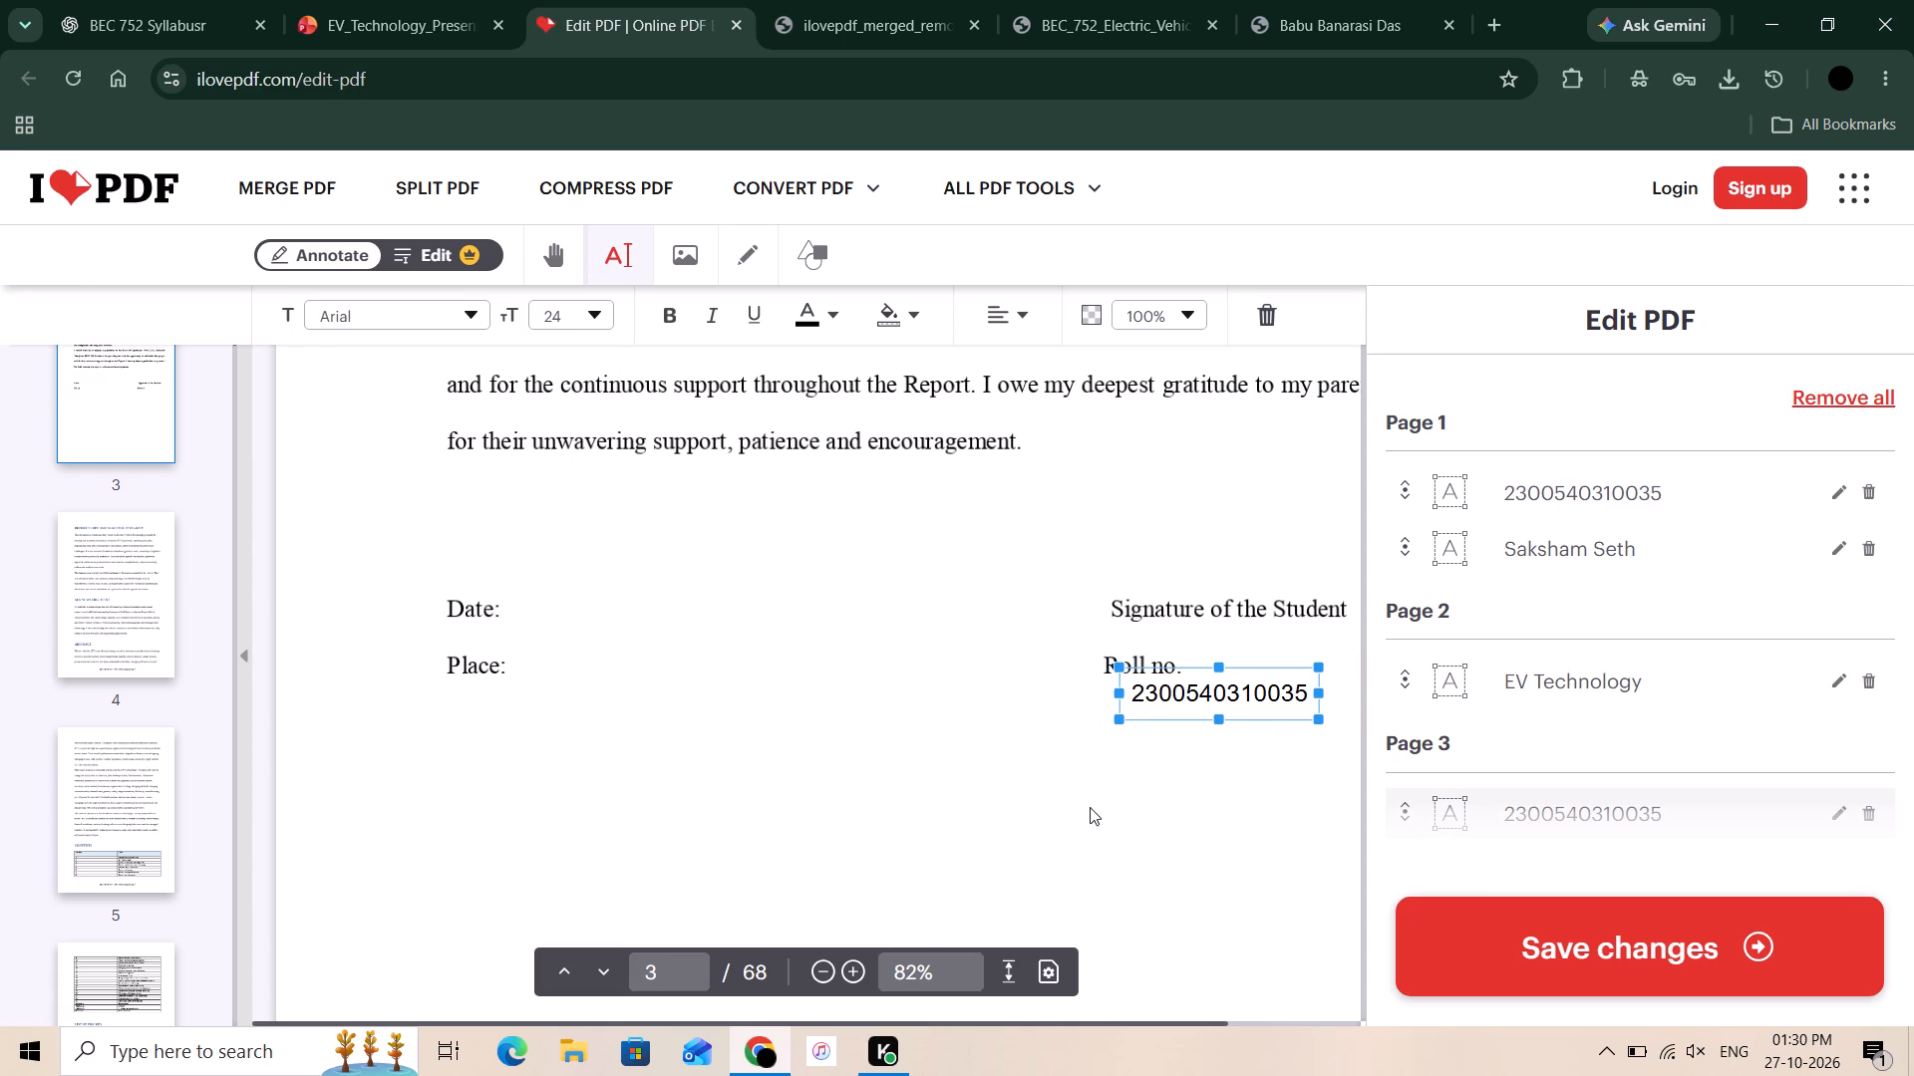
{"action": "scroll", "coordinate": [1085, 807], "scroll_direction": "down", "scroll_amount": 1, "text": "ctrl"}
{"action": "left_click_drag", "start_coordinate": [1088, 719], "coordinate": [1108, 720]}
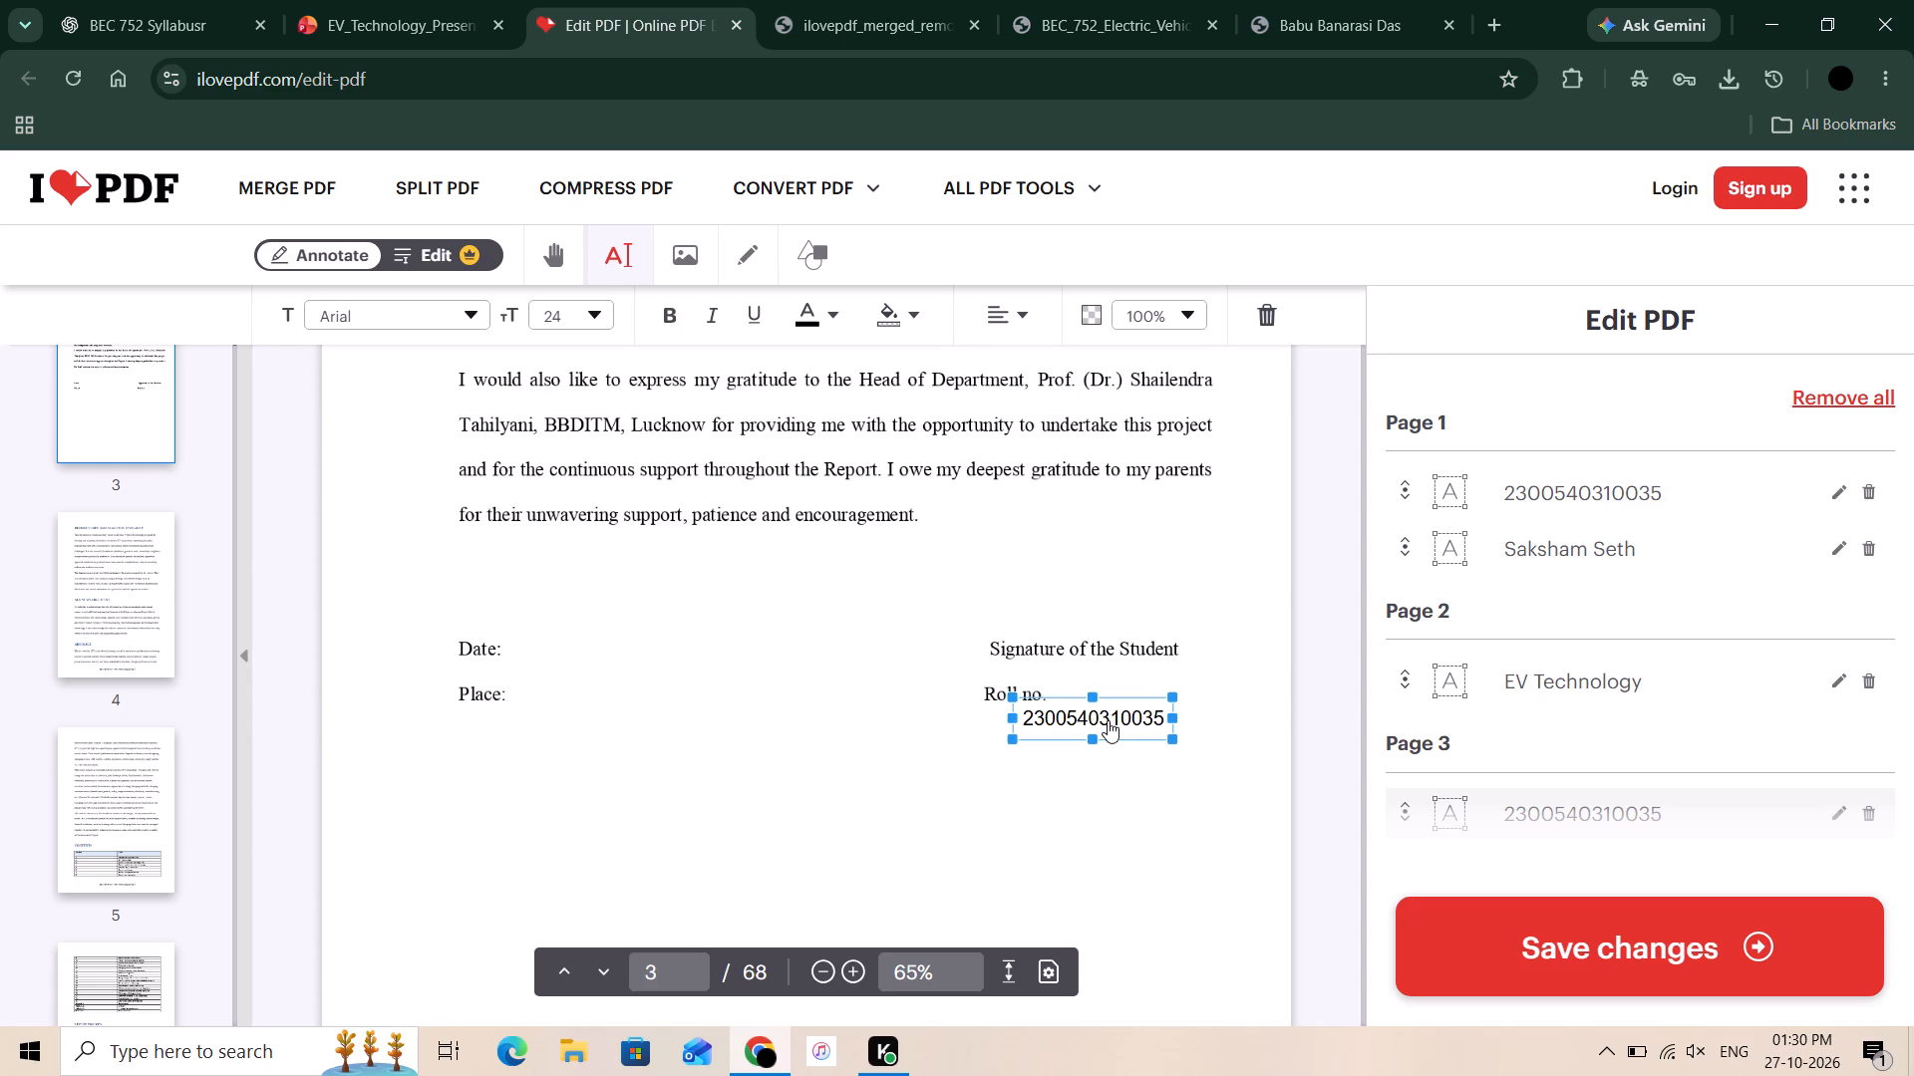
{"action": "left_click_drag", "start_coordinate": [1108, 720], "coordinate": [1127, 699]}
{"action": "left_click_drag", "start_coordinate": [1086, 756], "coordinate": [1089, 778]}
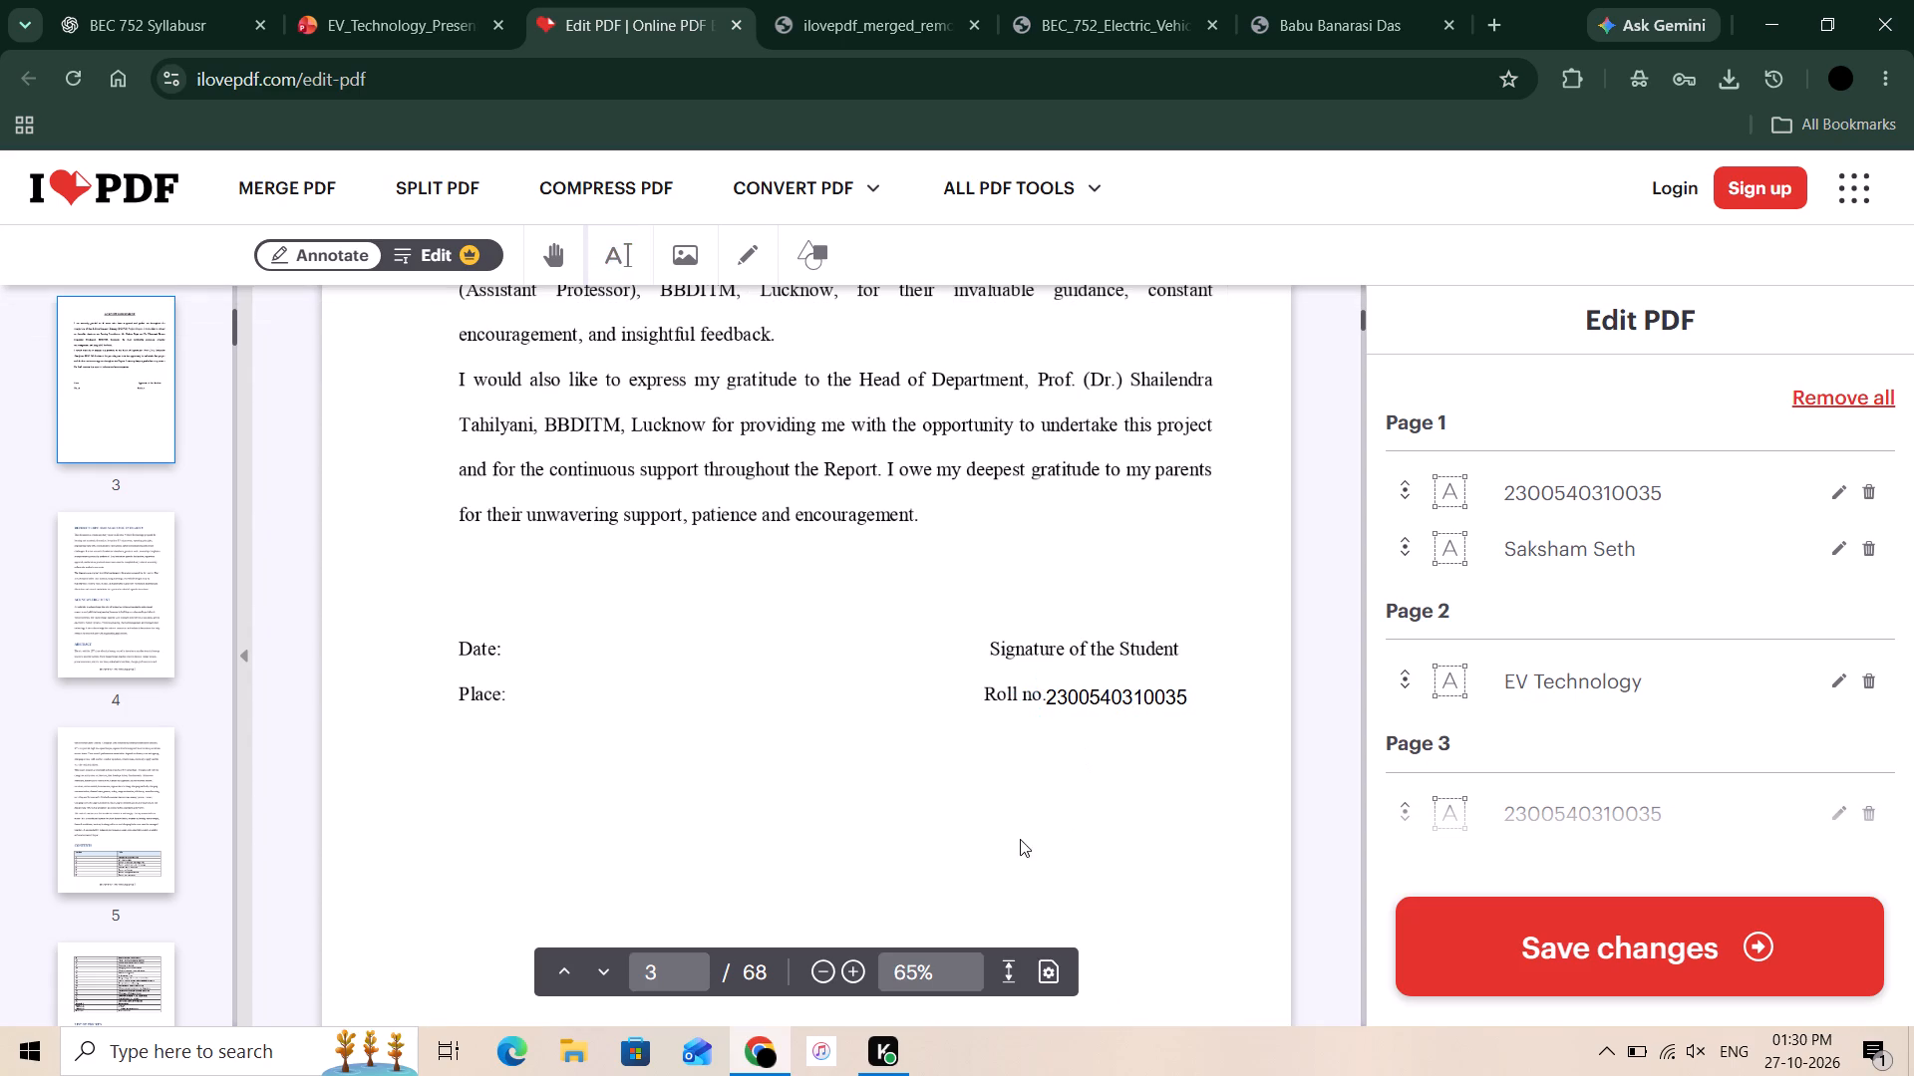
Review the pages following the Acknowledgement, from the start of the report text to the Contents table.
{"action": "scroll", "coordinate": [571, 769], "scroll_direction": "down", "scroll_amount": 2}
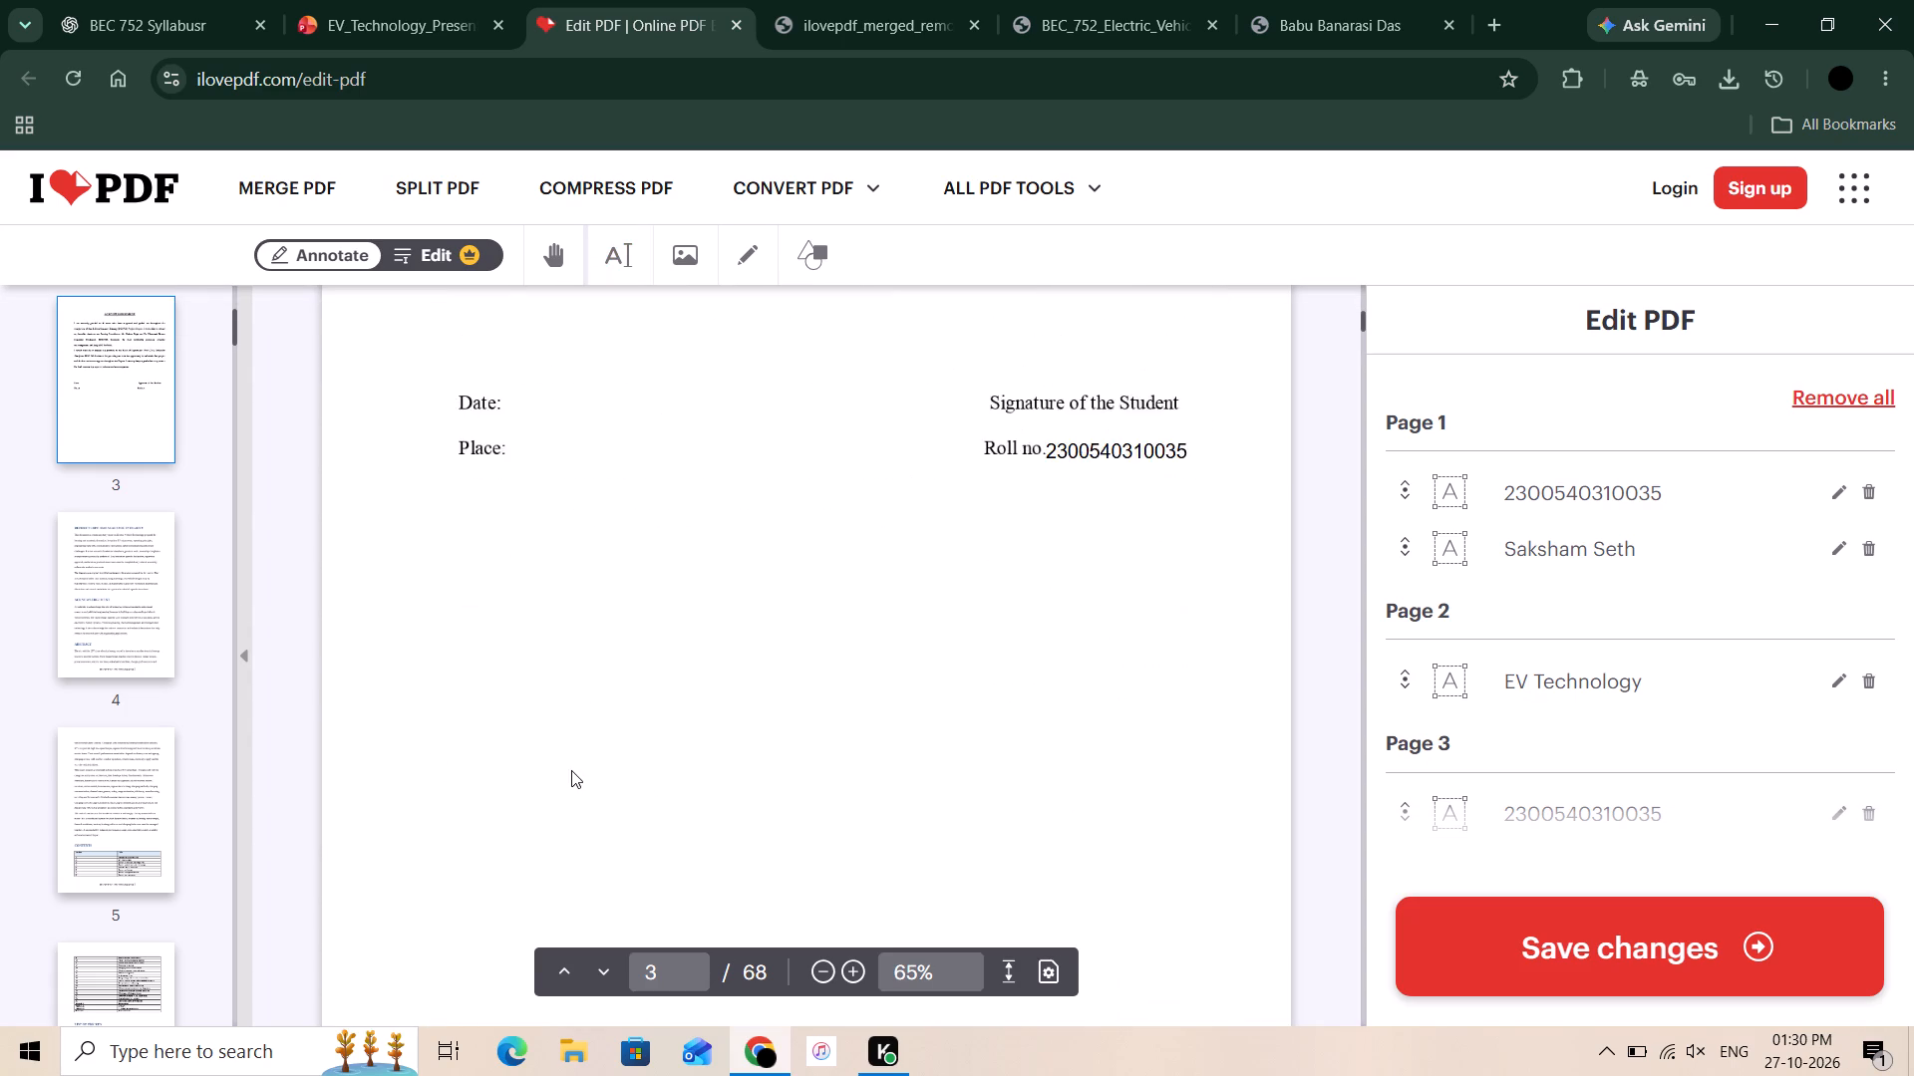
{"action": "scroll", "coordinate": [571, 770], "scroll_direction": "down", "scroll_amount": 18}
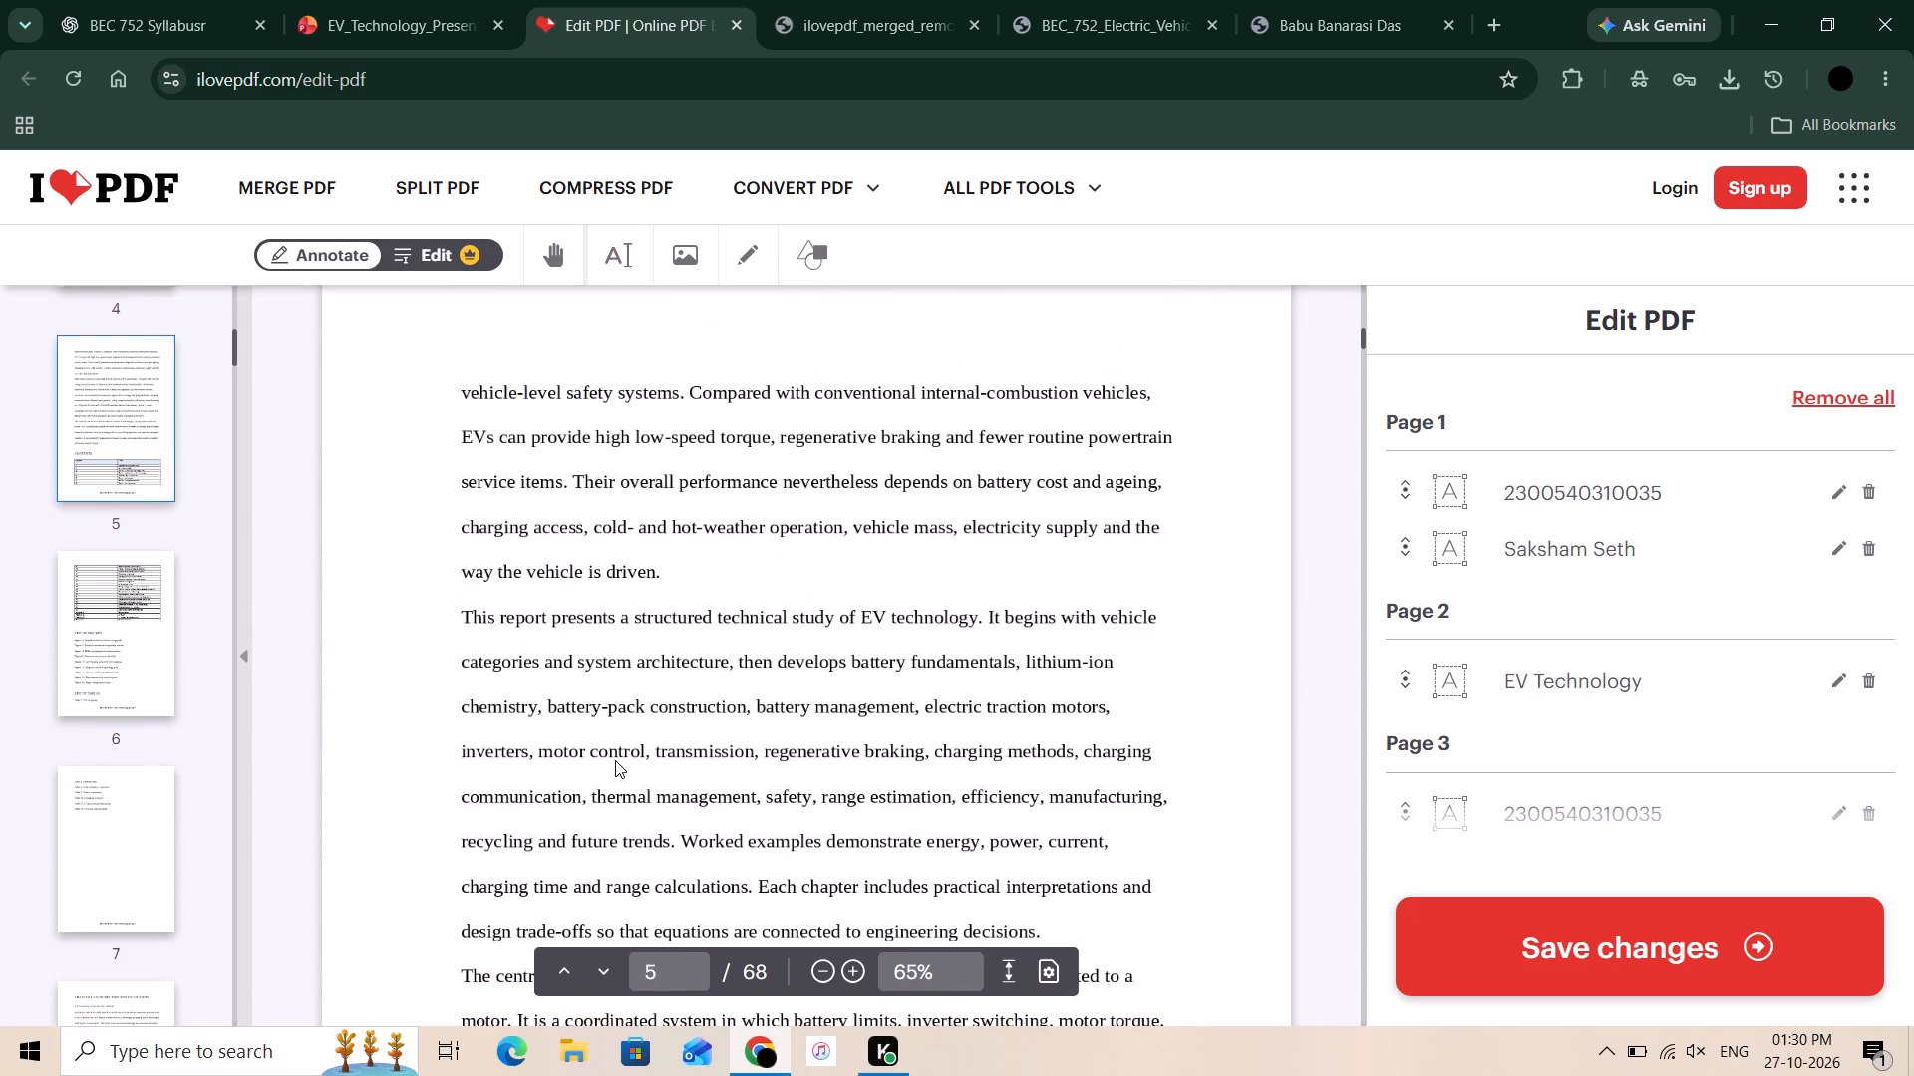
{"action": "scroll", "coordinate": [615, 755], "scroll_direction": "down", "scroll_amount": 7}
{"action": "scroll", "coordinate": [640, 766], "scroll_direction": "up", "scroll_amount": 5}
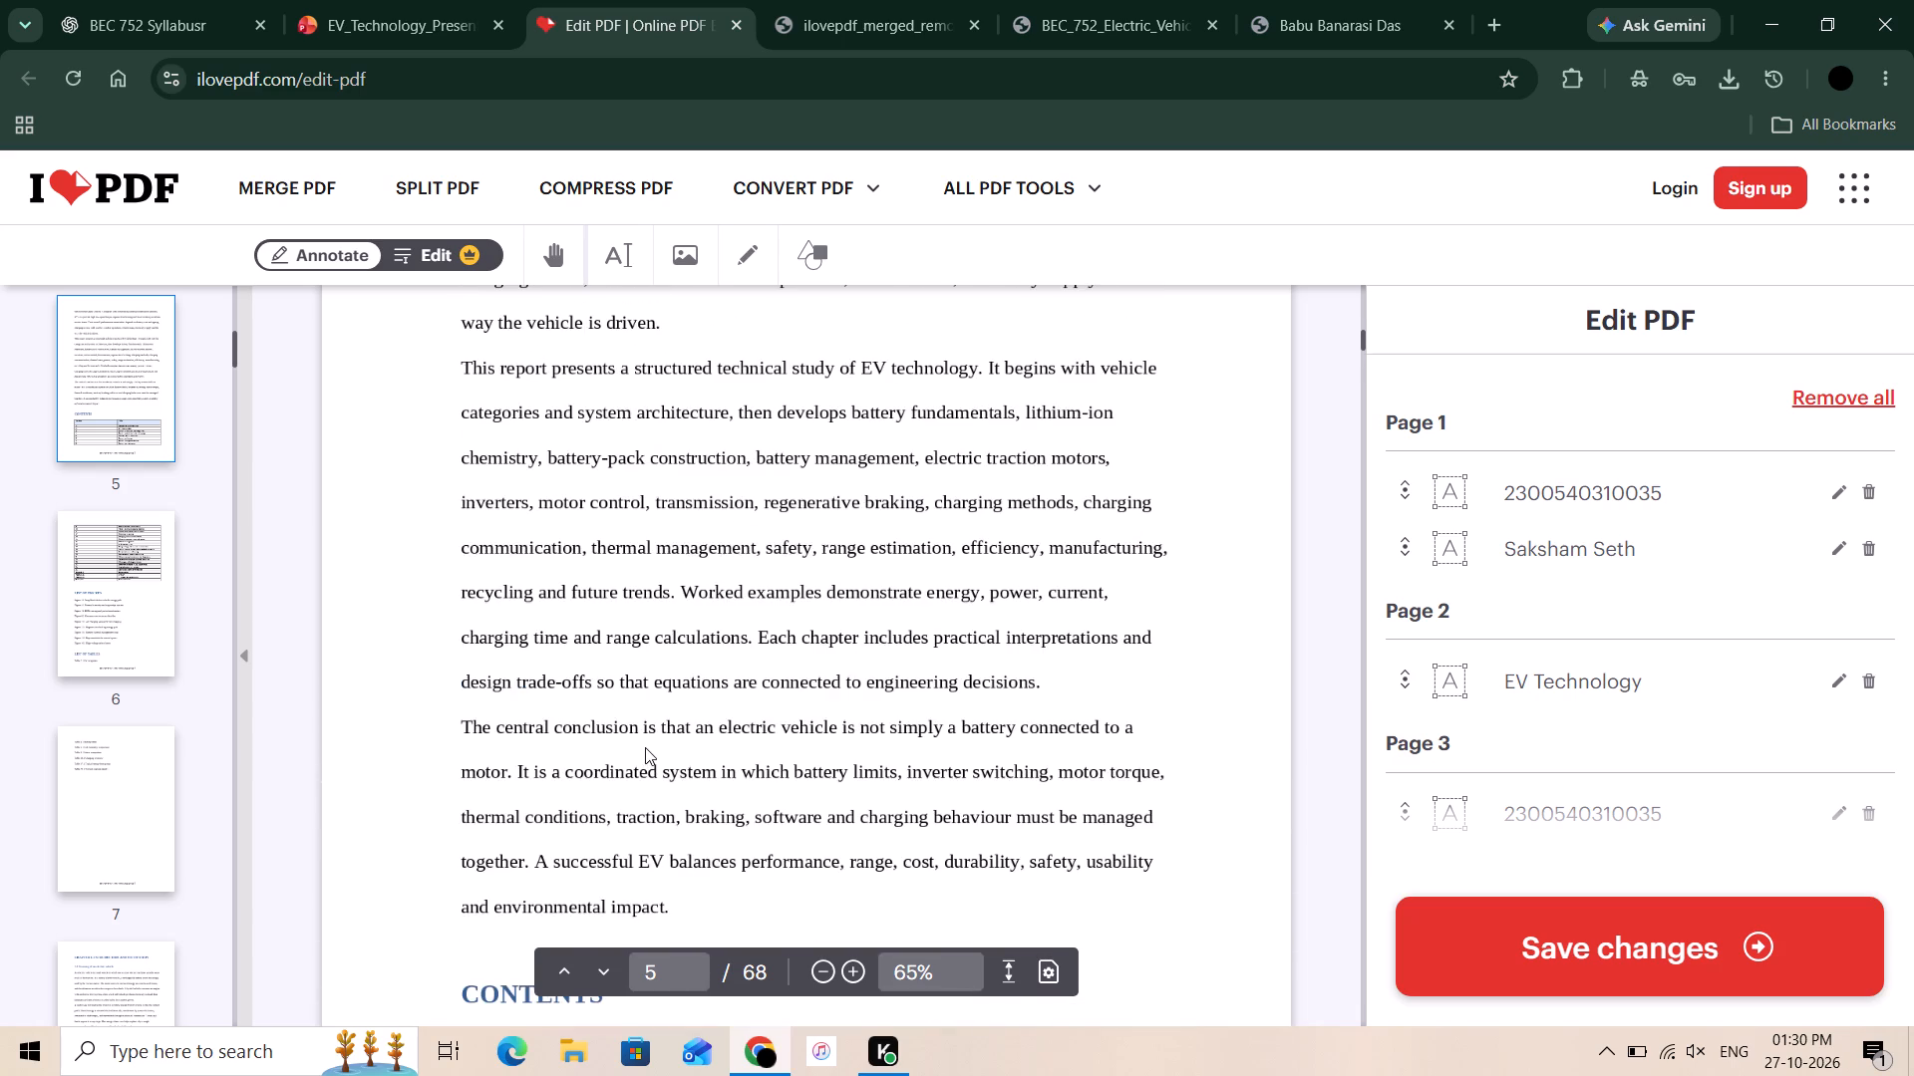
{"action": "scroll", "coordinate": [646, 746], "scroll_direction": "down", "scroll_amount": 4}
Save the edits, download the edited PDF and check its progress in the recent downloads.
{"action": "left_click", "coordinate": [1614, 943]}
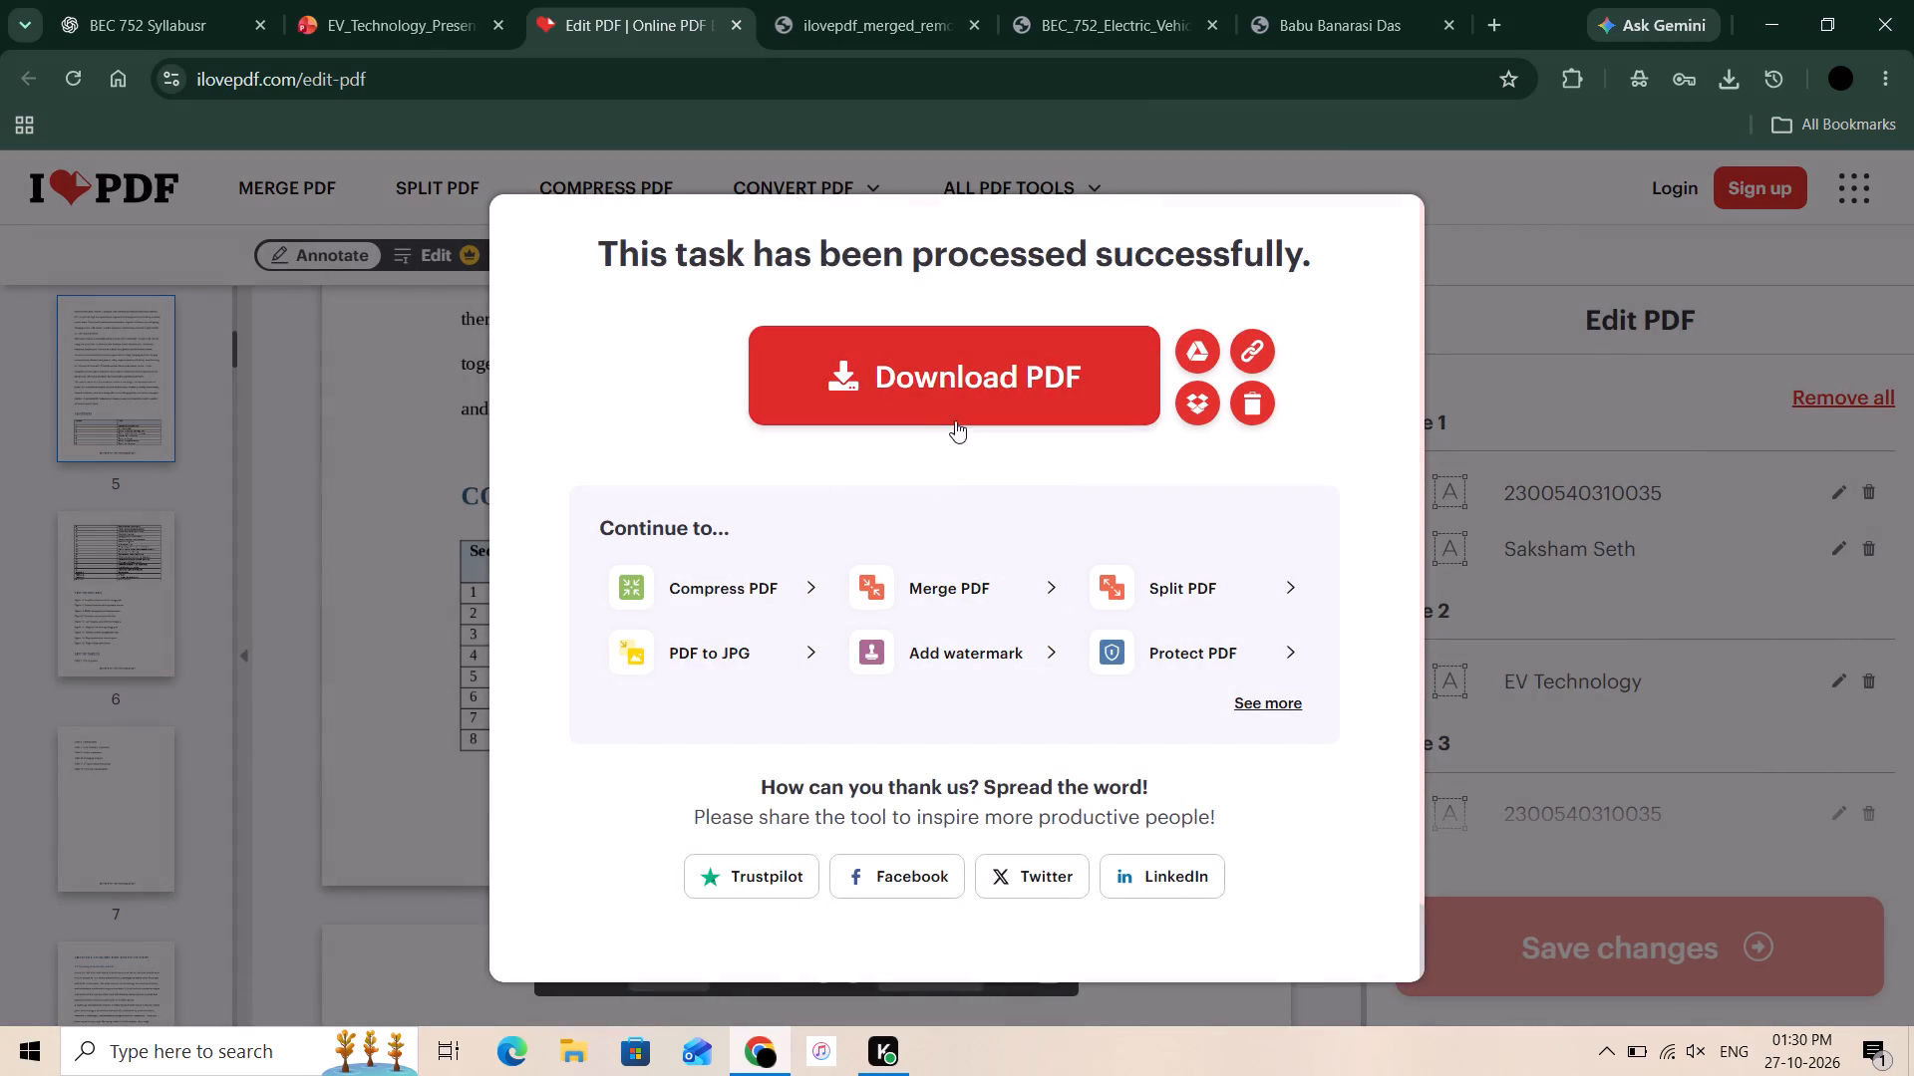
{"action": "left_click", "coordinate": [882, 393]}
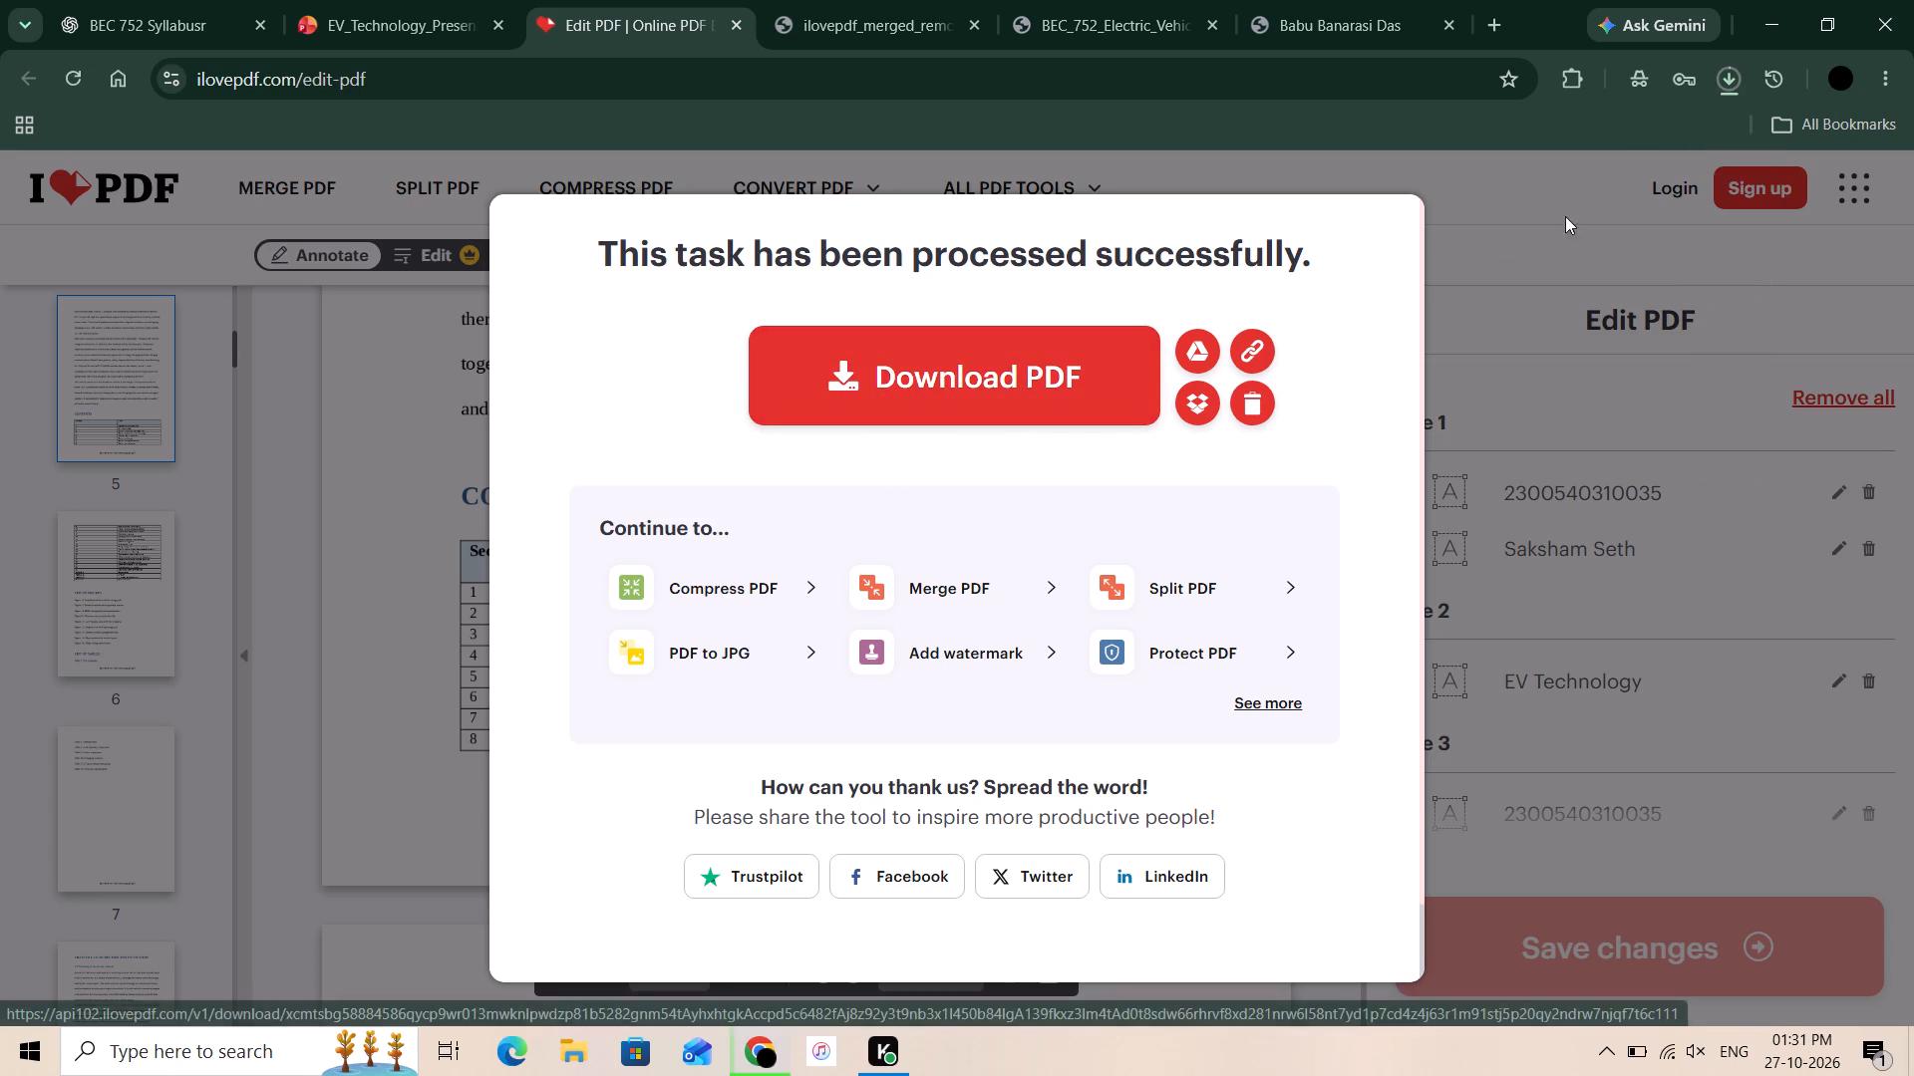
{"action": "left_click", "coordinate": [1729, 91]}
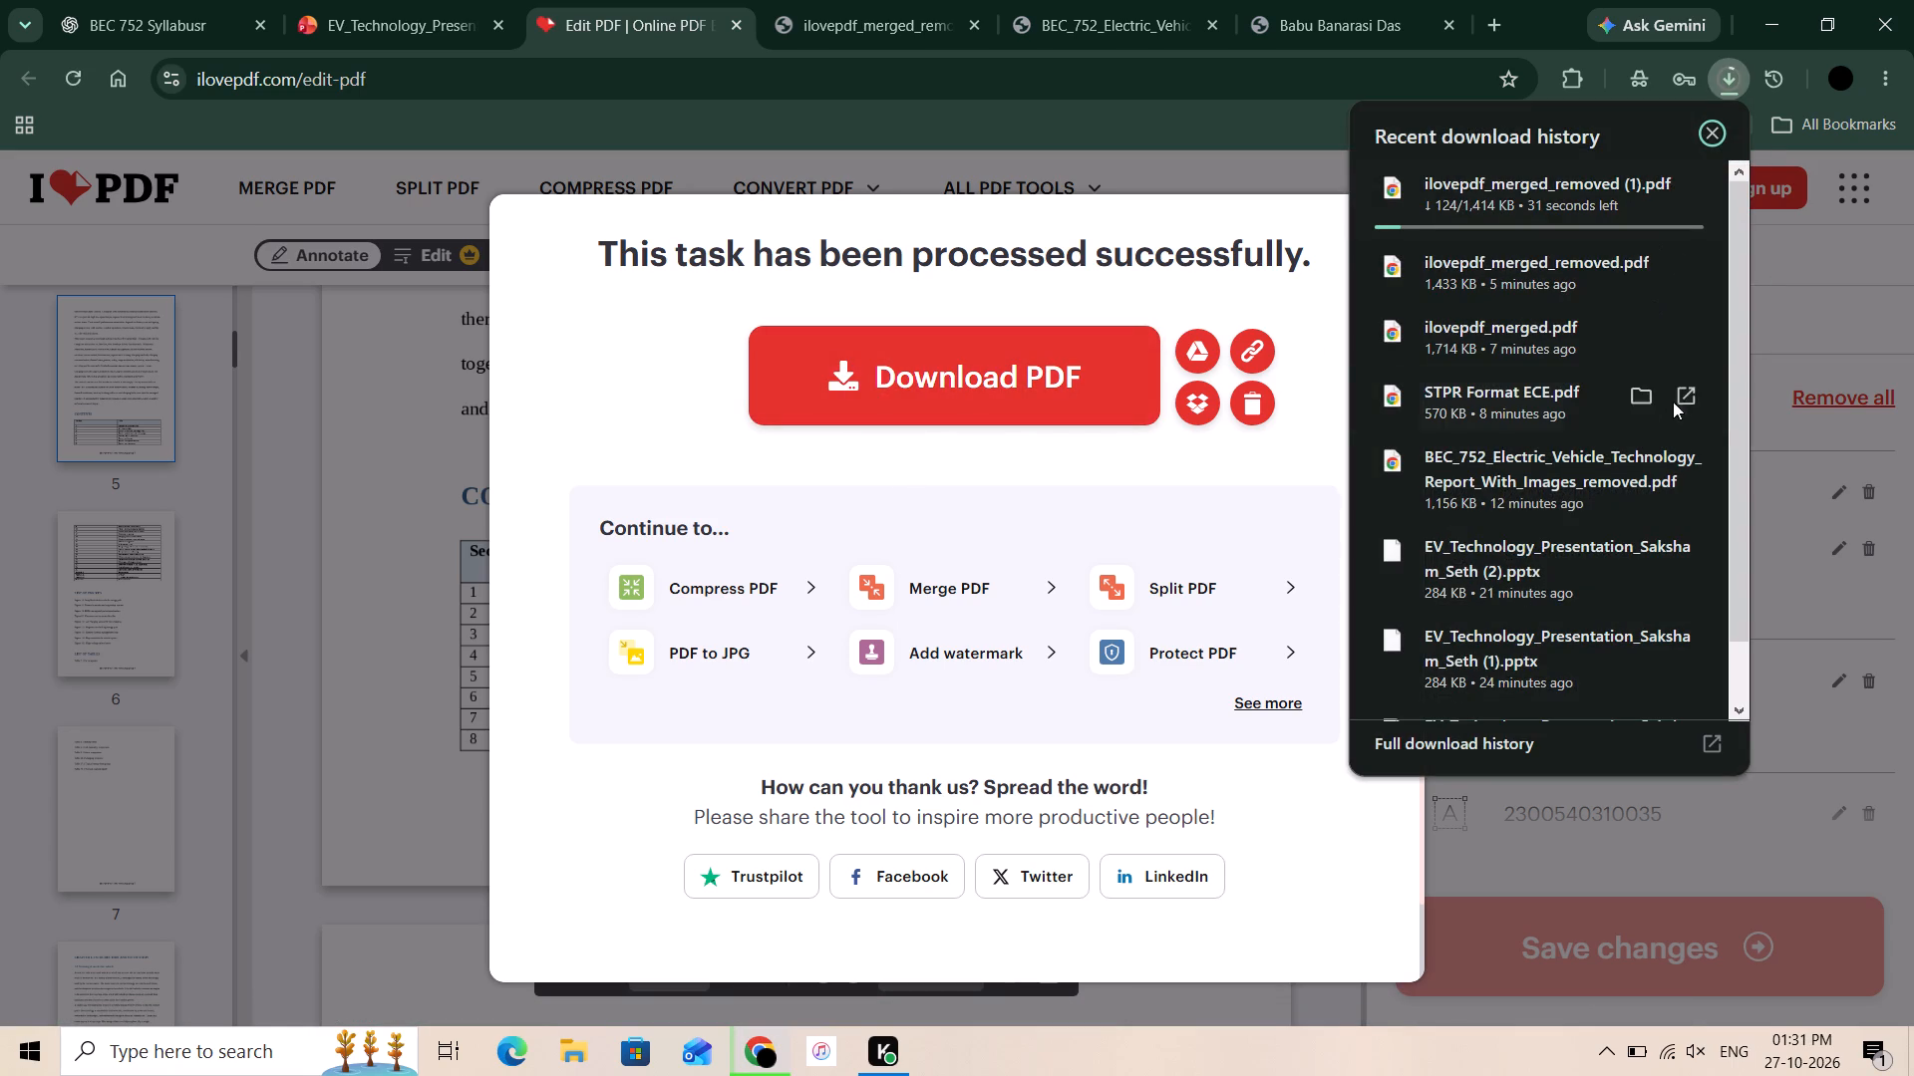
{"action": "left_click", "coordinate": [1787, 437]}
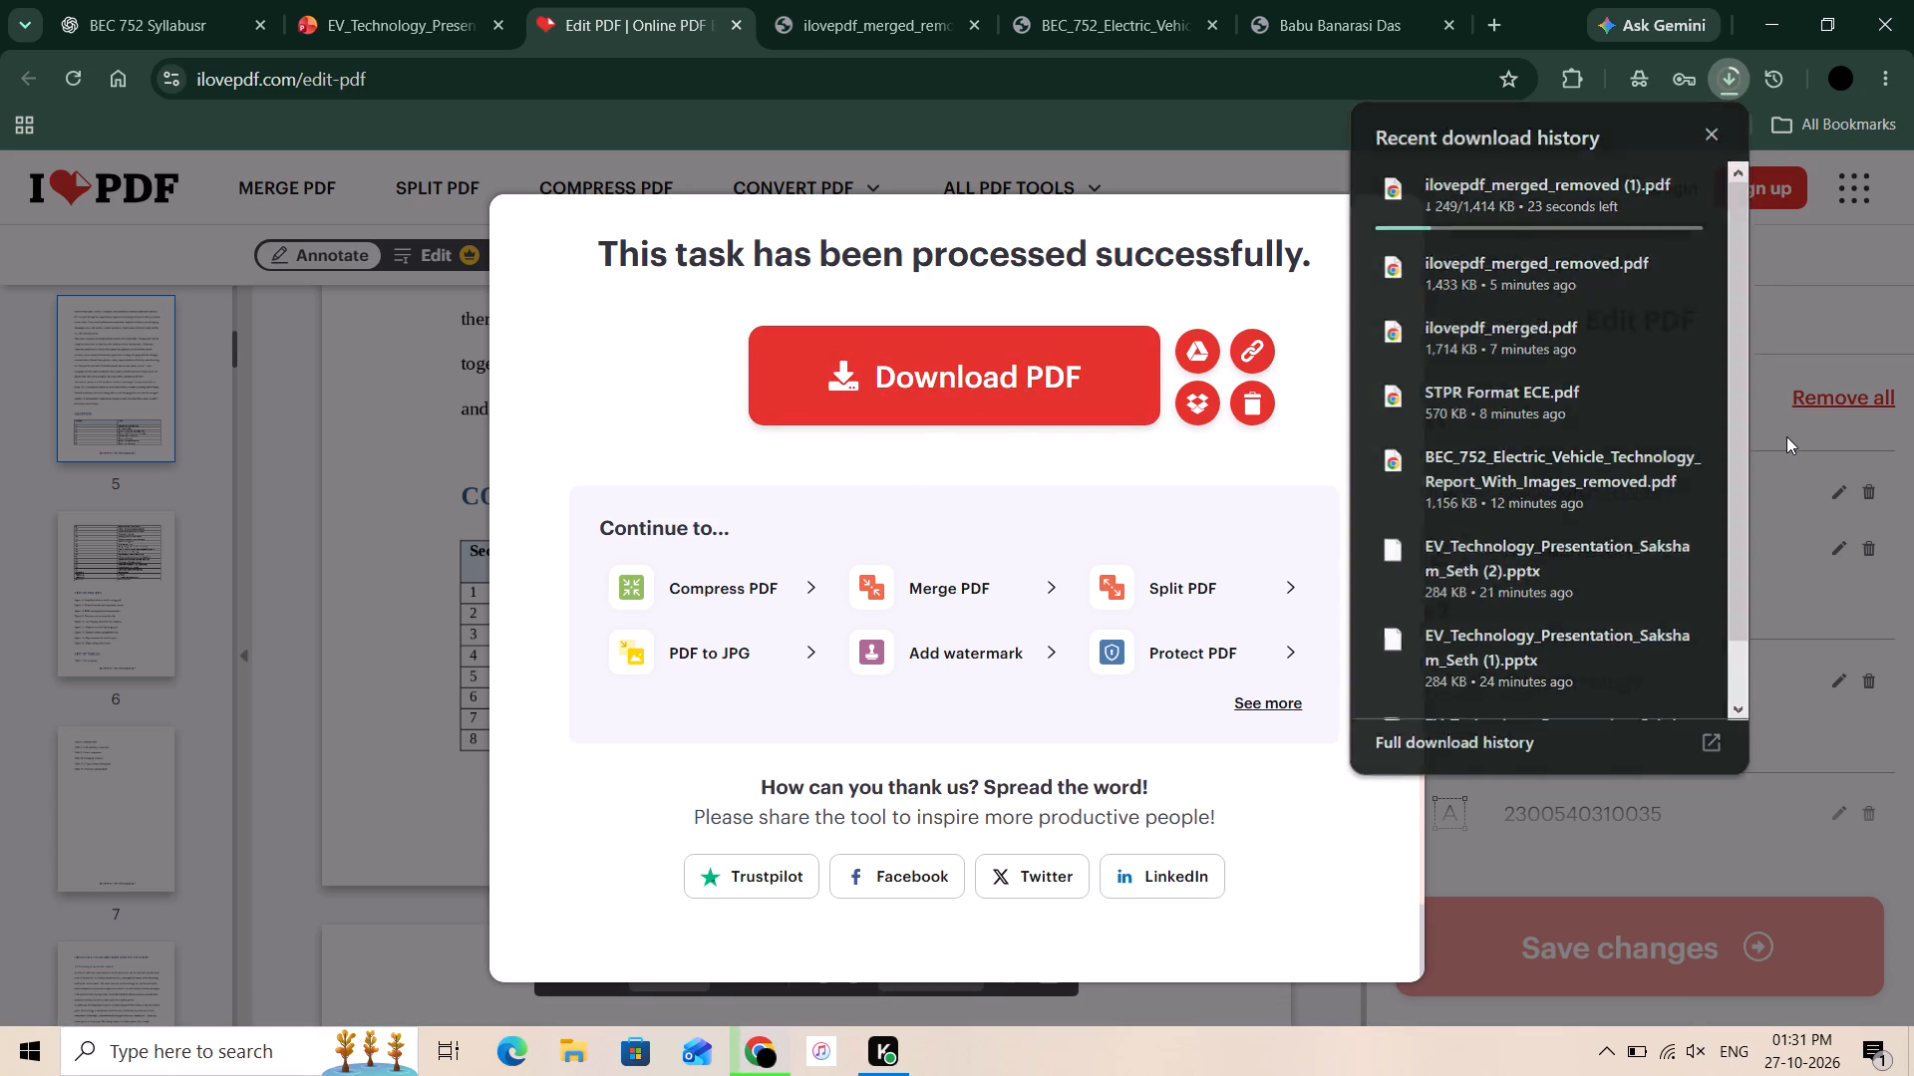
Show the hidden background apps in the system tray.
{"action": "left_click", "coordinate": [1599, 1065]}
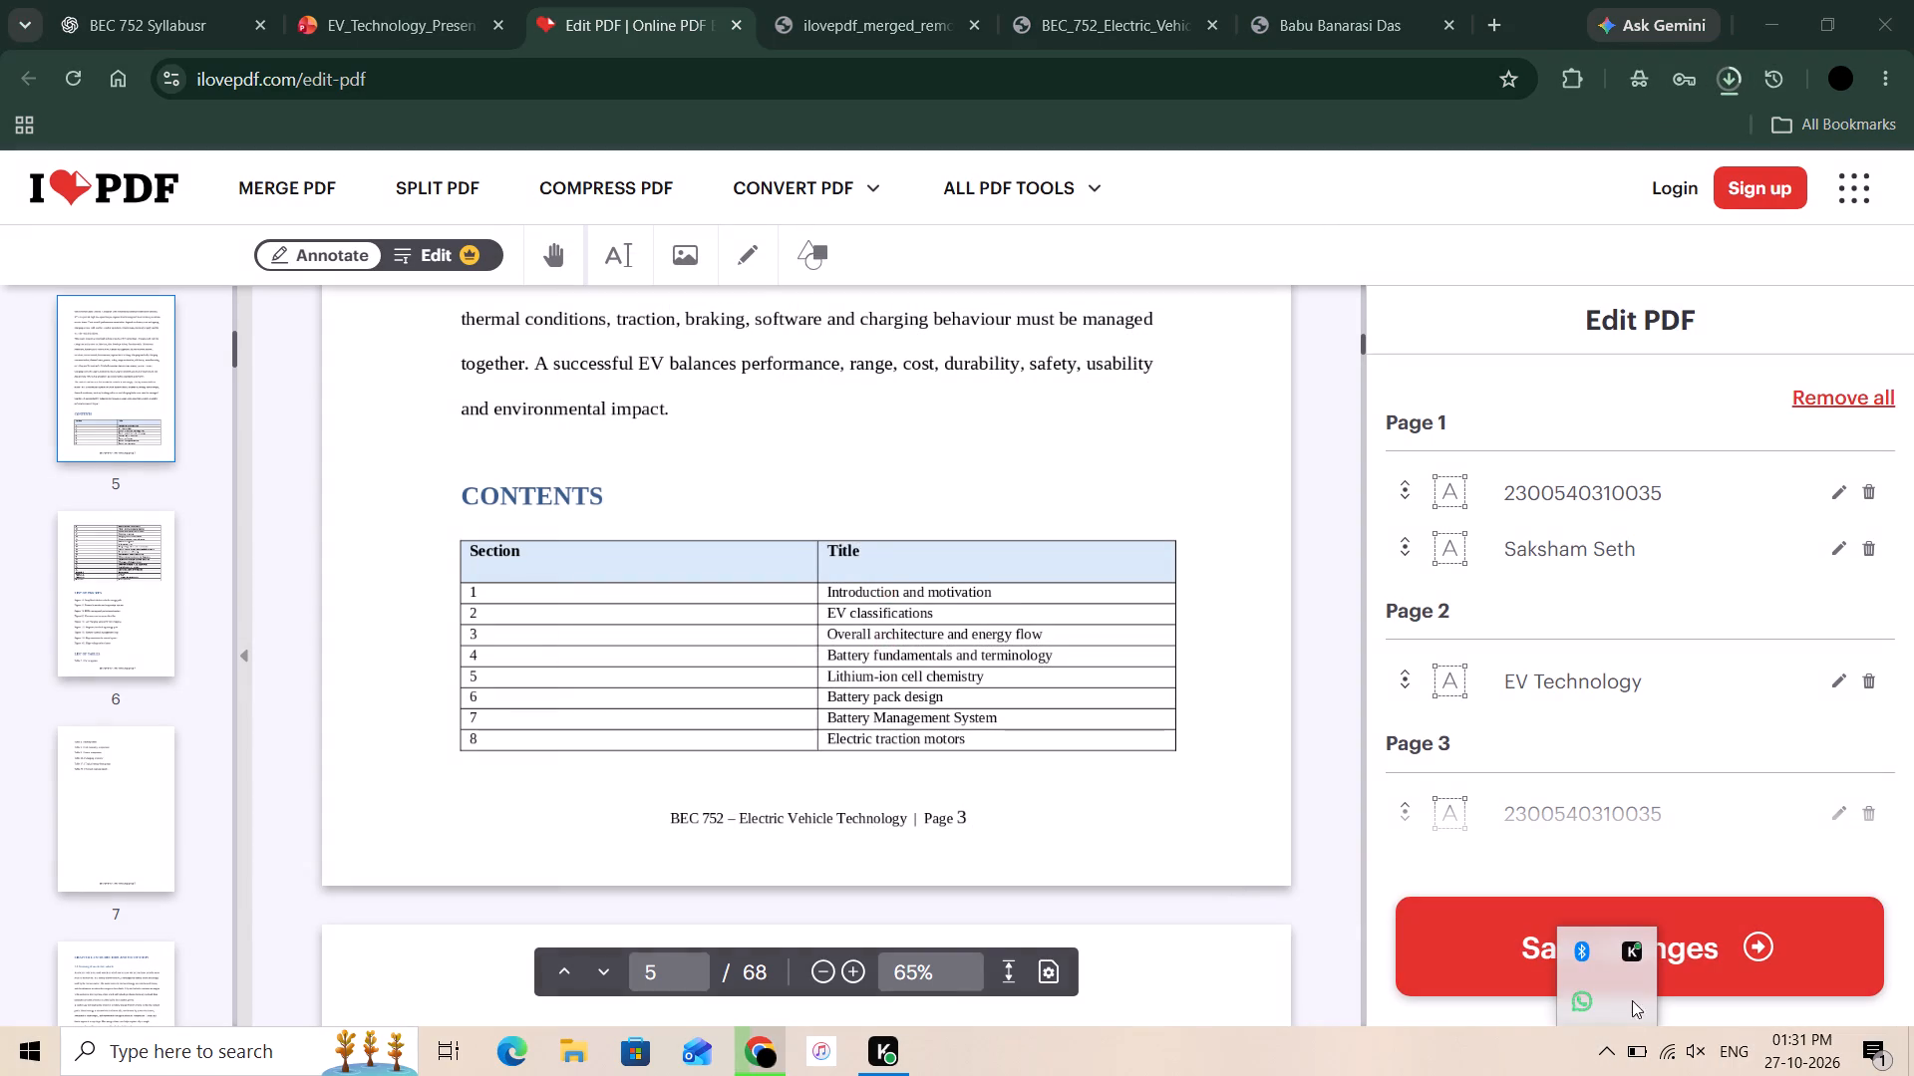
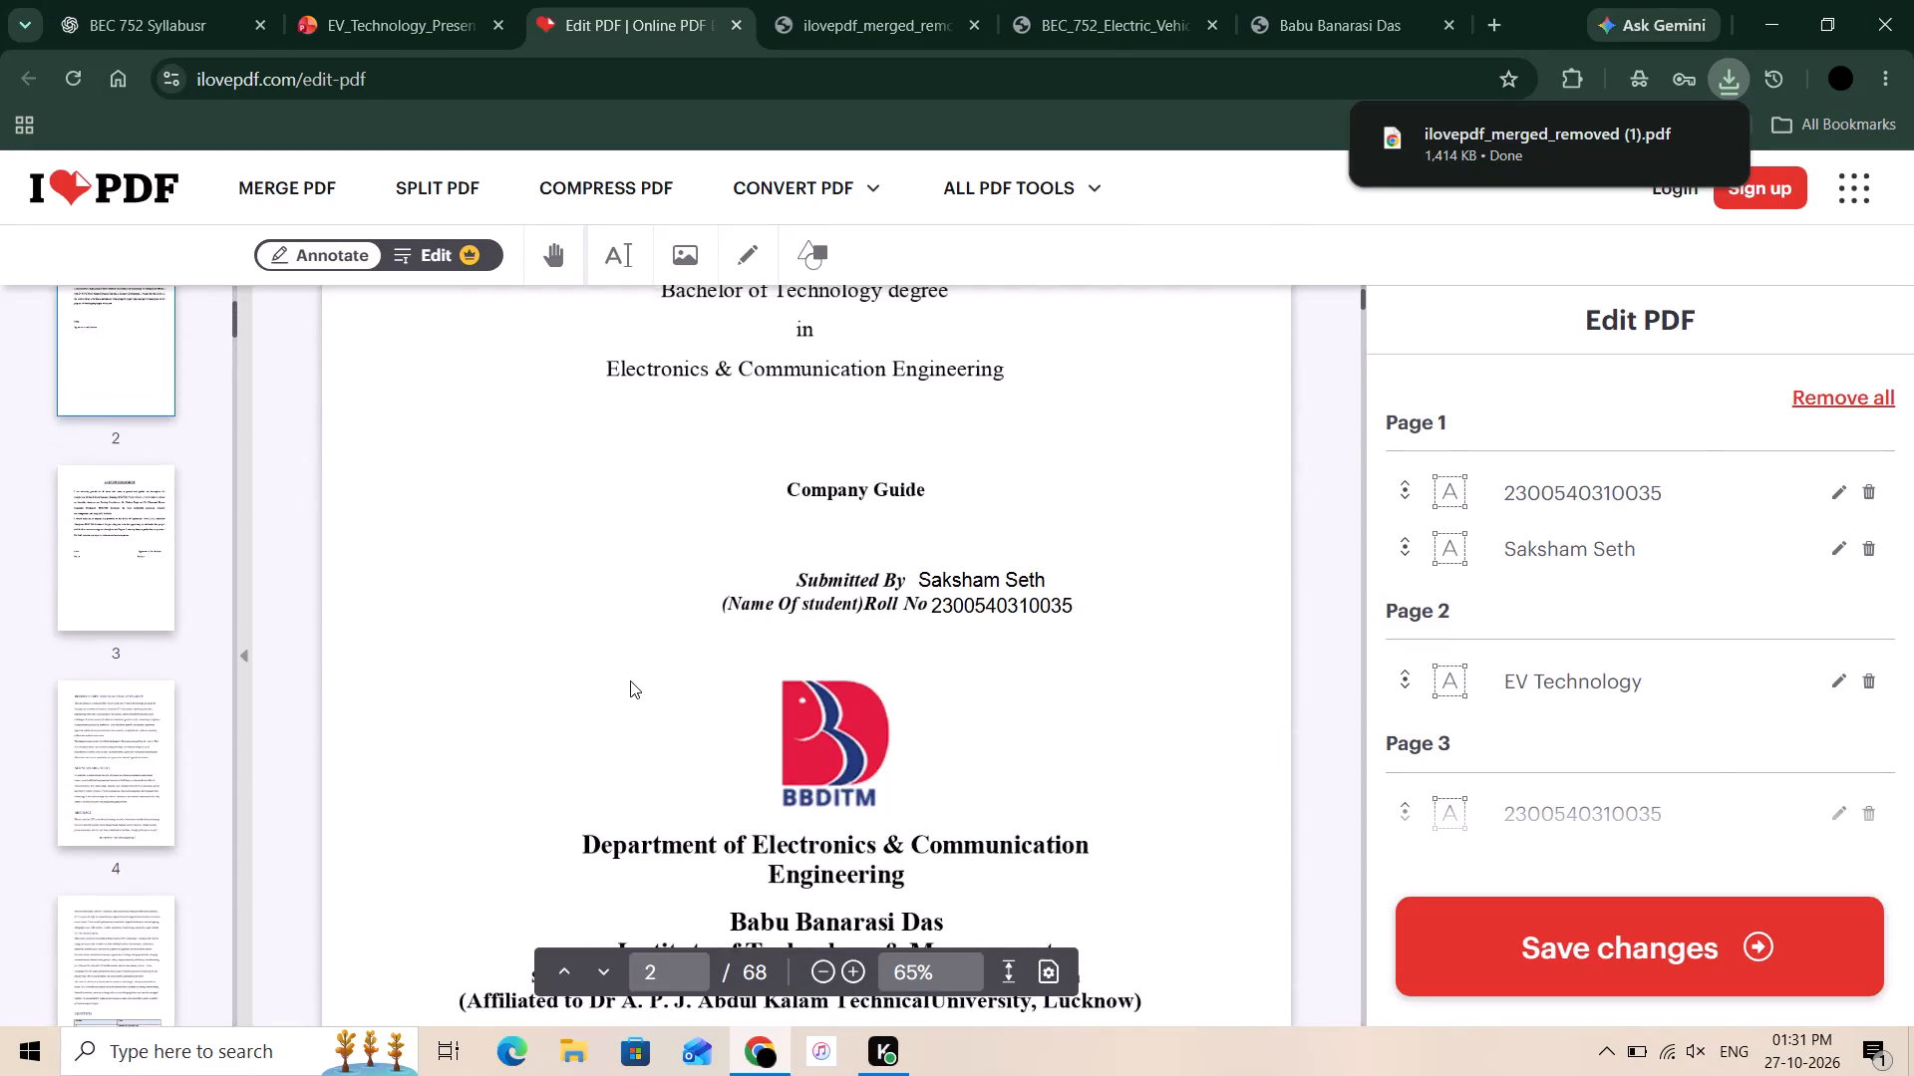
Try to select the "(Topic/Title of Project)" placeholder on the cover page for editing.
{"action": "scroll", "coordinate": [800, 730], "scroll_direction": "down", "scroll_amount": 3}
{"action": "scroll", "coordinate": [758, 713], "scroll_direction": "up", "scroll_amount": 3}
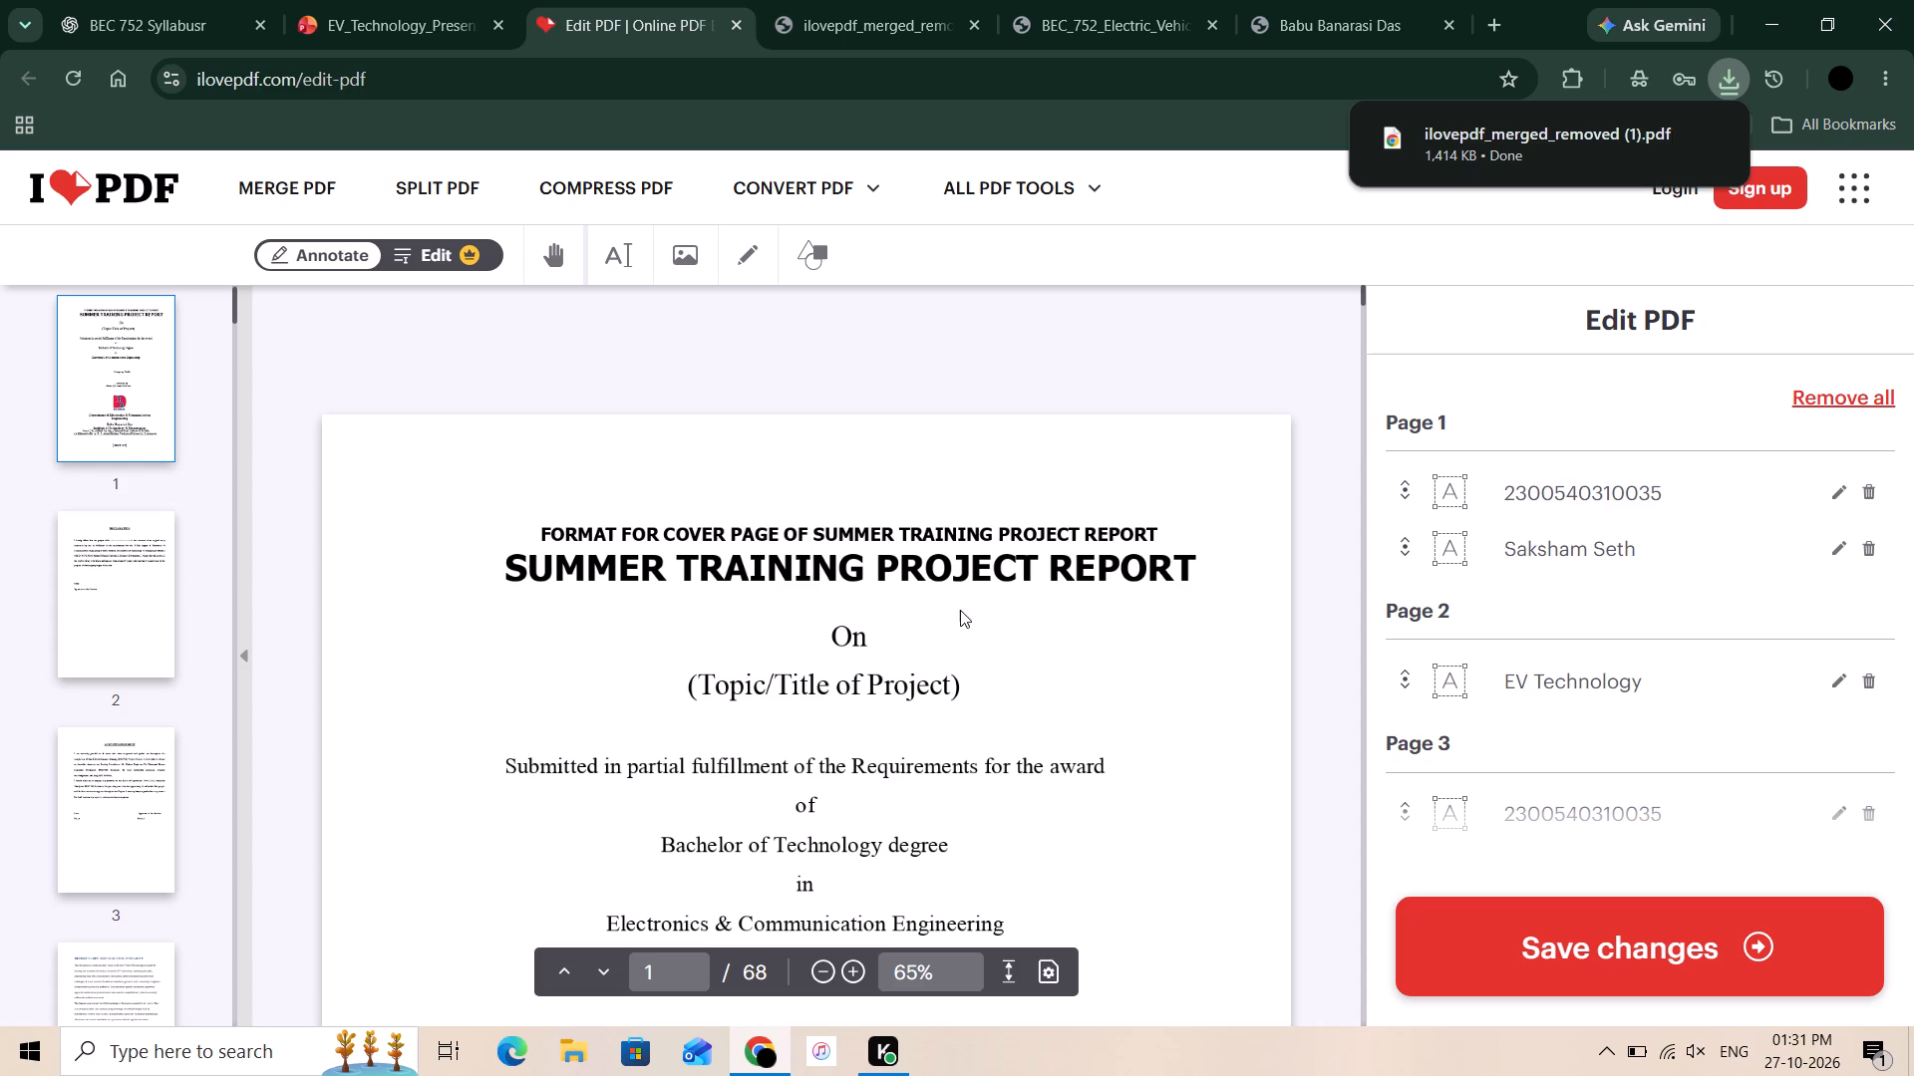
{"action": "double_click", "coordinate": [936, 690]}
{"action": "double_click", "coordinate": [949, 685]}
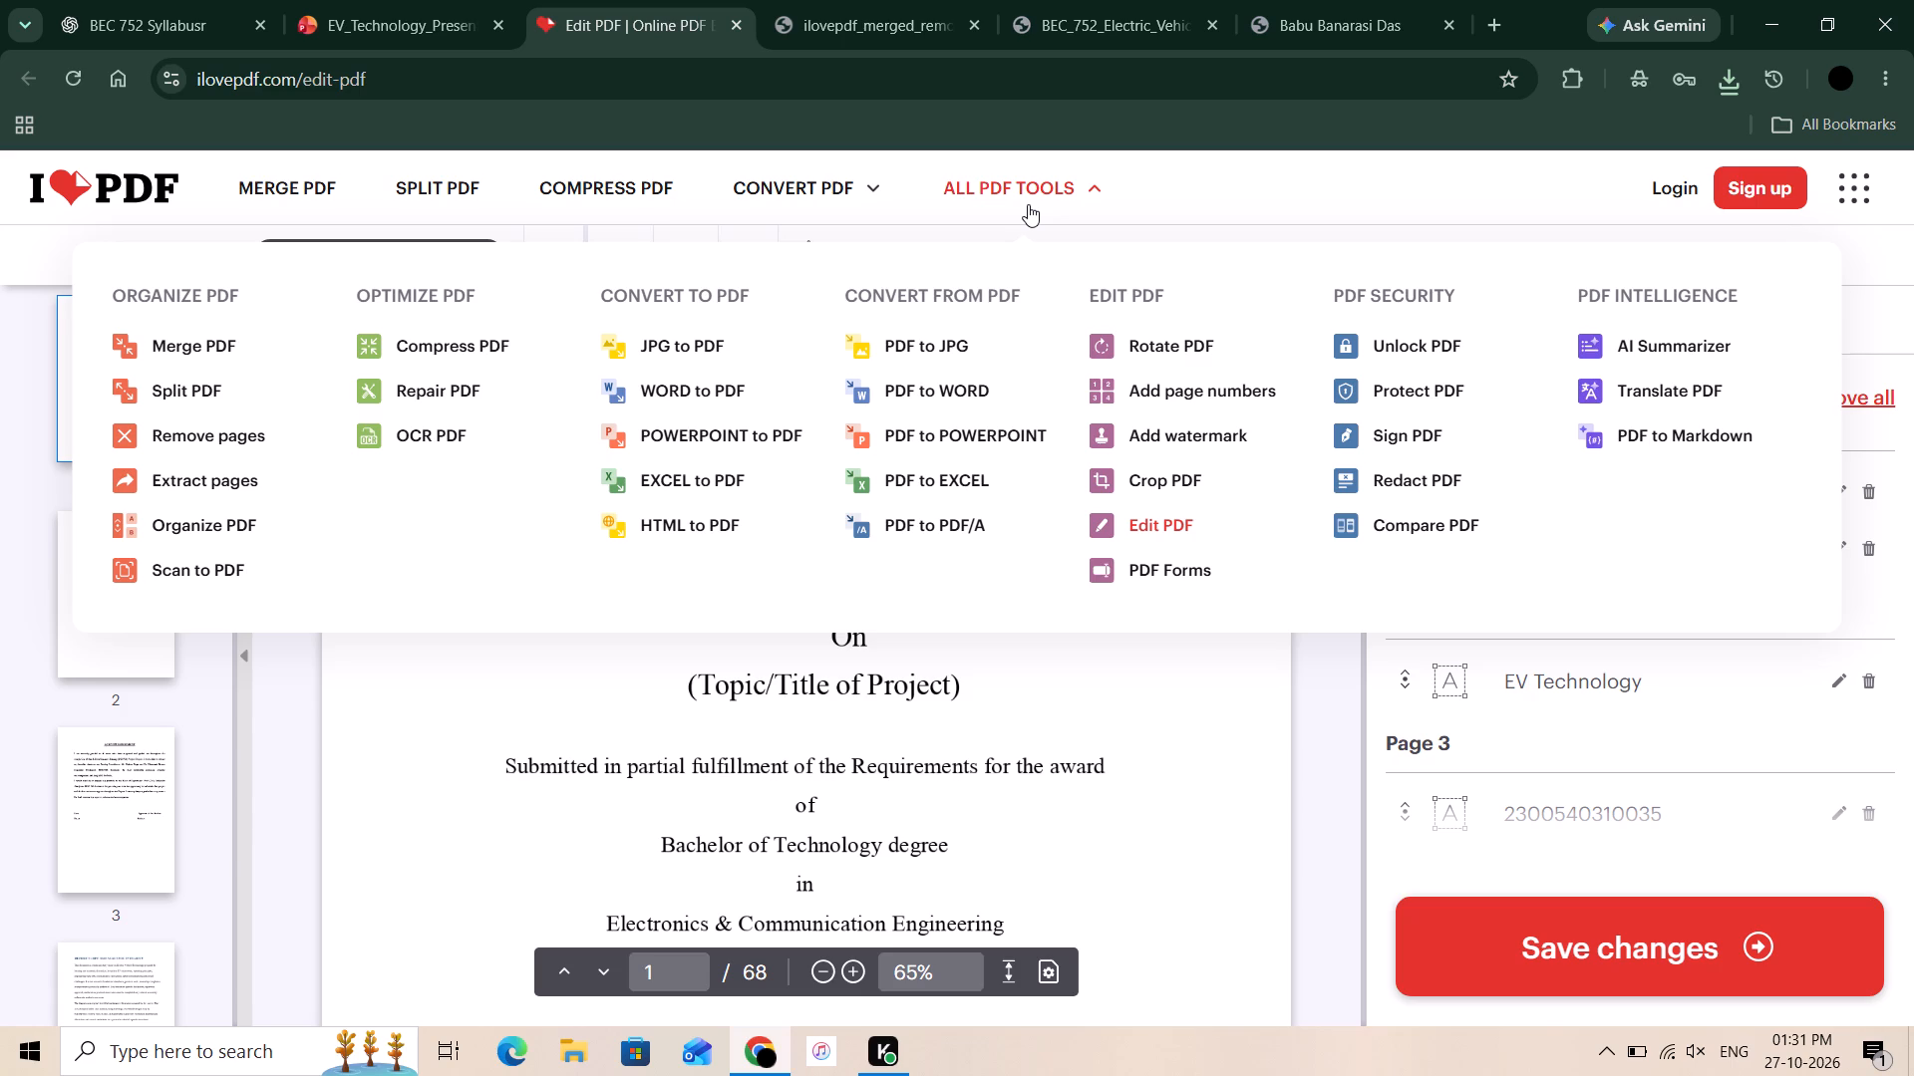
Restart the Edit PDF tool and load the newly downloaded edited report from the Downloads folder.
{"action": "left_click", "coordinate": [1110, 529]}
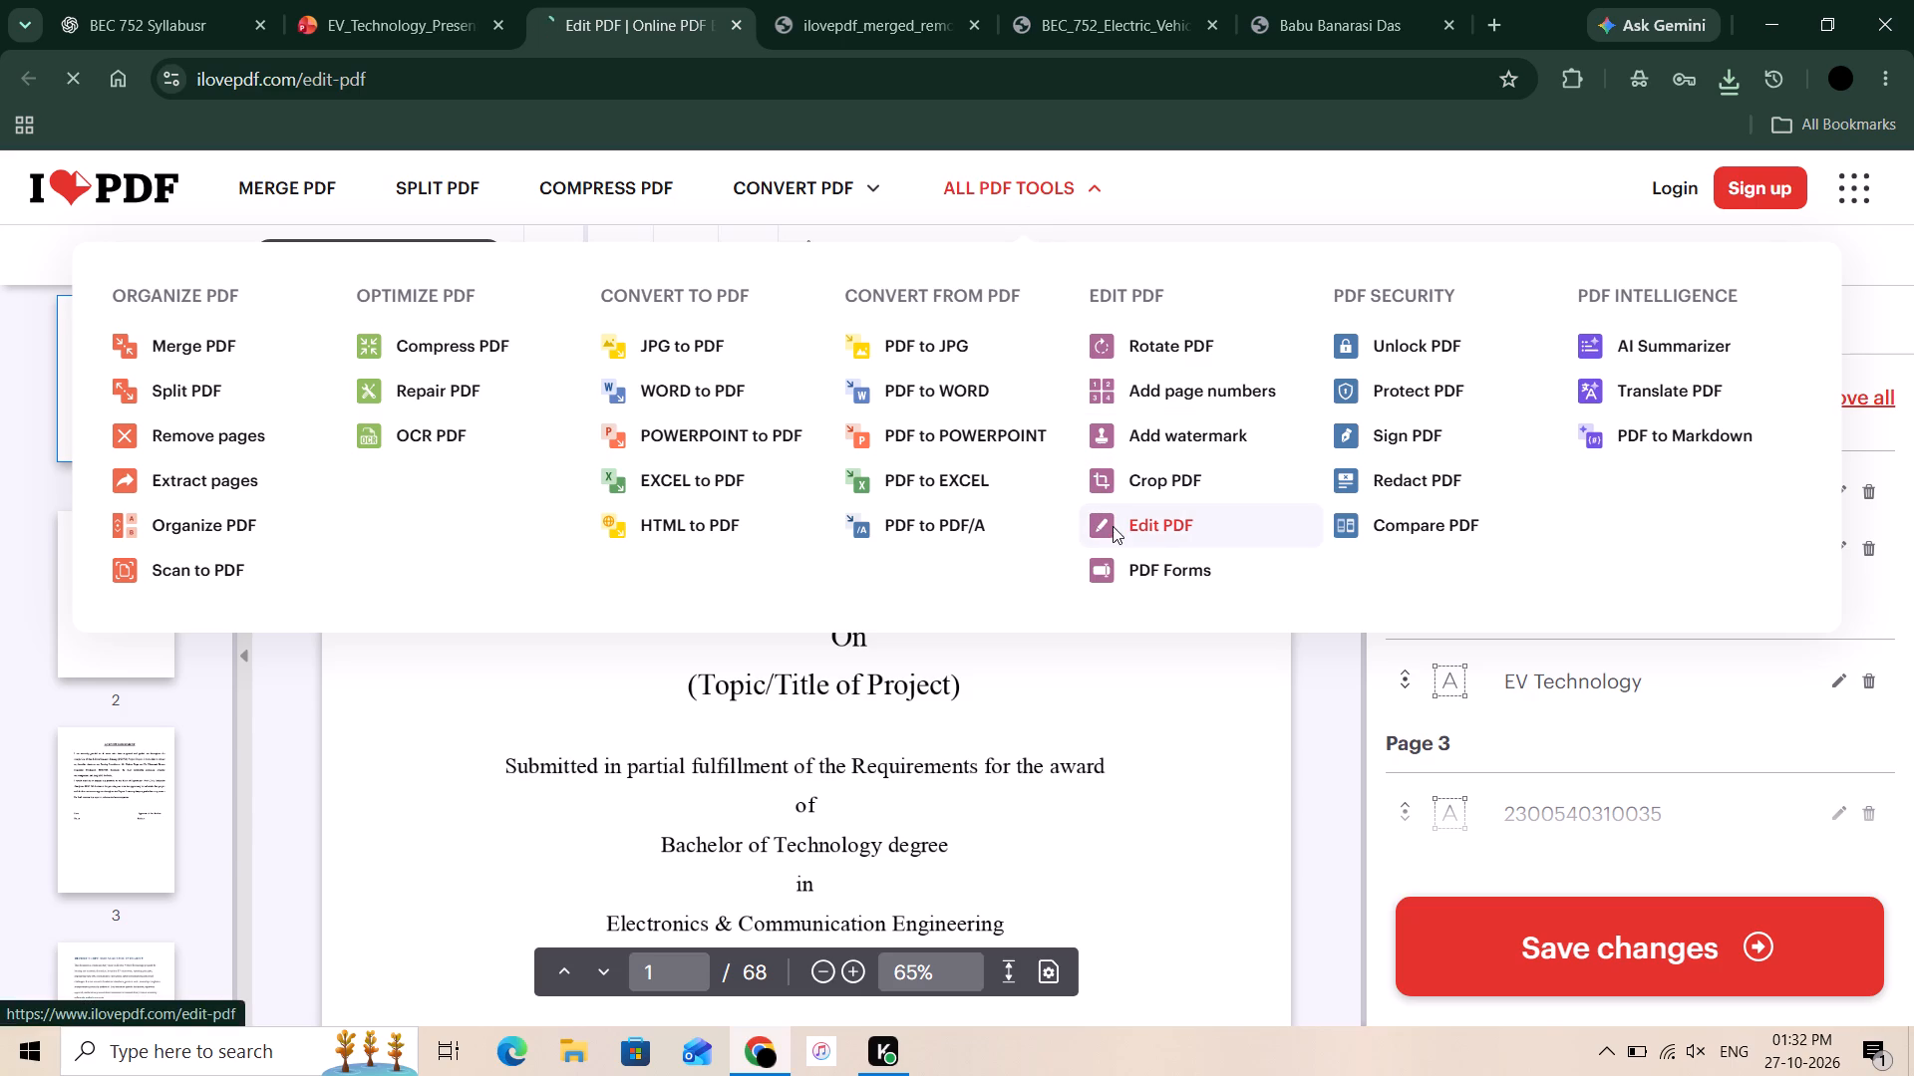
{"action": "left_click", "coordinate": [1097, 518]}
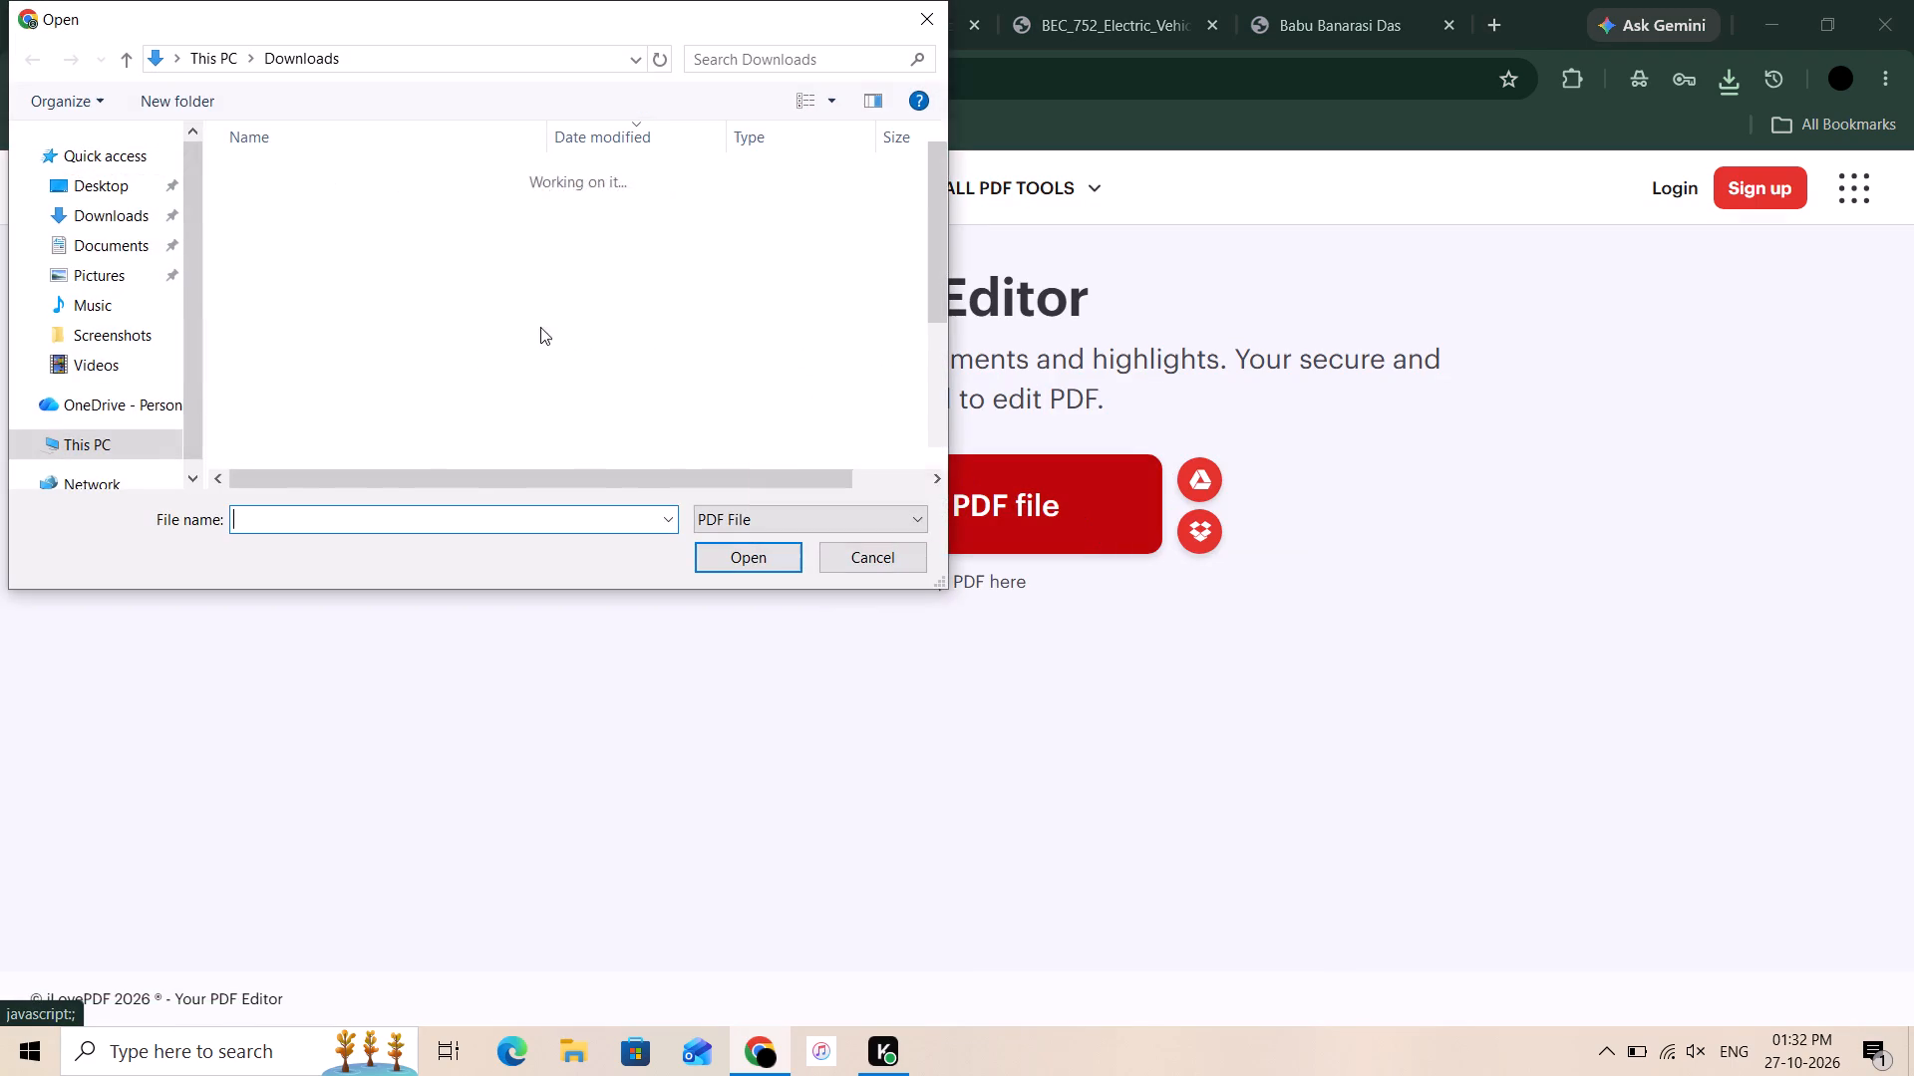
{"action": "left_click", "coordinate": [474, 201]}
{"action": "left_click", "coordinate": [714, 555]}
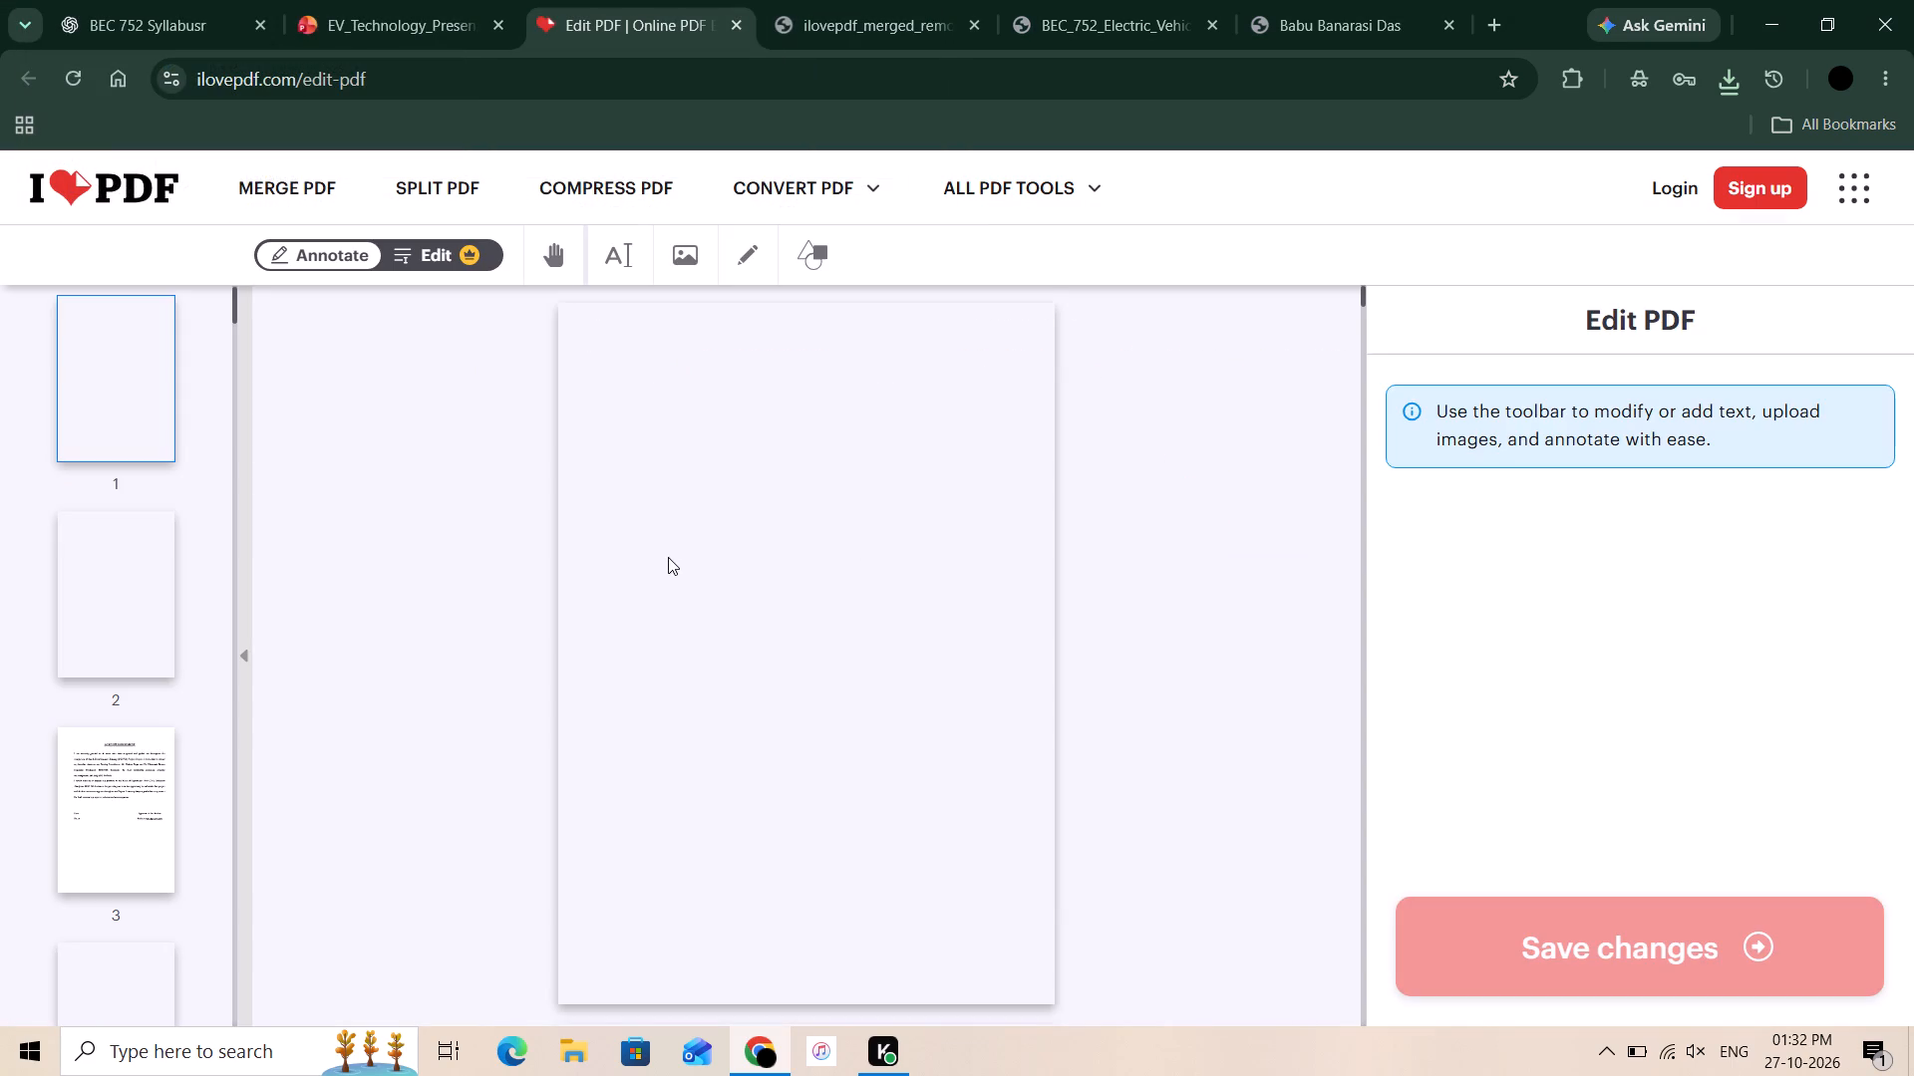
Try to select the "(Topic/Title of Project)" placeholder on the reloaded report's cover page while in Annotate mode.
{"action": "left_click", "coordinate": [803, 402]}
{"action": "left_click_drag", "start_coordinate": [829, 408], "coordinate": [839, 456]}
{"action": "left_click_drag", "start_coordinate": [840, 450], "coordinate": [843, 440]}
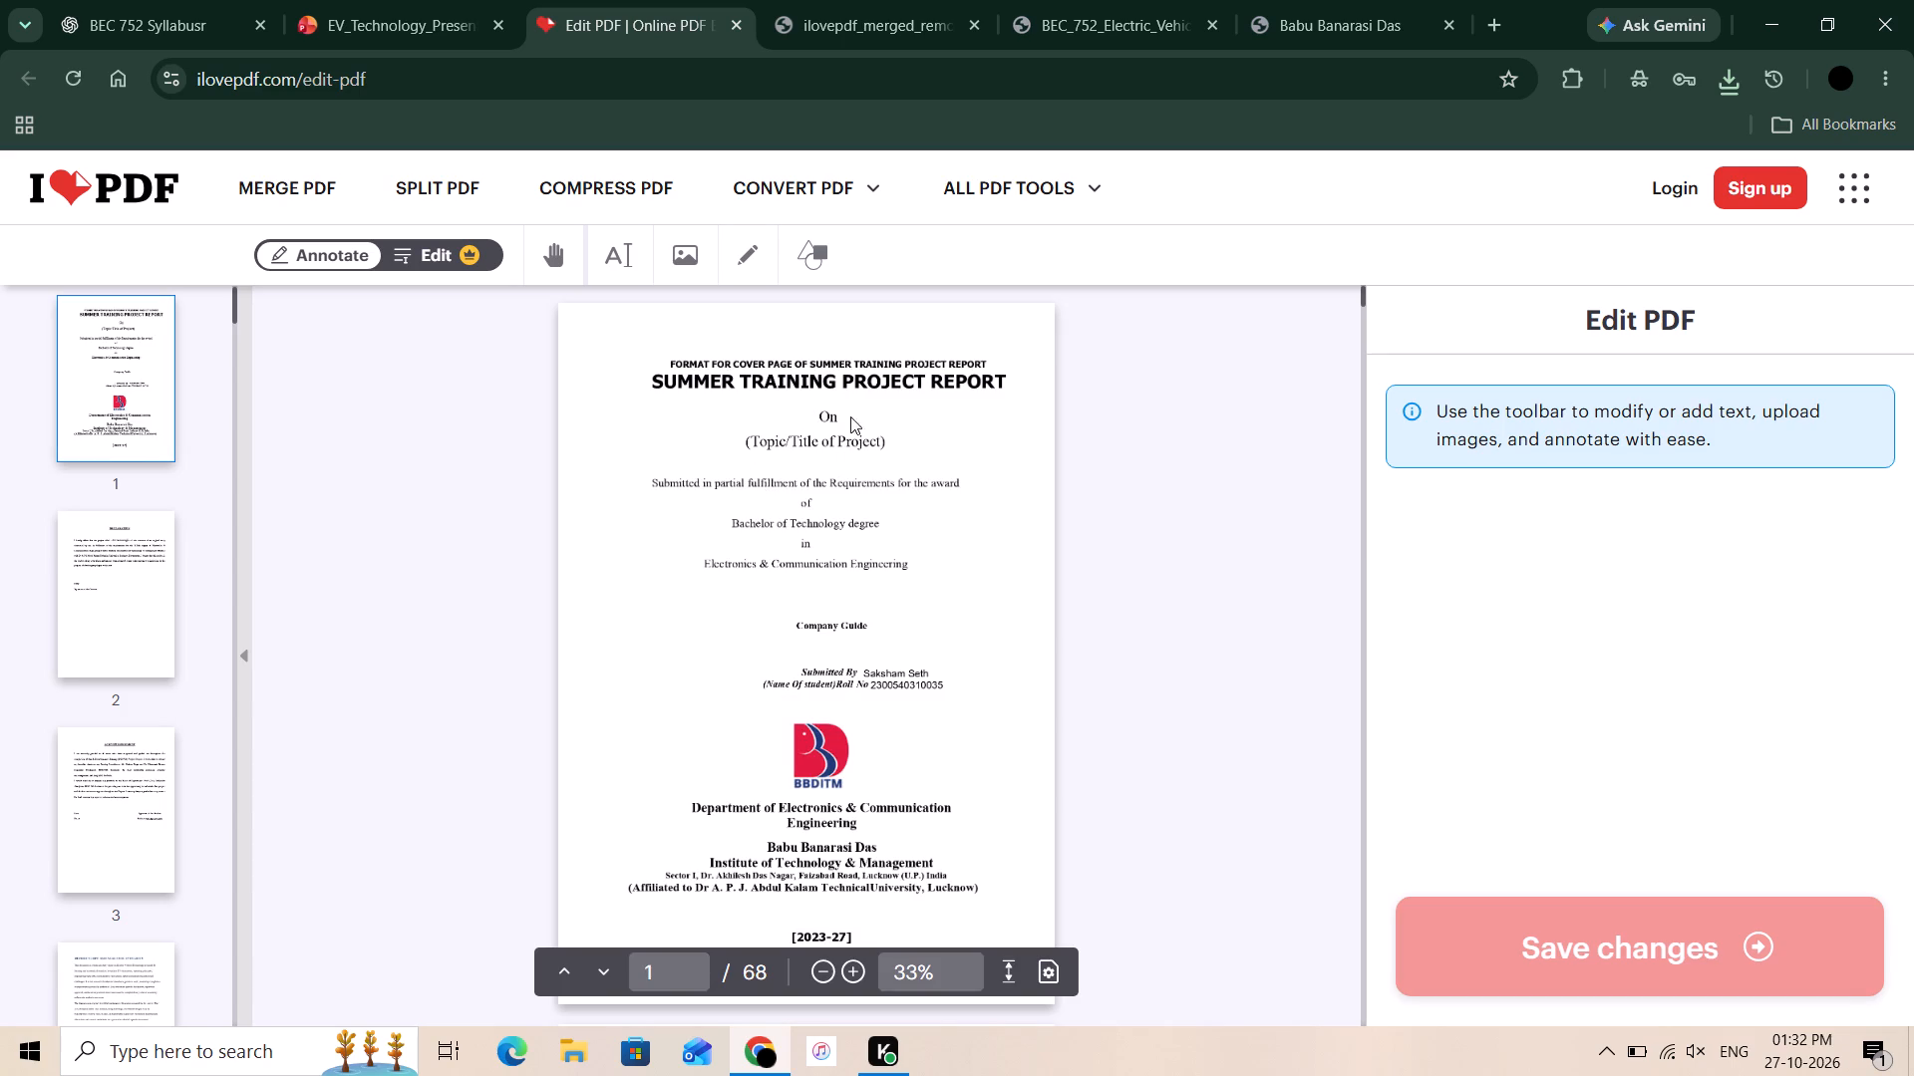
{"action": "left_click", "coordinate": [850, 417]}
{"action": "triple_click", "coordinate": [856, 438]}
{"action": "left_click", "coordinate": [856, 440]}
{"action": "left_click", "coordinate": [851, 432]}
Switch the PDF editor from Annotate mode to Edit mode.
{"action": "left_click", "coordinate": [320, 261]}
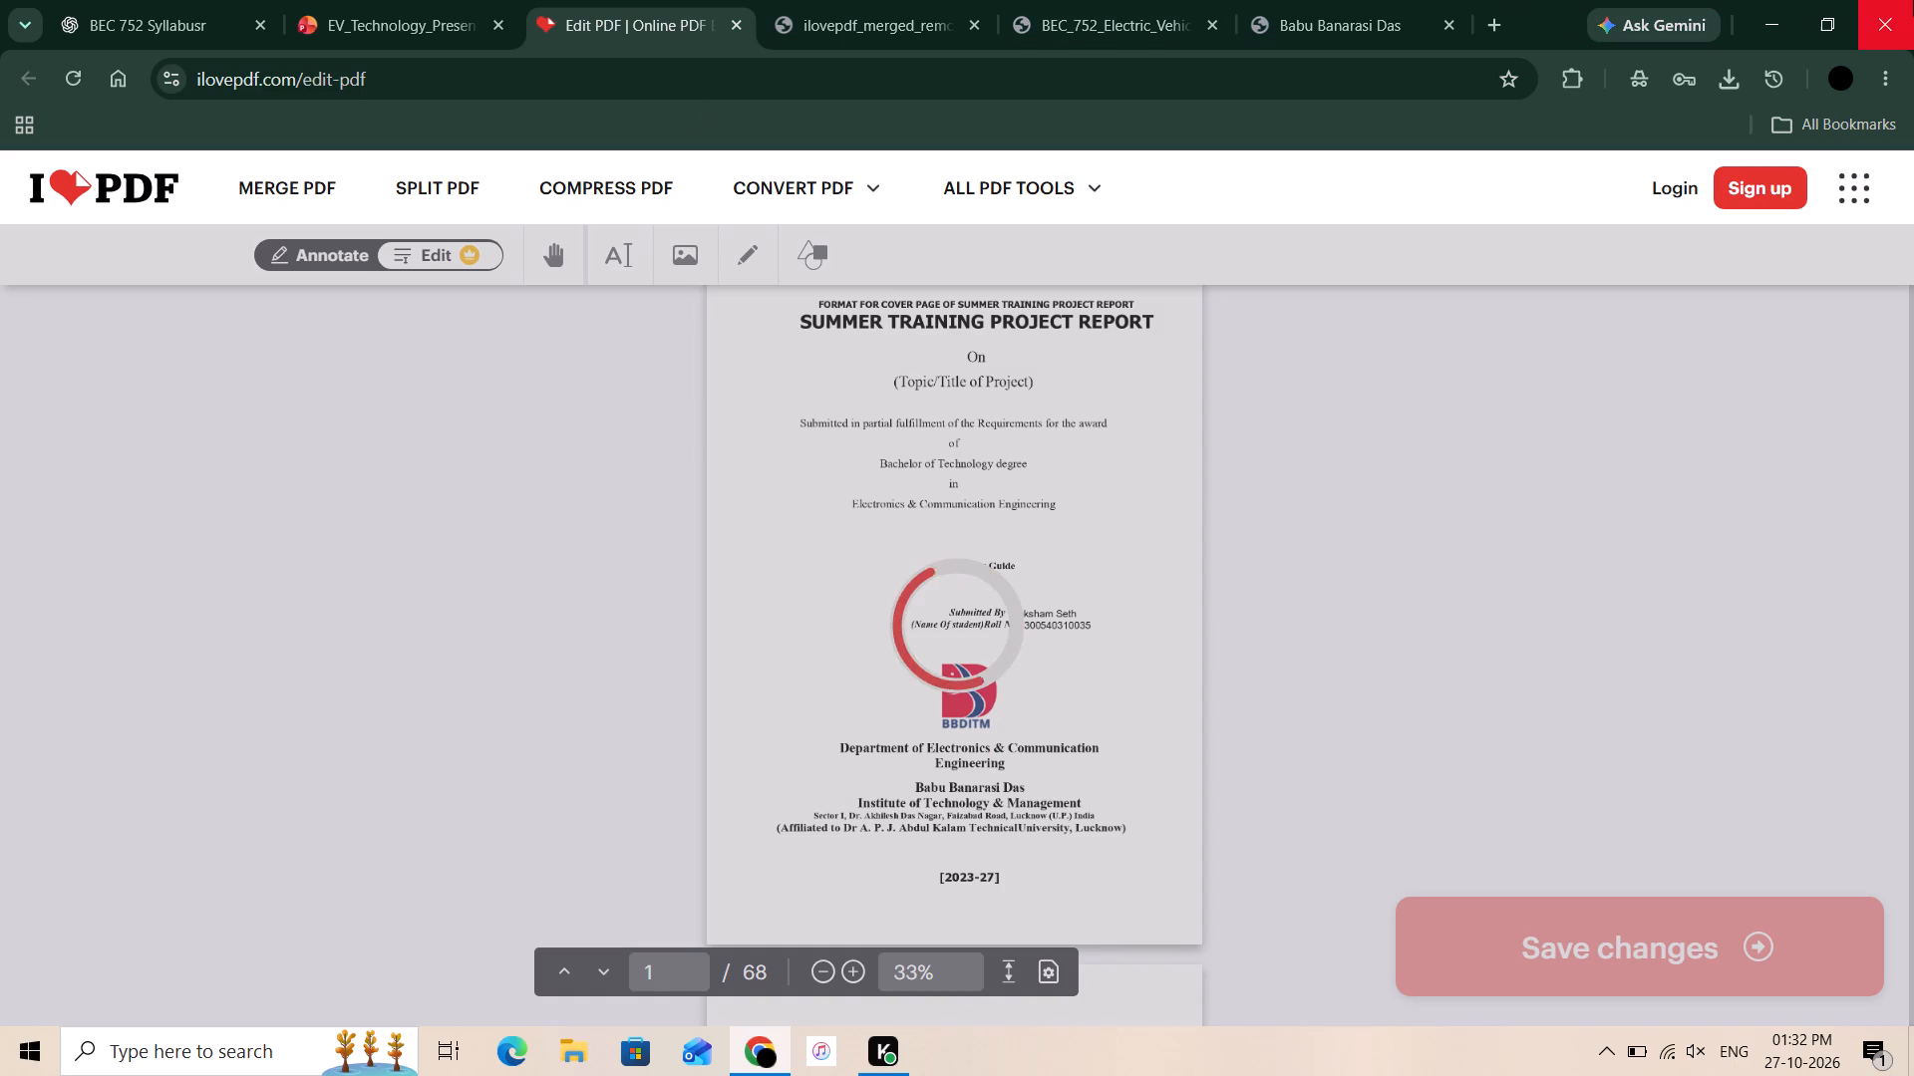
Open WhatsApp from the hidden background apps.
{"action": "left_click", "coordinate": [1616, 1075]}
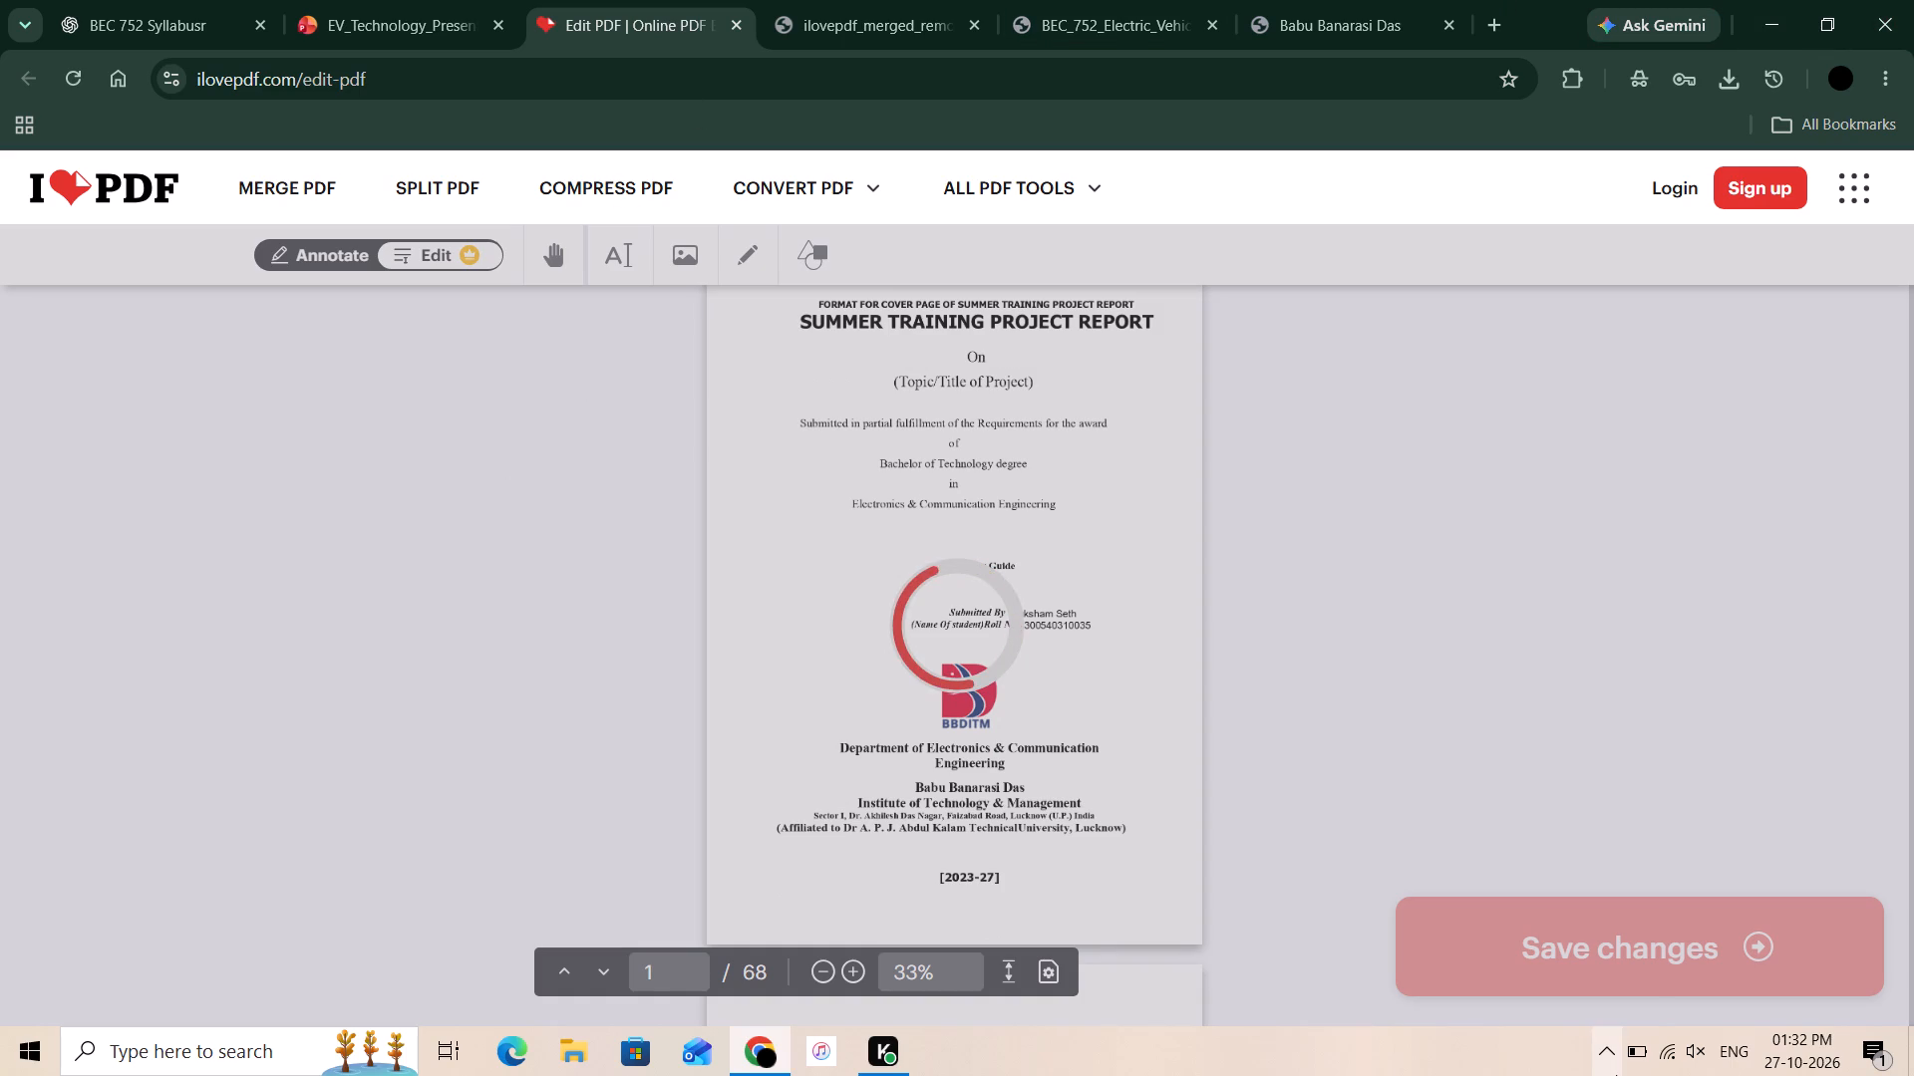
{"action": "left_click", "coordinate": [1588, 1002]}
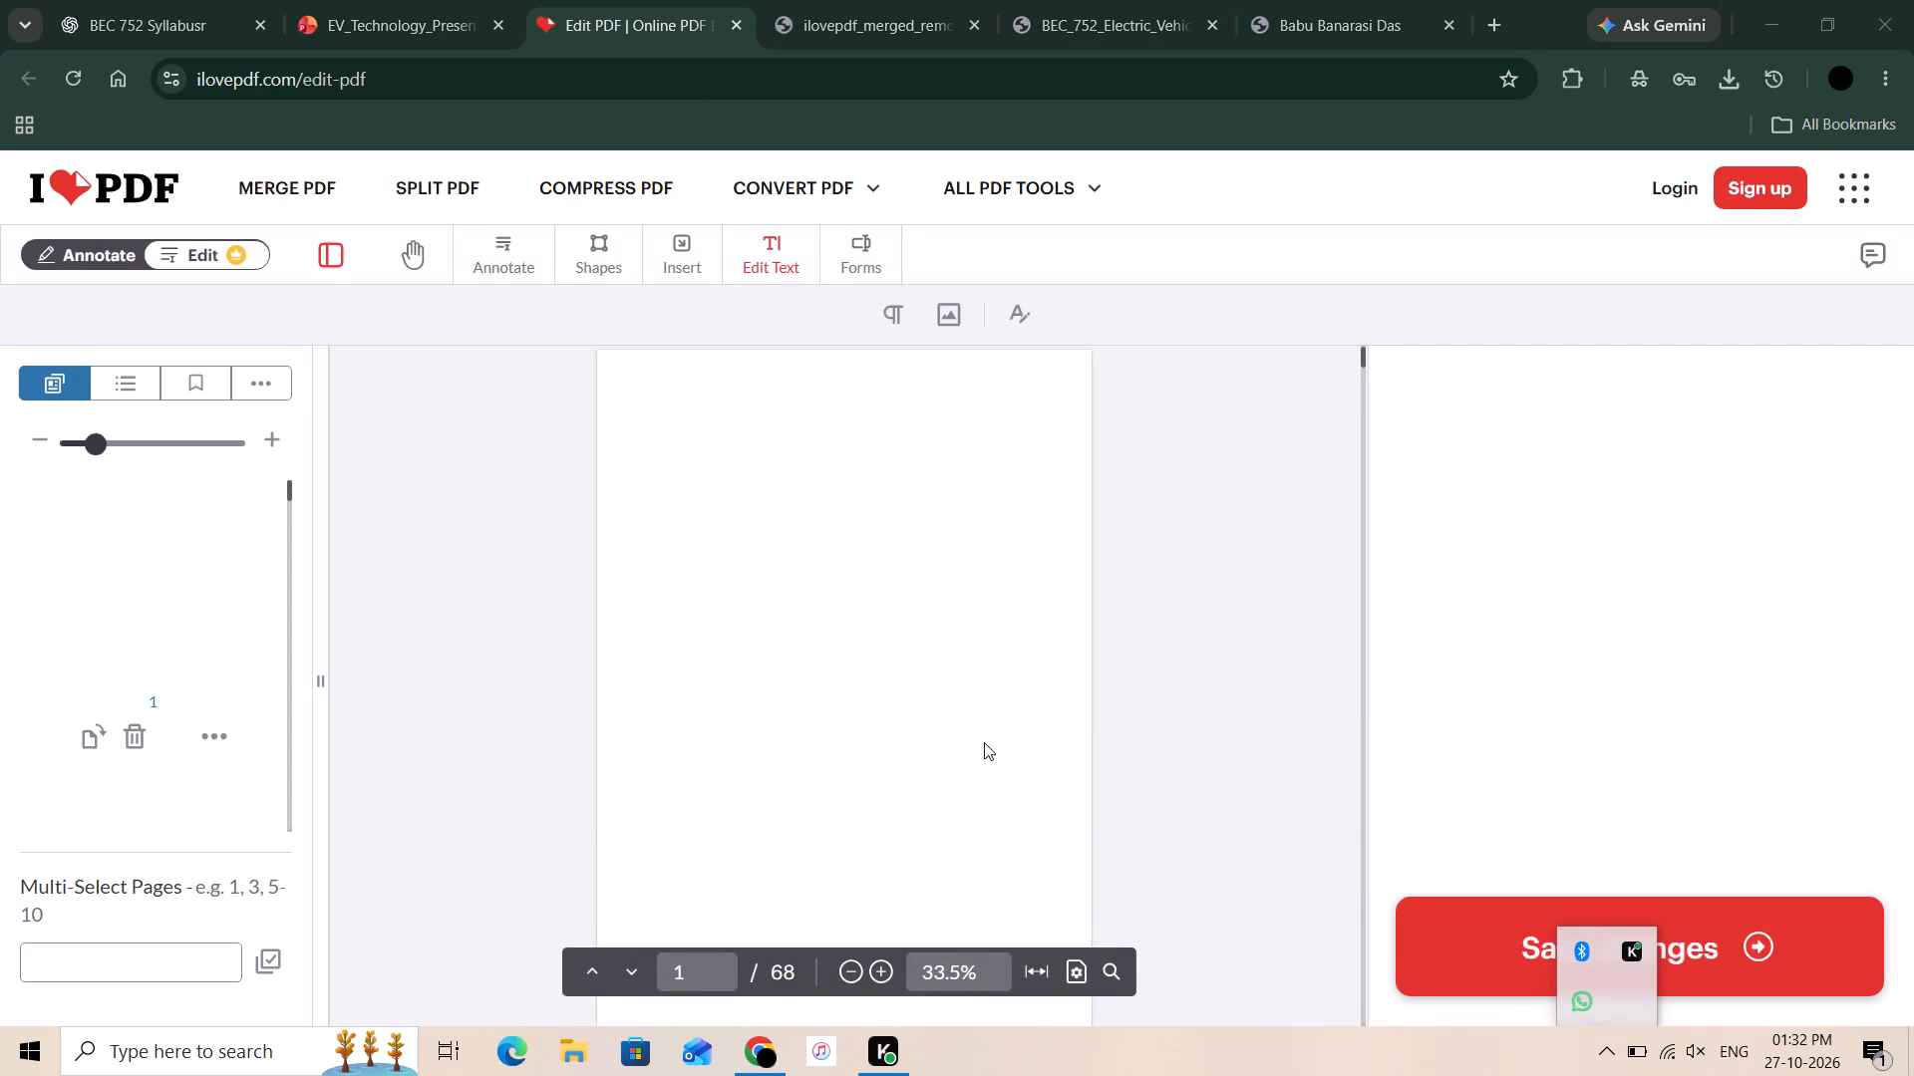
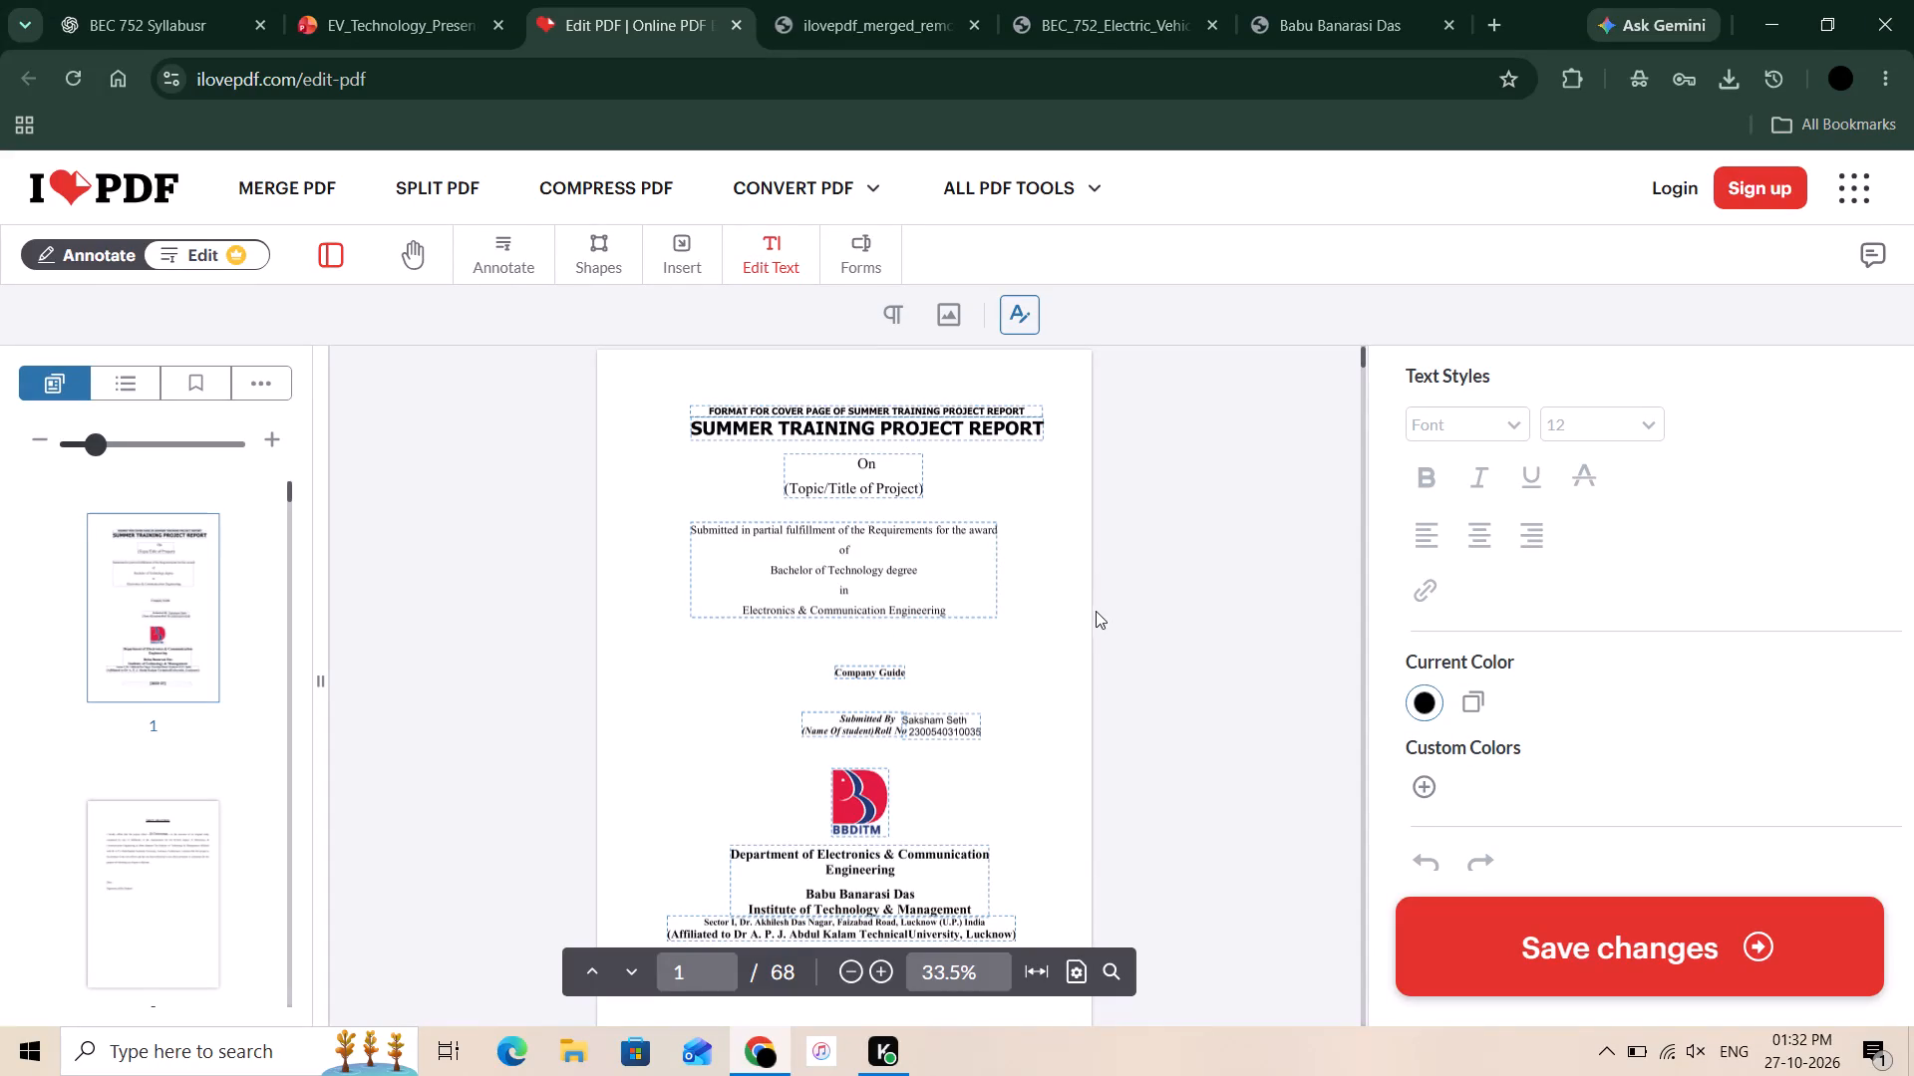
Select the "FORMAT FOR COVER PAGE OF SUMMER TRAINING PROJECT REPORT" text block at the top of the cover page.
{"action": "left_click", "coordinate": [1020, 414]}
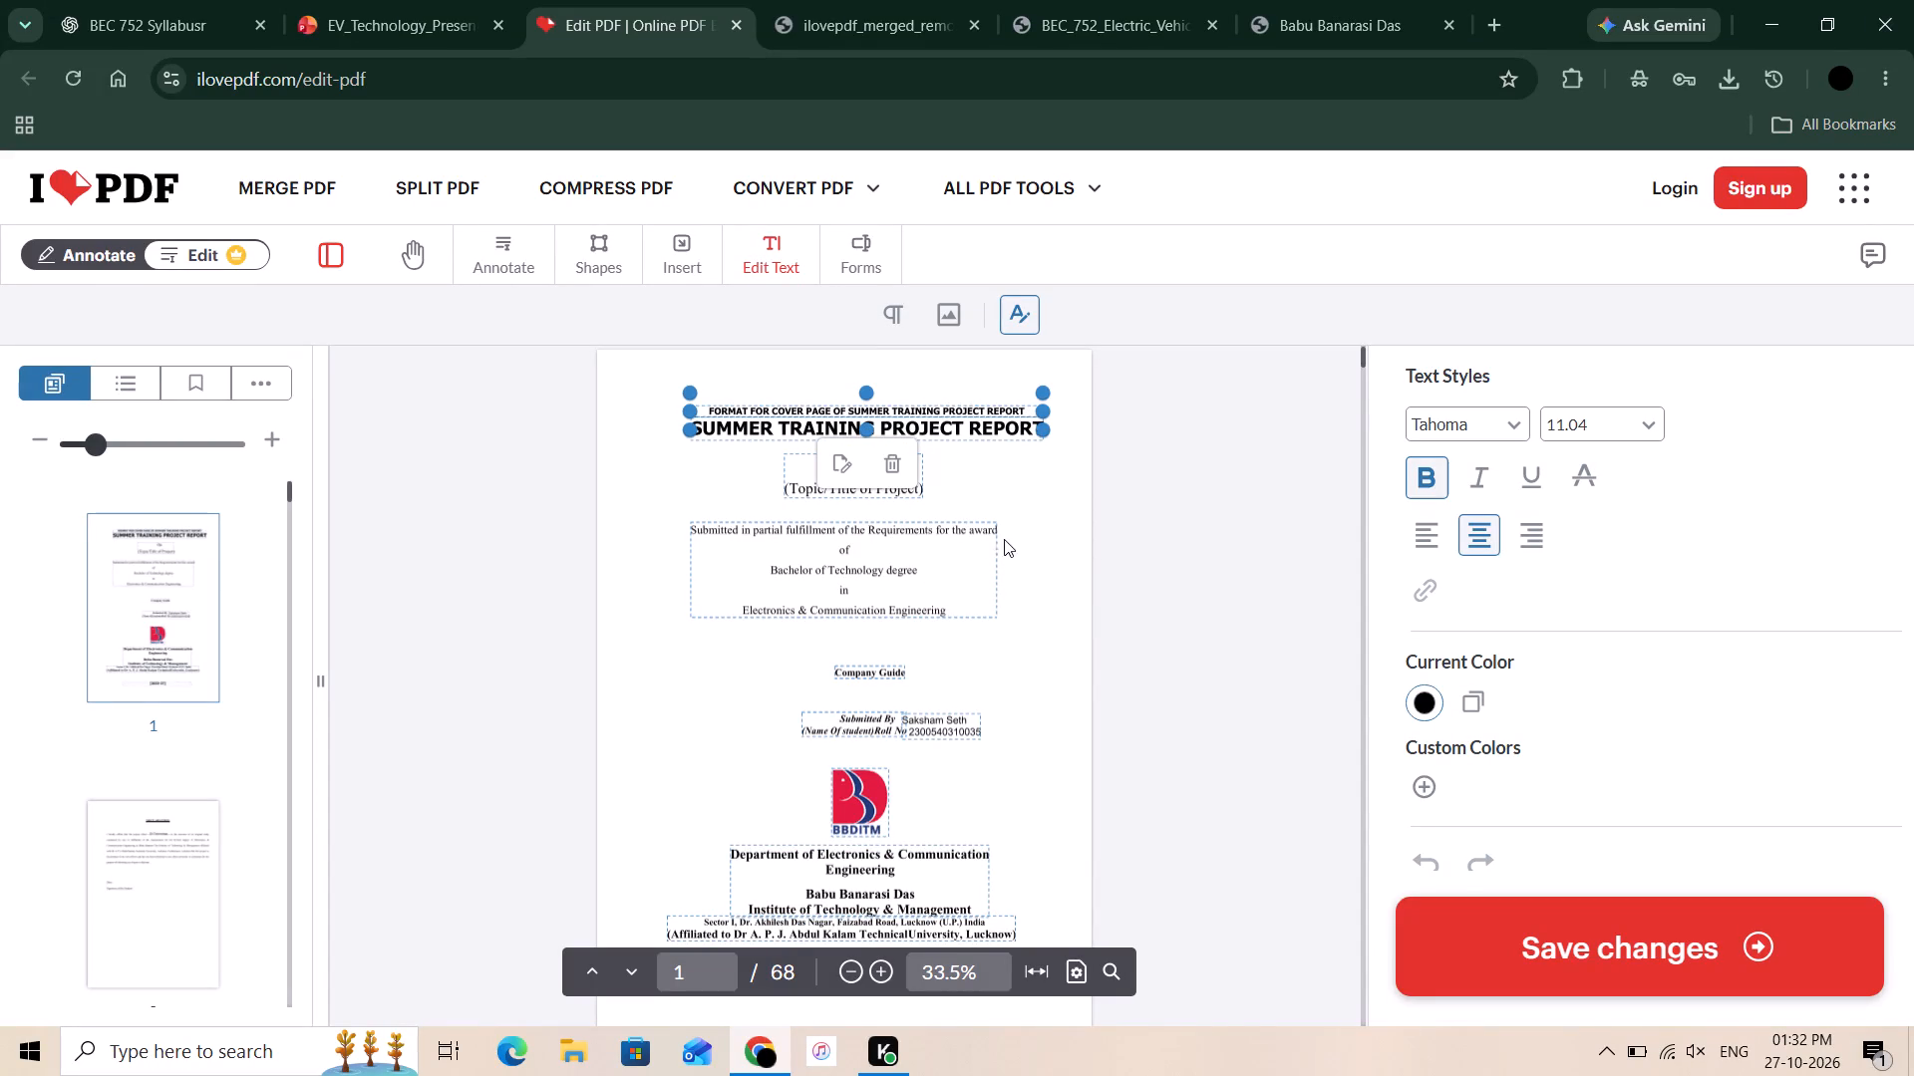
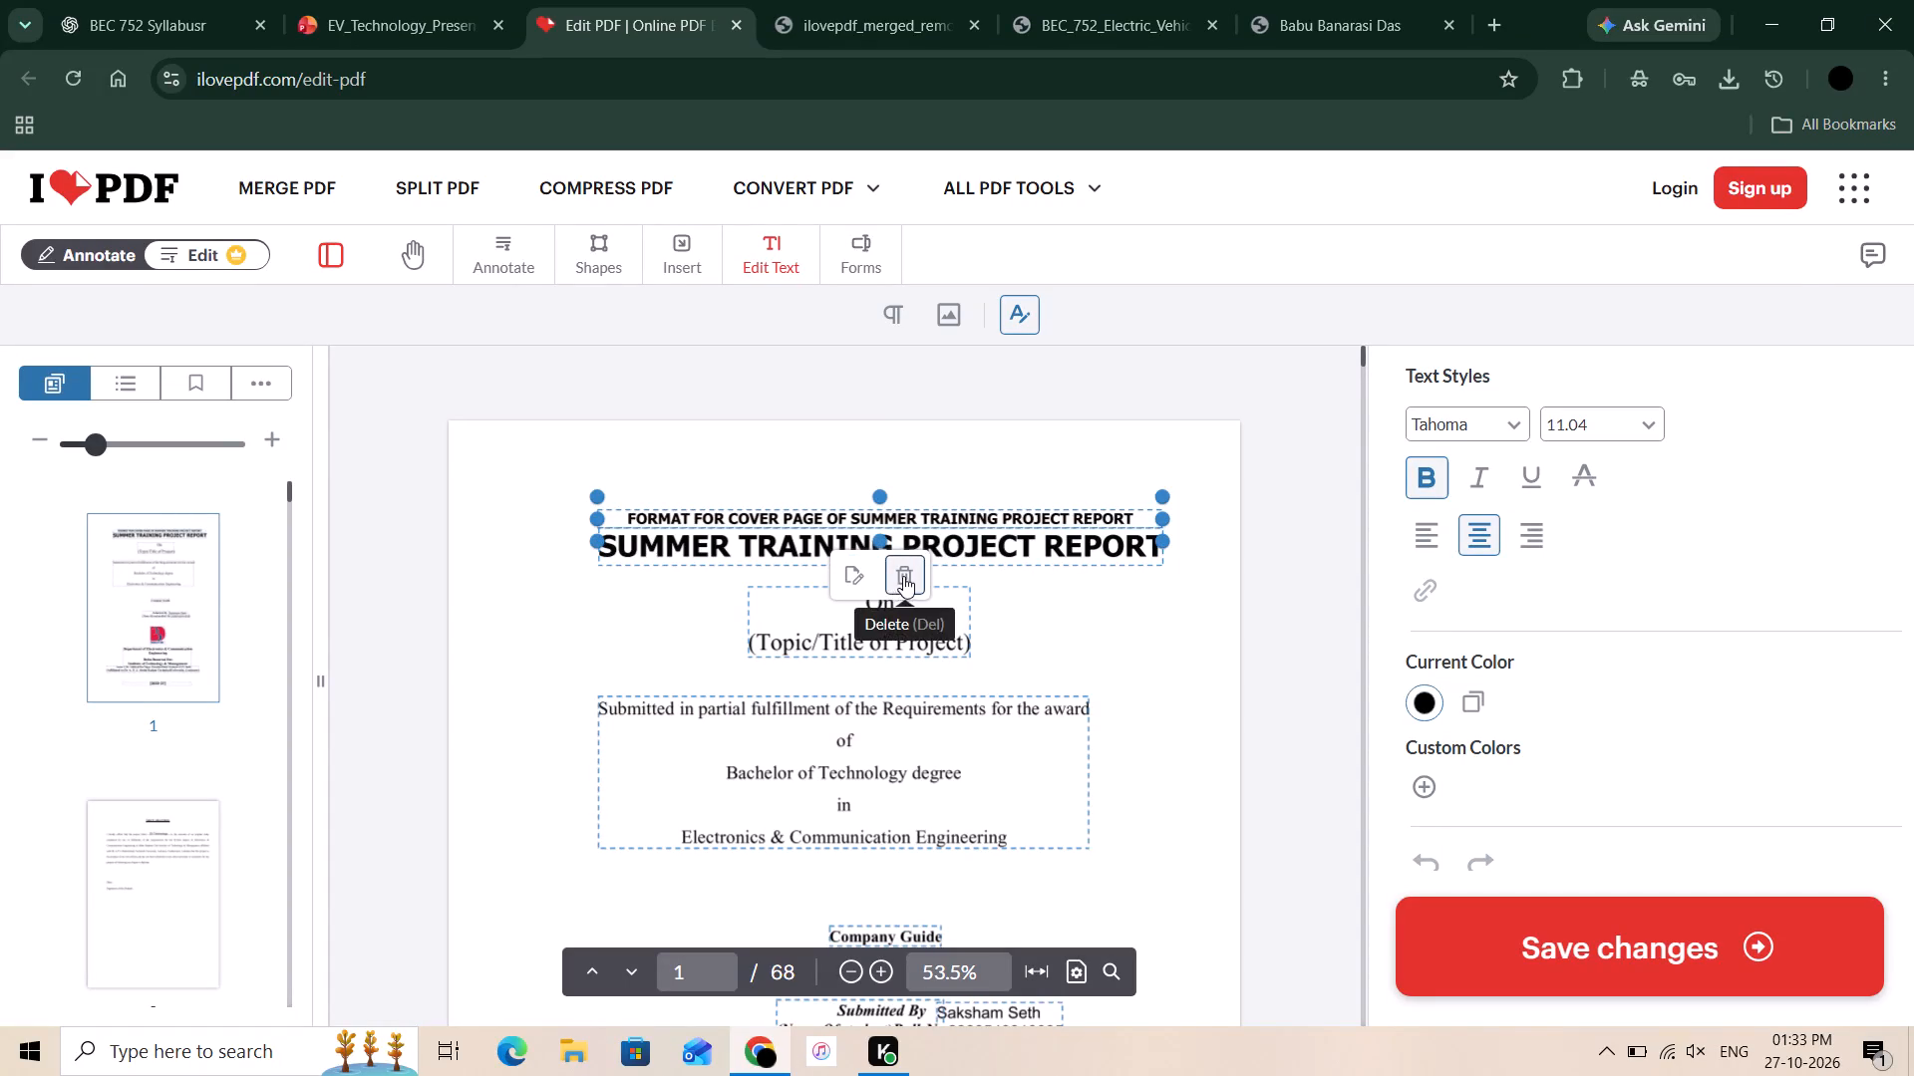
Delete the selected "FORMAT FOR COVER PAGE OF SUMMER TRAINING PROJECT REPORT" text block from the cover page.
{"action": "left_click", "coordinate": [908, 574]}
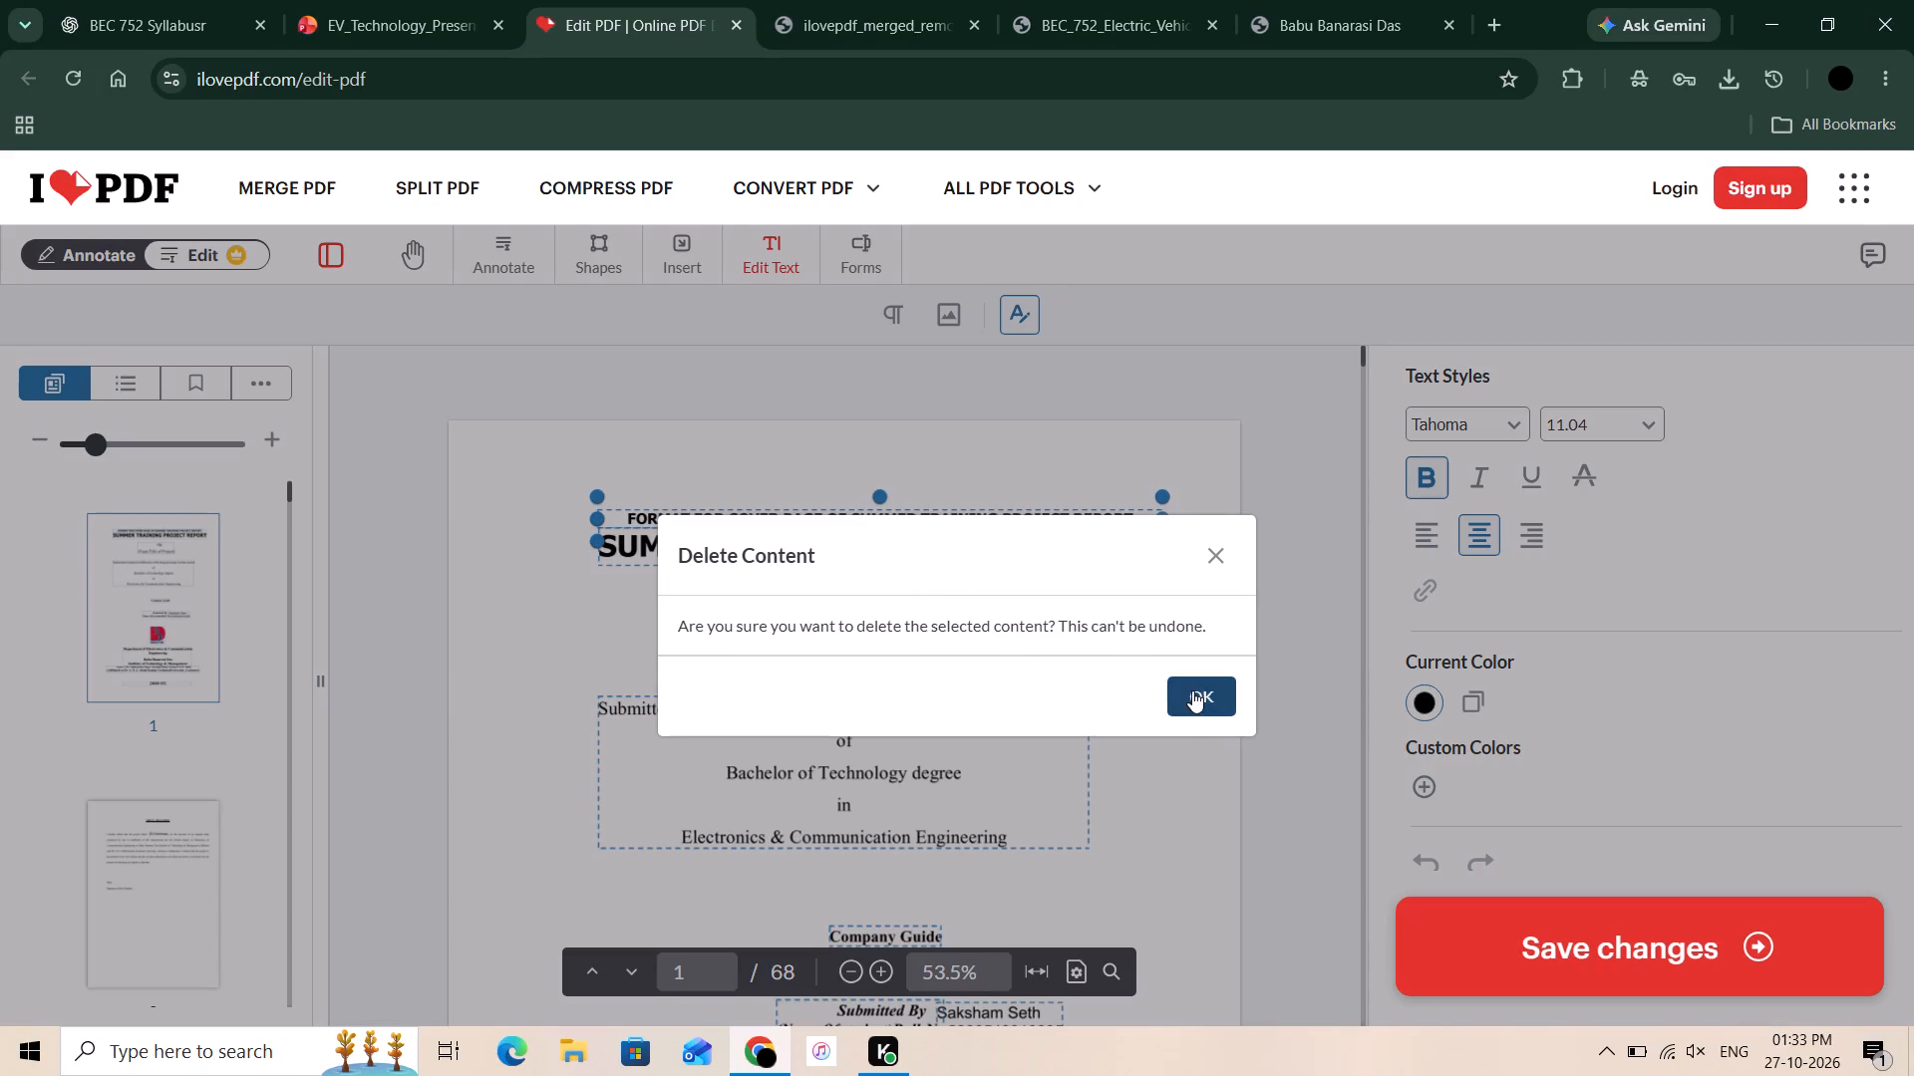
{"action": "left_click", "coordinate": [1198, 692]}
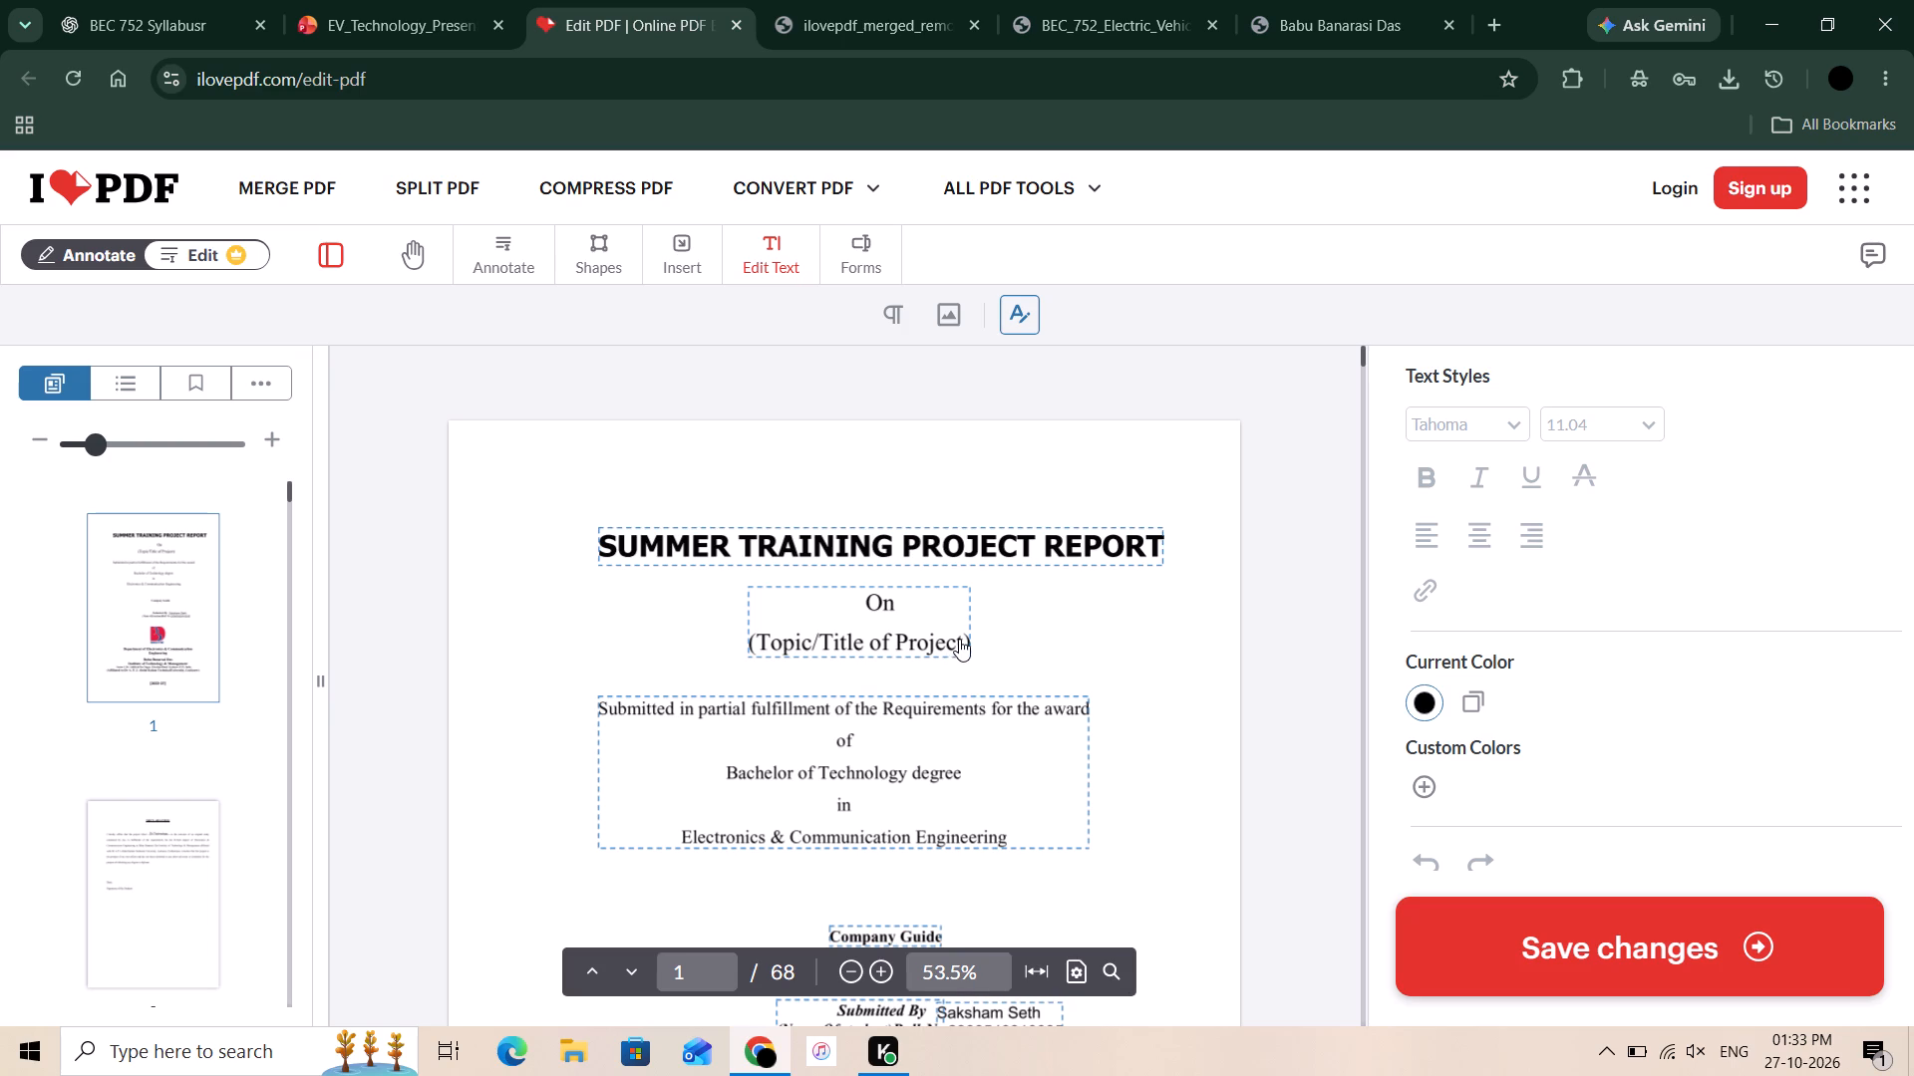
Delete the "Company Guide" text block from the cover page.
{"action": "scroll", "coordinate": [1116, 734], "scroll_direction": "down", "scroll_amount": 1}
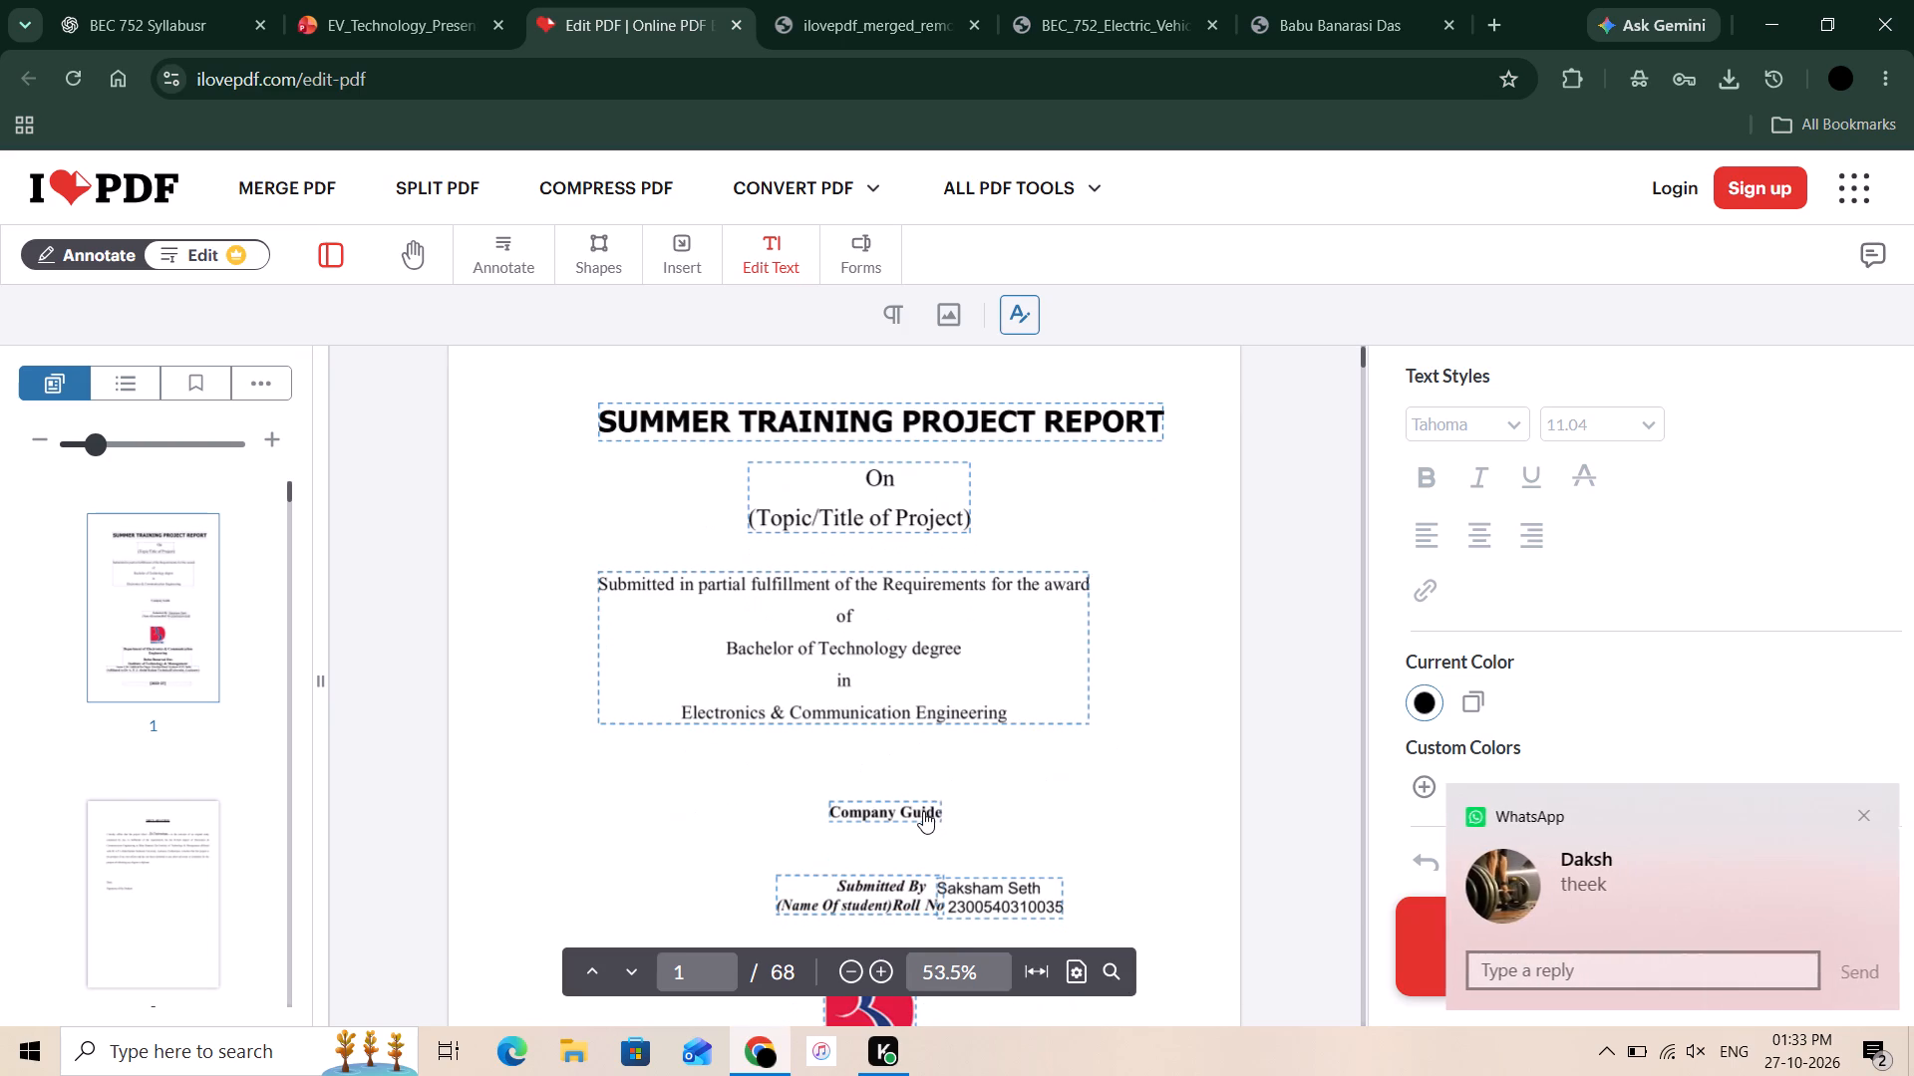
{"action": "left_click", "coordinate": [923, 811]}
{"action": "left_click", "coordinate": [916, 854]}
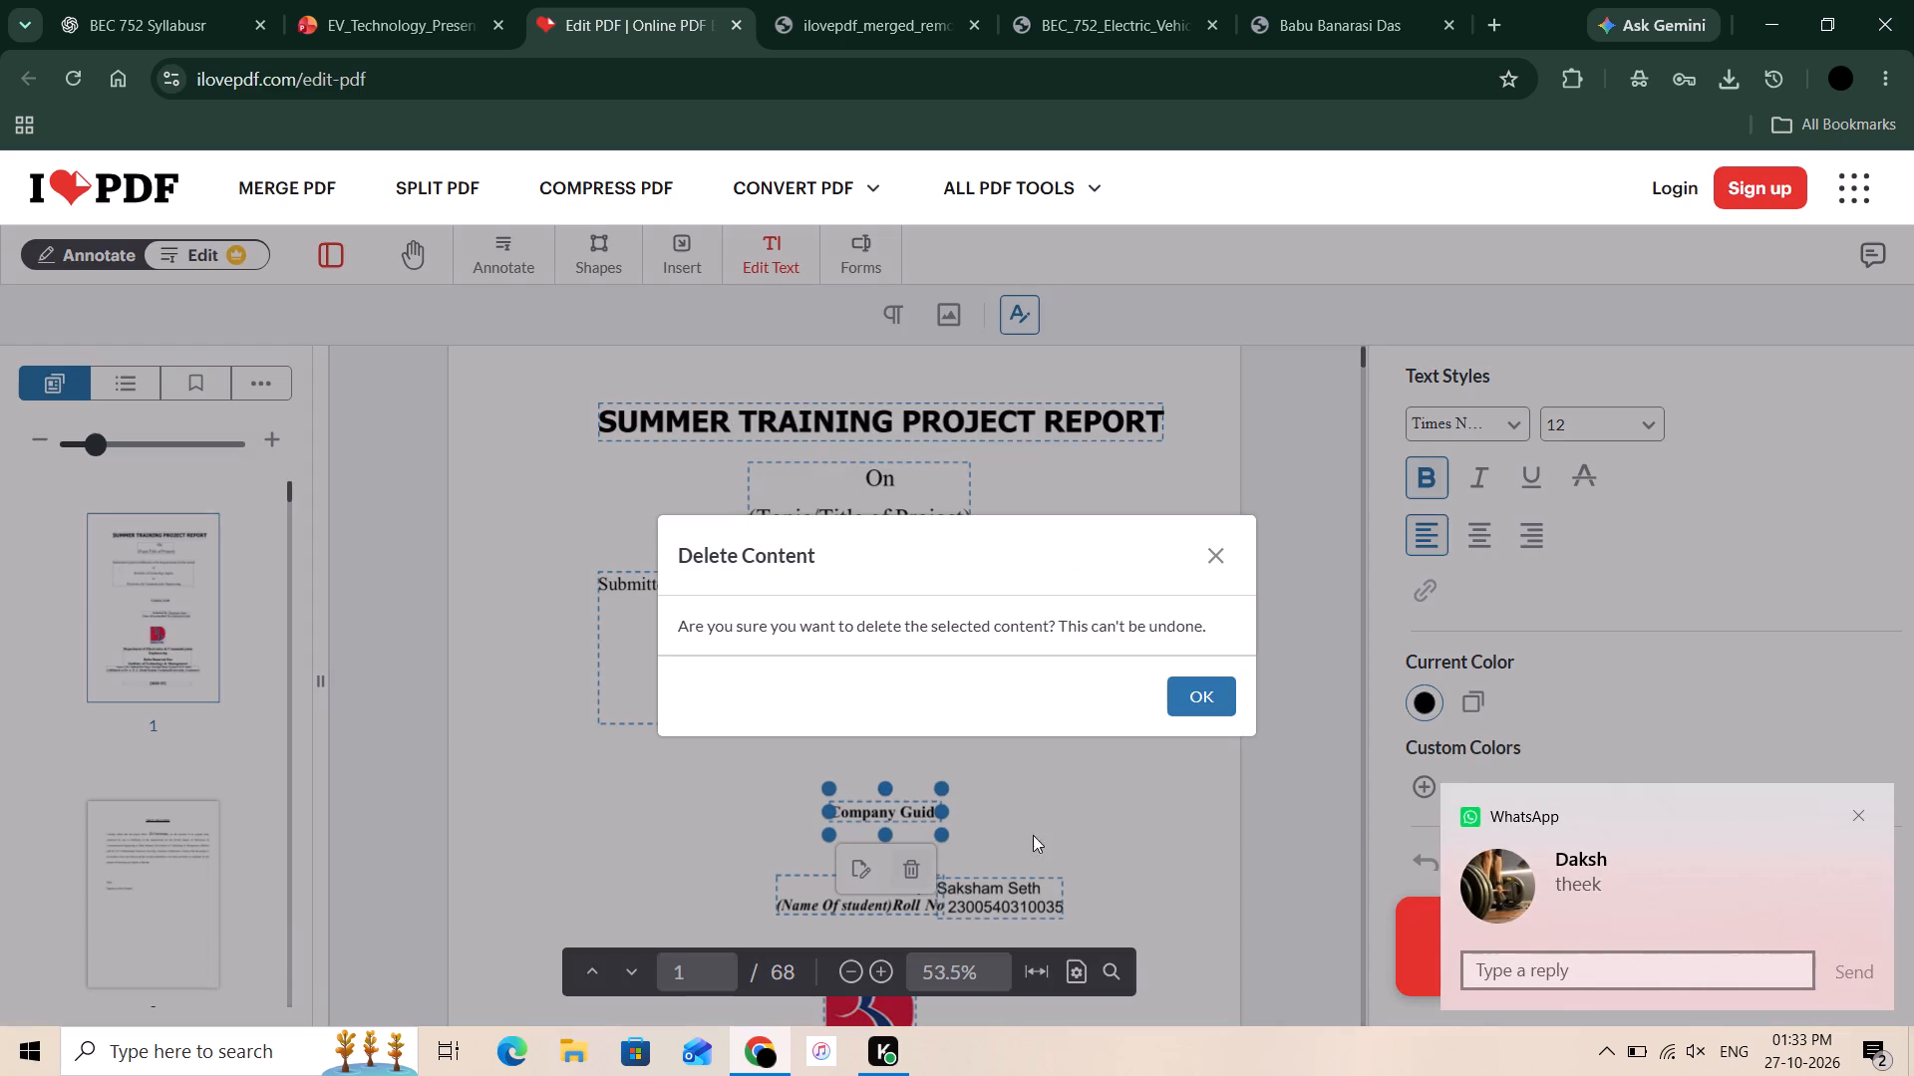
{"action": "left_click", "coordinate": [1206, 703]}
Delete the duplicate ACKNOWLEDGEMENT heading and paragraph block above the ABSTRACT on page 4.
{"action": "scroll", "coordinate": [1097, 834], "scroll_direction": "down", "scroll_amount": 1}
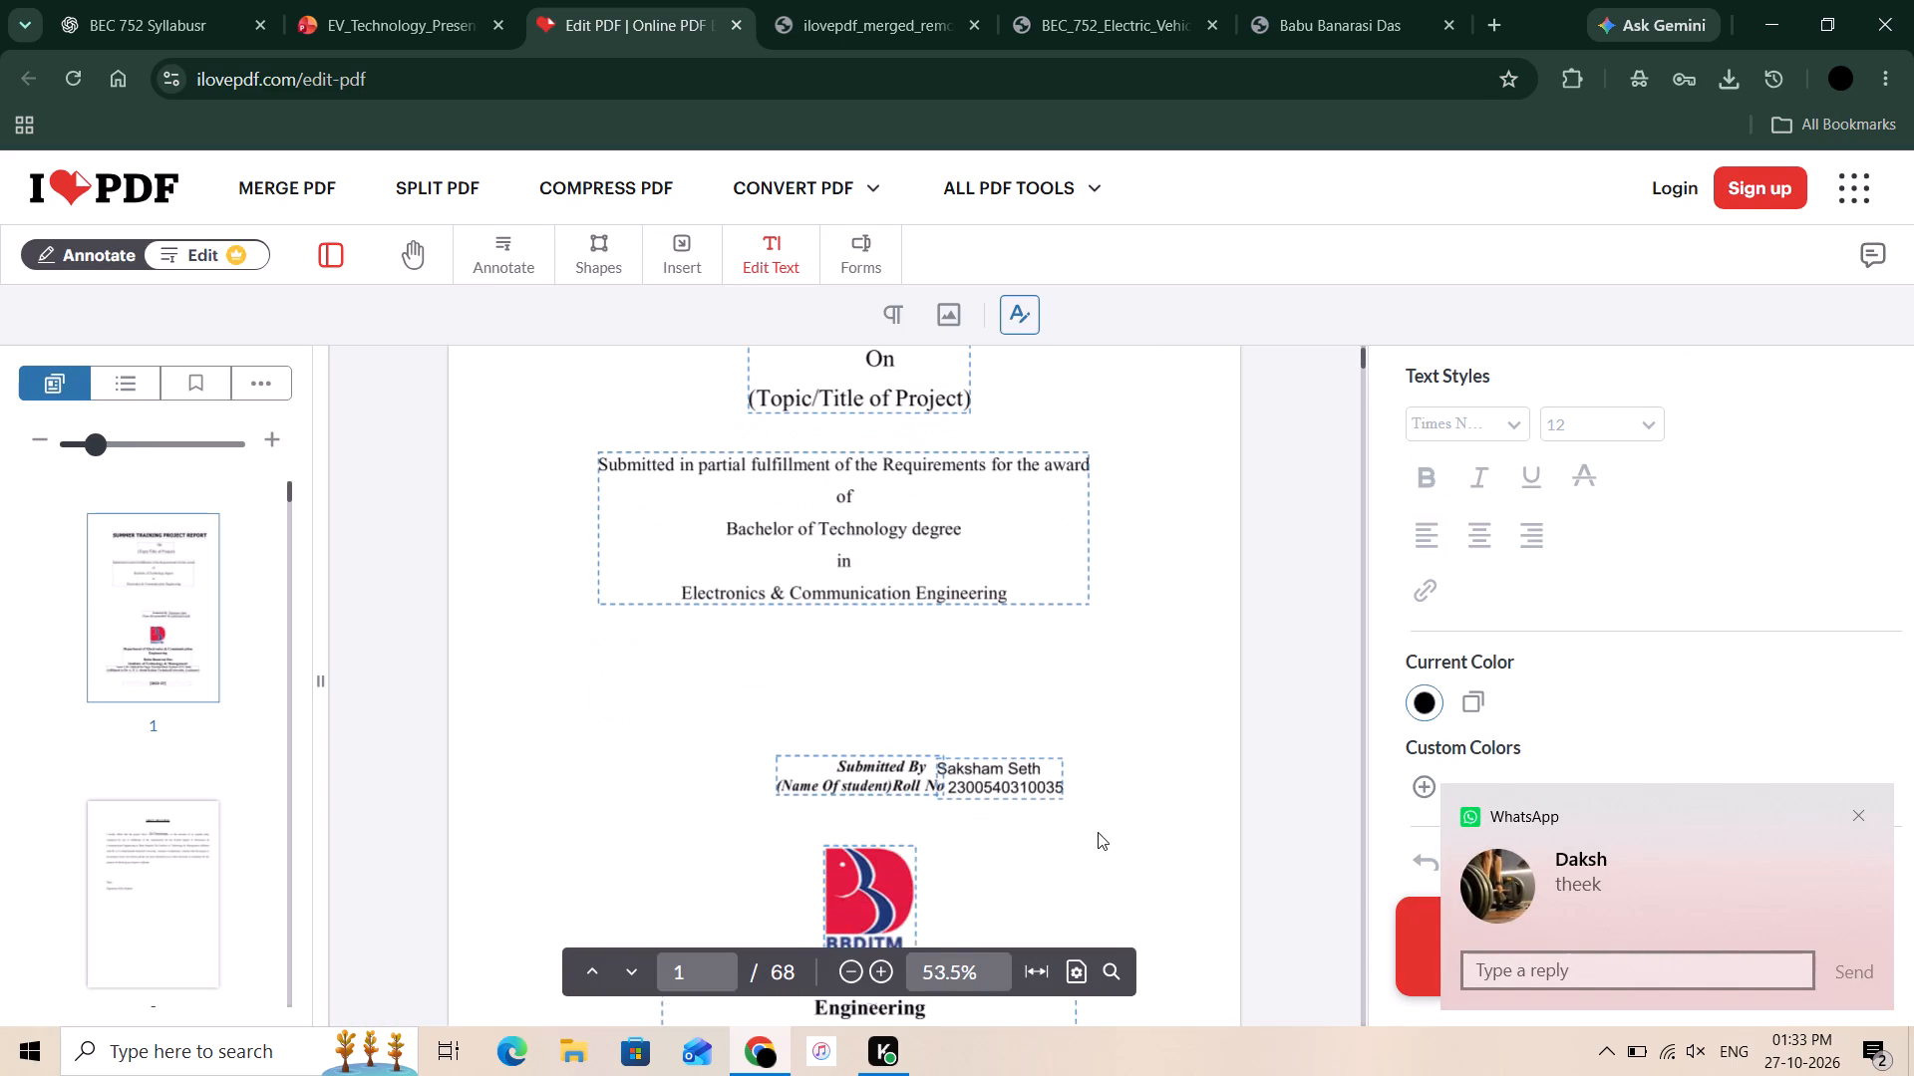
{"action": "scroll", "coordinate": [1098, 827], "scroll_direction": "down", "scroll_amount": 5}
{"action": "scroll", "coordinate": [1067, 748], "scroll_direction": "down", "scroll_amount": 5}
{"action": "scroll", "coordinate": [1042, 826], "scroll_direction": "down", "scroll_amount": 7}
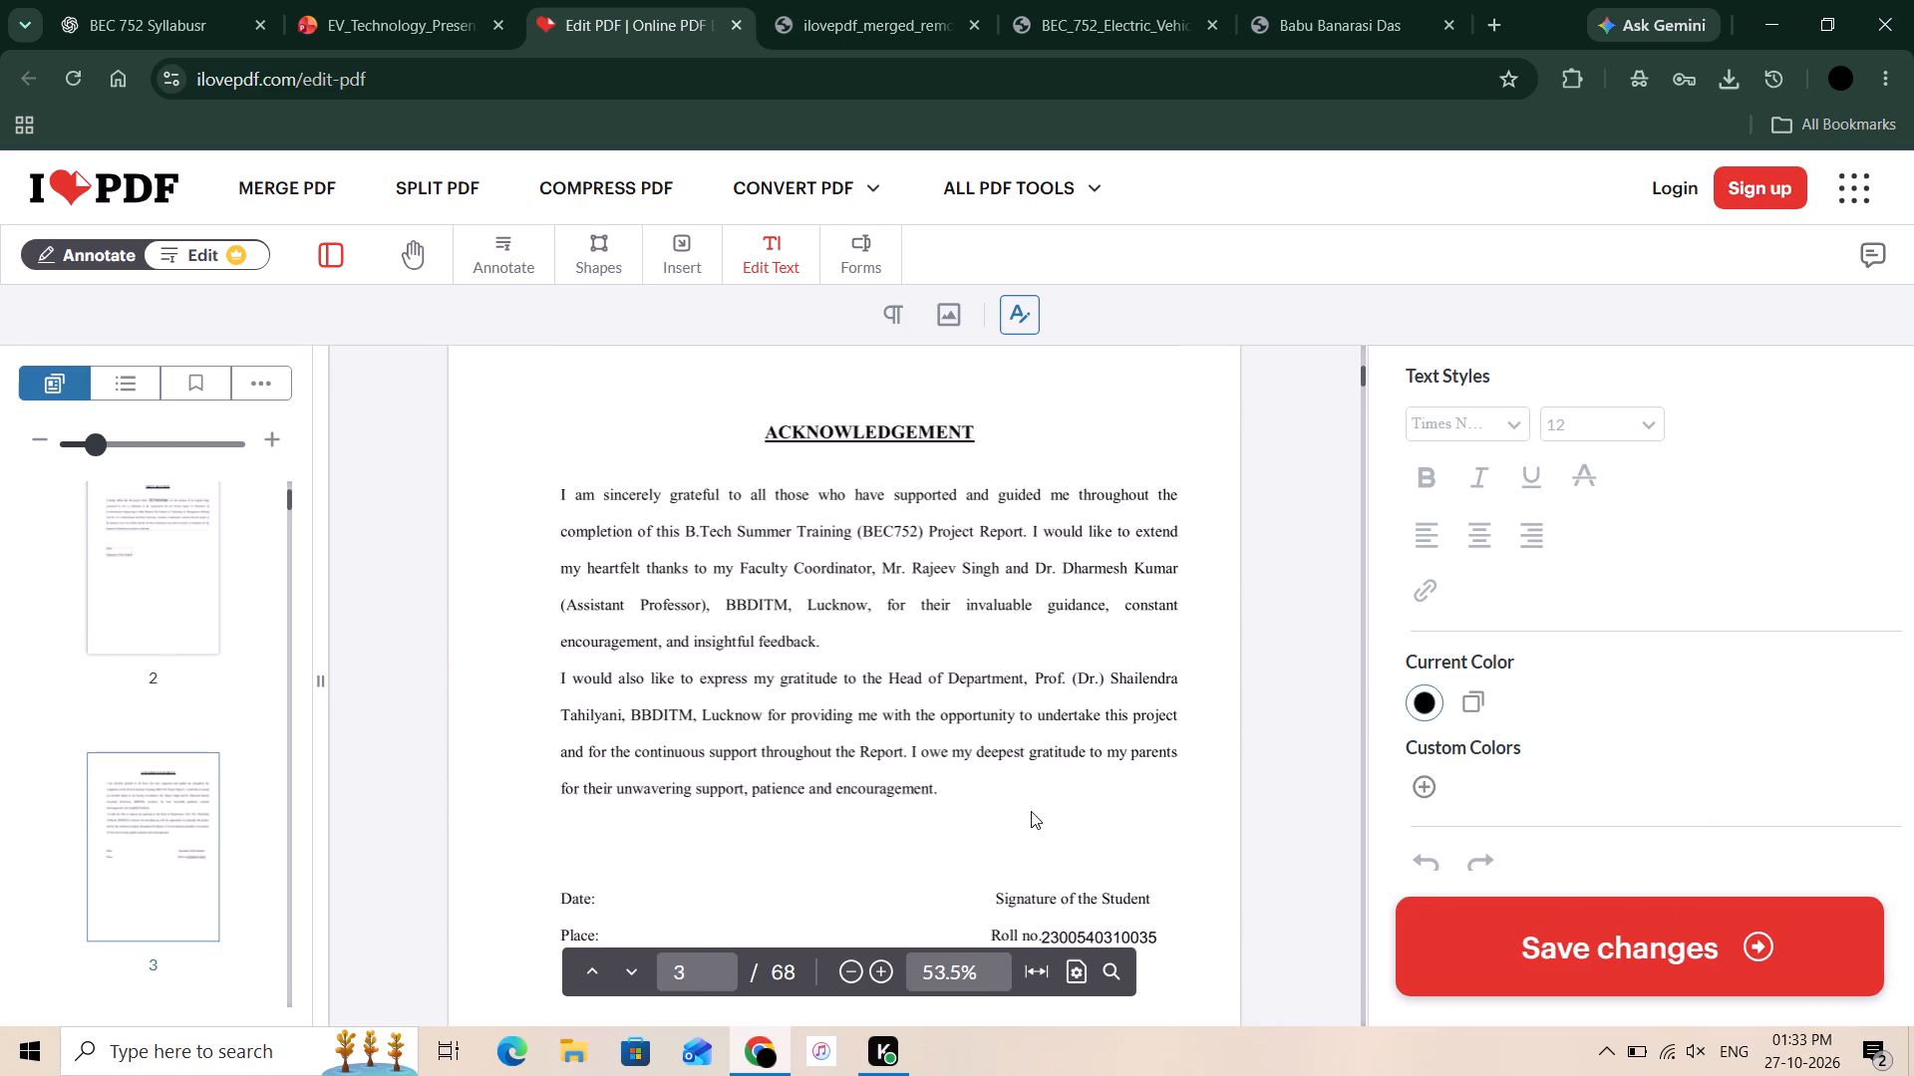
{"action": "scroll", "coordinate": [1015, 819], "scroll_direction": "down", "scroll_amount": 10}
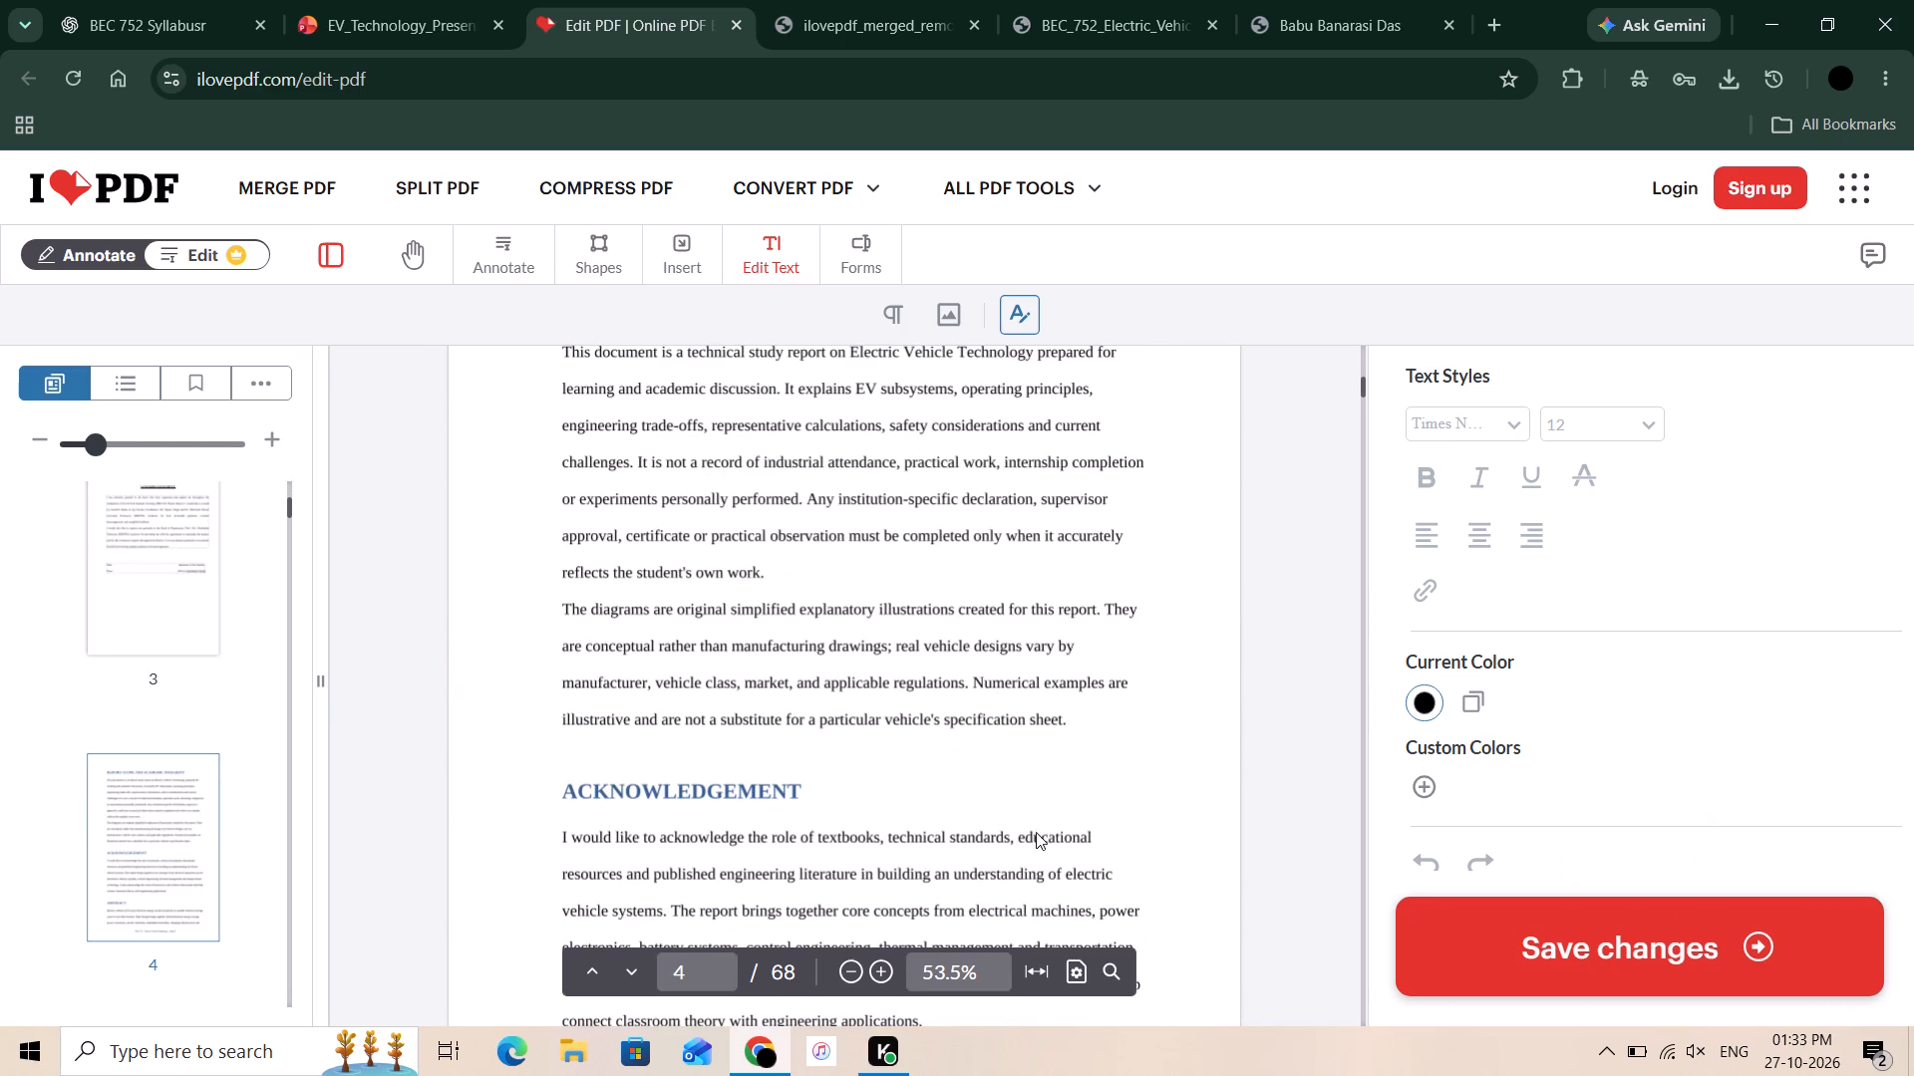
{"action": "scroll", "coordinate": [865, 803], "scroll_direction": "down", "scroll_amount": 2}
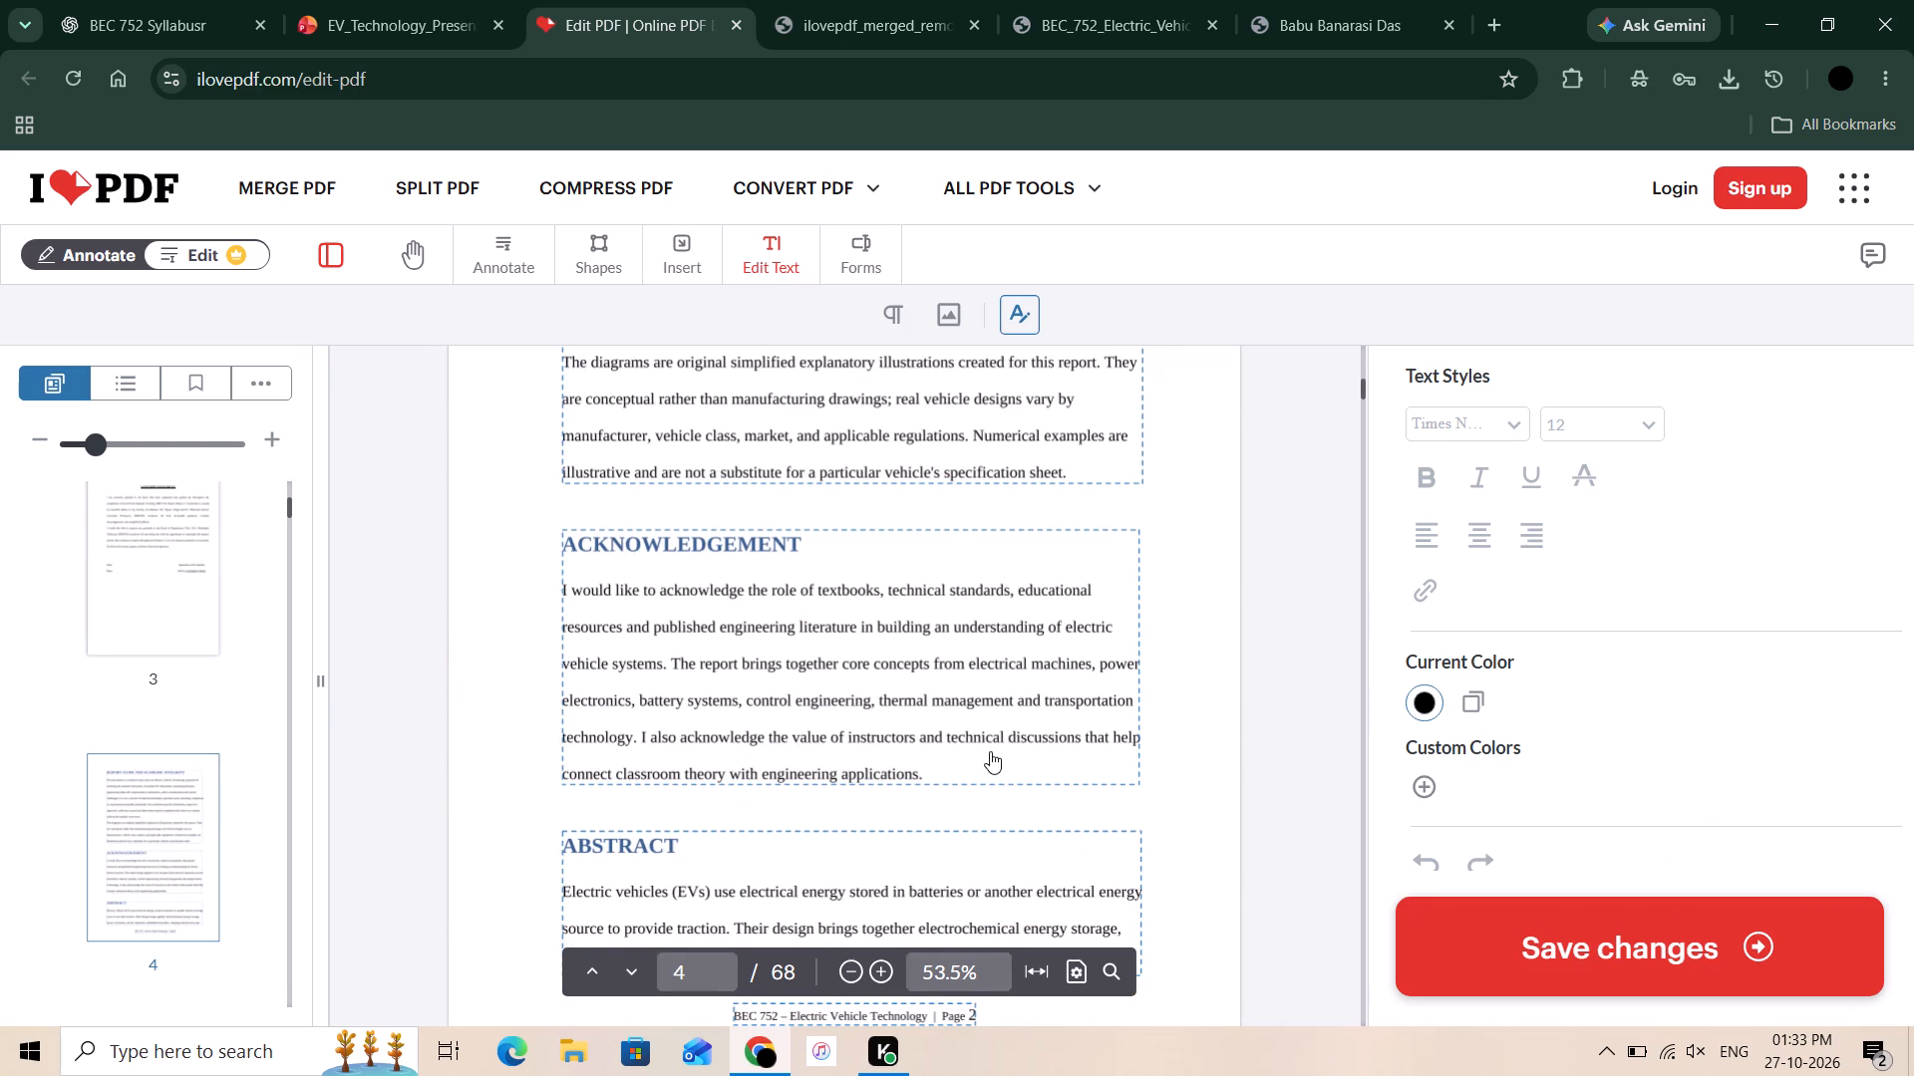
{"action": "left_click", "coordinate": [990, 754]}
{"action": "left_click", "coordinate": [861, 829]}
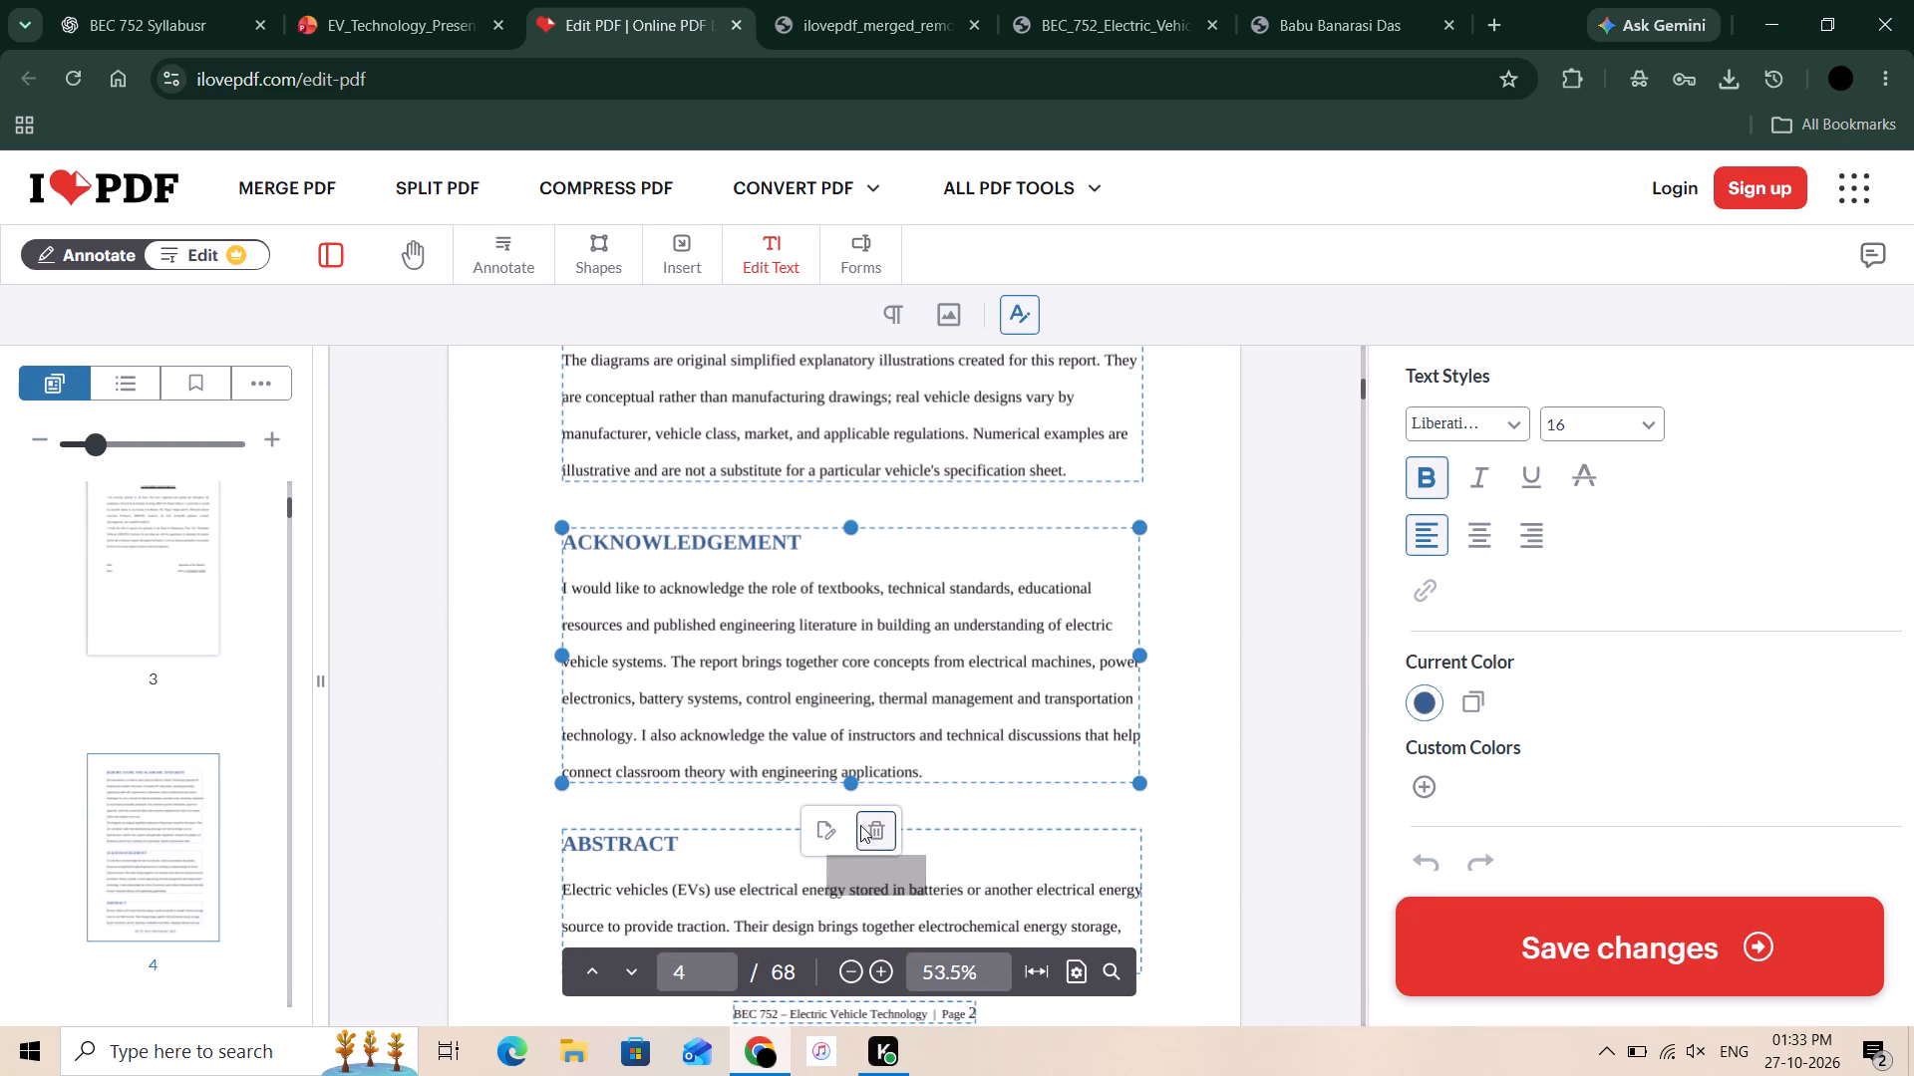
{"action": "left_click", "coordinate": [1204, 686]}
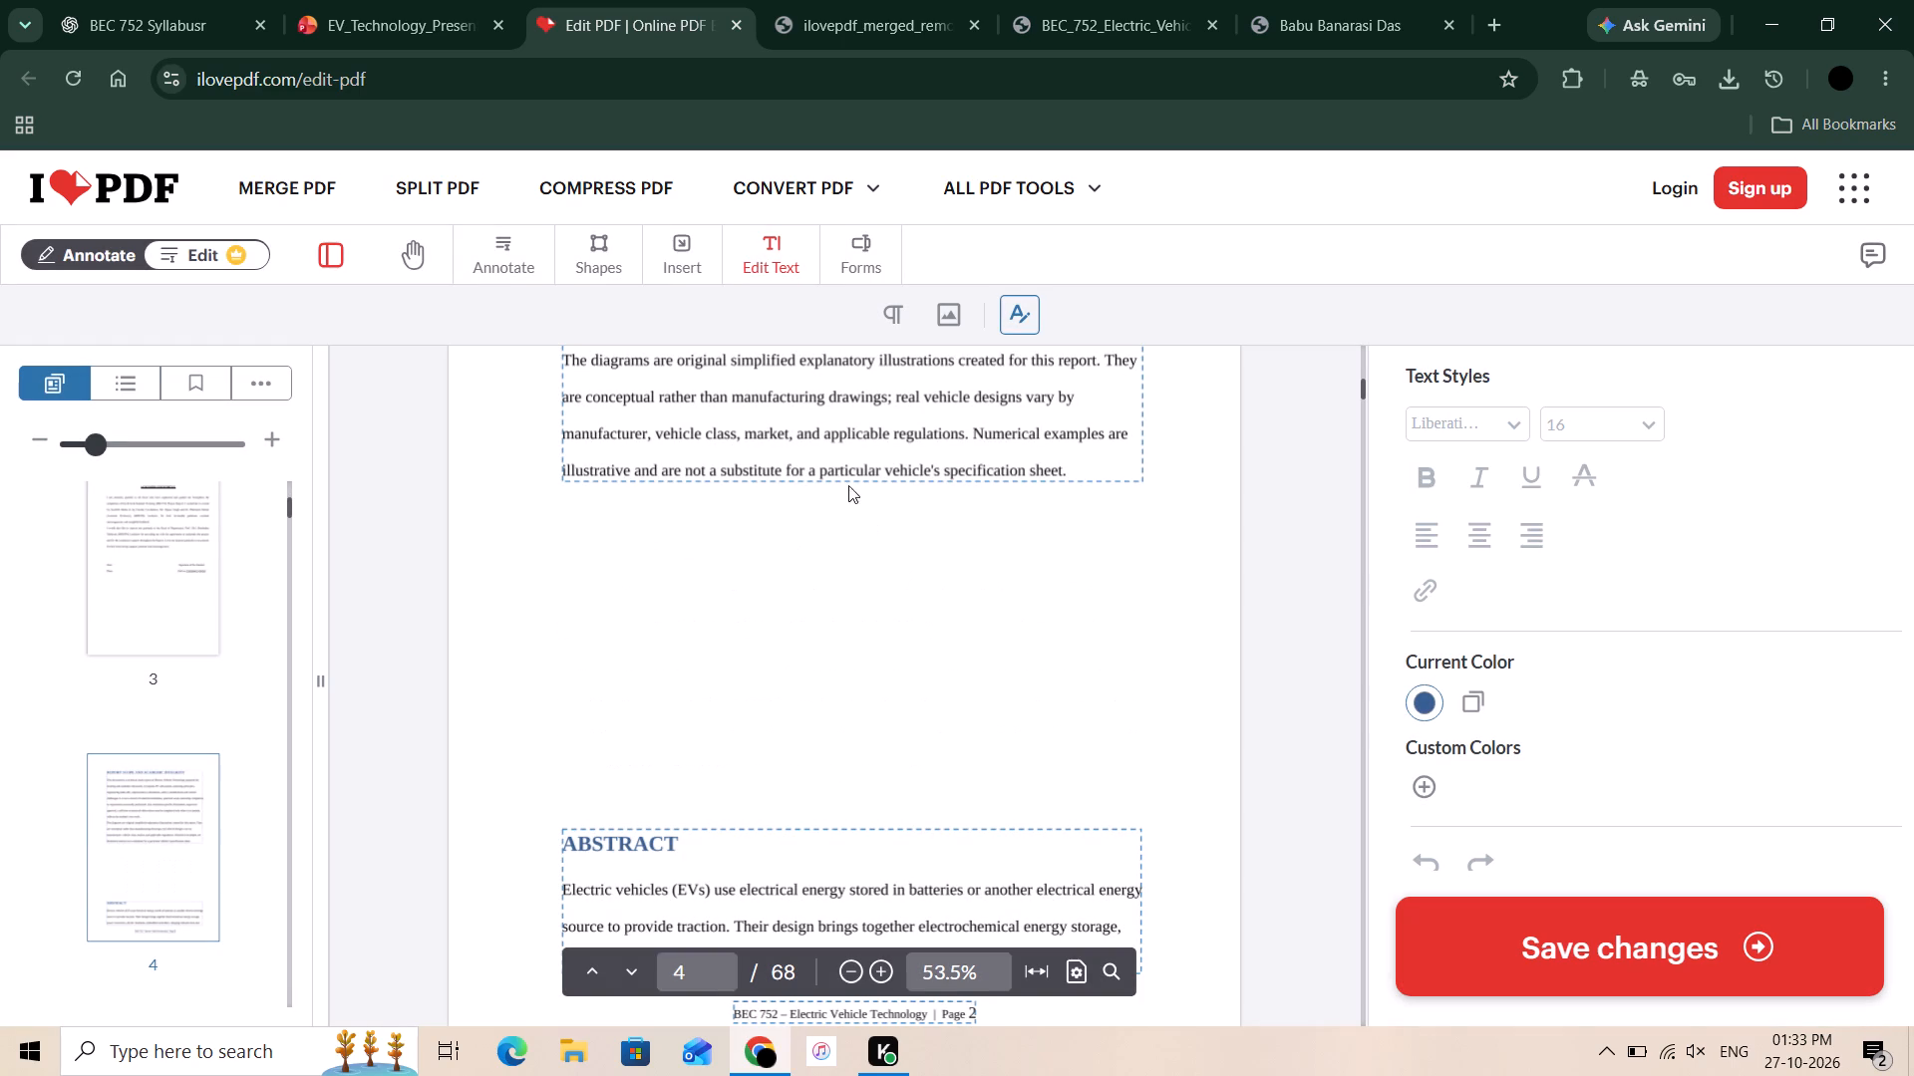
Stretch the text box above the ABSTRACT on page 4 downward until its lower edge sits just above the ABSTRACT heading.
{"action": "left_click", "coordinate": [865, 480]}
{"action": "left_click_drag", "start_coordinate": [852, 481], "coordinate": [863, 545]}
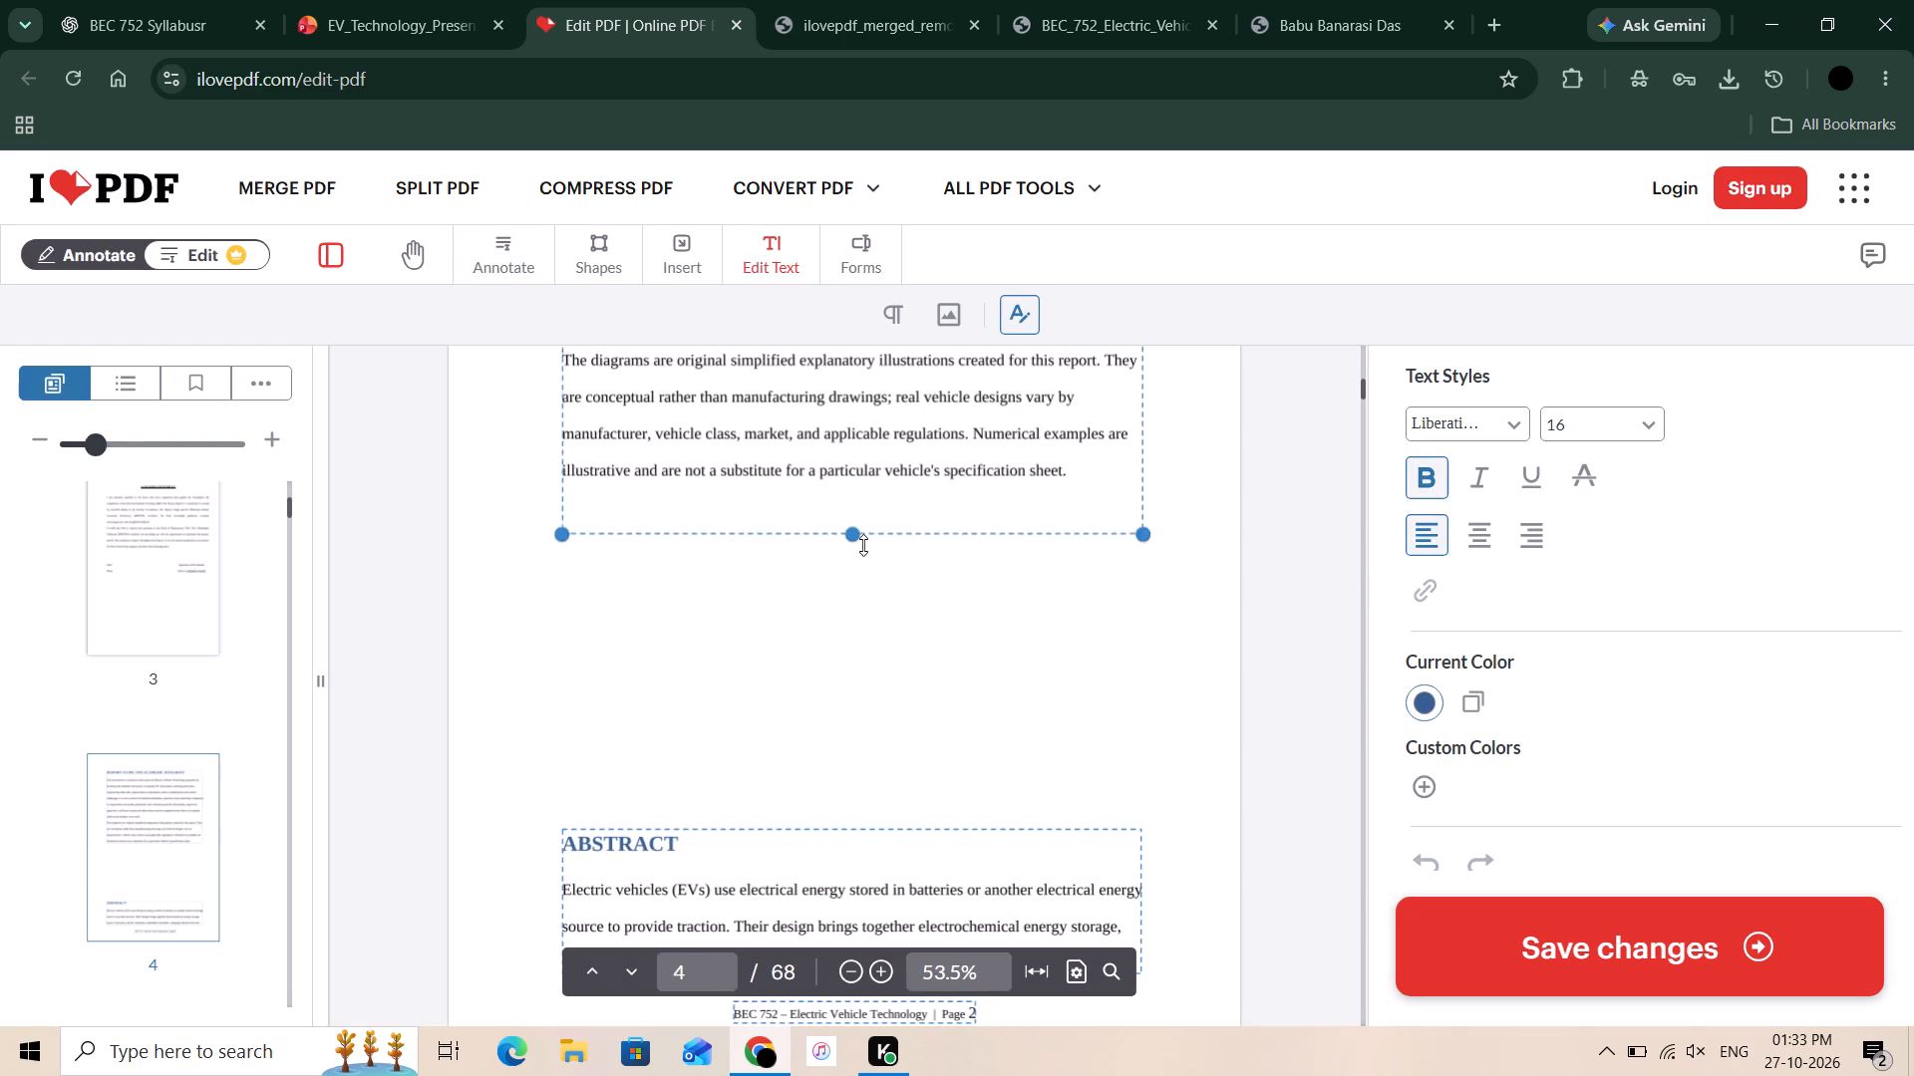
{"action": "left_click_drag", "start_coordinate": [863, 545], "coordinate": [875, 802]}
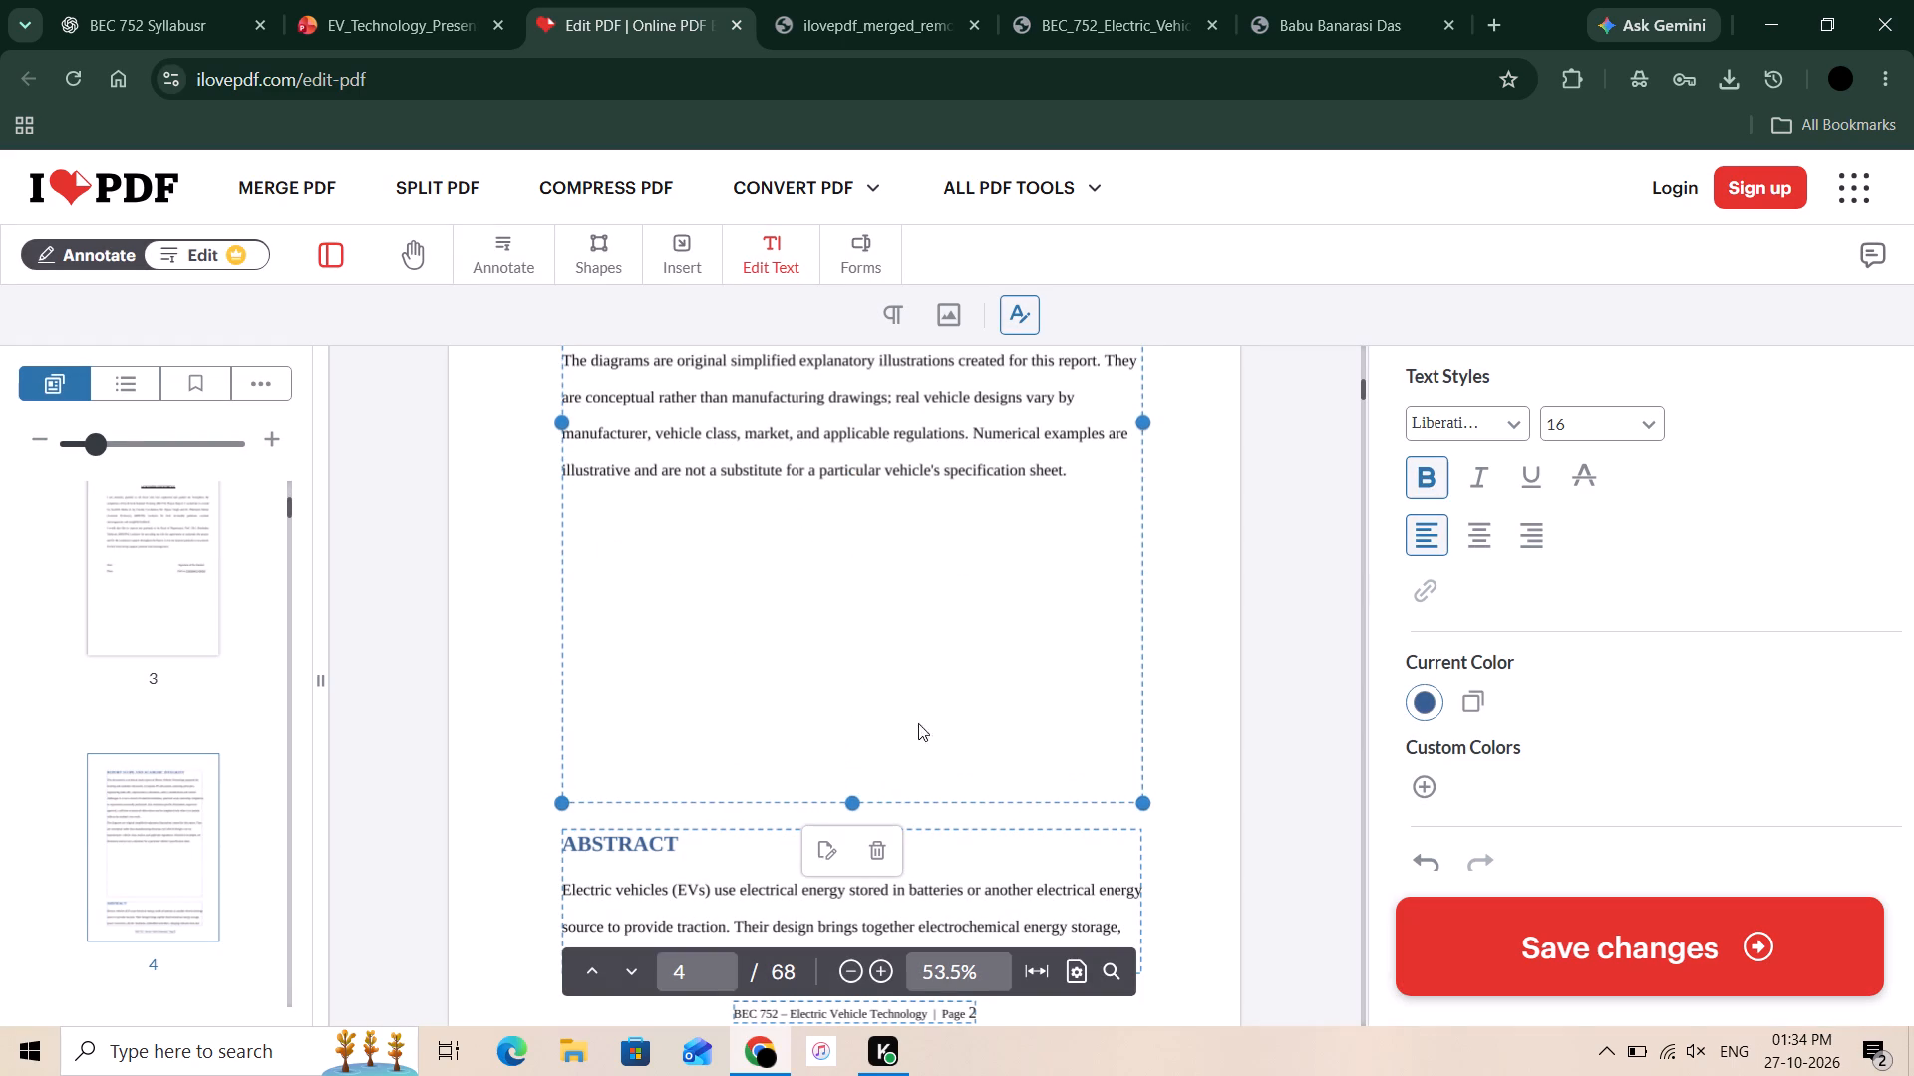
Check the study-report note, abstract, acknowledgement and declaration pages of the merged report.
{"action": "scroll", "coordinate": [1102, 759], "scroll_direction": "down", "scroll_amount": 1}
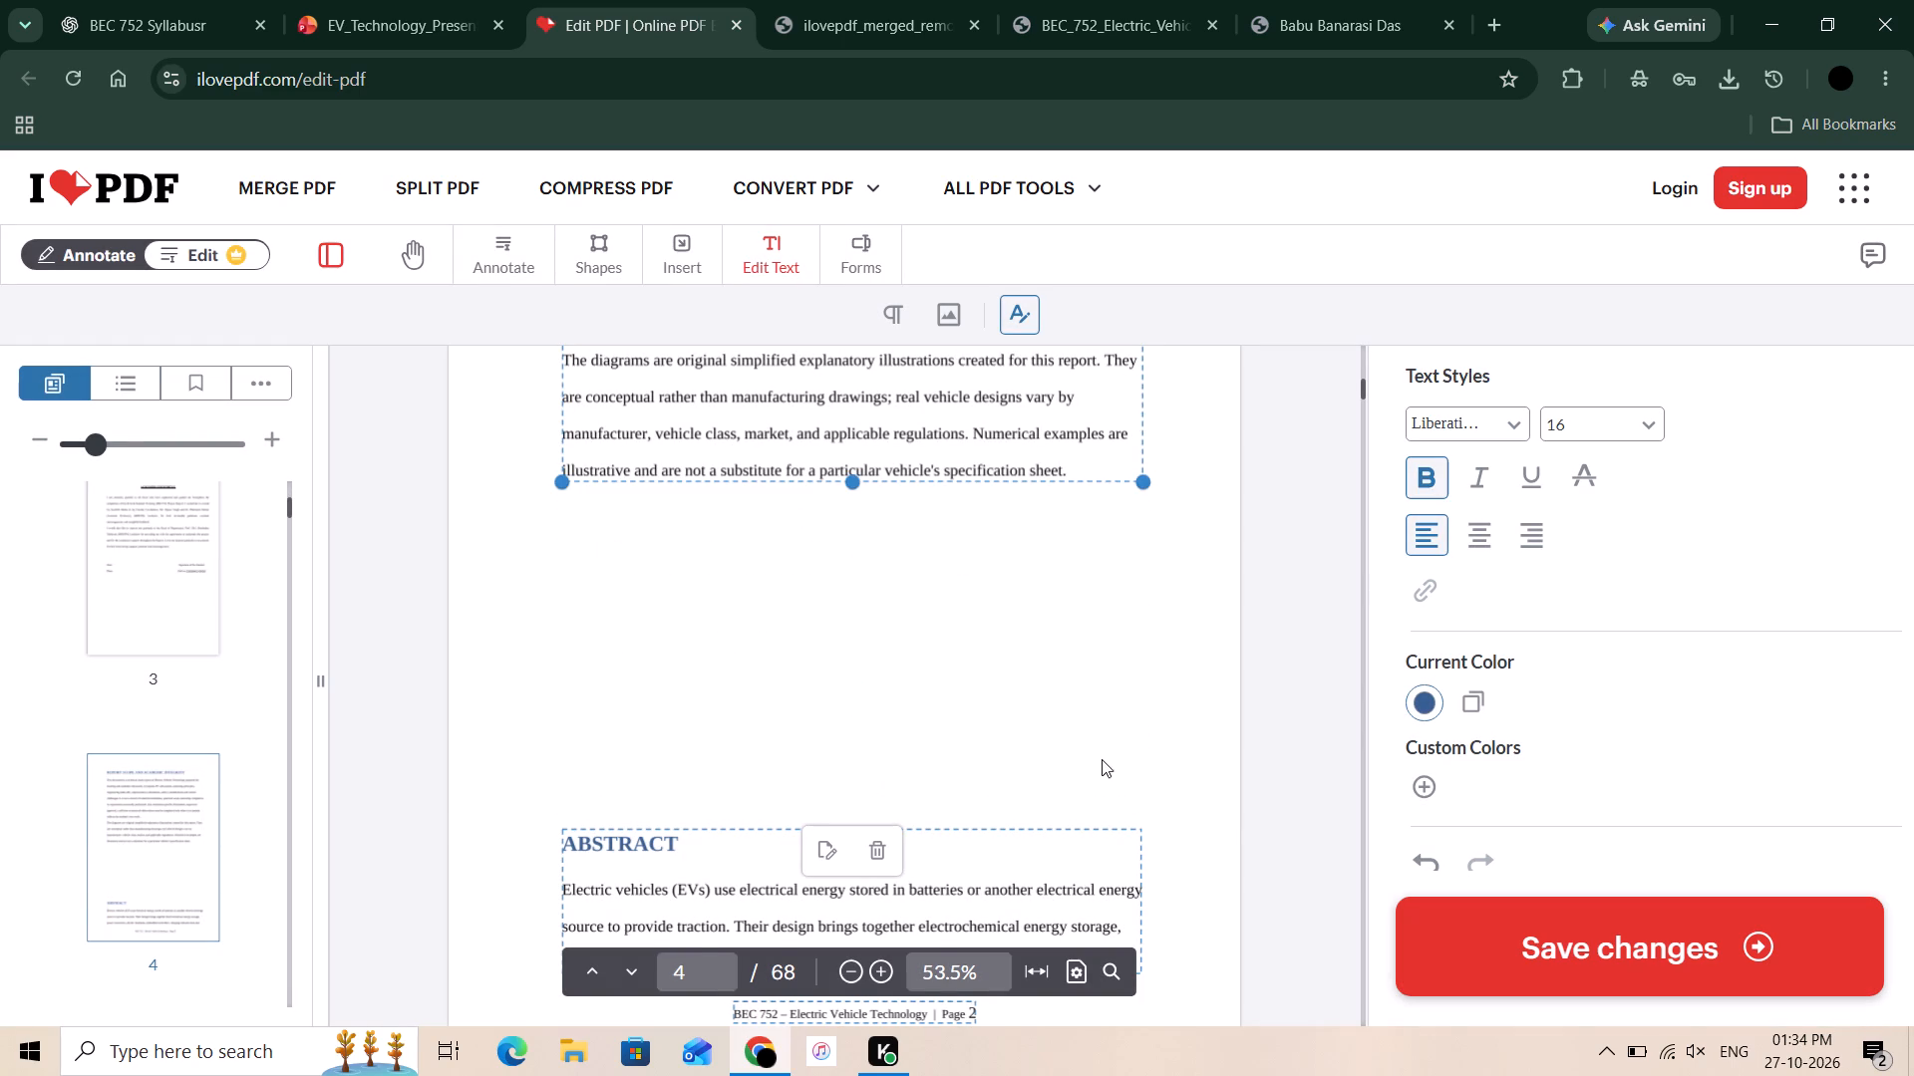
{"action": "scroll", "coordinate": [1102, 759], "scroll_direction": "down", "scroll_amount": 4}
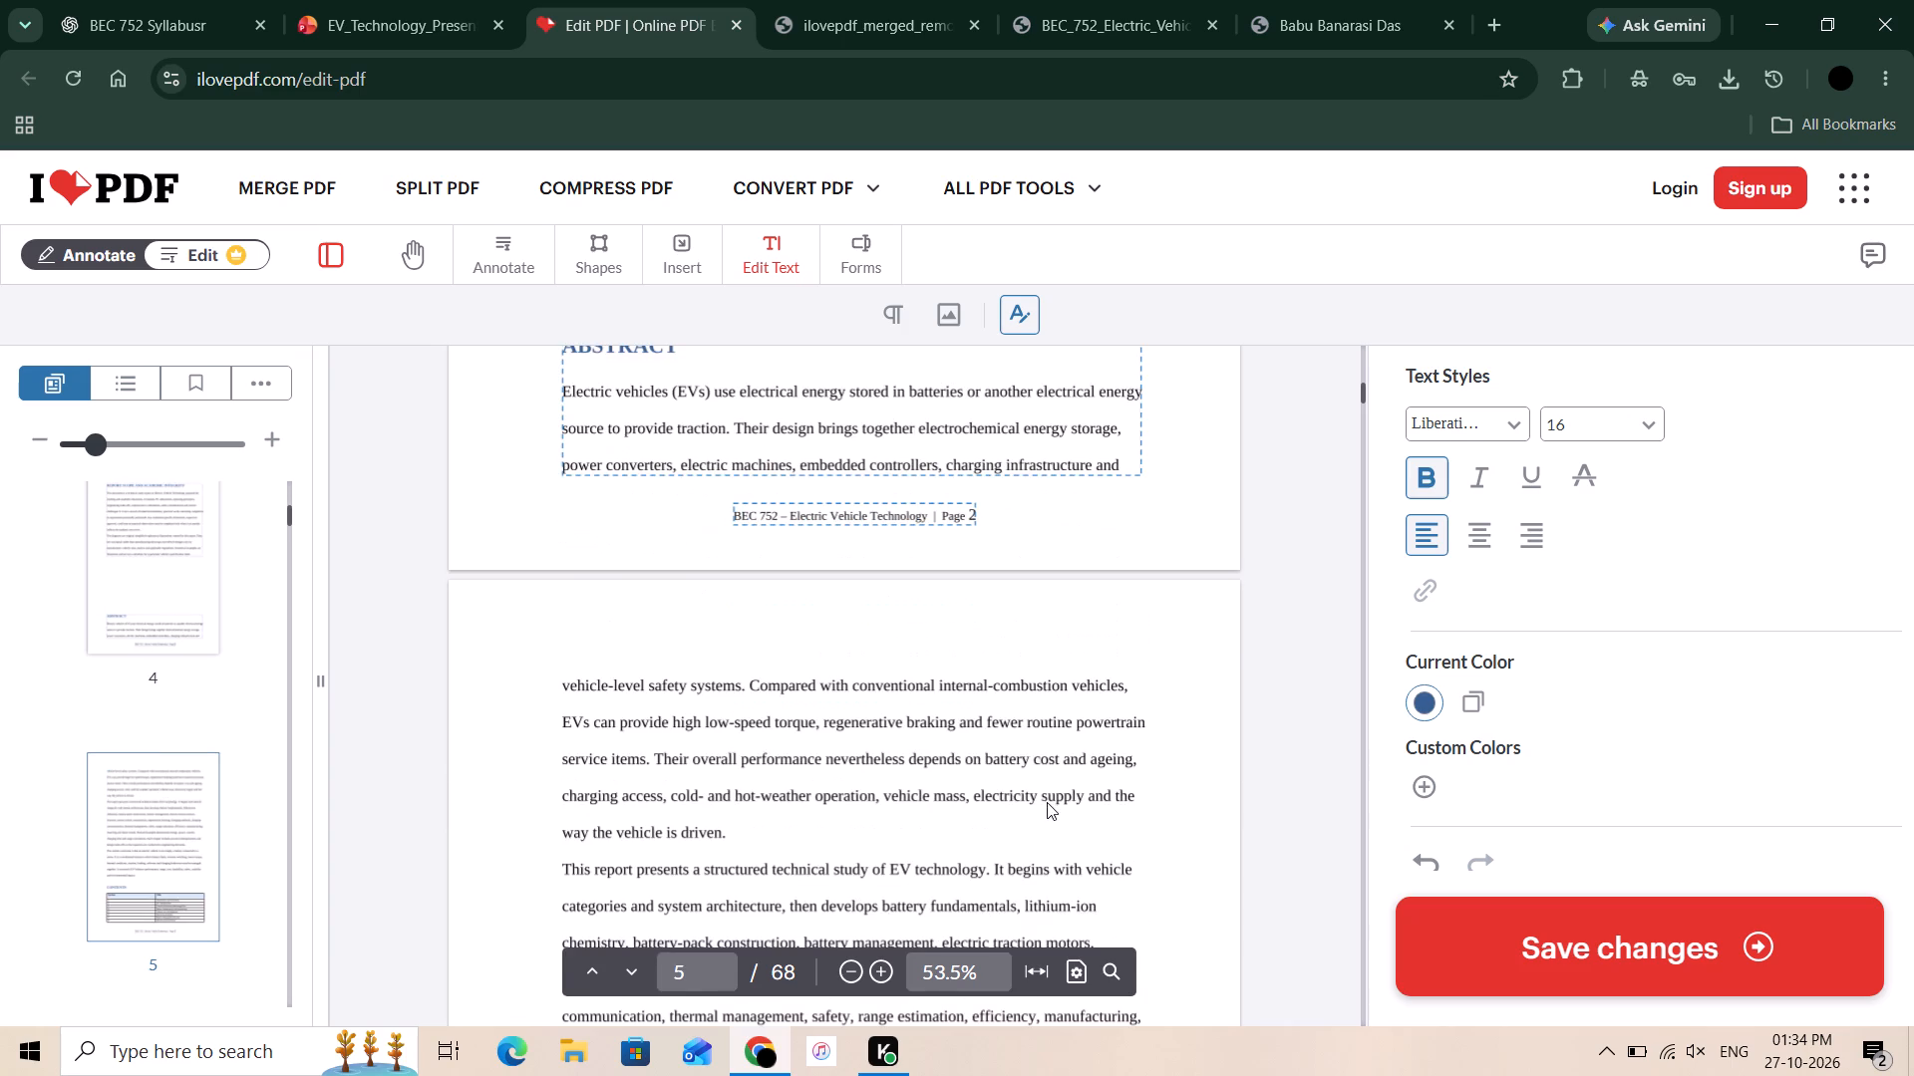
{"action": "scroll", "coordinate": [1047, 802], "scroll_direction": "down", "scroll_amount": 1}
{"action": "scroll", "coordinate": [1046, 800], "scroll_direction": "up", "scroll_amount": 8}
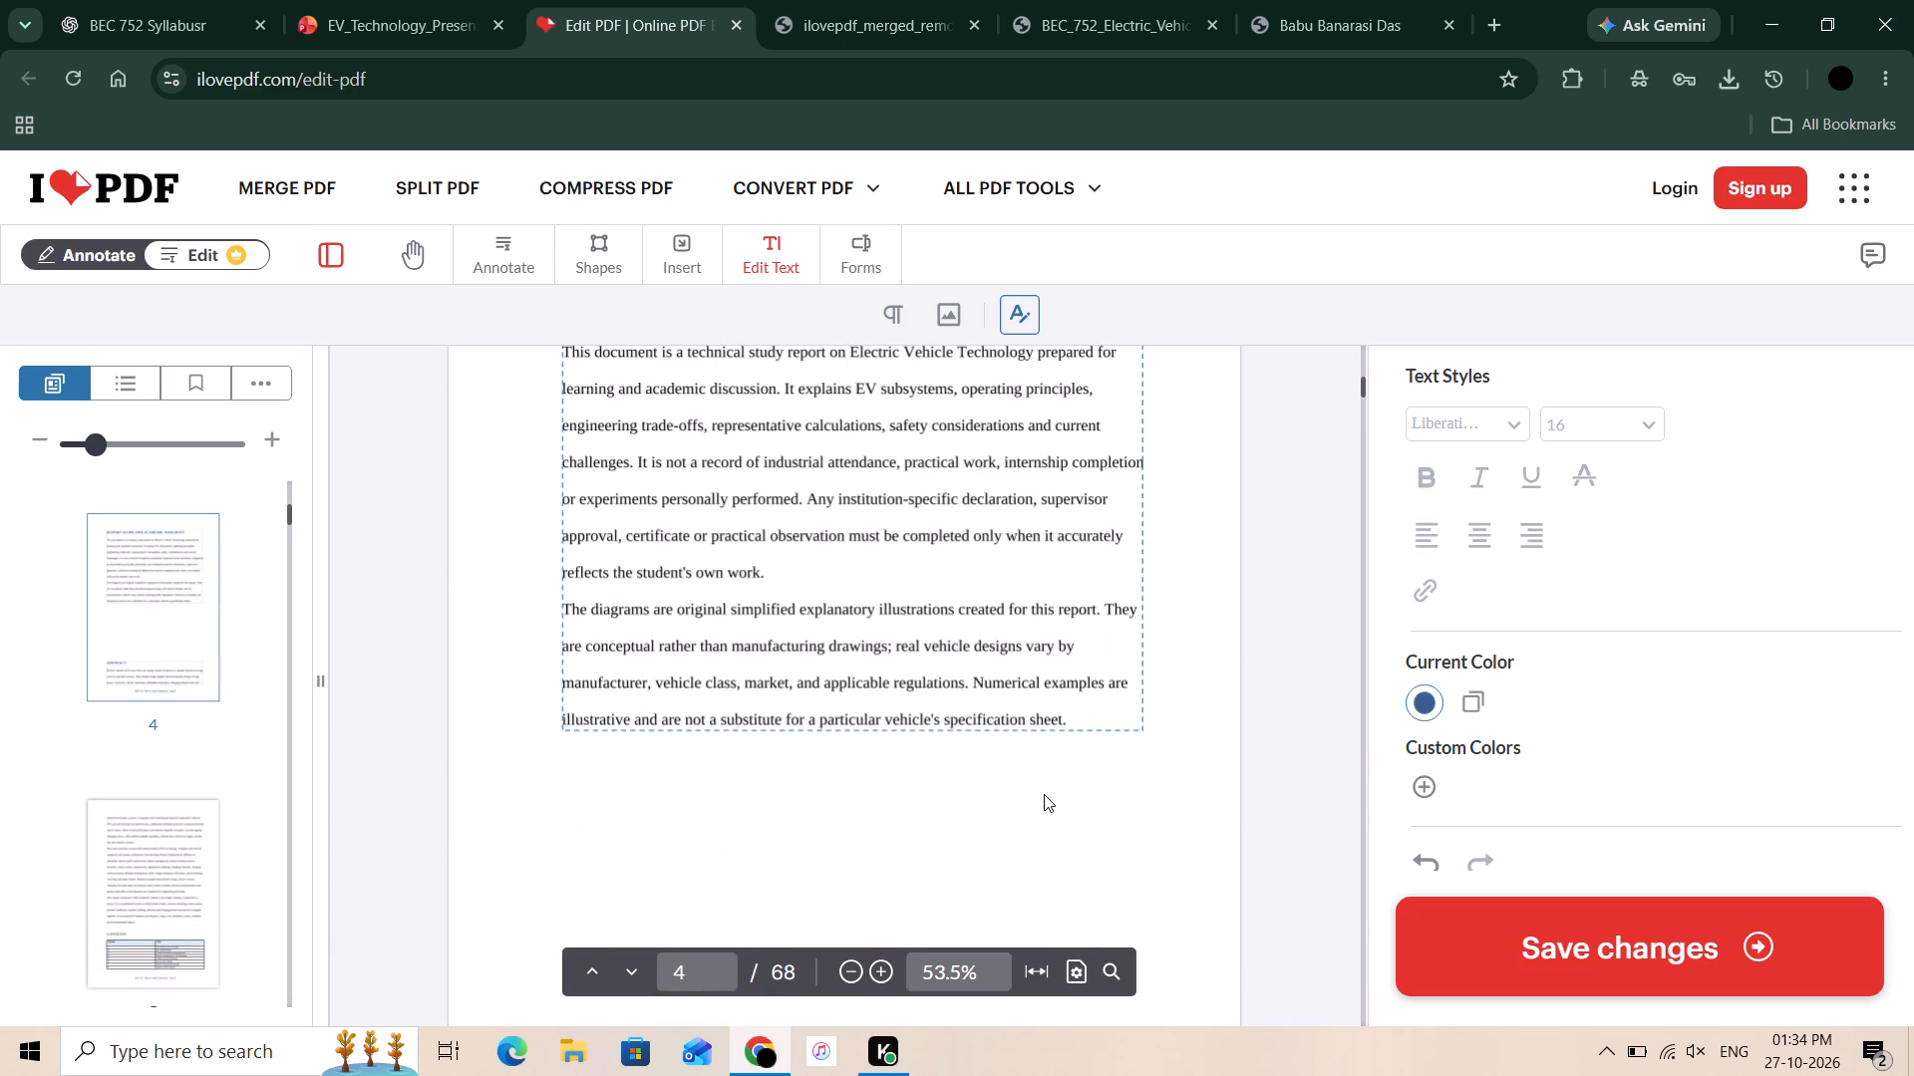
{"action": "scroll", "coordinate": [1044, 794], "scroll_direction": "up", "scroll_amount": 11}
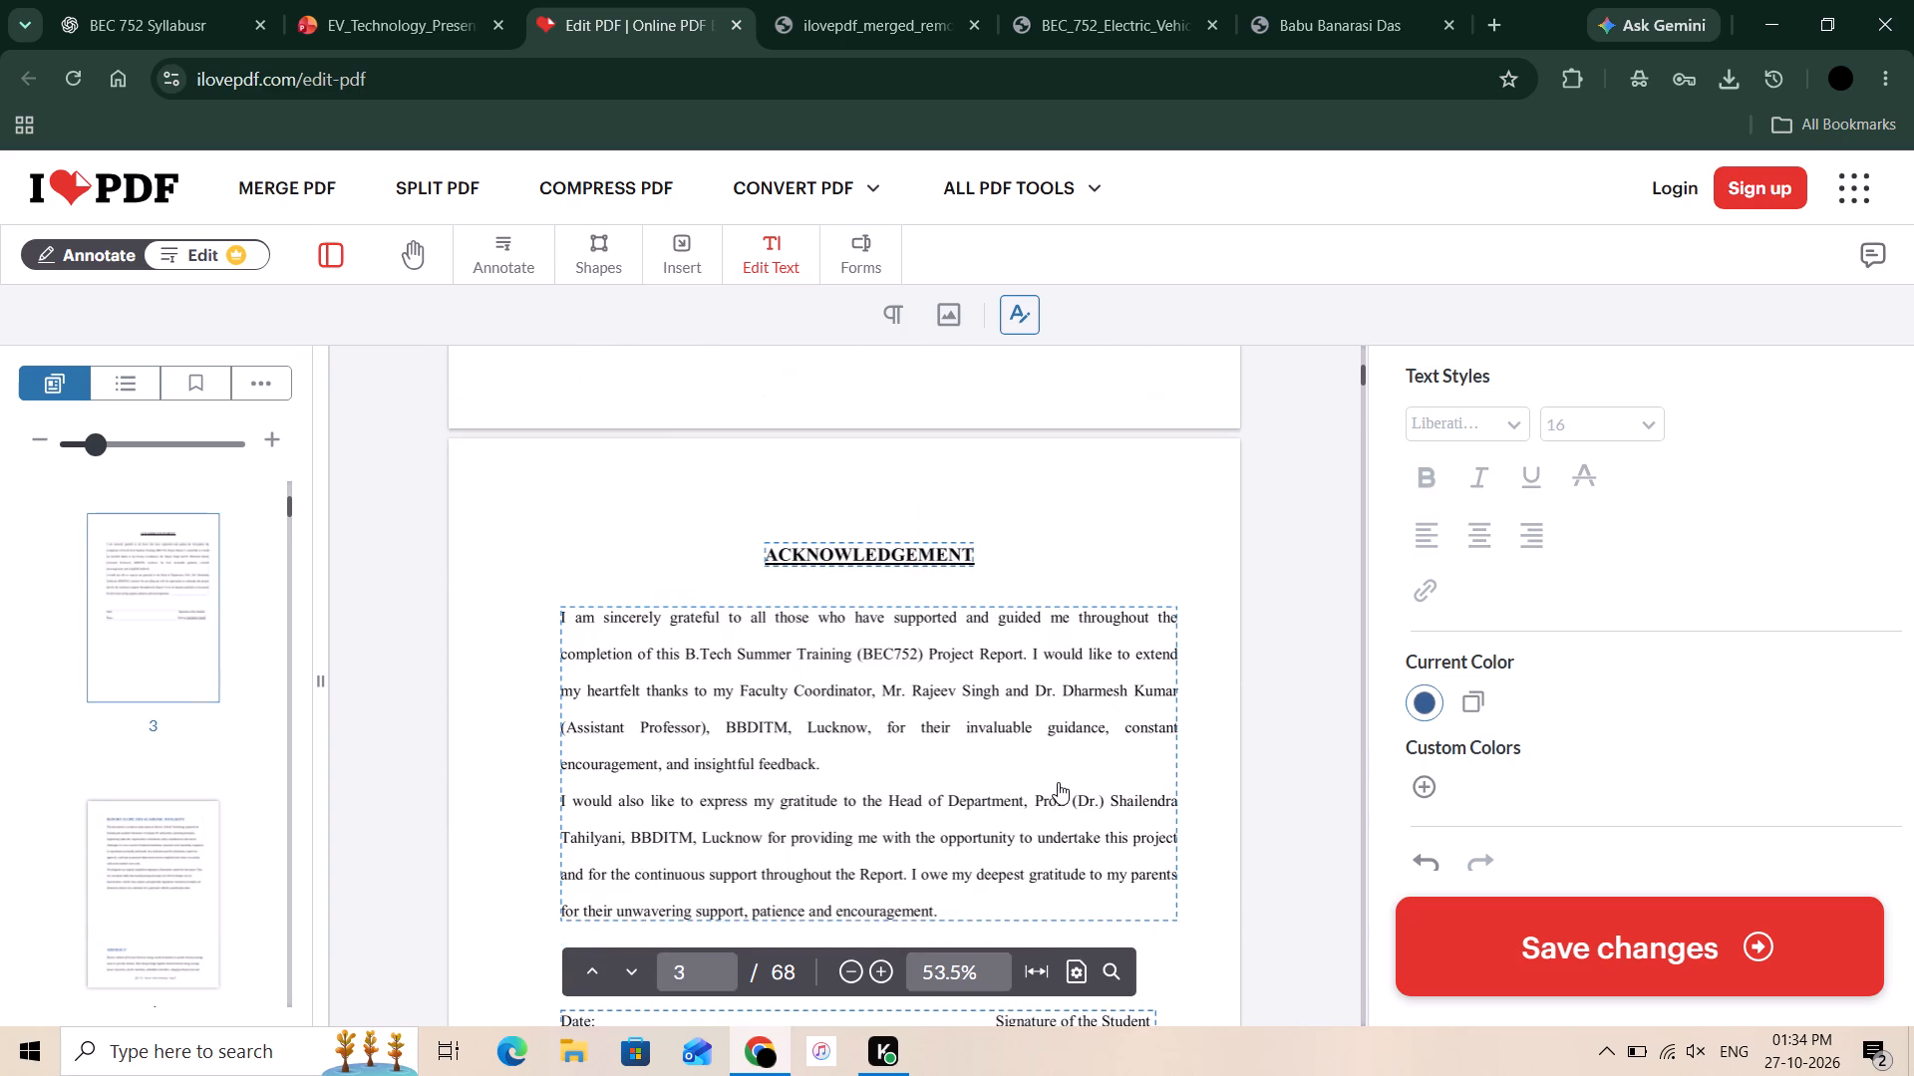
{"action": "scroll", "coordinate": [1143, 817], "scroll_direction": "down", "scroll_amount": 3}
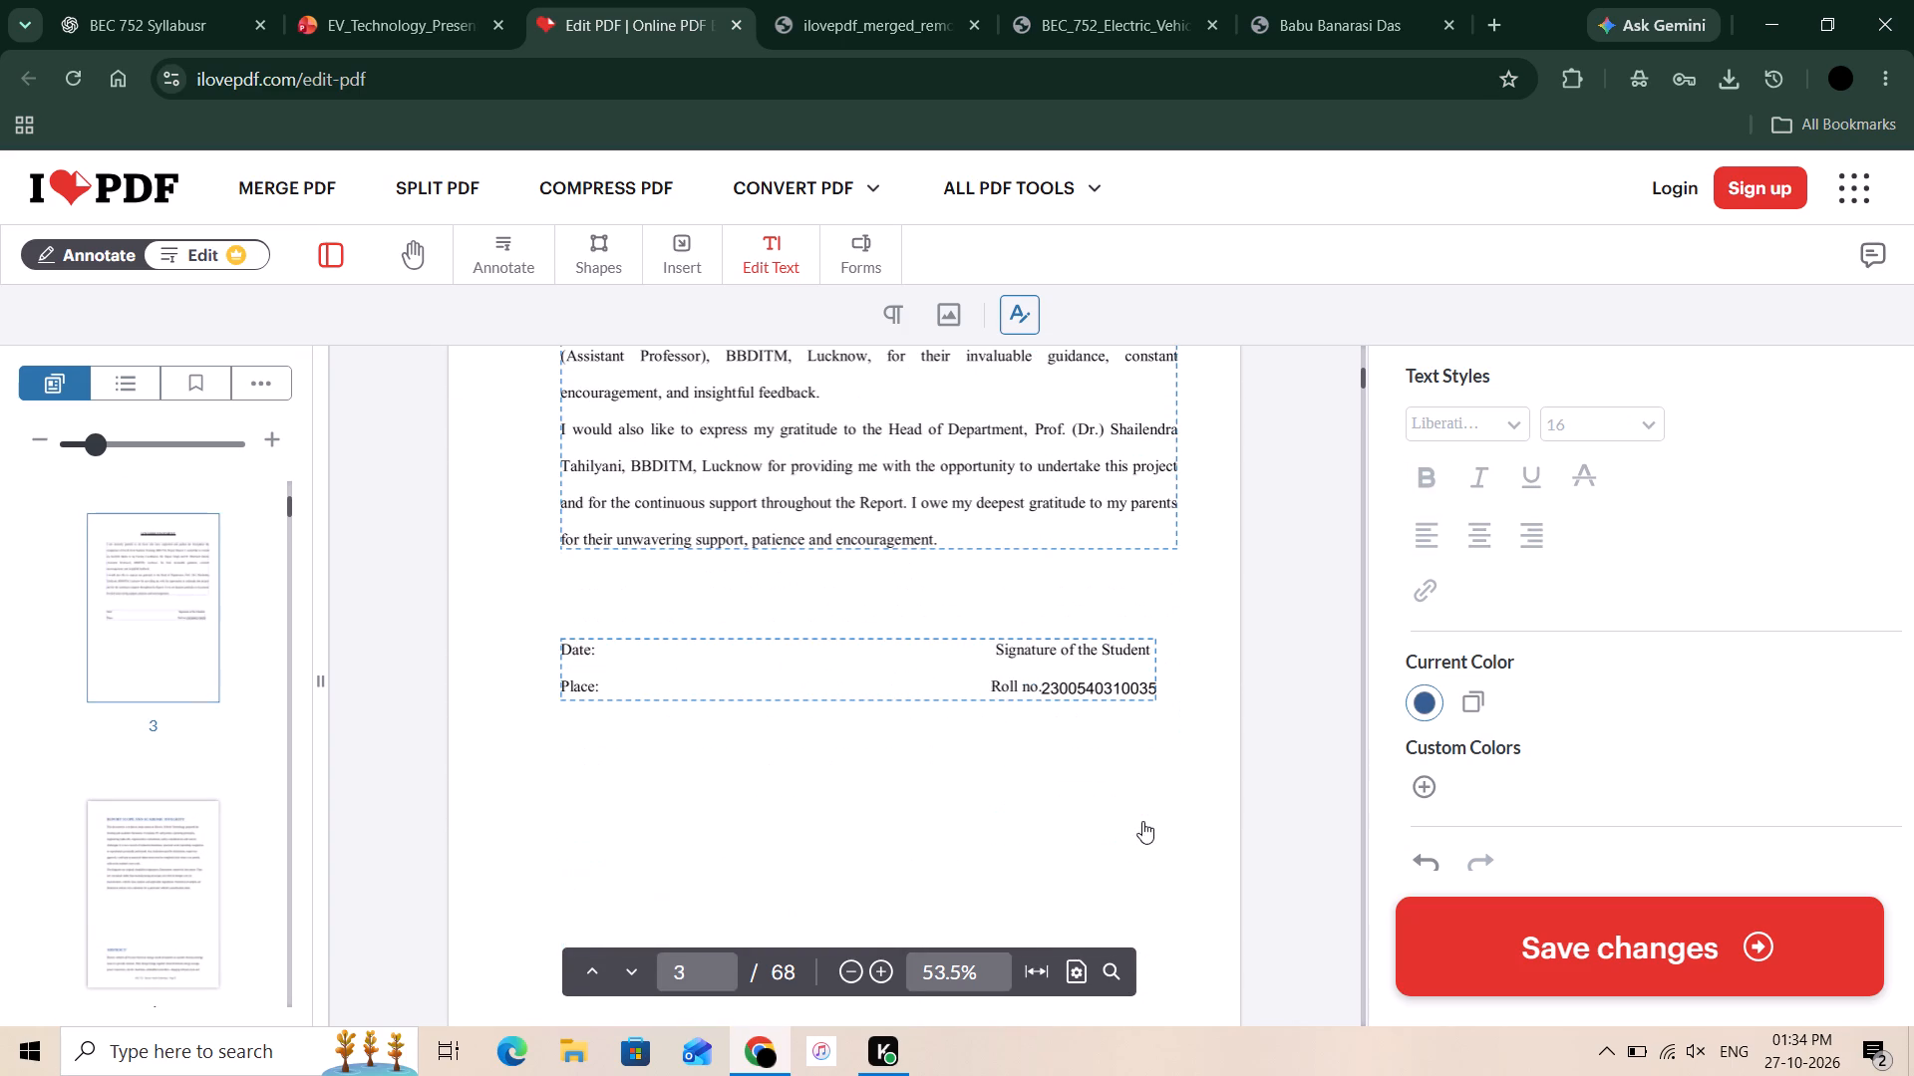
{"action": "scroll", "coordinate": [809, 729], "scroll_direction": "up", "scroll_amount": 13}
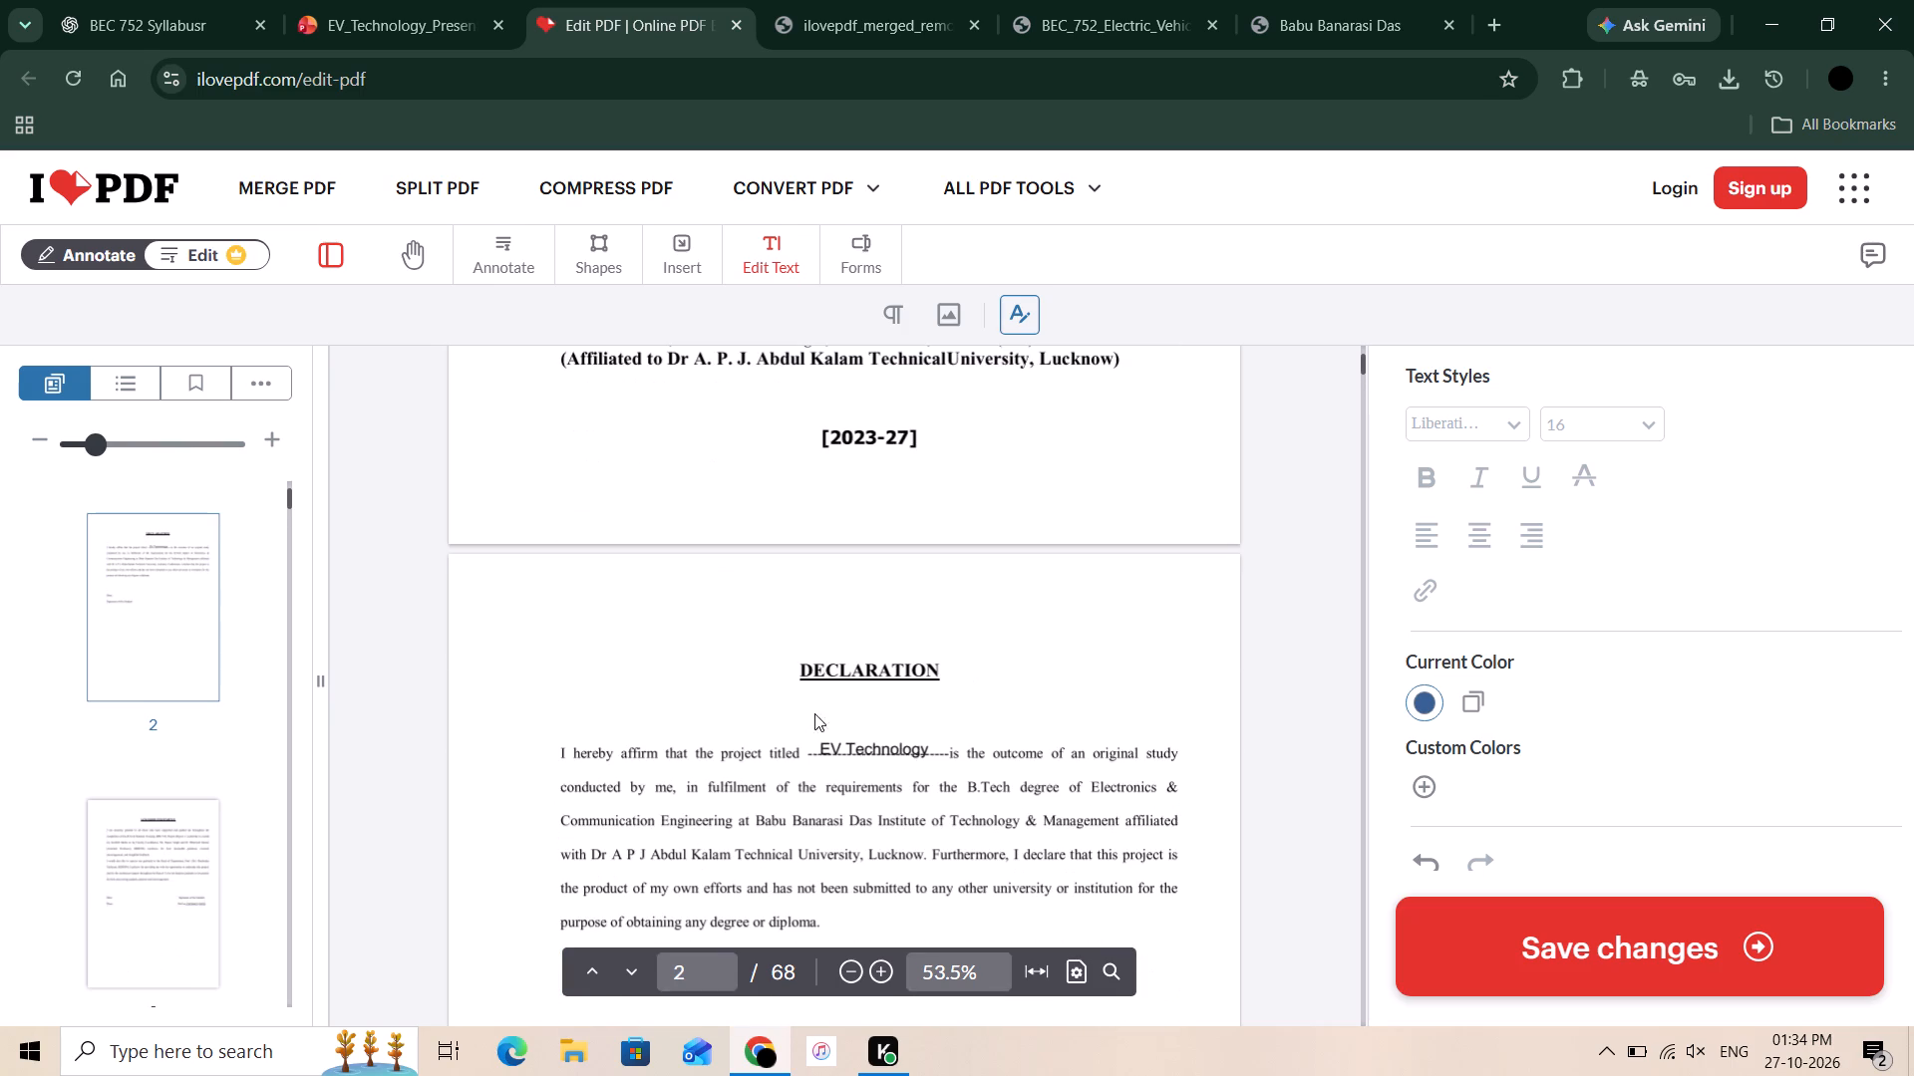
Replace the "(Topic/Title of Project)" placeholder on the cover page with "EV technology" on its own line below "On".
{"action": "scroll", "coordinate": [931, 647], "scroll_direction": "up", "scroll_amount": 8}
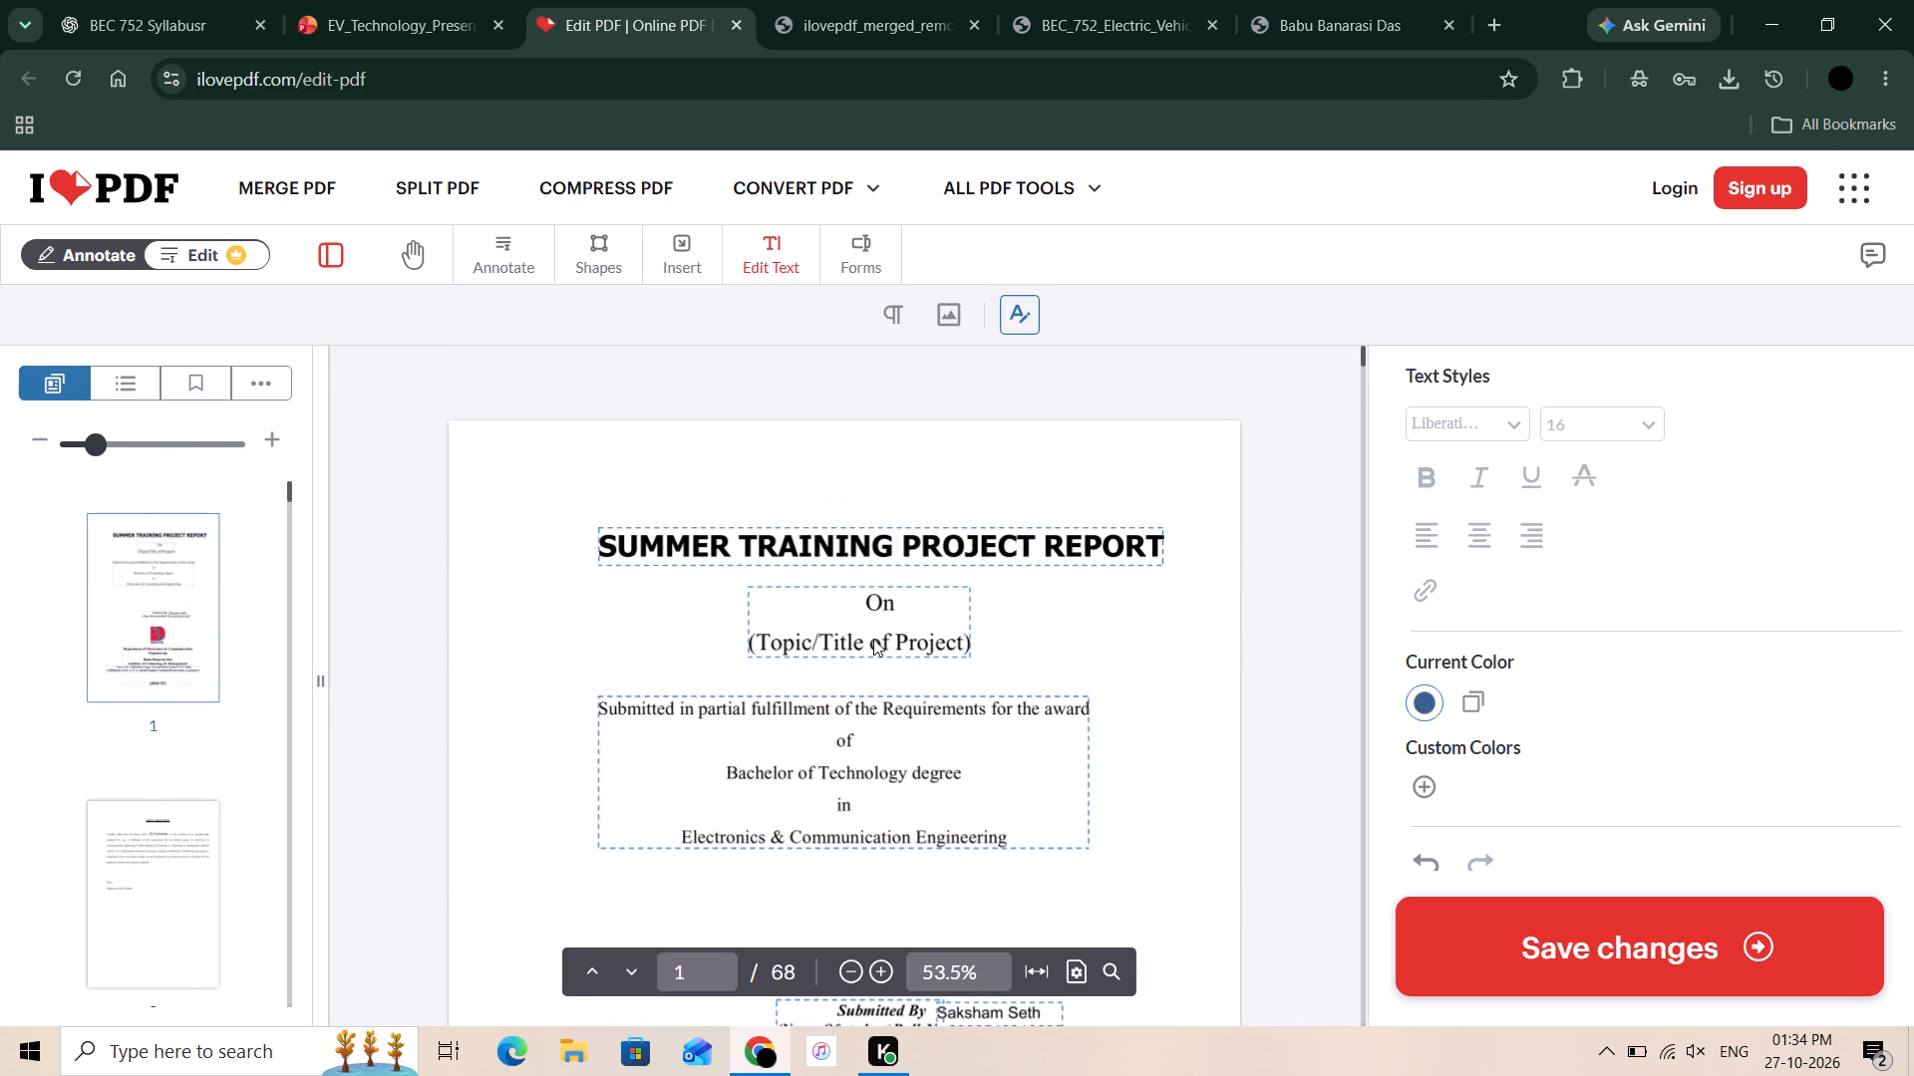
{"action": "left_click", "coordinate": [773, 259]}
{"action": "left_click", "coordinate": [914, 644]}
{"action": "left_click", "coordinate": [914, 644]}
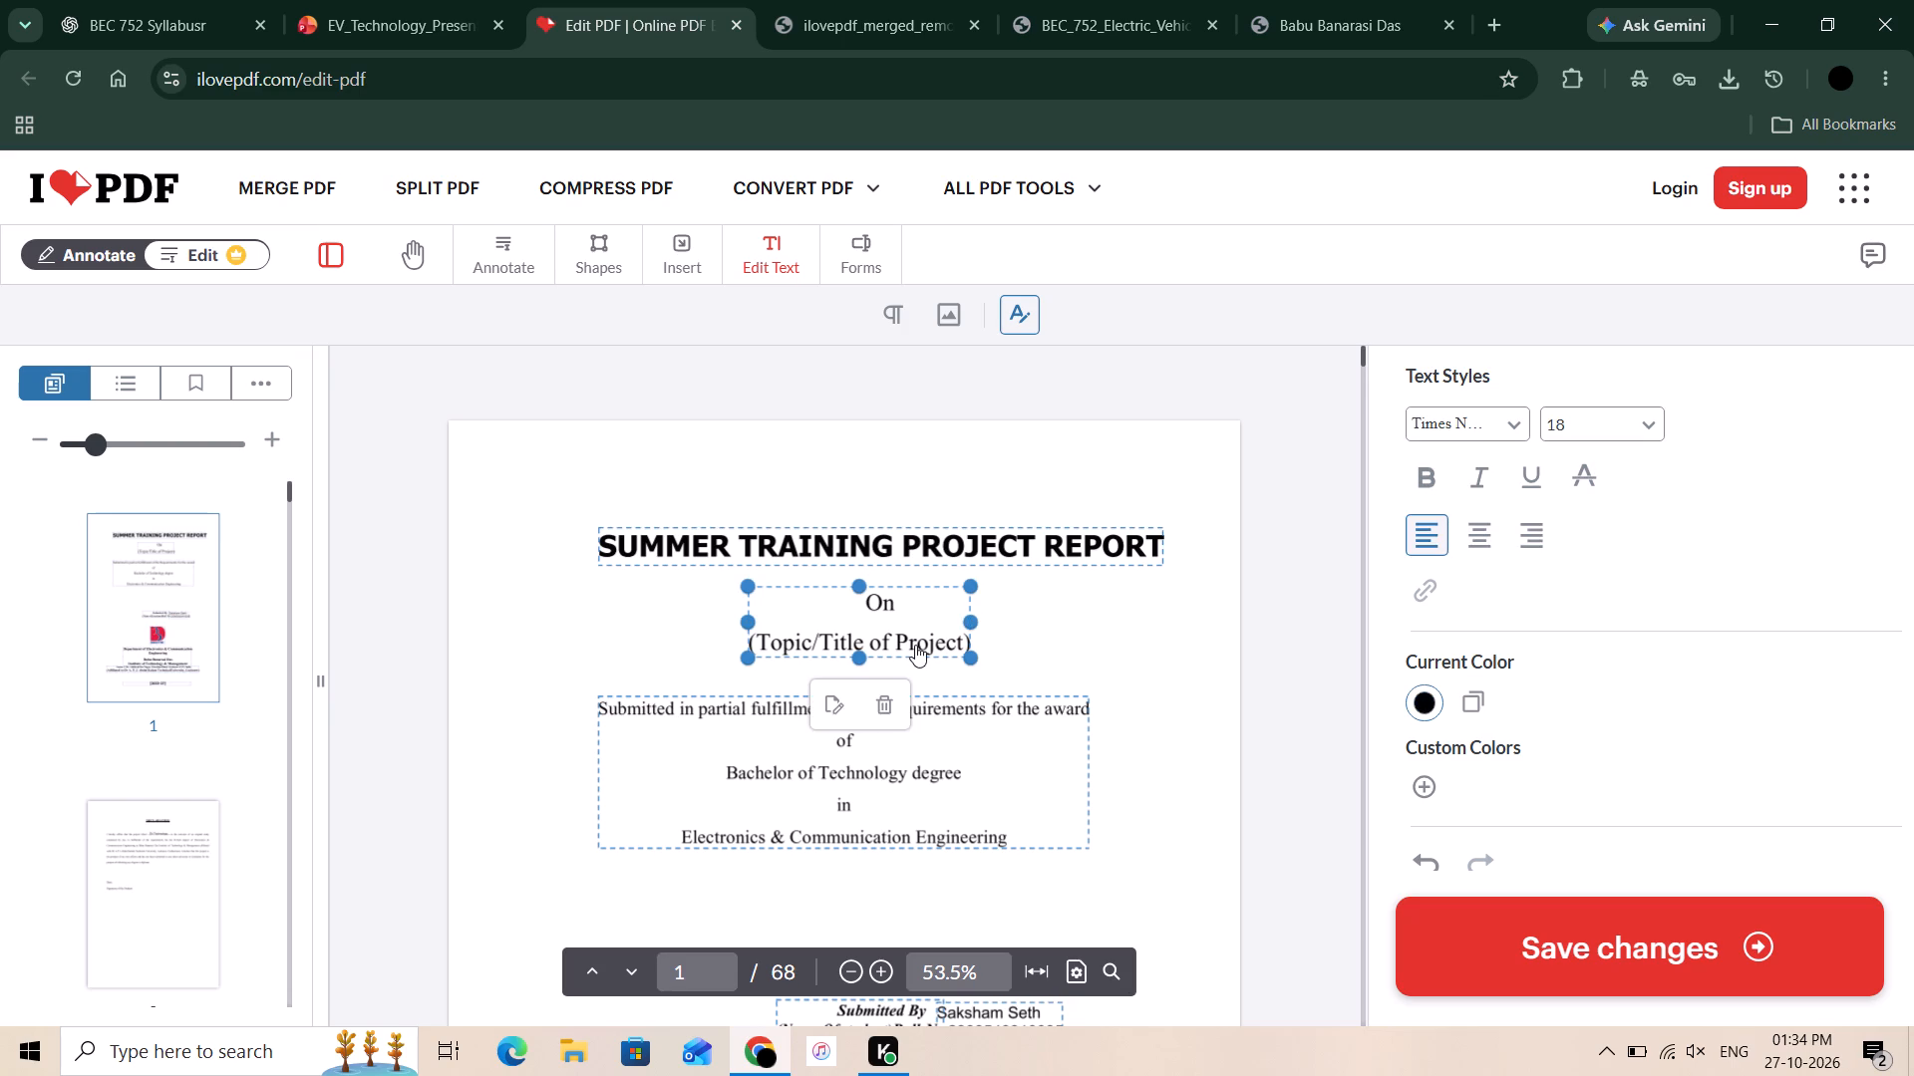
{"action": "double_click", "coordinate": [915, 645]}
{"action": "left_click", "coordinate": [935, 641]}
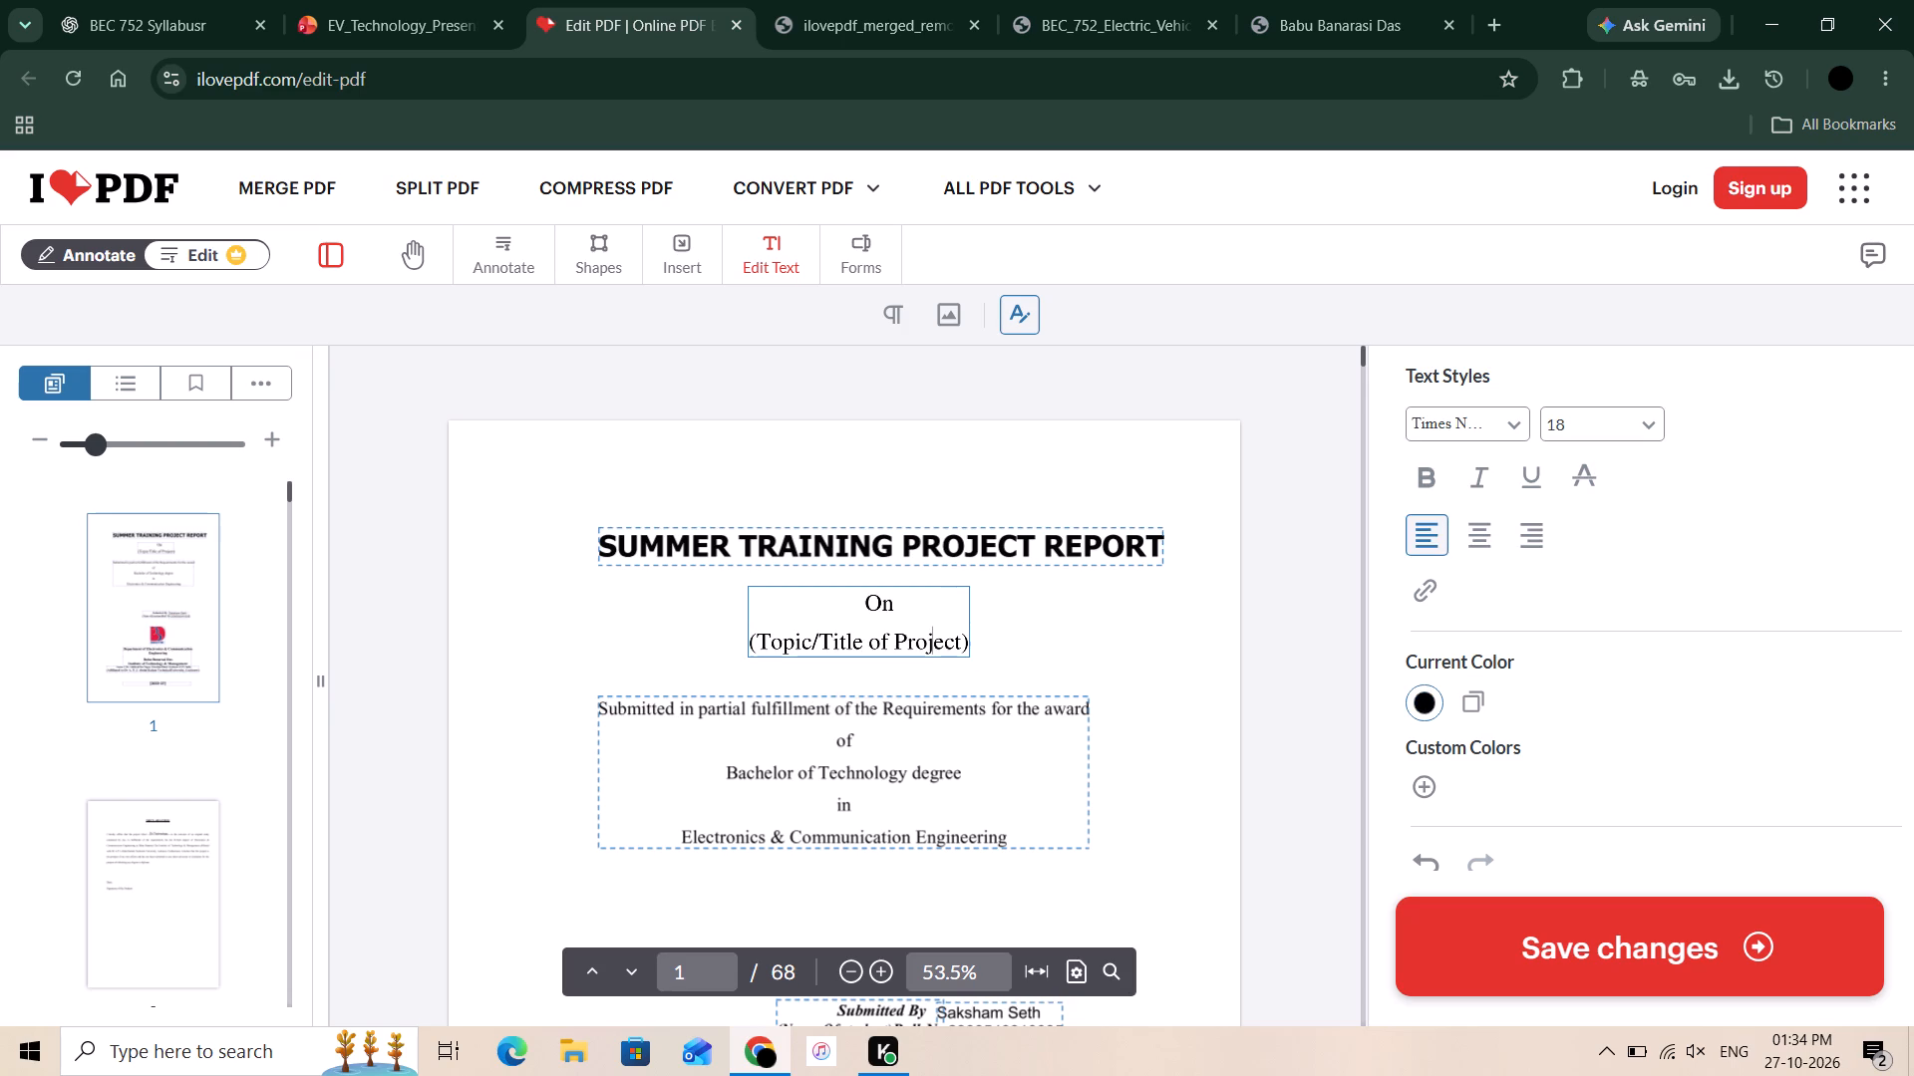
{"action": "key", "text": "Delete"}
{"action": "key", "text": "Delete"}
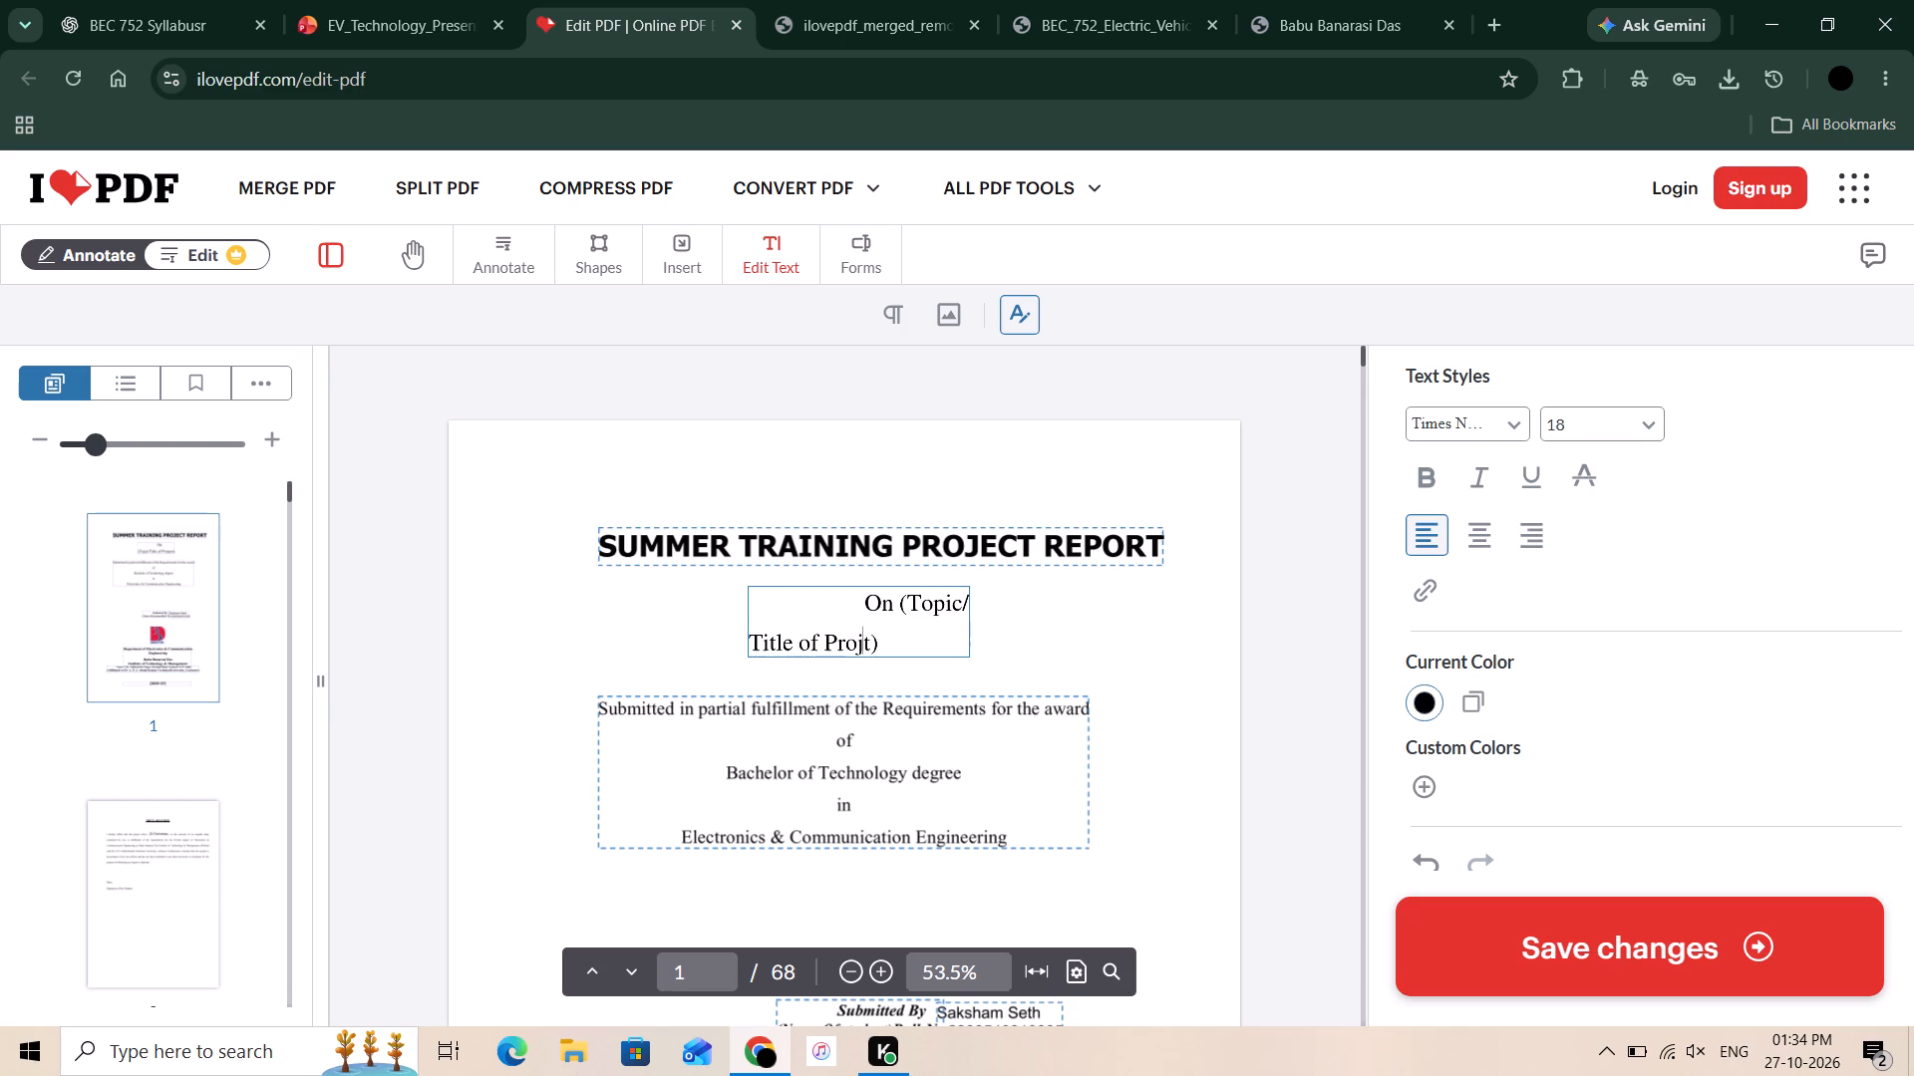
{"action": "key", "text": "Delete"}
{"action": "key", "text": "Delete"}
{"action": "key", "text": "Delete"}
{"action": "key", "text": "BackSpace"}
{"action": "key", "text": "BackSpace"}
{"action": "key", "text": "BackSpace"}
{"action": "key", "text": "BackSpace"}
{"action": "key", "text": "BackSpace"}
{"action": "key", "text": "BackSpace"}
{"action": "key", "text": "BackSpace"}
{"action": "key", "text": "BackSpace"}
{"action": "key", "text": "BackSpace"}
{"action": "key", "text": "BackSpace"}
{"action": "key", "text": "BackSpace"}
{"action": "key", "text": "BackSpace"}
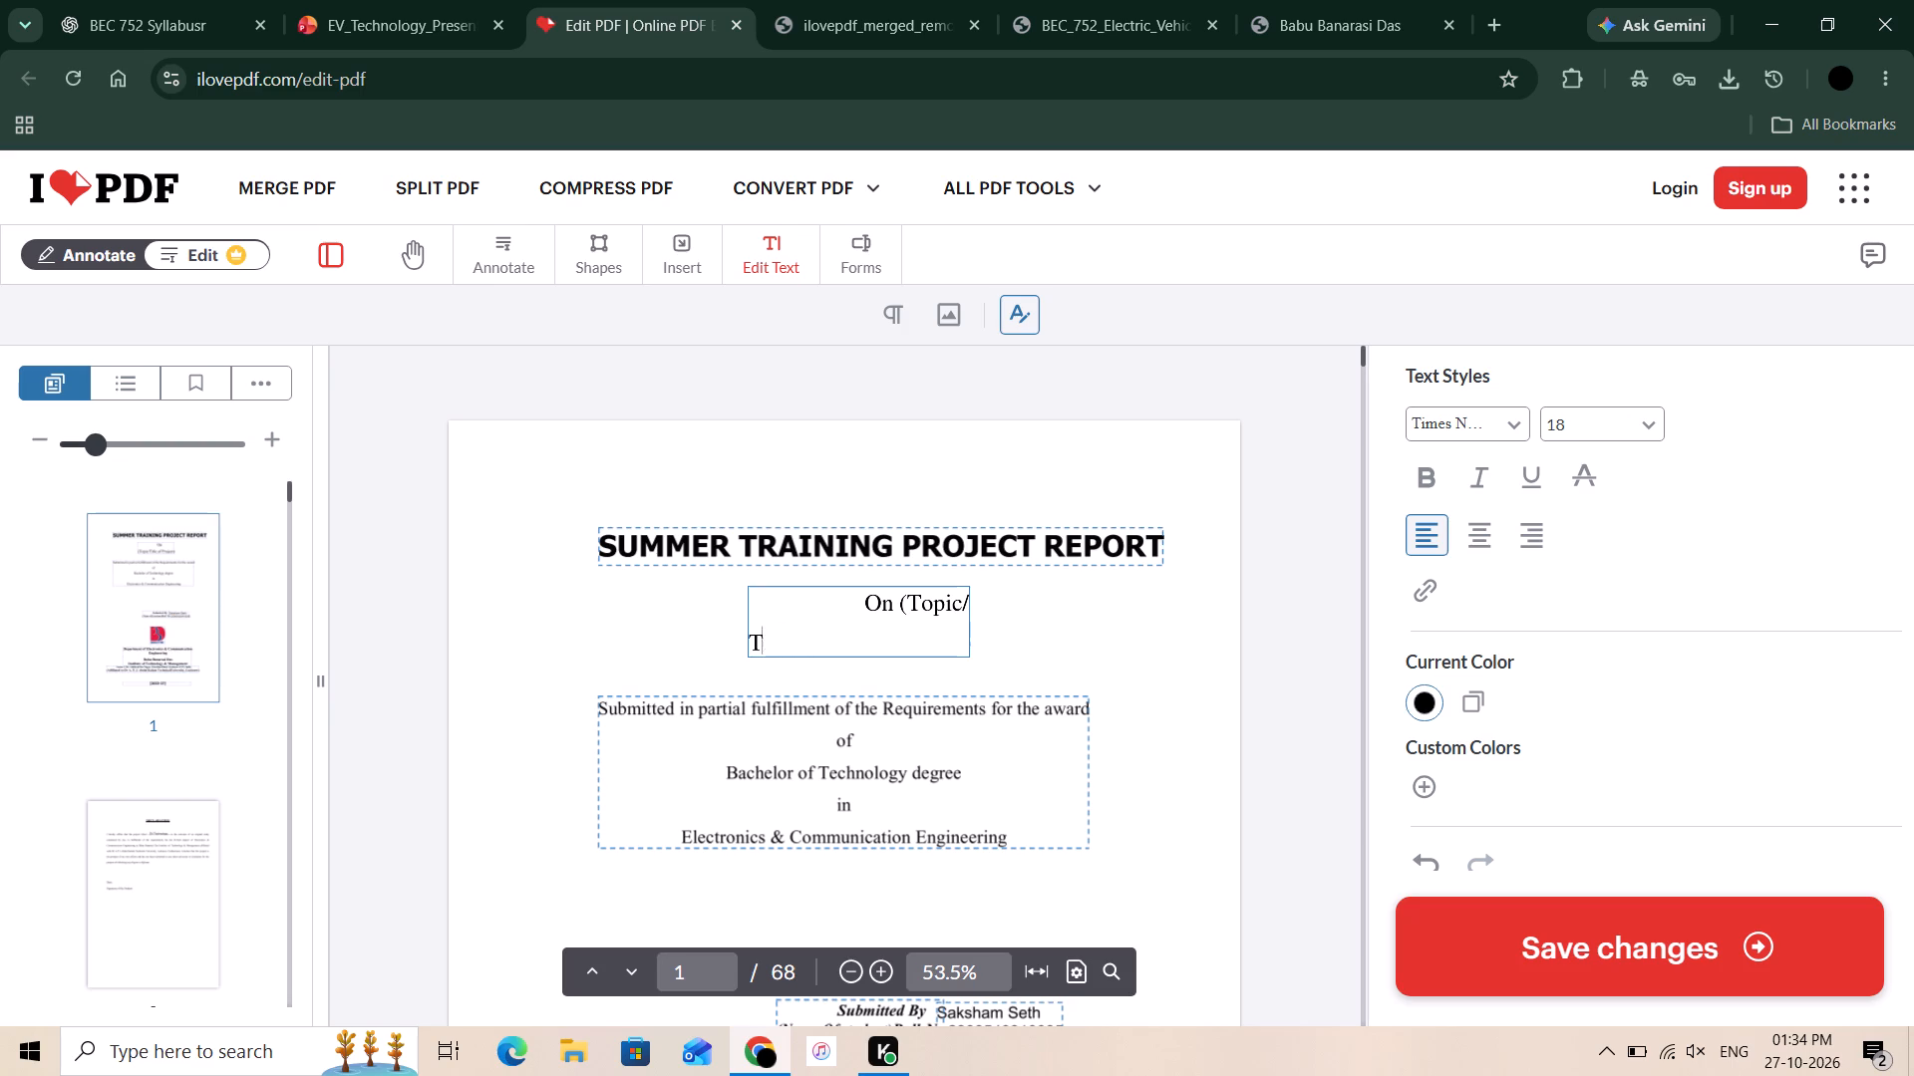
{"action": "key", "text": "BackSpace"}
{"action": "key", "text": "BackSpace"}
{"action": "key", "text": "BackSpace"}
{"action": "key", "text": "BackSpace"}
{"action": "key", "text": "BackSpace"}
{"action": "key", "text": "BackSpace"}
{"action": "key", "text": "BackSpace"}
{"action": "key", "text": "BackSpace"}
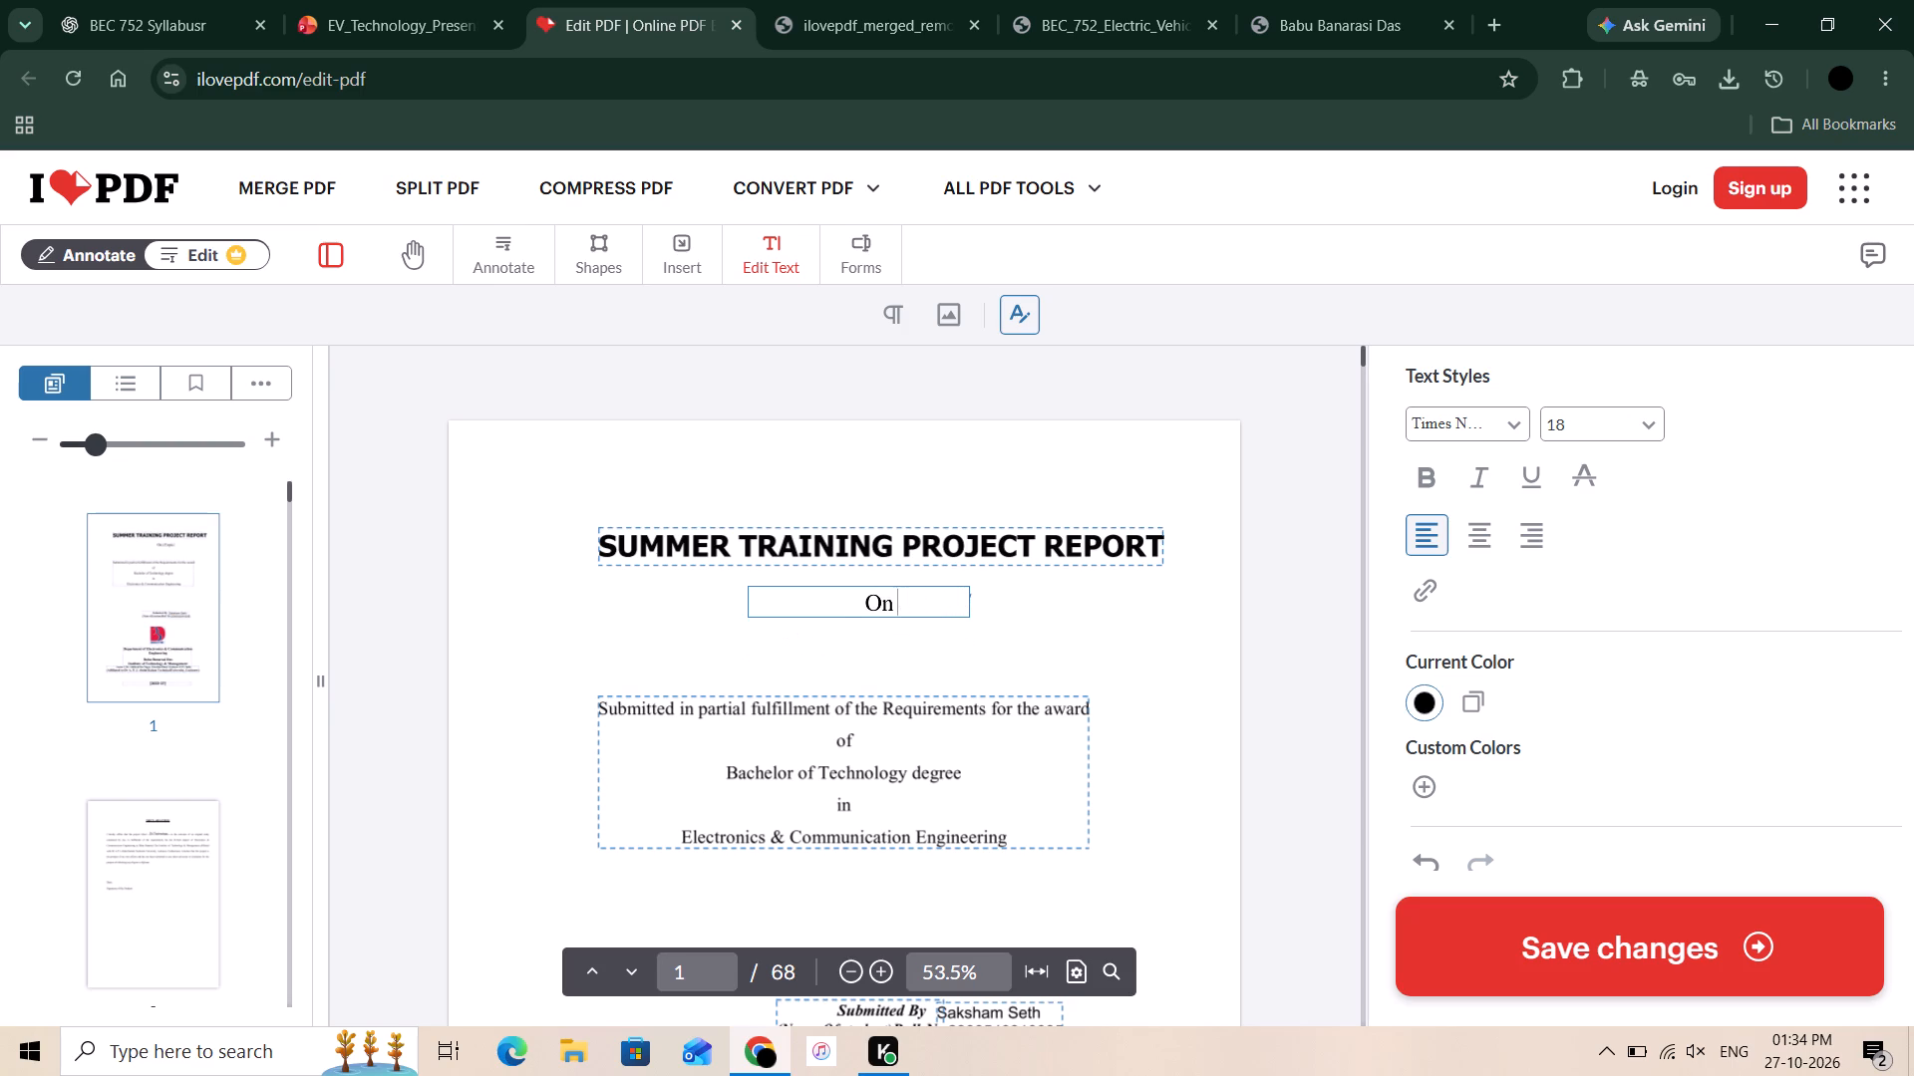
{"action": "key", "text": "Return"}
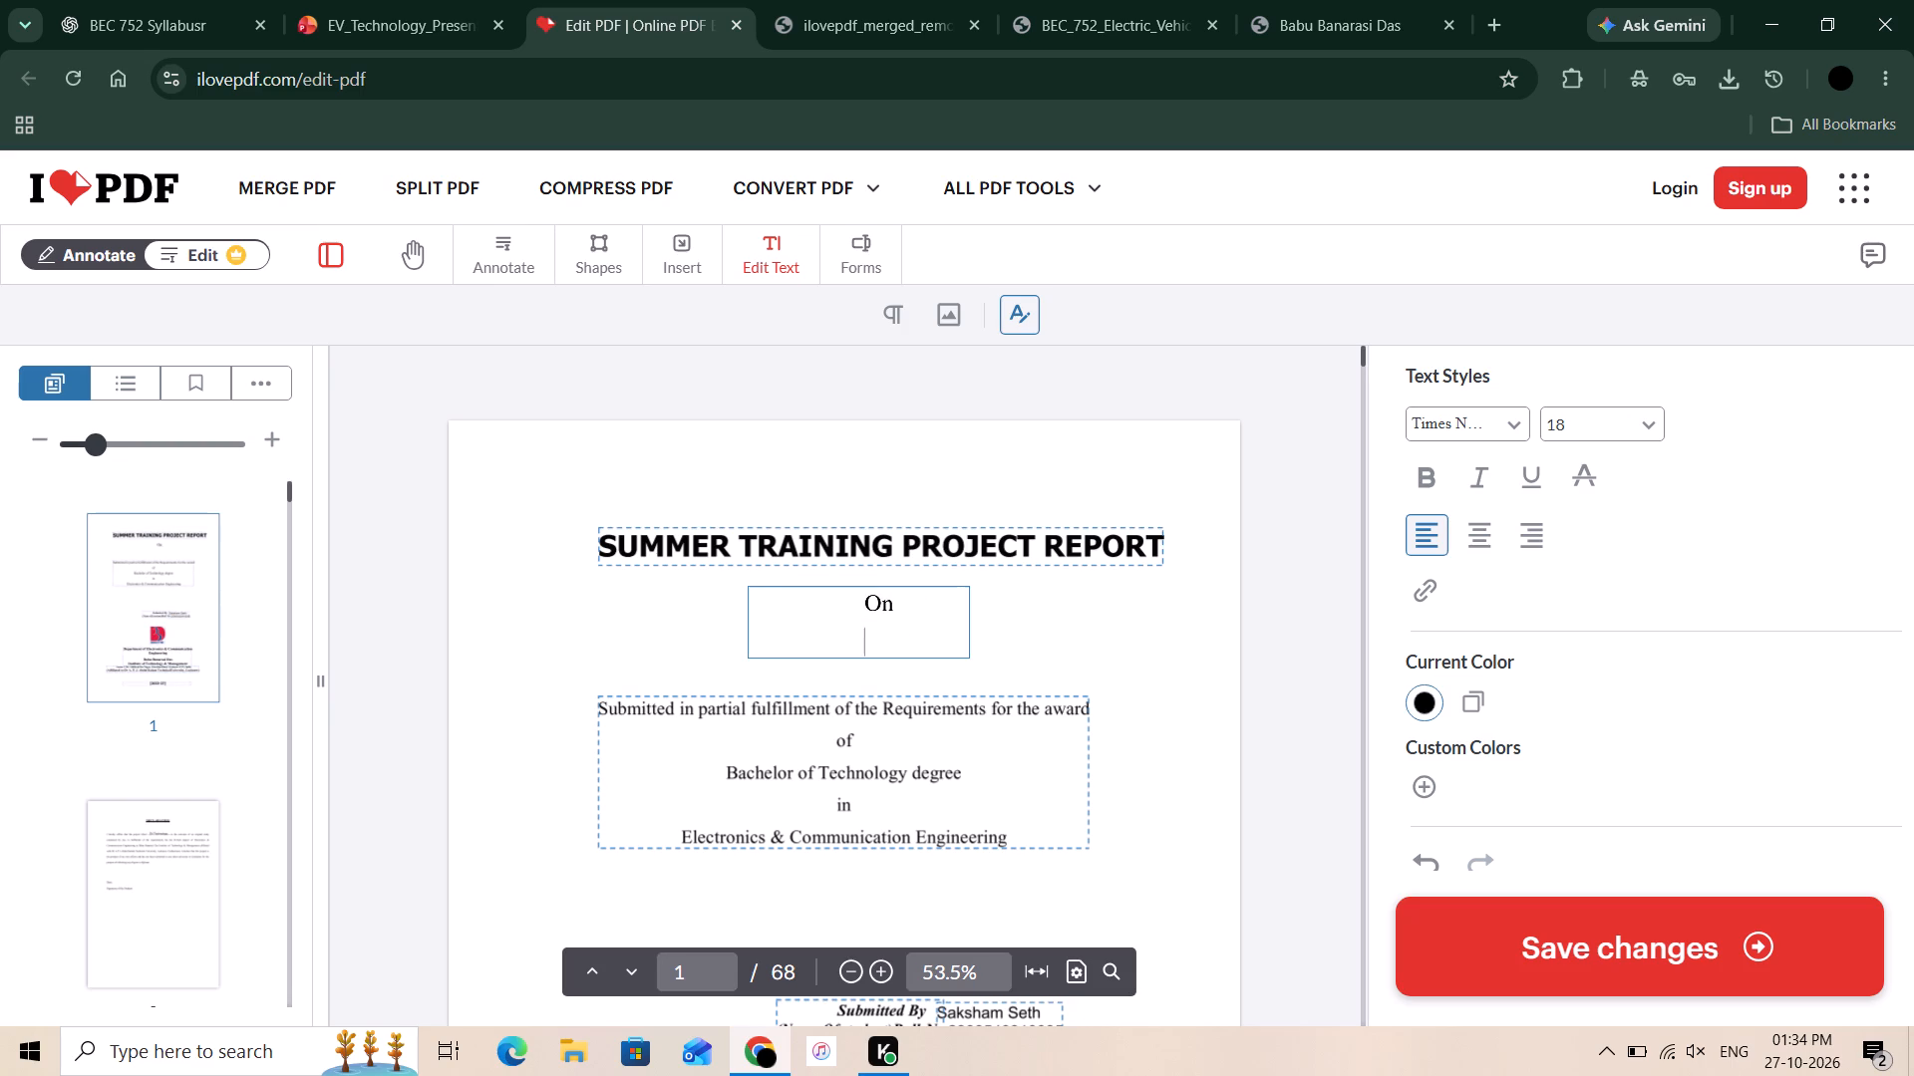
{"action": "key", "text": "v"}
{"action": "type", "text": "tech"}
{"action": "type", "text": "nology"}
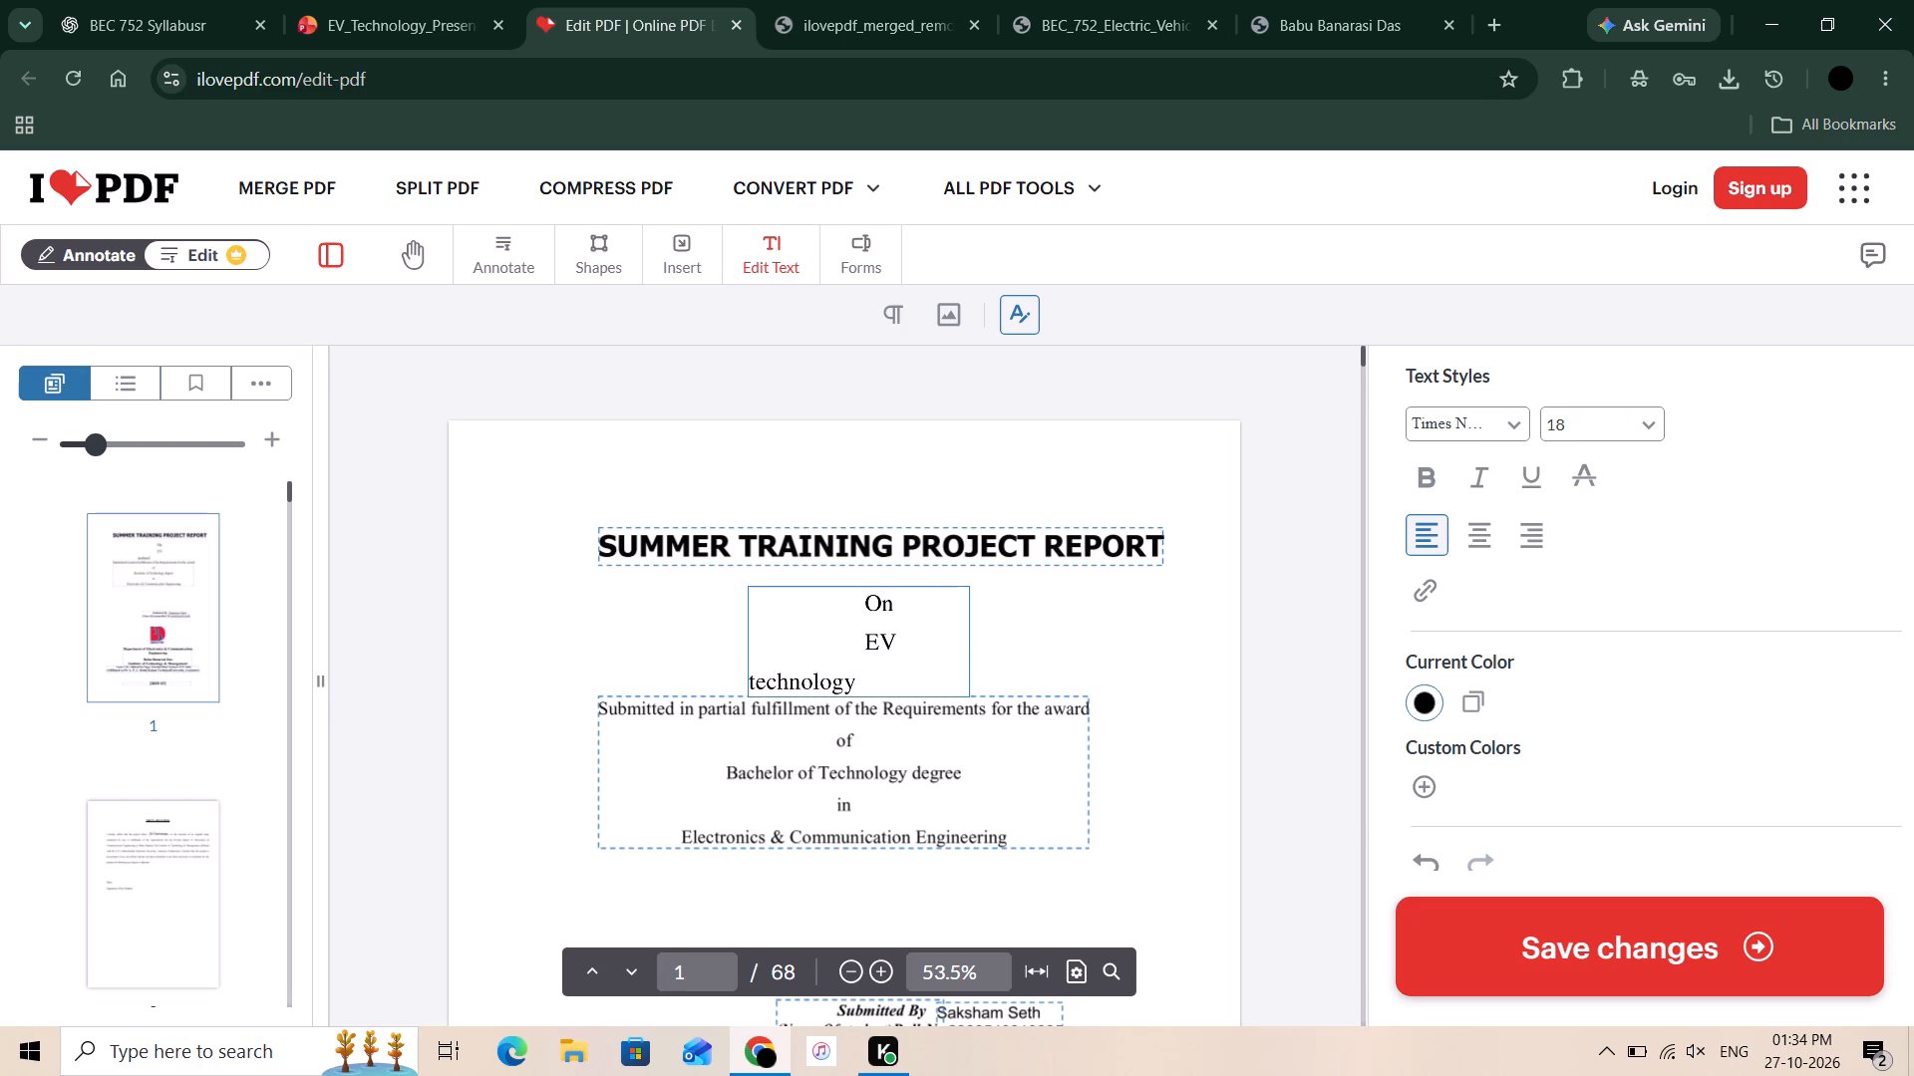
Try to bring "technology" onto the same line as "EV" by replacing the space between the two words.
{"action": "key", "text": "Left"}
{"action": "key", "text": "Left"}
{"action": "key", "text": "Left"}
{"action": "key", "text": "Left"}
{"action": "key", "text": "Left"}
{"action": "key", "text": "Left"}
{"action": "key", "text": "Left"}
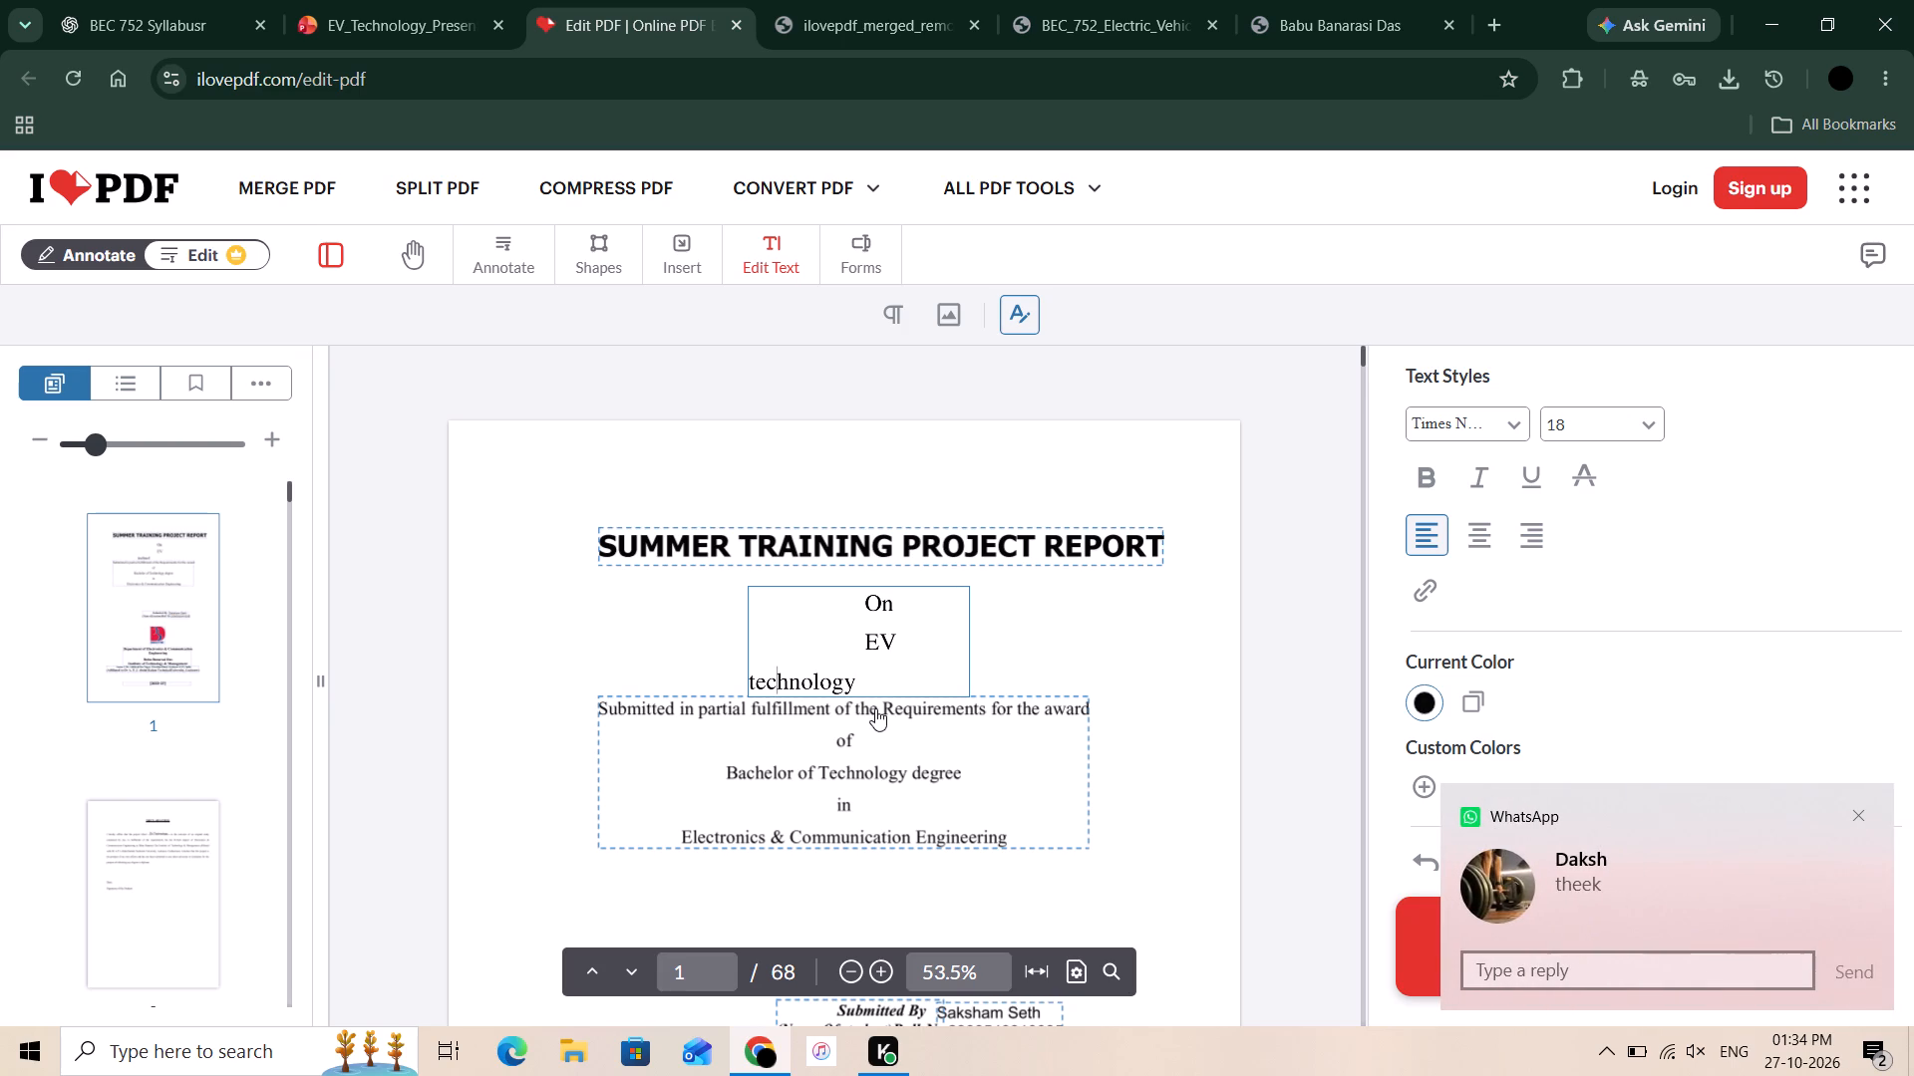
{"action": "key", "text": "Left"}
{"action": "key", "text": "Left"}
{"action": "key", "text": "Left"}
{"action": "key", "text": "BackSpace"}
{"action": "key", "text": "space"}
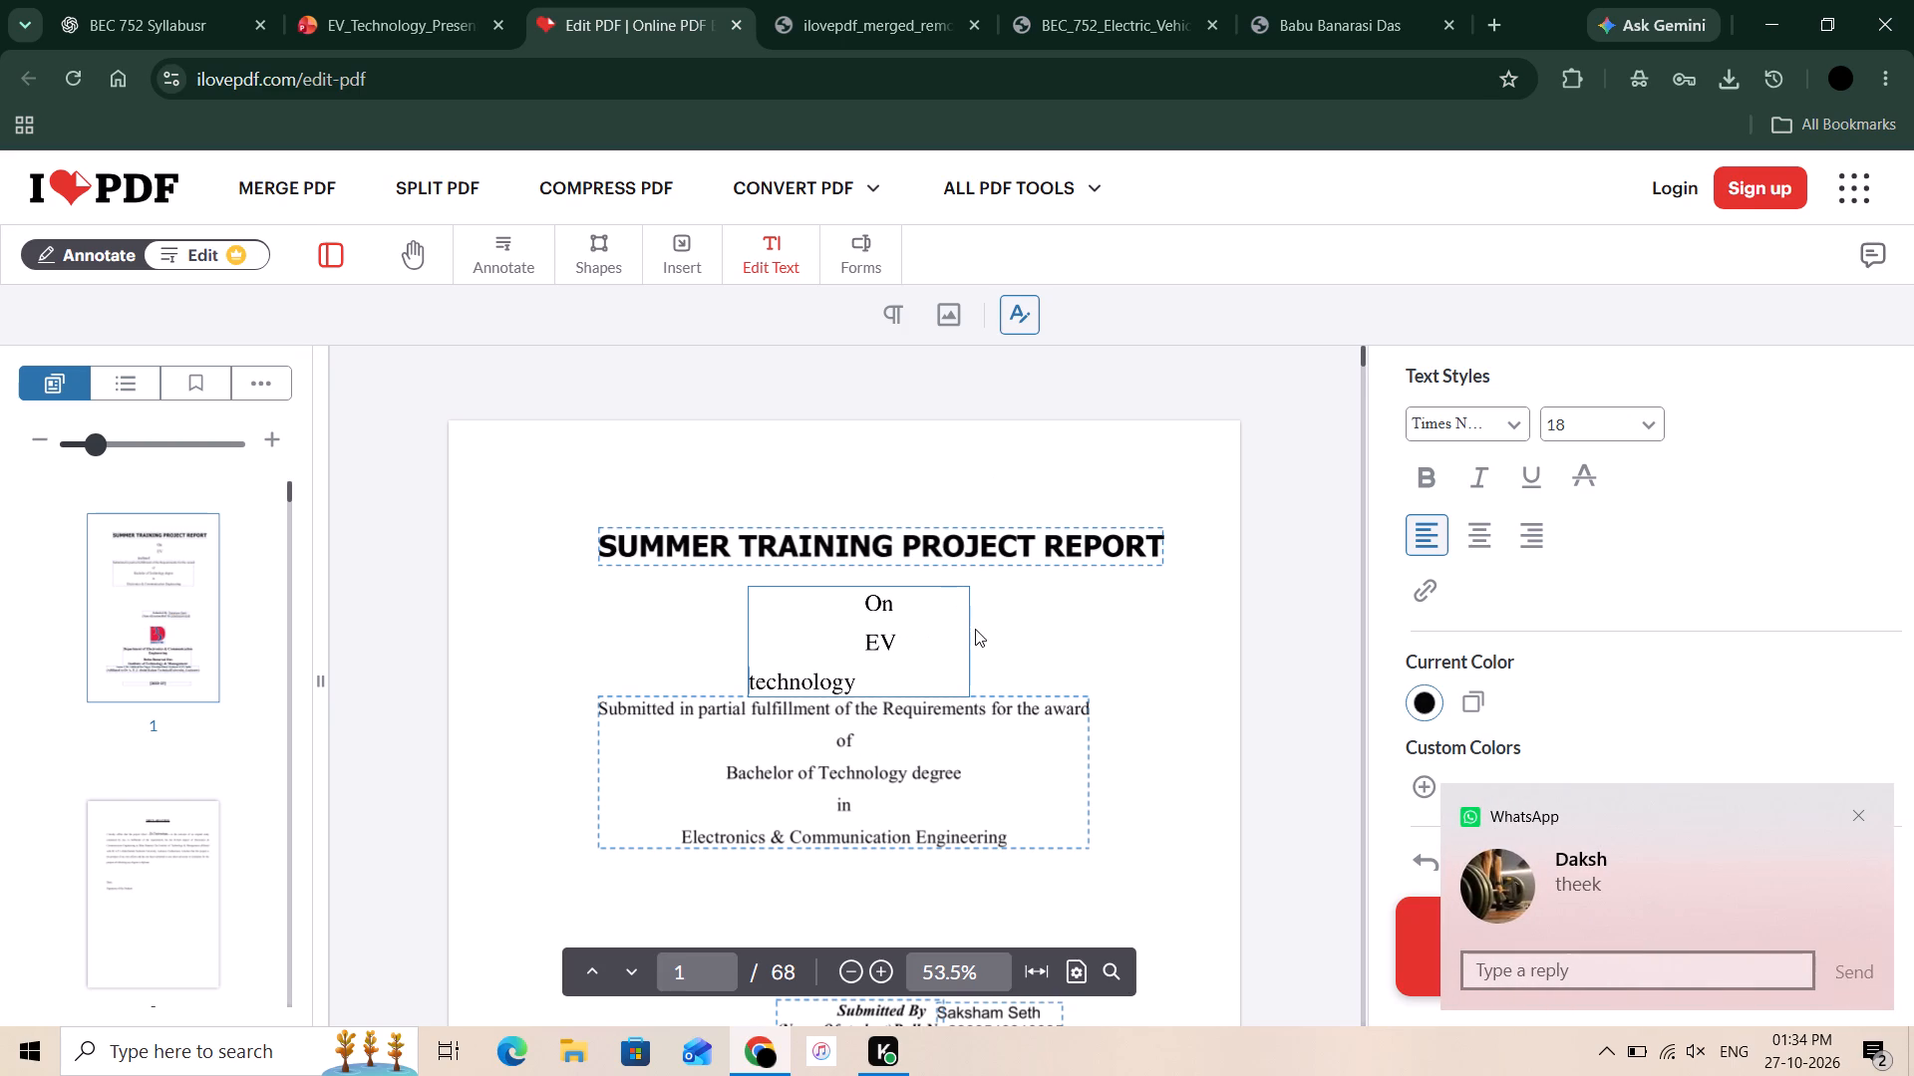
Widen the cover page's topic text box so that "EV technology" fits on a single line.
{"action": "left_click_drag", "start_coordinate": [970, 642], "coordinate": [1024, 639]}
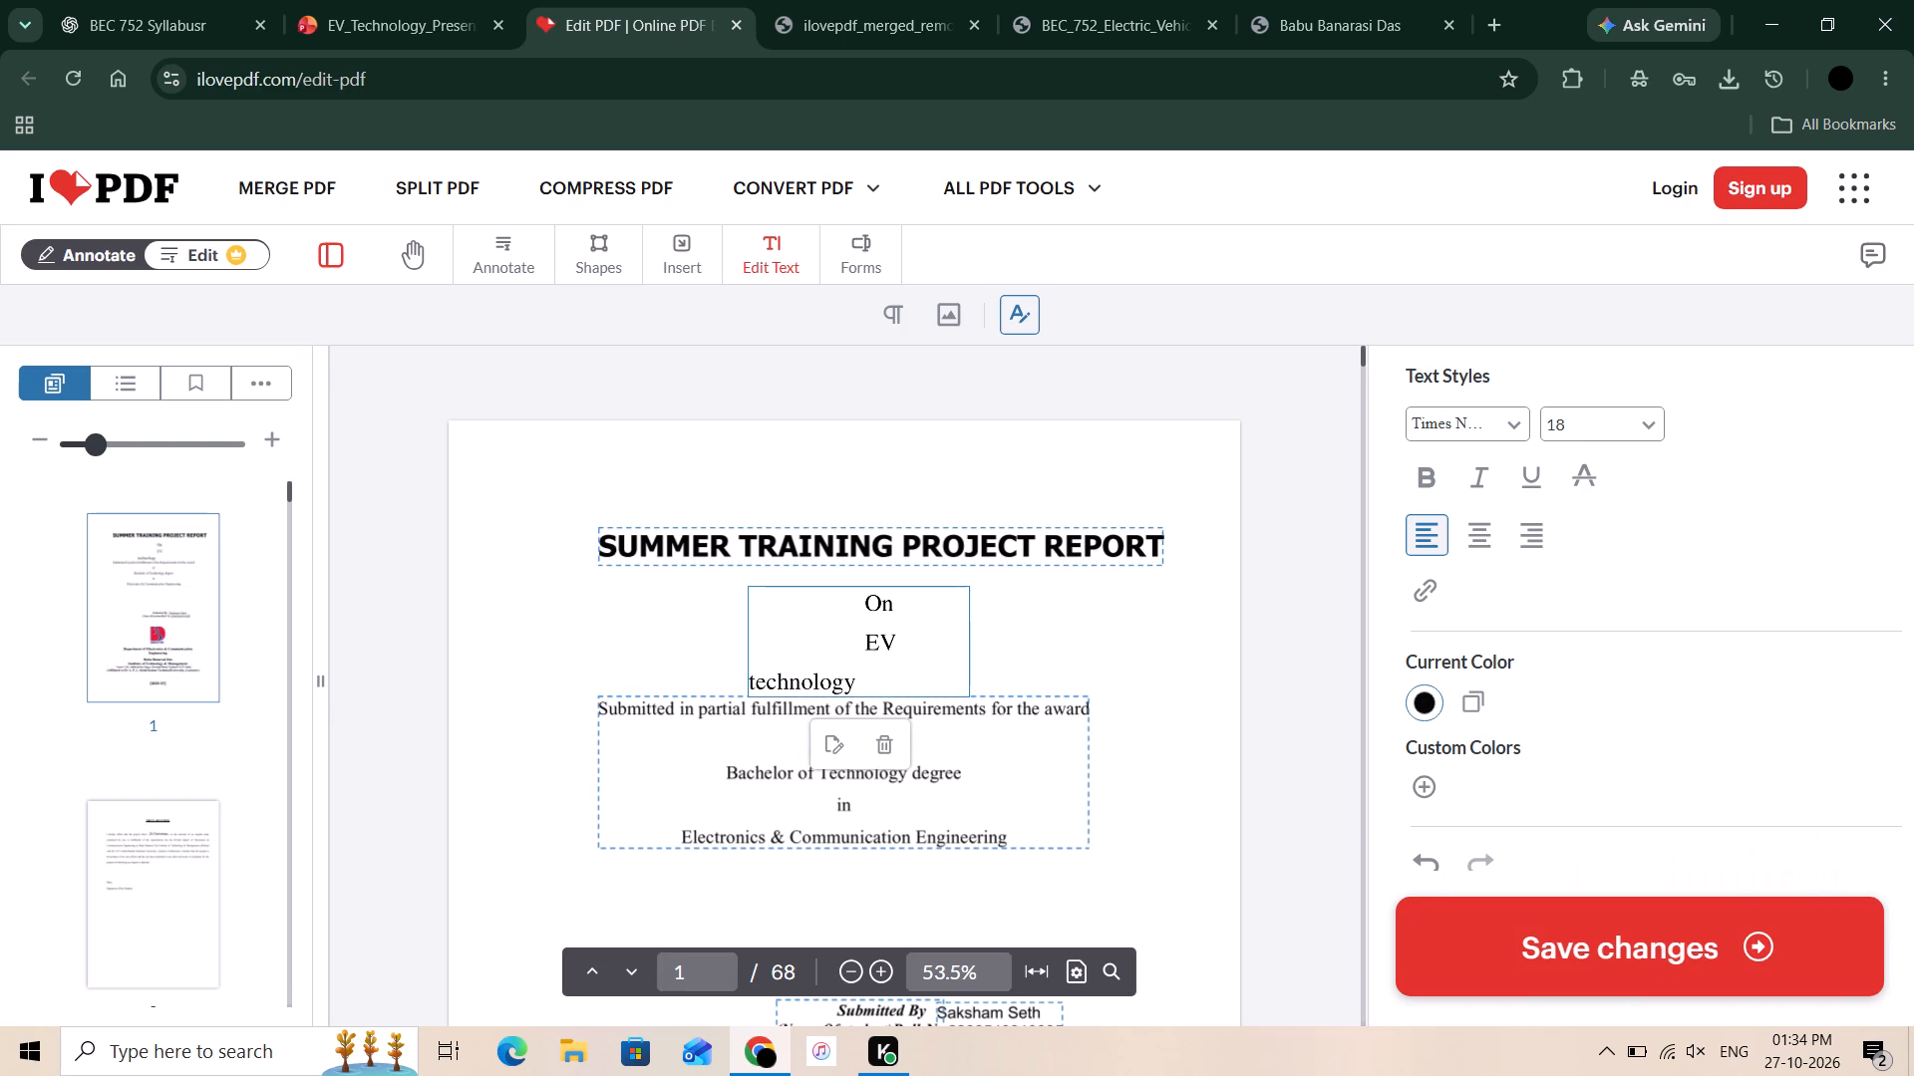
{"action": "left_click", "coordinate": [961, 643]}
{"action": "left_click", "coordinate": [972, 636]}
{"action": "left_click_drag", "start_coordinate": [970, 643], "coordinate": [982, 643]}
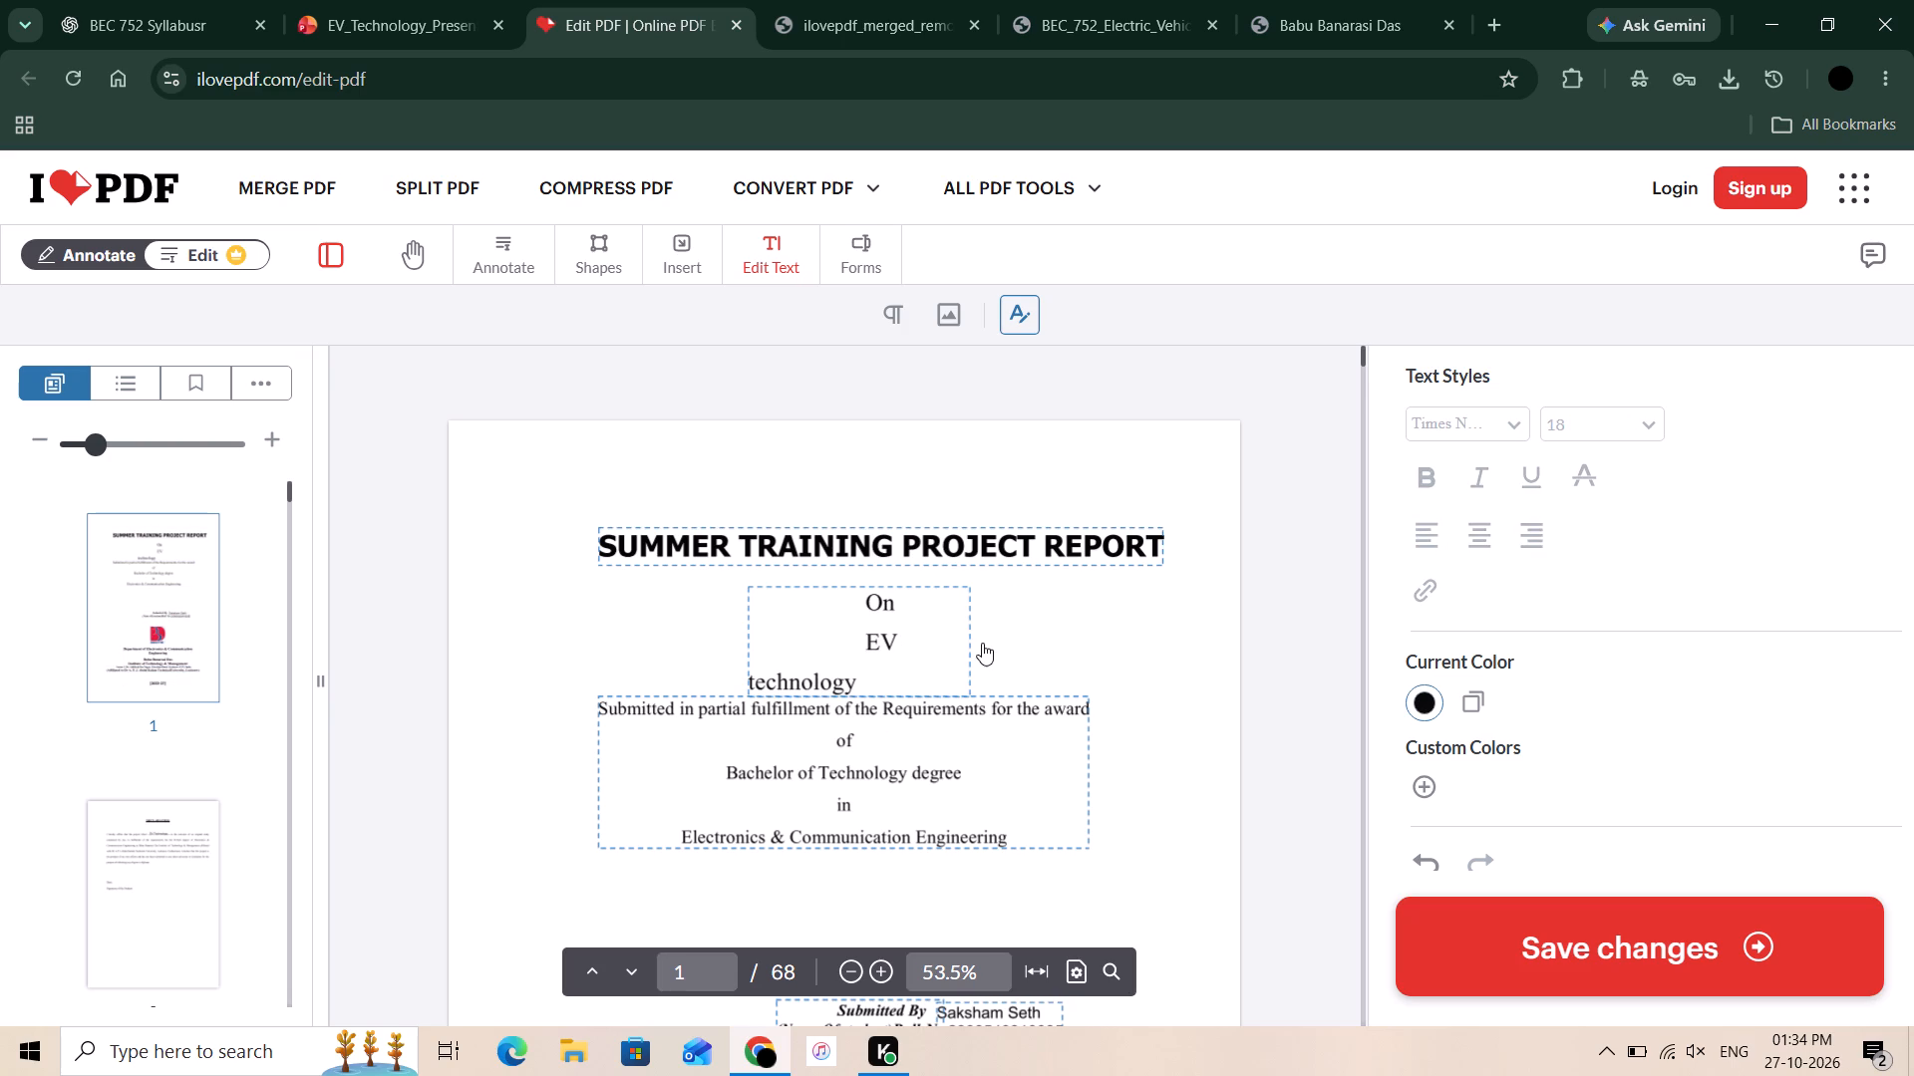
{"action": "left_click_drag", "start_coordinate": [982, 643], "coordinate": [991, 643]}
{"action": "left_click", "coordinate": [926, 645]}
{"action": "left_click", "coordinate": [920, 649]}
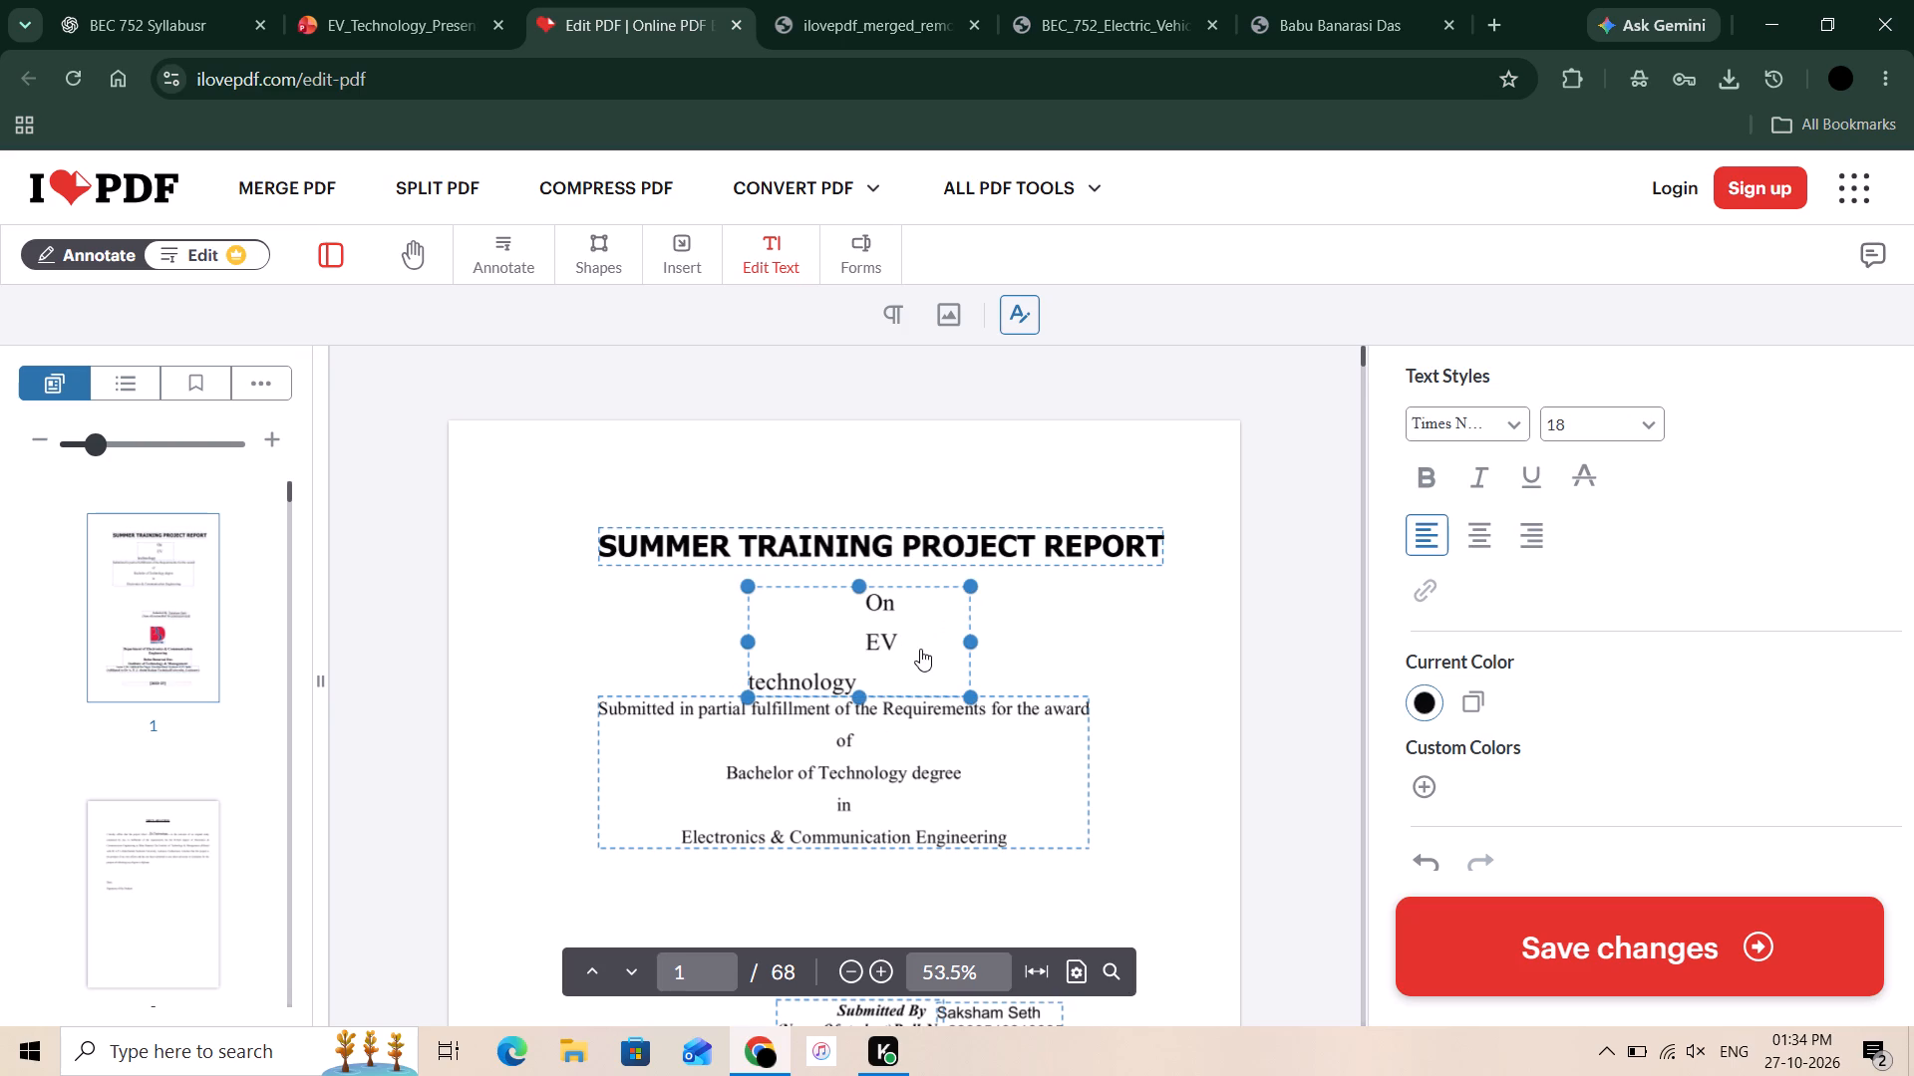
{"action": "left_click_drag", "start_coordinate": [969, 642], "coordinate": [1056, 647]}
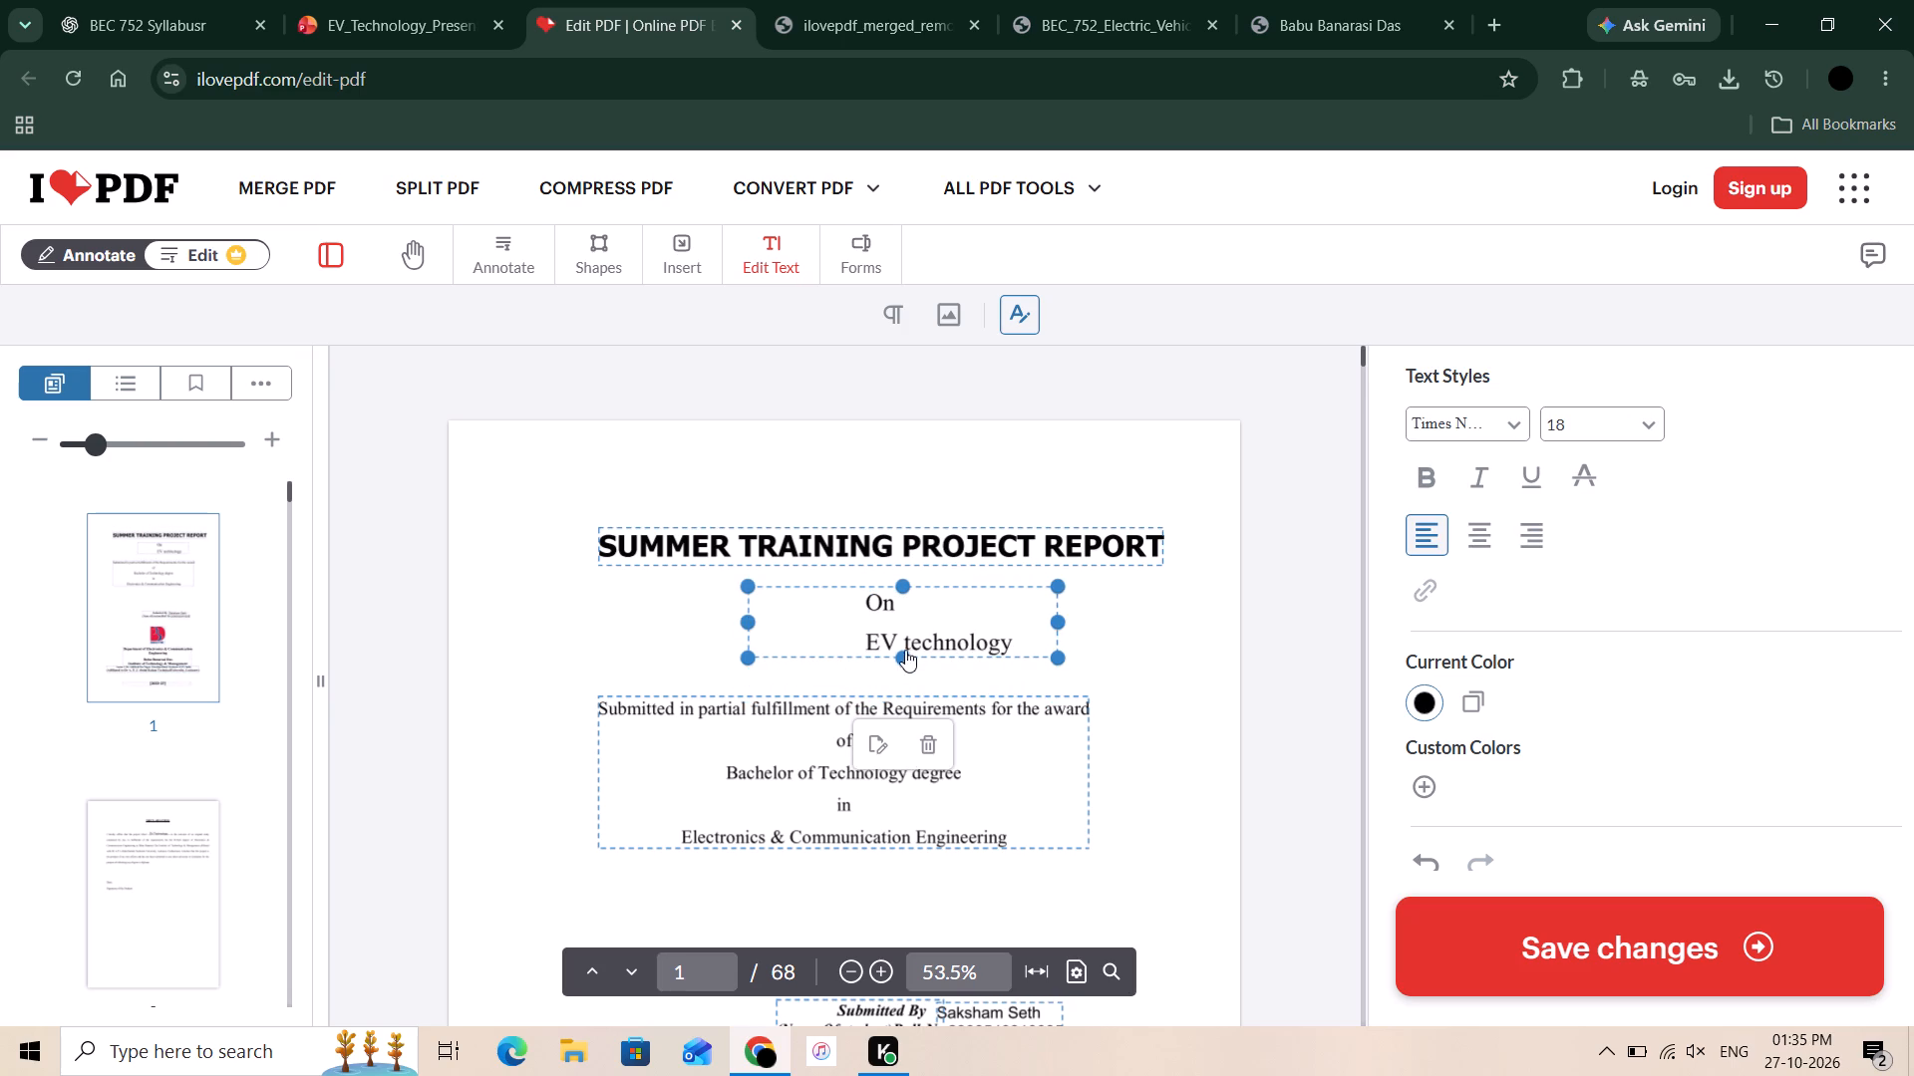
Shift the widened topic text block sideways so that "On" is centred on the cover page.
{"action": "left_click_drag", "start_coordinate": [908, 618], "coordinate": [872, 618]}
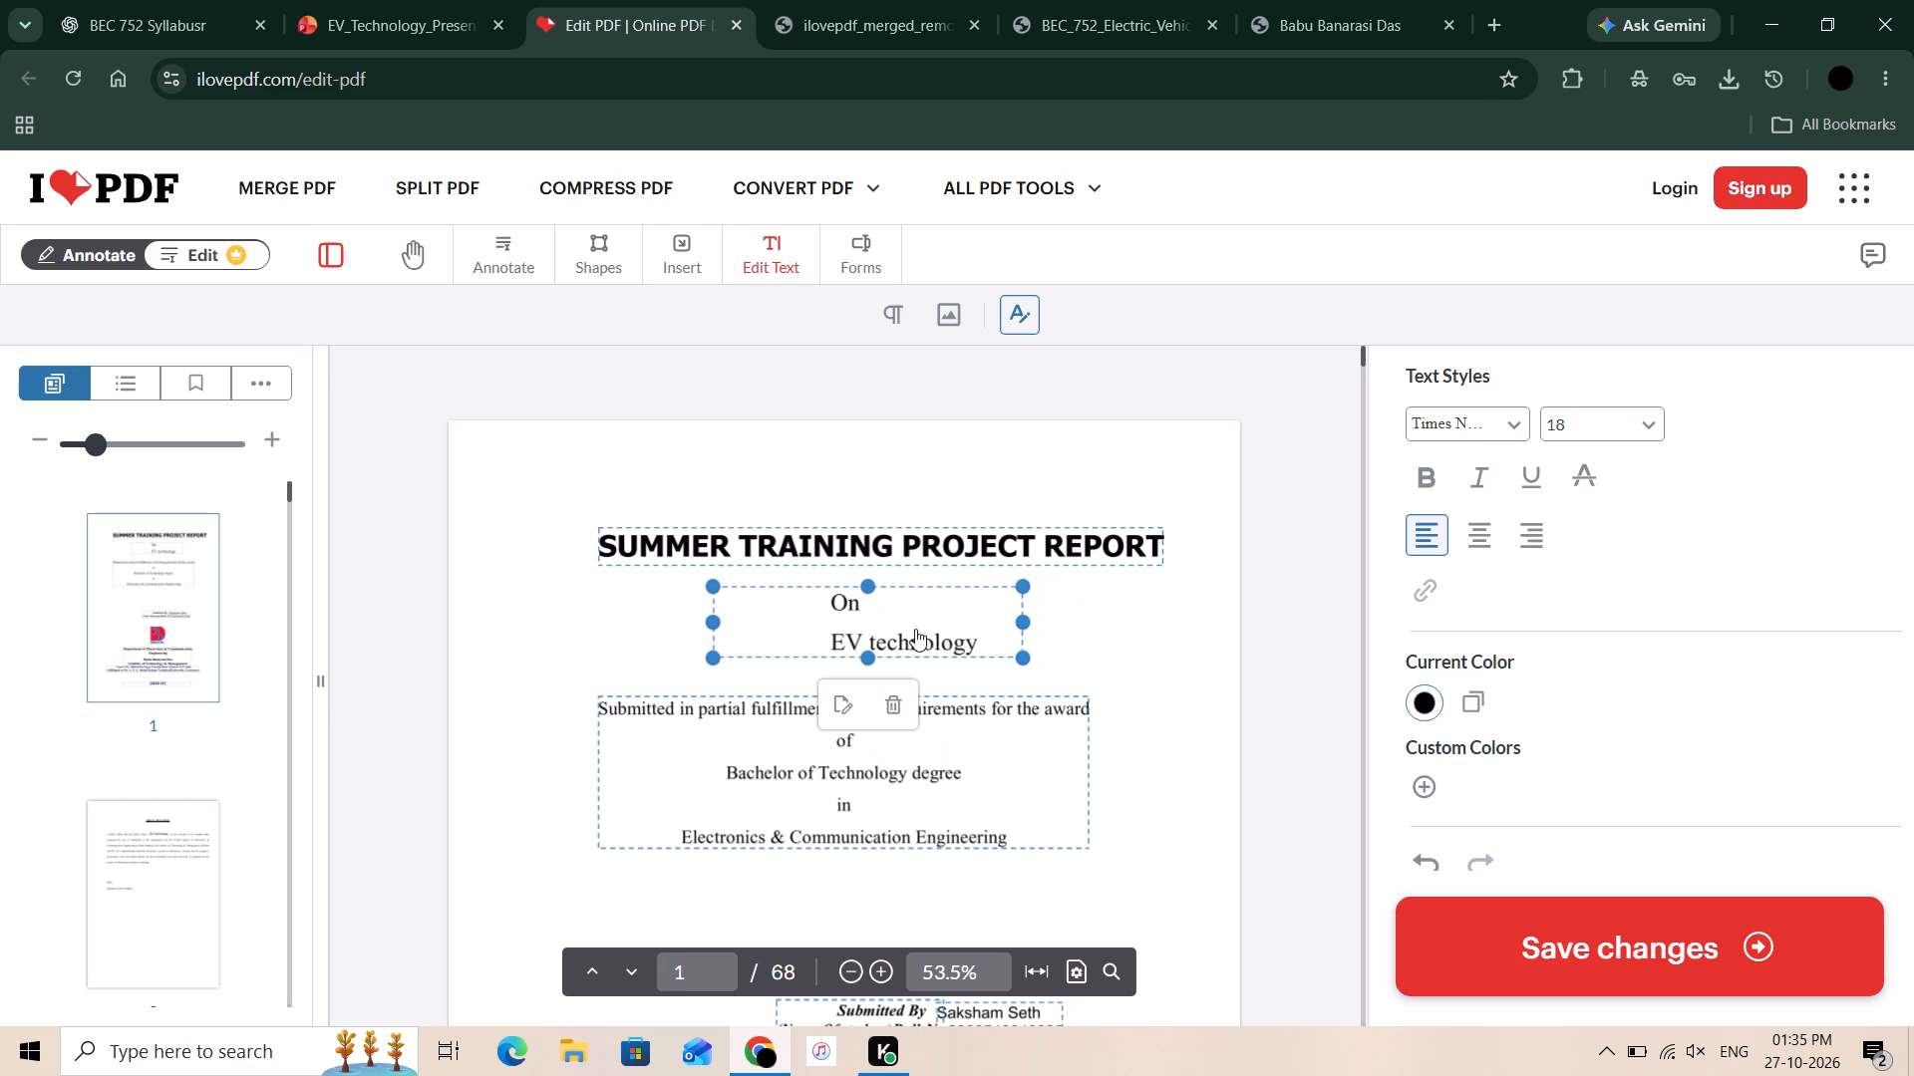
{"action": "left_click", "coordinate": [1142, 701]}
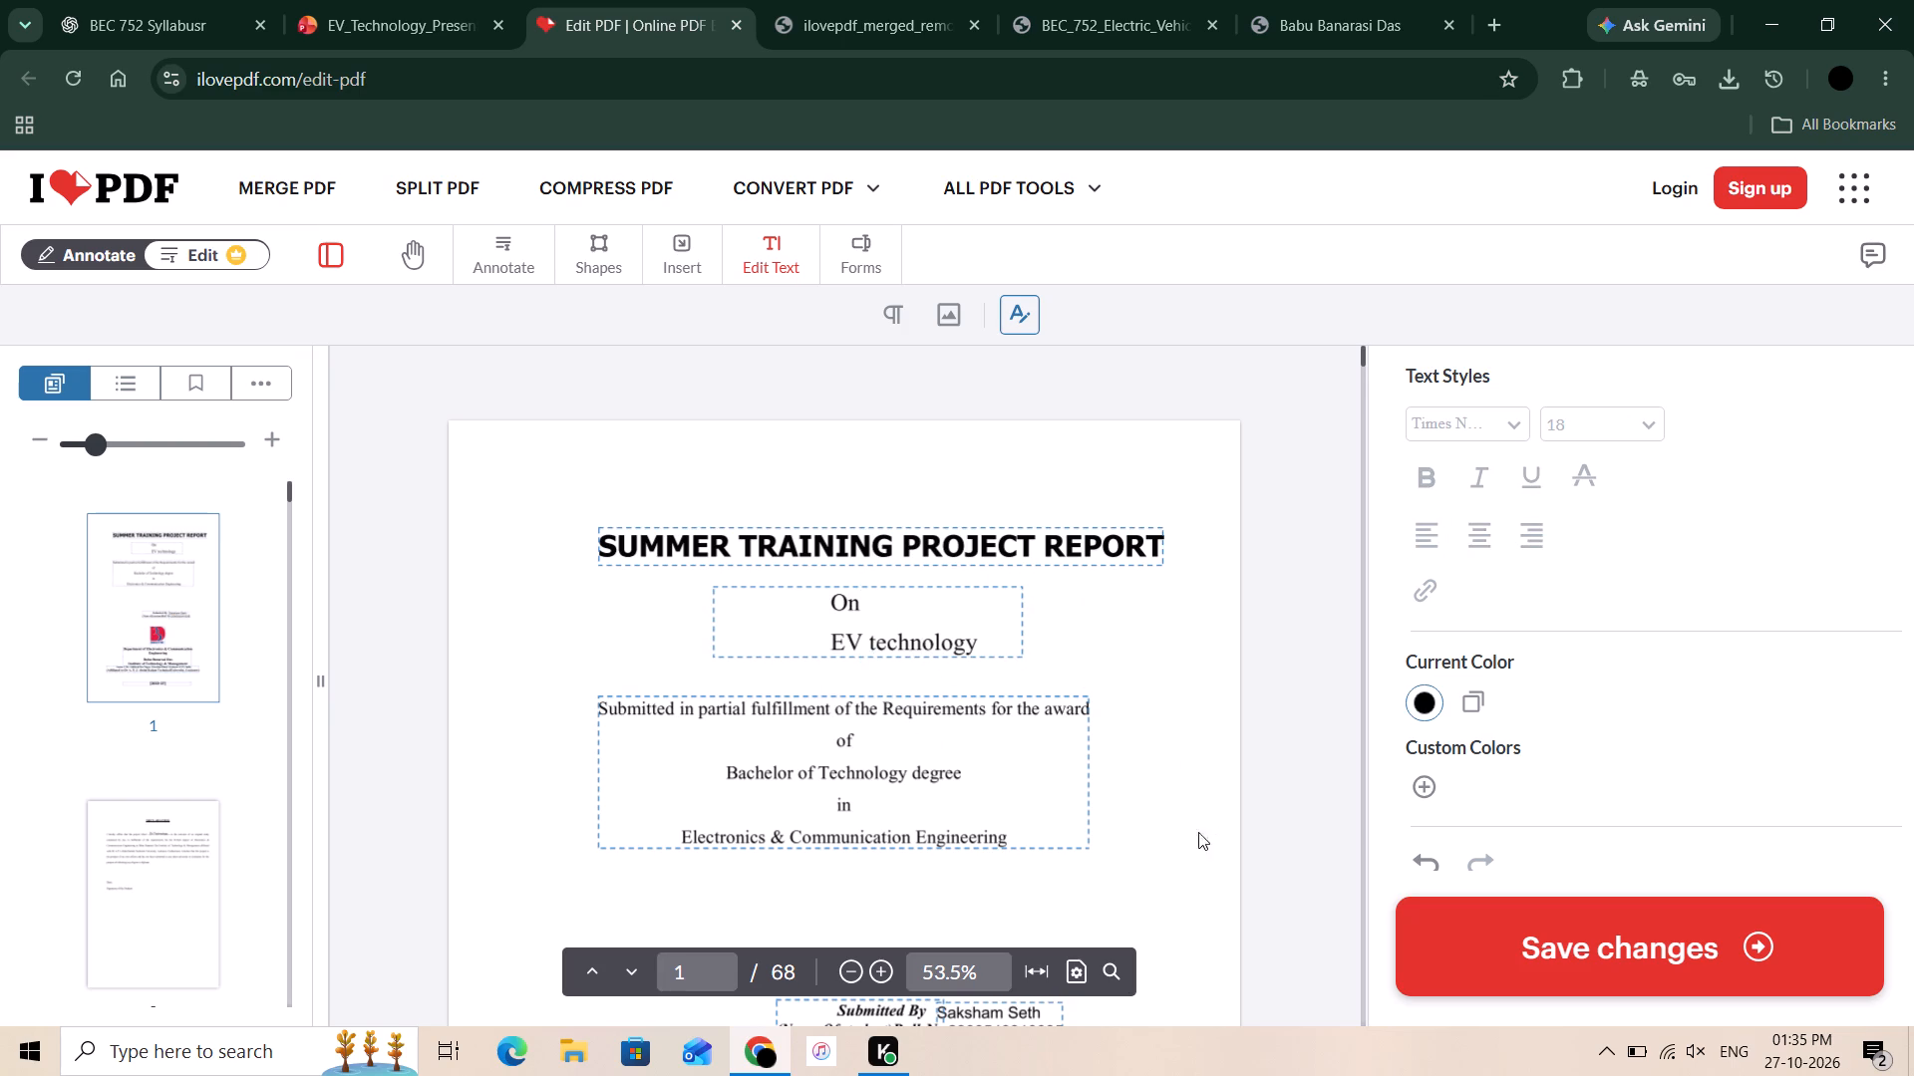
Save the changes to the edited report and download the resulting PDF.
{"action": "scroll", "coordinate": [1170, 845], "scroll_direction": "down", "scroll_amount": 1}
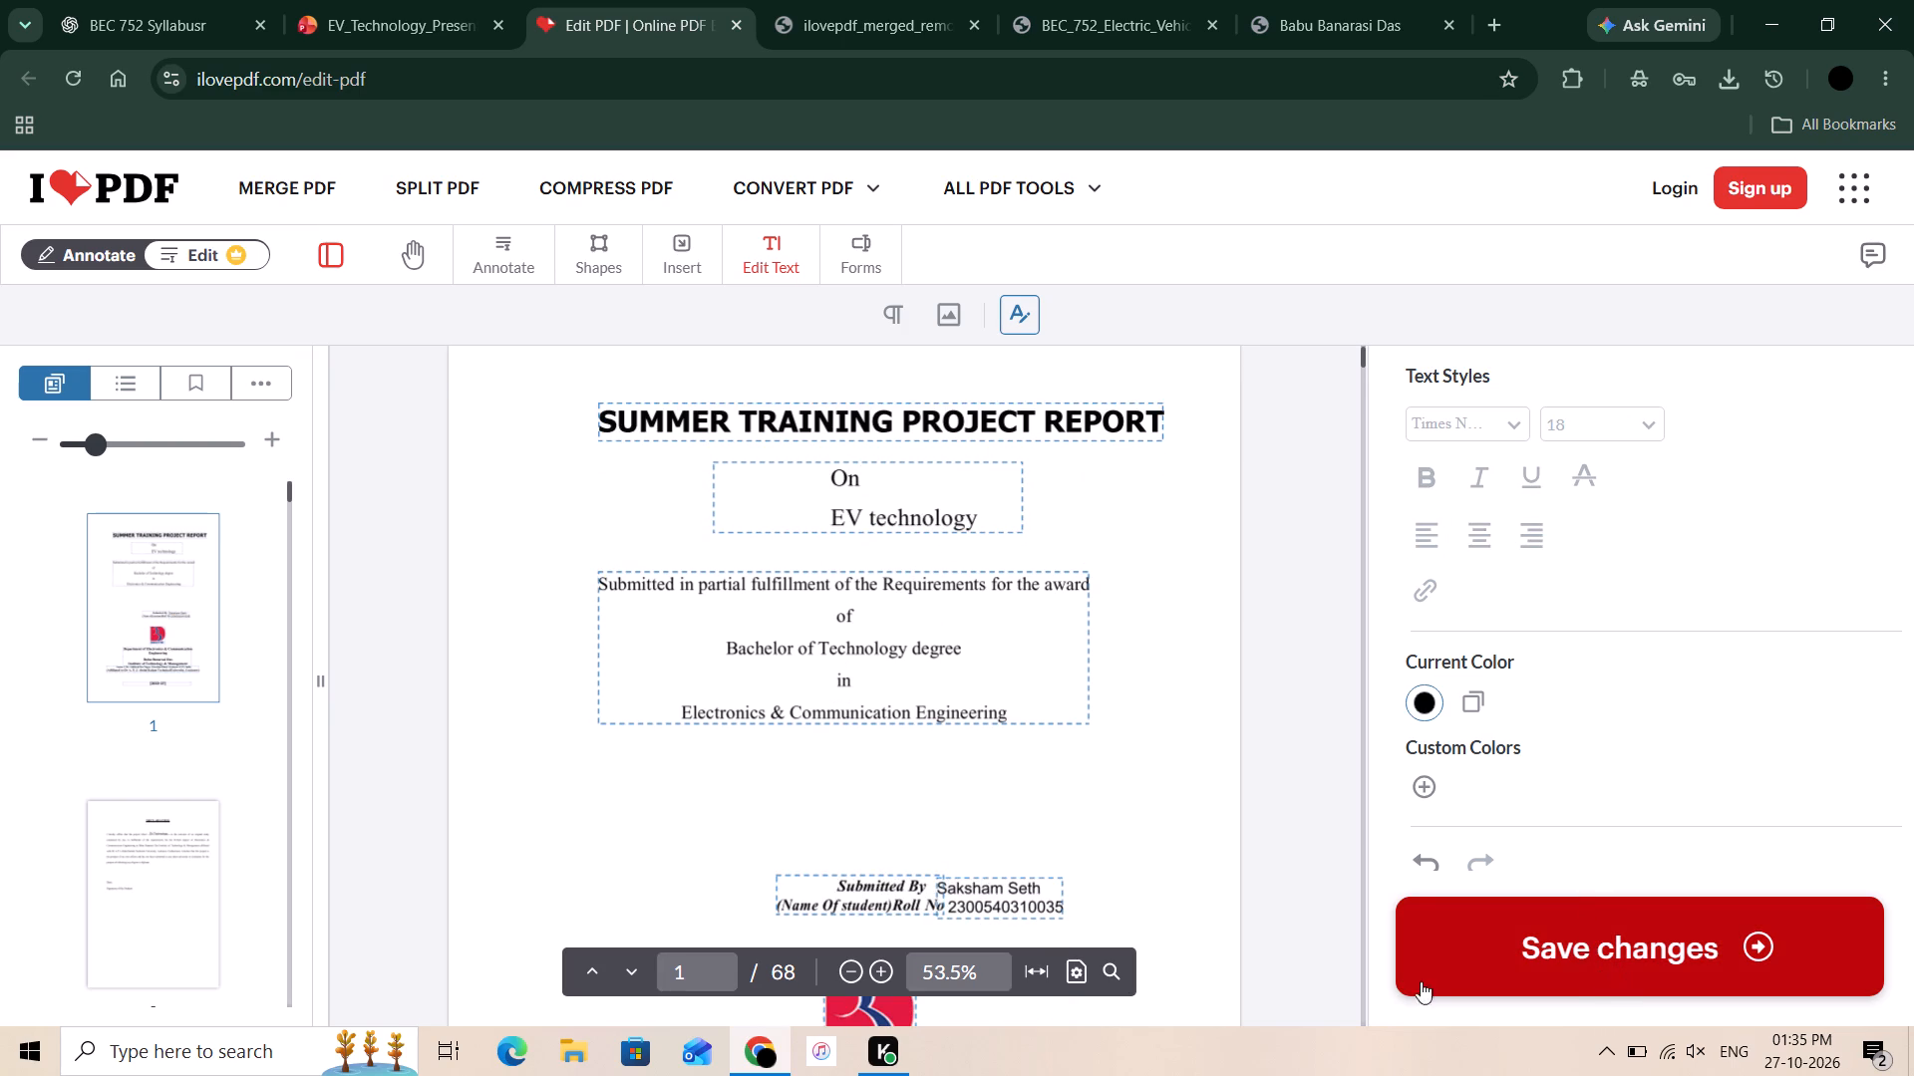
{"action": "left_click", "coordinate": [1511, 960]}
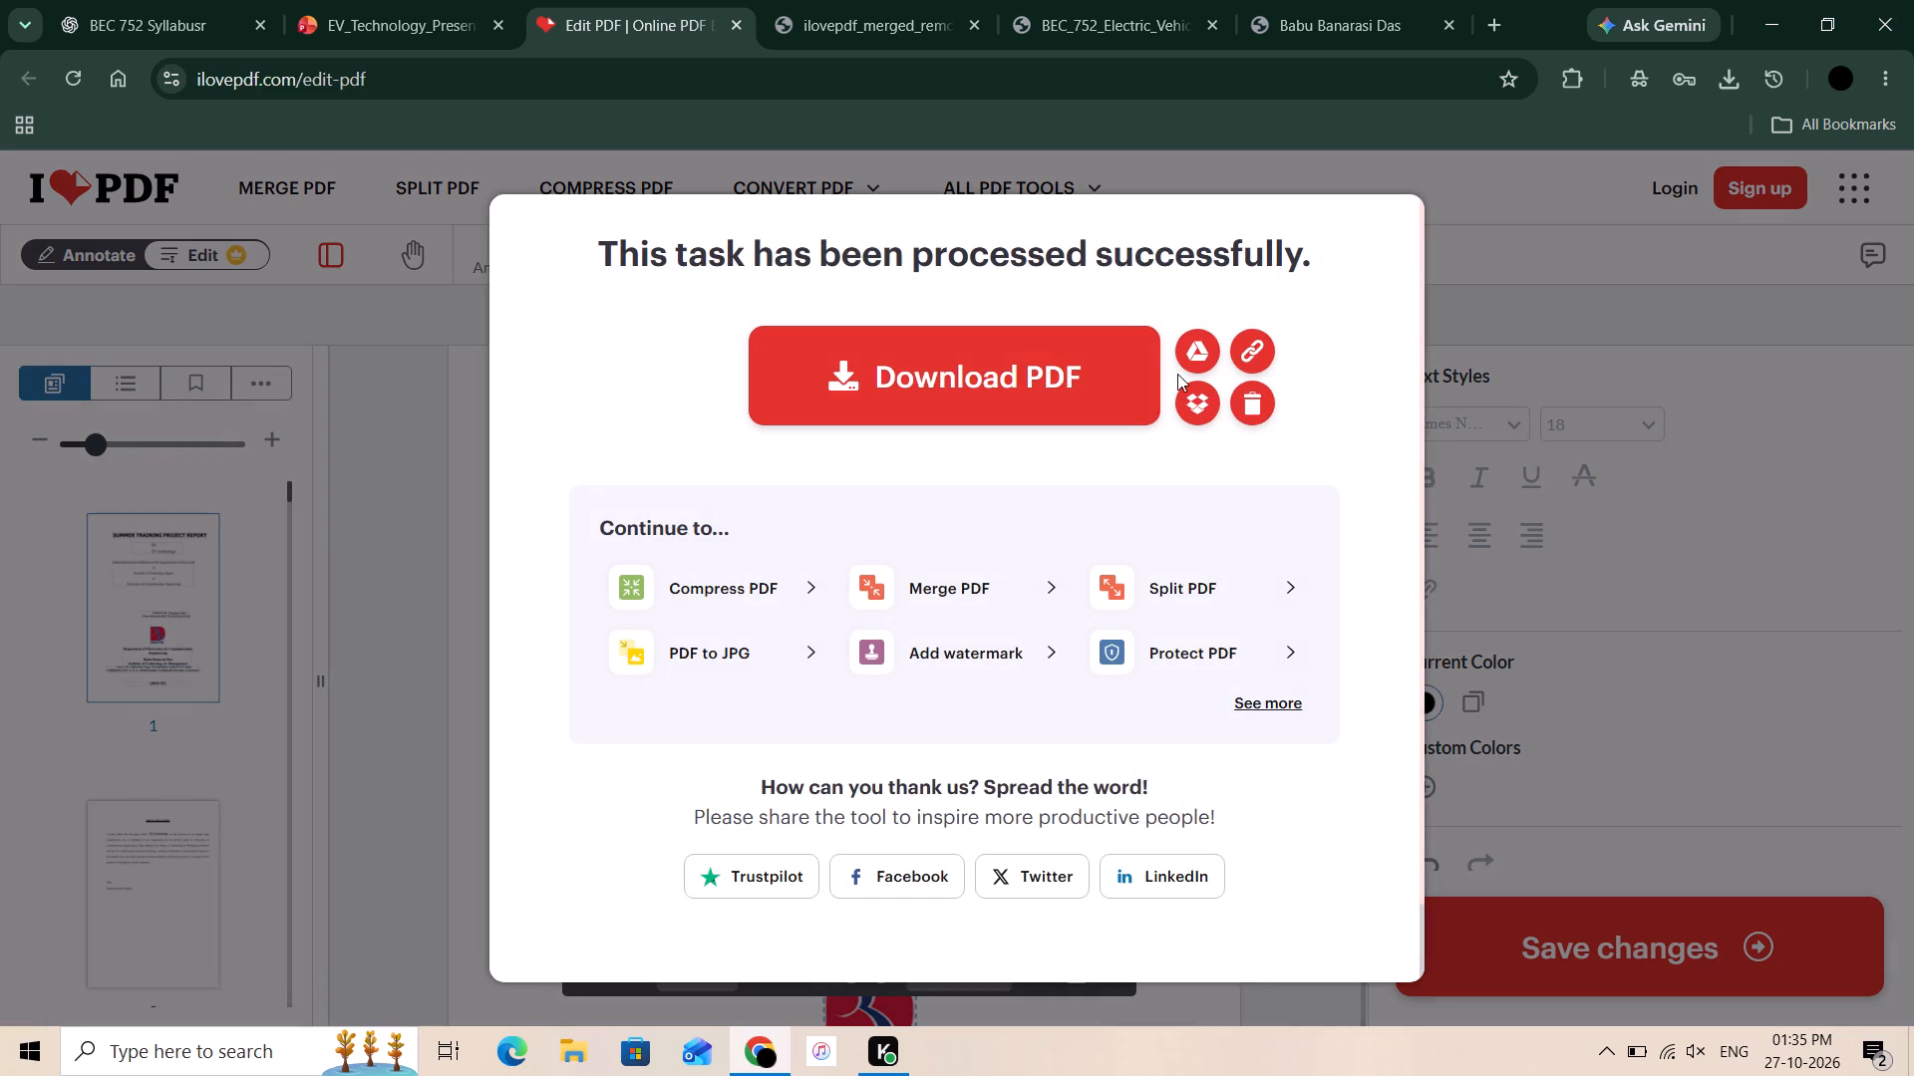
{"action": "left_click", "coordinate": [1053, 396]}
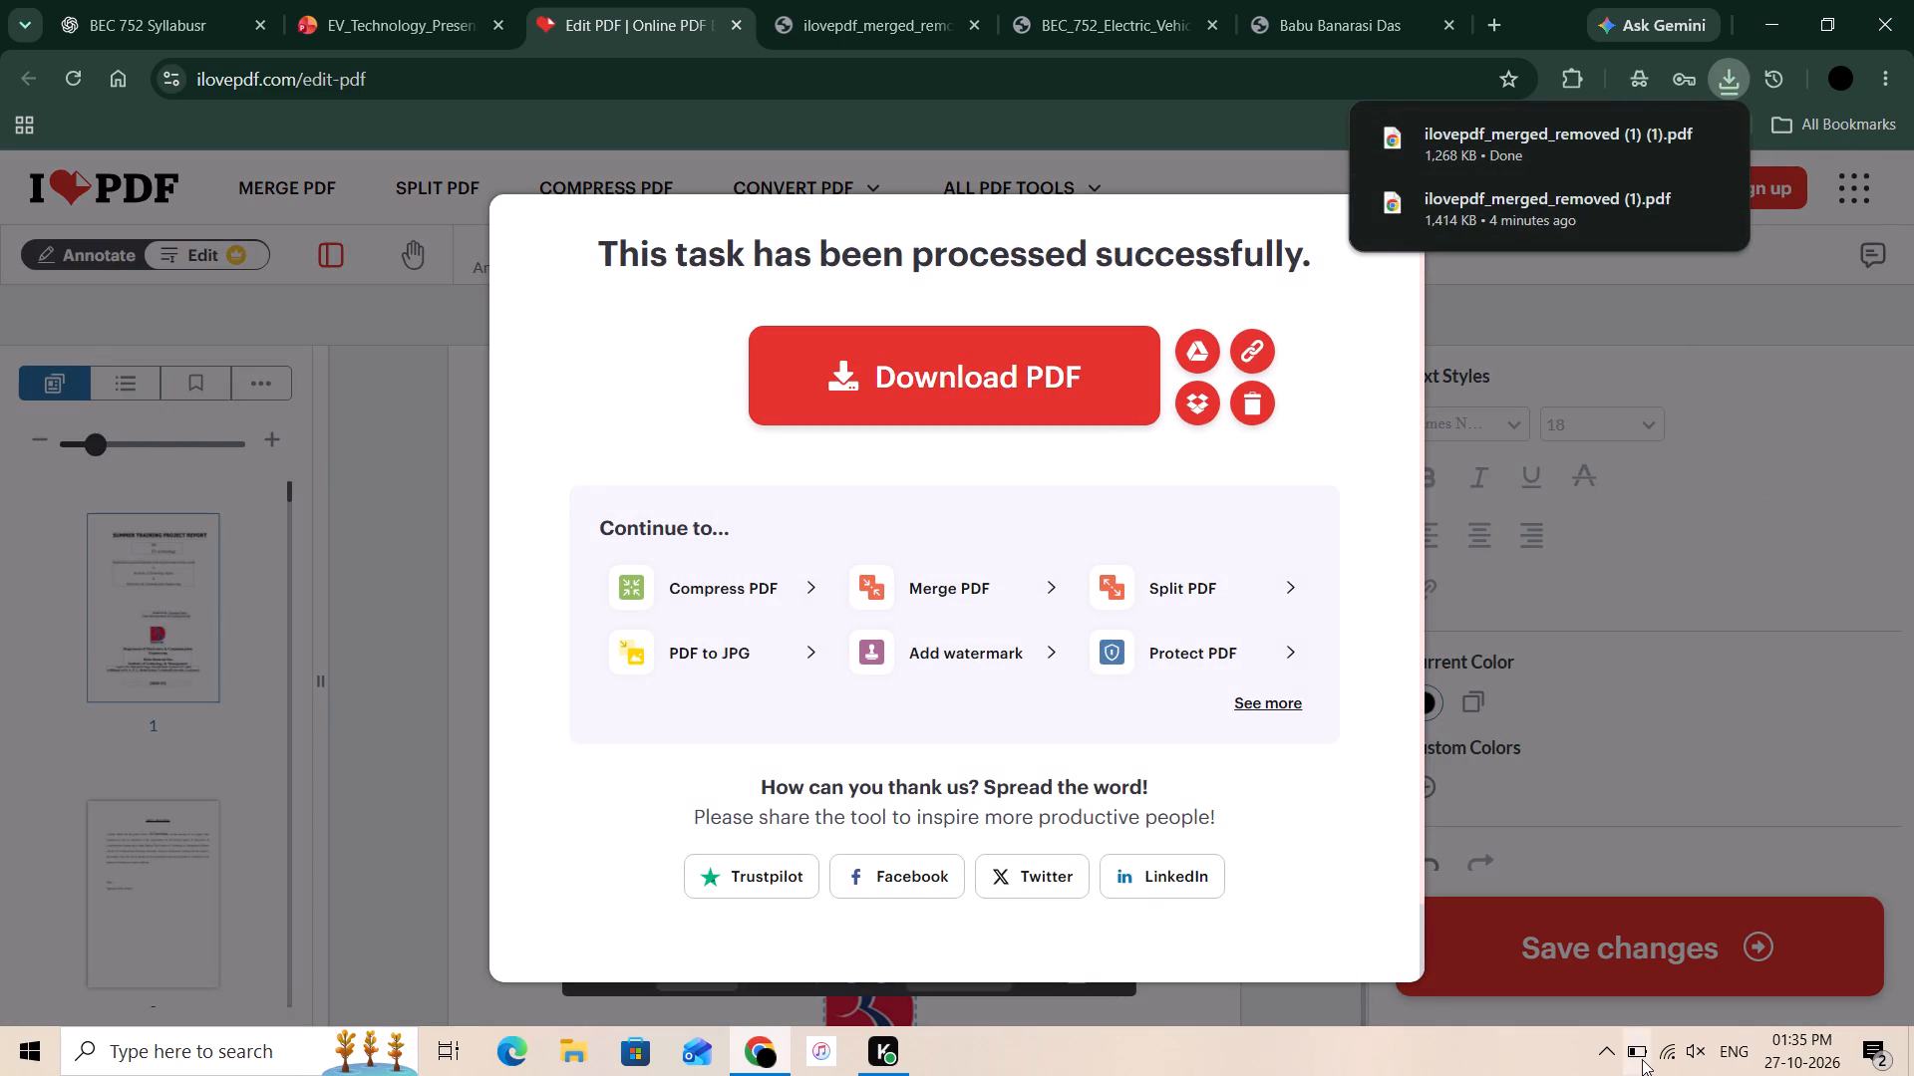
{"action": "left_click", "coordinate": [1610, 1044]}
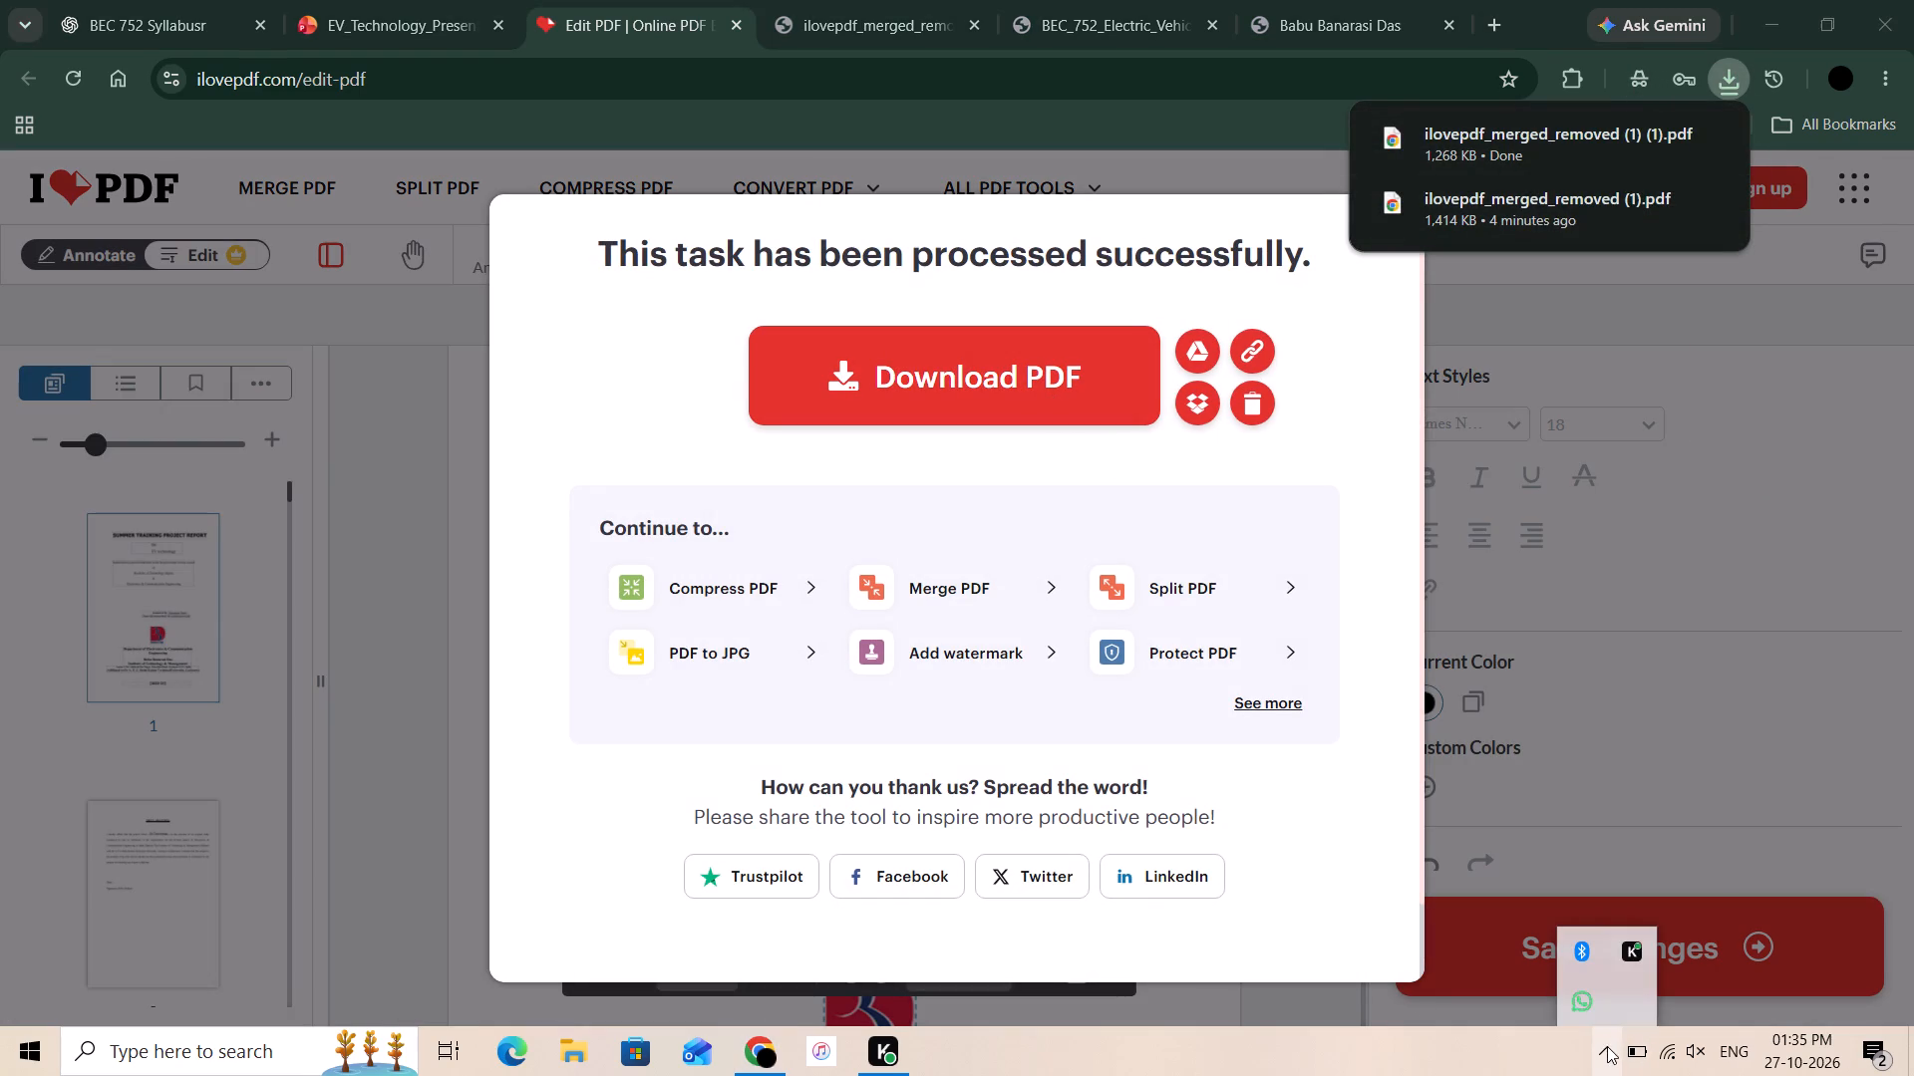